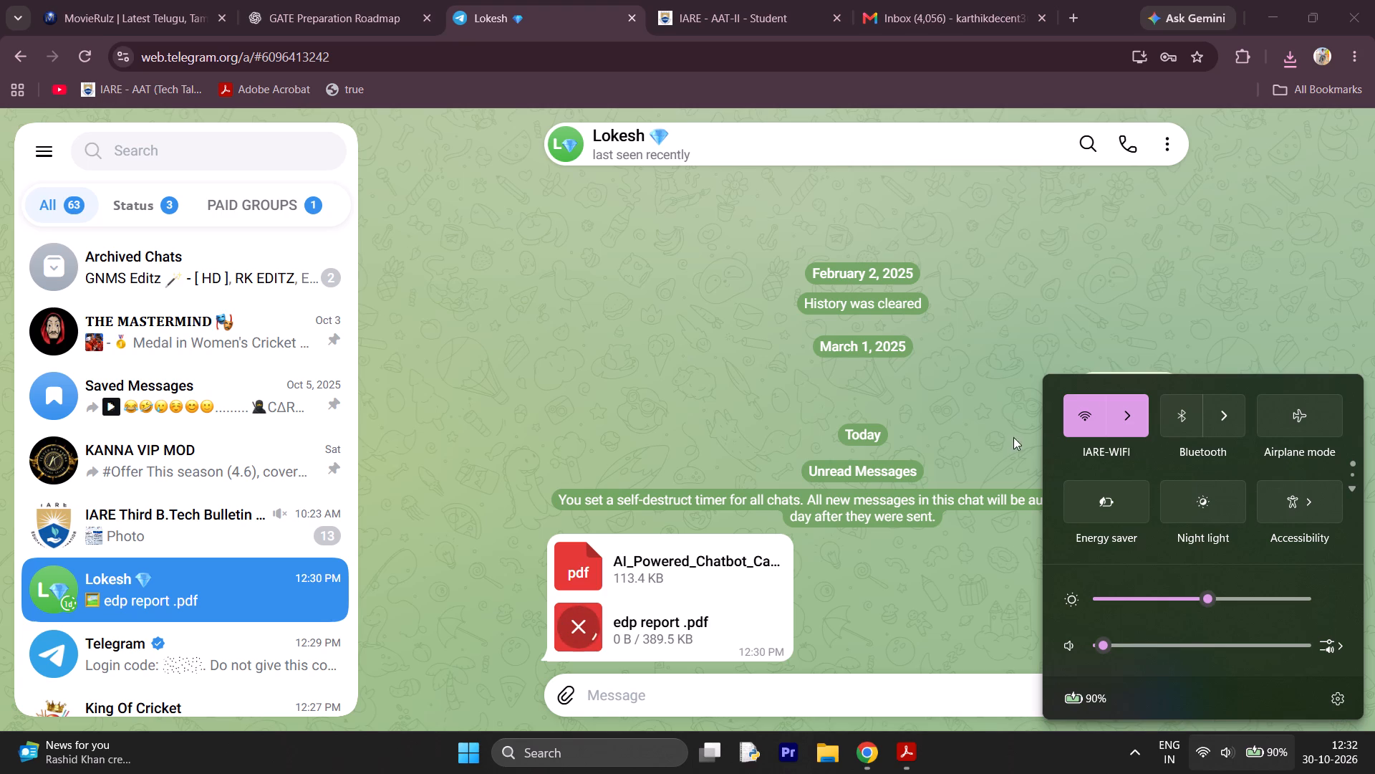
{"action": "left_click", "coordinate": [1136, 411]}
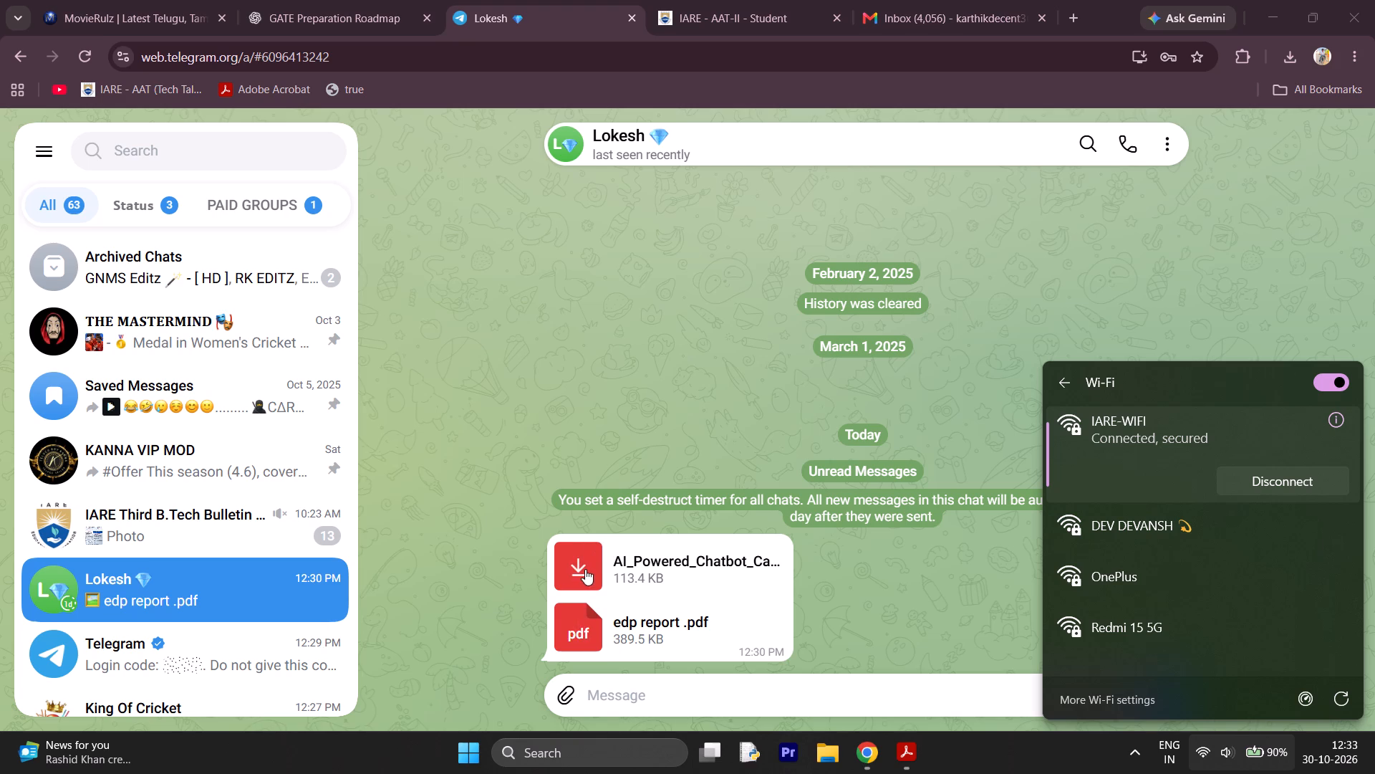
Download edp report .pdf and AI_Powered_Chatbot_Campus_Assistance_EDP_Report_with_Sample_Screens.pdf from the open chat.
{"action": "left_click", "coordinate": [579, 626]}
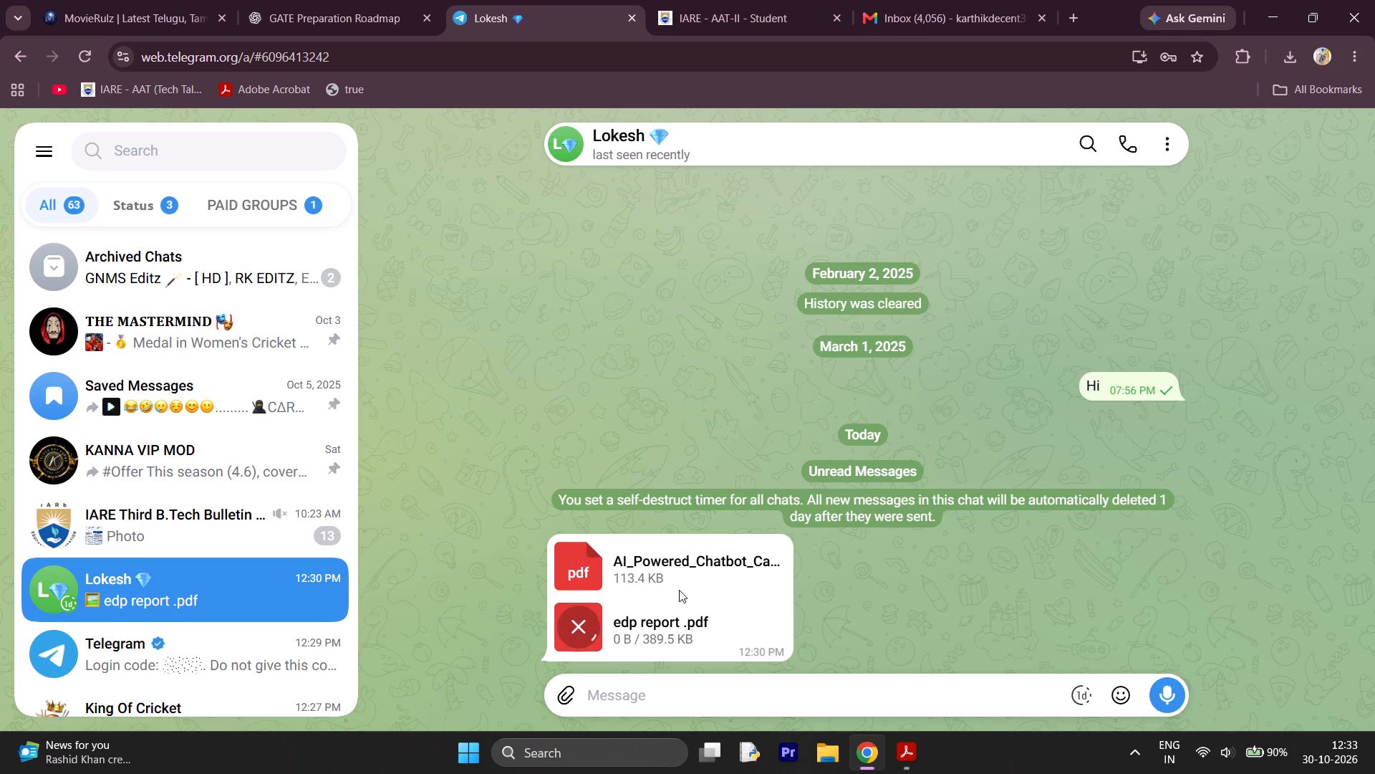
{"action": "left_click", "coordinate": [576, 568]}
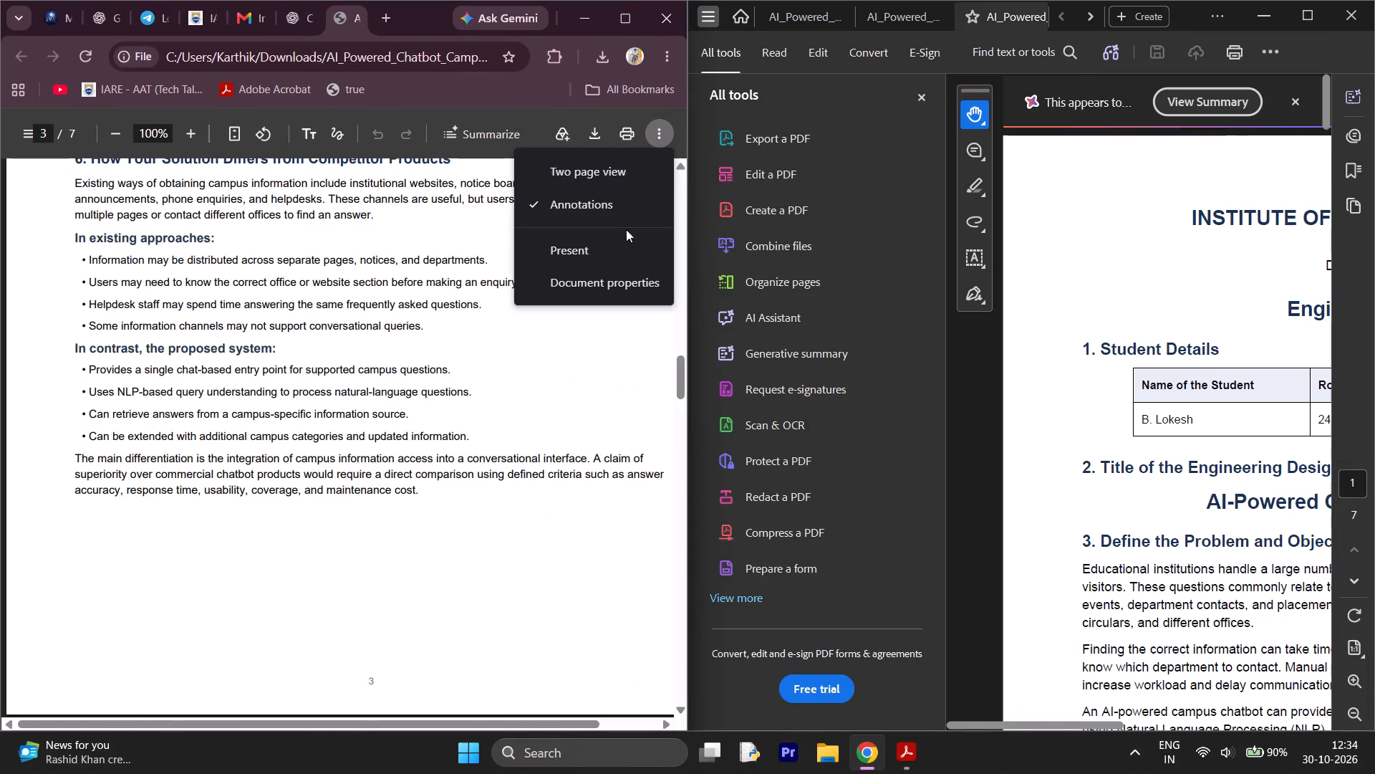
{"action": "left_click", "coordinate": [437, 269]}
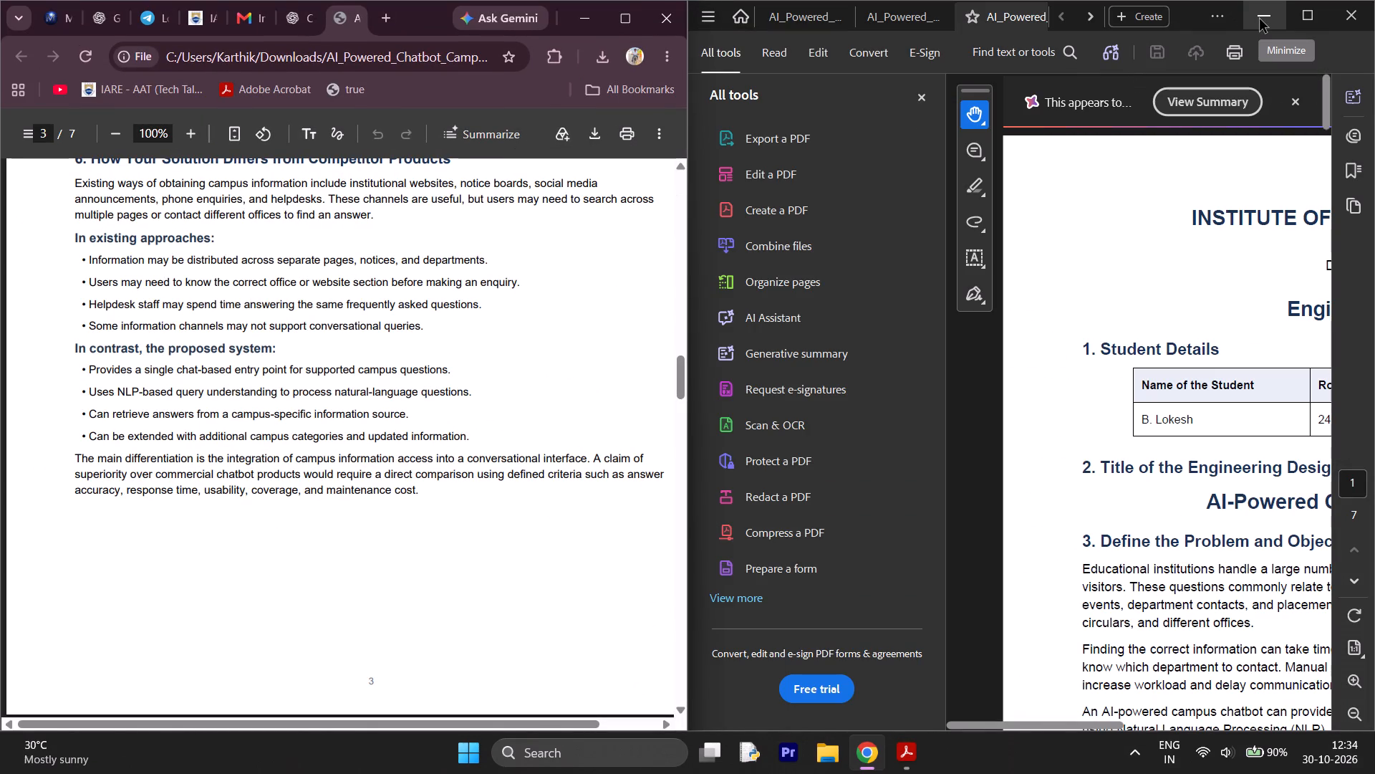
{"action": "left_click", "coordinate": [148, 16]}
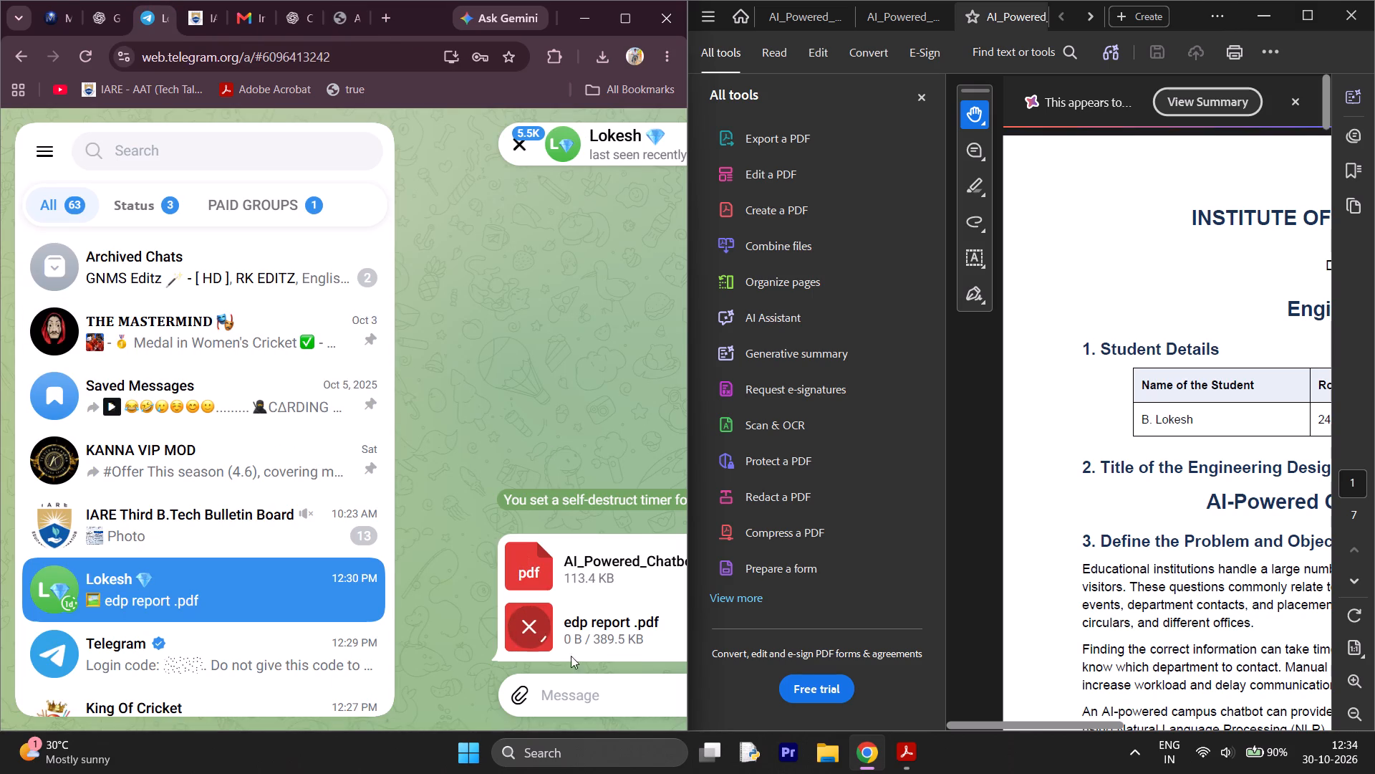
{"action": "scroll", "coordinate": [576, 641], "scroll_direction": "down", "scroll_amount": 1}
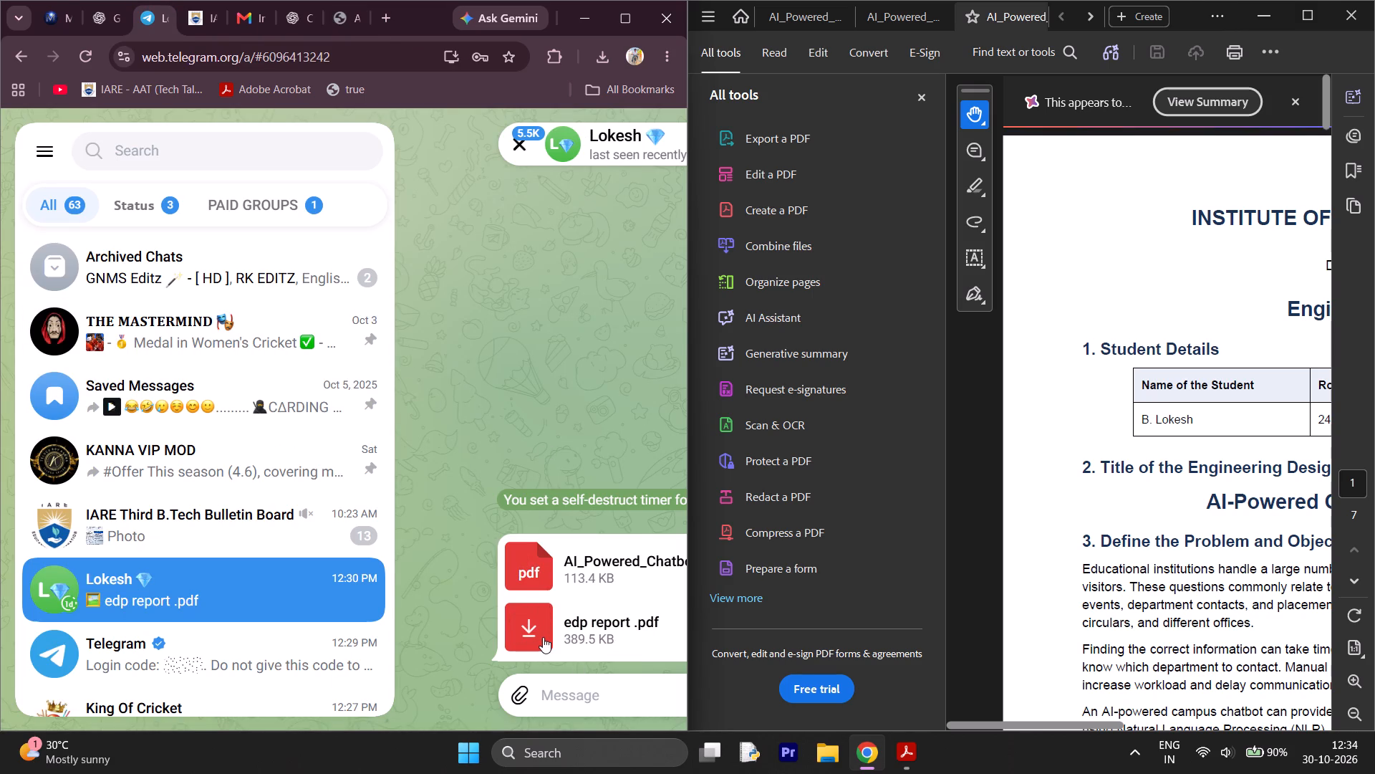
{"action": "left_click", "coordinate": [543, 637]}
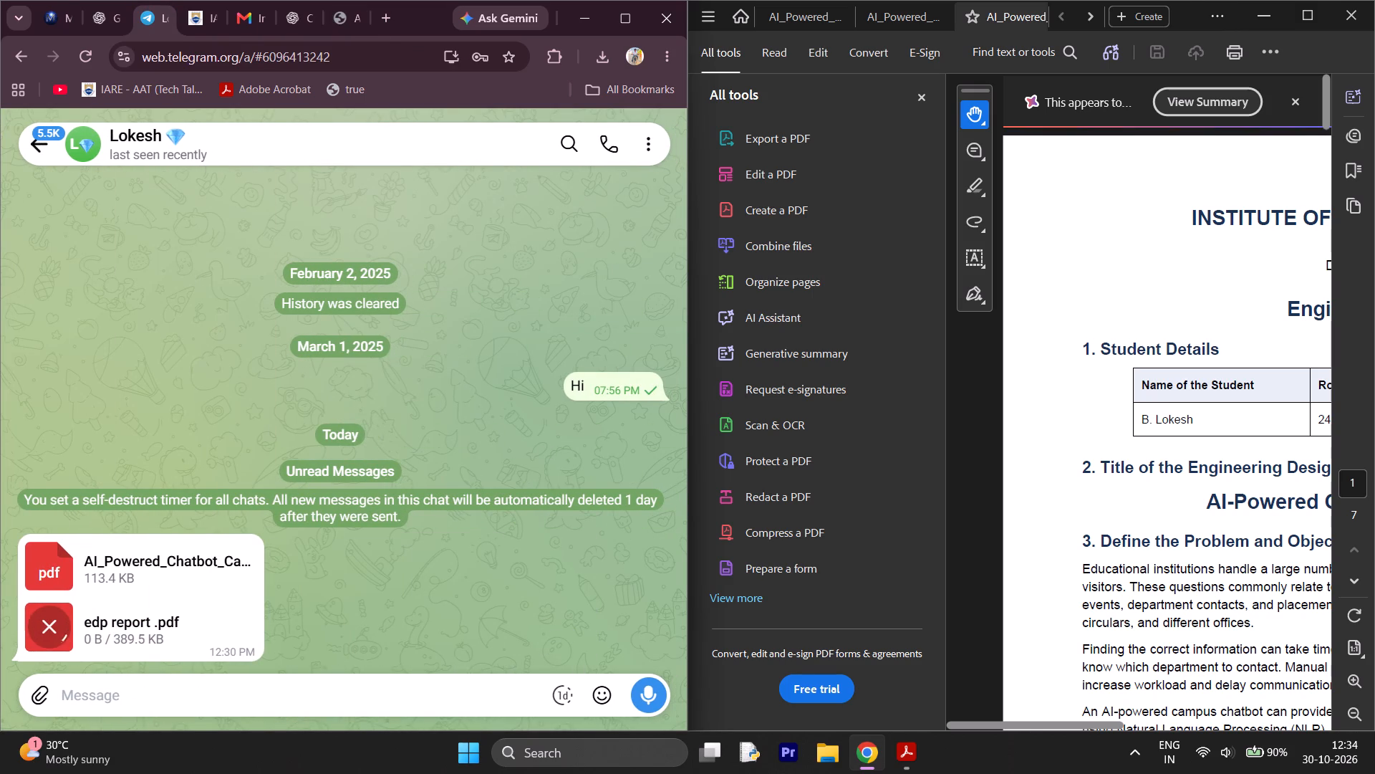
{"action": "double_click", "coordinate": [140, 623]}
{"action": "left_click", "coordinate": [140, 623]}
{"action": "left_click", "coordinate": [20, 635]}
{"action": "left_click", "coordinate": [53, 625]}
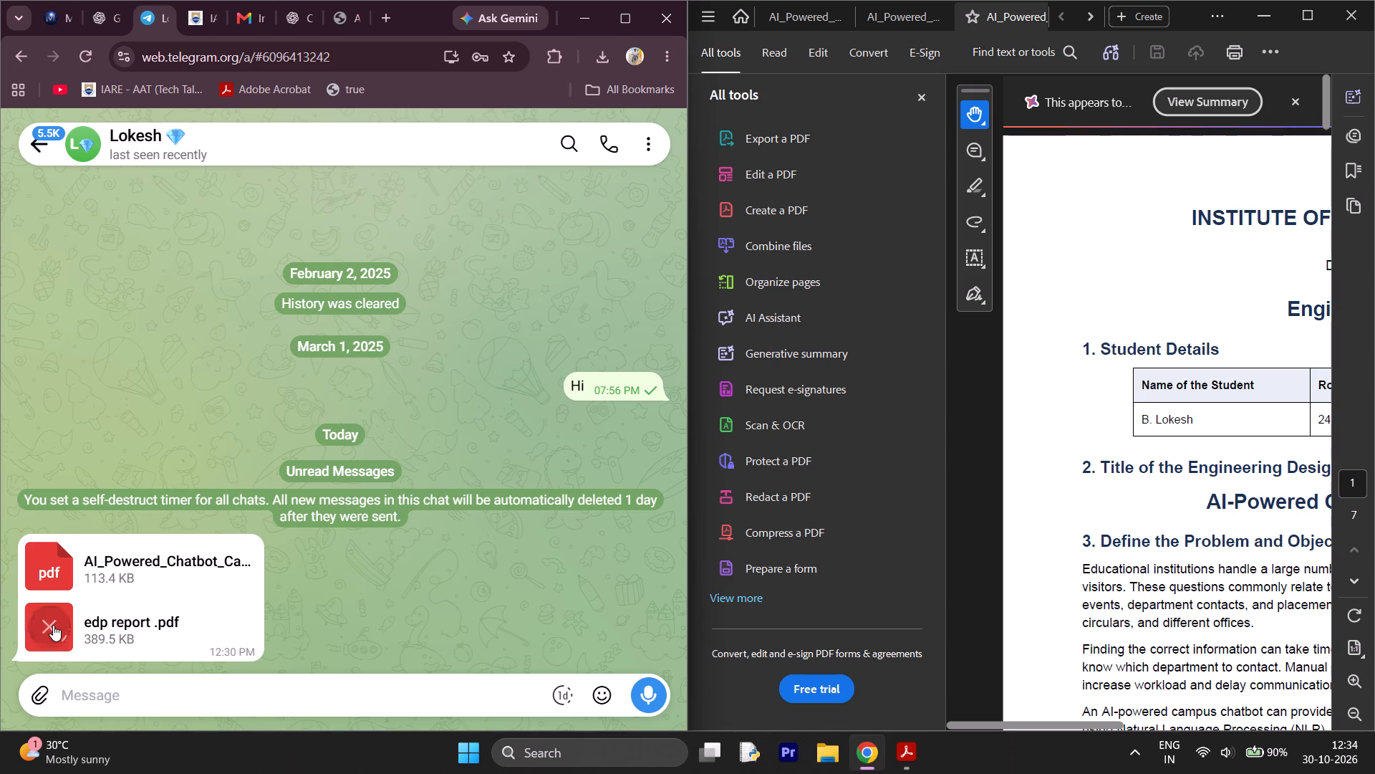
{"action": "left_click", "coordinate": [53, 625]}
{"action": "left_click_drag", "start_coordinate": [53, 625], "coordinate": [110, 626]}
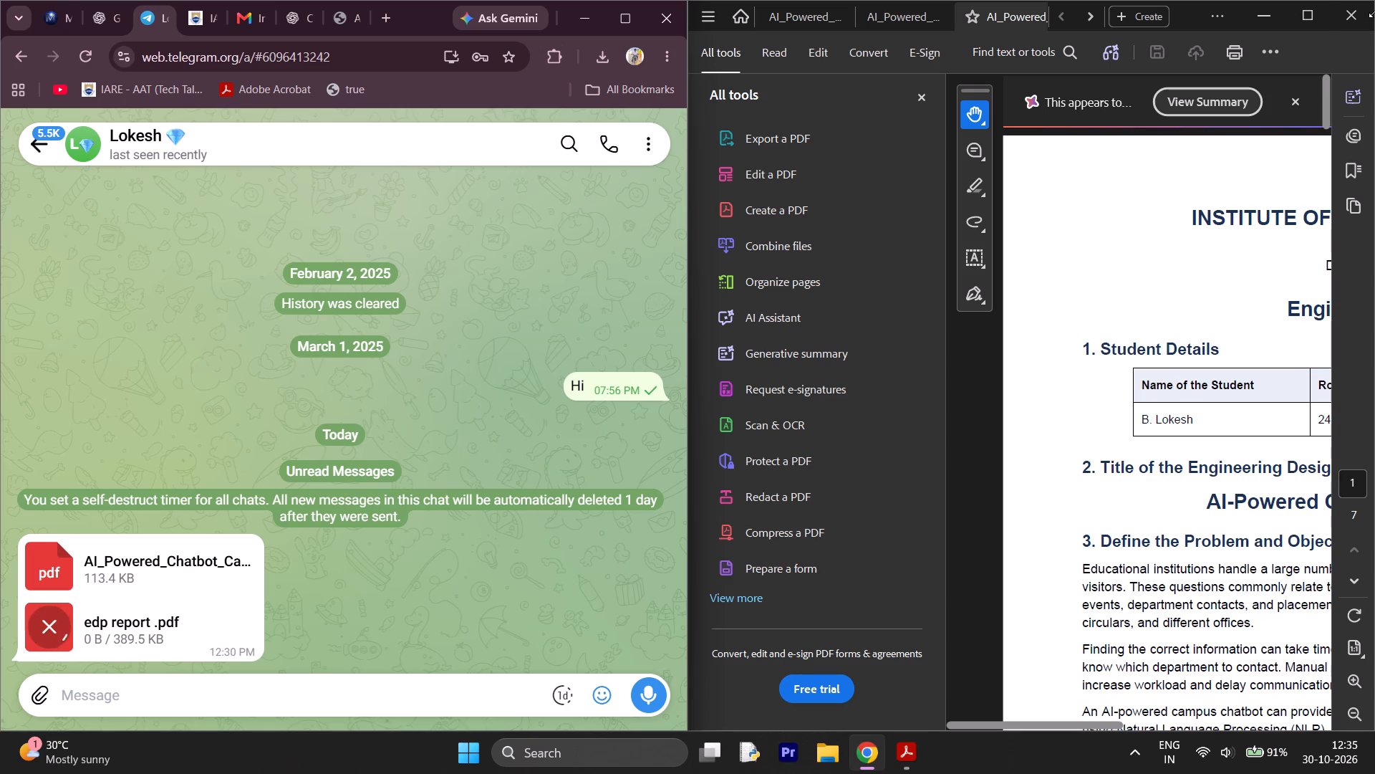
Minimize both the Adobe Acrobat and Google Chrome windows to clear the desktop.
{"action": "left_click", "coordinate": [1274, 0]}
{"action": "left_click", "coordinate": [1275, 16]}
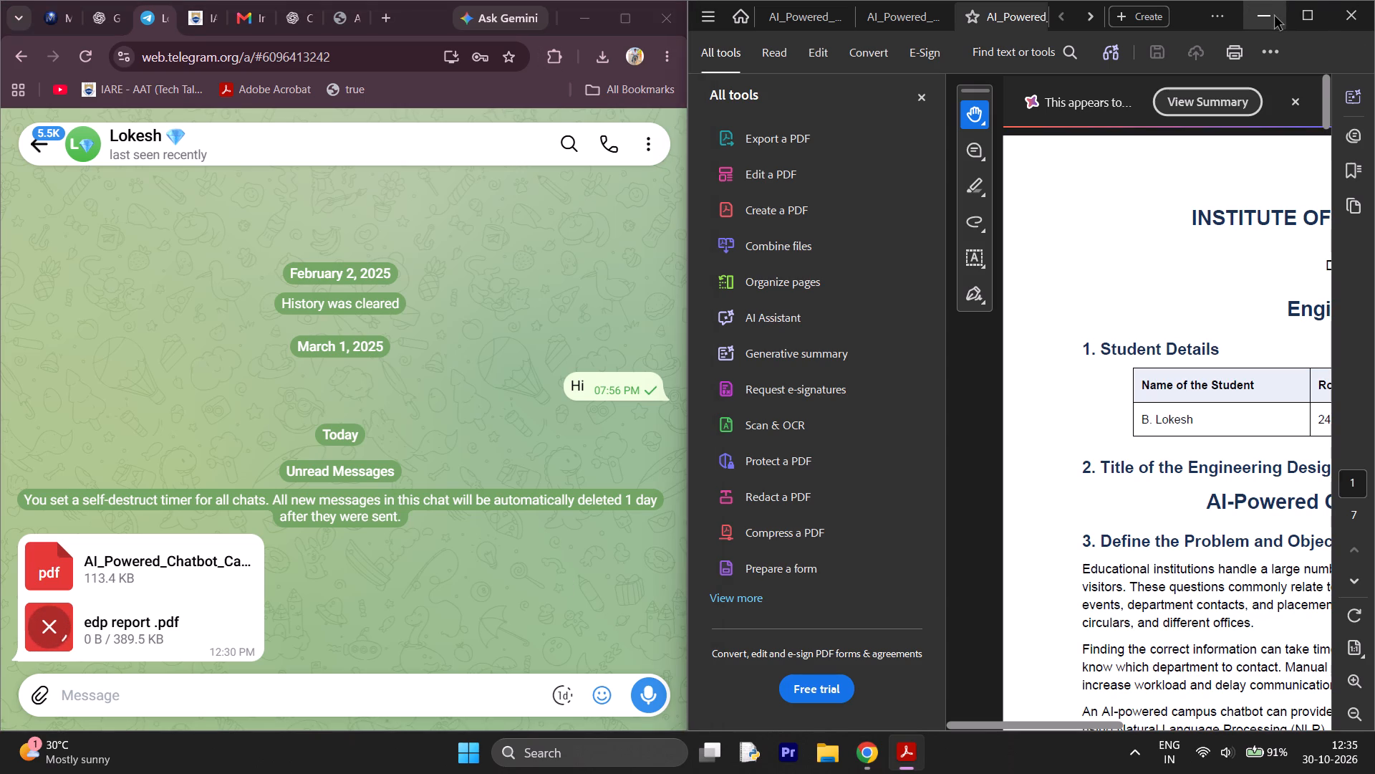
{"action": "left_click", "coordinate": [591, 8]}
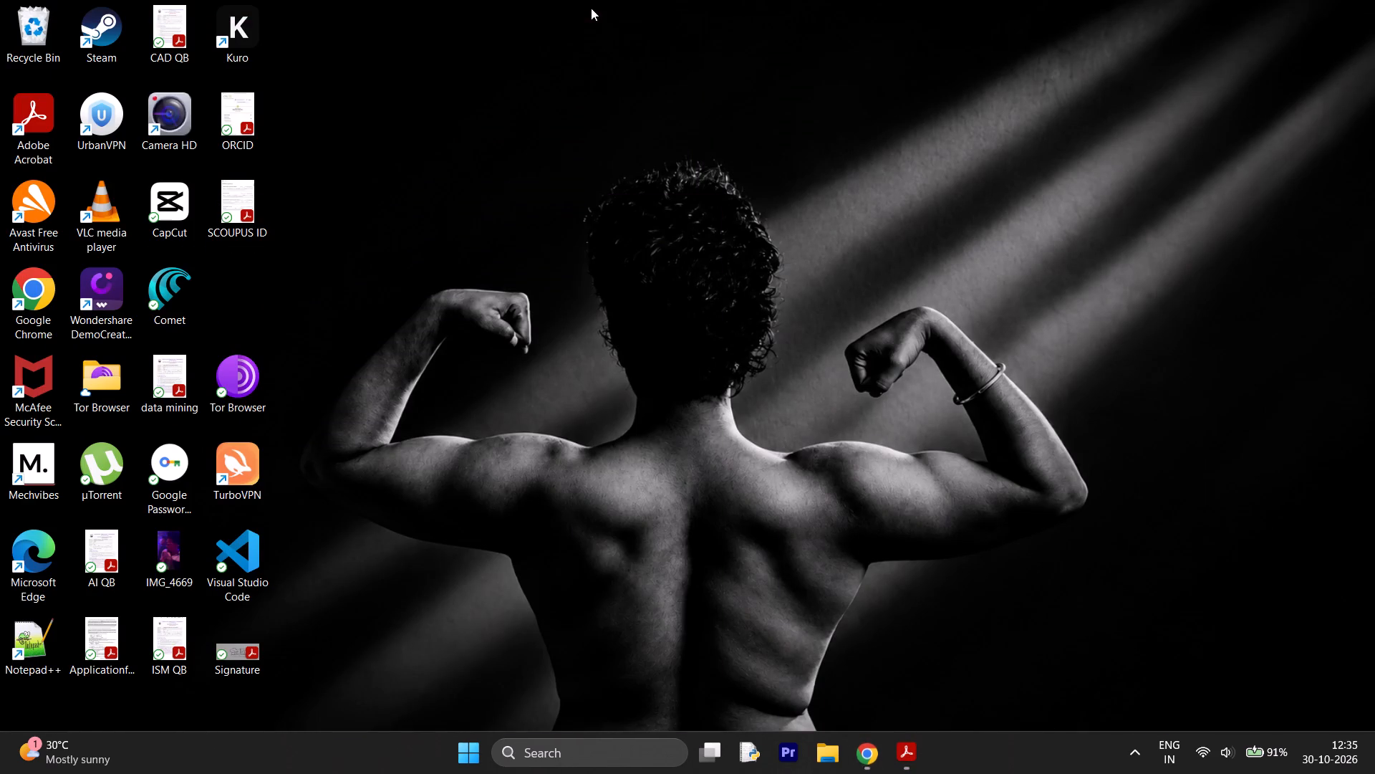
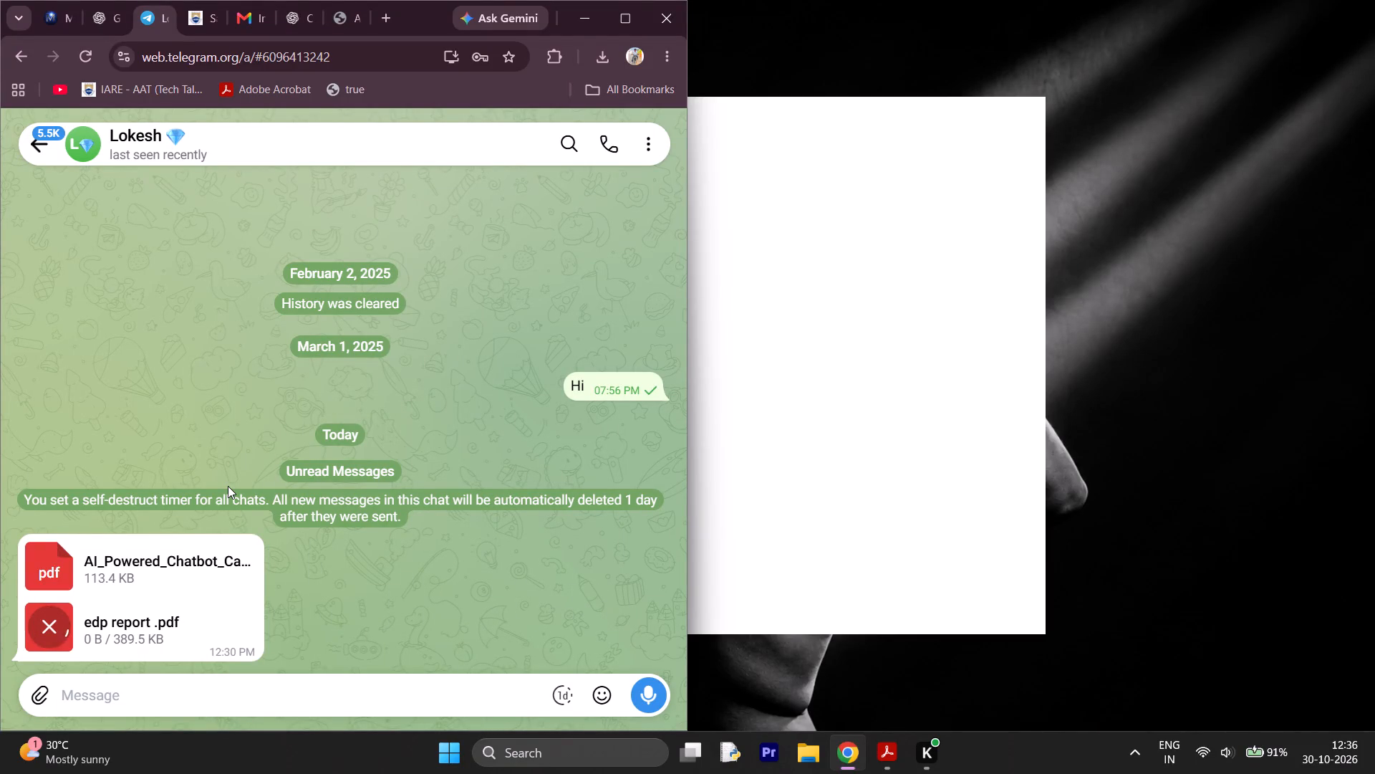
Open the Downloads folder in File Explorer to check for the downloaded report PDFs.
{"action": "left_click", "coordinate": [814, 751]}
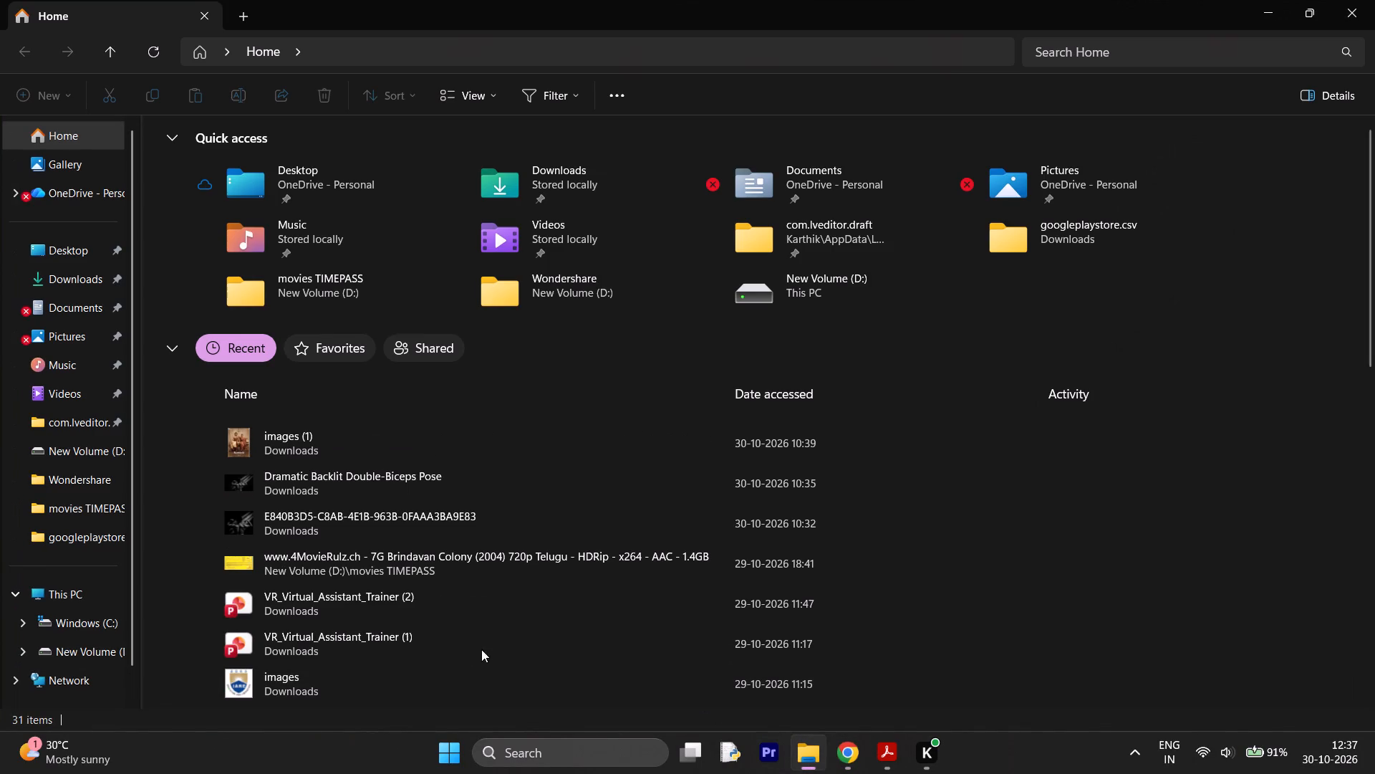
{"action": "left_click", "coordinate": [51, 287]}
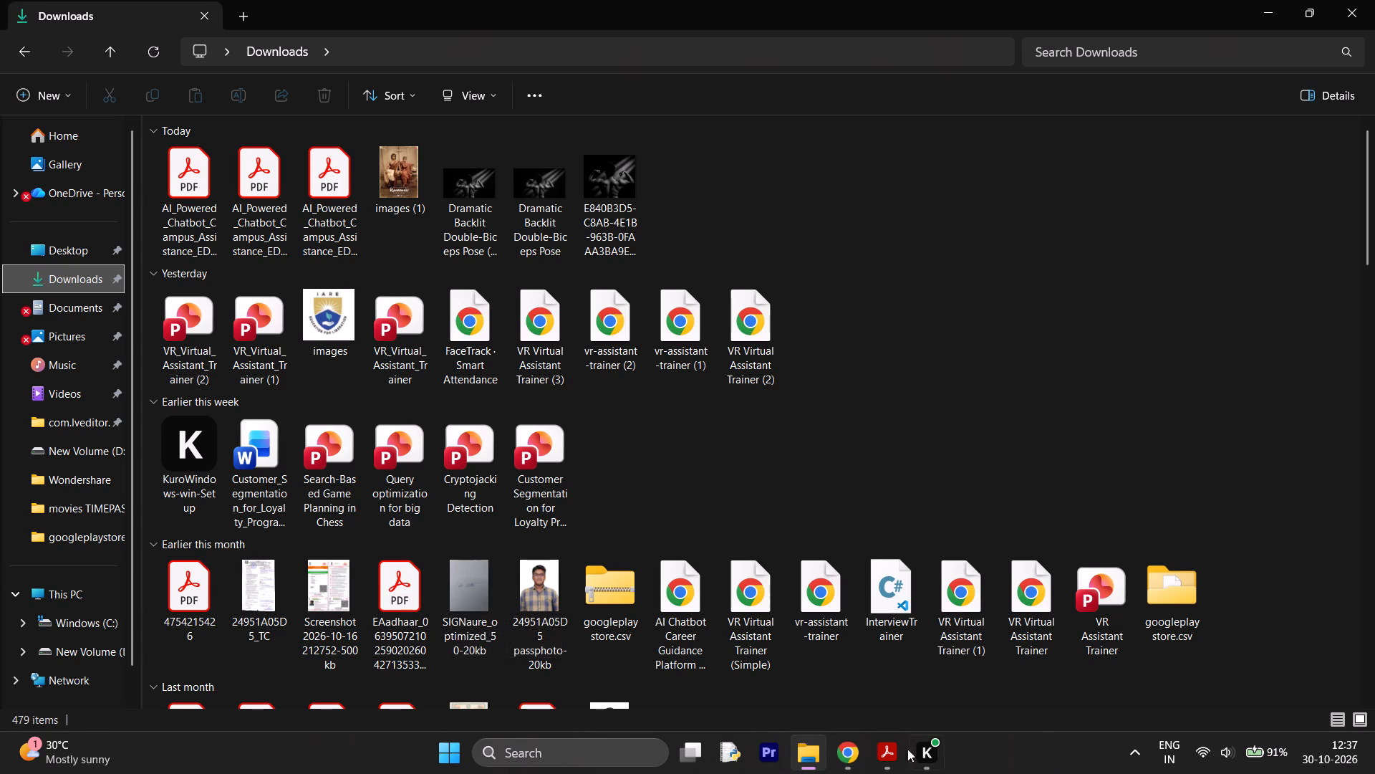
Switch back to the side-by-side Chrome and Acrobat windows and leave the open Telegram chat for the chat list.
{"action": "left_click", "coordinate": [850, 682]}
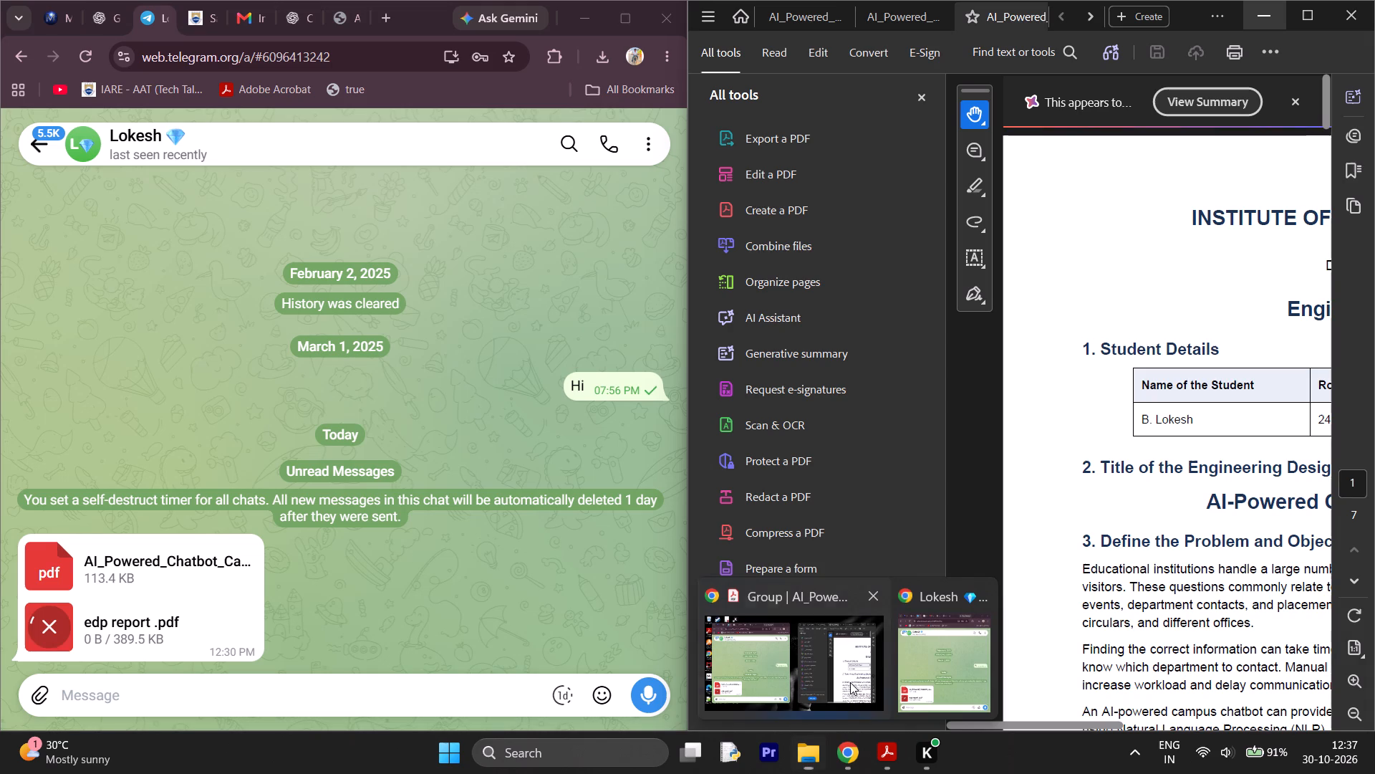
{"action": "scroll", "coordinate": [170, 348], "scroll_direction": "down", "scroll_amount": 7}
{"action": "scroll", "coordinate": [170, 348], "scroll_direction": "up", "scroll_amount": 7}
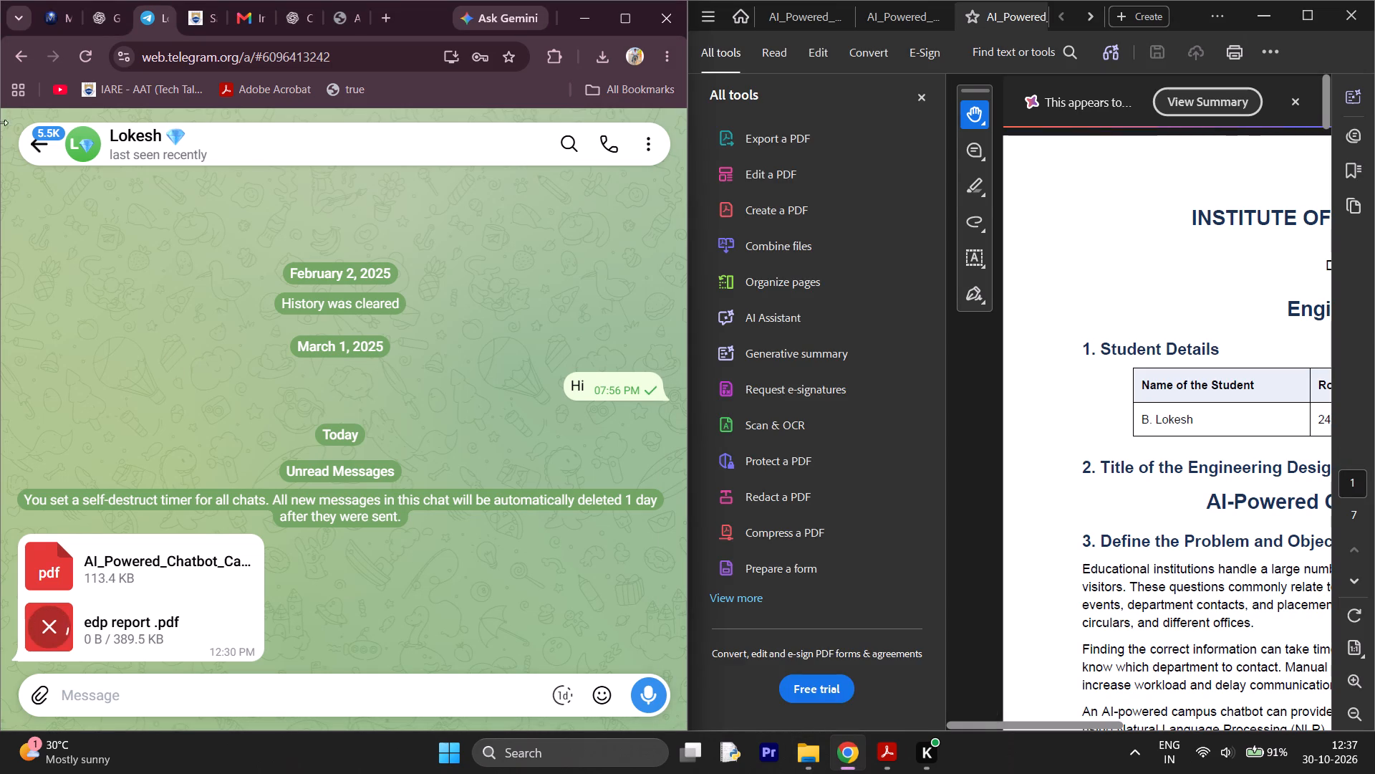
{"action": "left_click", "coordinate": [43, 135]}
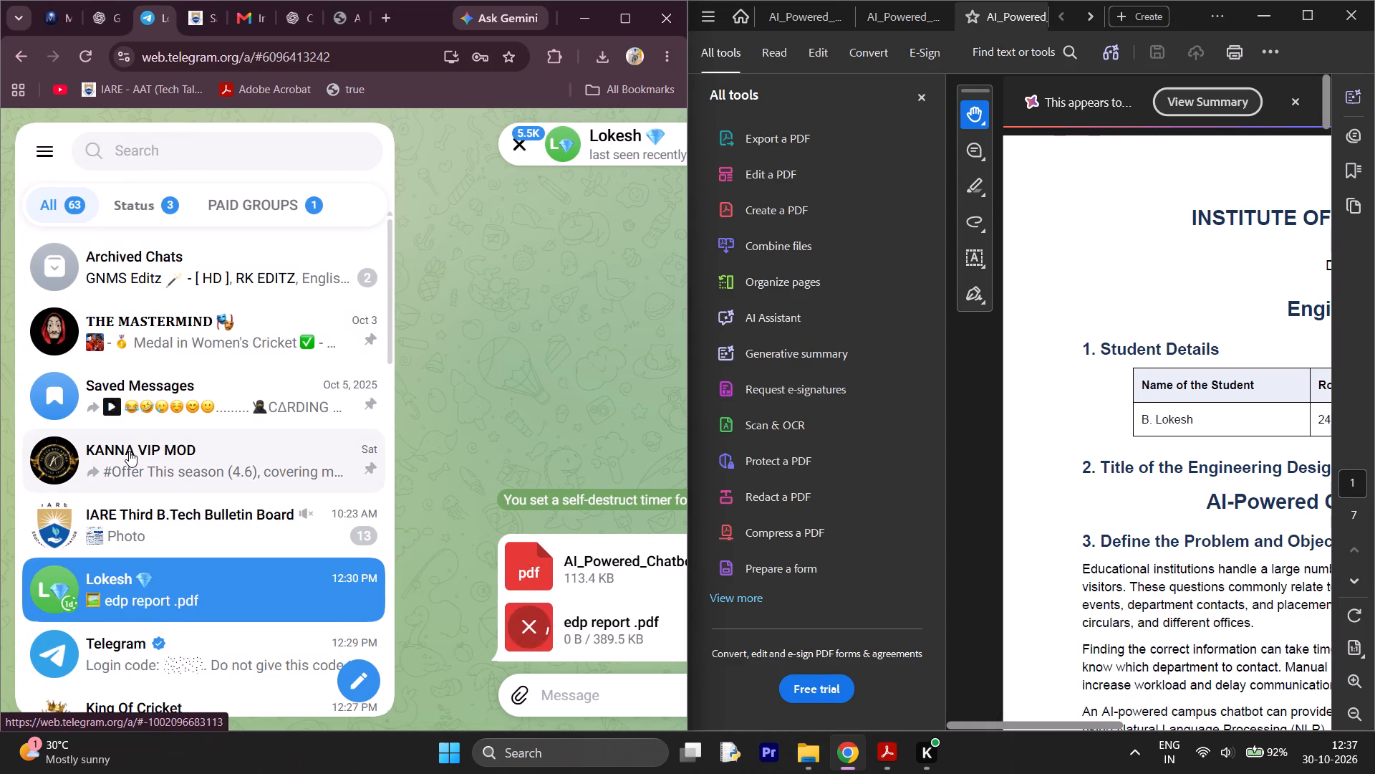
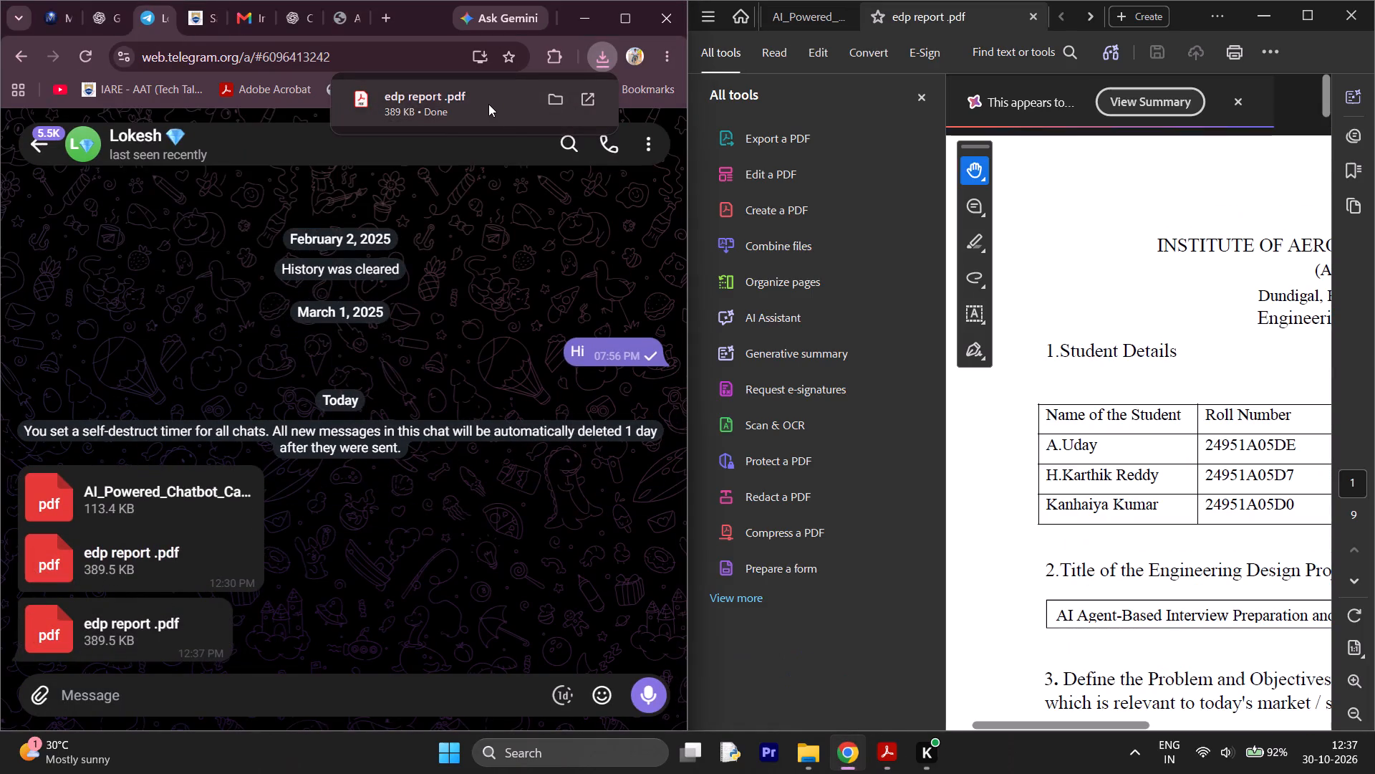
Switch to Adobe Acrobat and dismiss the summary suggestion banner above the open edp report .pdf.
{"action": "scroll", "coordinate": [428, 412], "scroll_direction": "down", "scroll_amount": 1}
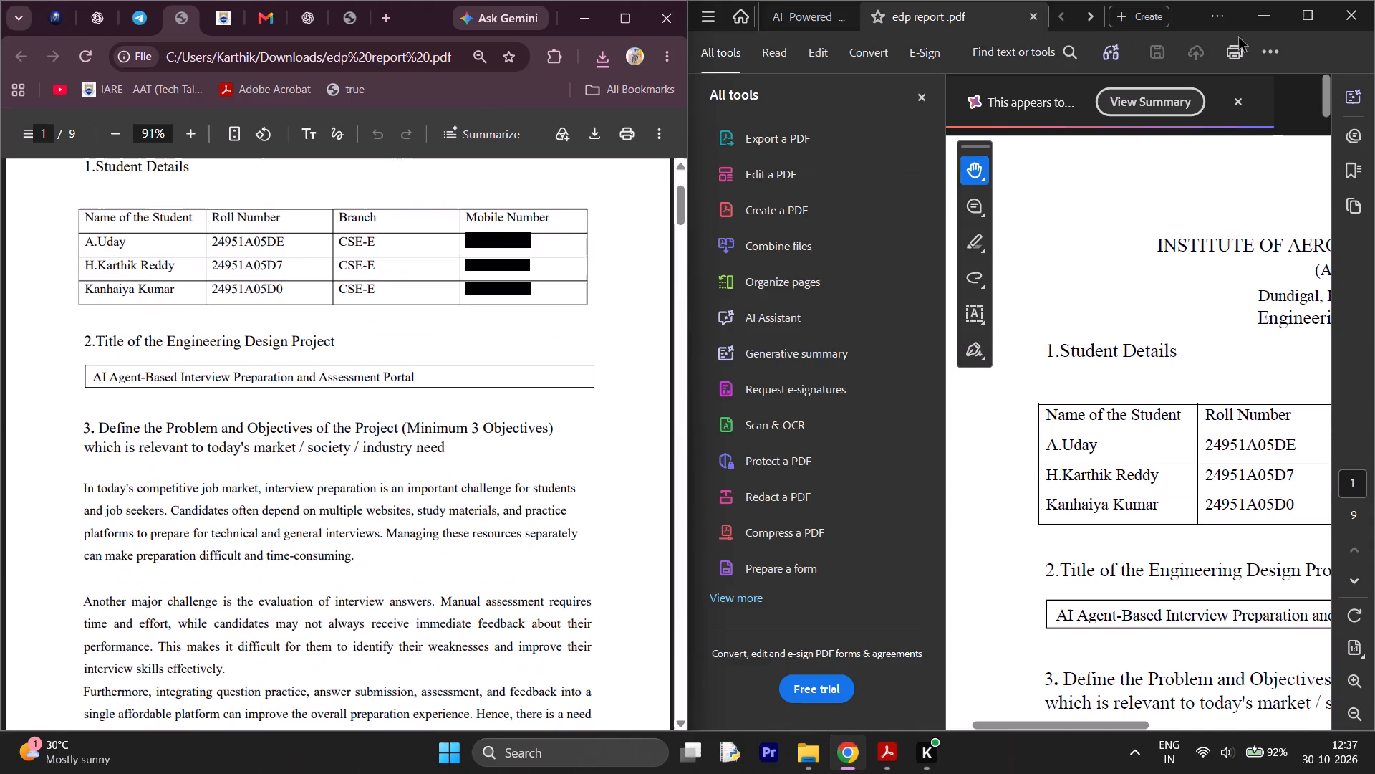
{"action": "left_click", "coordinate": [1245, 104]}
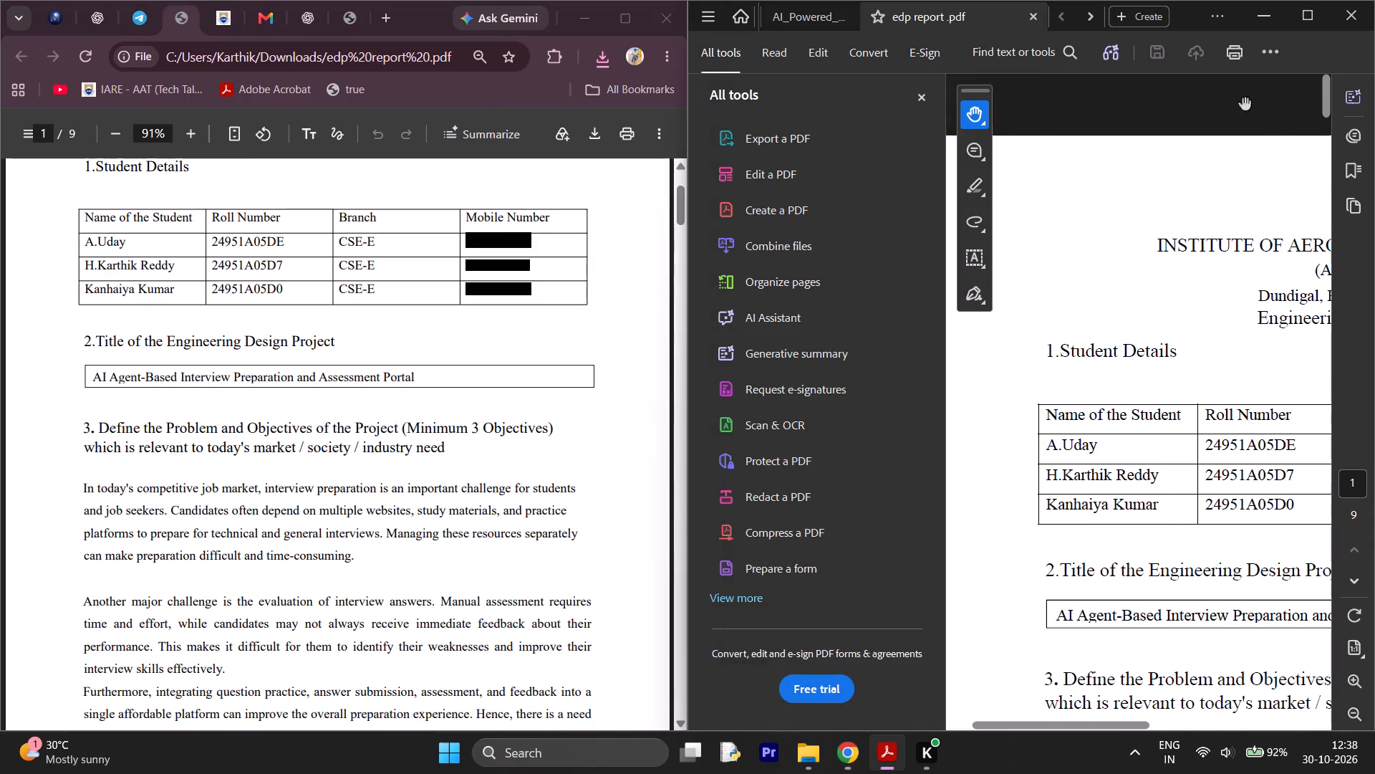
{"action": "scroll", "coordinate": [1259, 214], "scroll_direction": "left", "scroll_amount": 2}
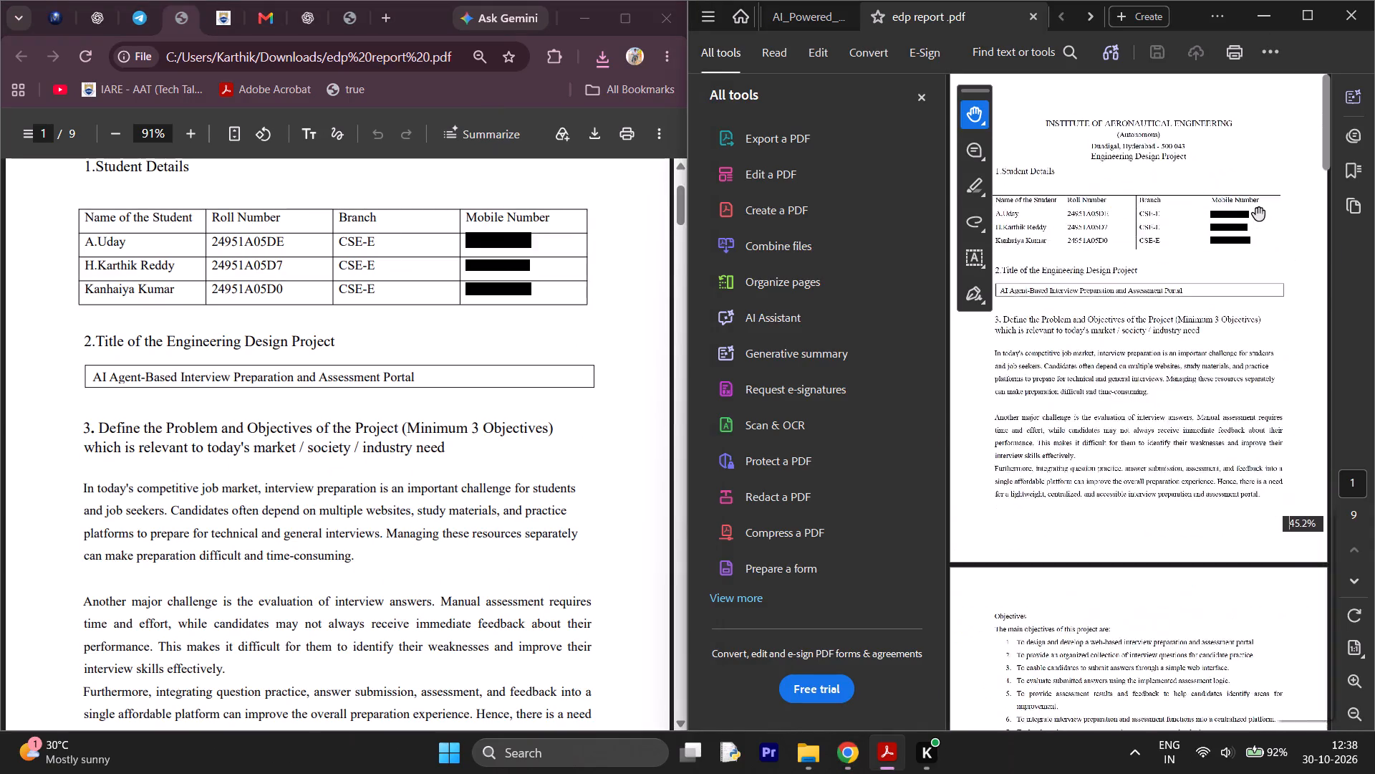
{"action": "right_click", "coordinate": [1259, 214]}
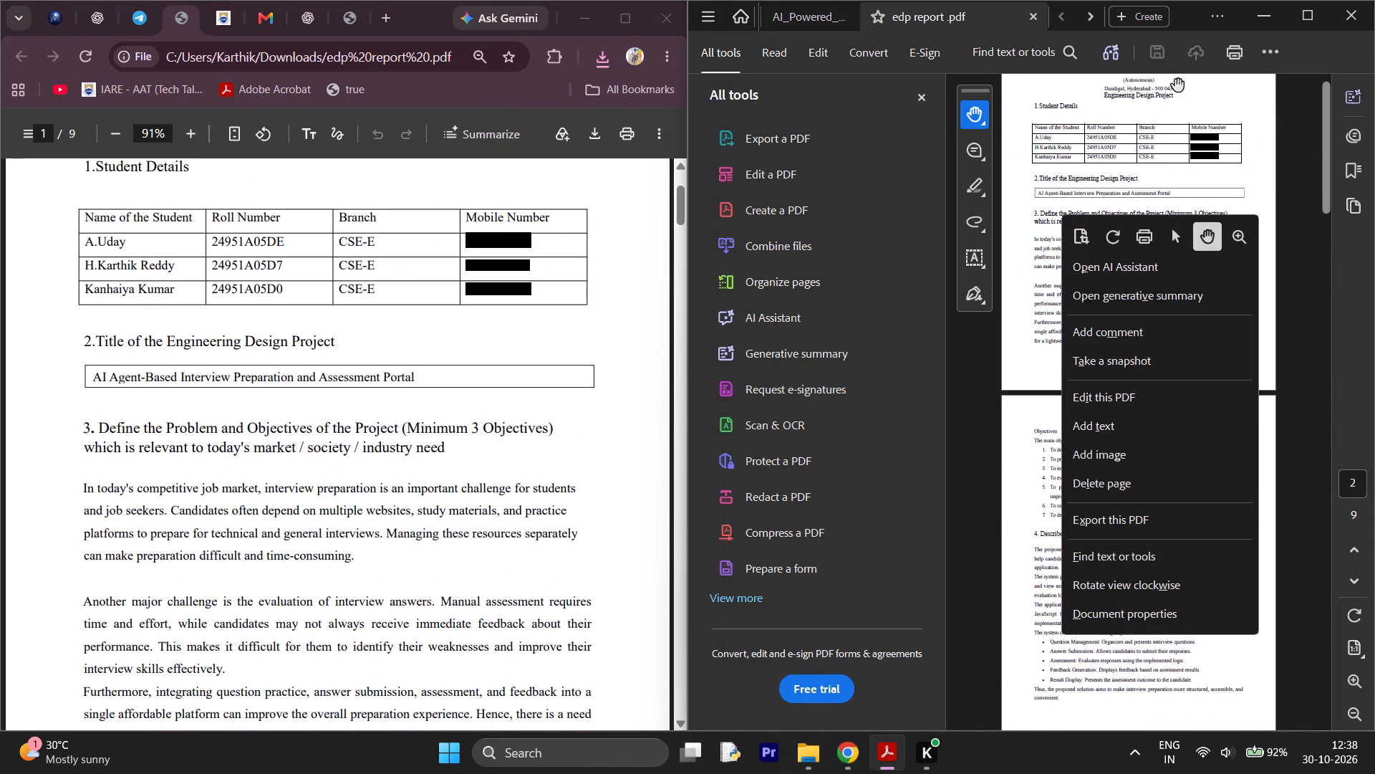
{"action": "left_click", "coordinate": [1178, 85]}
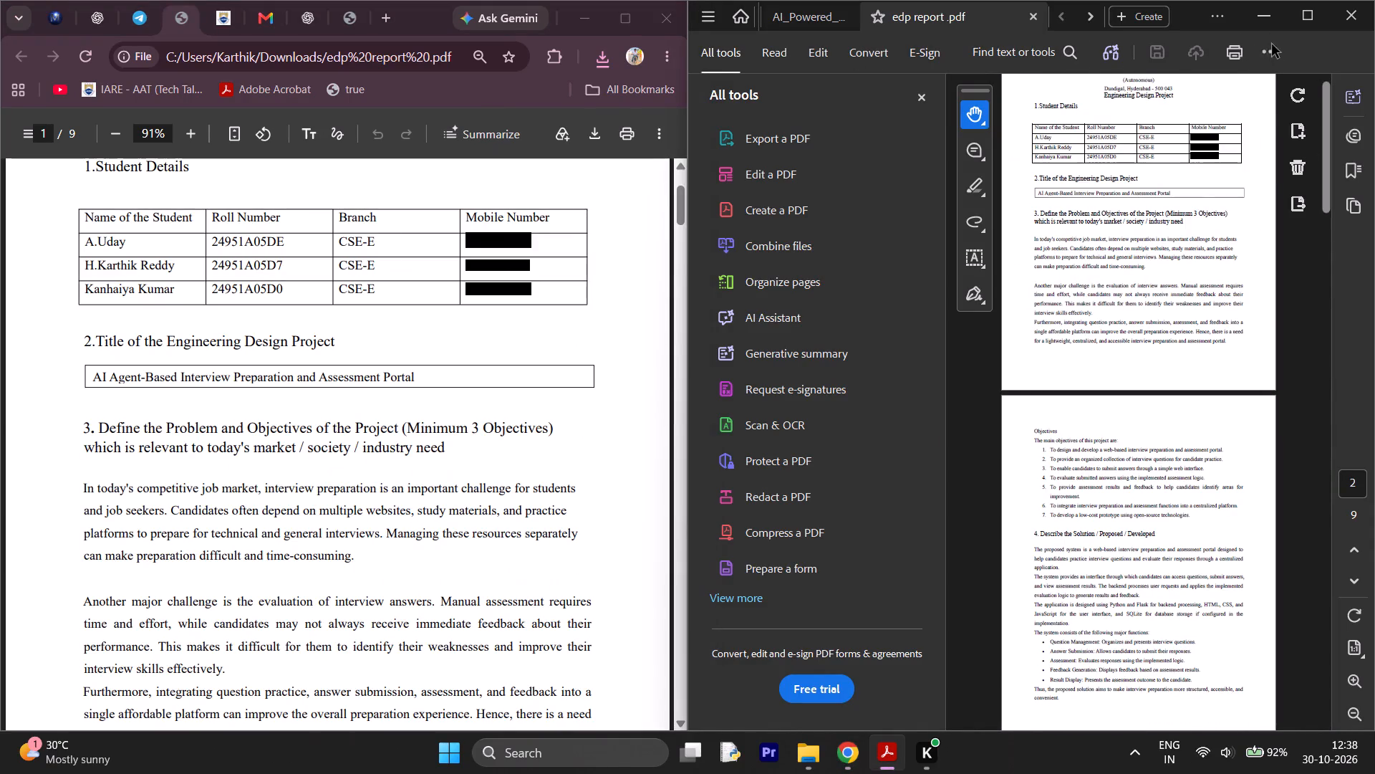
Examine the sharing options for edp report .pdf in Acrobat, then close them without sharing.
{"action": "left_click", "coordinate": [1284, 62]}
{"action": "left_click", "coordinate": [1275, 59]}
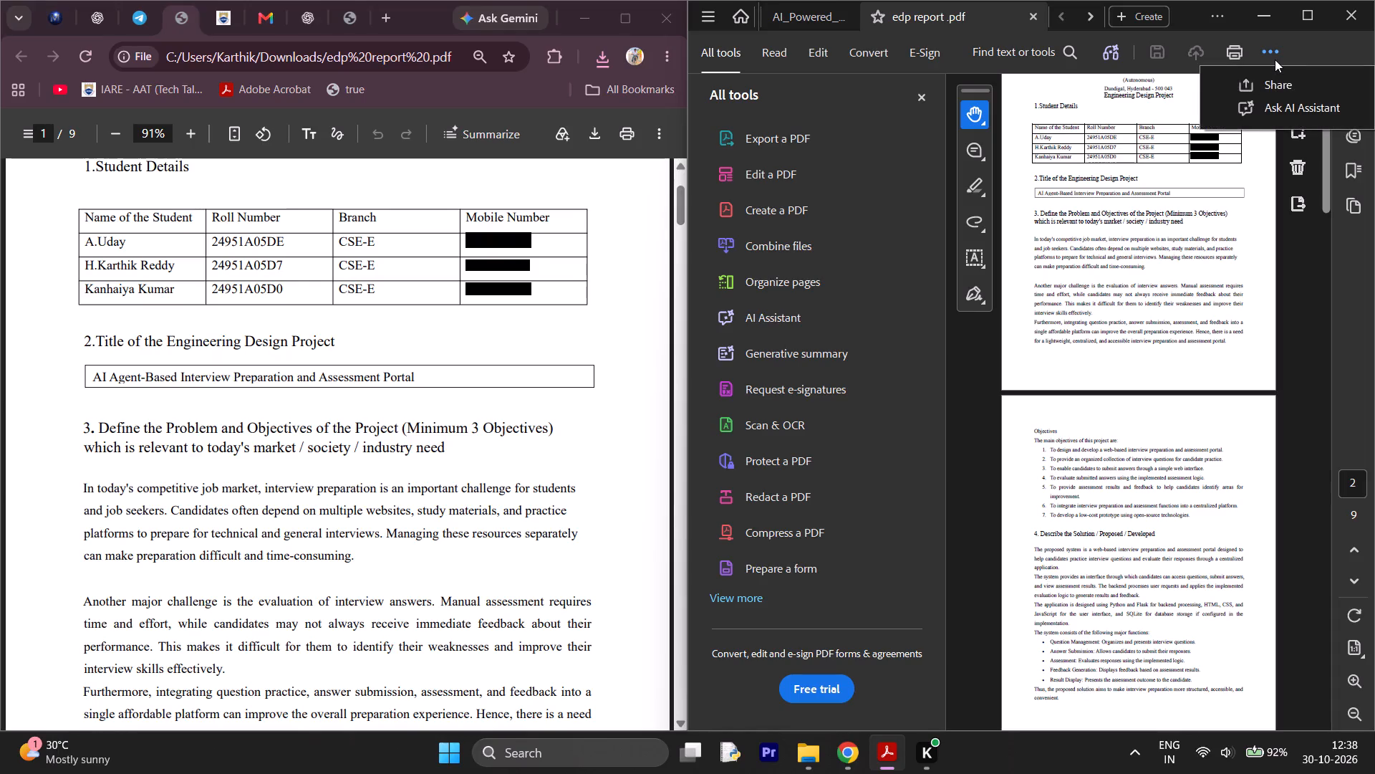
{"action": "left_click", "coordinate": [1265, 86]}
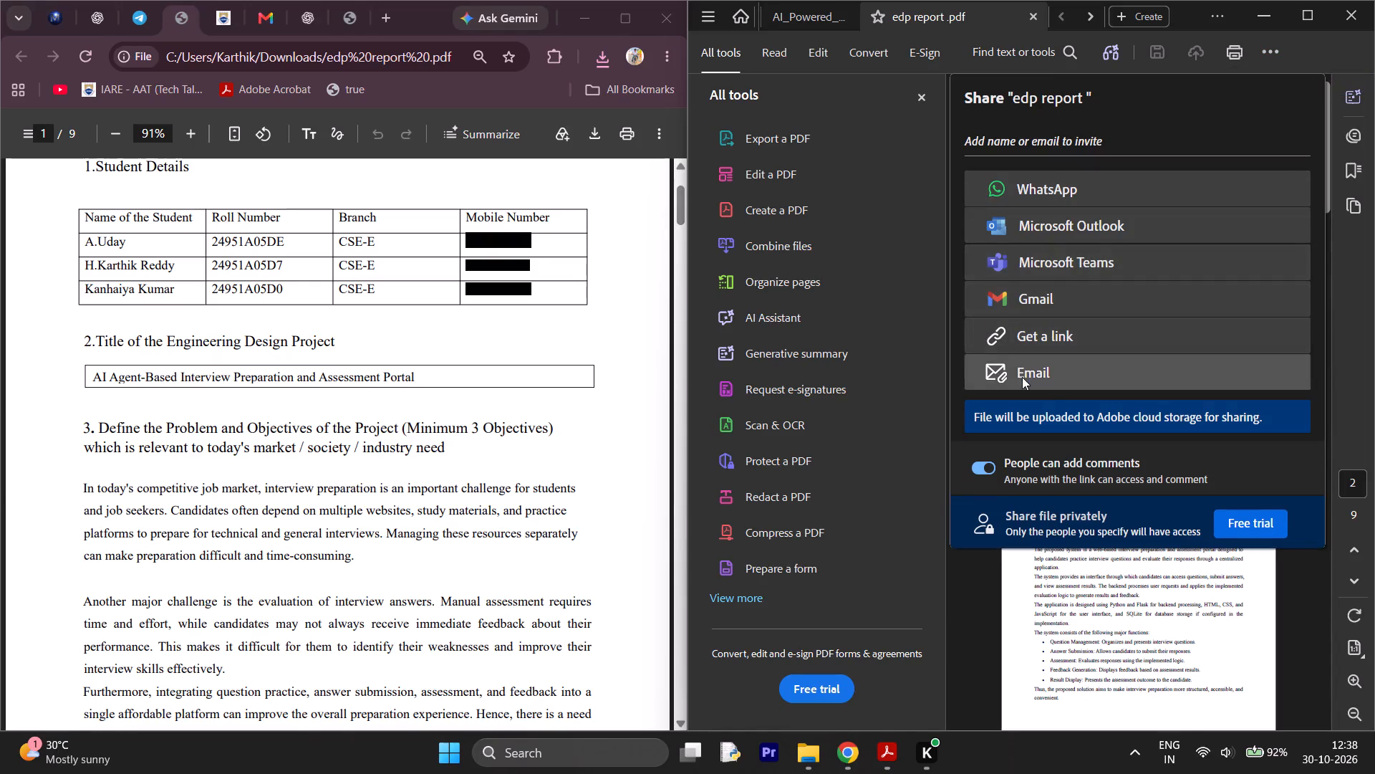
{"action": "scroll", "coordinate": [1063, 403], "scroll_direction": "down", "scroll_amount": 2}
{"action": "left_click", "coordinate": [1165, 626]}
Minimize Adobe Acrobat and switch to File Explorer.
{"action": "left_click", "coordinate": [1255, 18]}
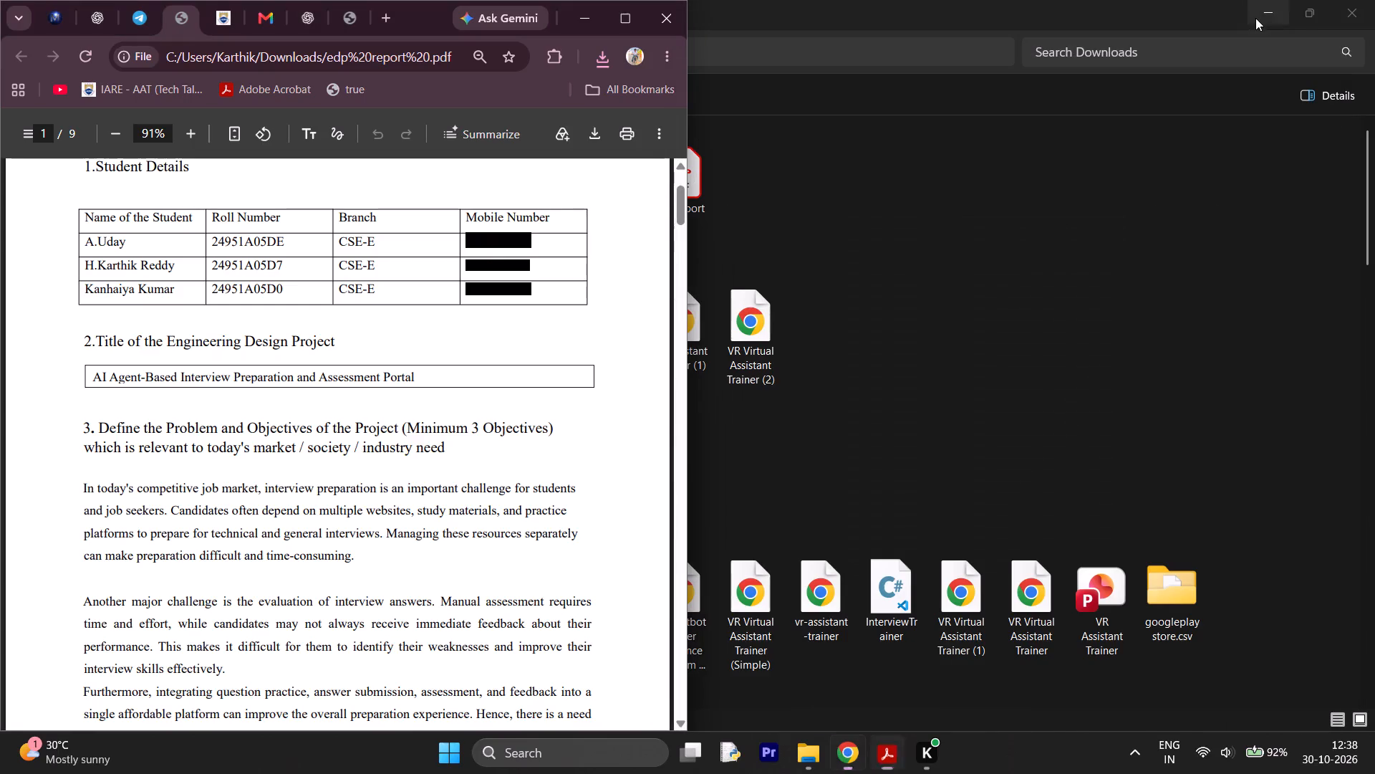
{"action": "left_click", "coordinate": [562, 764]}
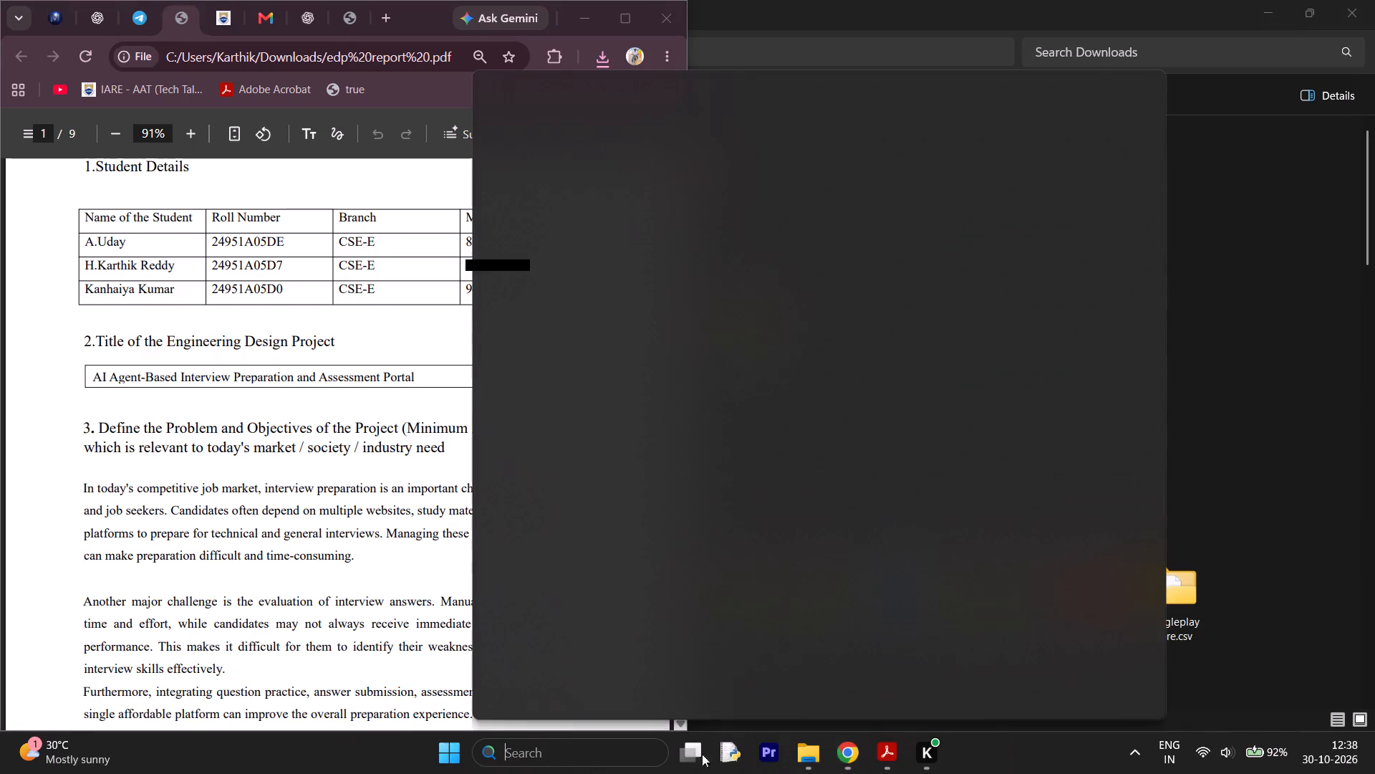
{"action": "left_click", "coordinate": [800, 750]}
{"action": "left_click", "coordinate": [800, 750]}
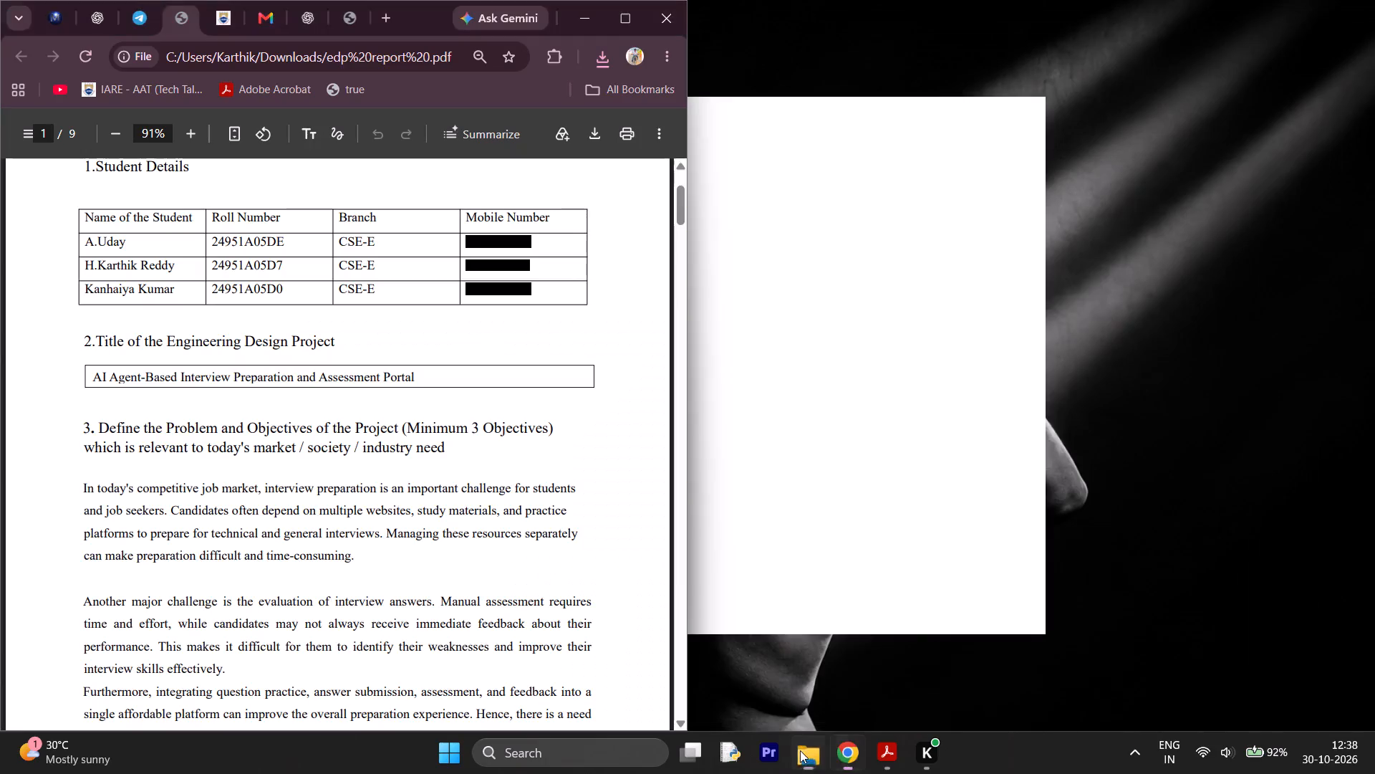
Open the edp report PDF from the Downloads folder in Word, accepting its conversion to an editable document.
{"action": "left_click", "coordinate": [800, 750]}
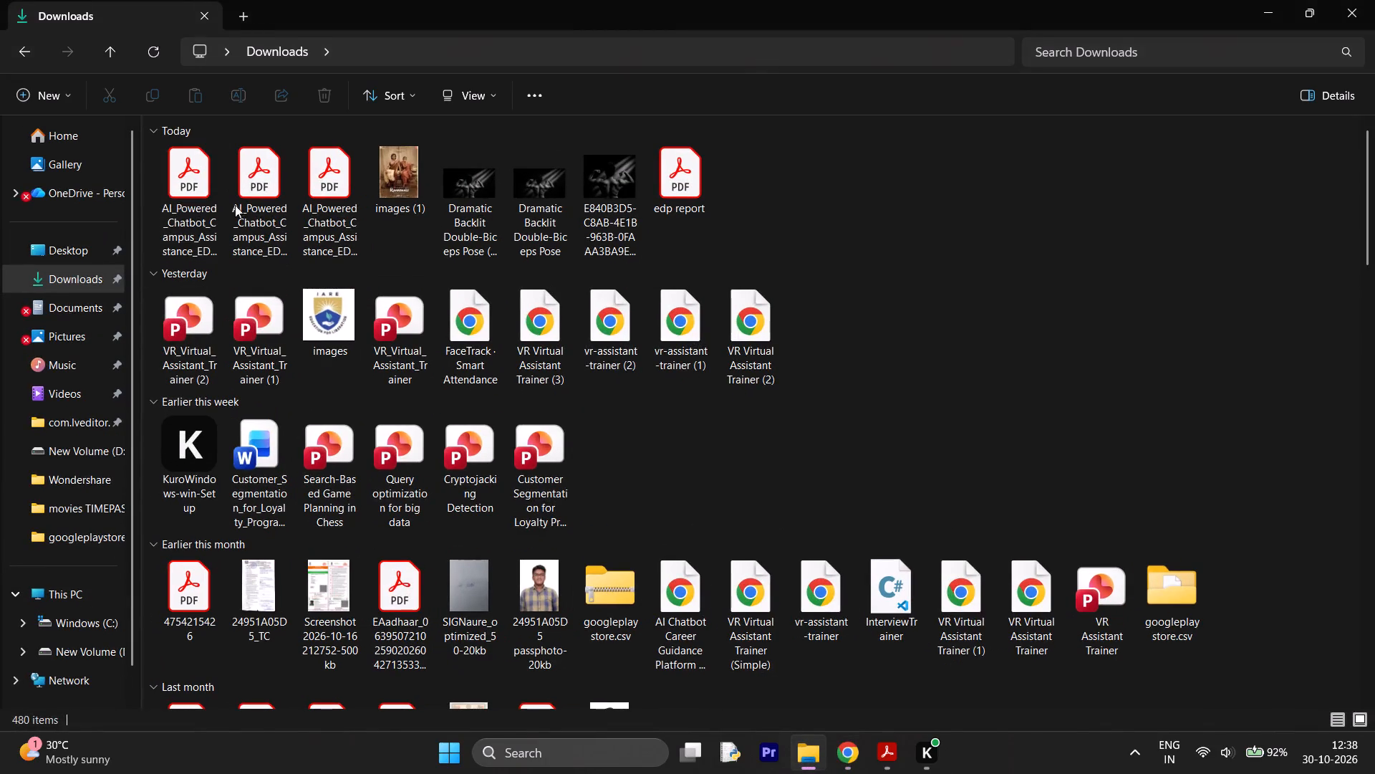
{"action": "right_click", "coordinate": [668, 180]}
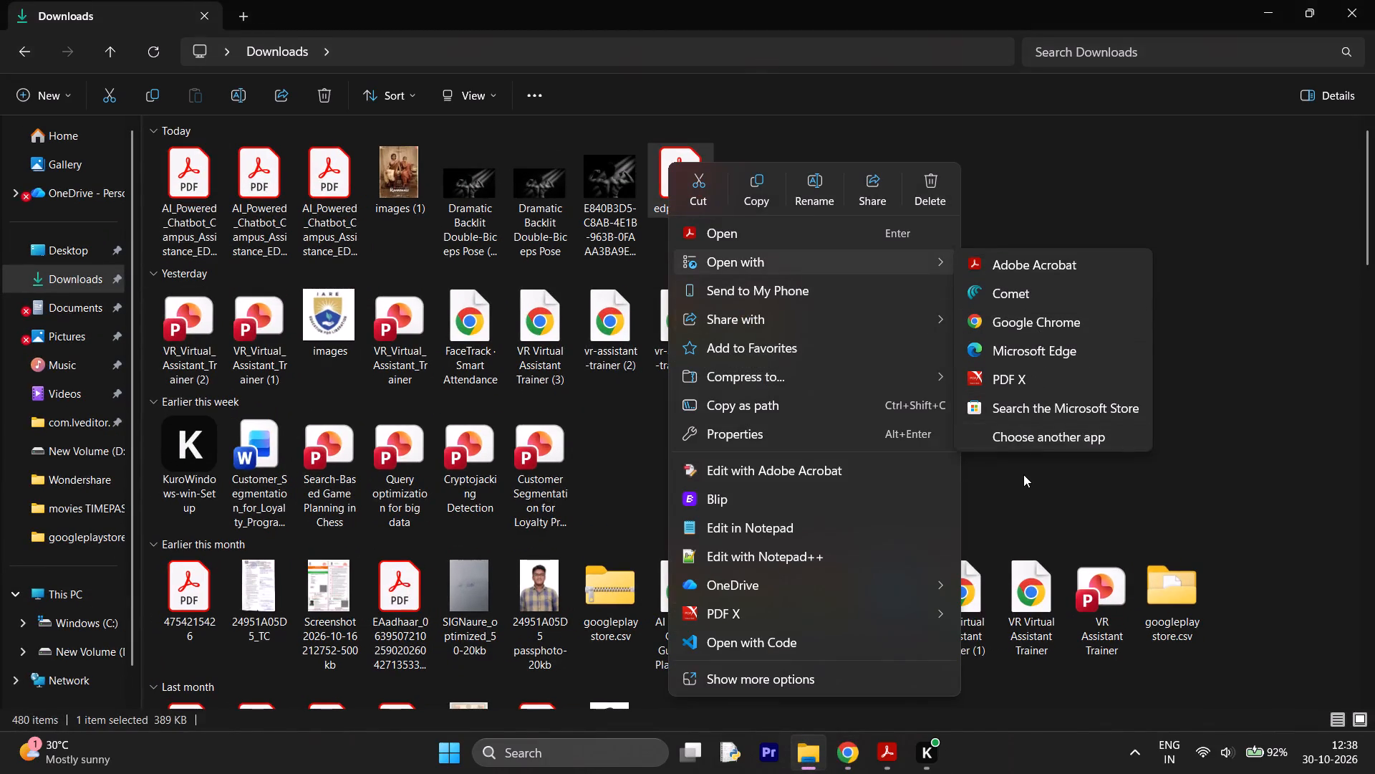
{"action": "left_click", "coordinate": [1023, 442]}
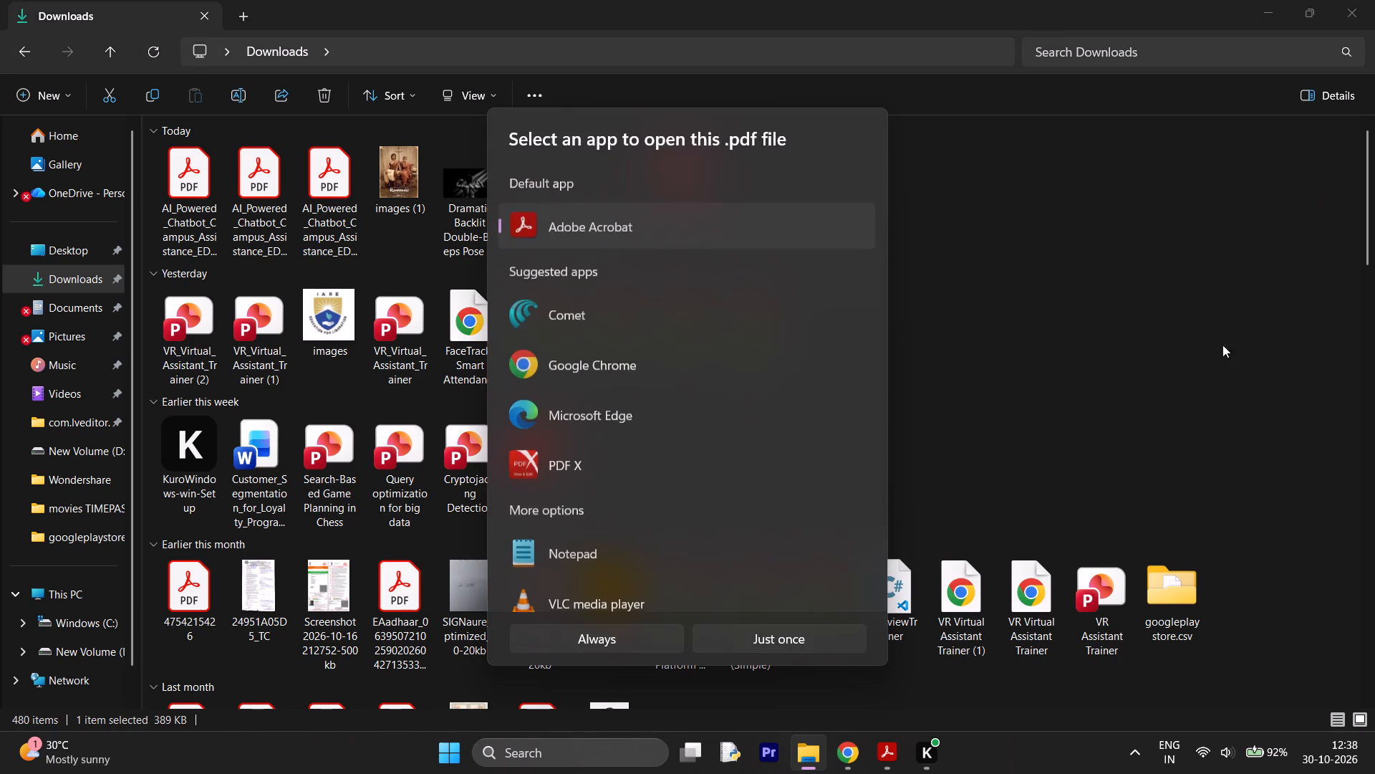
{"action": "scroll", "coordinate": [719, 378], "scroll_direction": "down", "scroll_amount": 4}
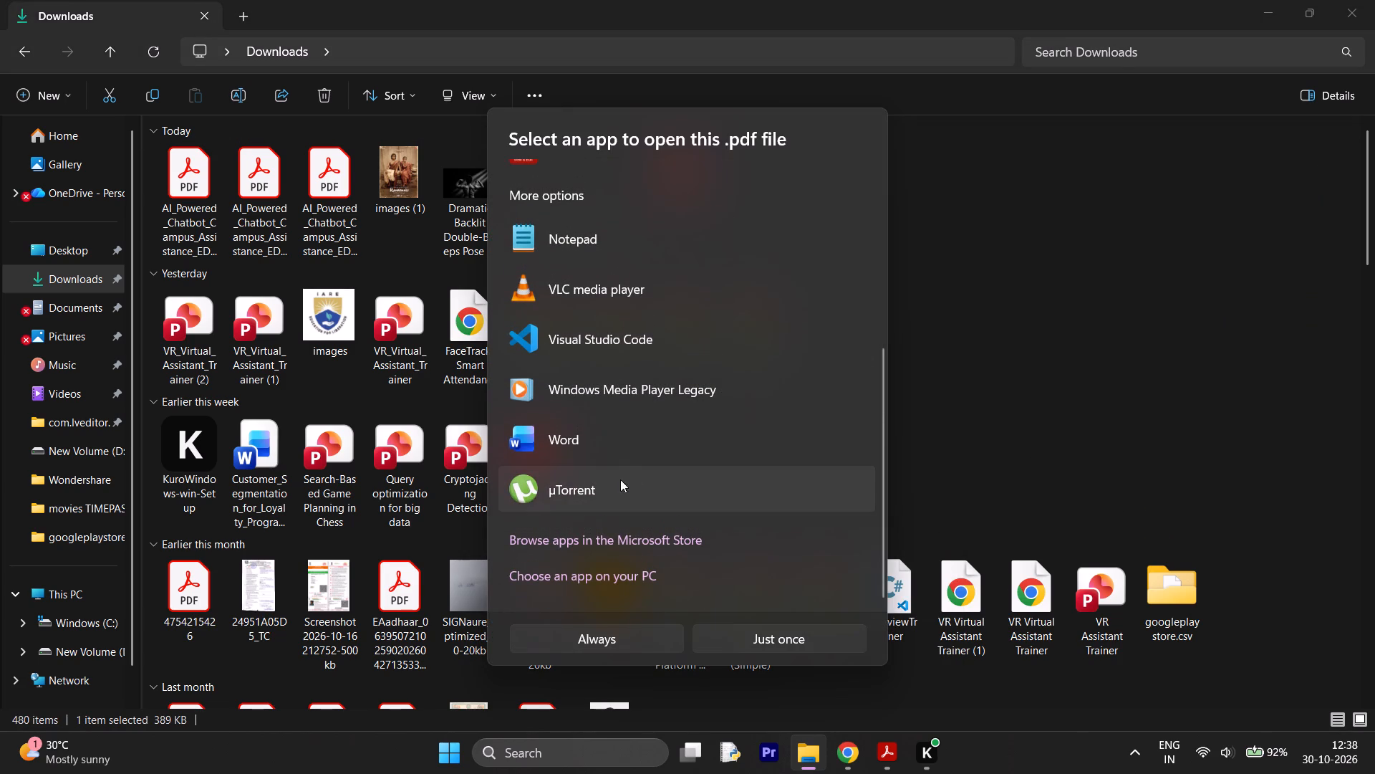
{"action": "left_click", "coordinate": [617, 428]}
{"action": "double_click", "coordinate": [617, 428]}
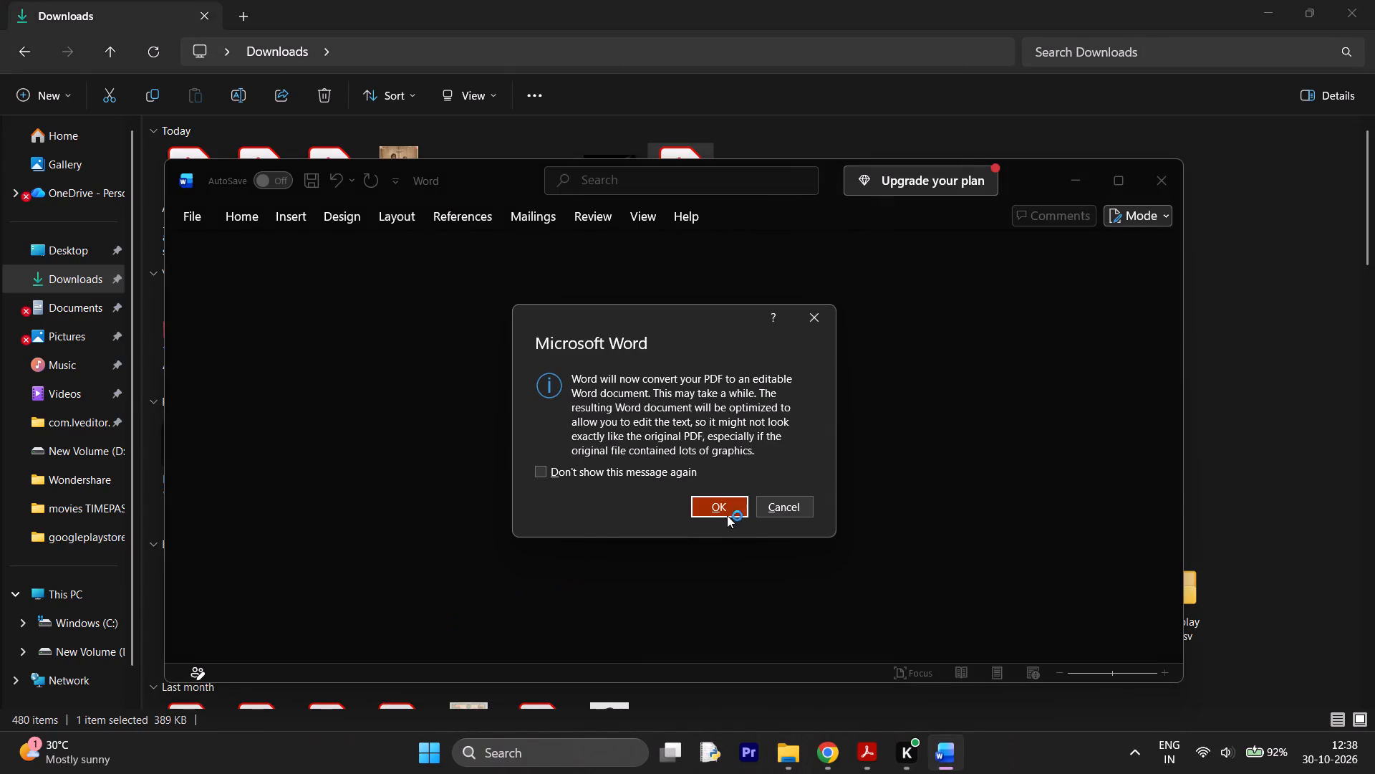
{"action": "left_click", "coordinate": [718, 510]}
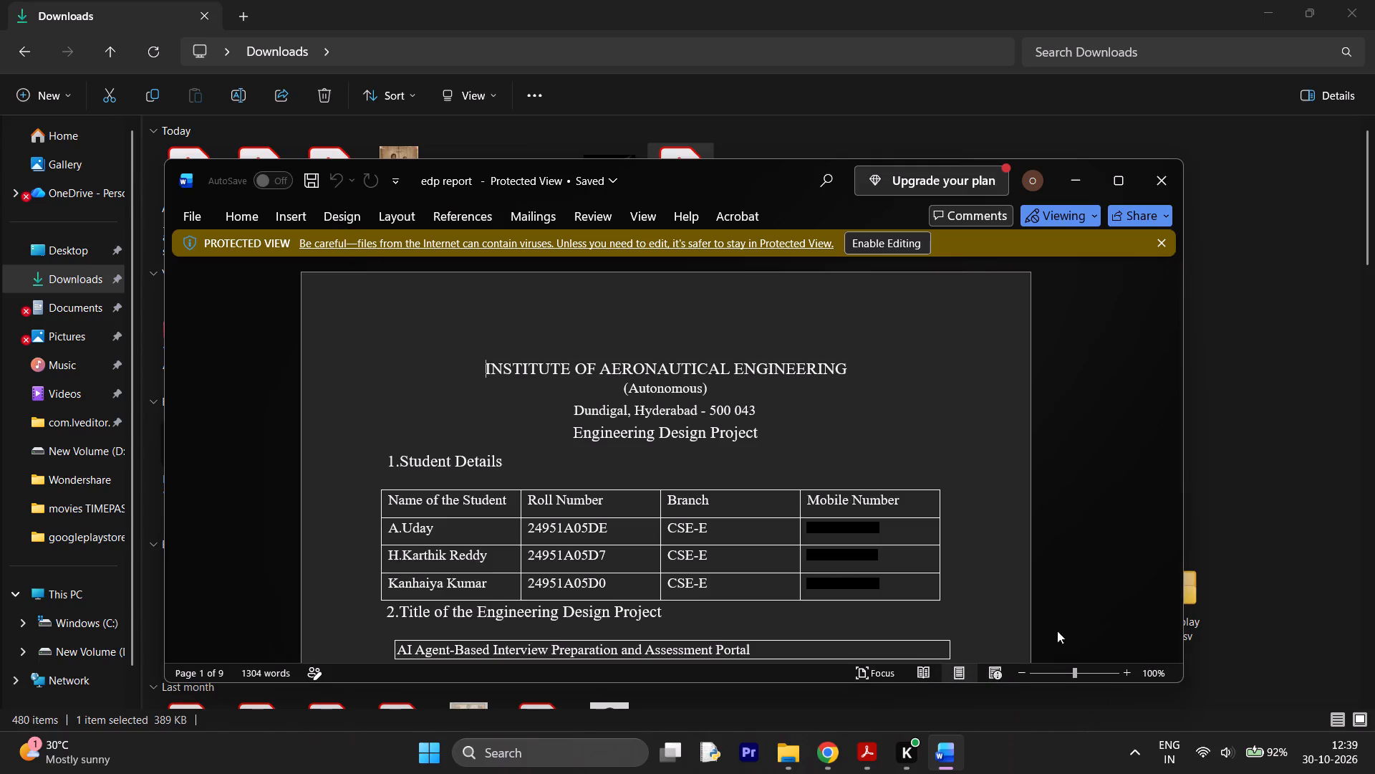
Enable editing for the protected edp report and accept the PDF conversion again.
{"action": "left_click", "coordinate": [894, 242]}
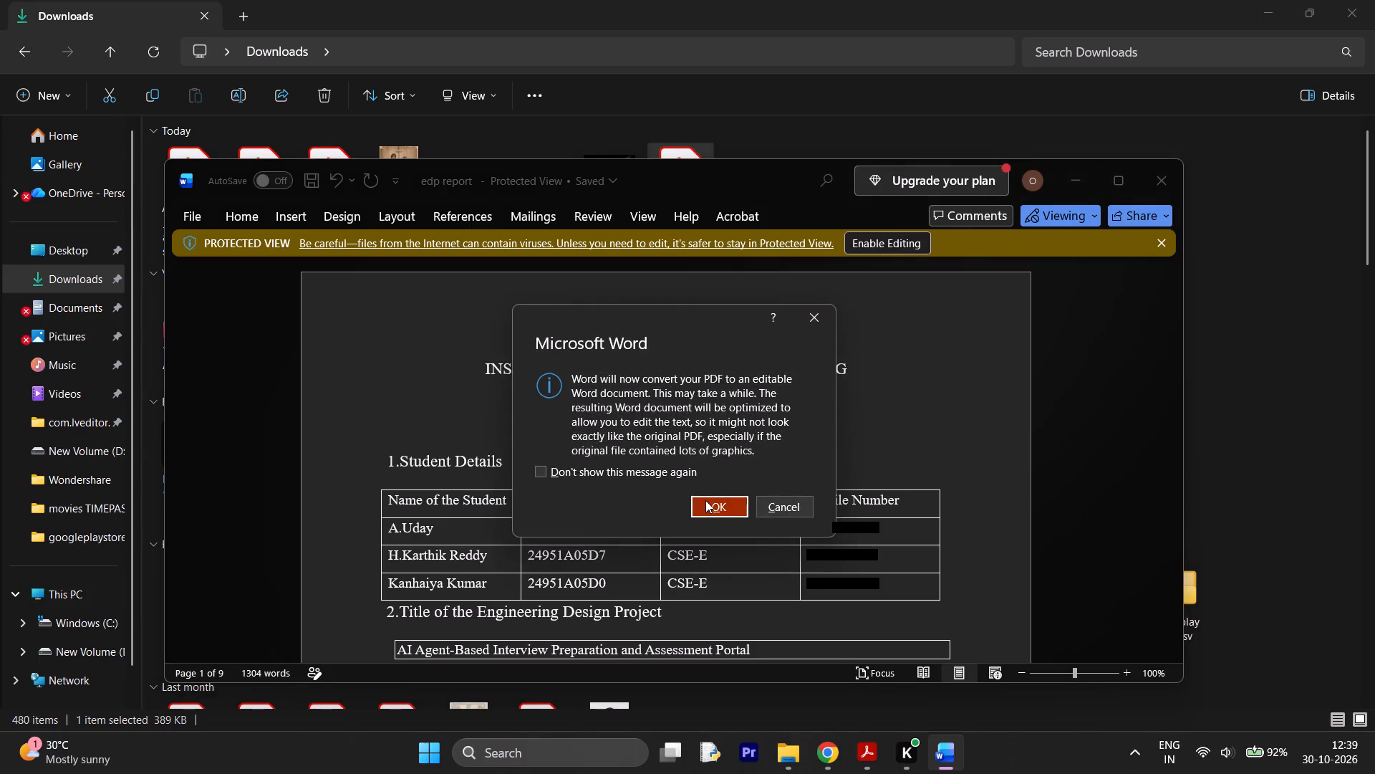
{"action": "left_click", "coordinate": [705, 500]}
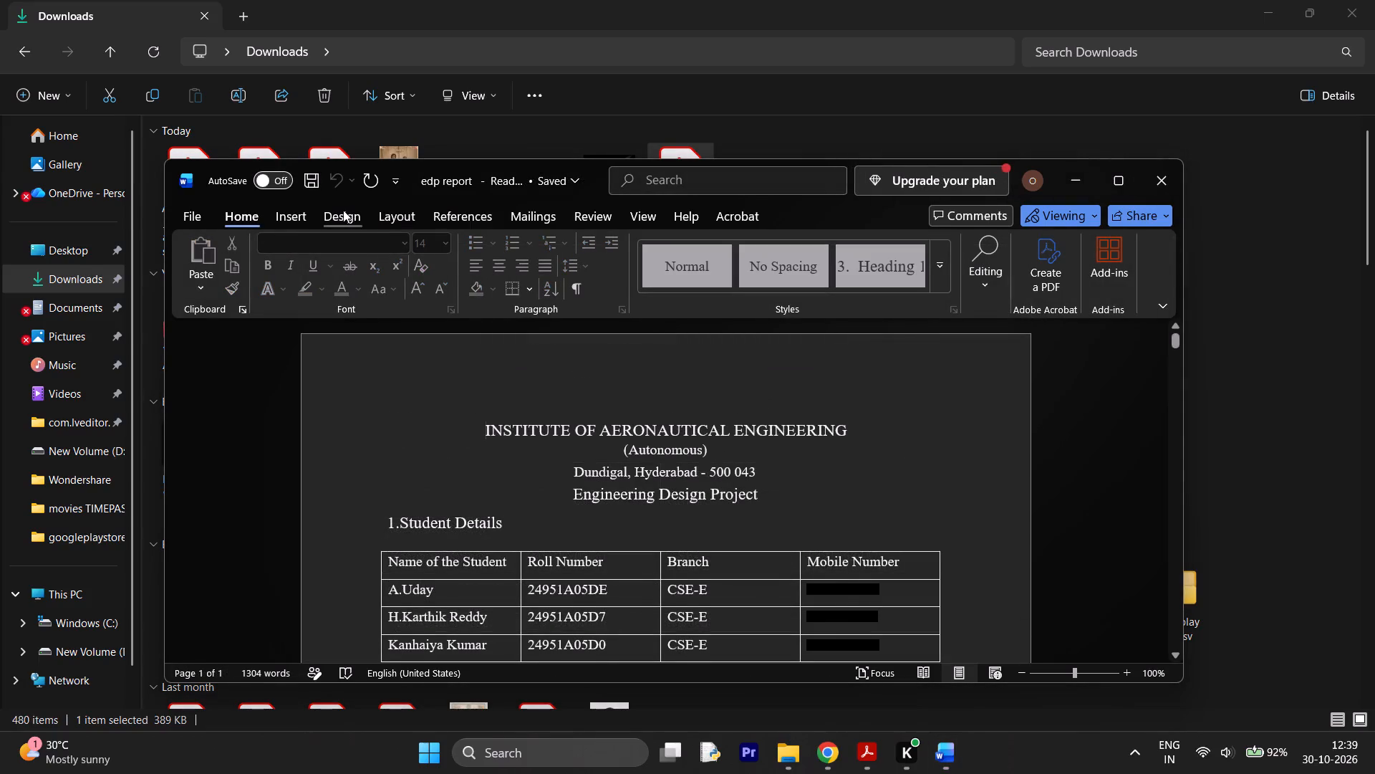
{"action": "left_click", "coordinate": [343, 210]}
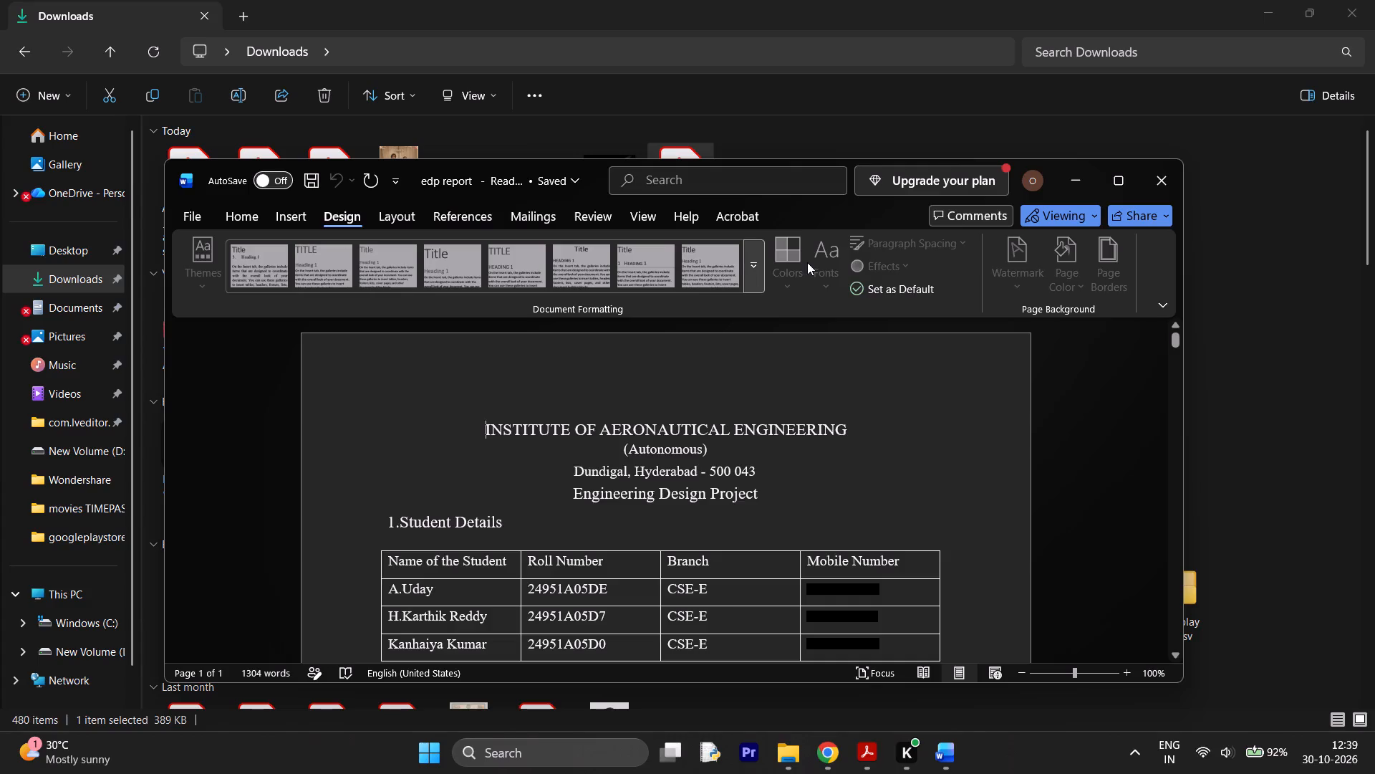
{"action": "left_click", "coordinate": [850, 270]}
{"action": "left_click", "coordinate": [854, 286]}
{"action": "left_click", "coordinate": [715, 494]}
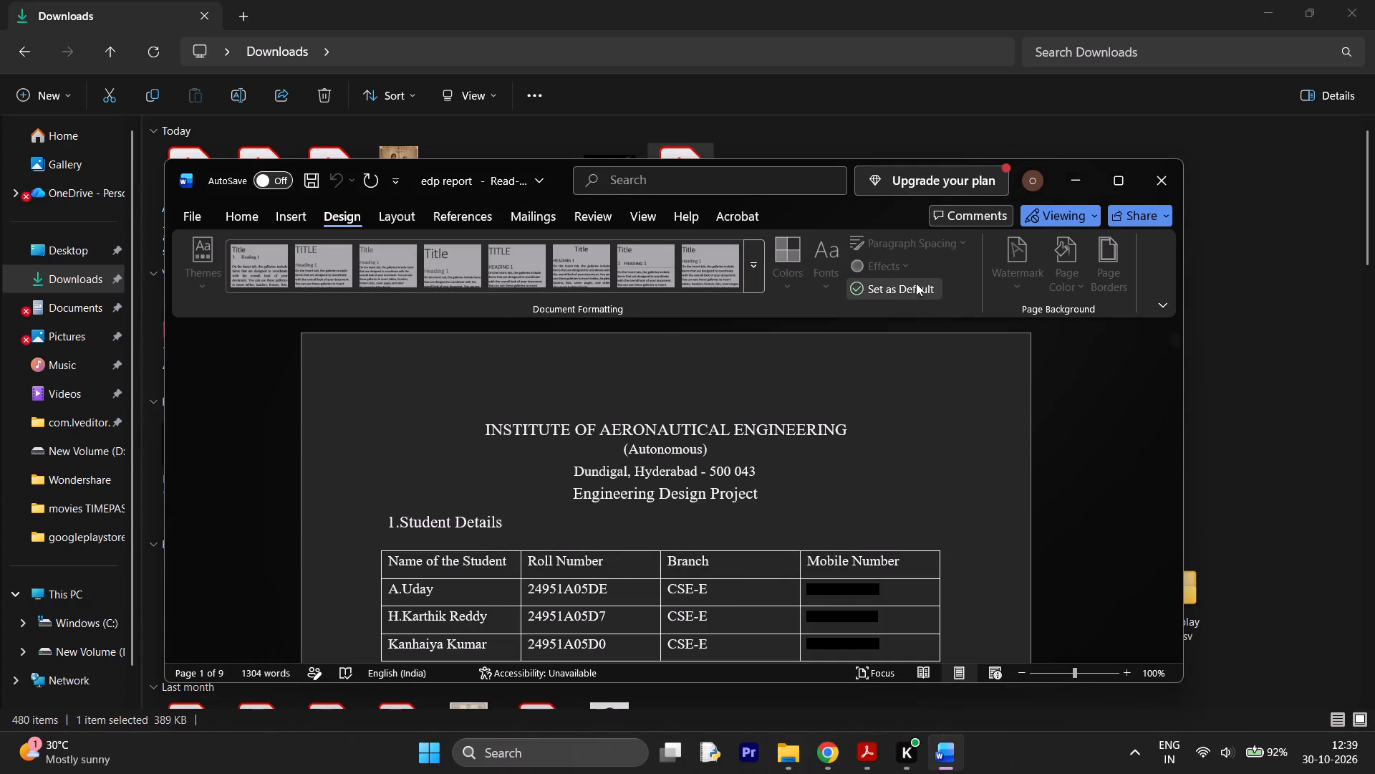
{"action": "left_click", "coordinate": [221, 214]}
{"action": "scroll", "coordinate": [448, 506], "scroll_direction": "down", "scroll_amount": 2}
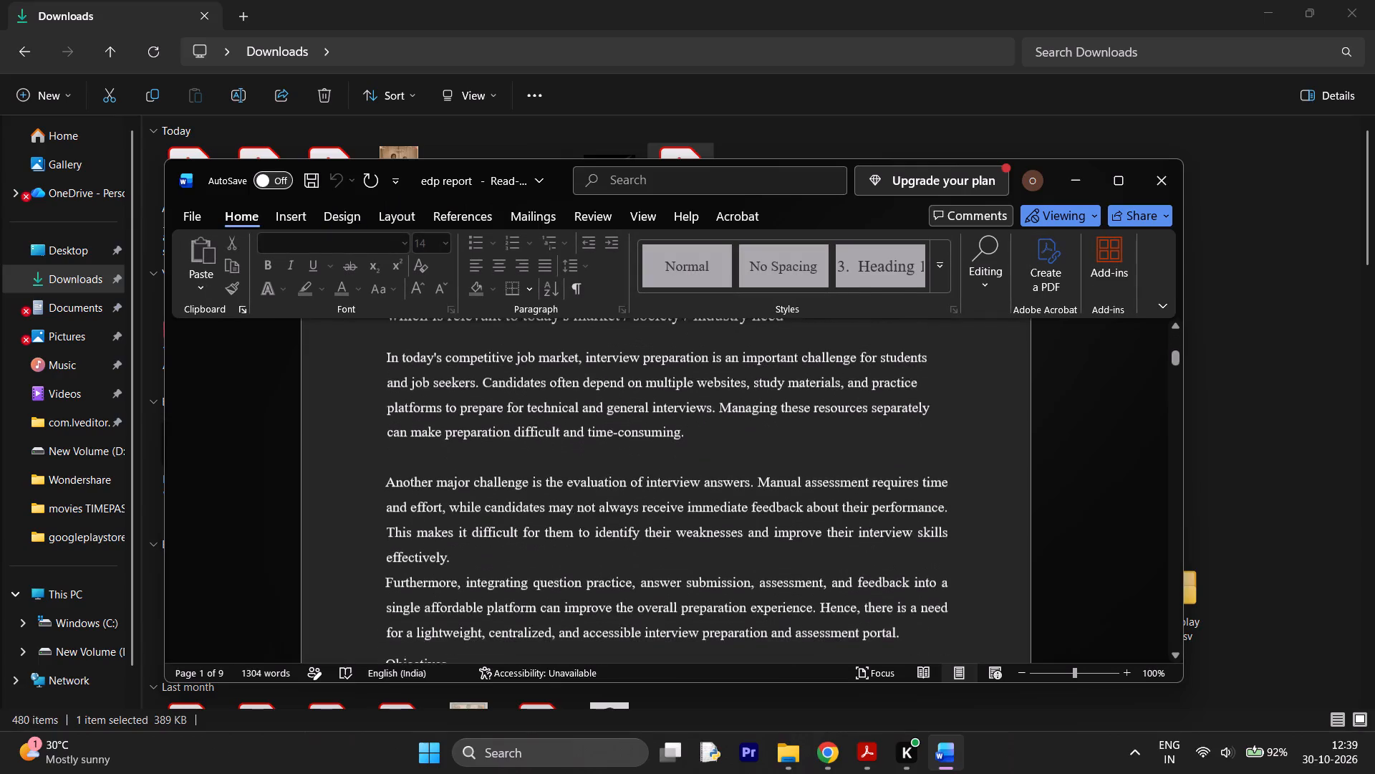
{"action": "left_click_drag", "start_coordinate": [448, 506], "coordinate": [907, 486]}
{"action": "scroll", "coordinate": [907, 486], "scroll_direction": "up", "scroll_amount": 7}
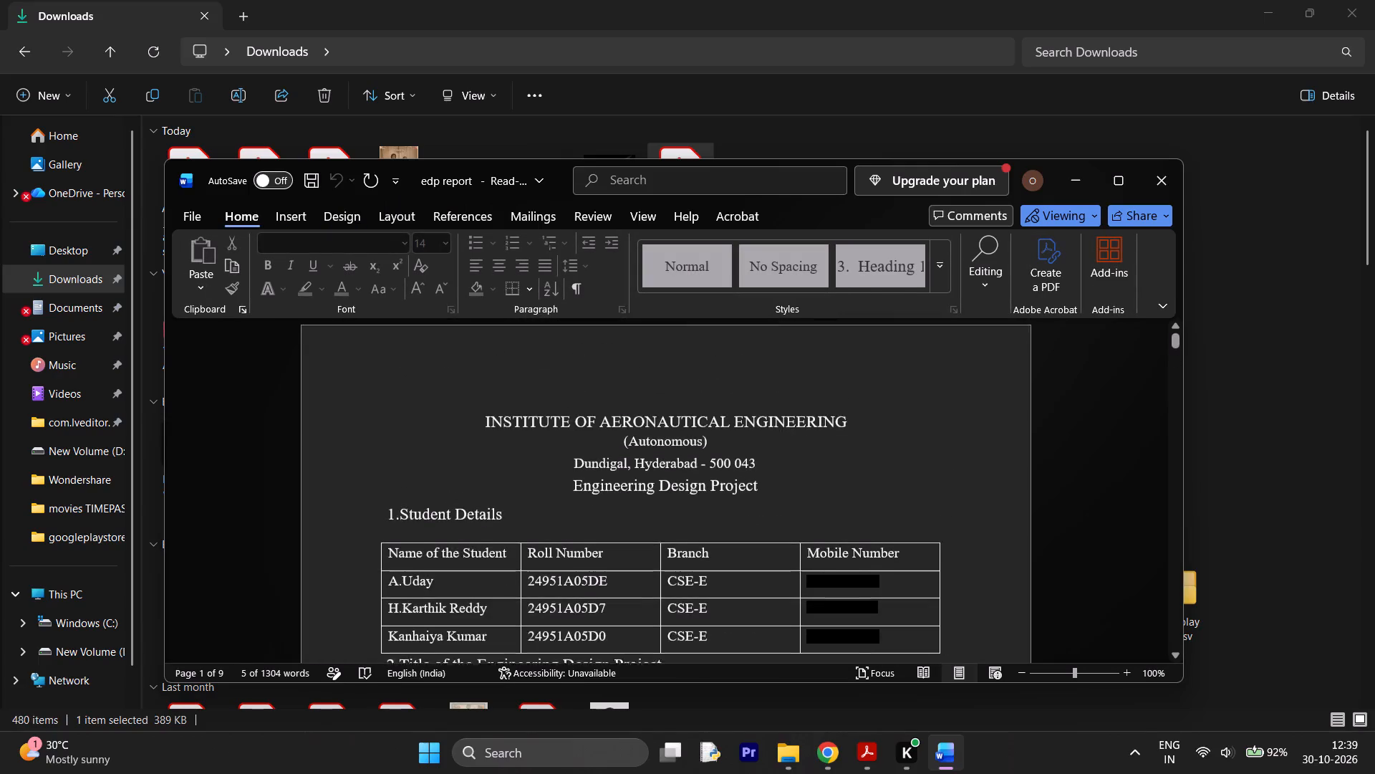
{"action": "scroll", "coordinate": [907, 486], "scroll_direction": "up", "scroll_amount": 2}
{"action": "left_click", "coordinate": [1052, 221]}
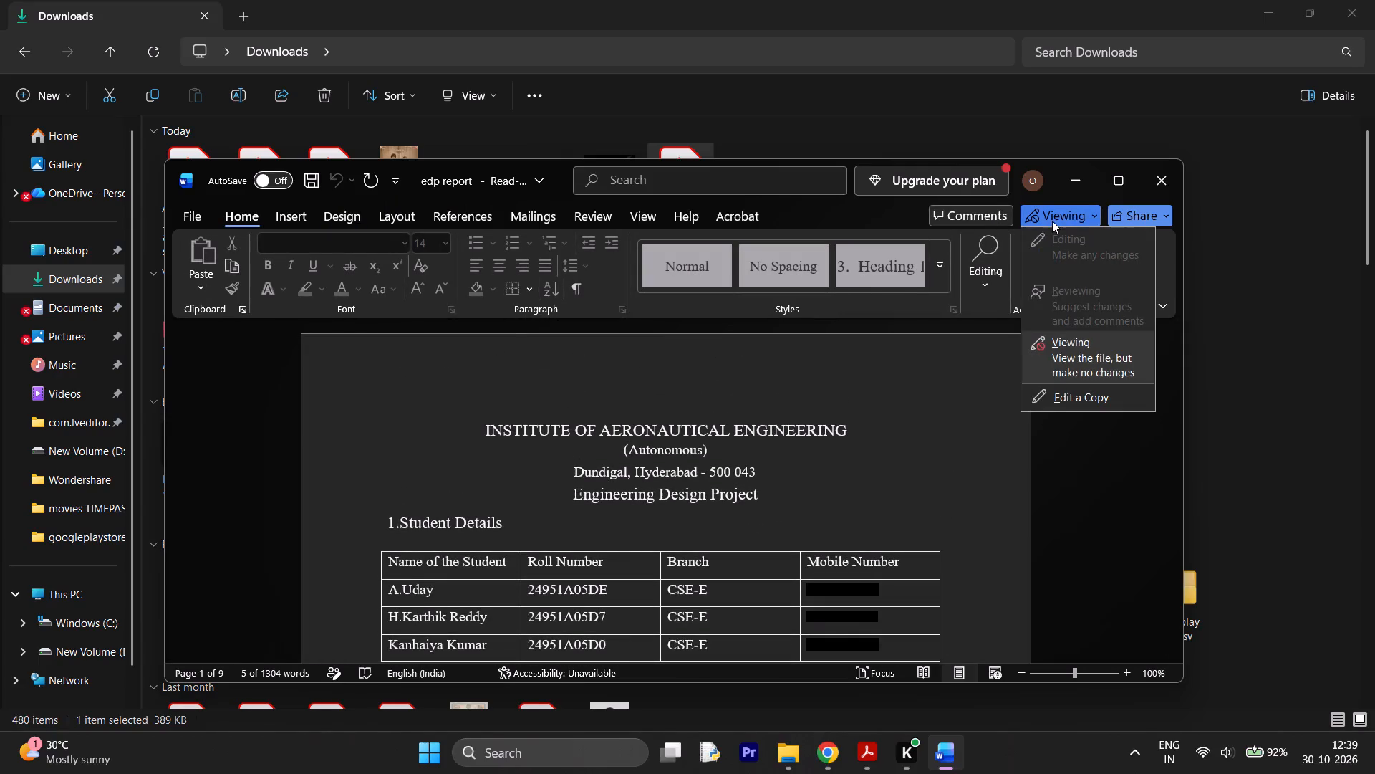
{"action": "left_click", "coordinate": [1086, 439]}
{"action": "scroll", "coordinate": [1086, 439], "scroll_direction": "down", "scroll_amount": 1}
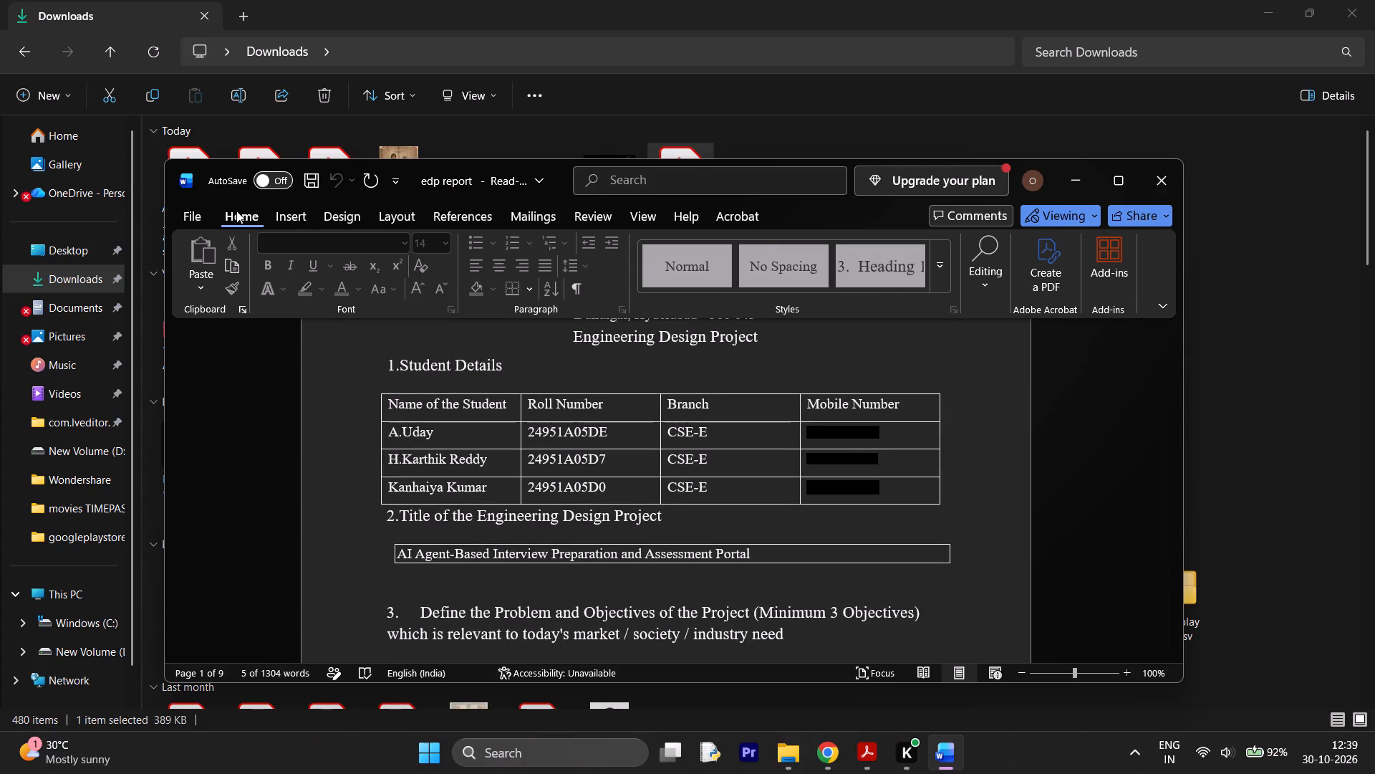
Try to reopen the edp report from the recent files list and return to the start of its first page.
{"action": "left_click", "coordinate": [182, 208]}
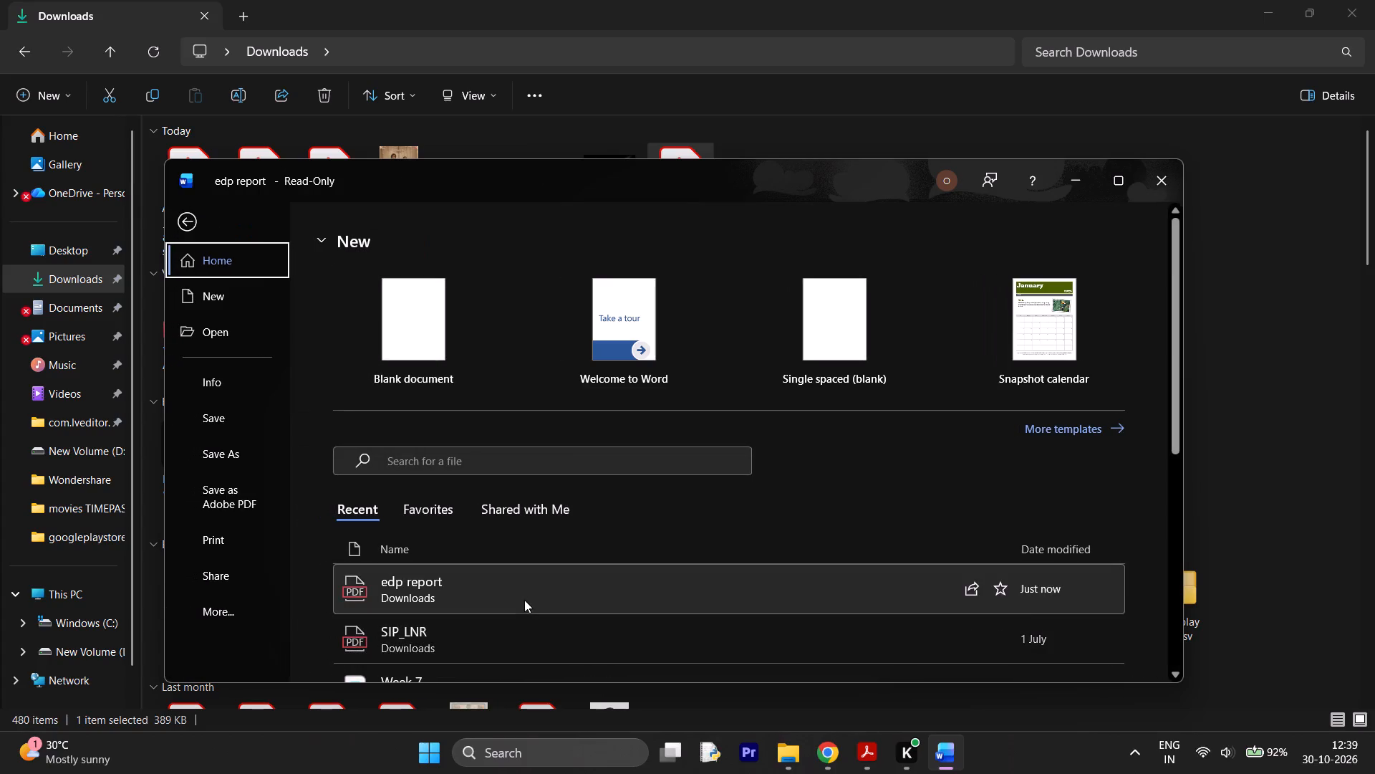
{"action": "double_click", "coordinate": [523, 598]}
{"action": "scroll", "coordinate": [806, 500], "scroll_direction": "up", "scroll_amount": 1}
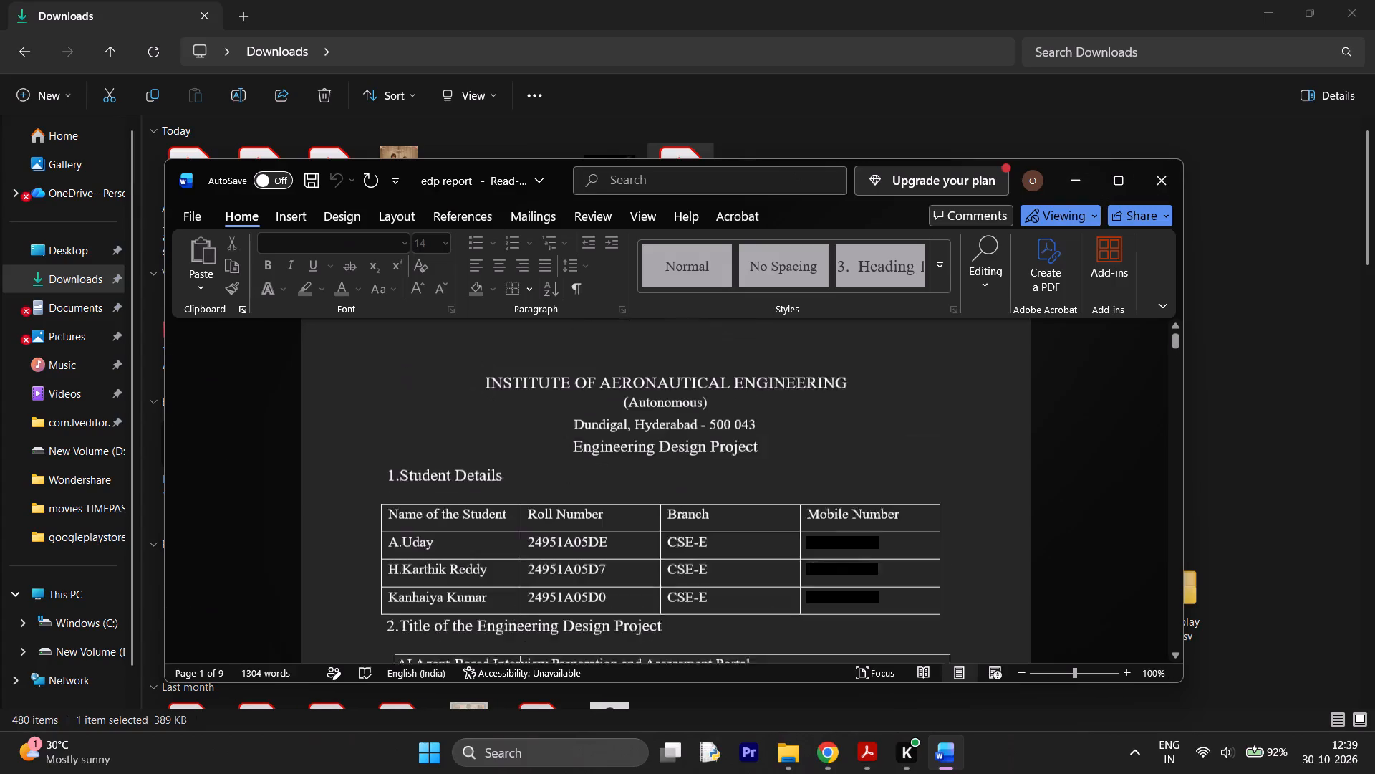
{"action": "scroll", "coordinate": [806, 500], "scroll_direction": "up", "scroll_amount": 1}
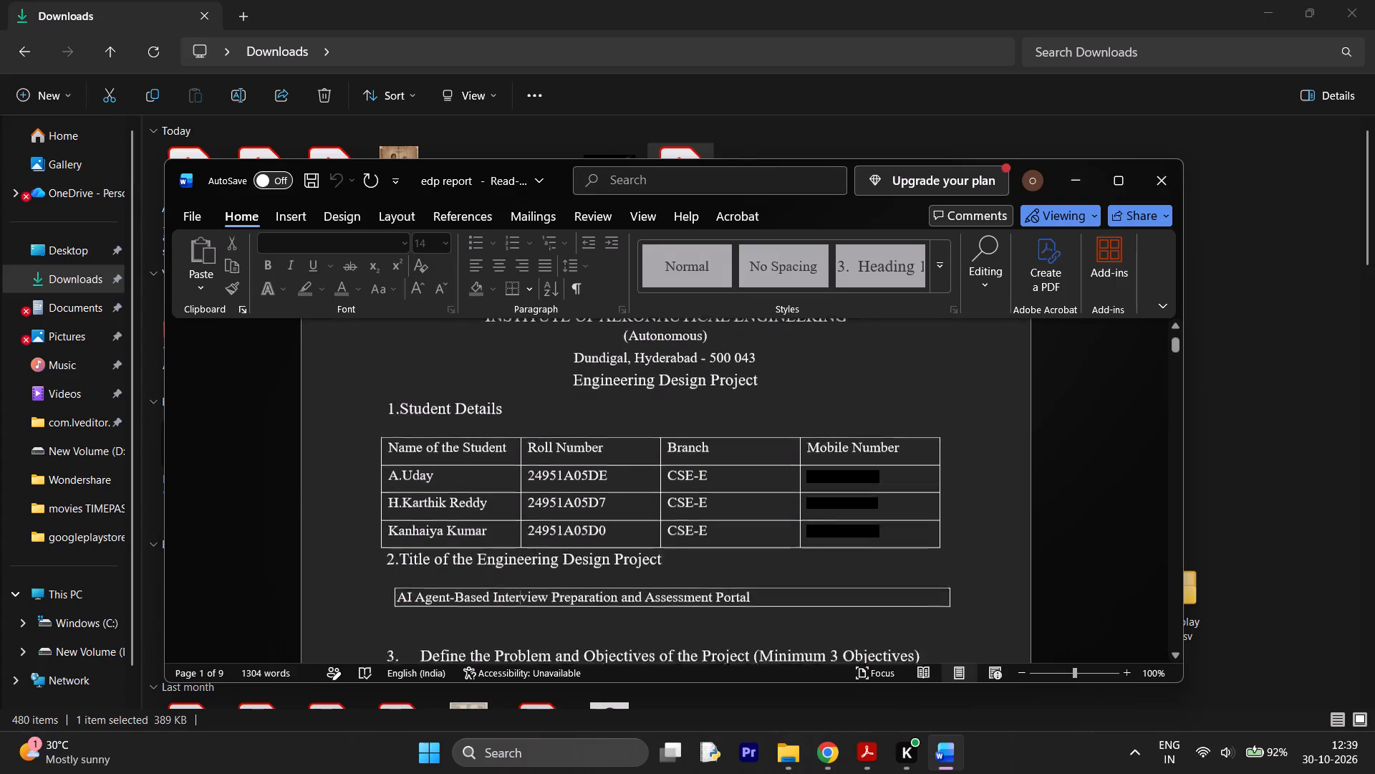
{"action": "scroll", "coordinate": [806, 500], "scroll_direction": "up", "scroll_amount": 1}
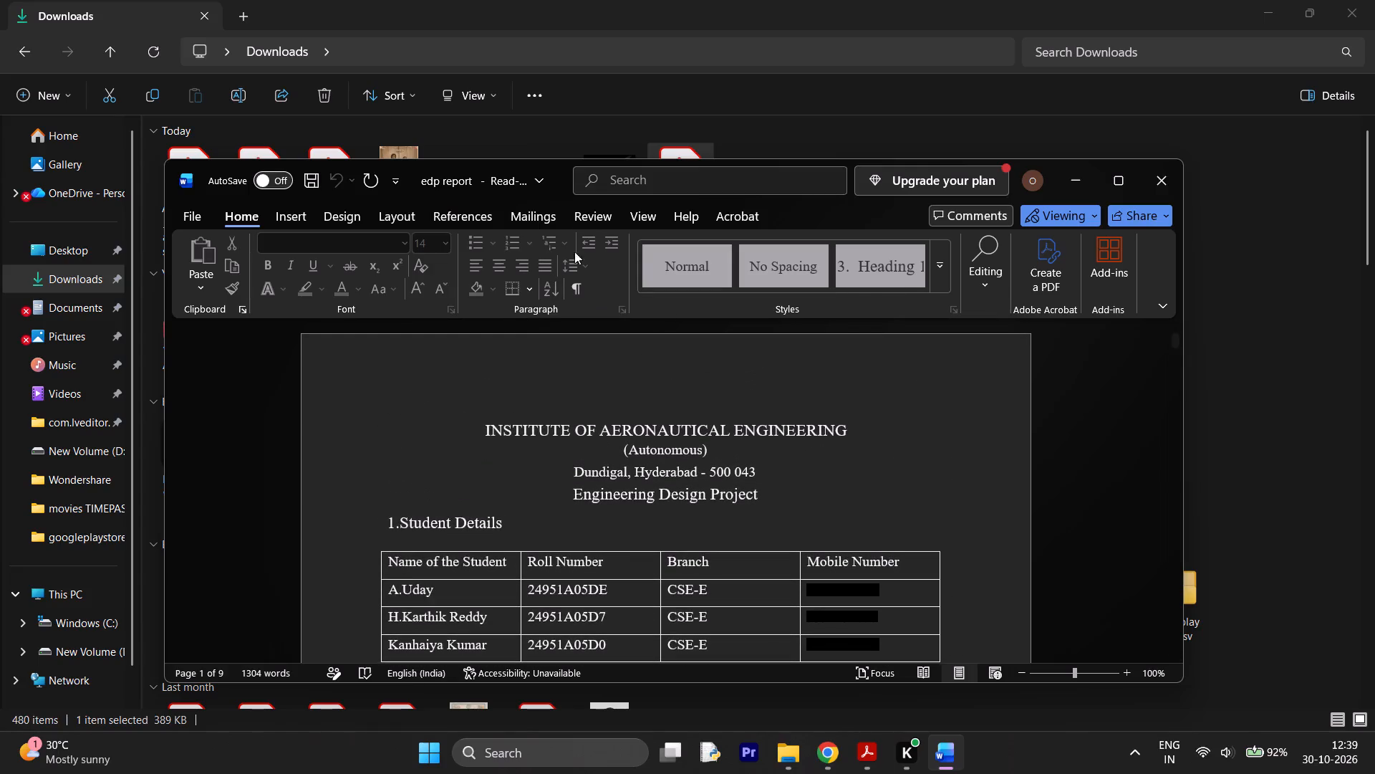
Arrange the edp report in Word and the Downloads folder side by side.
{"action": "left_click", "coordinate": [643, 219]}
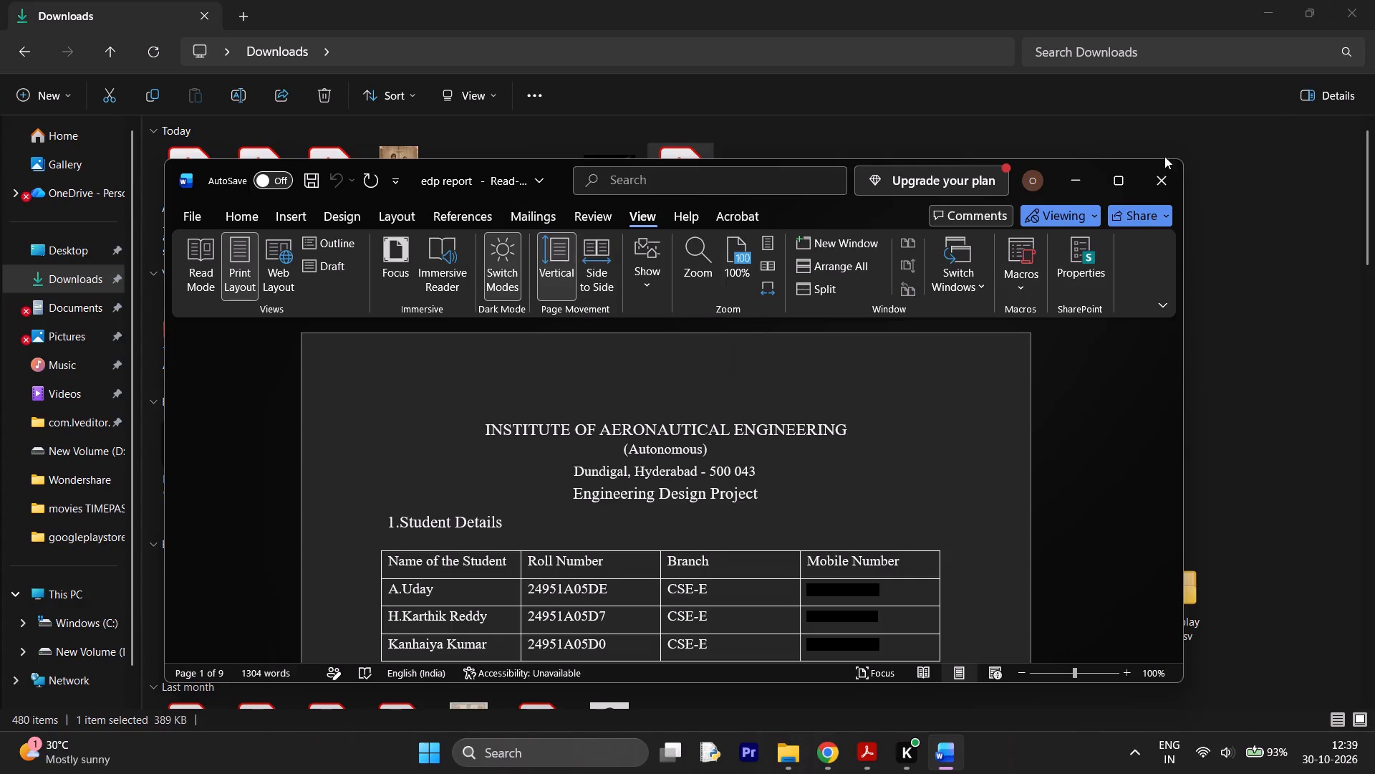
{"action": "left_click", "coordinate": [1051, 226]}
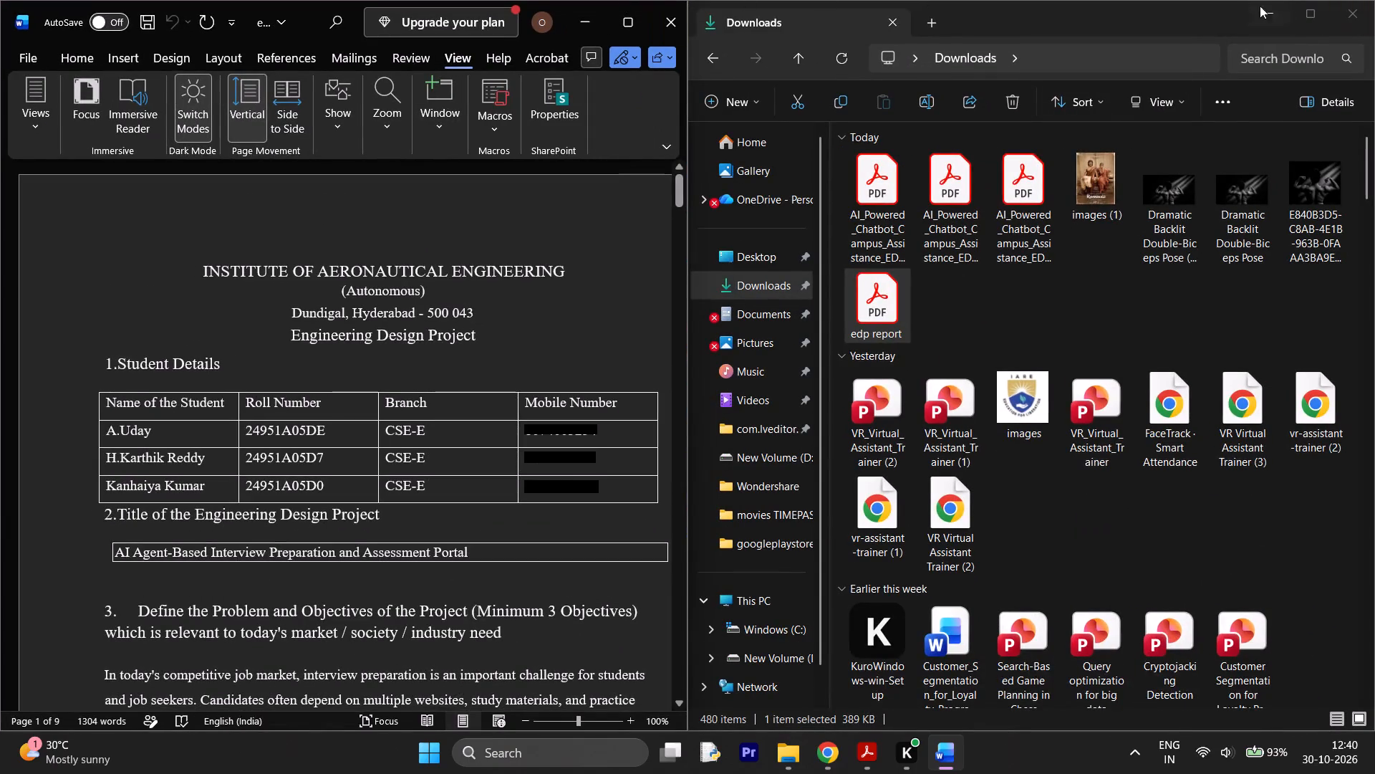
Open the second AI_Powered_Chatbot_Campus_Assistance PDF from Downloads in Acrobat, dismiss the summary suggestion and view its student details table.
{"action": "double_click", "coordinate": [937, 223]}
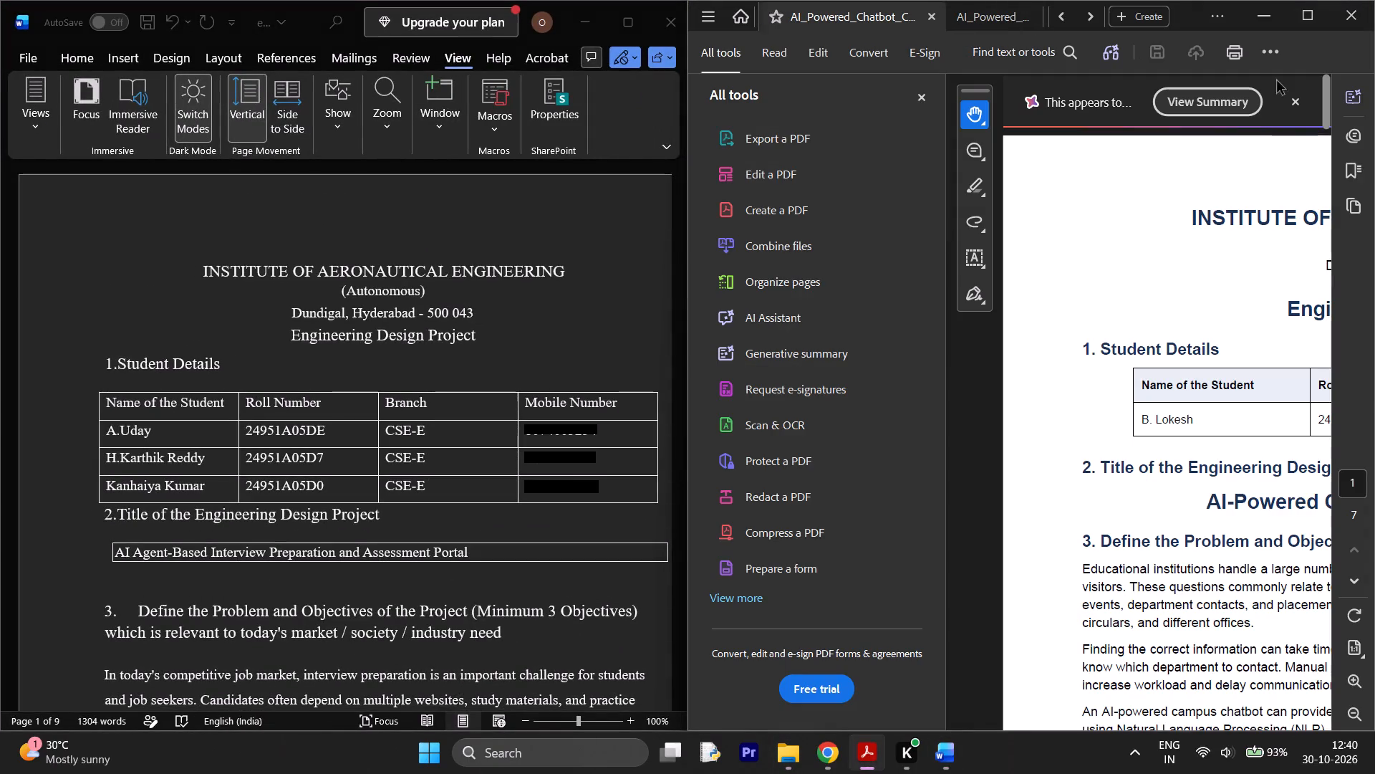
{"action": "left_click", "coordinate": [1301, 97]}
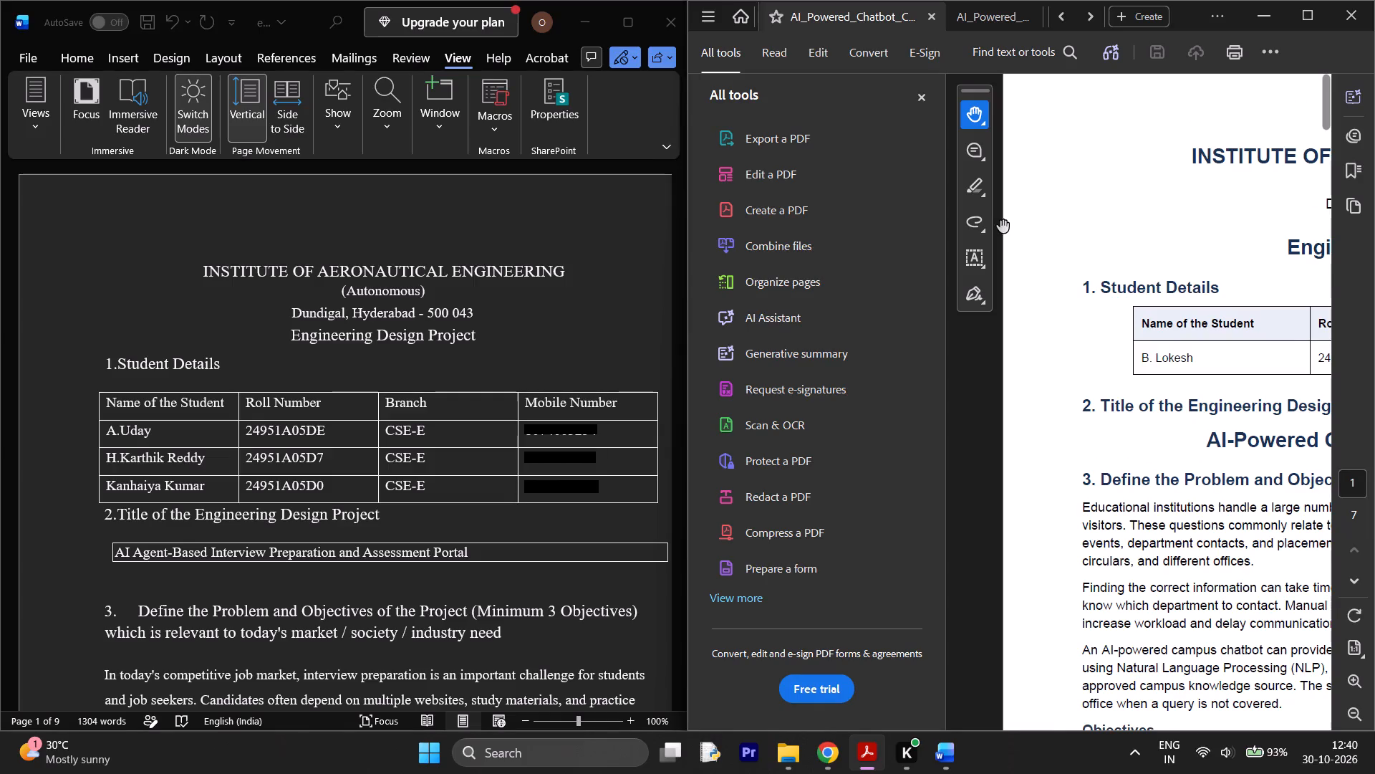
{"action": "left_click_drag", "start_coordinate": [1004, 226], "coordinate": [1197, 540]}
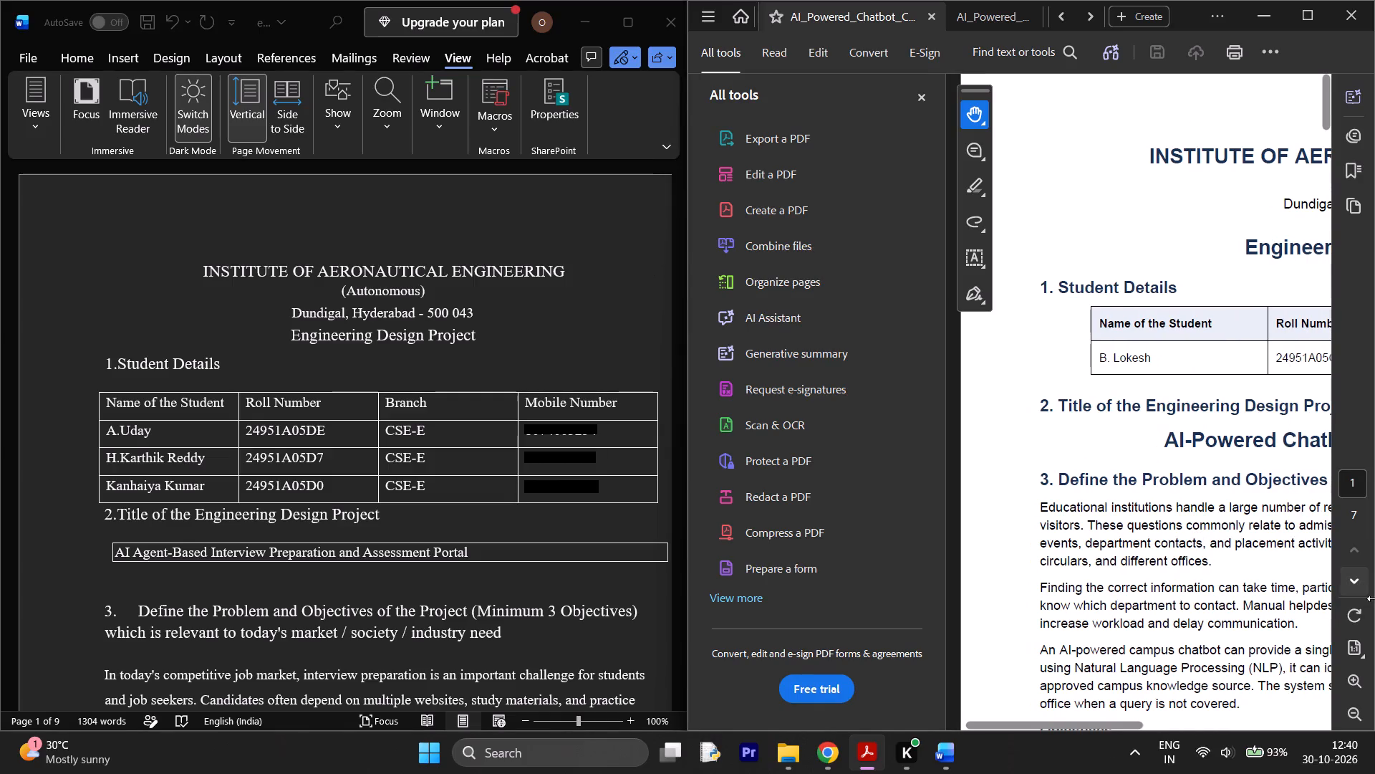
{"action": "left_click_drag", "start_coordinate": [1217, 467], "coordinate": [983, 462]}
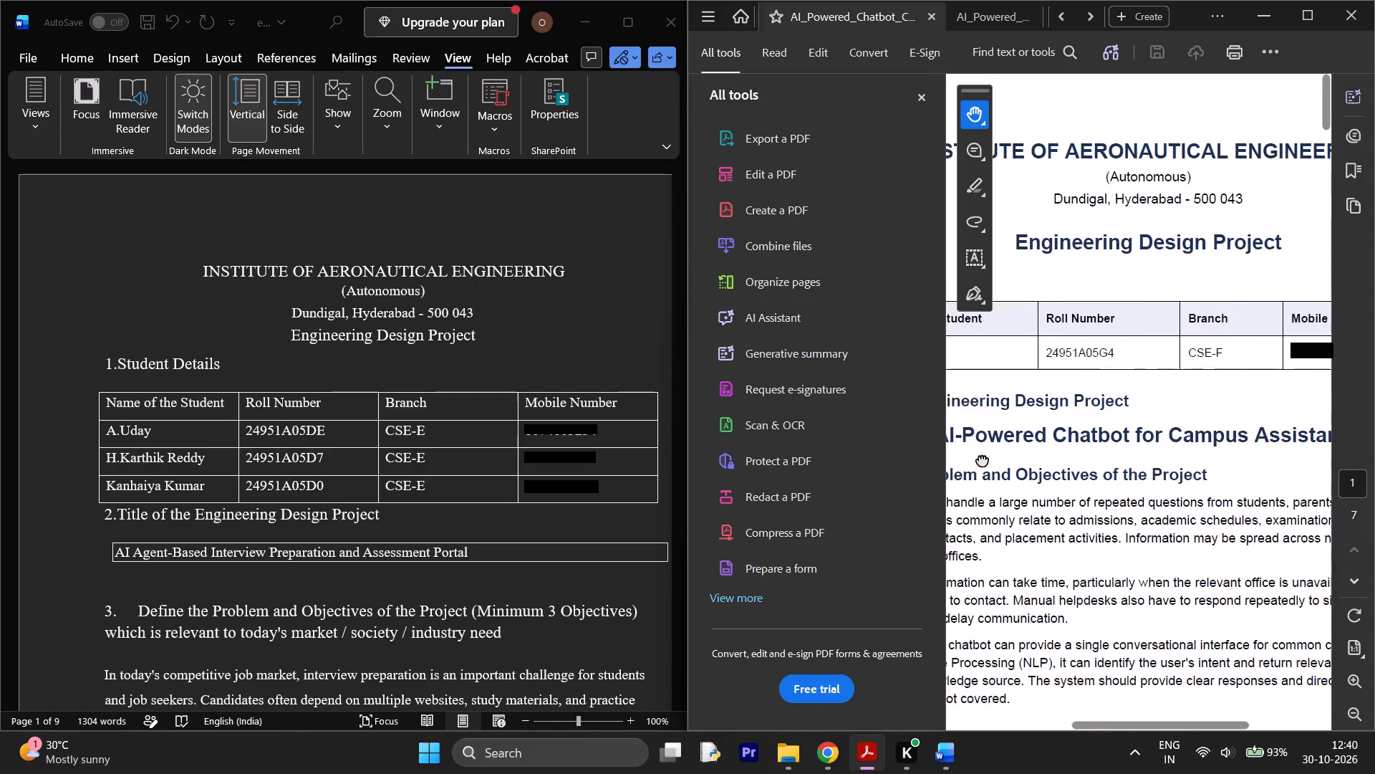
{"action": "left_click_drag", "start_coordinate": [983, 462], "coordinate": [905, 457]}
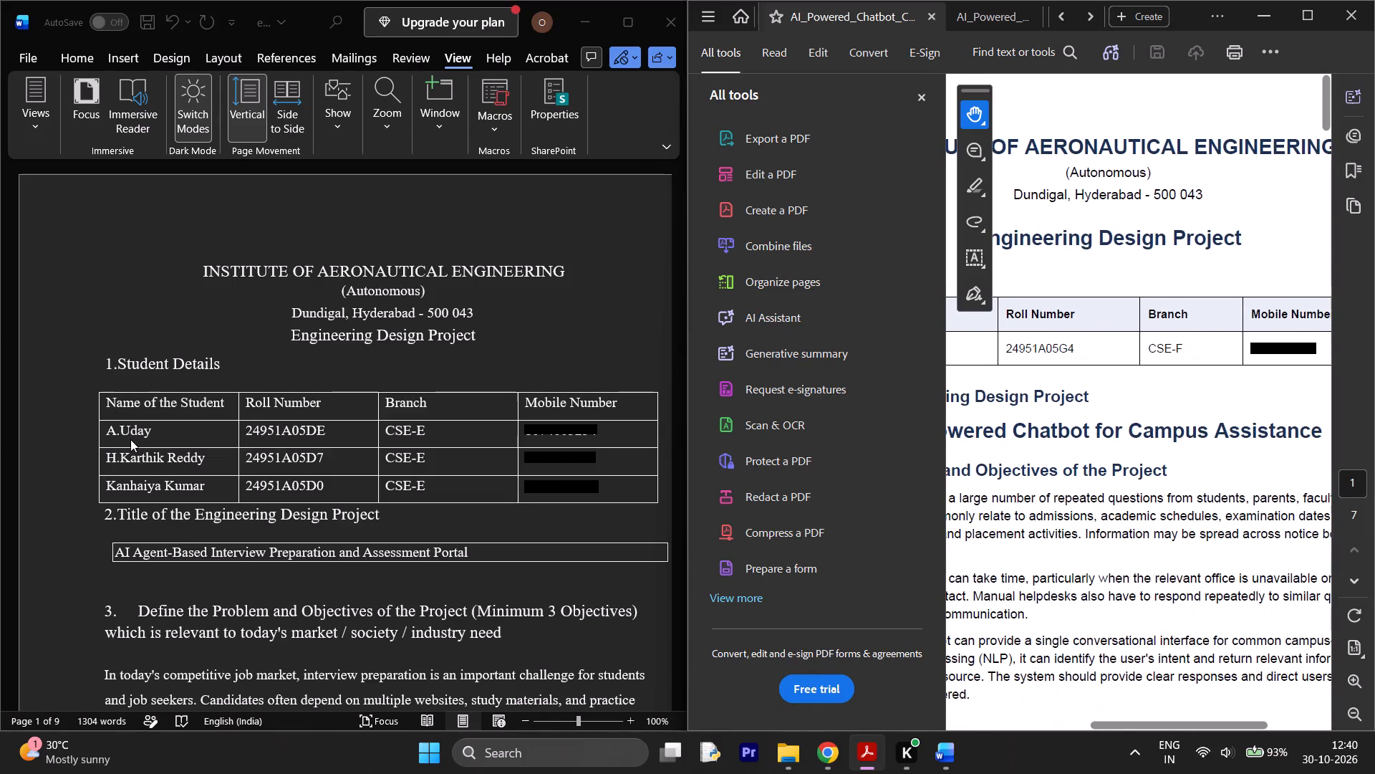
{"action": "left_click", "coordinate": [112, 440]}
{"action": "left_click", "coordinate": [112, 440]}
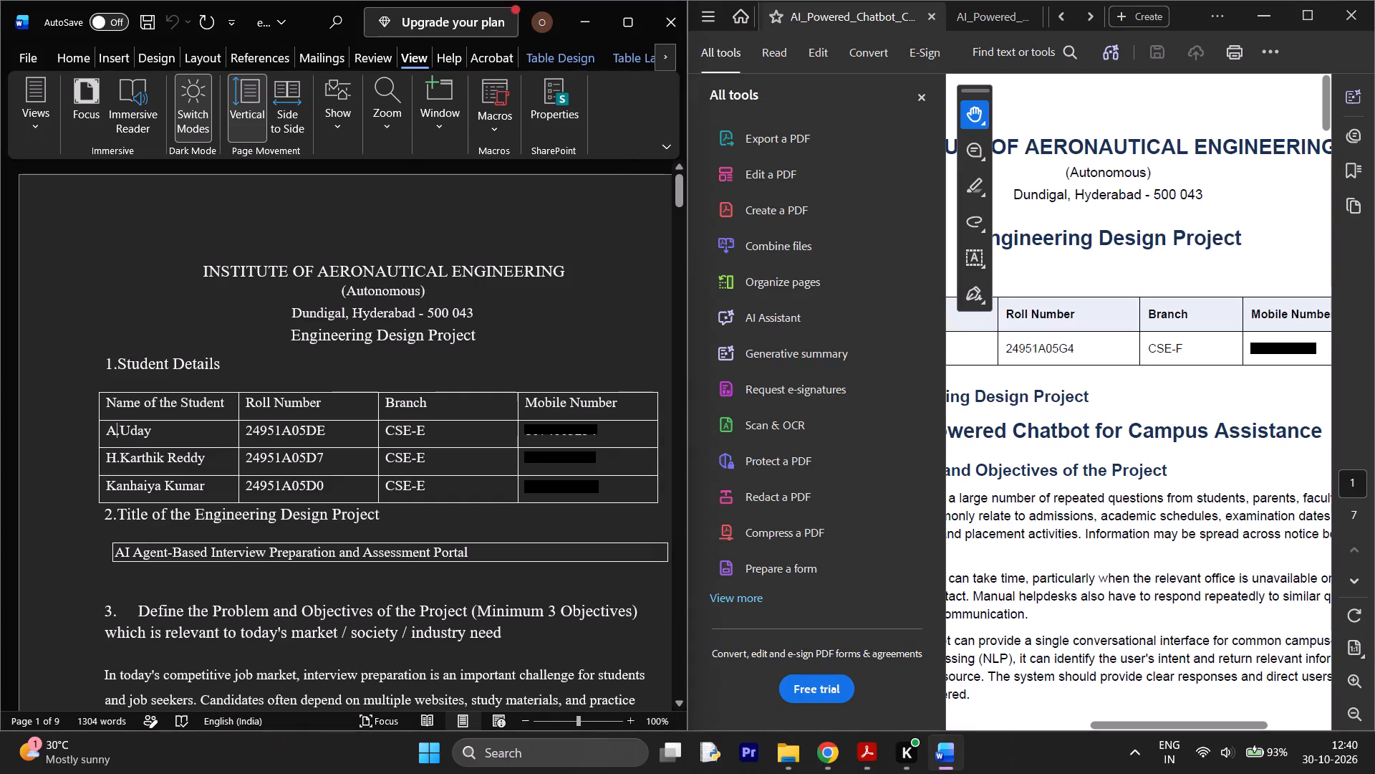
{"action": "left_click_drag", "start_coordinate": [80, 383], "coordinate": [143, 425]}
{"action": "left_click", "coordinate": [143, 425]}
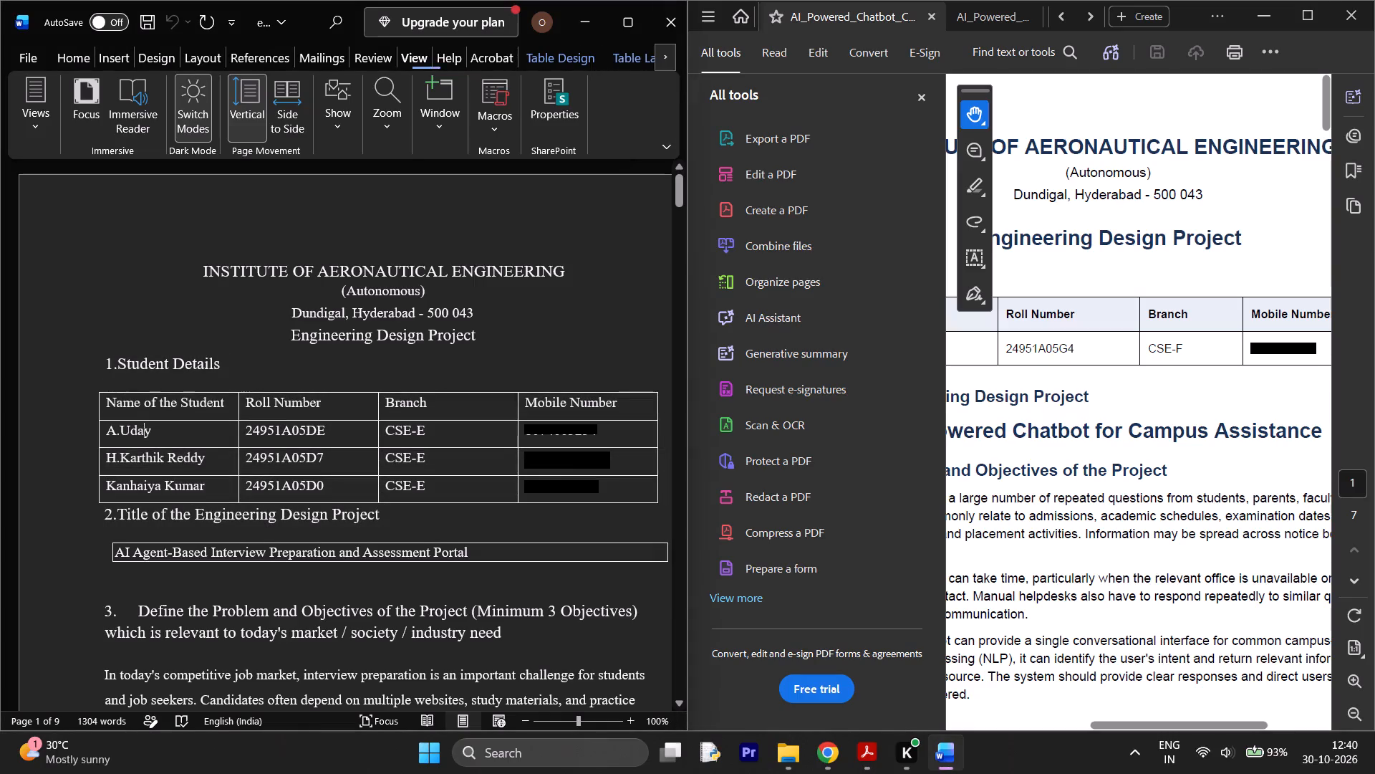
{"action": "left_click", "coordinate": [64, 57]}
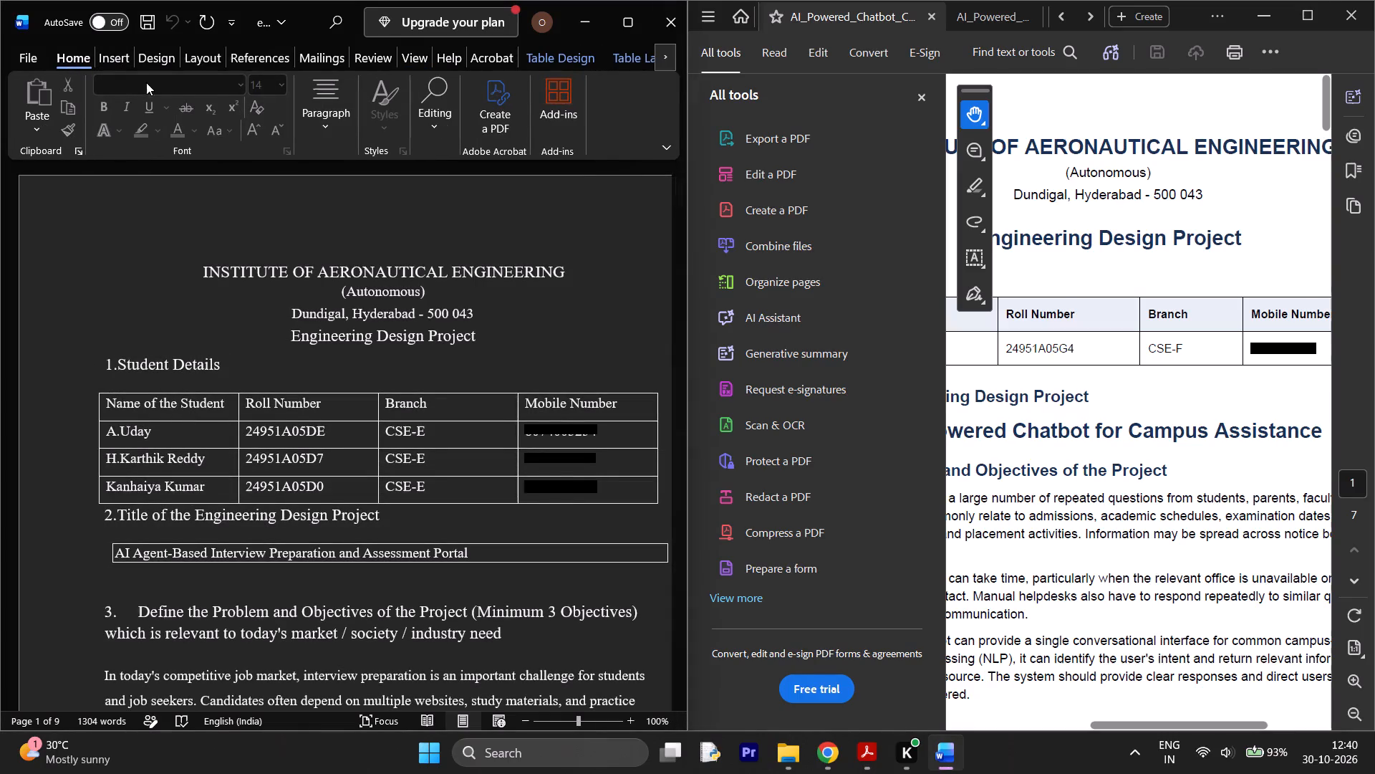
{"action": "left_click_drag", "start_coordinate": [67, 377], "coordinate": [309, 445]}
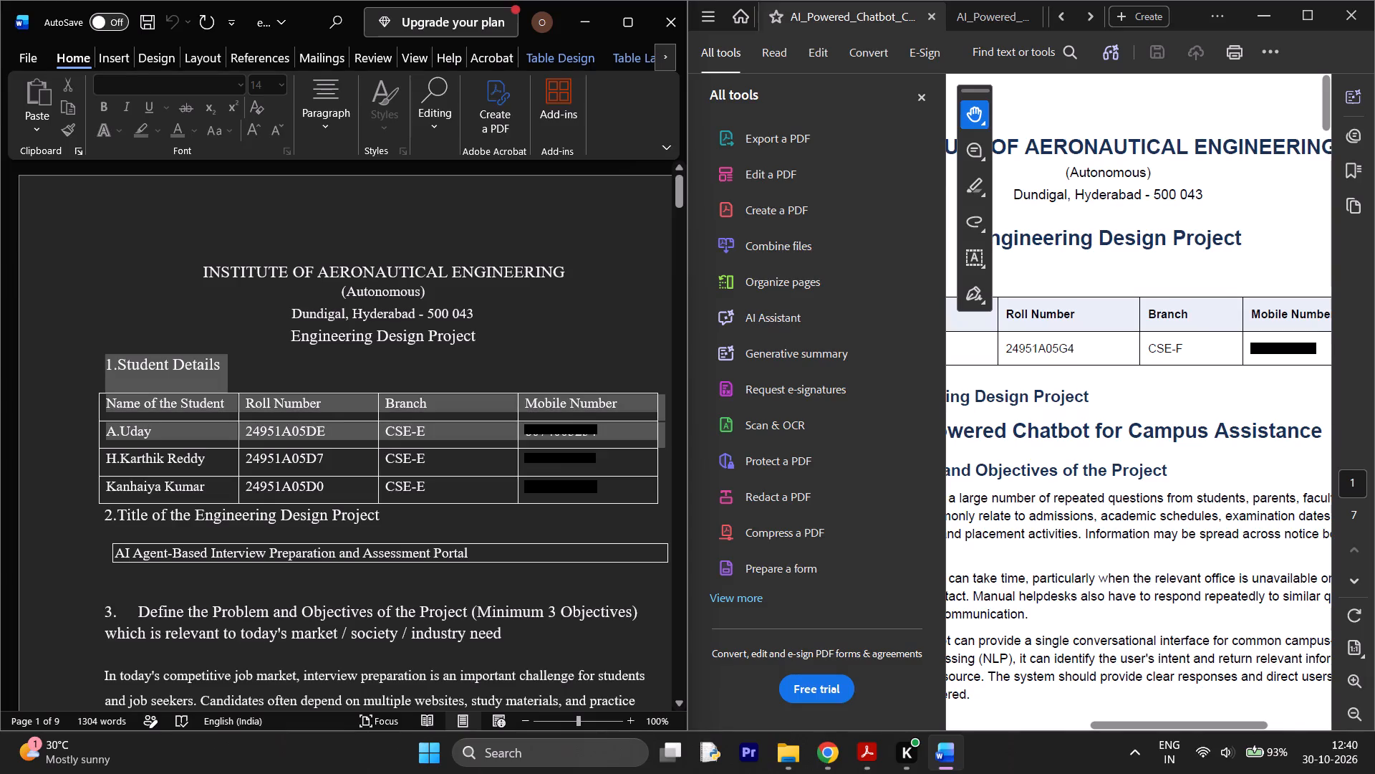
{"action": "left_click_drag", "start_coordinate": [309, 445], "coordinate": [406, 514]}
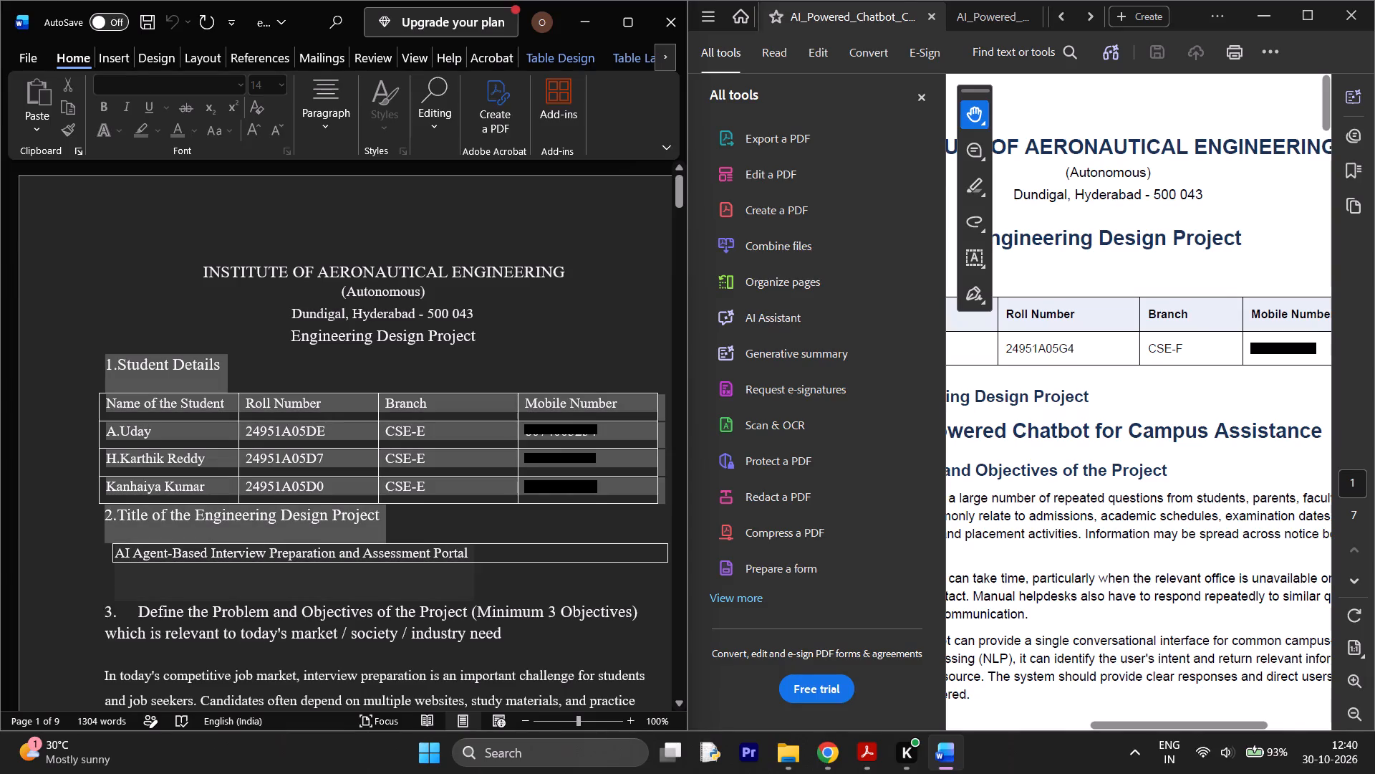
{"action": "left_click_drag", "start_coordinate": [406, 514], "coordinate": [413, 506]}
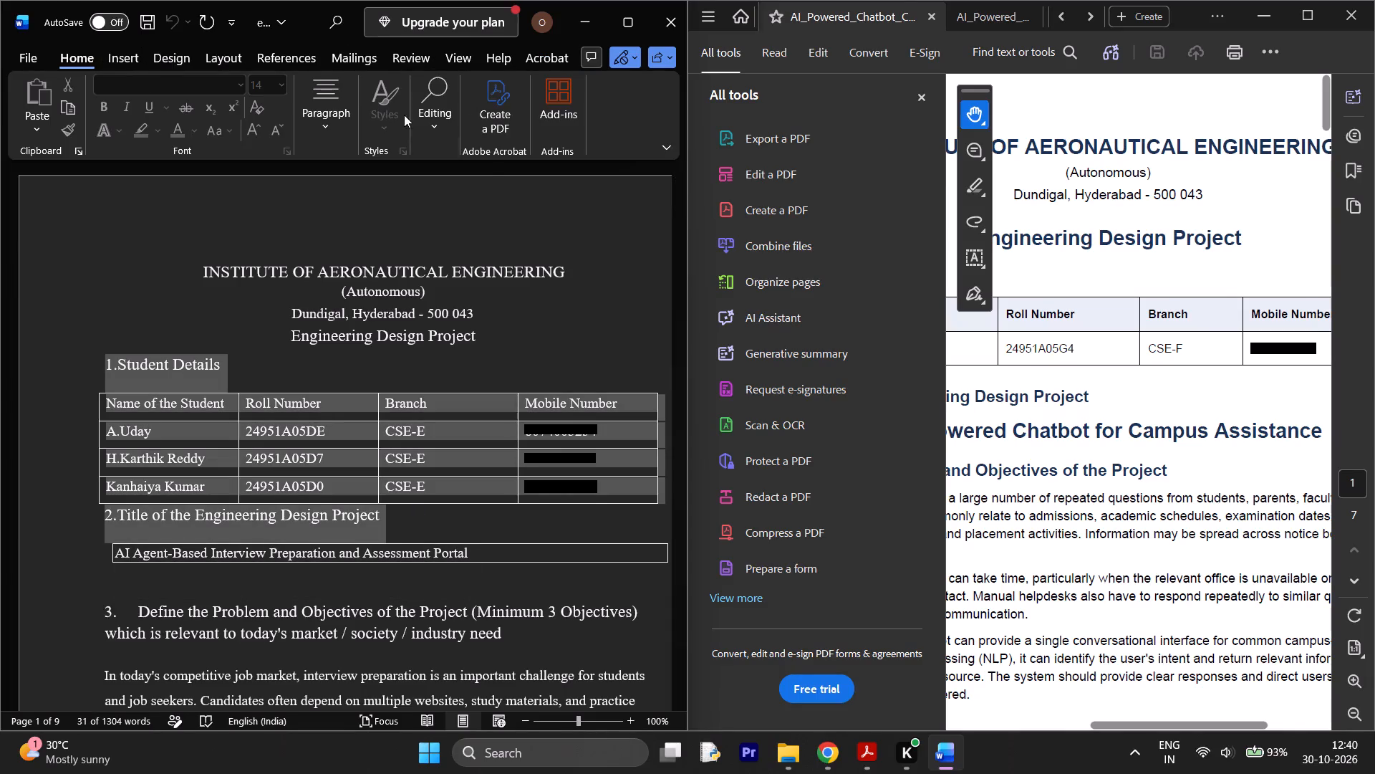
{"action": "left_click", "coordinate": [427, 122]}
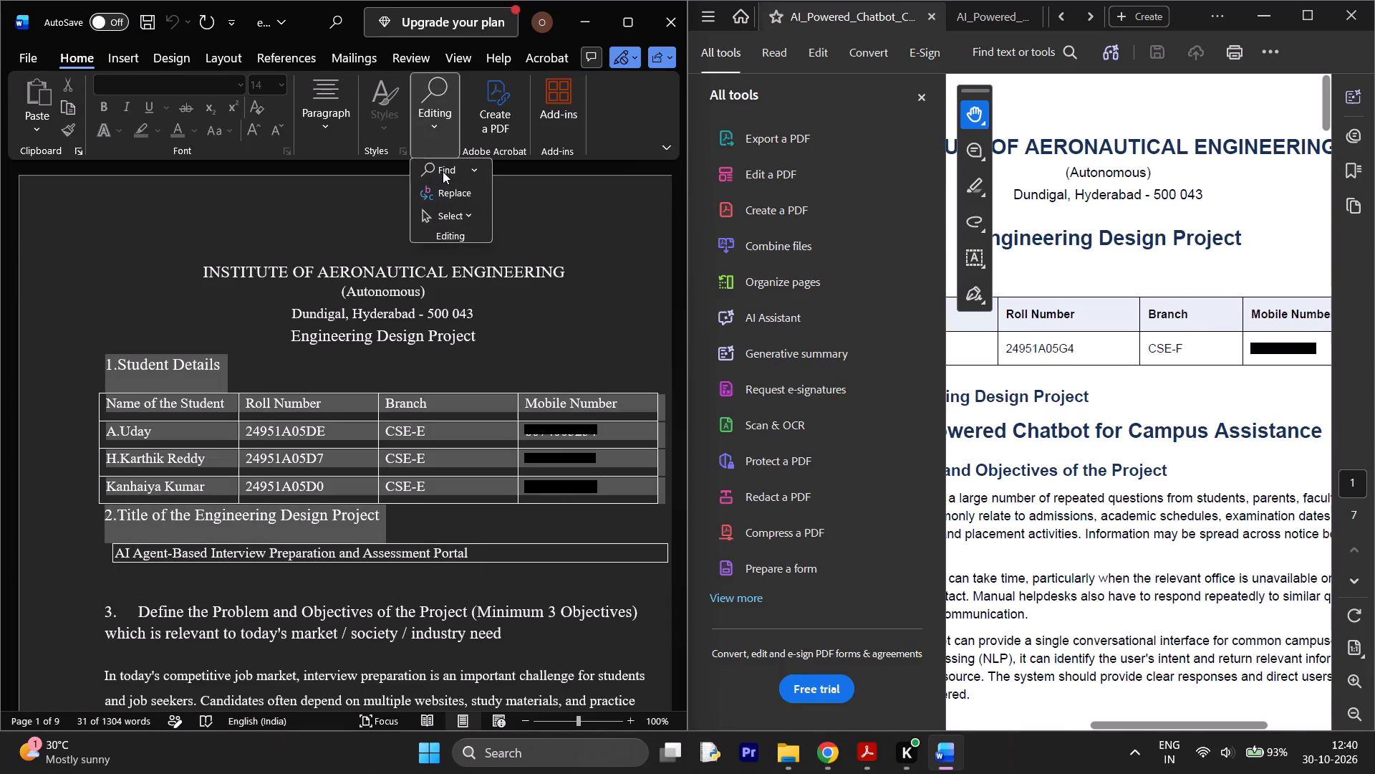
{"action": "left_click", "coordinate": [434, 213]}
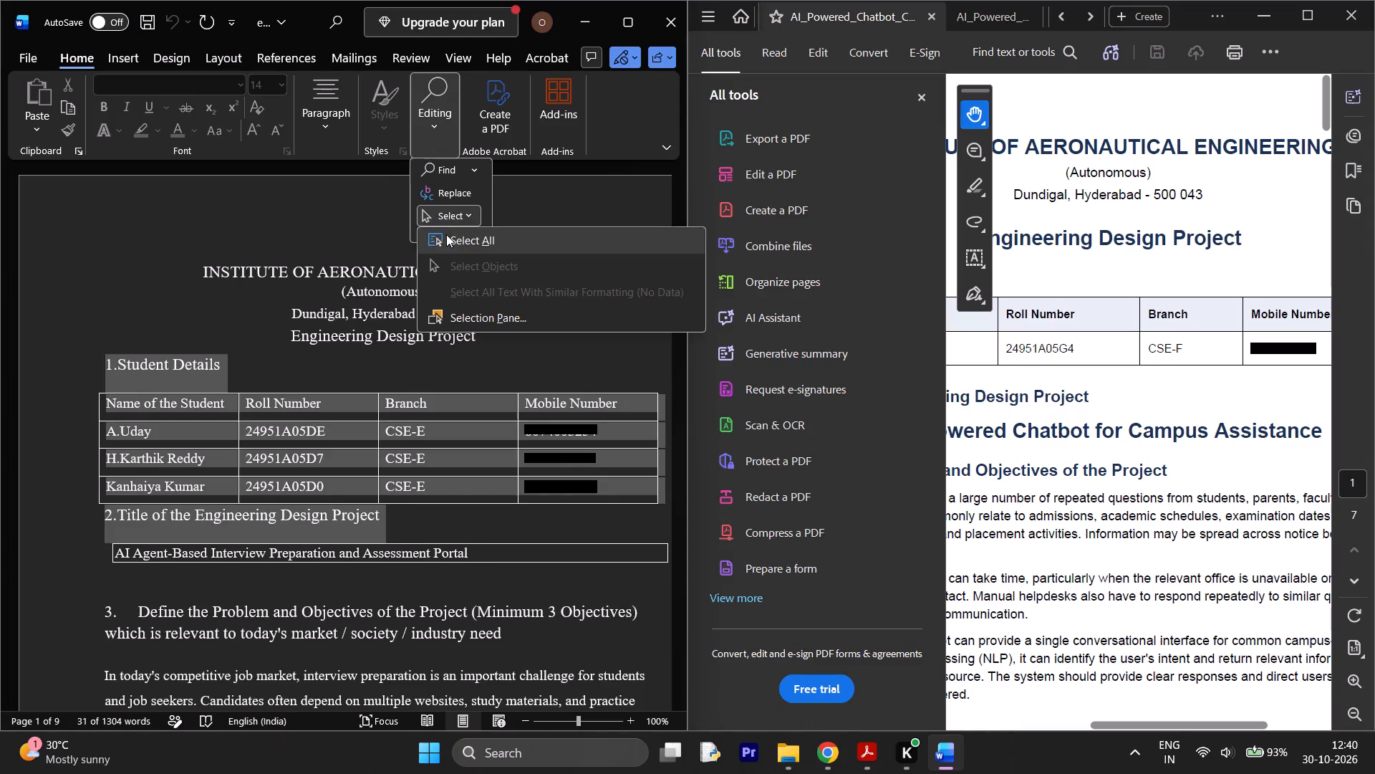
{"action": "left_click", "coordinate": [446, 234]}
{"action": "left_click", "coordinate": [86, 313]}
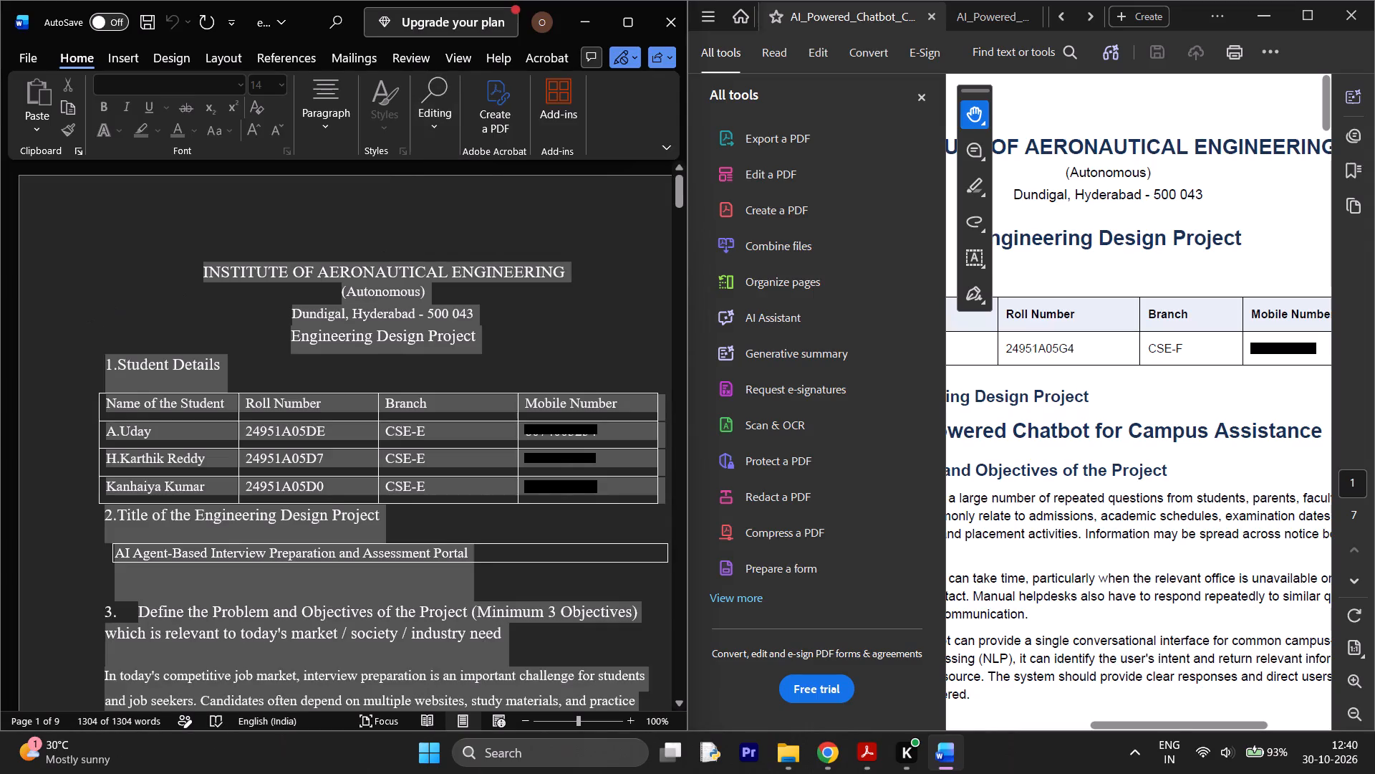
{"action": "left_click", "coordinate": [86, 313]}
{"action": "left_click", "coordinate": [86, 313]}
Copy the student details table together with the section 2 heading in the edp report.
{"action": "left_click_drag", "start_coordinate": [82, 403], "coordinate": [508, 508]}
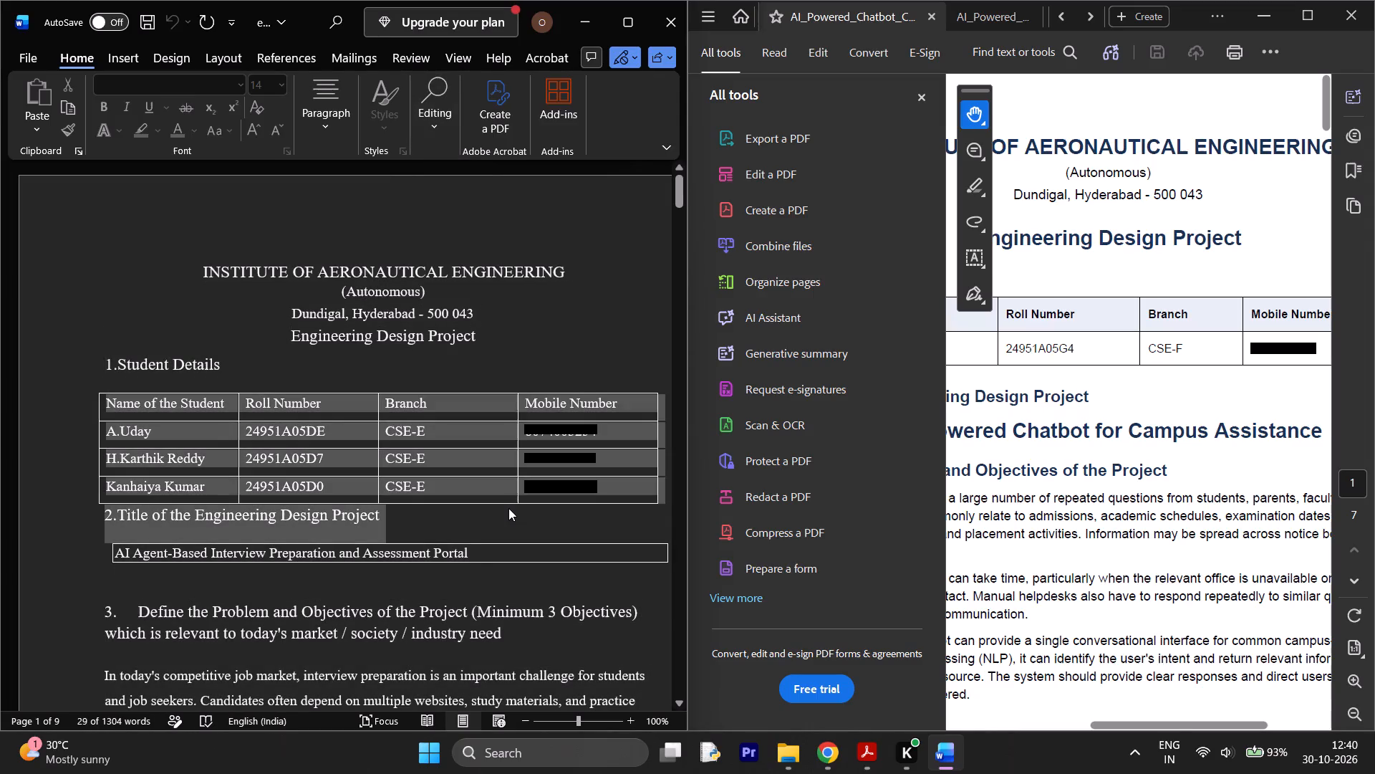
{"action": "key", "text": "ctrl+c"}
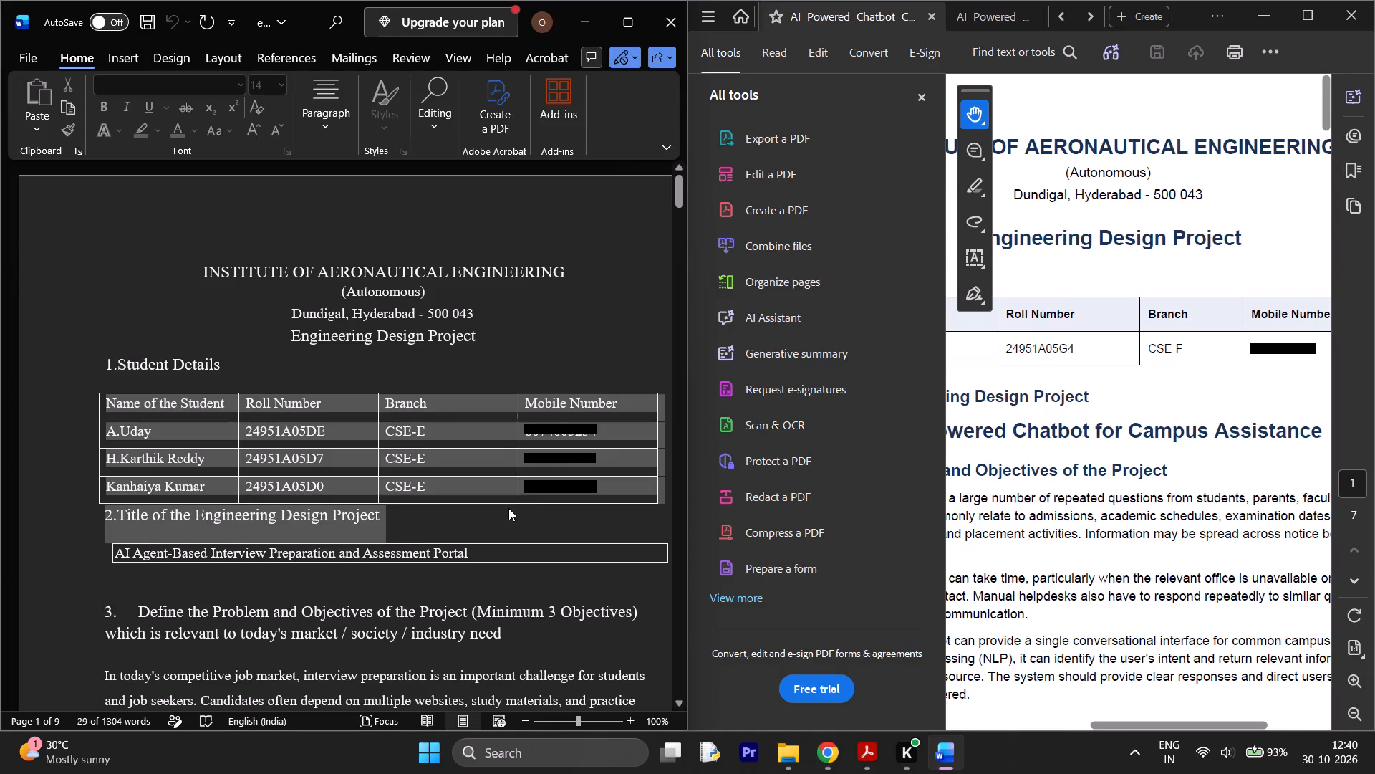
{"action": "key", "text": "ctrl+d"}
Try to delete the first two student rows in the edp report and enable editing of the read-only document.
{"action": "left_click", "coordinate": [619, 454]}
{"action": "double_click", "coordinate": [619, 454]}
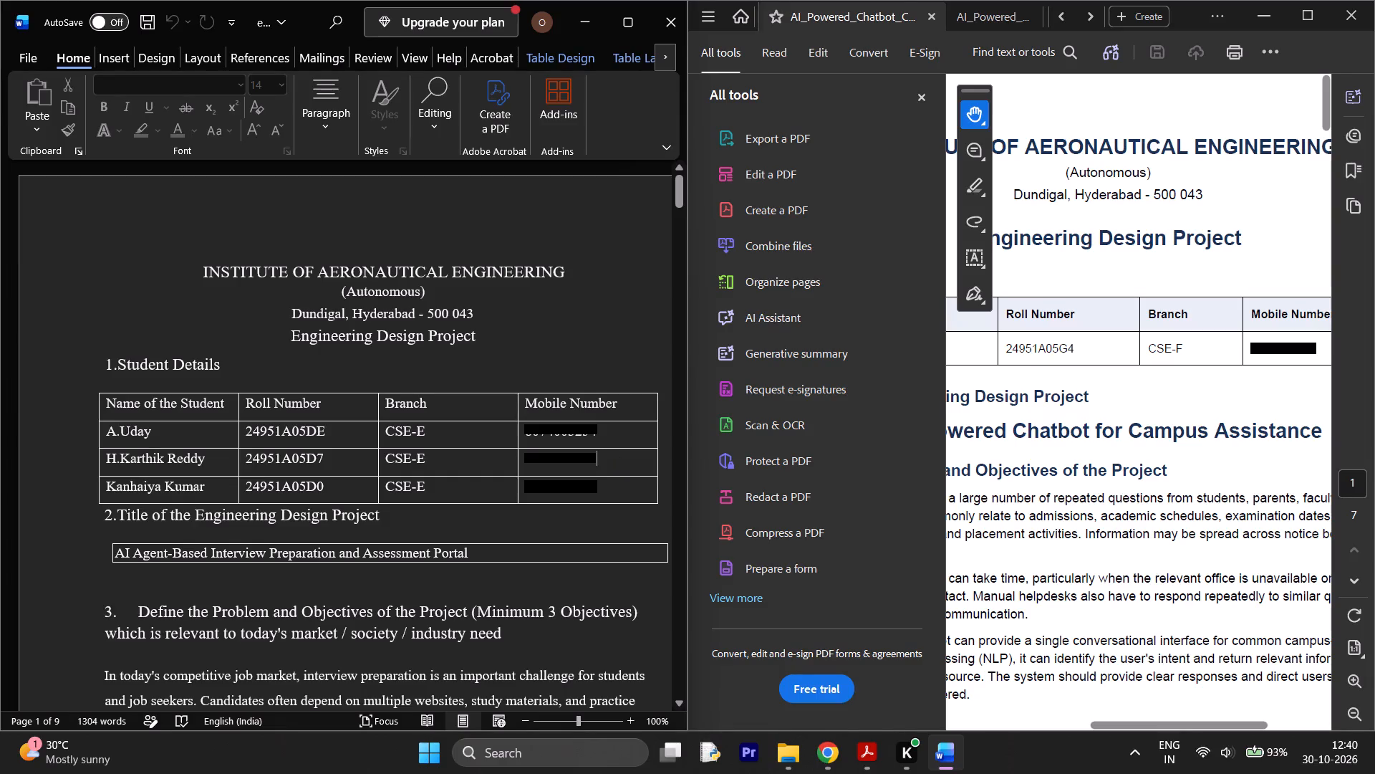
{"action": "left_click_drag", "start_coordinate": [619, 454], "coordinate": [317, 449]}
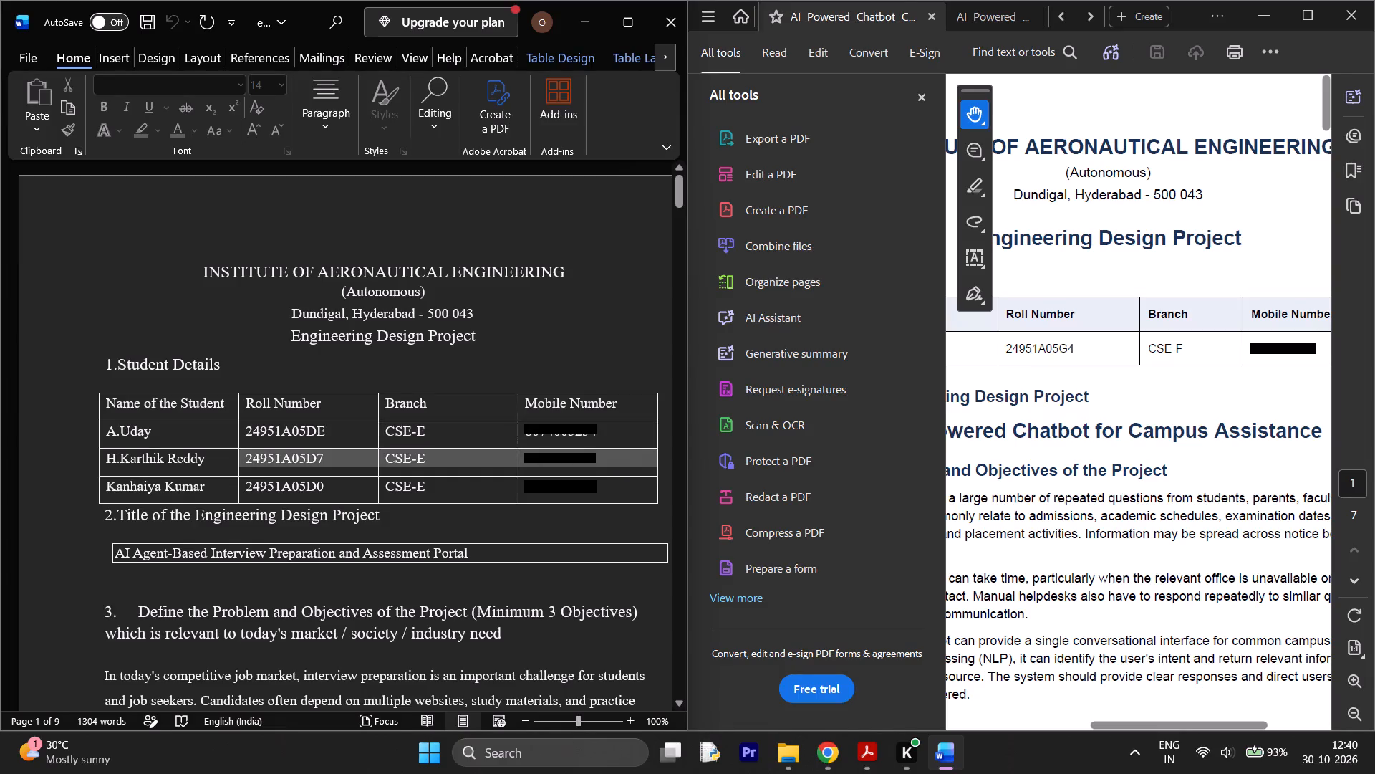
{"action": "left_click_drag", "start_coordinate": [102, 427], "coordinate": [304, 470]}
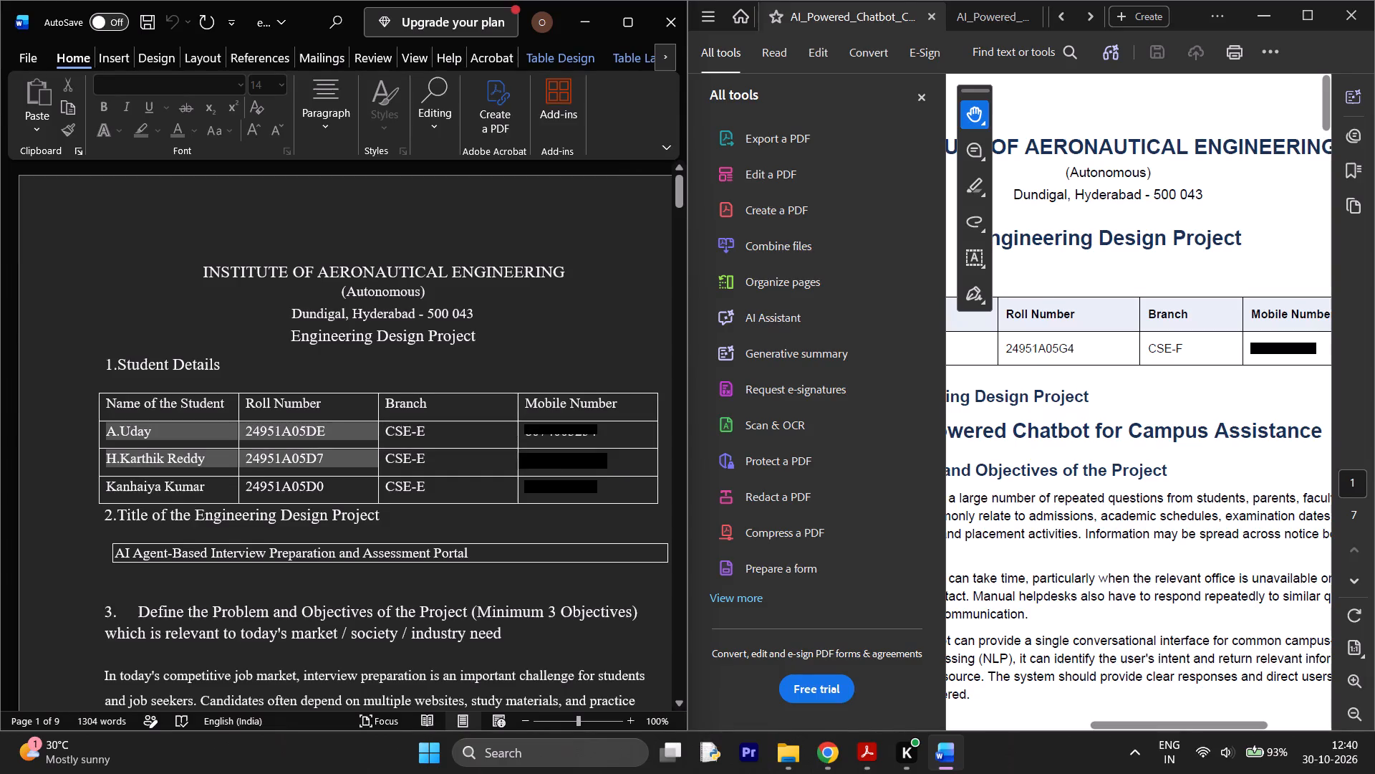
{"action": "left_click_drag", "start_coordinate": [304, 470], "coordinate": [584, 467]}
{"action": "key", "text": "BackSpace"}
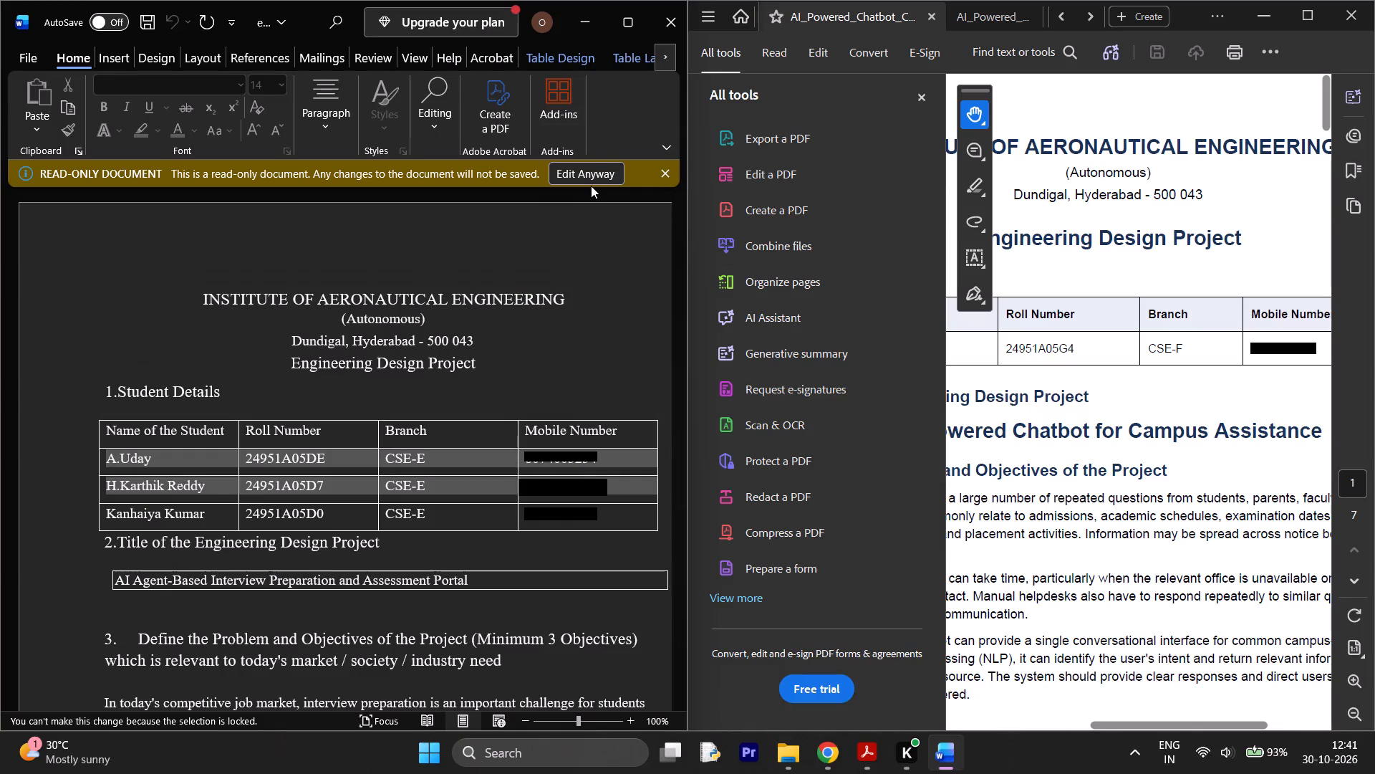
{"action": "left_click", "coordinate": [591, 176]}
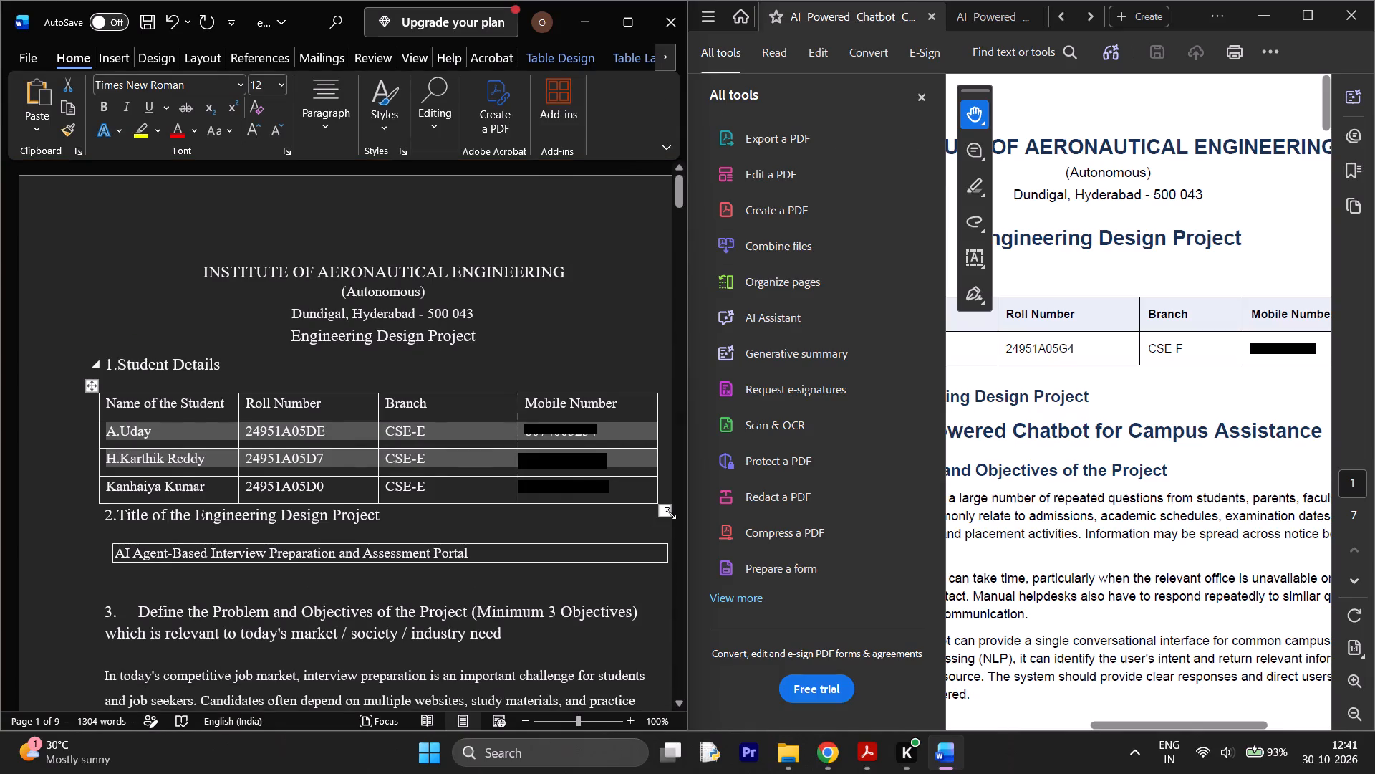
Shrink the student details table so its rows are as compact as the text allows.
{"action": "left_click_drag", "start_coordinate": [670, 513], "coordinate": [623, 461]}
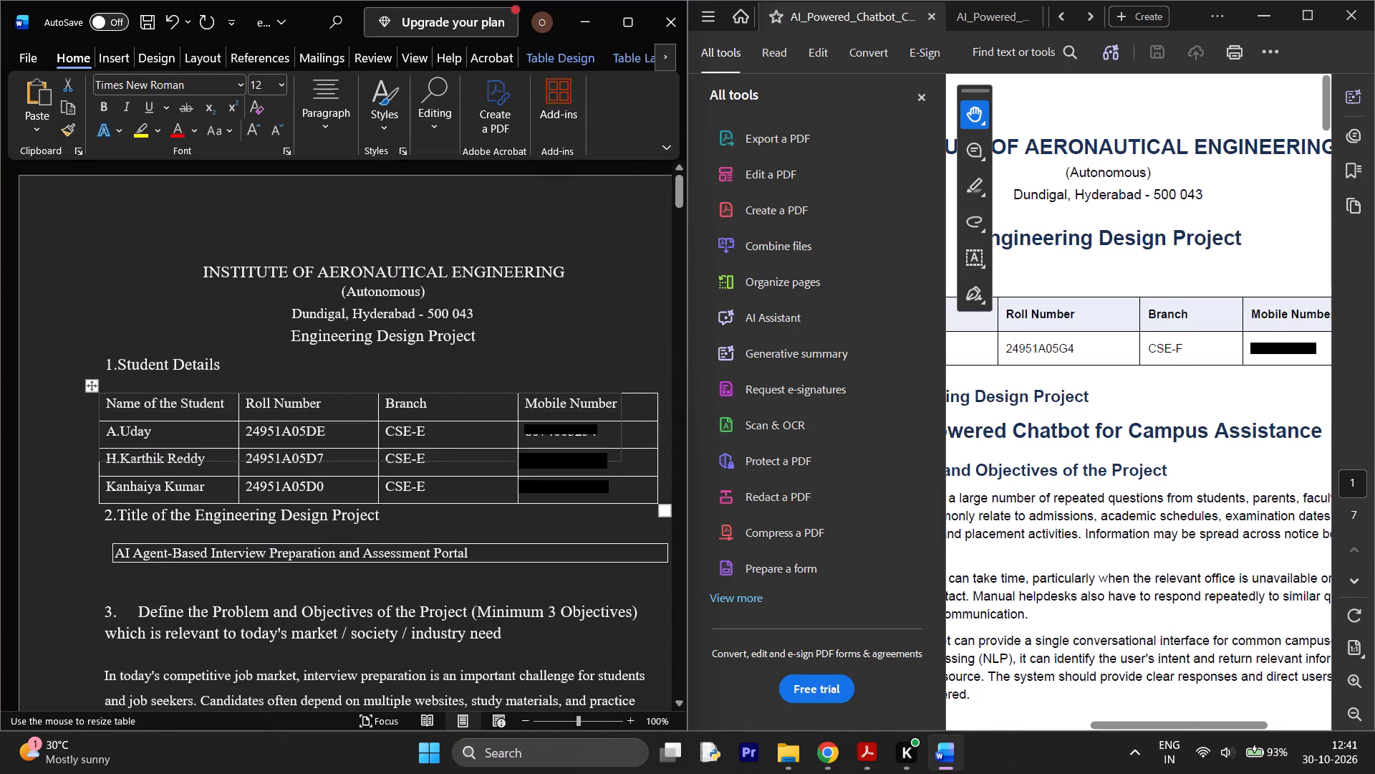
{"action": "left_click_drag", "start_coordinate": [623, 461], "coordinate": [561, 454]}
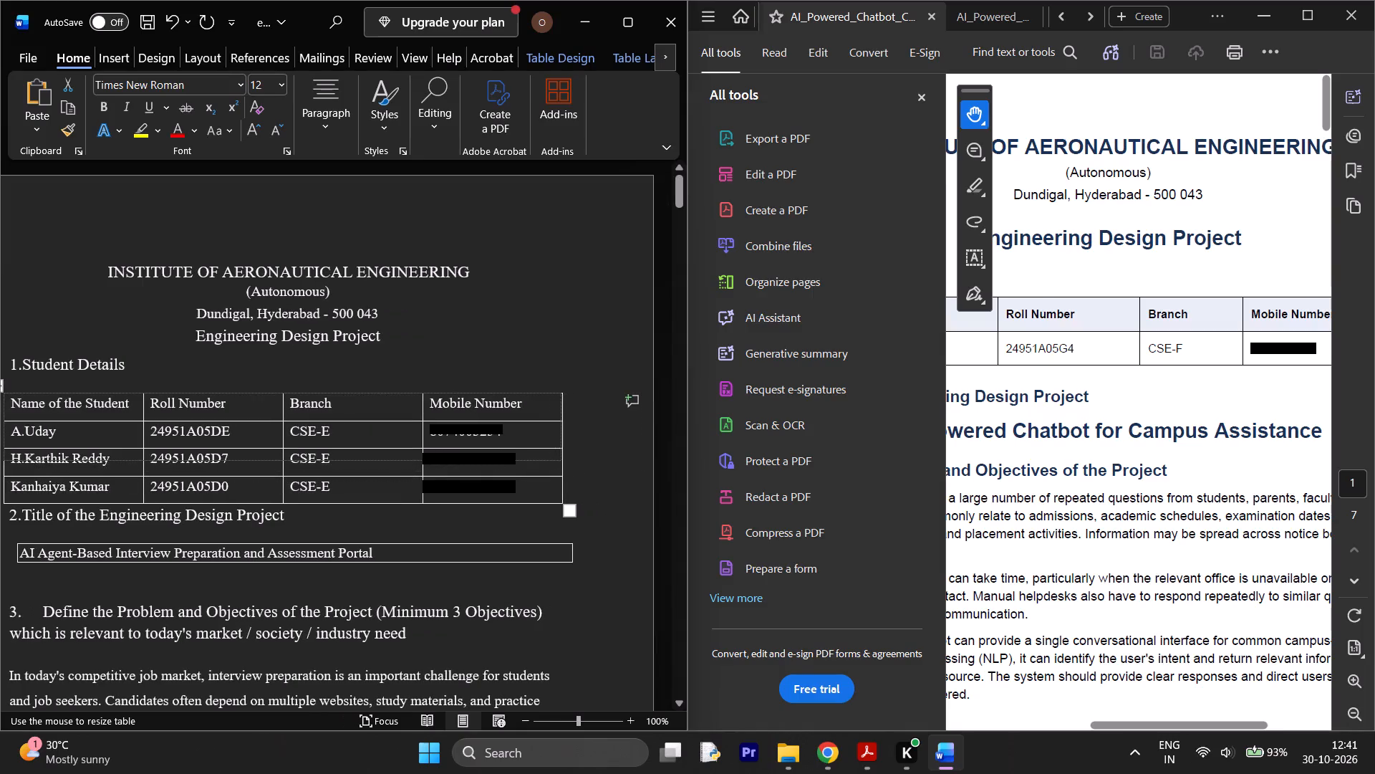
{"action": "left_click_drag", "start_coordinate": [561, 454], "coordinate": [560, 474]}
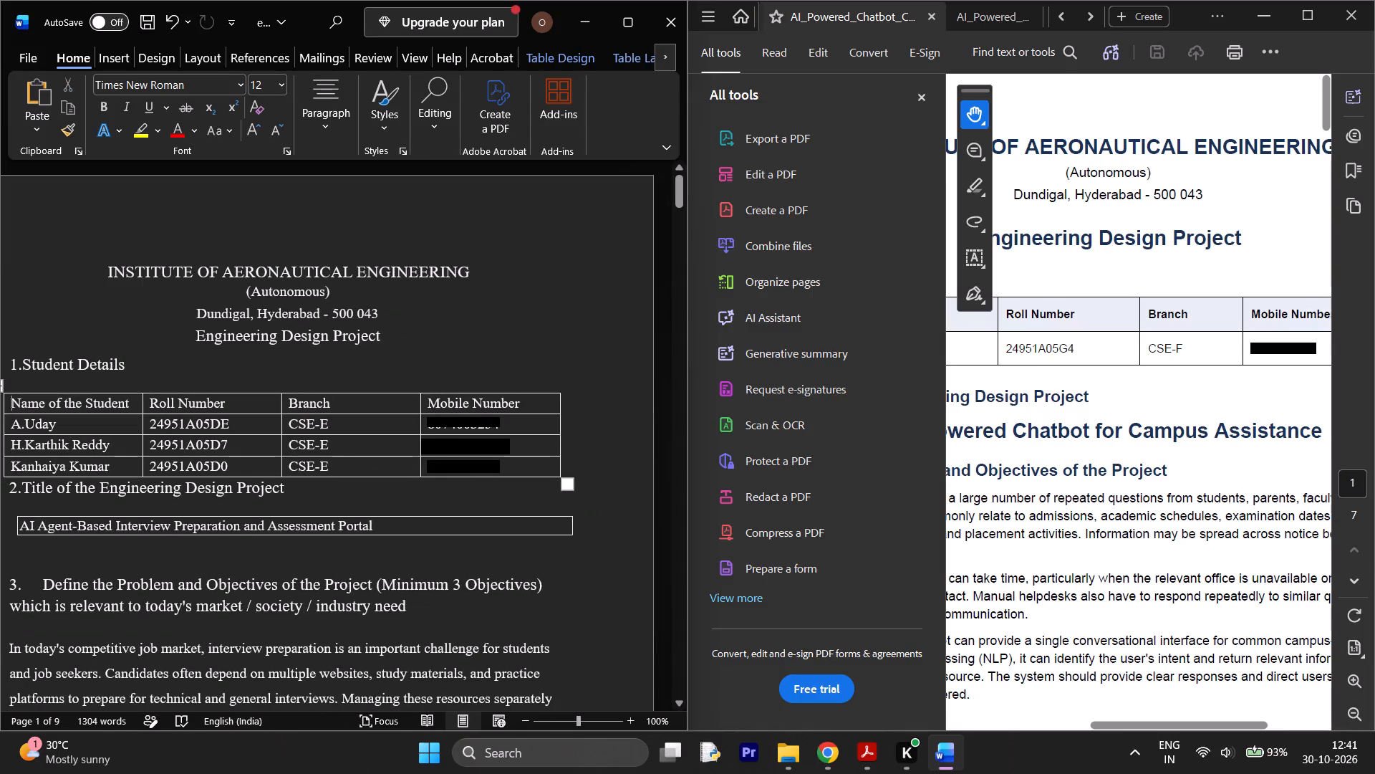
{"action": "left_click_drag", "start_coordinate": [571, 484], "coordinate": [560, 421]}
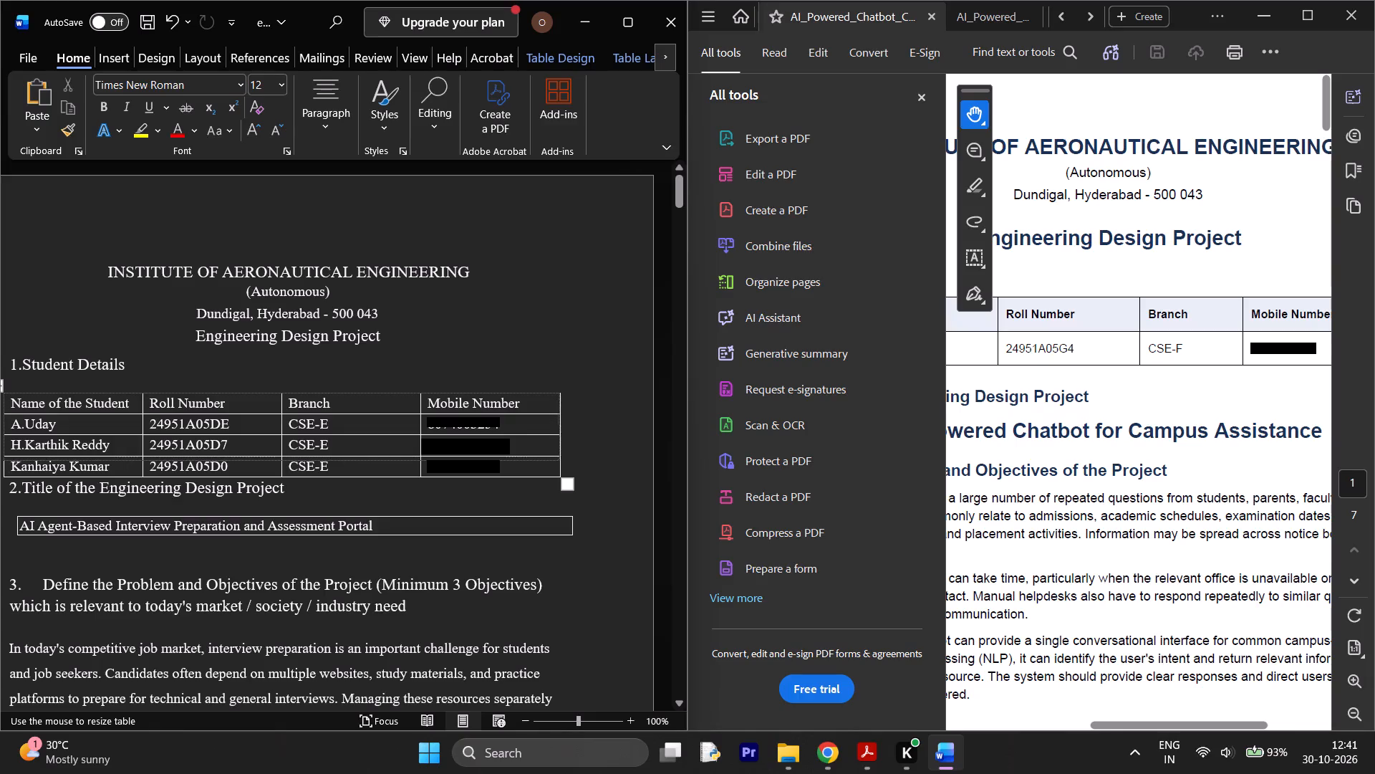
{"action": "left_click_drag", "start_coordinate": [560, 421], "coordinate": [561, 416]}
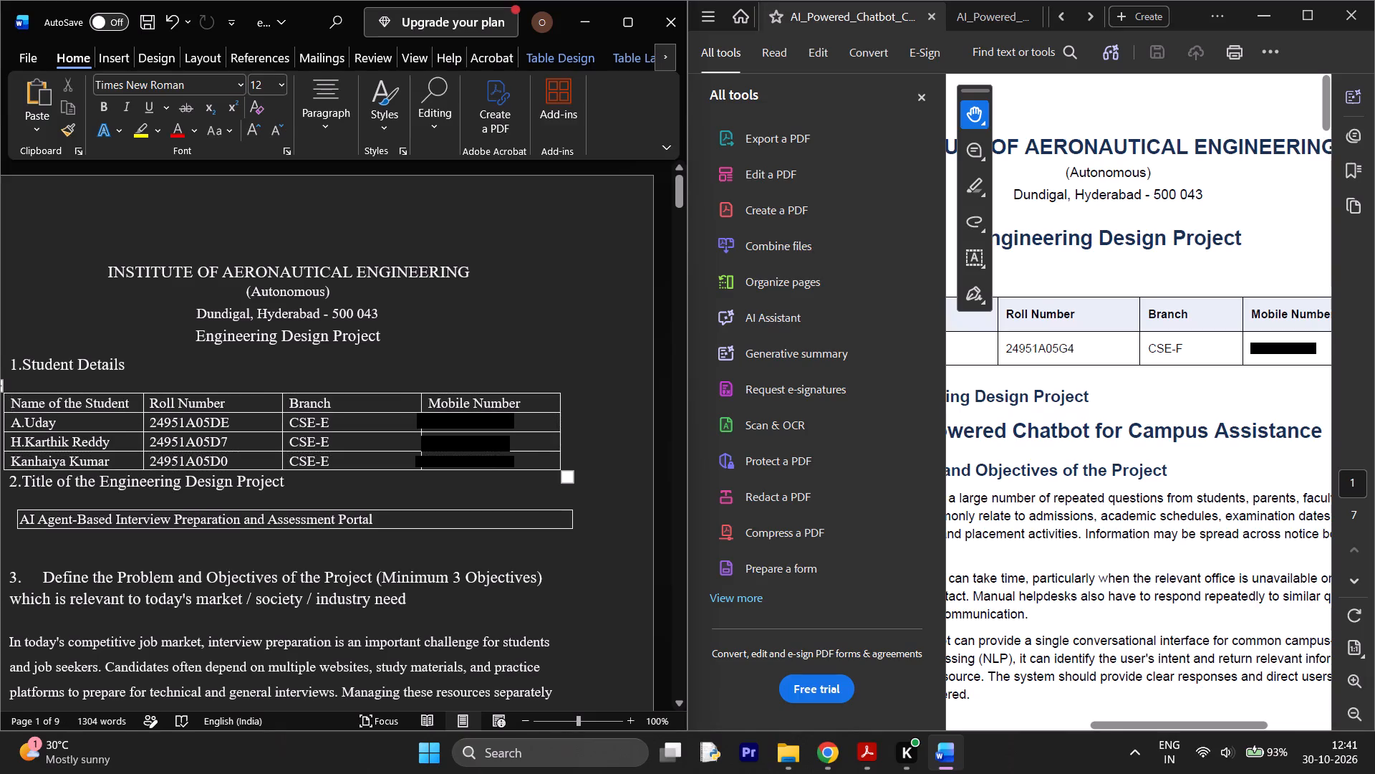
{"action": "left_click_drag", "start_coordinate": [511, 467], "coordinate": [508, 418]}
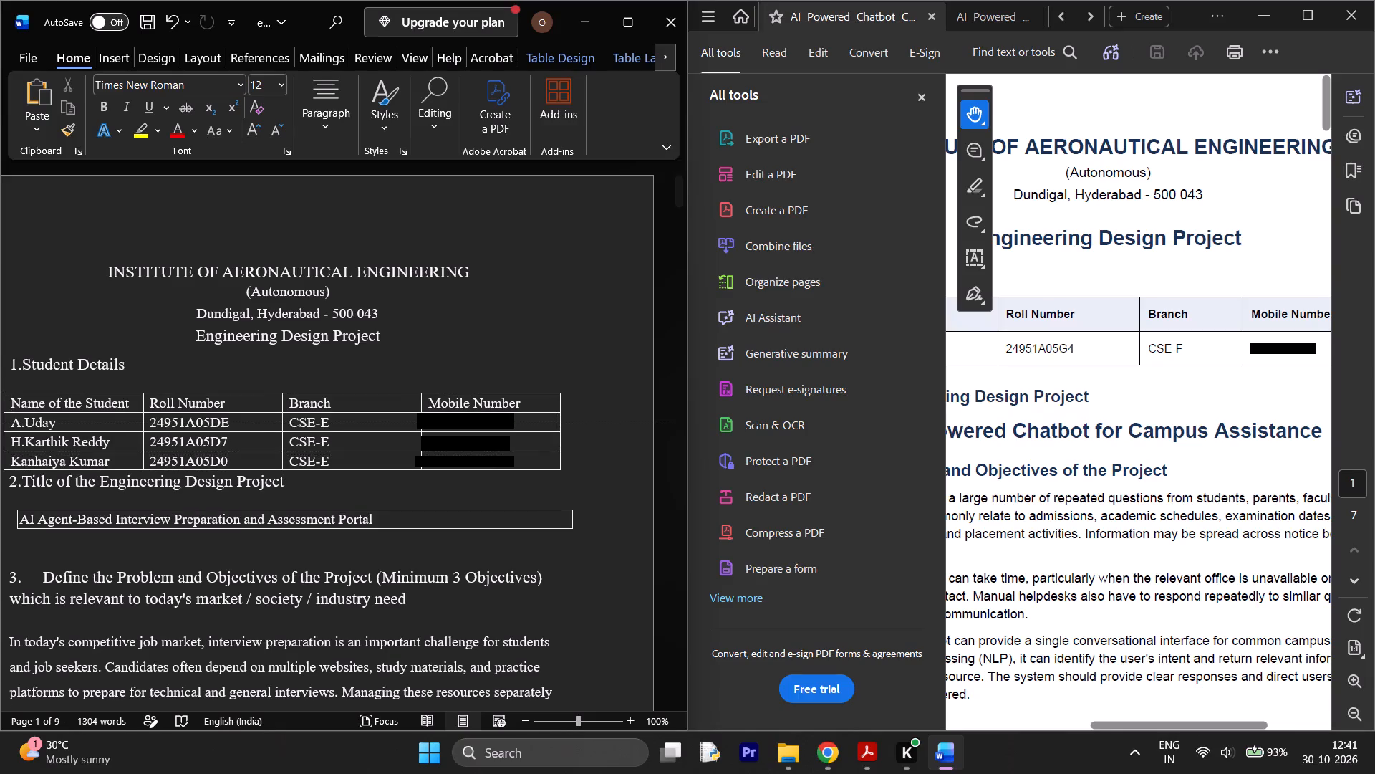
{"action": "left_click_drag", "start_coordinate": [508, 418], "coordinate": [501, 461]}
{"action": "left_click_drag", "start_coordinate": [501, 461], "coordinate": [502, 447]}
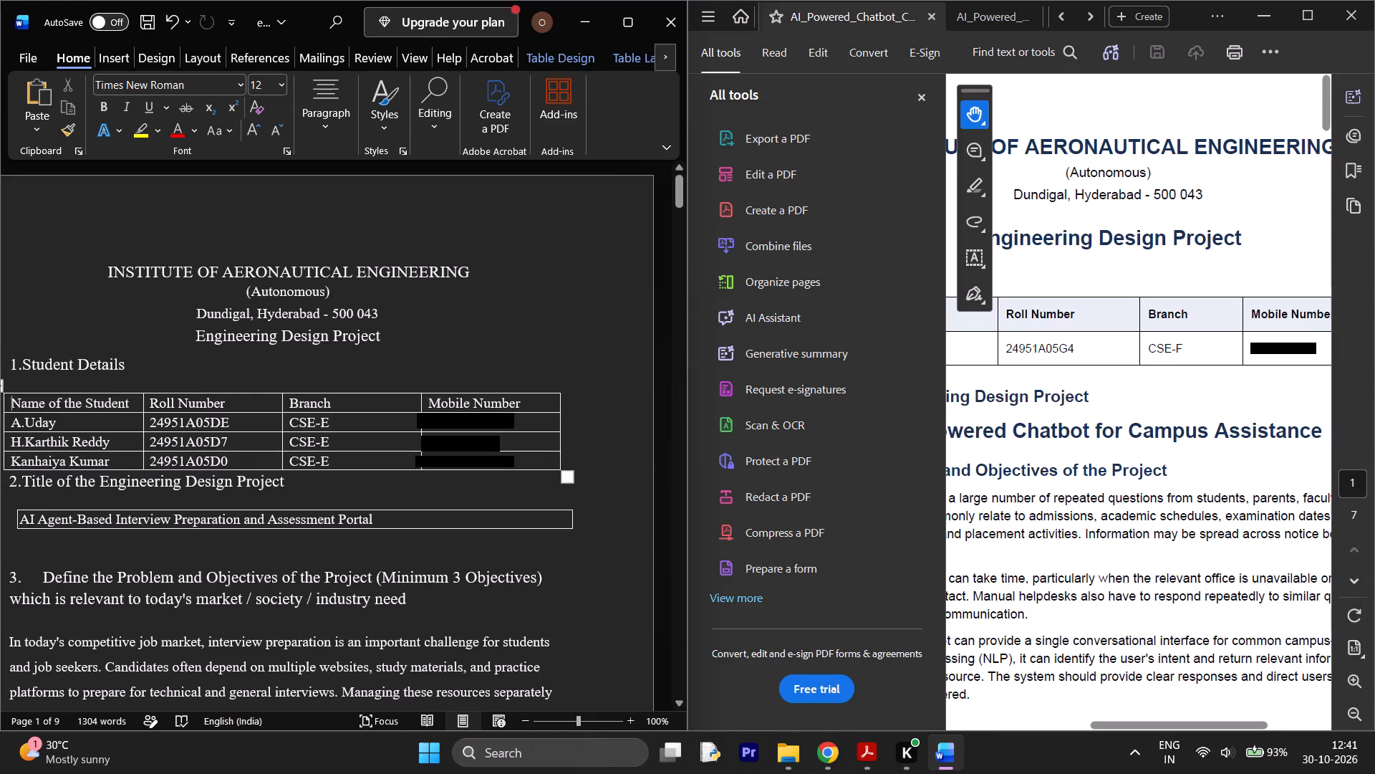
Delete the entire third student row, roll number ending D0, from the student details table.
{"action": "left_click_drag", "start_coordinate": [9, 459], "coordinate": [21, 449]}
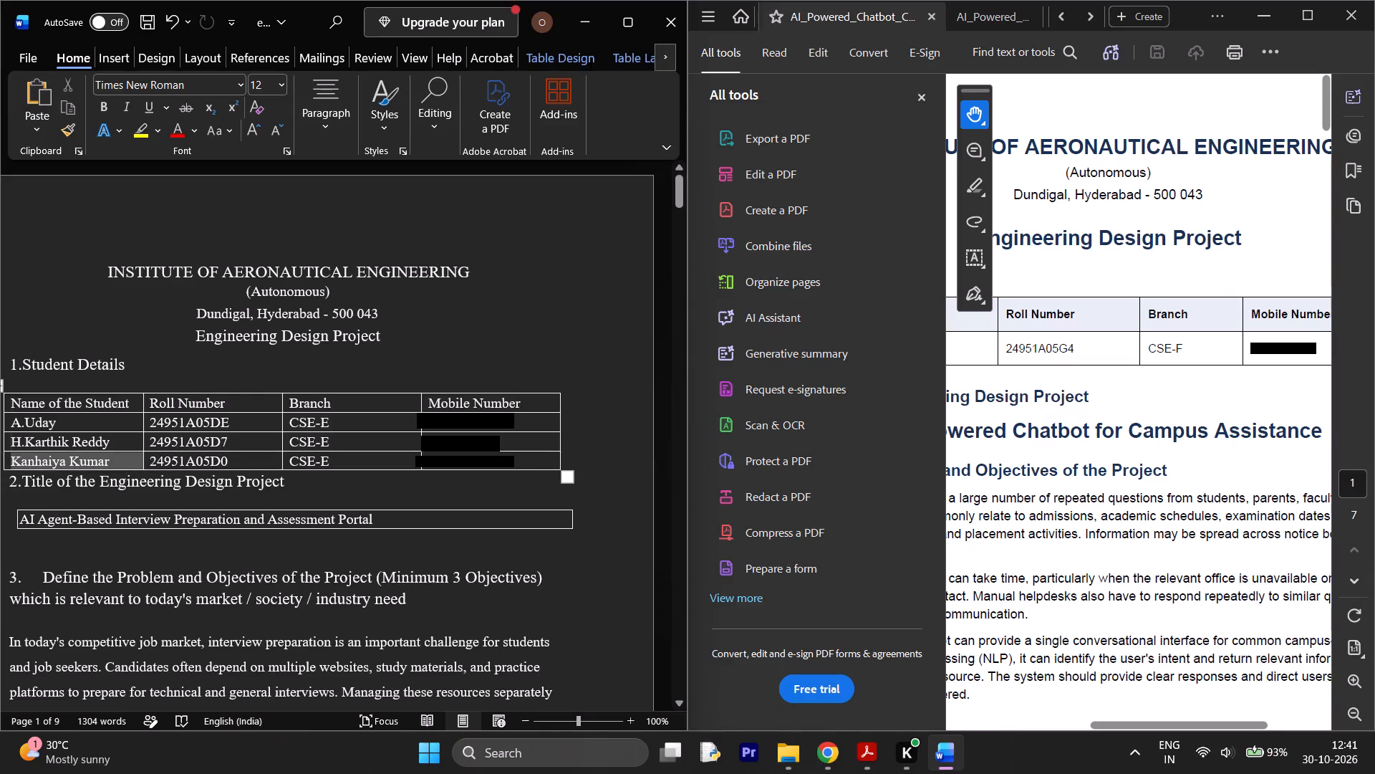
{"action": "left_click_drag", "start_coordinate": [21, 449], "coordinate": [16, 462]}
{"action": "key", "text": "BackSpace"}
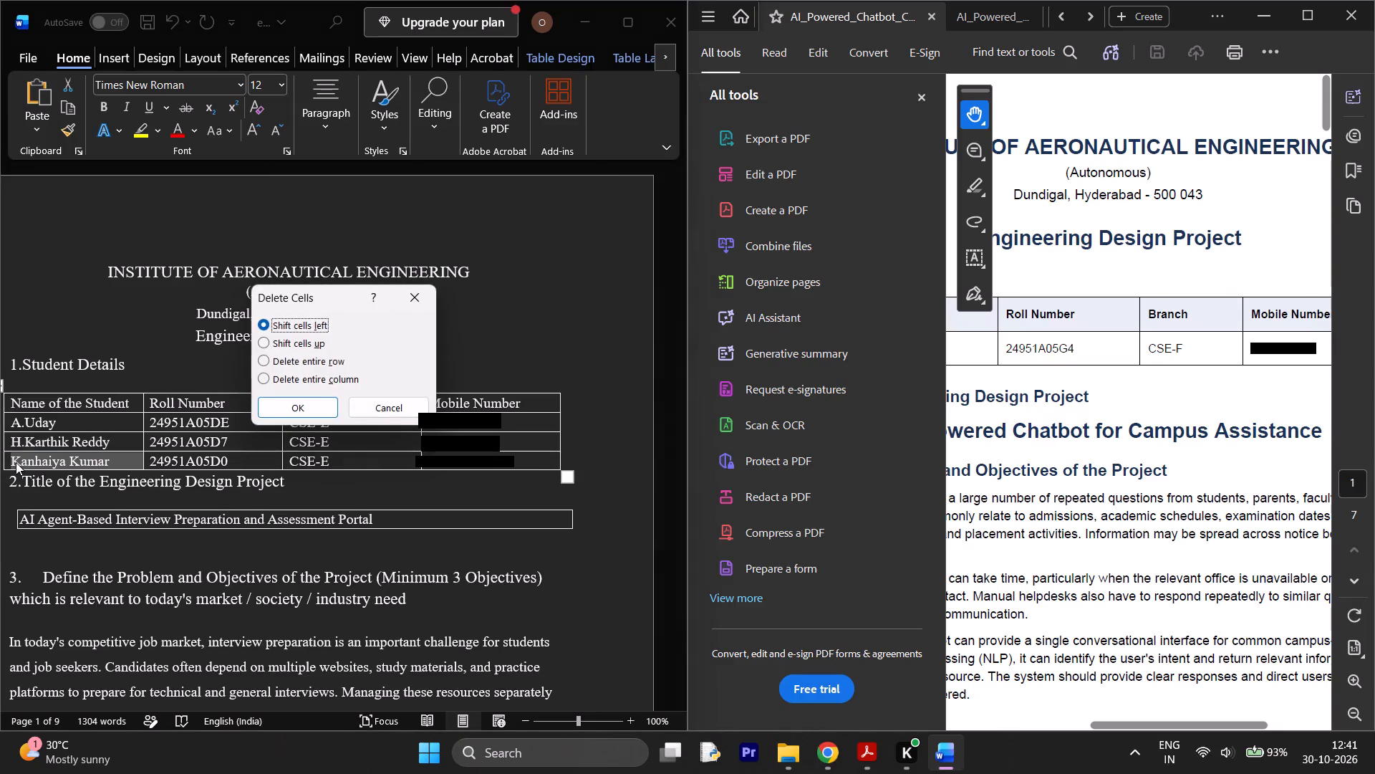
{"action": "left_click", "coordinate": [284, 363]}
{"action": "left_click", "coordinate": [282, 406]}
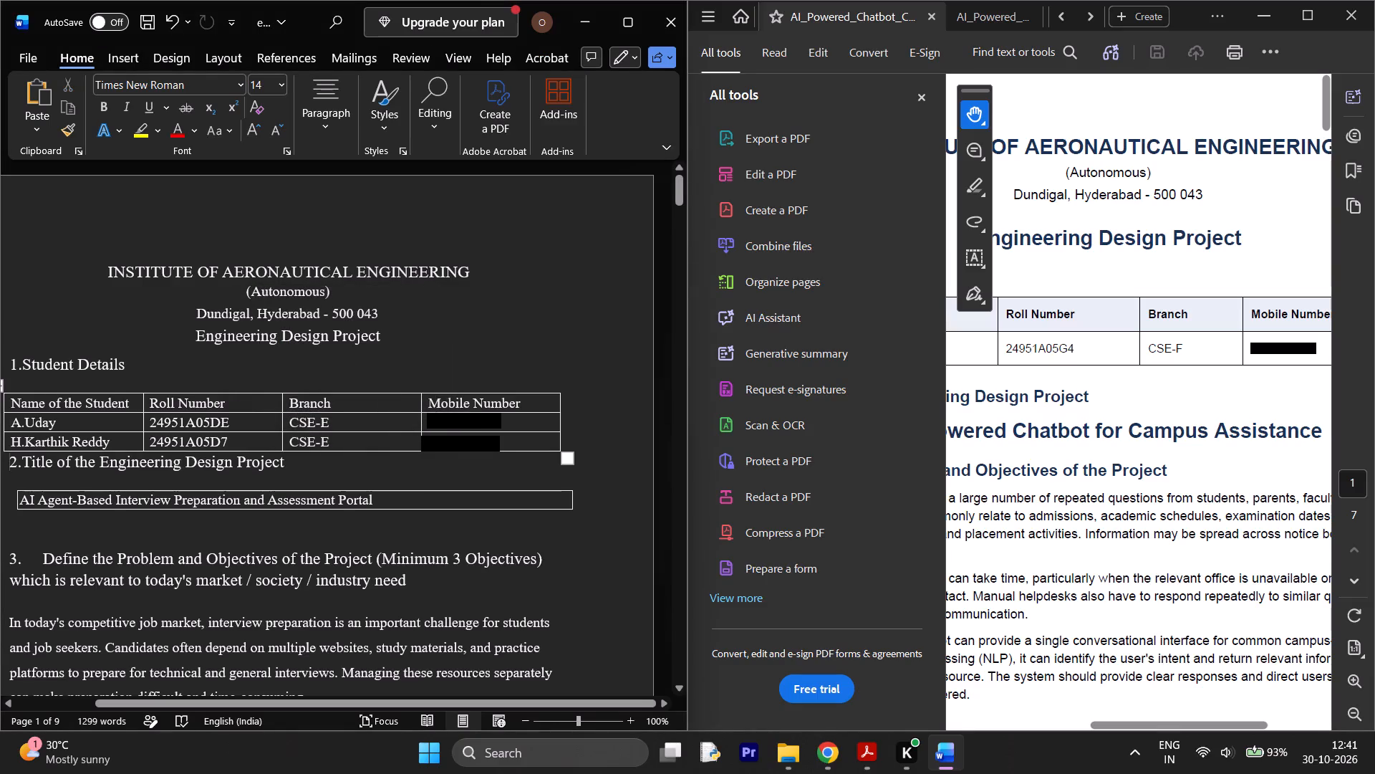
Delete the entire second student row, roll number ending D7, leaving one student in the table.
{"action": "scroll", "coordinate": [147, 441], "scroll_direction": "right", "scroll_amount": 1}
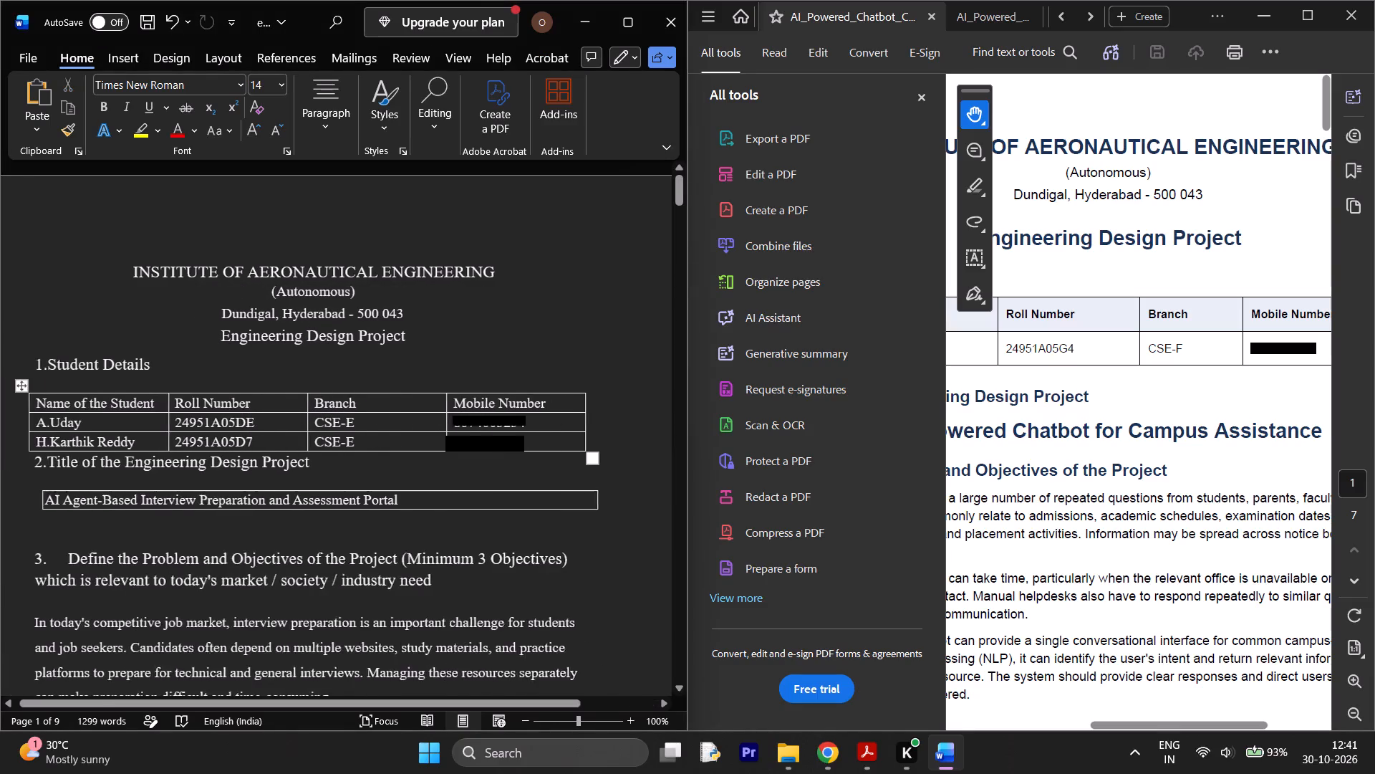
{"action": "scroll", "coordinate": [147, 441], "scroll_direction": "right", "scroll_amount": 1}
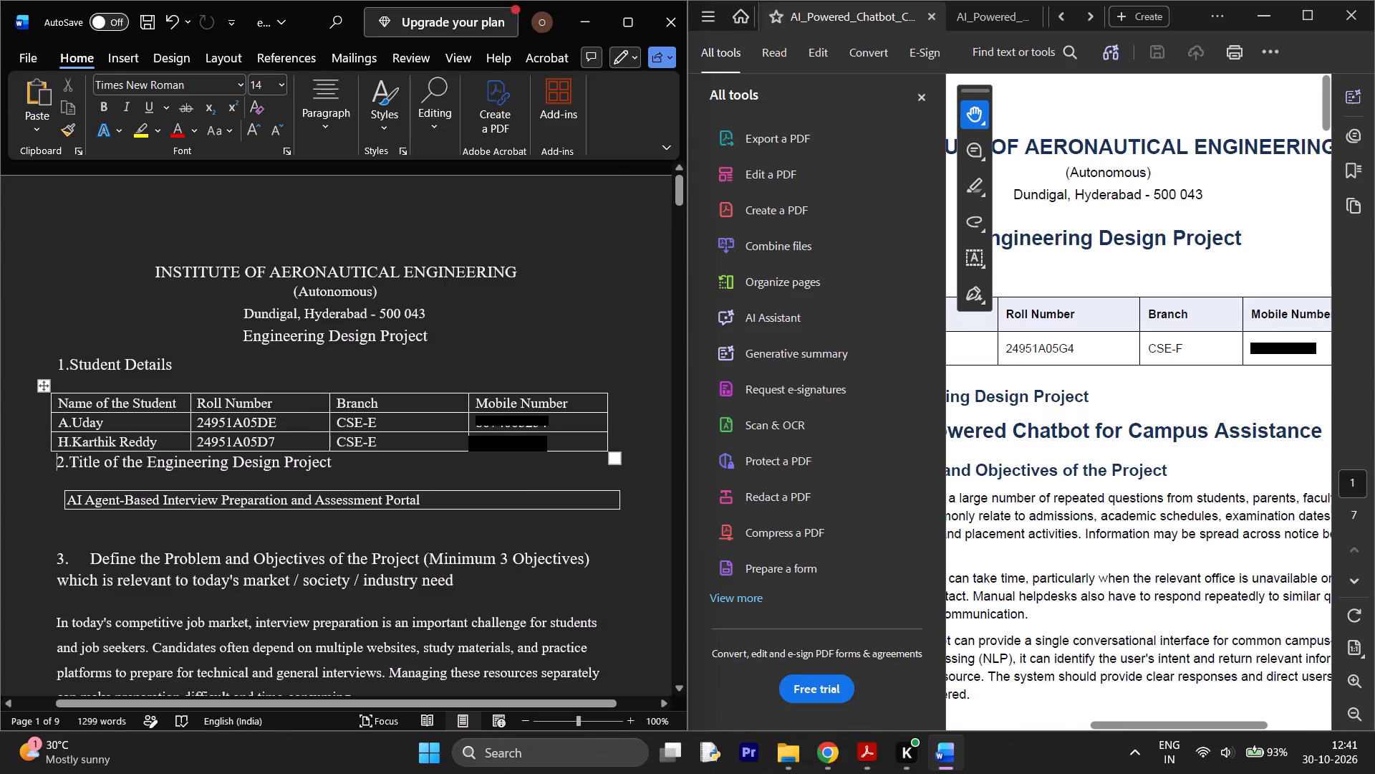
{"action": "left_click_drag", "start_coordinate": [59, 441], "coordinate": [555, 441]}
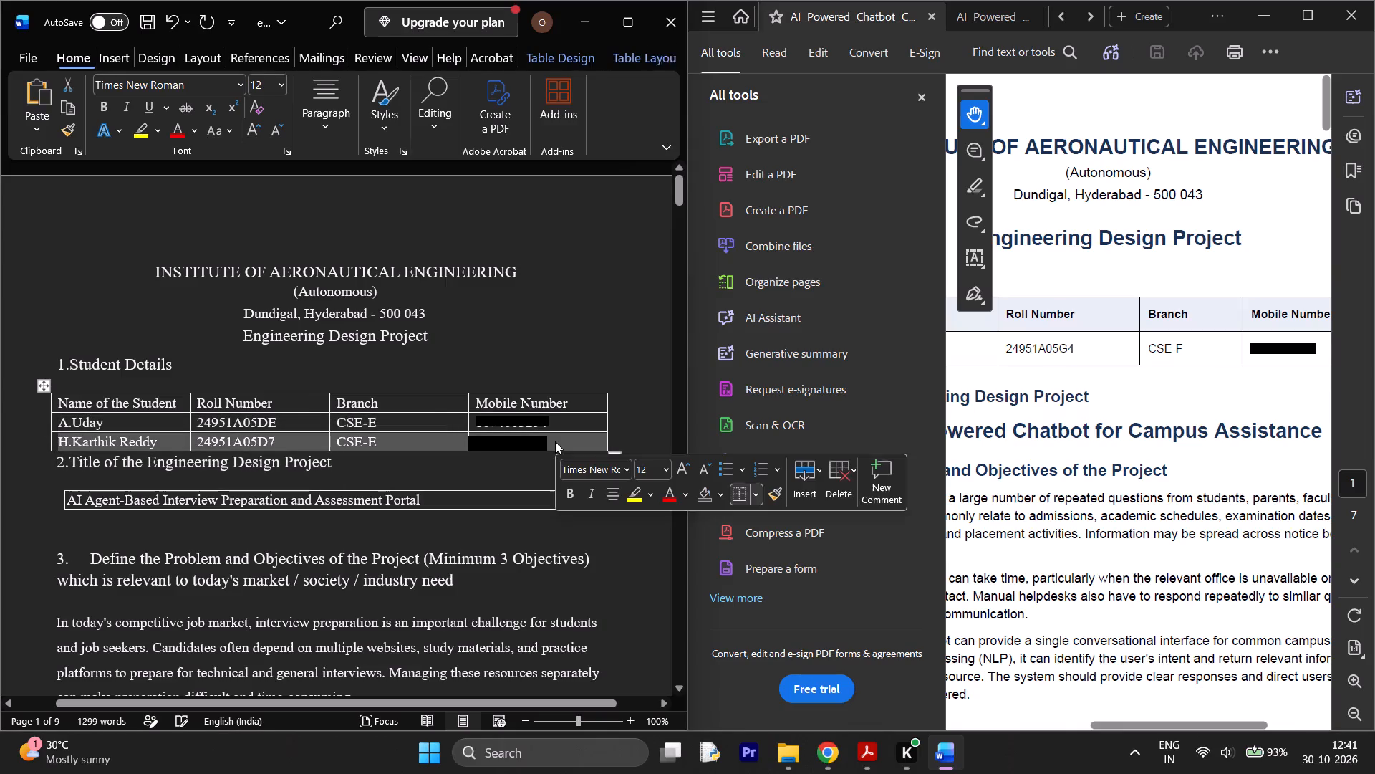
{"action": "key", "text": "BackSpace"}
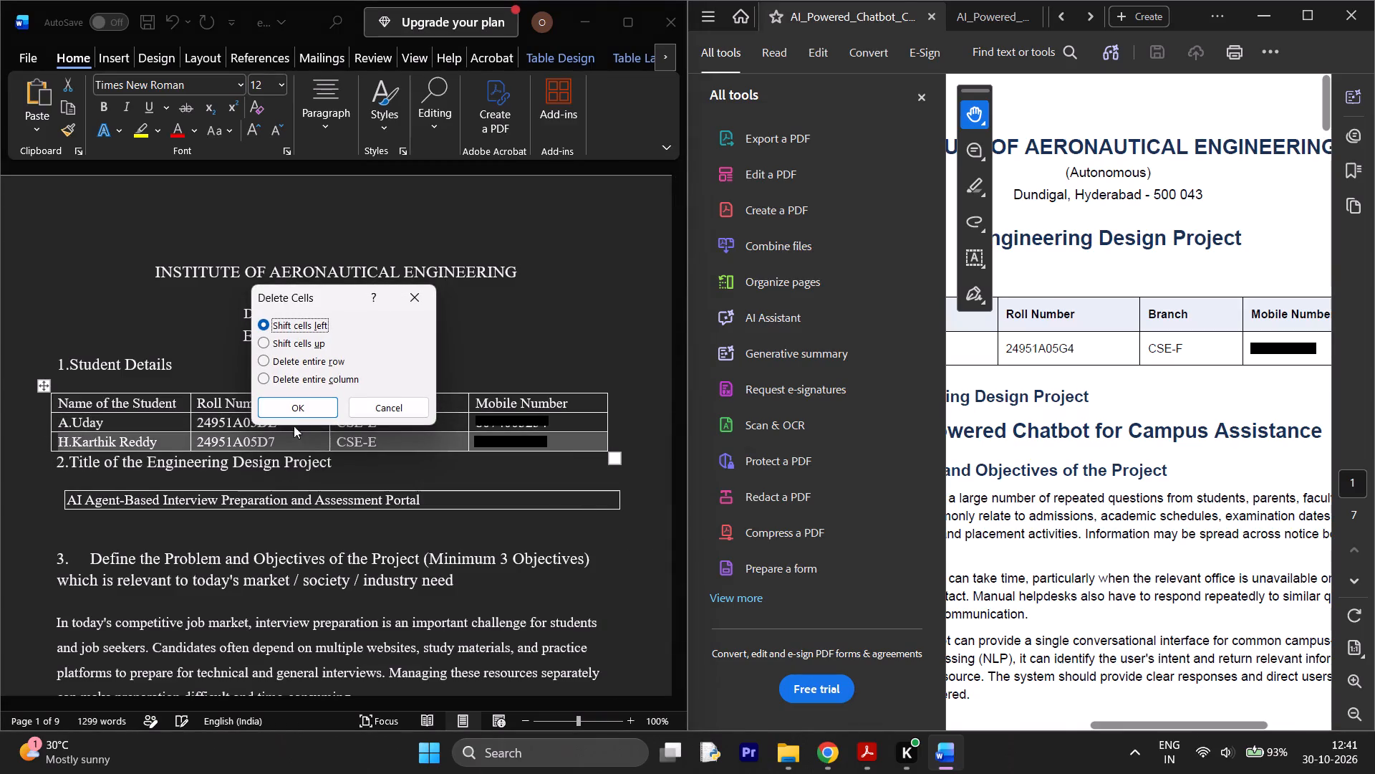
{"action": "left_click", "coordinate": [272, 360]}
{"action": "left_click", "coordinate": [271, 360]}
{"action": "left_click", "coordinate": [281, 403]}
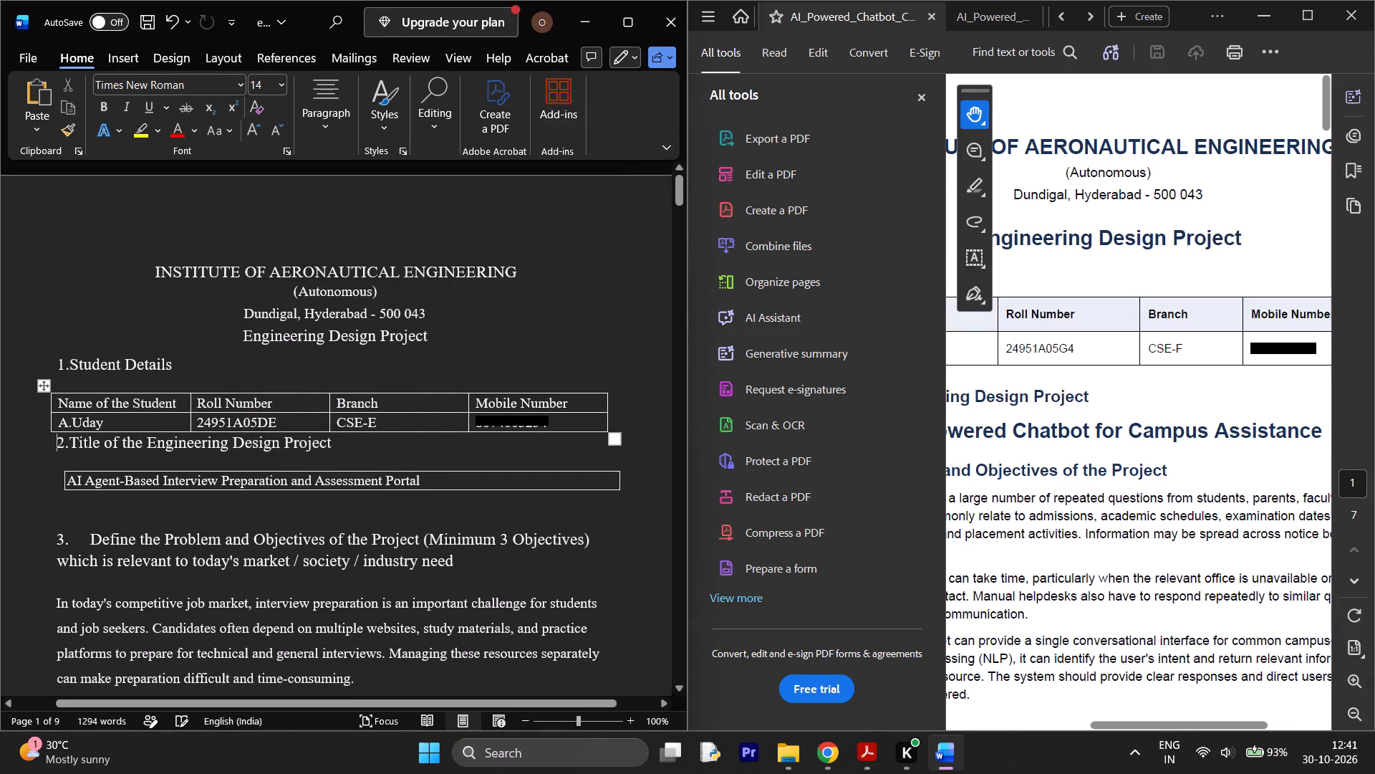
{"action": "left_click", "coordinate": [342, 443]}
Insert a blank line between the student details table and the "2.Title of the Engineering Design Project" heading.
{"action": "left_click", "coordinate": [57, 443]}
{"action": "key", "text": "Return"}
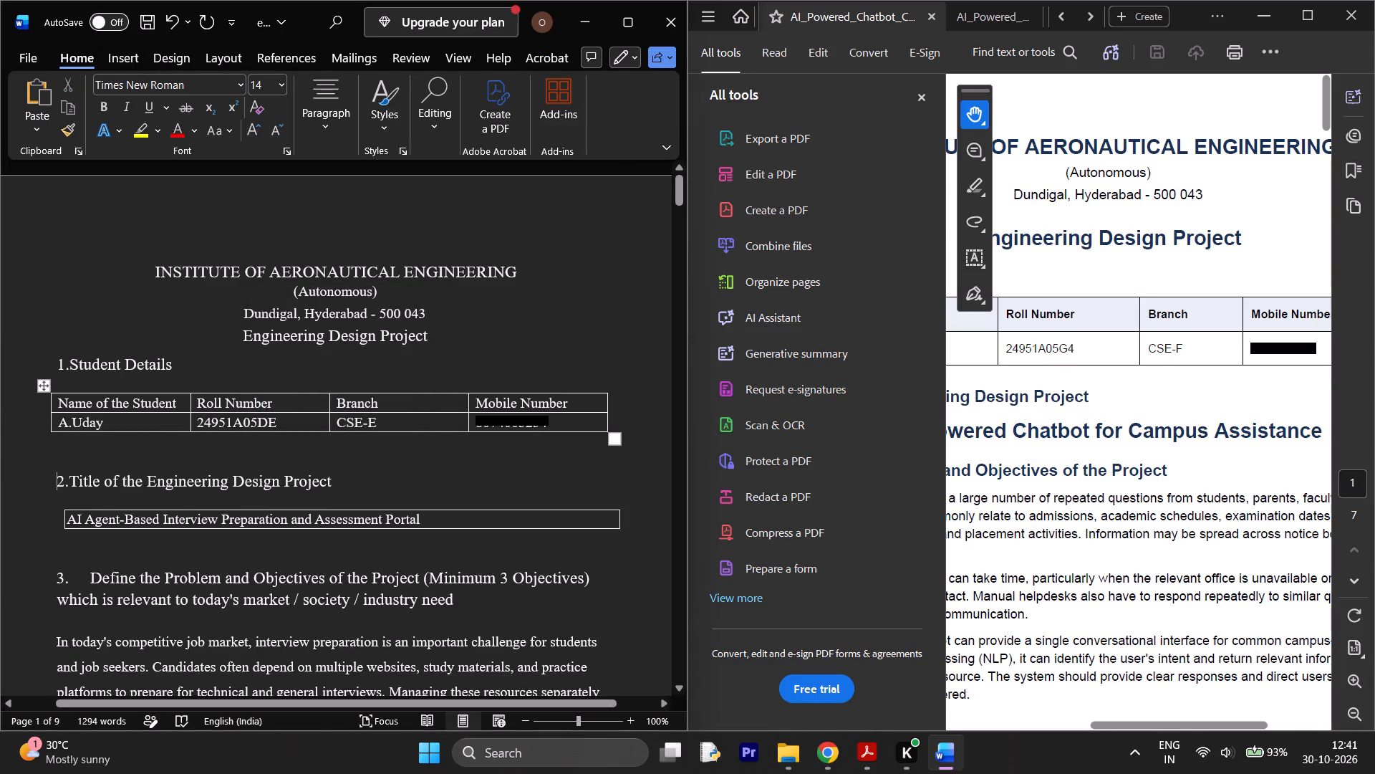
Replace the student's initial and name in the student details table with those of the chatbot report's student.
{"action": "left_click", "coordinate": [69, 426]}
{"action": "key", "text": "BackSpace"}
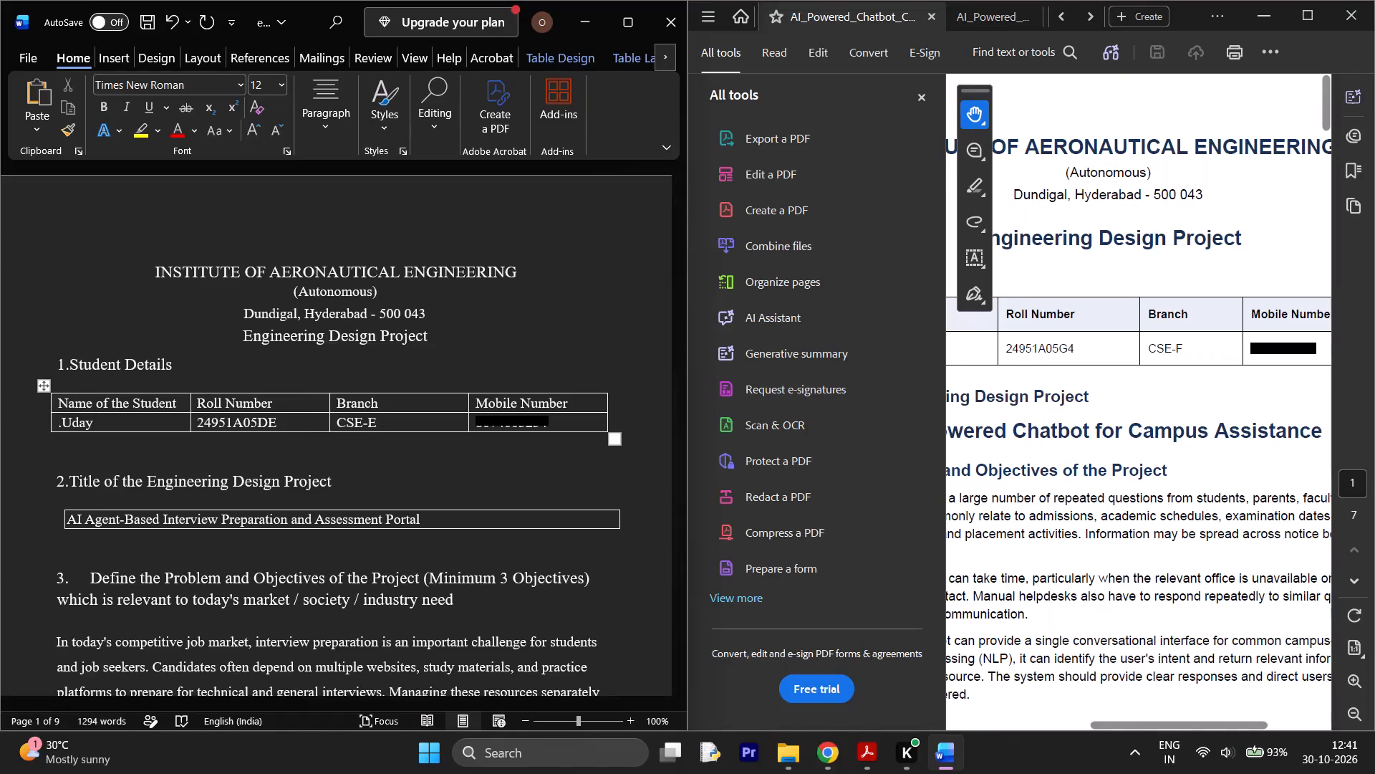
{"action": "key", "text": "b"}
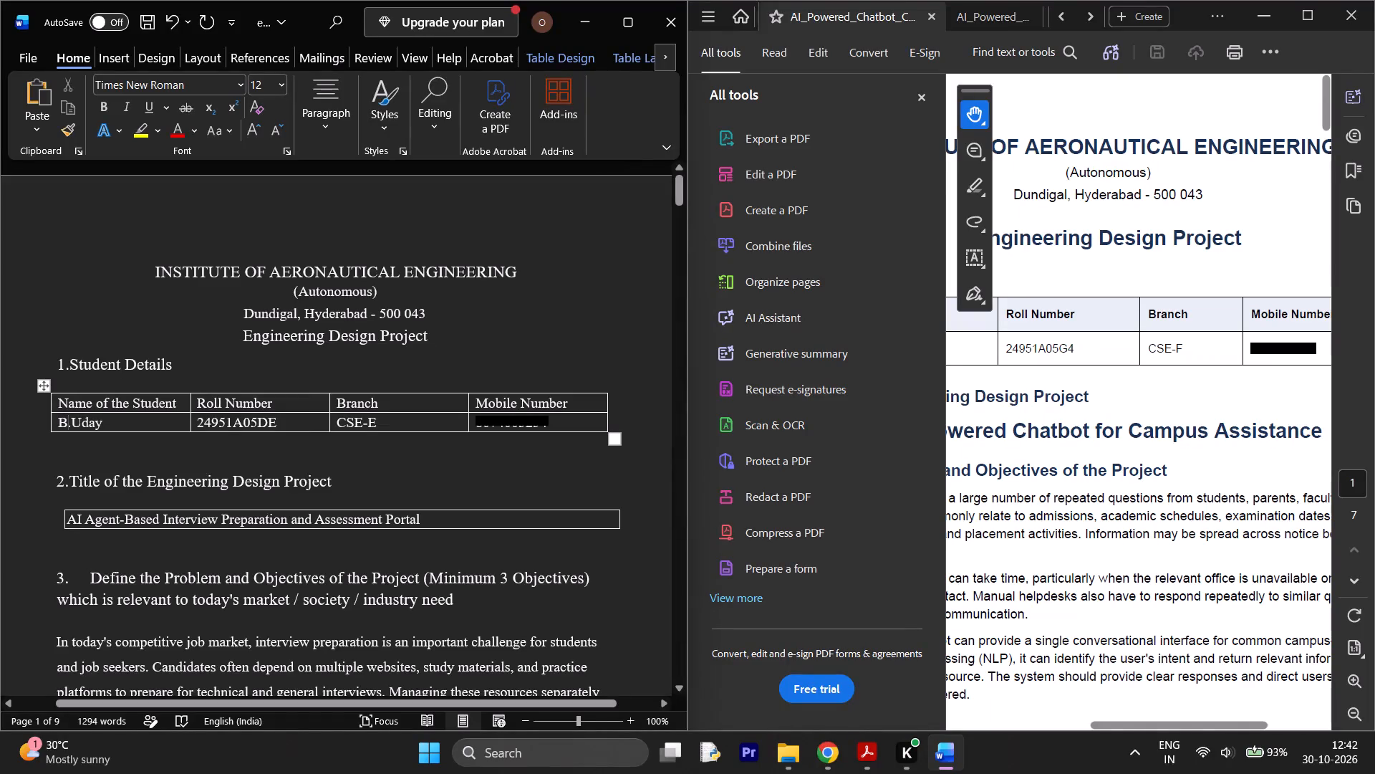
{"action": "left_click", "coordinate": [102, 419]}
{"action": "key", "text": "BackSpace"}
{"action": "key", "text": "BackSpace"}
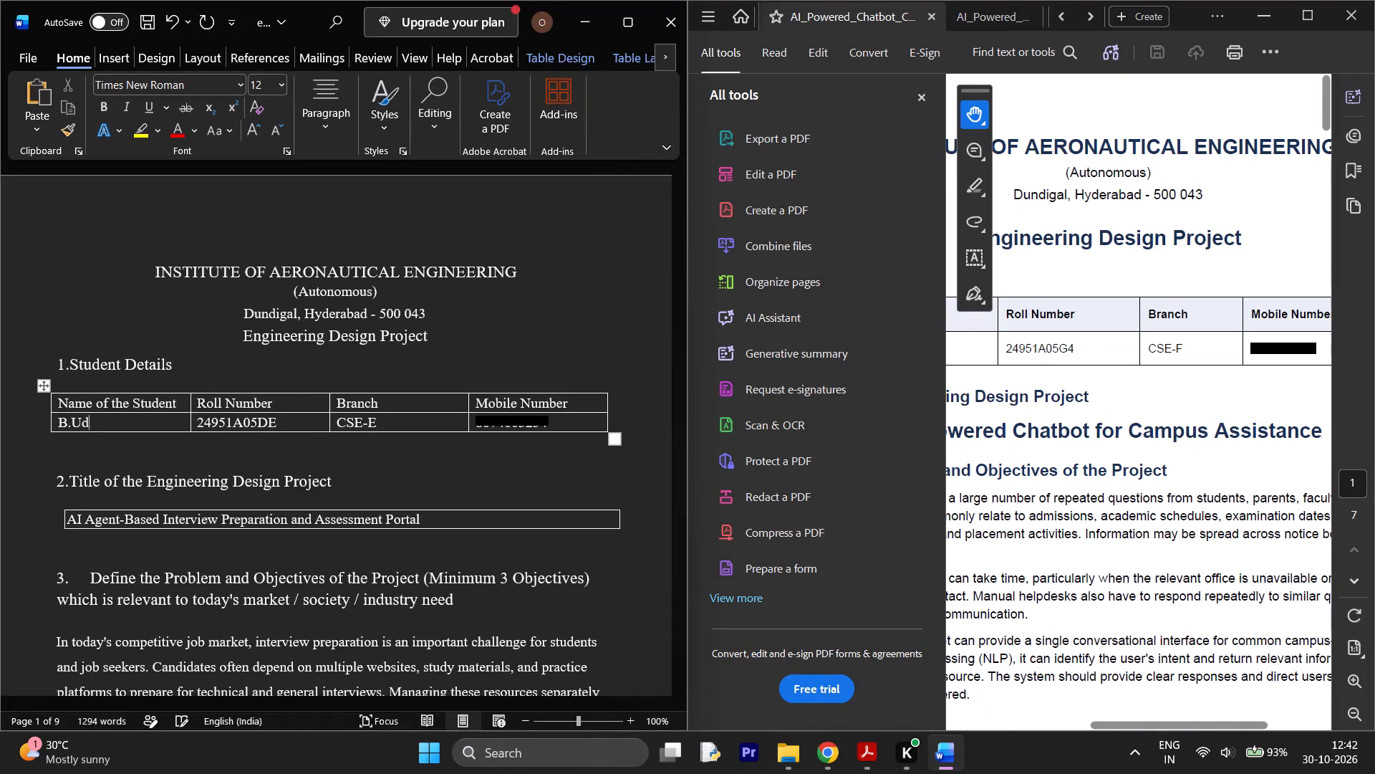
{"action": "key", "text": "BackSpace"}
{"action": "key", "text": "BackSpace"}
{"action": "type", "text": "LOKESH"}
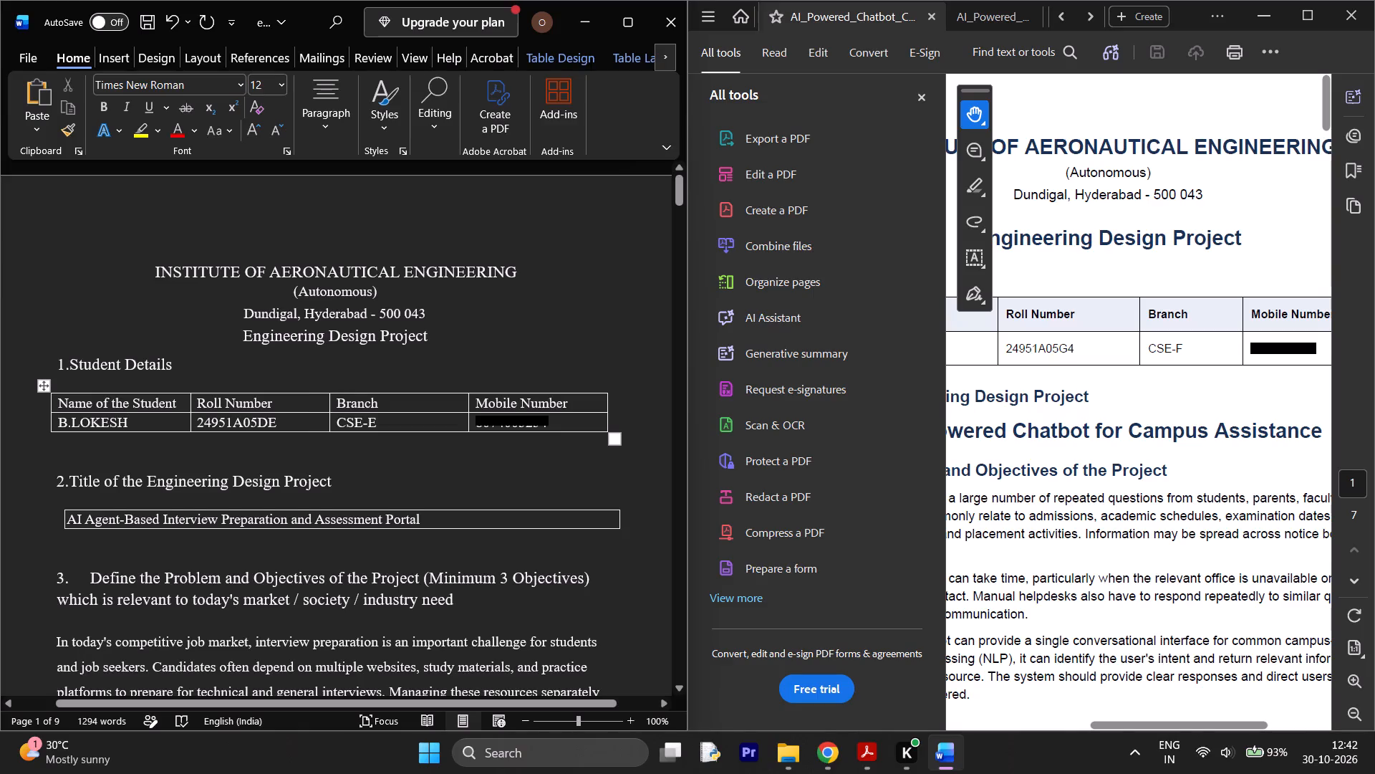
Change the ending of the student's roll number to G4, matching the chatbot report.
{"action": "left_click", "coordinate": [279, 423]}
{"action": "key", "text": "BackSpace"}
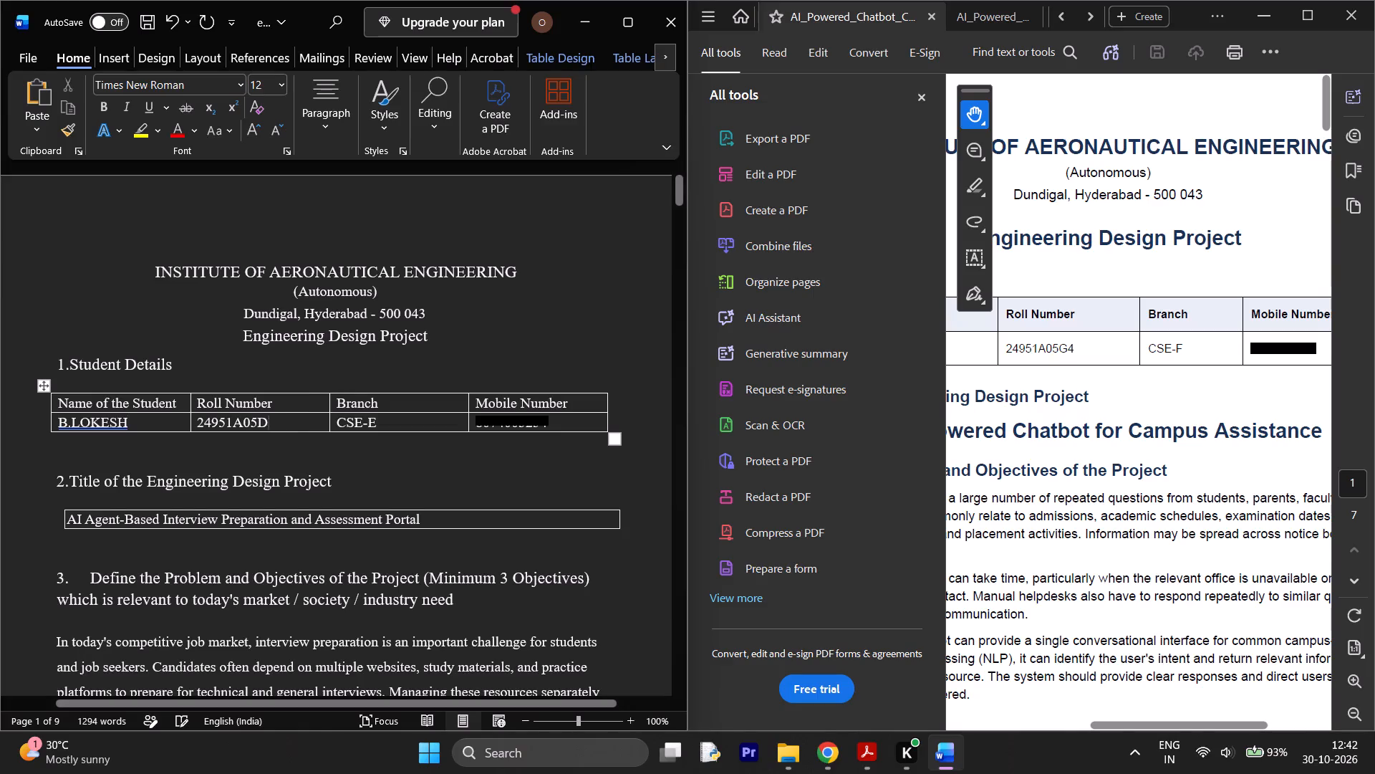
{"action": "key", "text": "BackSpace"}
{"action": "key", "text": "g"}
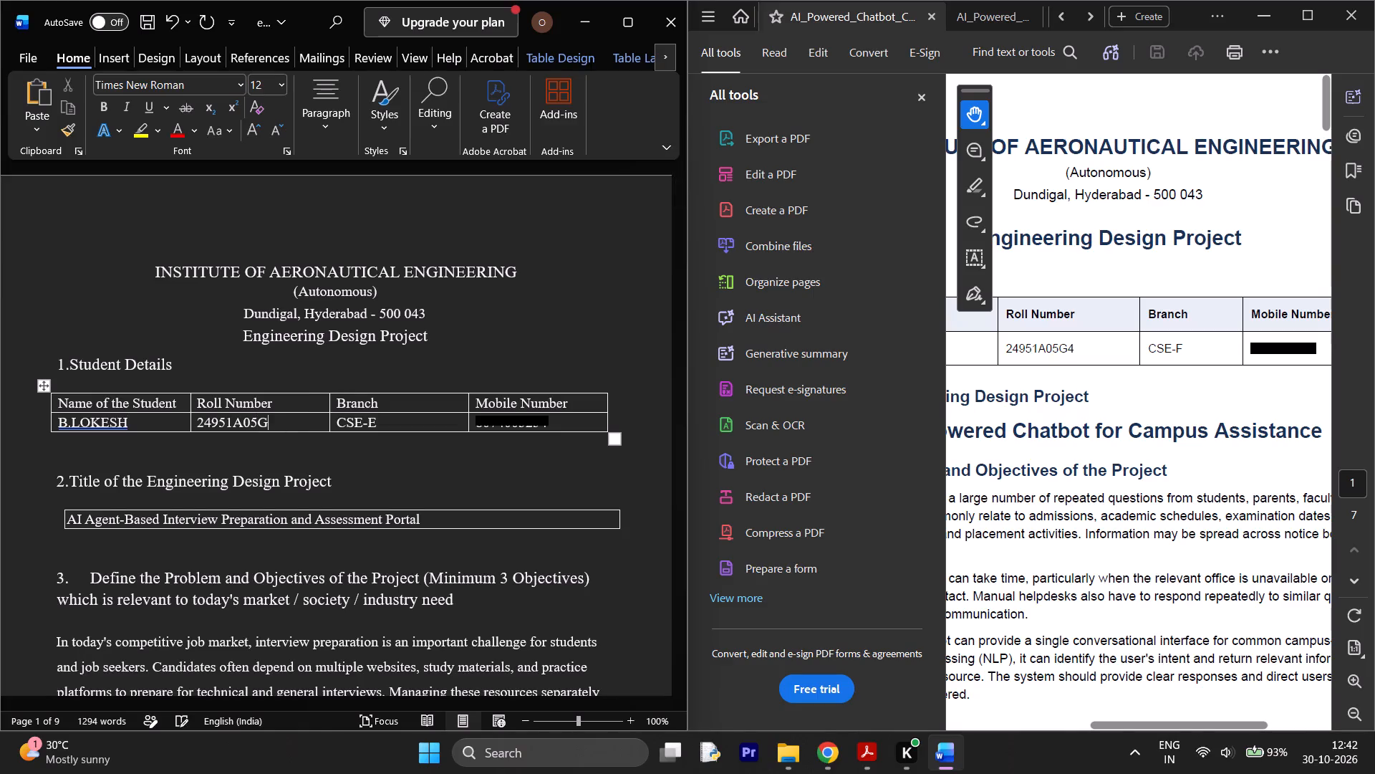
{"action": "key", "text": "4"}
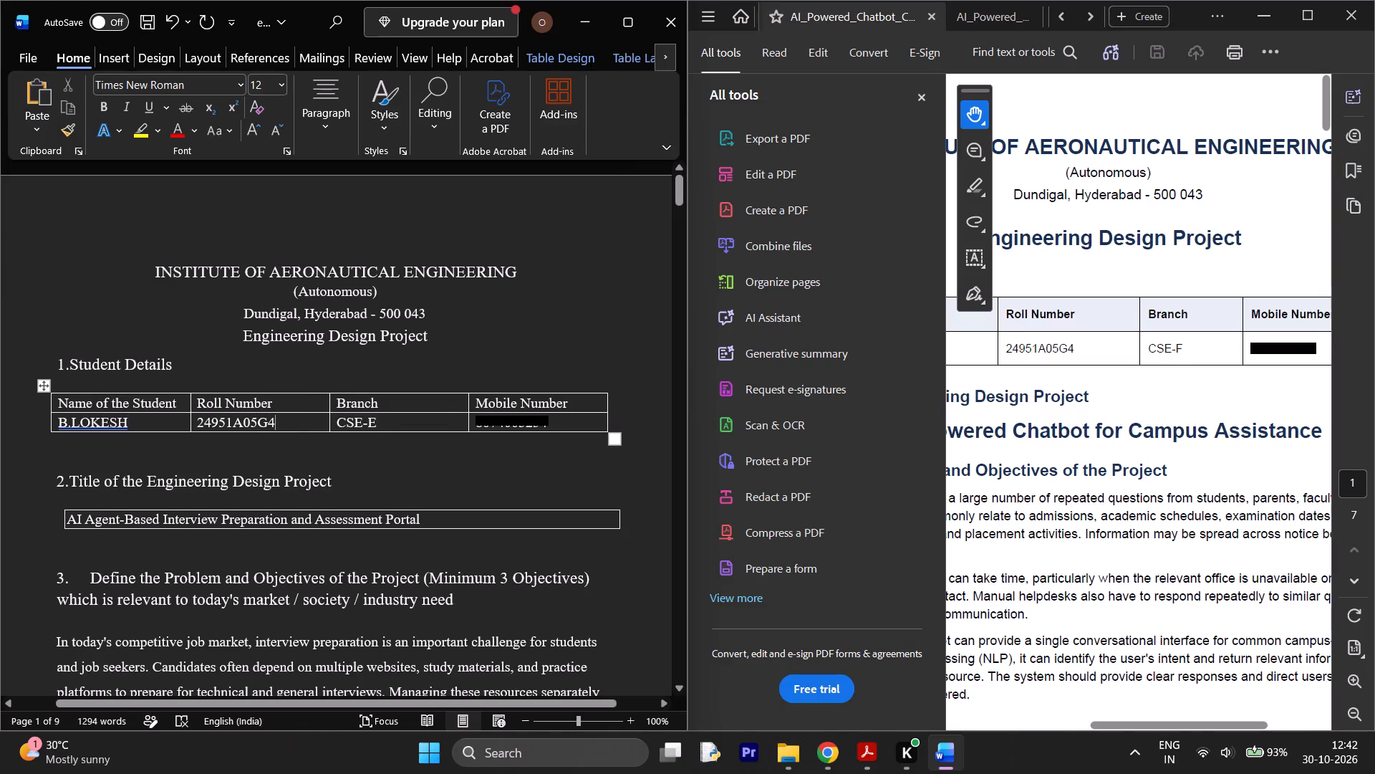
Set the student's branch to CSE-F in the student details table.
{"action": "left_click", "coordinate": [421, 423]}
{"action": "key", "text": "BackSpace"}
{"action": "key", "text": "f"}
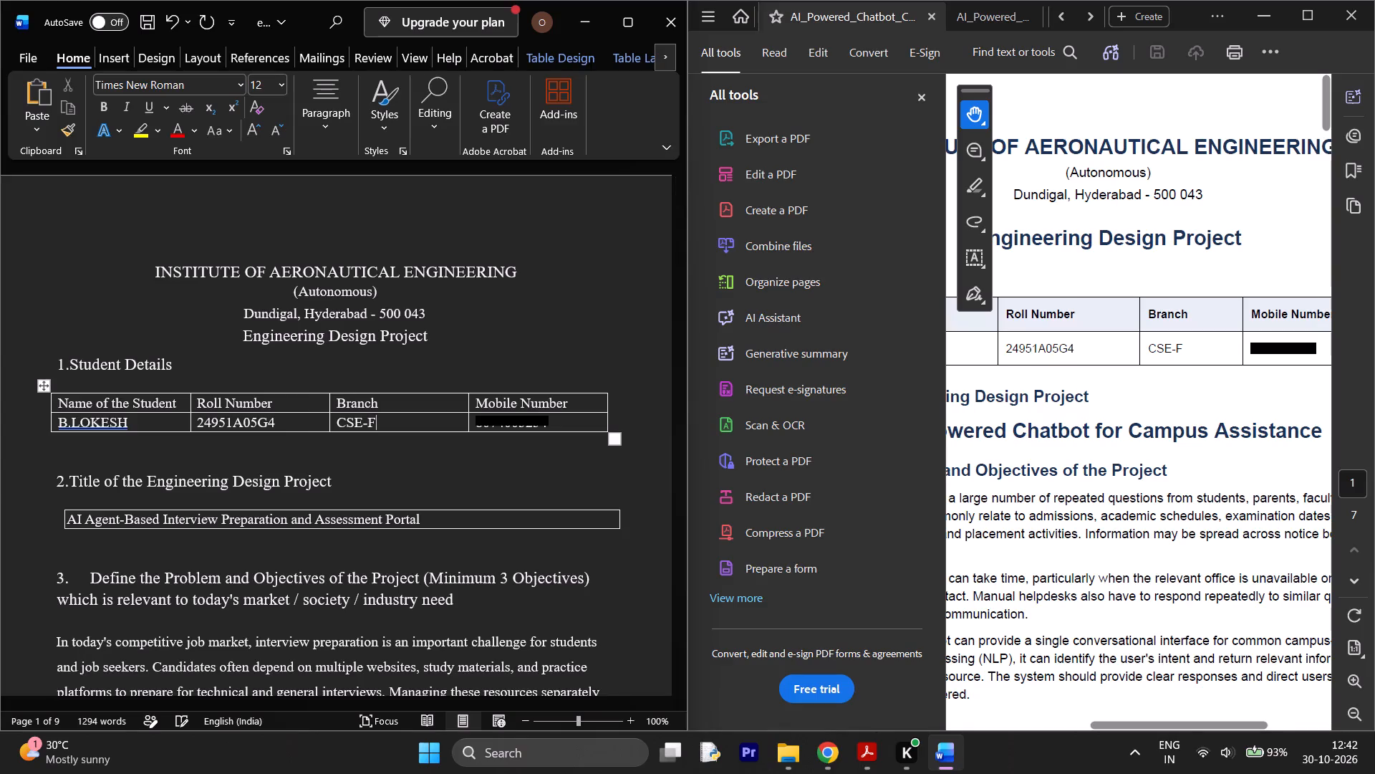
Start editing the student's mobile number in the student details table.
{"action": "left_click", "coordinate": [554, 424]}
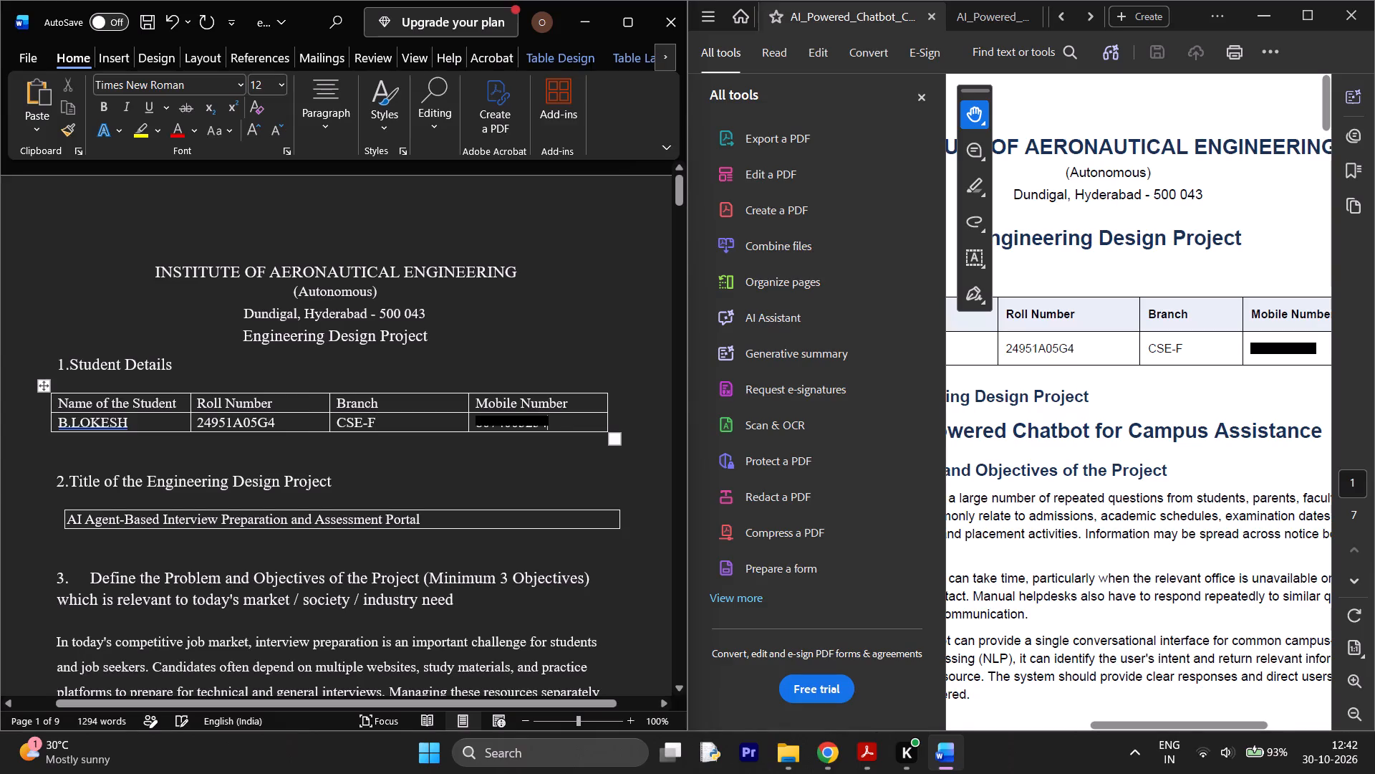
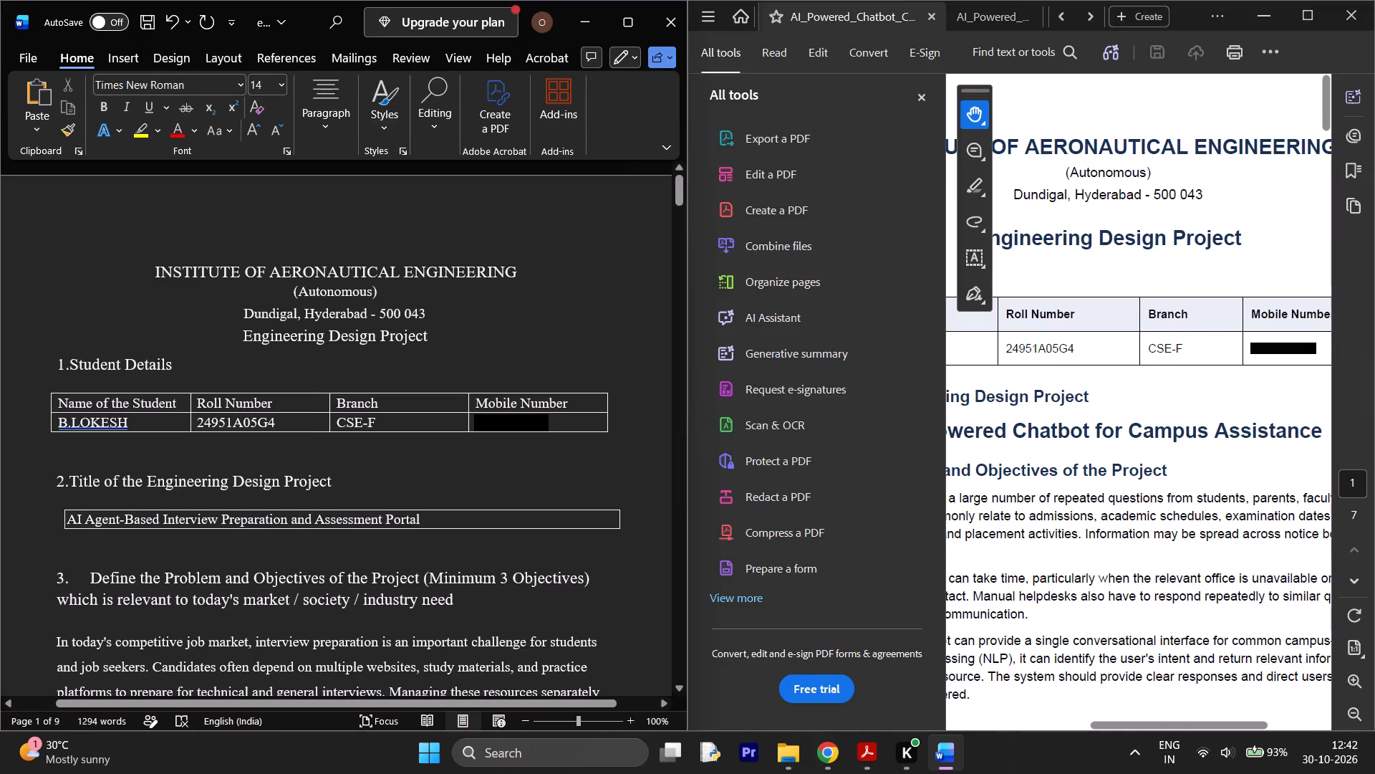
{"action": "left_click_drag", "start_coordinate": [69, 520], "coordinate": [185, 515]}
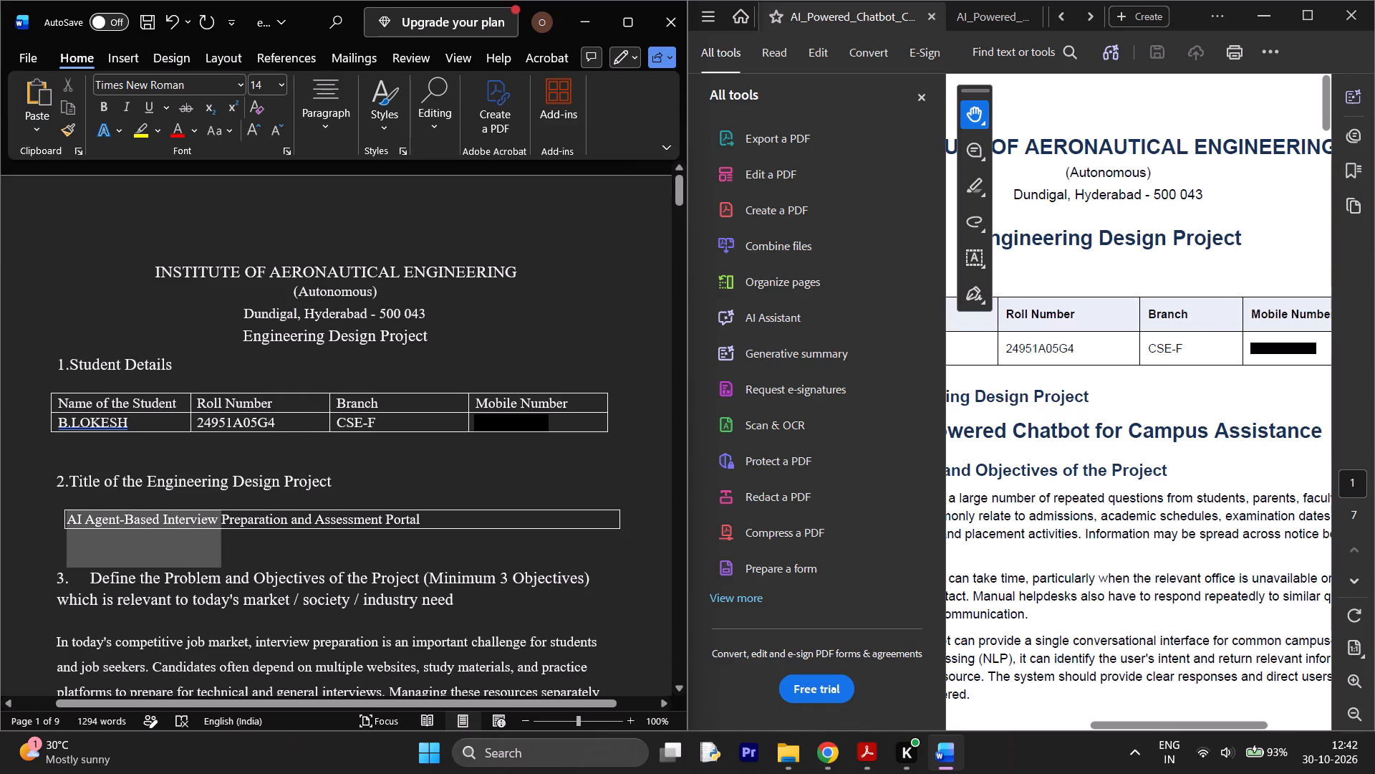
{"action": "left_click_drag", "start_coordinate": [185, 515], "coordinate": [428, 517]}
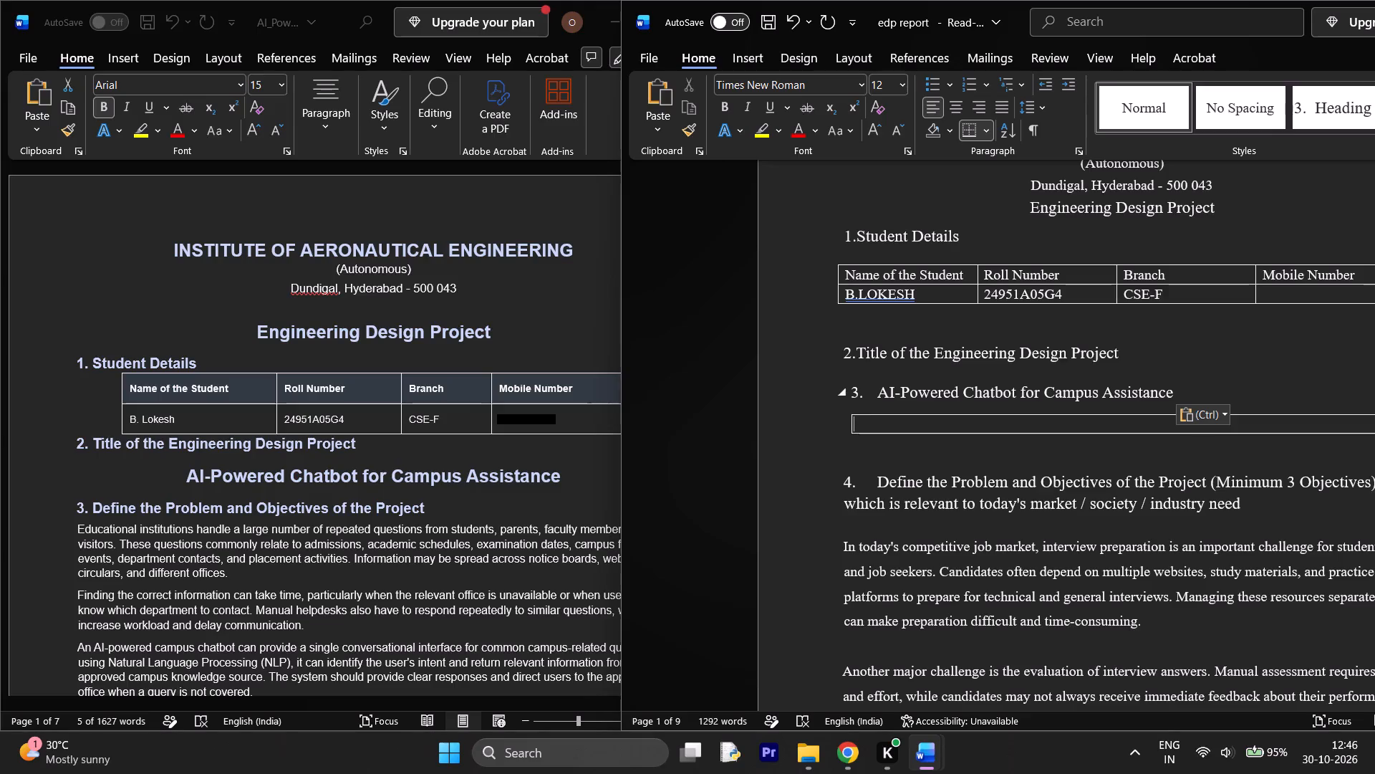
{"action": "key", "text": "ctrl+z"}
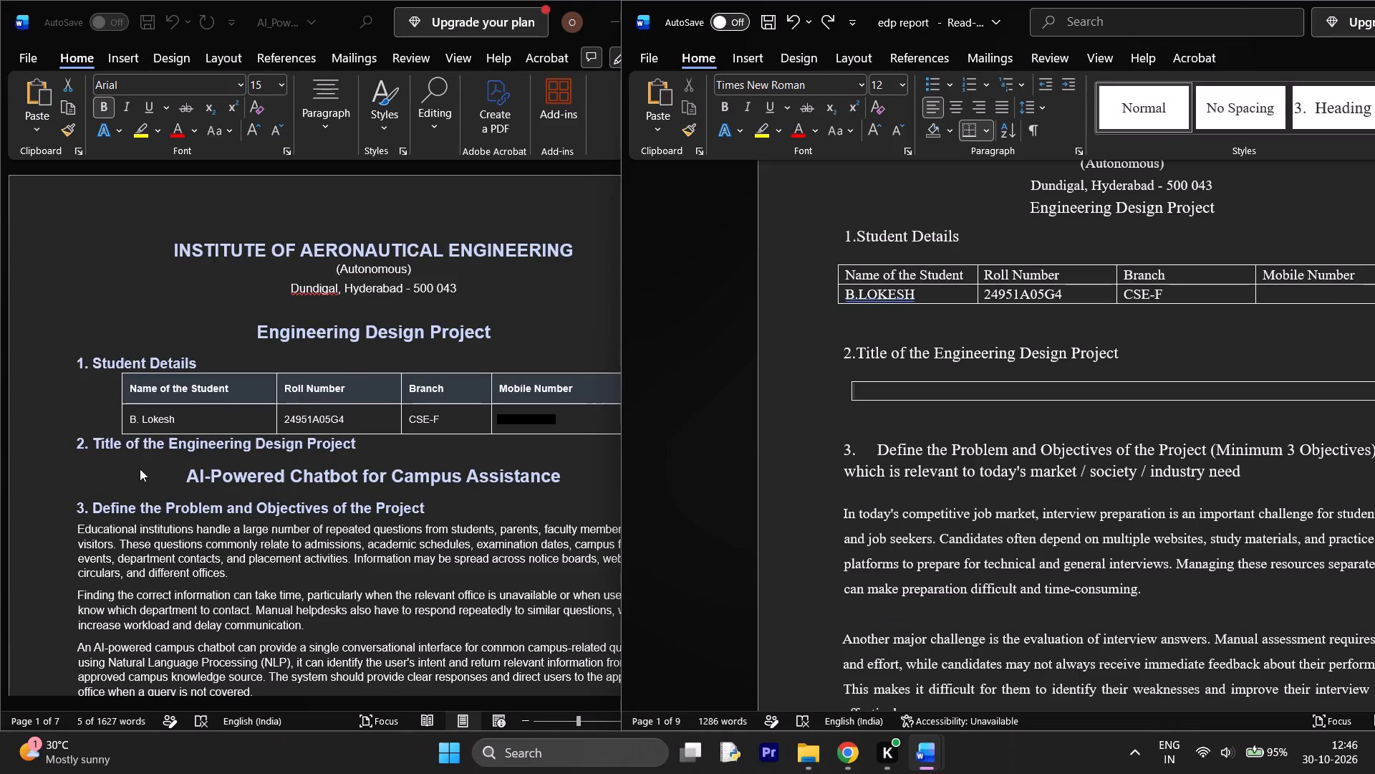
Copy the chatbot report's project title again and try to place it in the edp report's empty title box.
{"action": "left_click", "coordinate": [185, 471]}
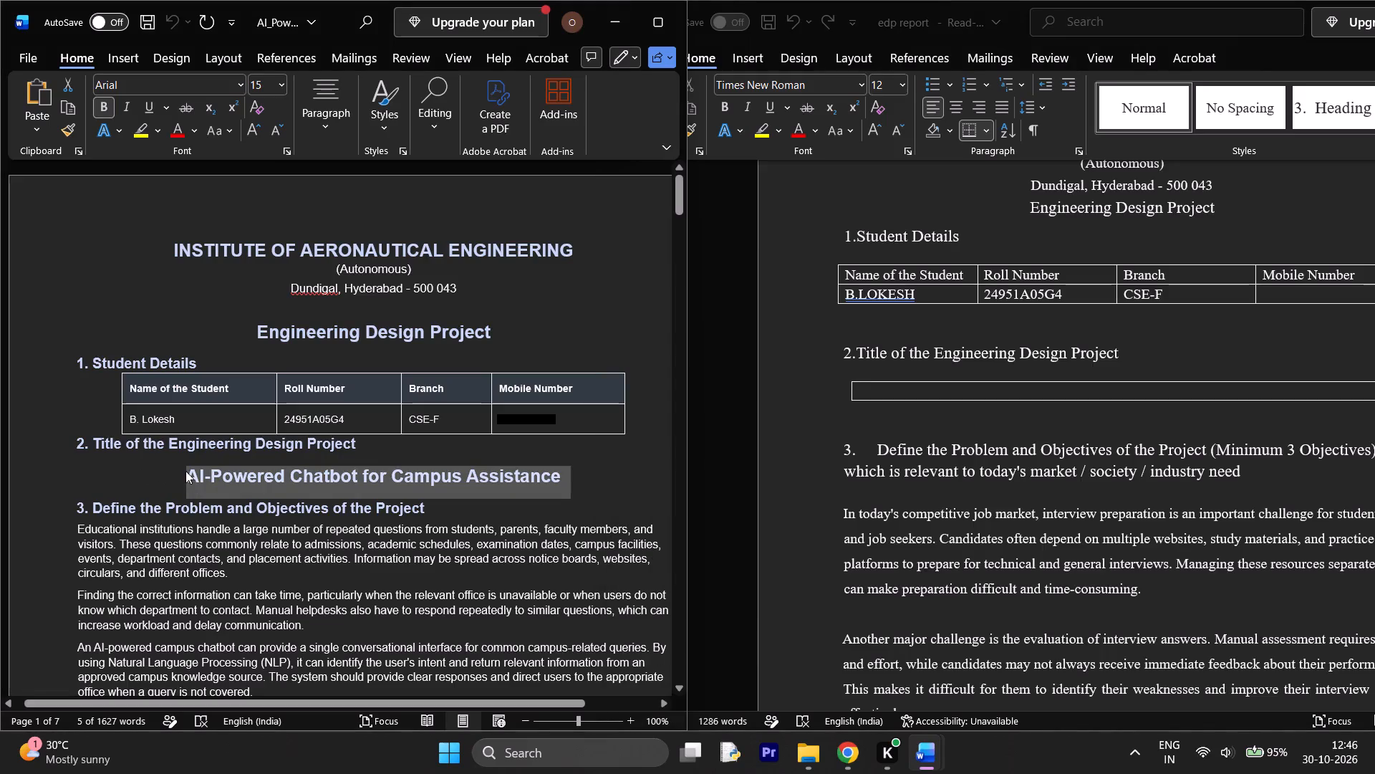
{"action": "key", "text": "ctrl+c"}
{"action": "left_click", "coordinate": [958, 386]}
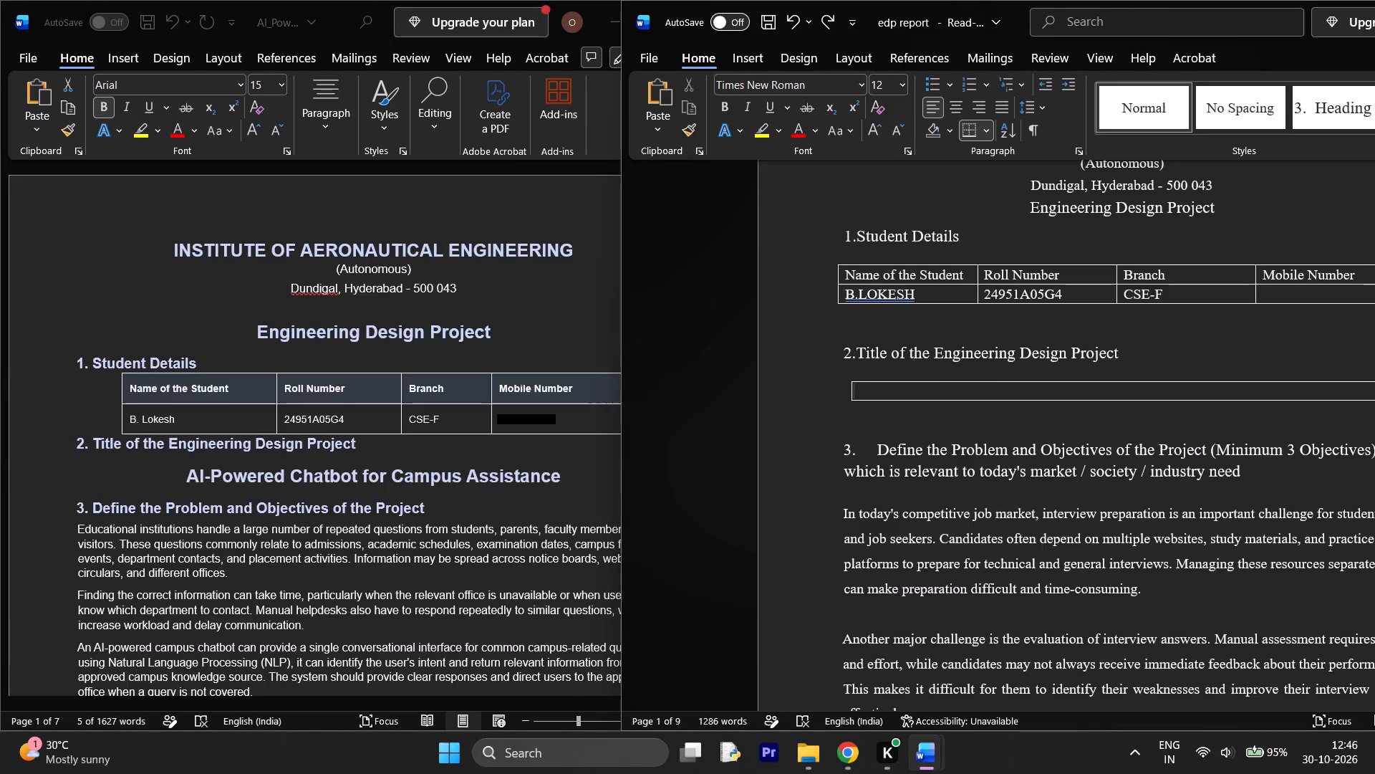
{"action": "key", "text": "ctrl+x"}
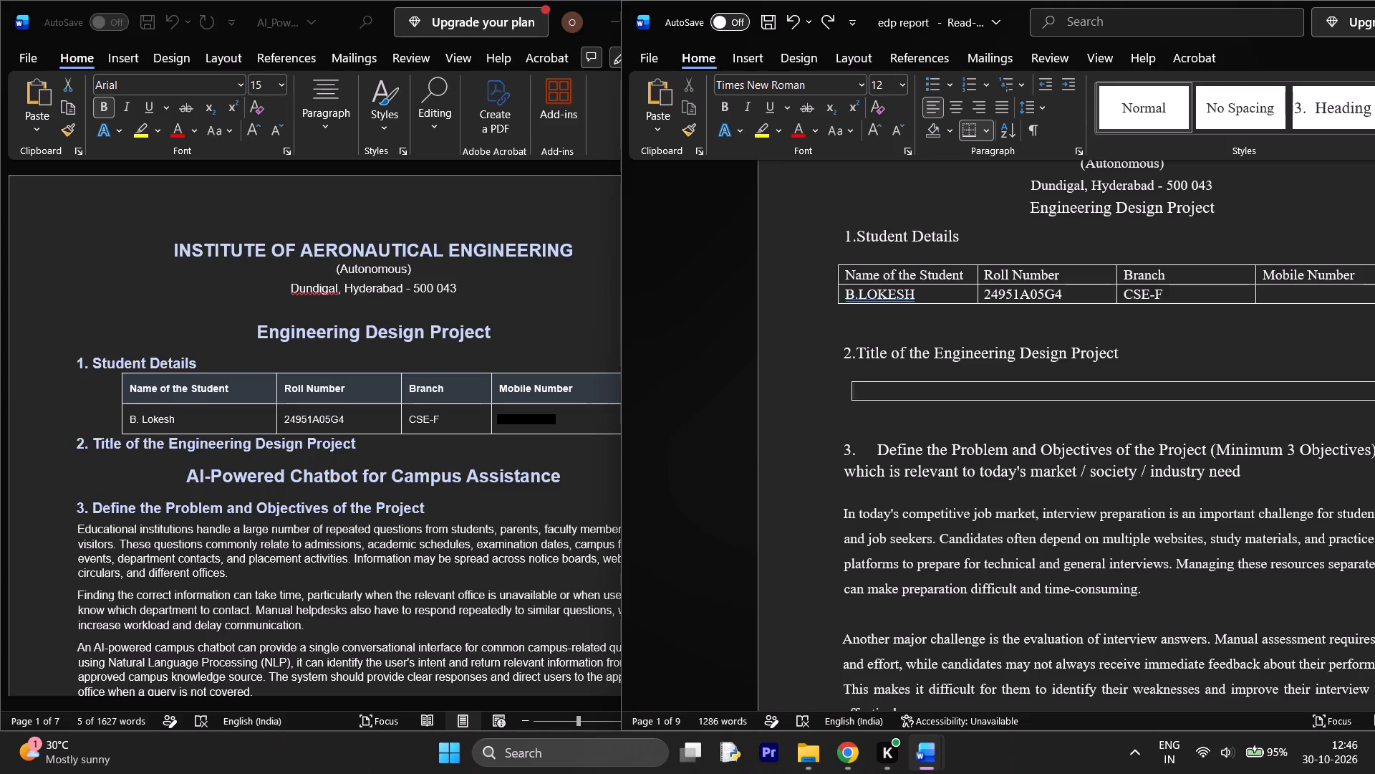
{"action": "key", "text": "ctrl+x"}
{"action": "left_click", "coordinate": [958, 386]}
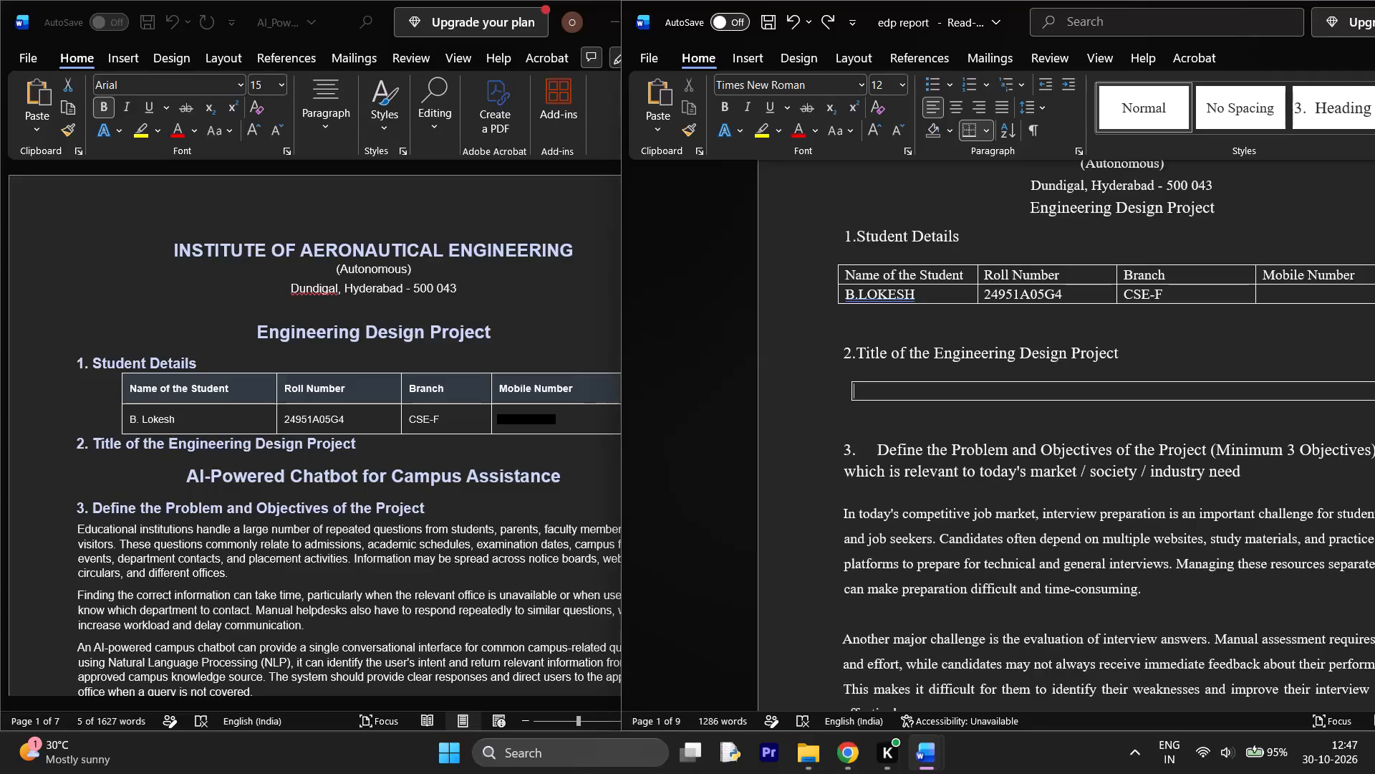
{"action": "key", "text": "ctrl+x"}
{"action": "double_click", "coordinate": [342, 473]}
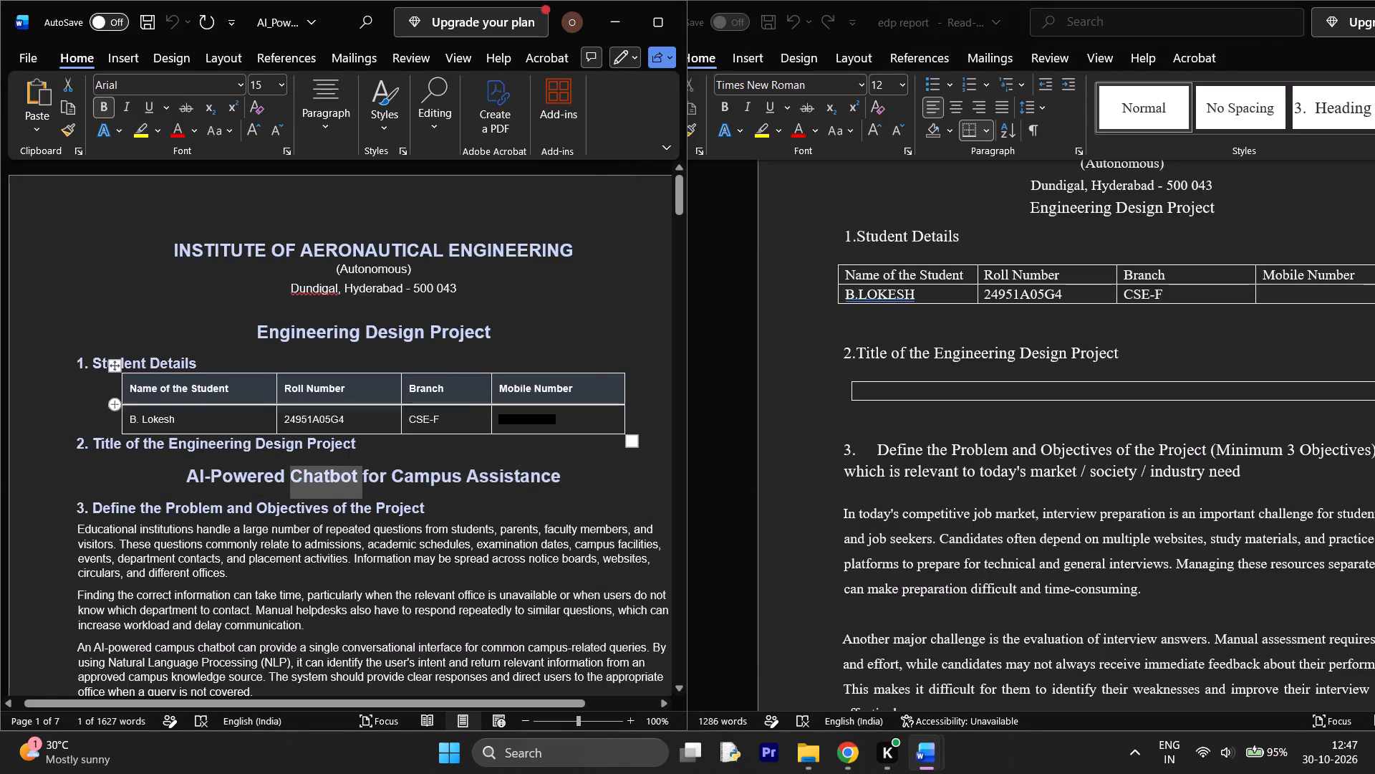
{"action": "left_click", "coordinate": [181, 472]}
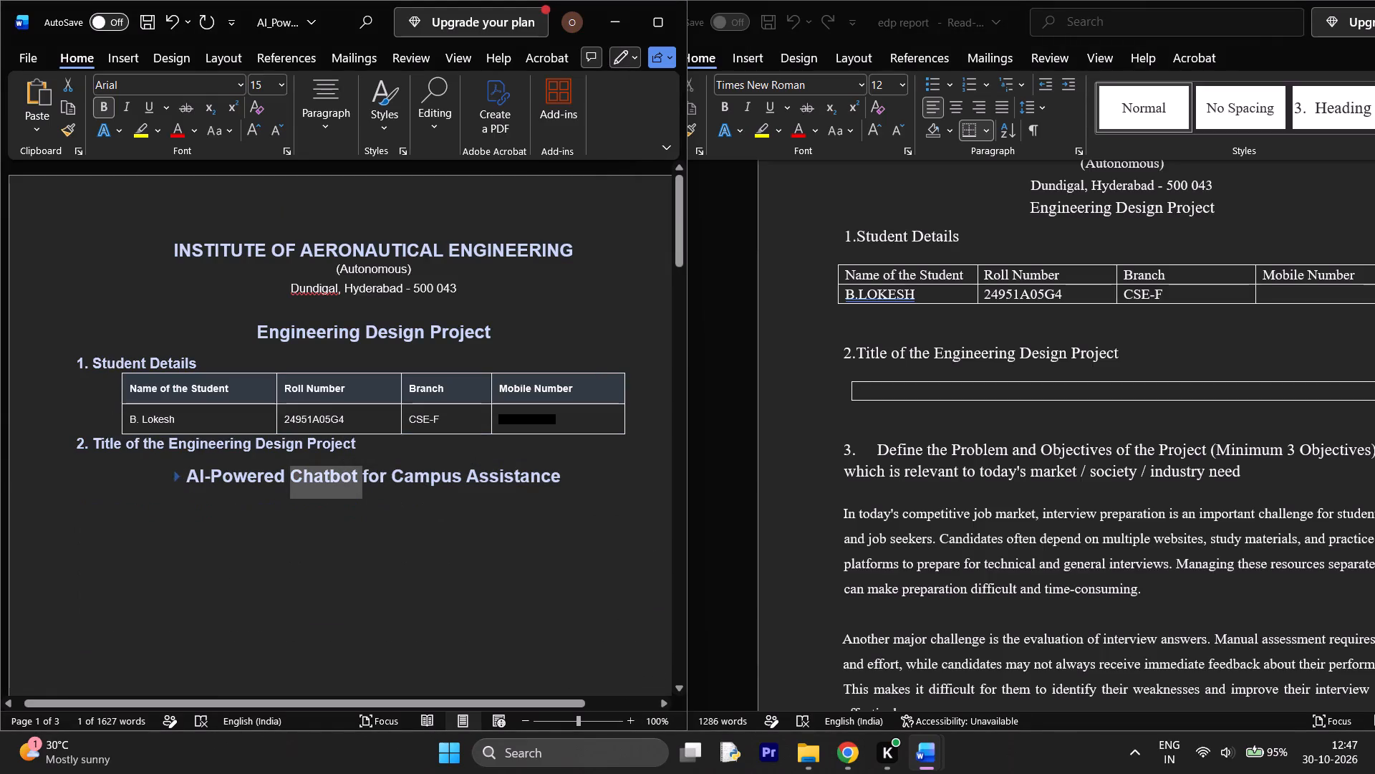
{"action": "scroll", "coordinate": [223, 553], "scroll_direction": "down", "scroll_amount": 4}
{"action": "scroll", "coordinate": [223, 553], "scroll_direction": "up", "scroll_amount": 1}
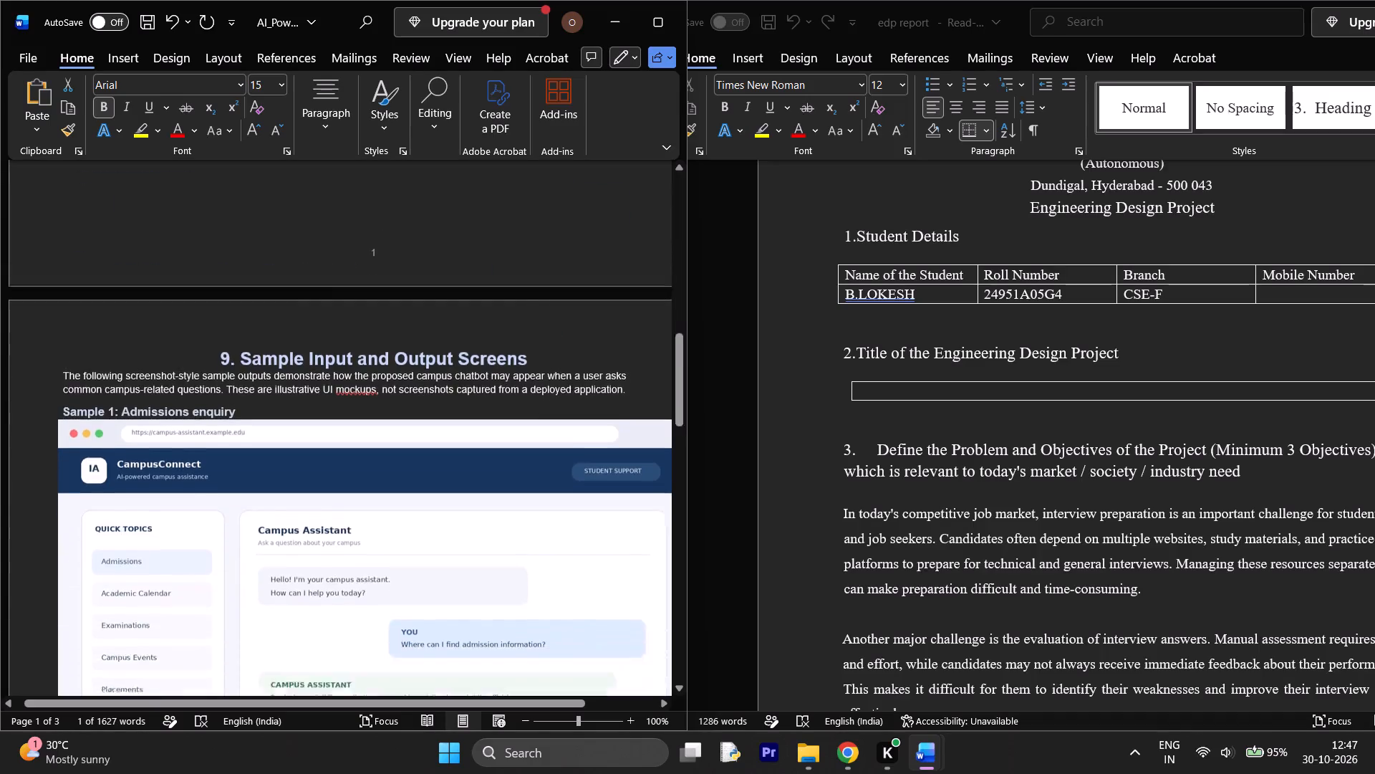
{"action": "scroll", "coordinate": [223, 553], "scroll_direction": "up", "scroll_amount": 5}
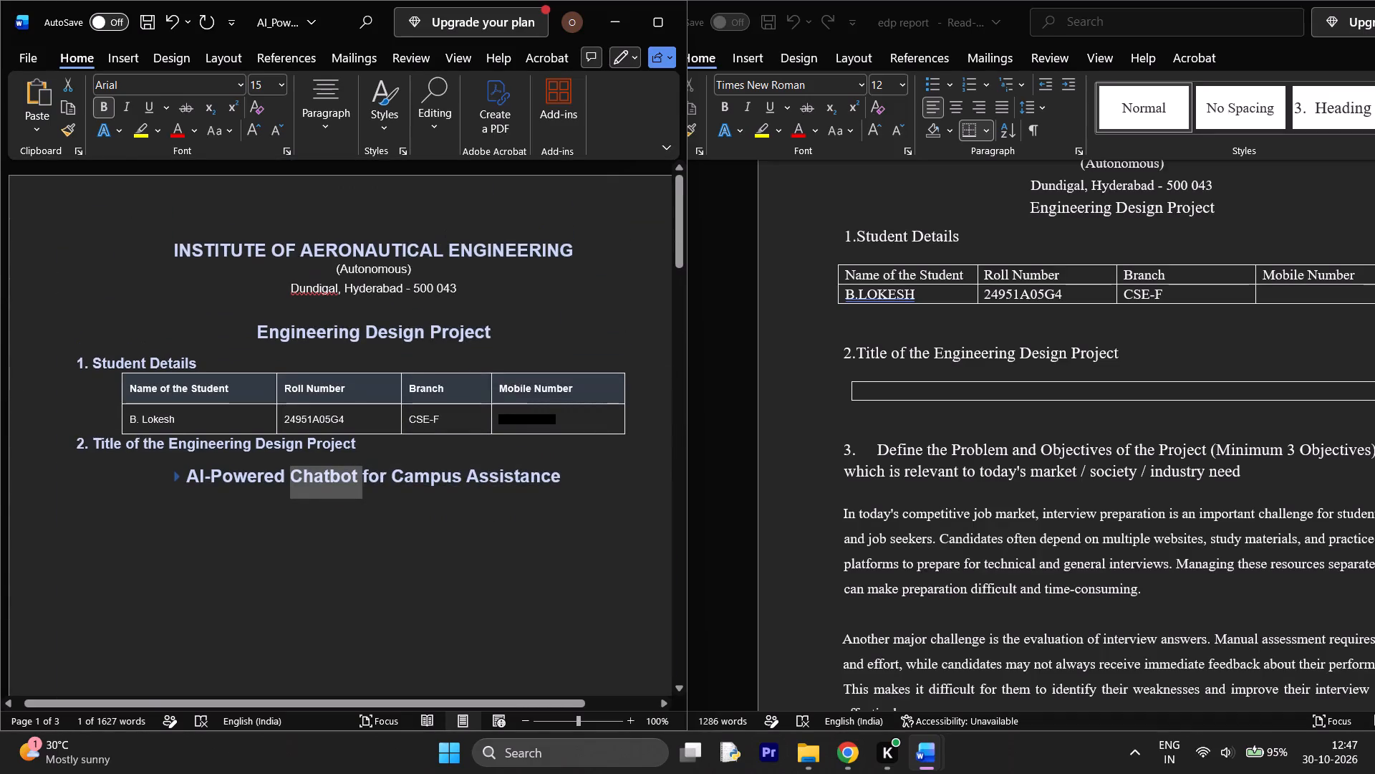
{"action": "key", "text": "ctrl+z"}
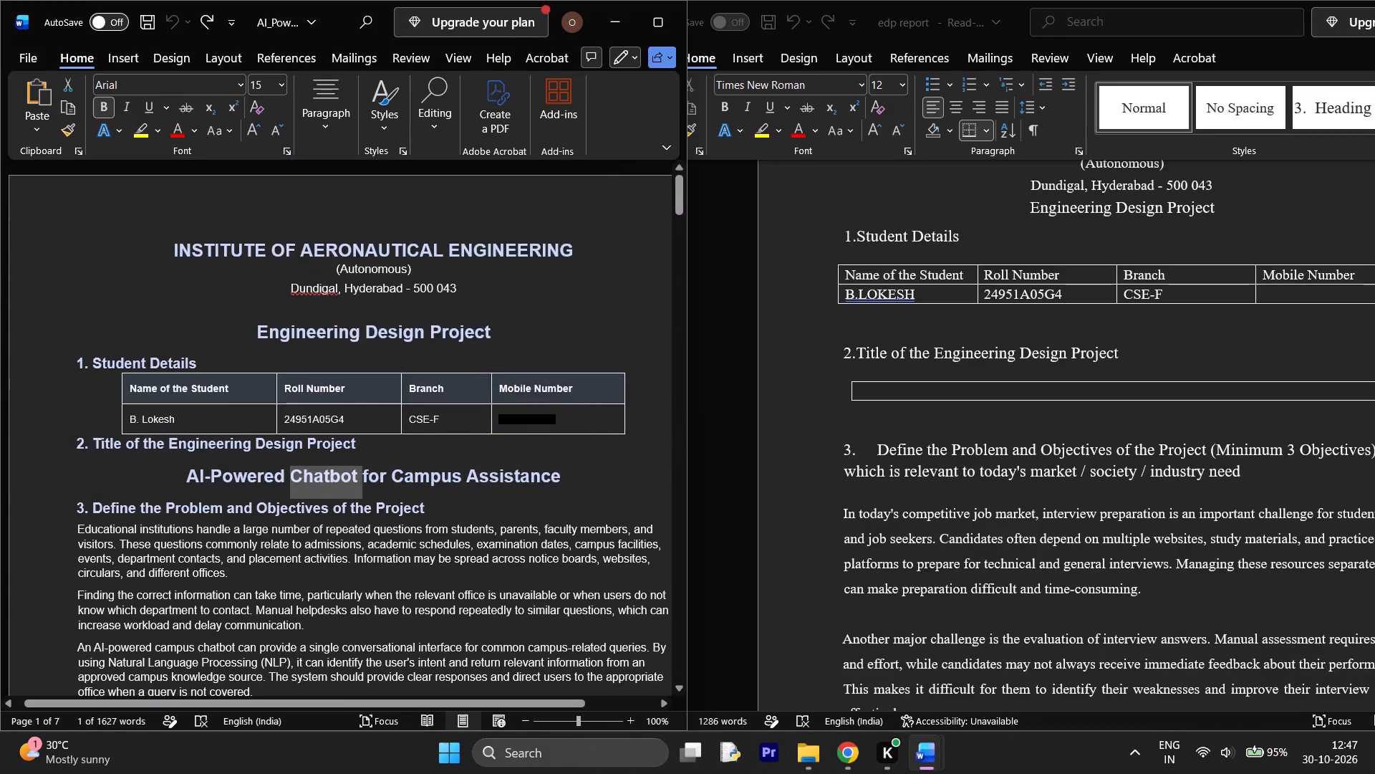
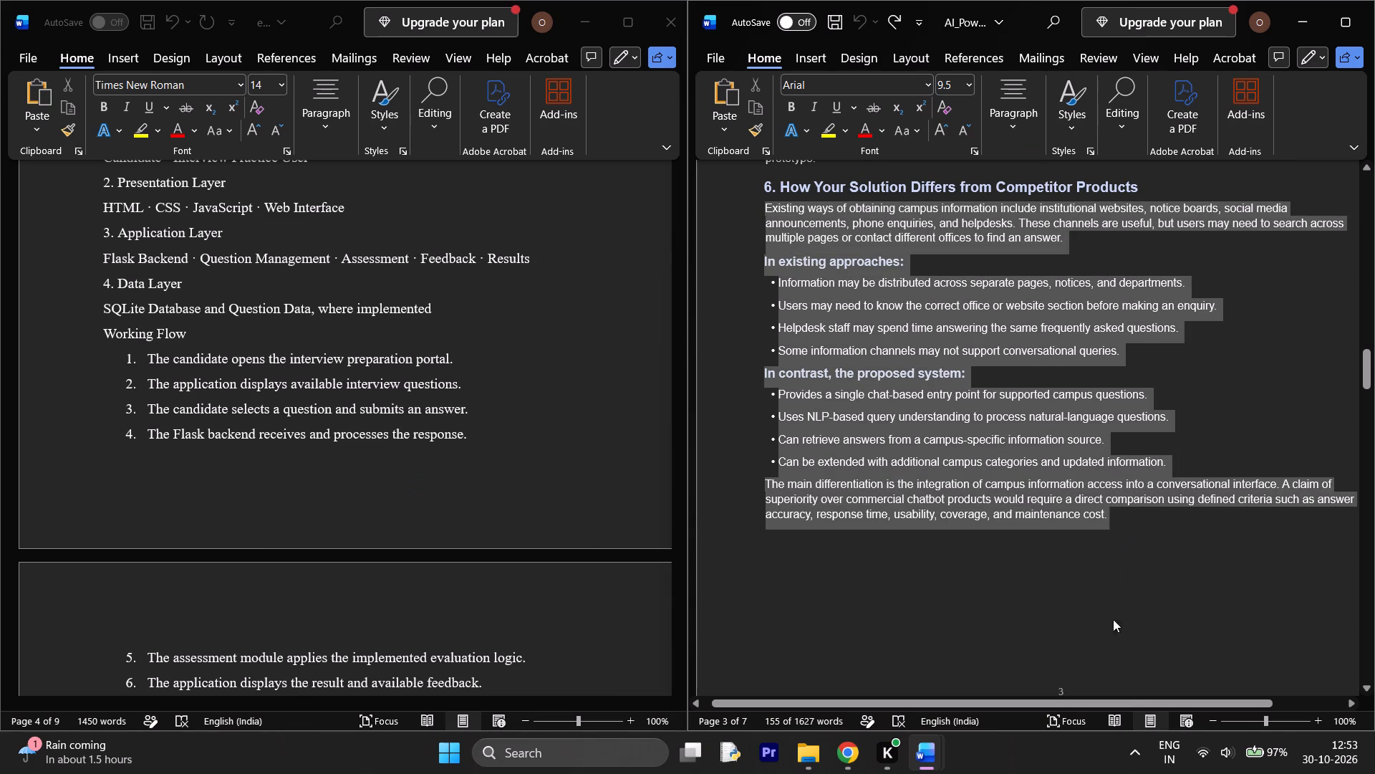
{"action": "scroll", "coordinate": [1113, 619], "scroll_direction": "up", "scroll_amount": 1}
{"action": "left_click_drag", "start_coordinate": [1113, 619], "coordinate": [1120, 527]}
{"action": "key", "text": "ctrl+c"}
{"action": "scroll", "coordinate": [194, 335], "scroll_direction": "down", "scroll_amount": 3}
{"action": "left_click_drag", "start_coordinate": [91, 204], "coordinate": [237, 414]}
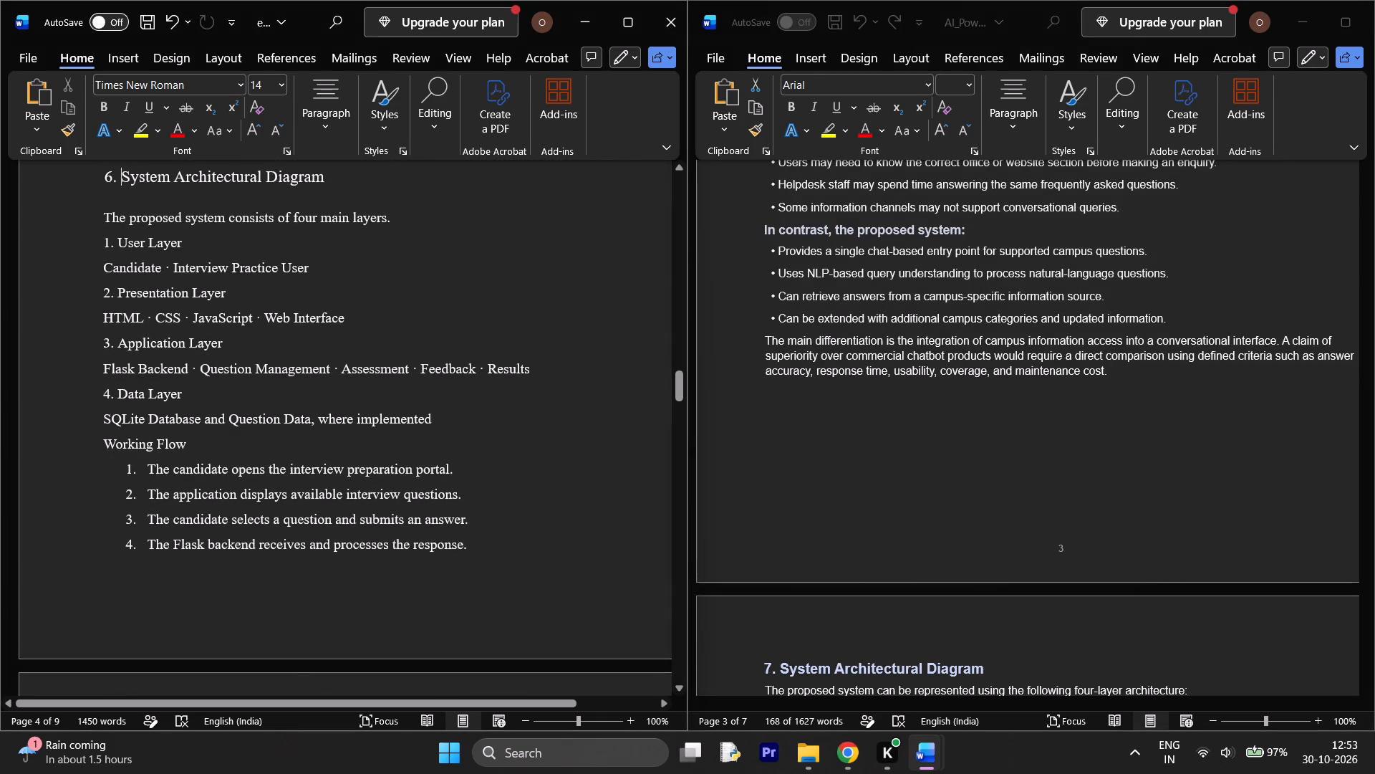
{"action": "left_click_drag", "start_coordinate": [237, 414], "coordinate": [102, 218]}
{"action": "left_click_drag", "start_coordinate": [102, 218], "coordinate": [259, 516]}
{"action": "scroll", "coordinate": [241, 453], "scroll_direction": "up", "scroll_amount": 1}
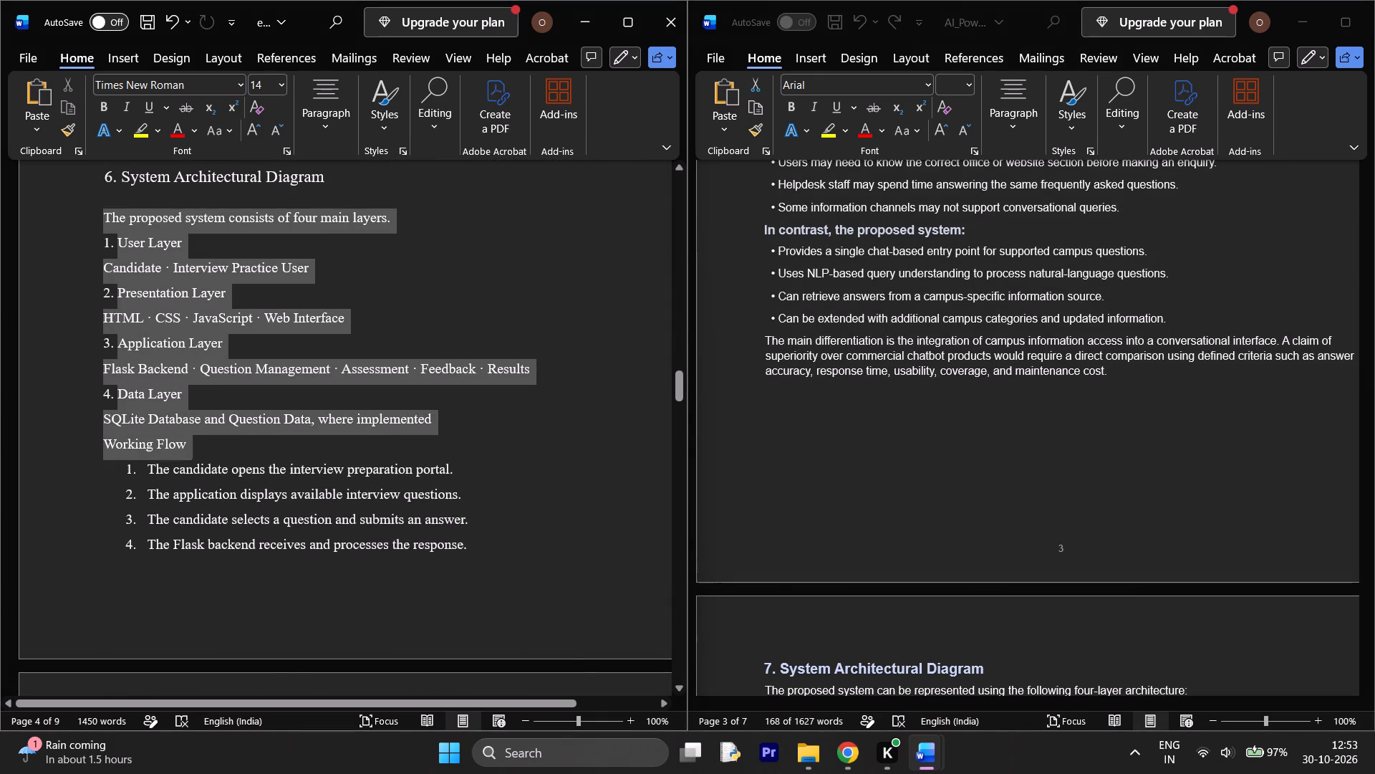
{"action": "scroll", "coordinate": [259, 516], "scroll_direction": "up", "scroll_amount": 1}
{"action": "left_click_drag", "start_coordinate": [259, 516], "coordinate": [372, 550]}
{"action": "scroll", "coordinate": [350, 484], "scroll_direction": "down", "scroll_amount": 1}
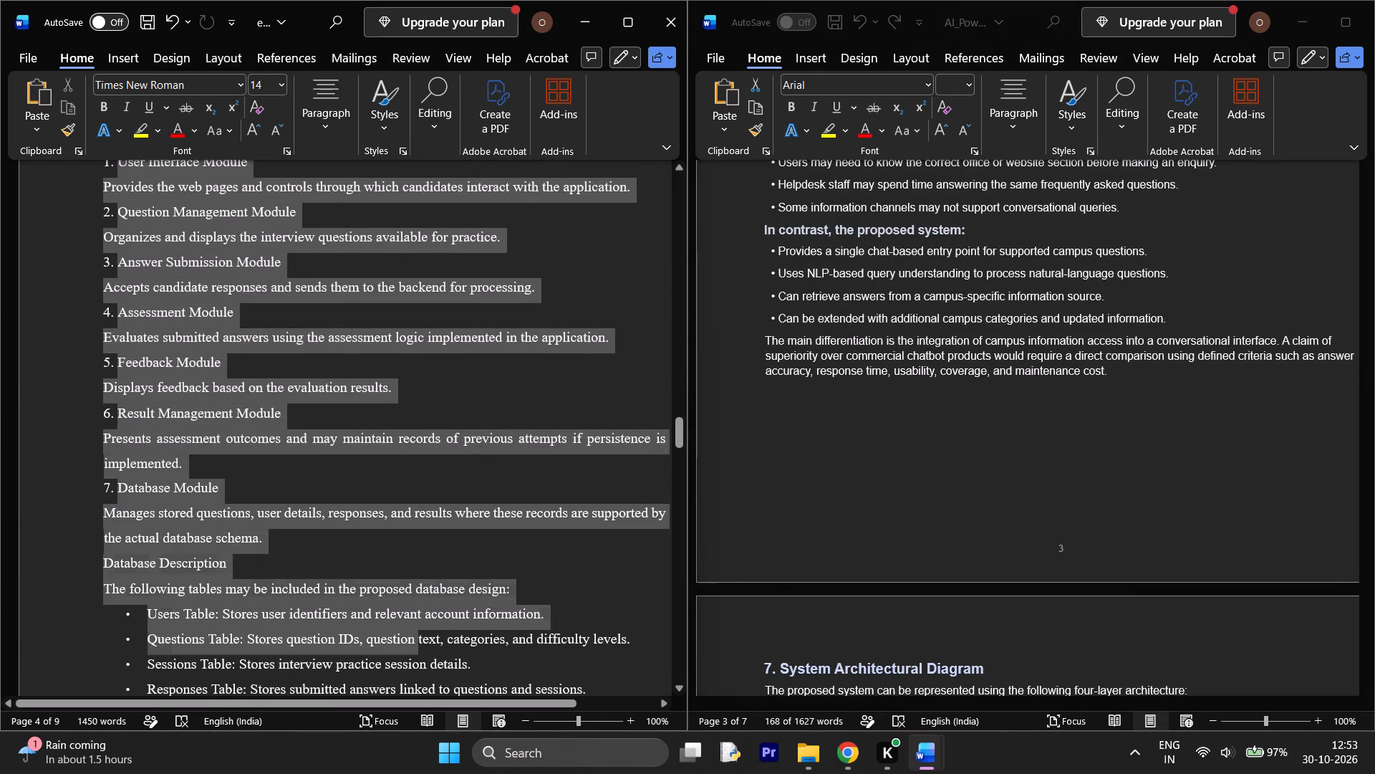
{"action": "left_click_drag", "start_coordinate": [372, 550], "coordinate": [332, 467]}
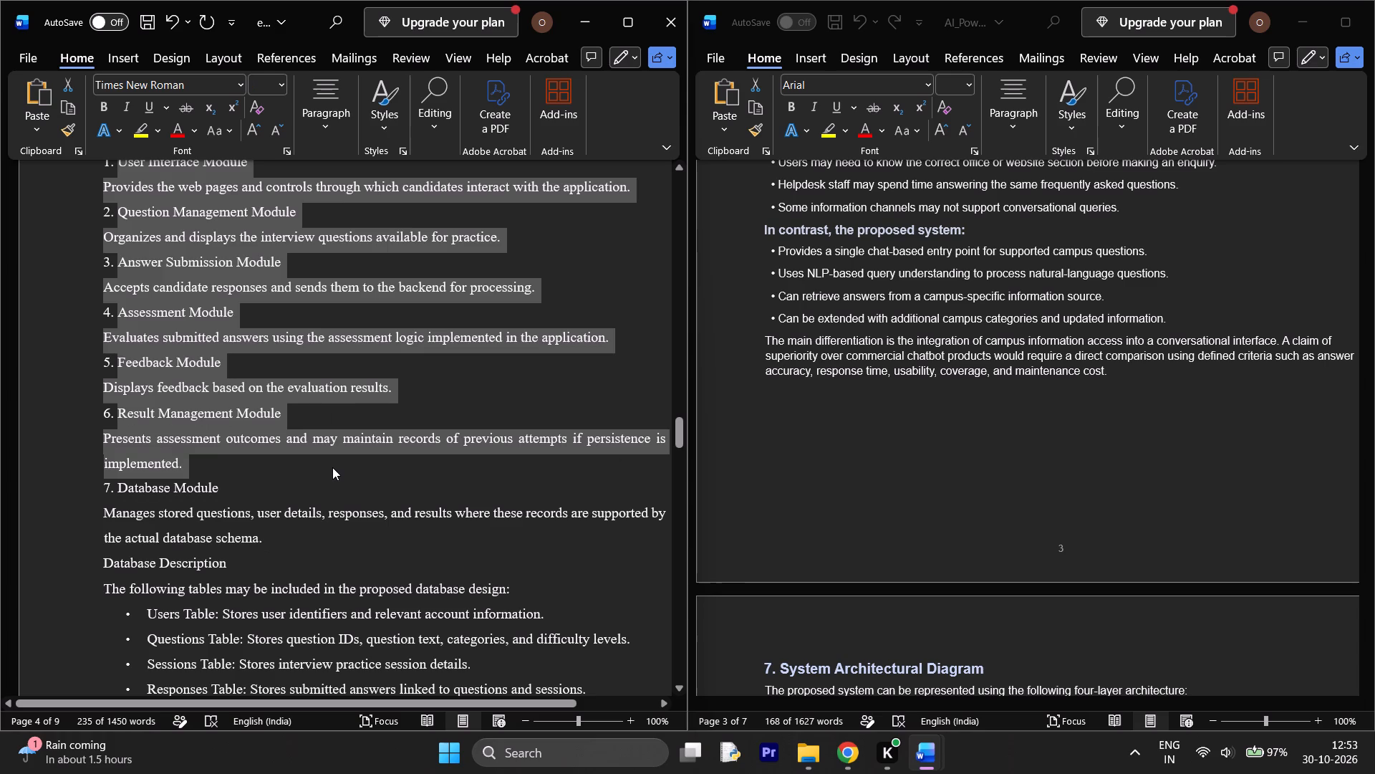
{"action": "key", "text": "ctrl+v"}
Replace the edp report's "System Architectural Diagram" heading with the chatbot report's "6. How Your Solution Differs from Competitor Products" heading.
{"action": "scroll", "coordinate": [332, 467], "scroll_direction": "up", "scroll_amount": 2}
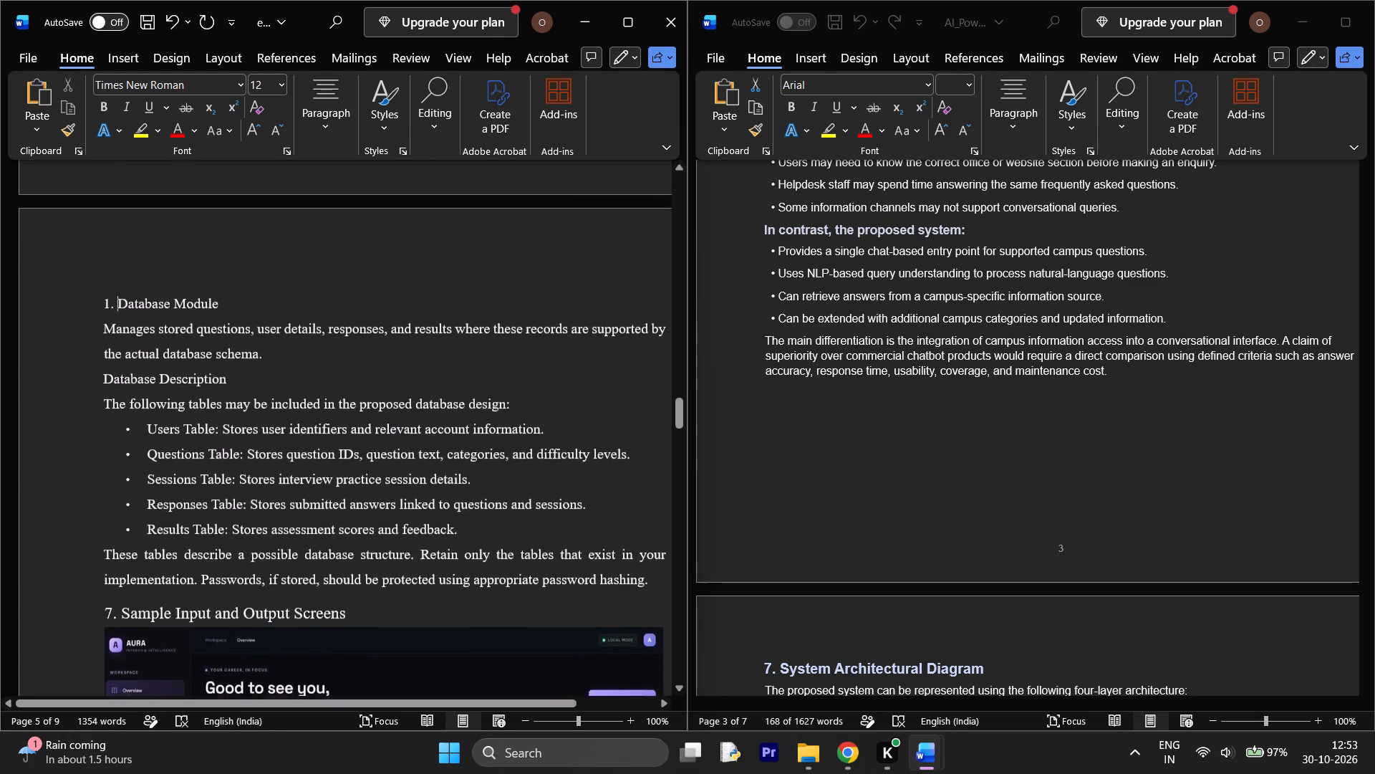
{"action": "scroll", "coordinate": [332, 467], "scroll_direction": "up", "scroll_amount": 3}
{"action": "scroll", "coordinate": [332, 467], "scroll_direction": "down", "scroll_amount": 1}
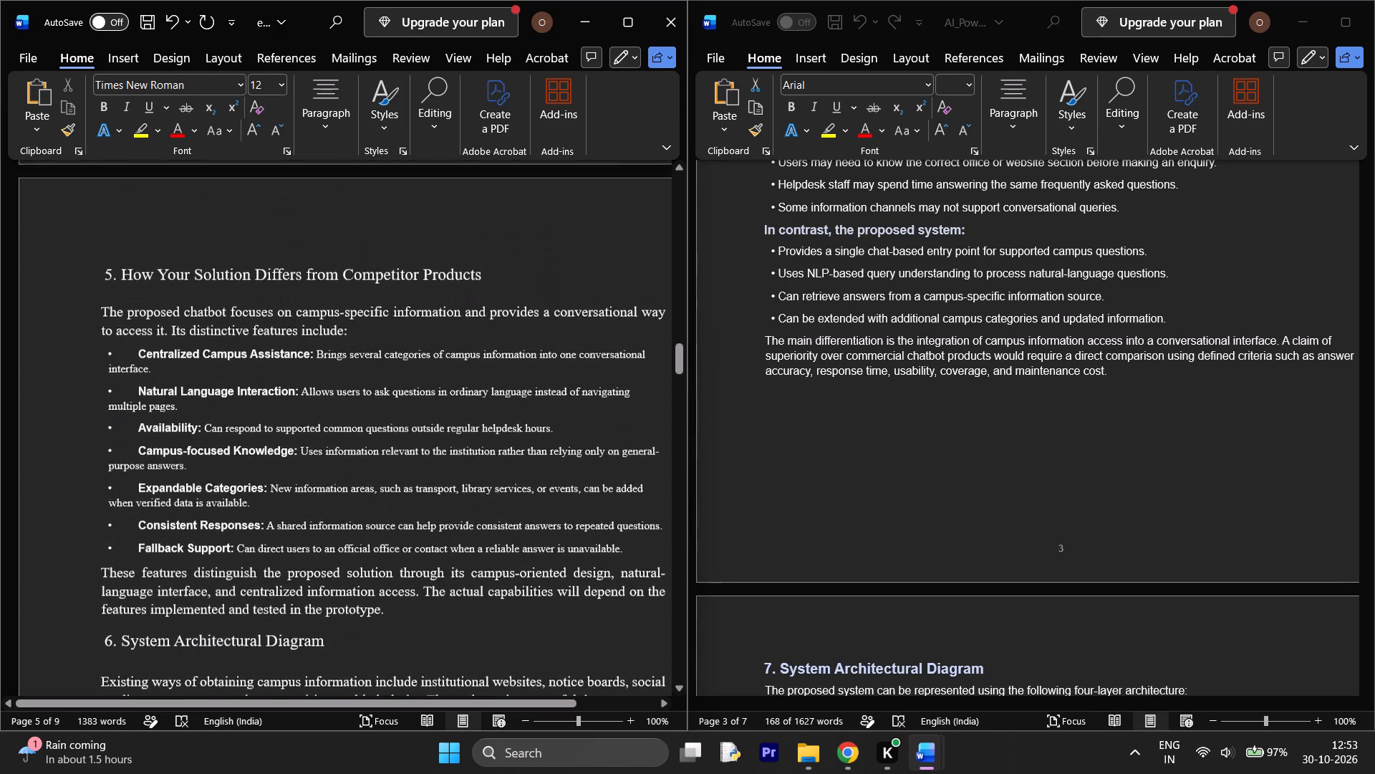
{"action": "scroll", "coordinate": [332, 467], "scroll_direction": "down", "scroll_amount": 1}
{"action": "scroll", "coordinate": [862, 437], "scroll_direction": "up", "scroll_amount": 1}
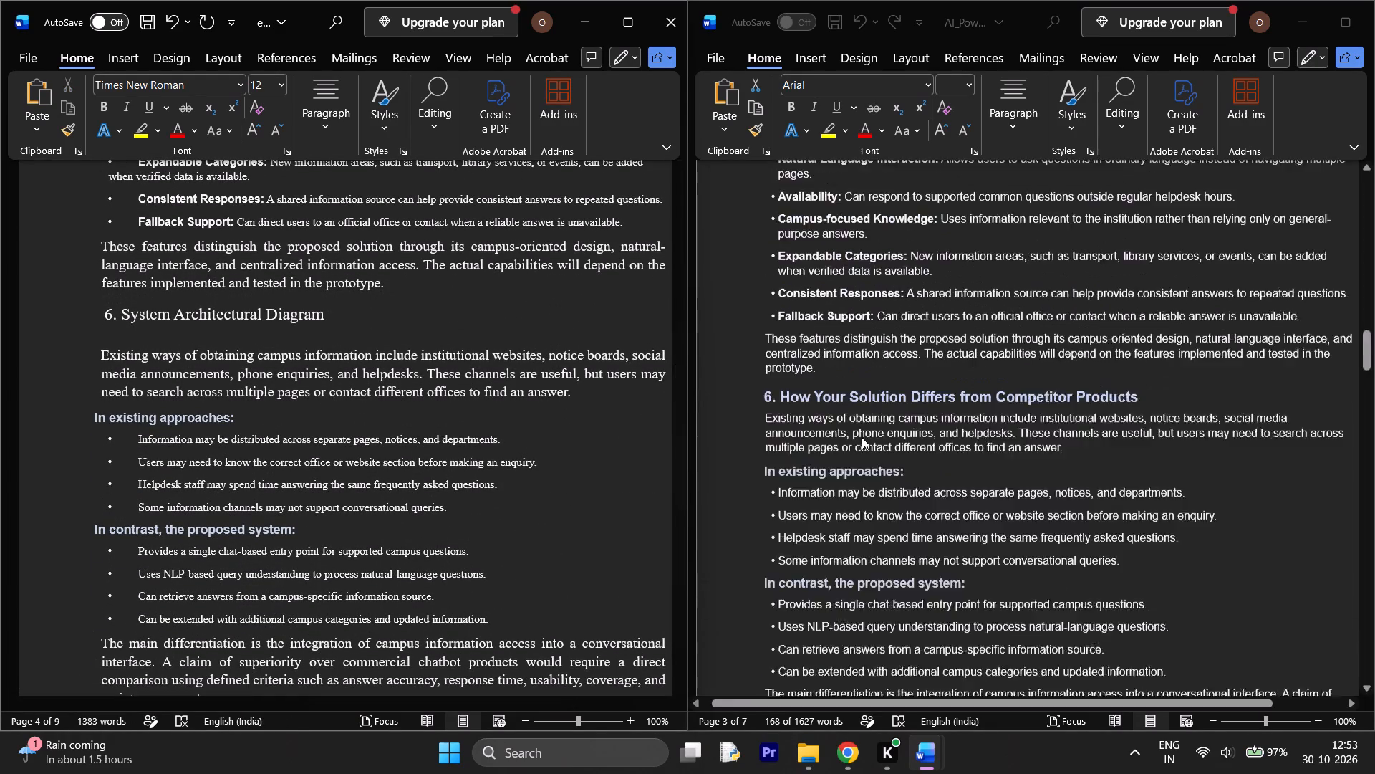
{"action": "scroll", "coordinate": [862, 437], "scroll_direction": "up", "scroll_amount": 1}
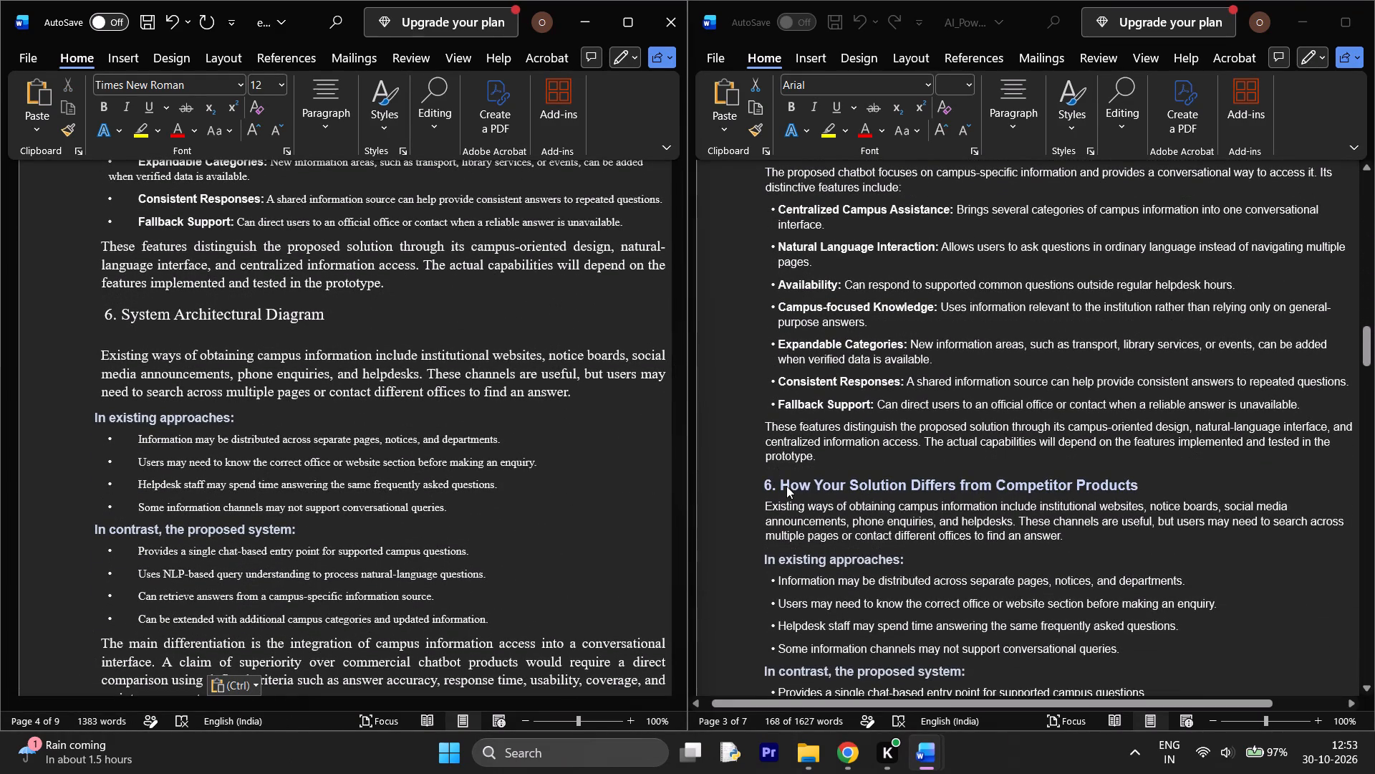
{"action": "triple_click", "coordinate": [786, 486]}
{"action": "left_click", "coordinate": [786, 486]}
{"action": "triple_click", "coordinate": [786, 486]}
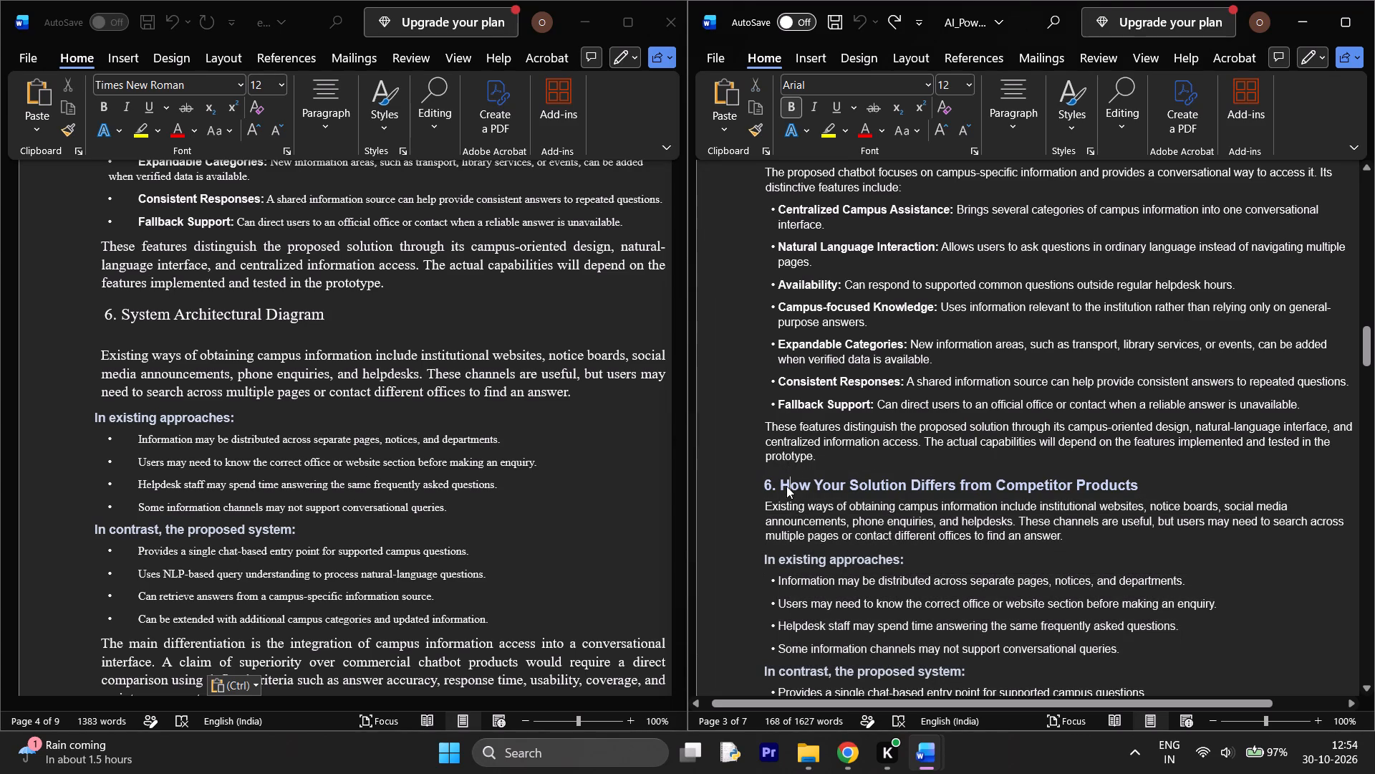
{"action": "key", "text": "ctrl+c"}
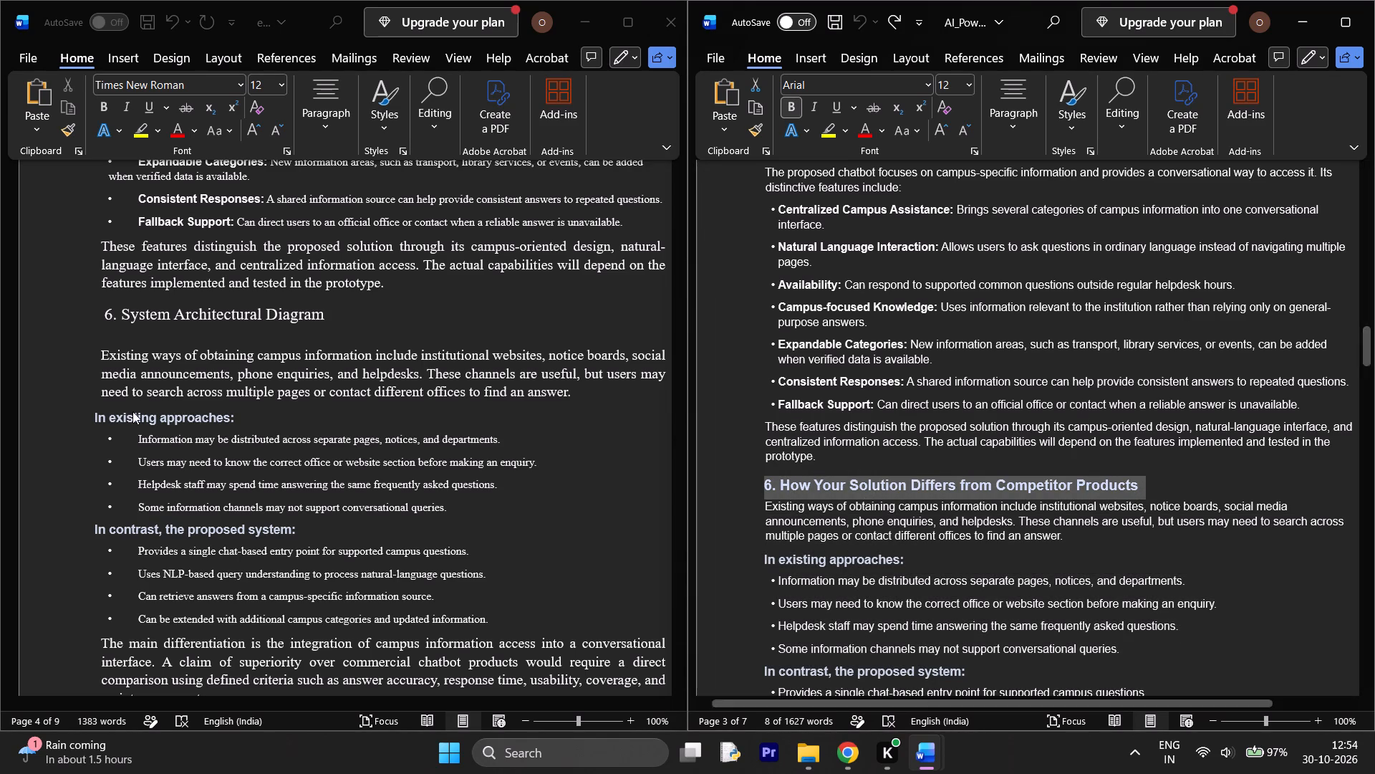
{"action": "double_click", "coordinate": [100, 310]}
{"action": "left_click", "coordinate": [100, 310]}
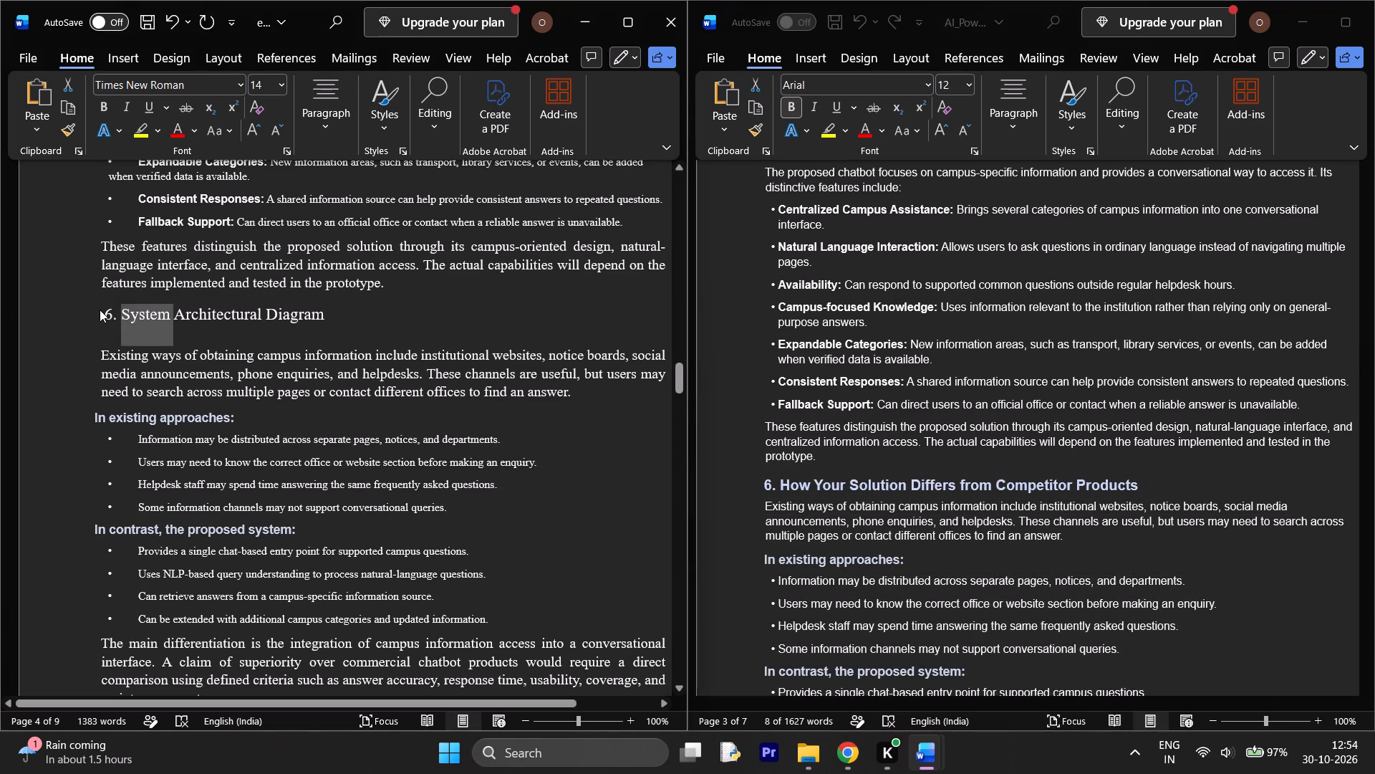
{"action": "left_click_drag", "start_coordinate": [100, 310], "coordinate": [242, 320]}
{"action": "triple_click", "coordinate": [242, 320]}
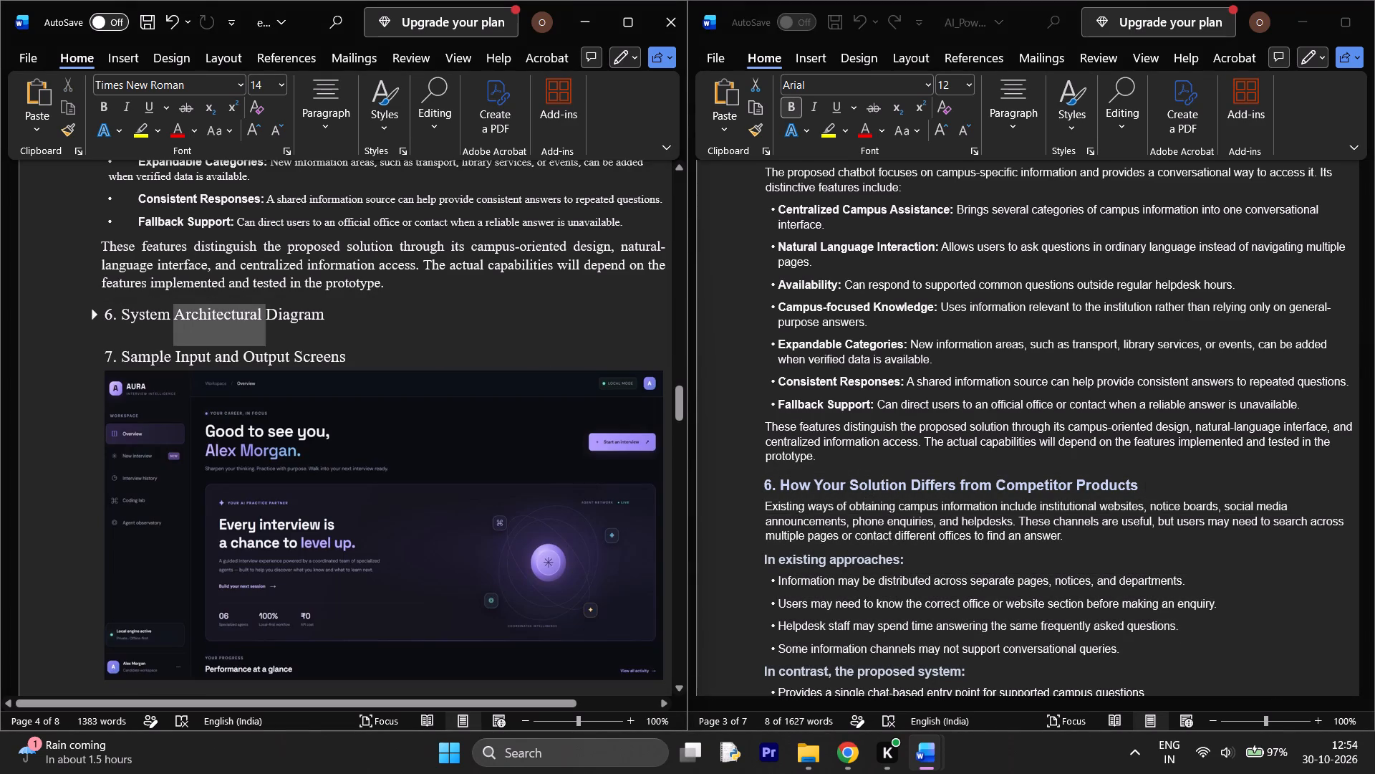
{"action": "key", "text": "ctrl+v"}
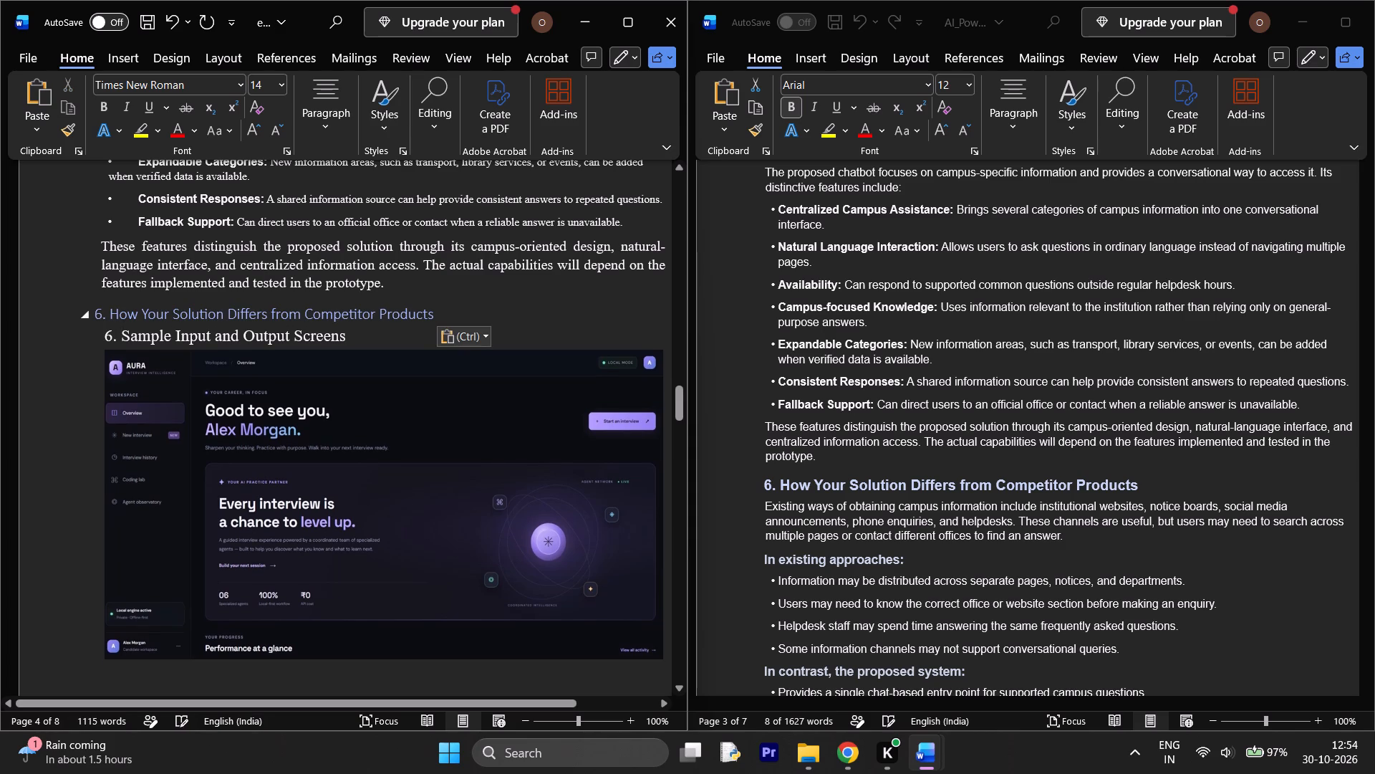
Delete the "Sample Input and Output Screens" heading above the first screenshot in the edp report.
{"action": "left_click", "coordinate": [352, 341]}
{"action": "left_click_drag", "start_coordinate": [352, 341], "coordinate": [98, 344]}
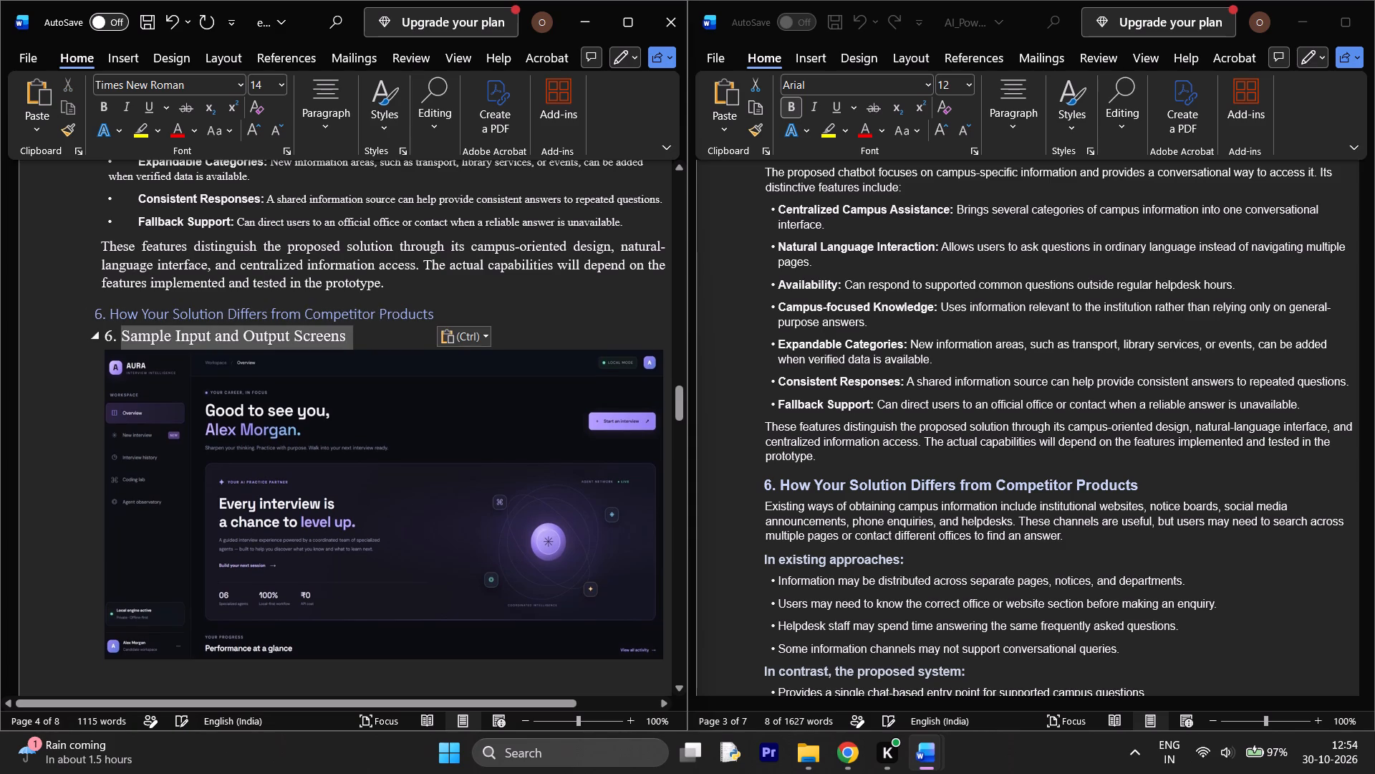
{"action": "left_click_drag", "start_coordinate": [98, 344], "coordinate": [95, 339]}
{"action": "key", "text": "BackSpace"}
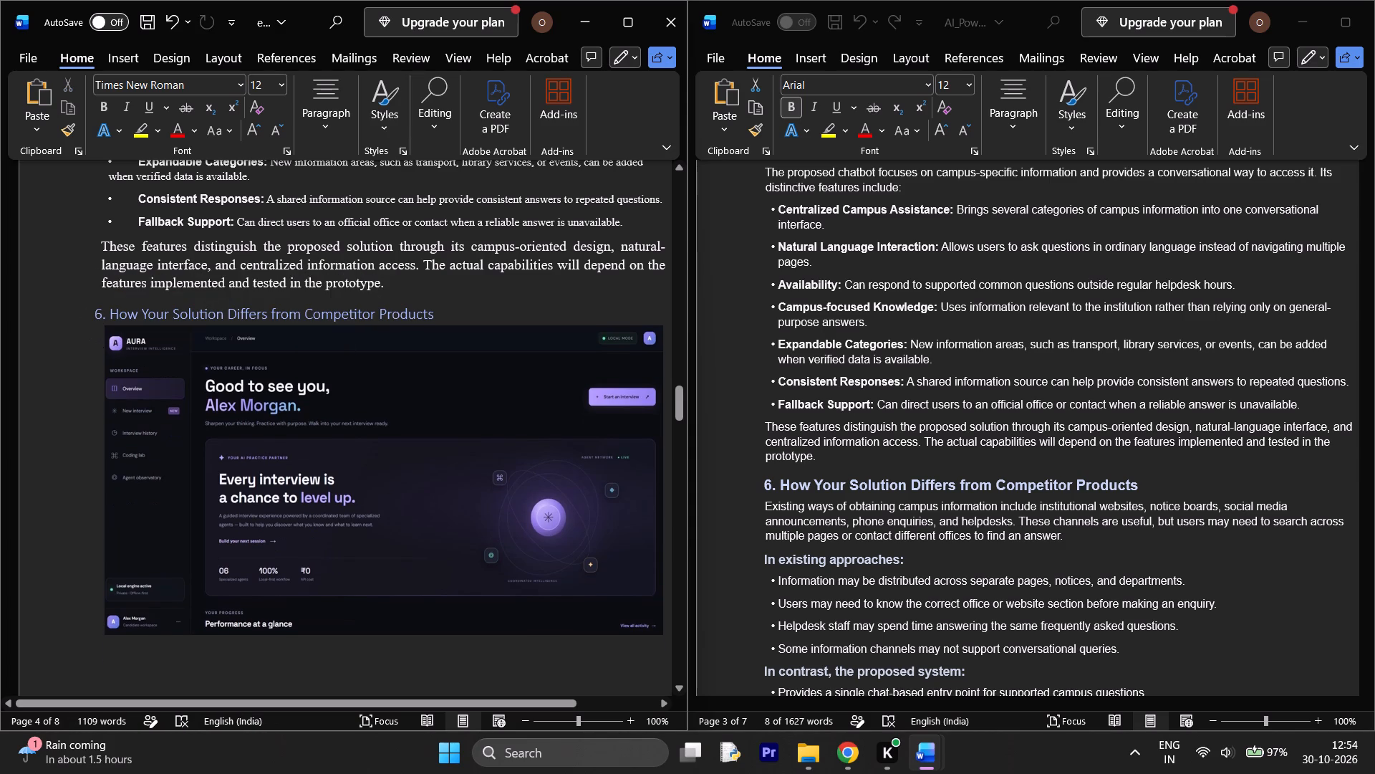
Add a new line after the pasted "6. How Your Solution Differs from Competitor Products" heading in the edp report.
{"action": "left_click", "coordinate": [475, 312]}
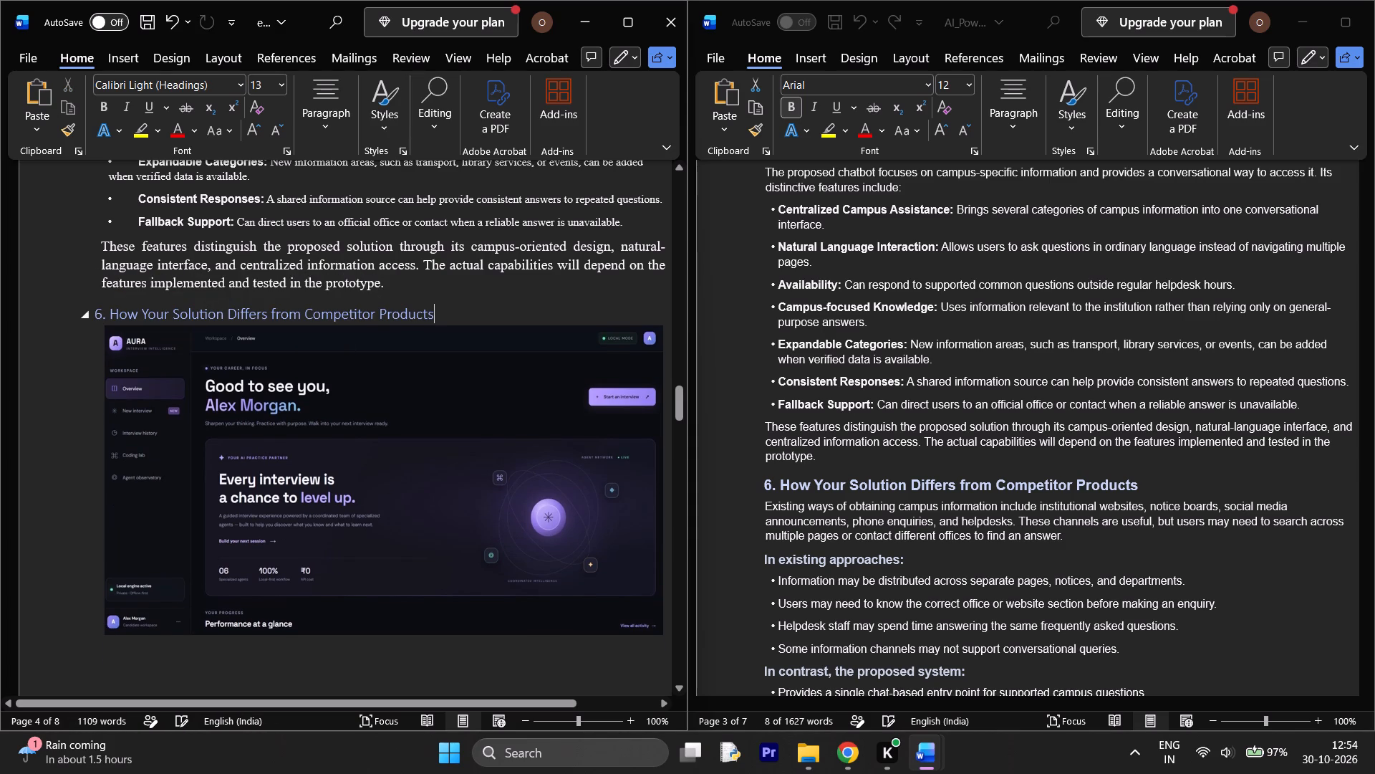
{"action": "key", "text": "Return"}
Review the screenshots and the pasted sections 5 and 6 in the edp report.
{"action": "scroll", "coordinate": [475, 312], "scroll_direction": "down", "scroll_amount": 4}
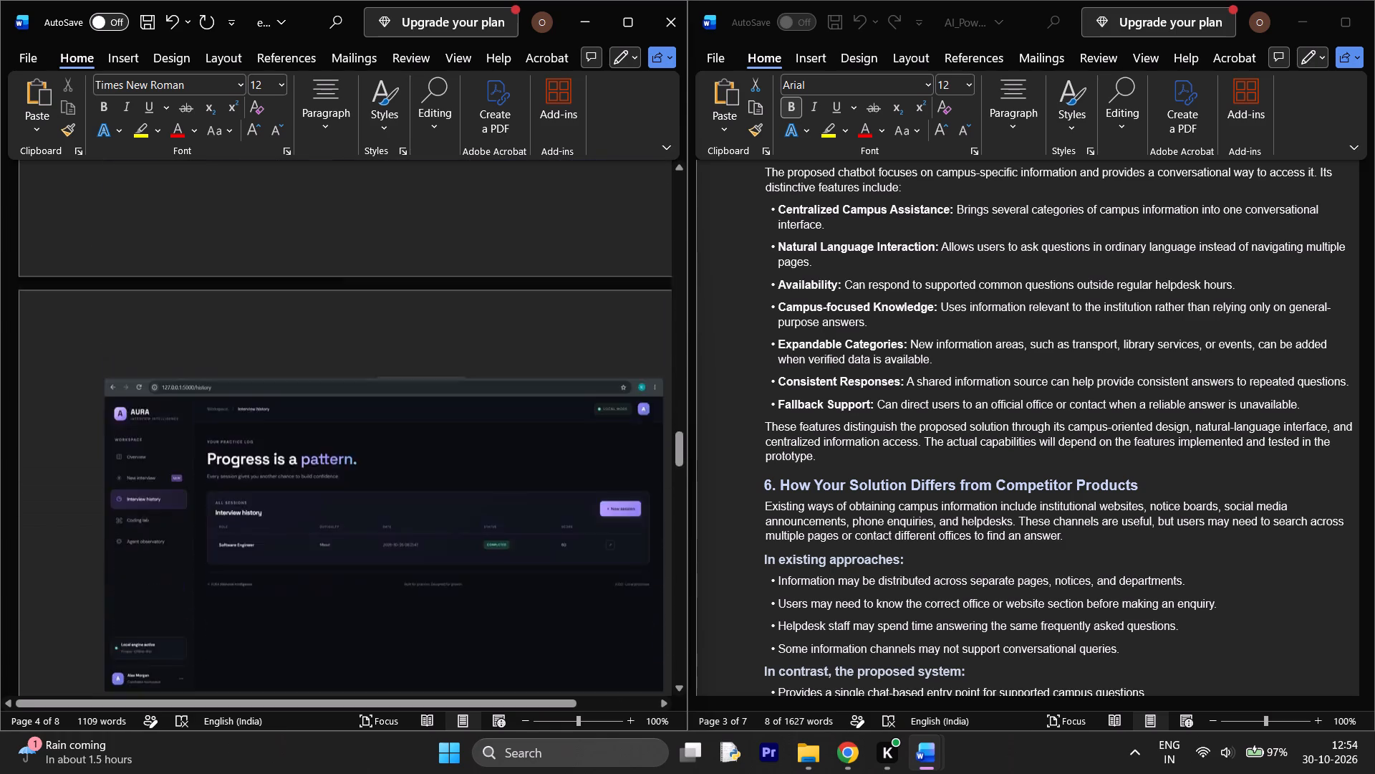
{"action": "scroll", "coordinate": [475, 312], "scroll_direction": "down", "scroll_amount": 3}
{"action": "scroll", "coordinate": [475, 312], "scroll_direction": "up", "scroll_amount": 1}
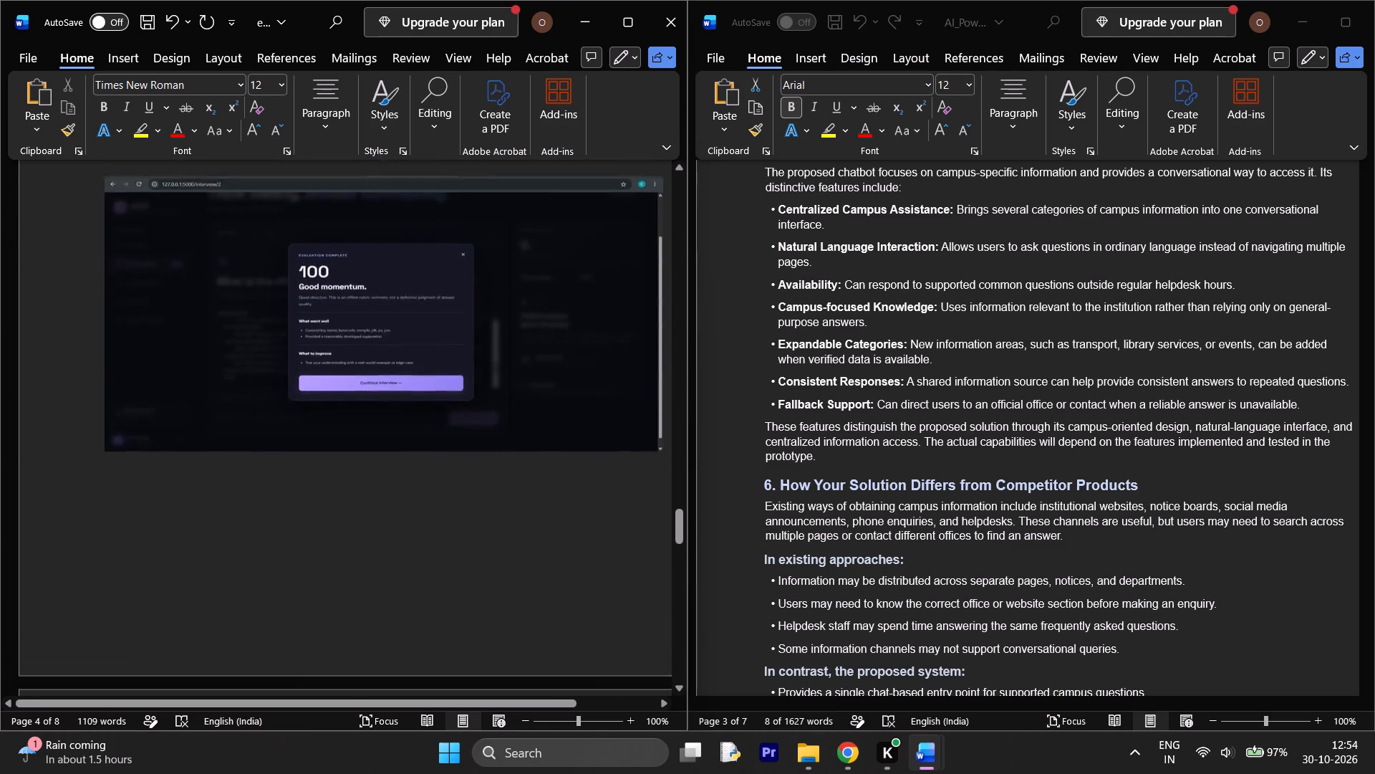
{"action": "scroll", "coordinate": [475, 312], "scroll_direction": "up", "scroll_amount": 4}
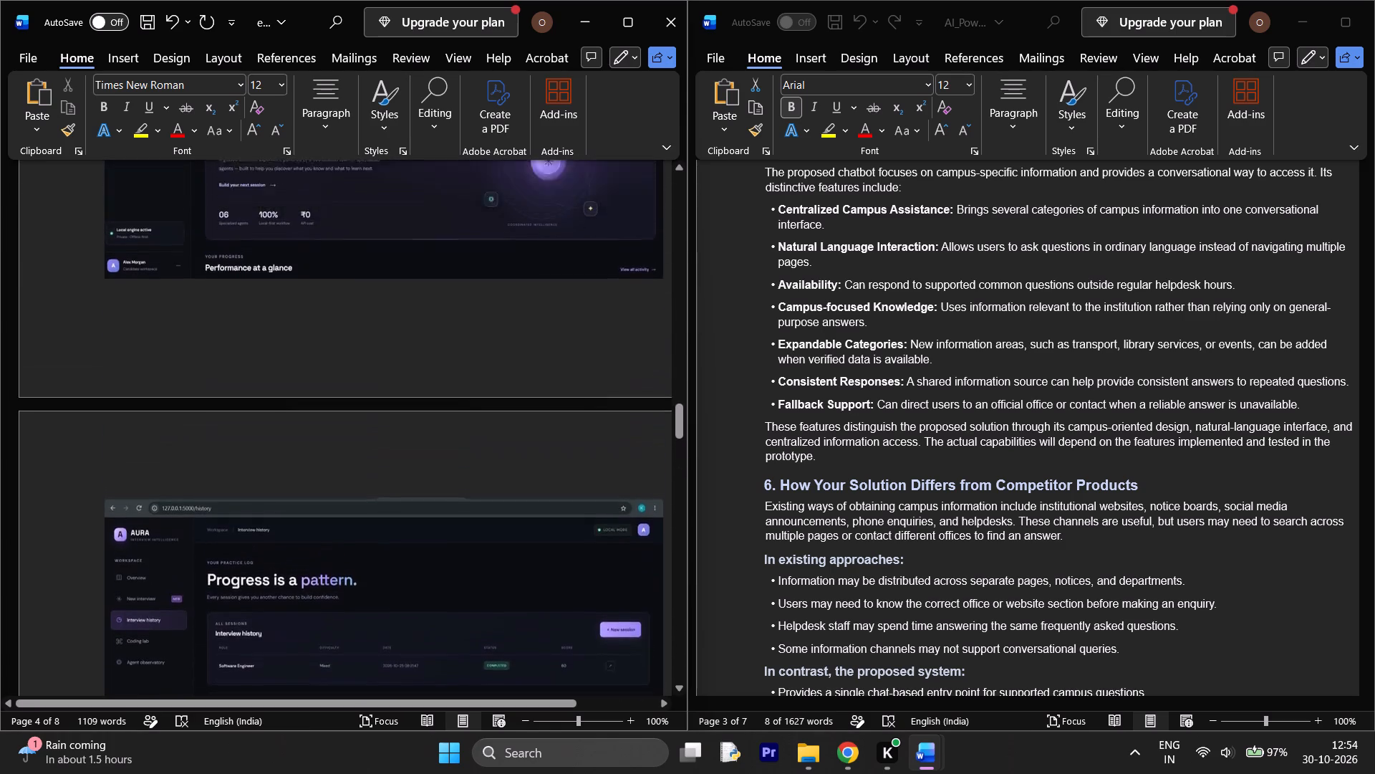
{"action": "scroll", "coordinate": [475, 312], "scroll_direction": "up", "scroll_amount": 3}
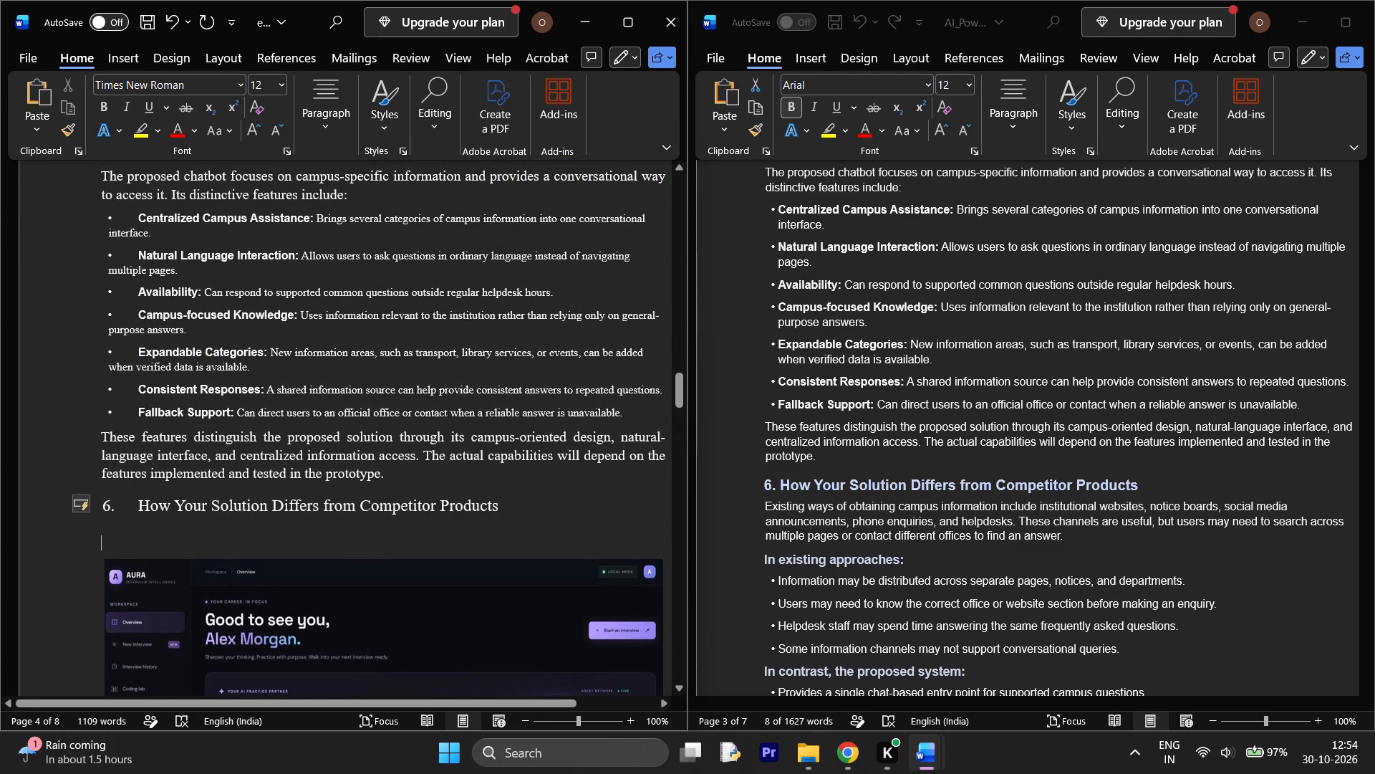
{"action": "scroll", "coordinate": [943, 272], "scroll_direction": "down", "scroll_amount": 1}
{"action": "scroll", "coordinate": [384, 360], "scroll_direction": "up", "scroll_amount": 1}
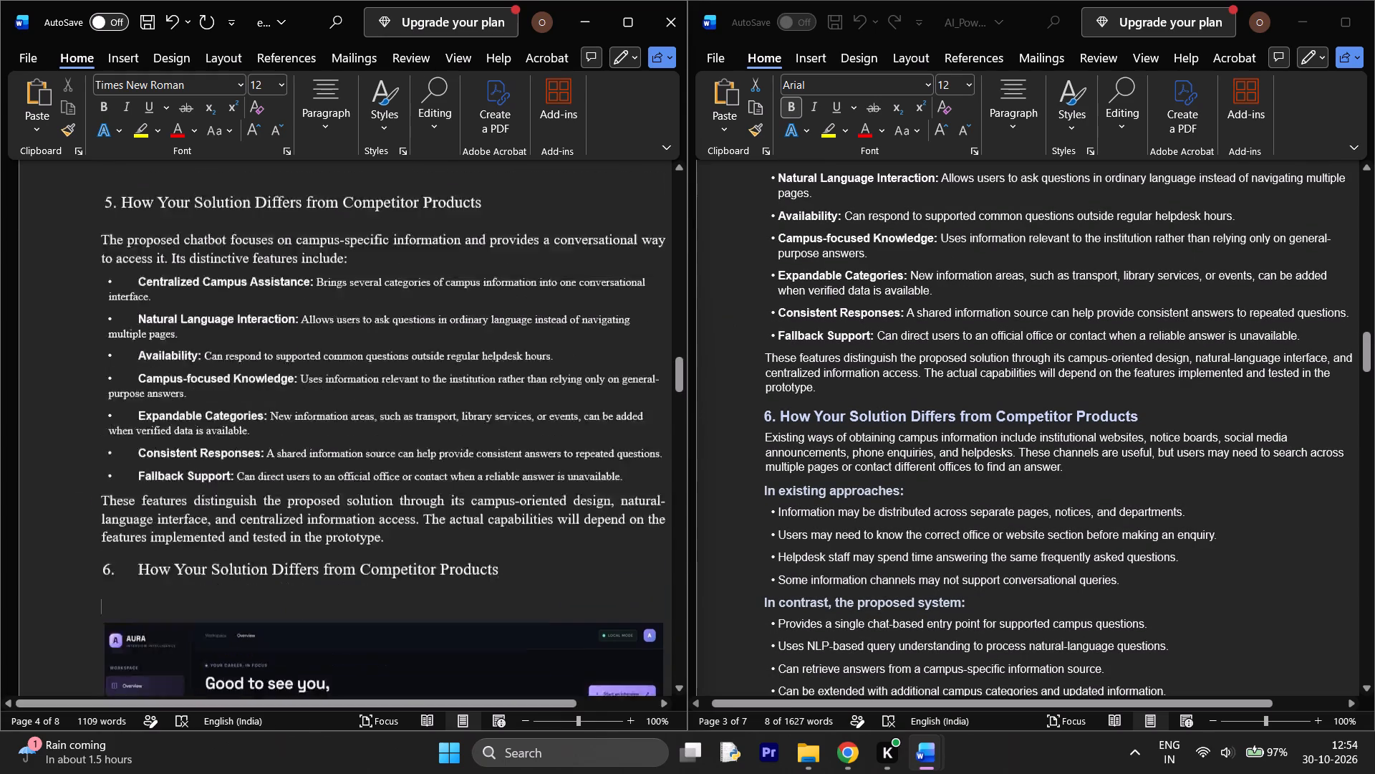
{"action": "scroll", "coordinate": [384, 360], "scroll_direction": "up", "scroll_amount": 3}
{"action": "scroll", "coordinate": [384, 360], "scroll_direction": "down", "scroll_amount": 1}
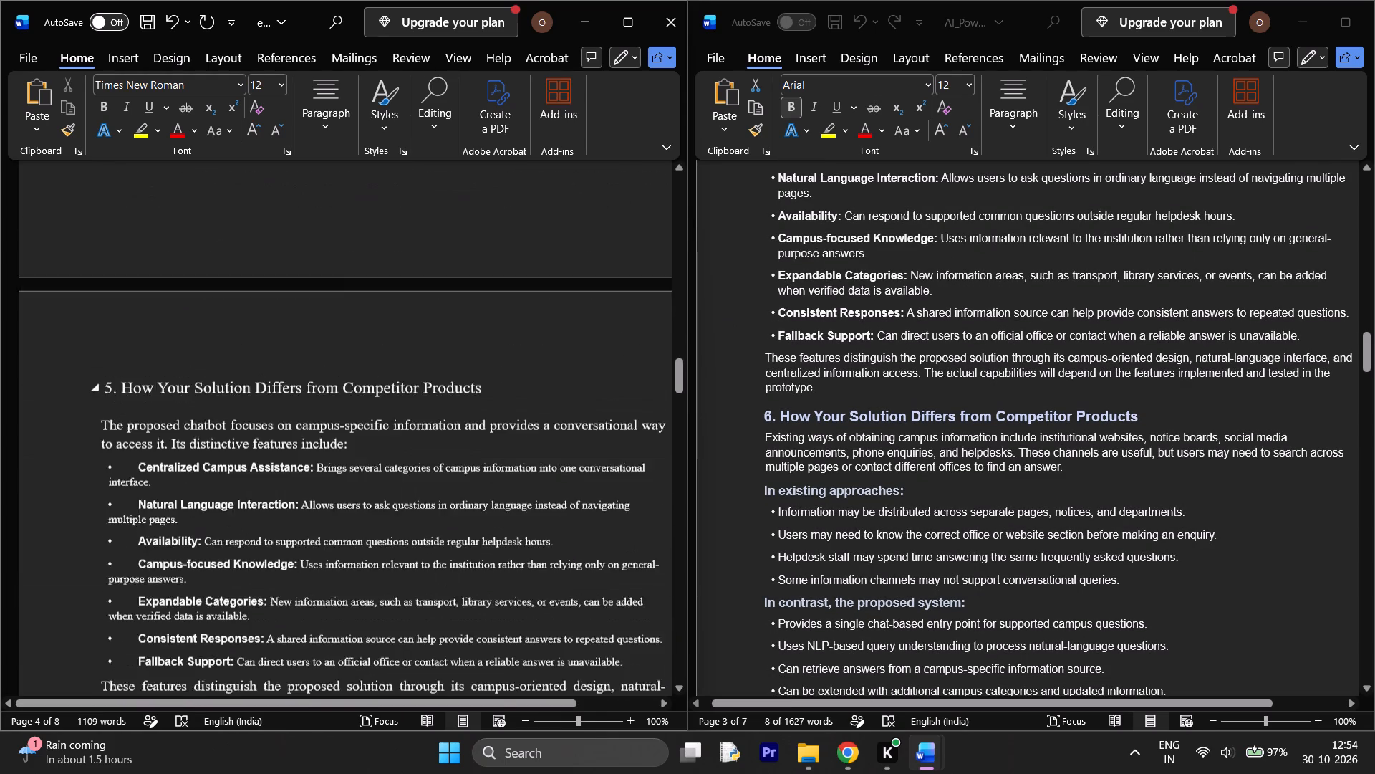
{"action": "scroll", "coordinate": [384, 360], "scroll_direction": "down", "scroll_amount": 1}
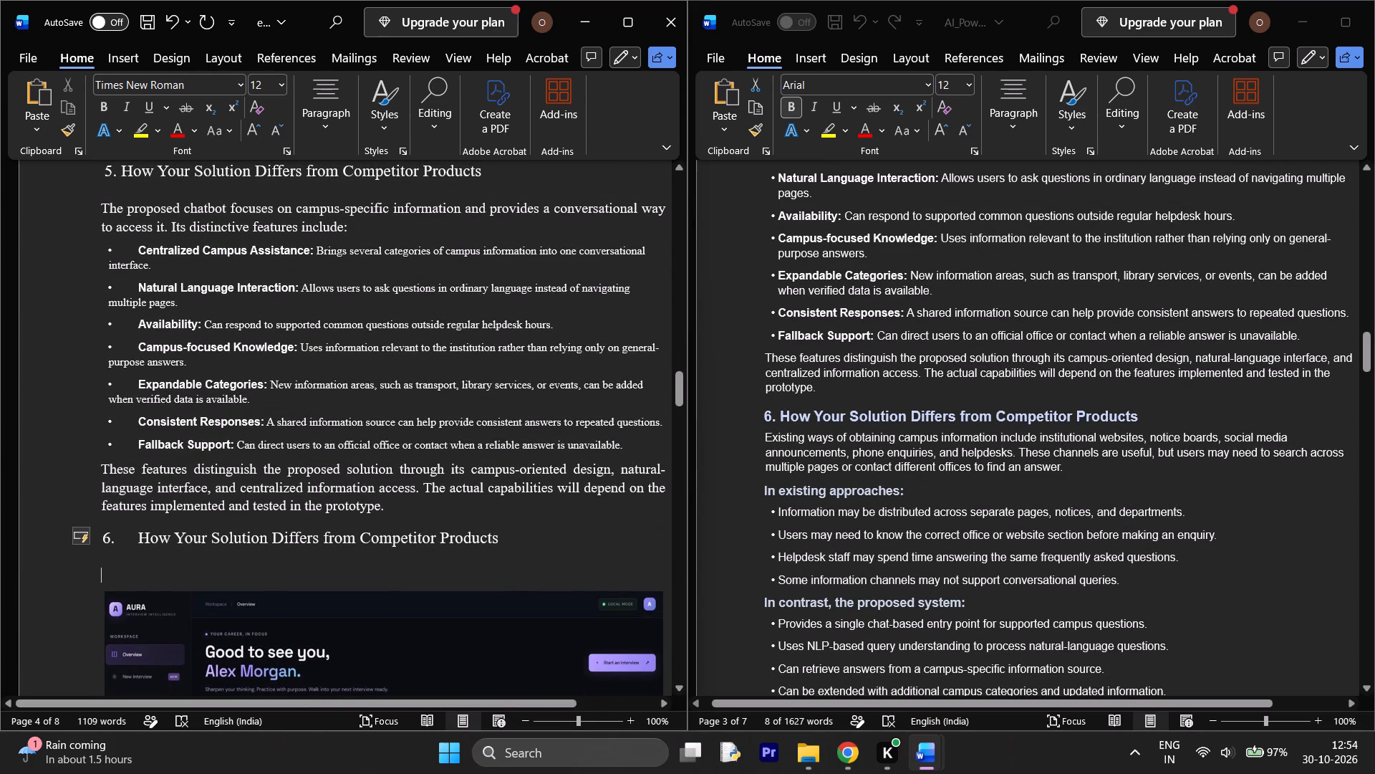
{"action": "scroll", "coordinate": [469, 508], "scroll_direction": "down", "scroll_amount": 1}
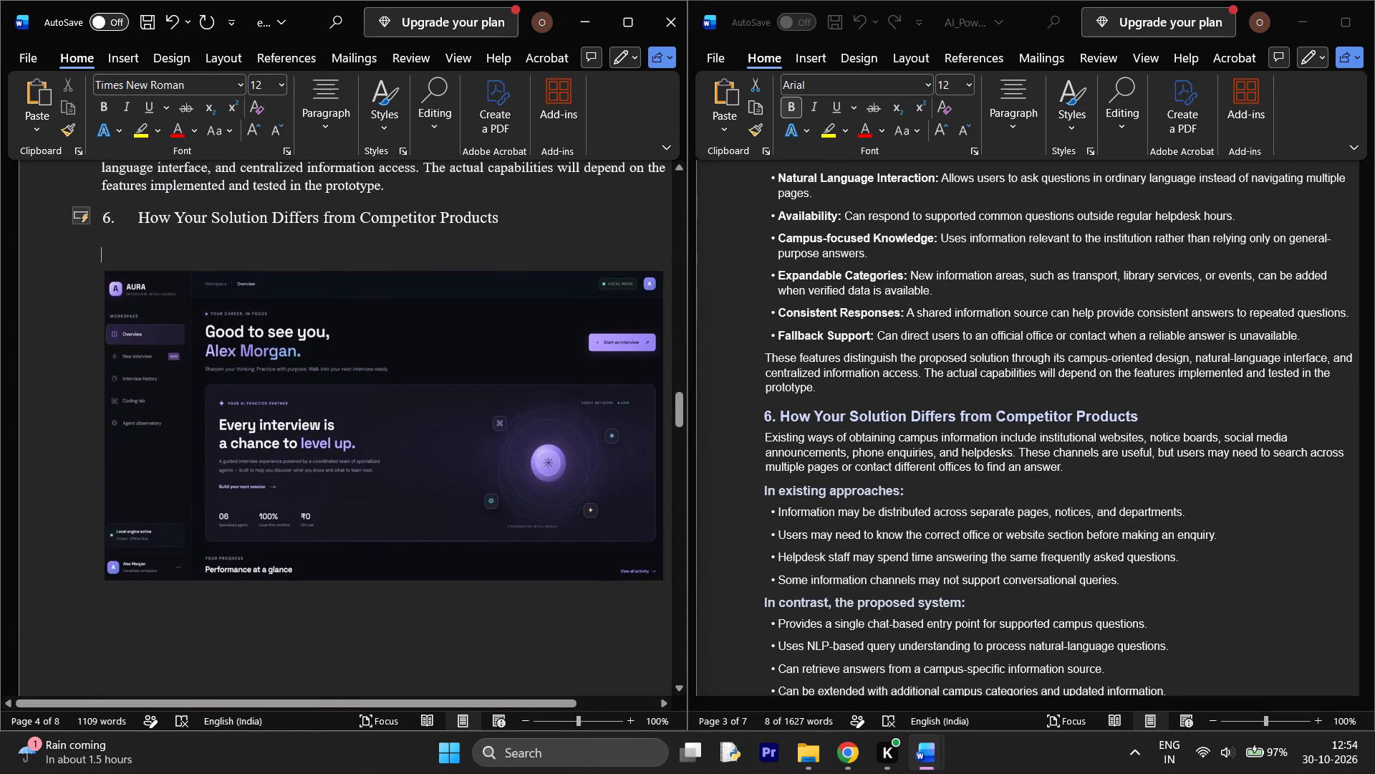
{"action": "scroll", "coordinate": [956, 460], "scroll_direction": "down", "scroll_amount": 1}
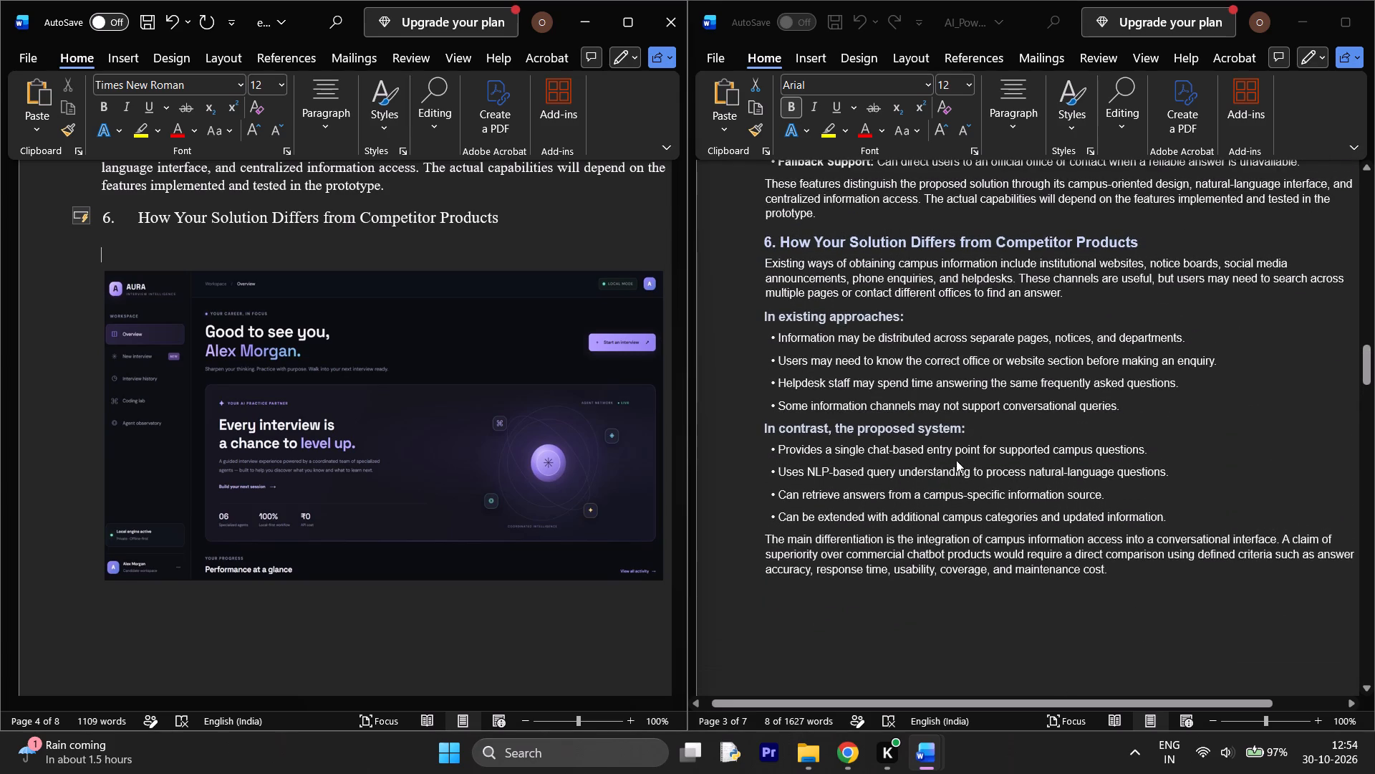
{"action": "left_click_drag", "start_coordinate": [763, 254], "coordinate": [798, 305]}
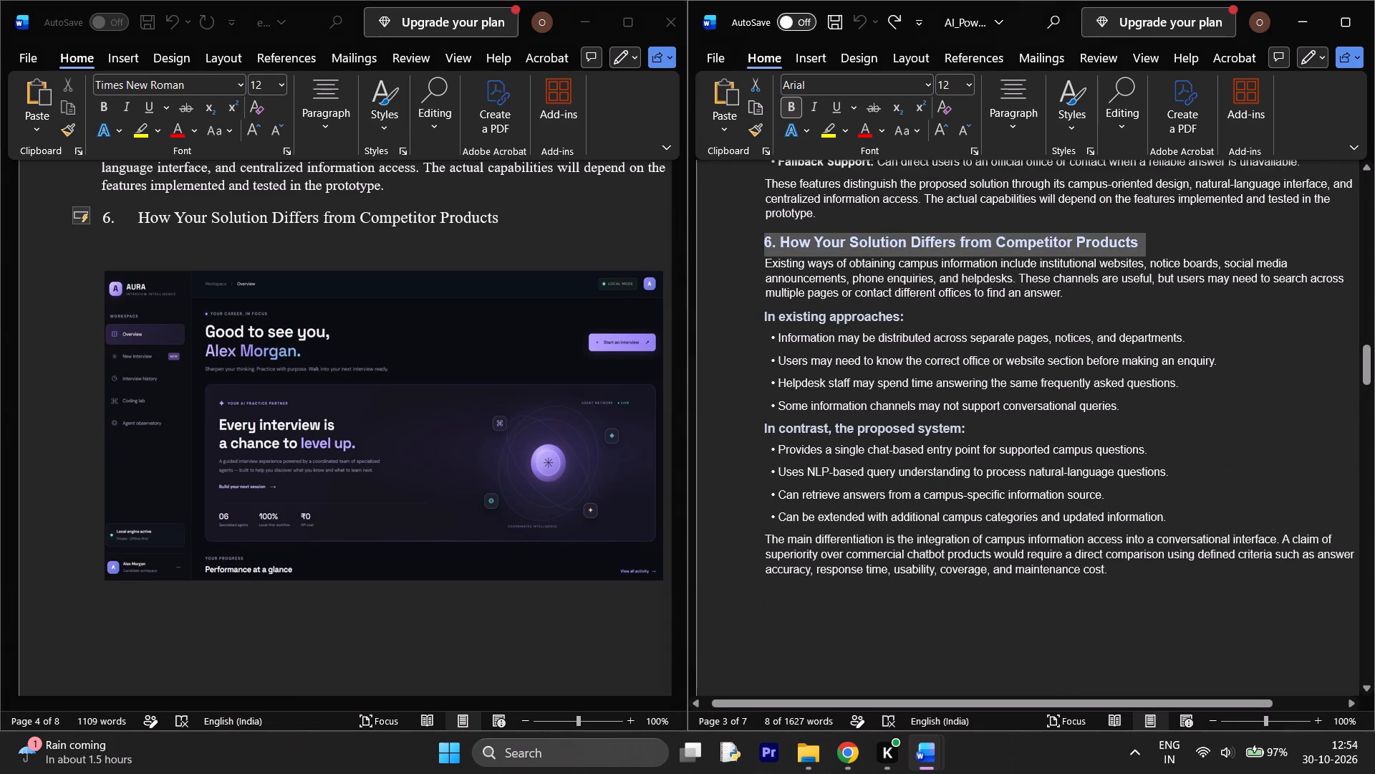
{"action": "left_click_drag", "start_coordinate": [798, 305], "coordinate": [771, 256]}
{"action": "left_click", "coordinate": [771, 256]}
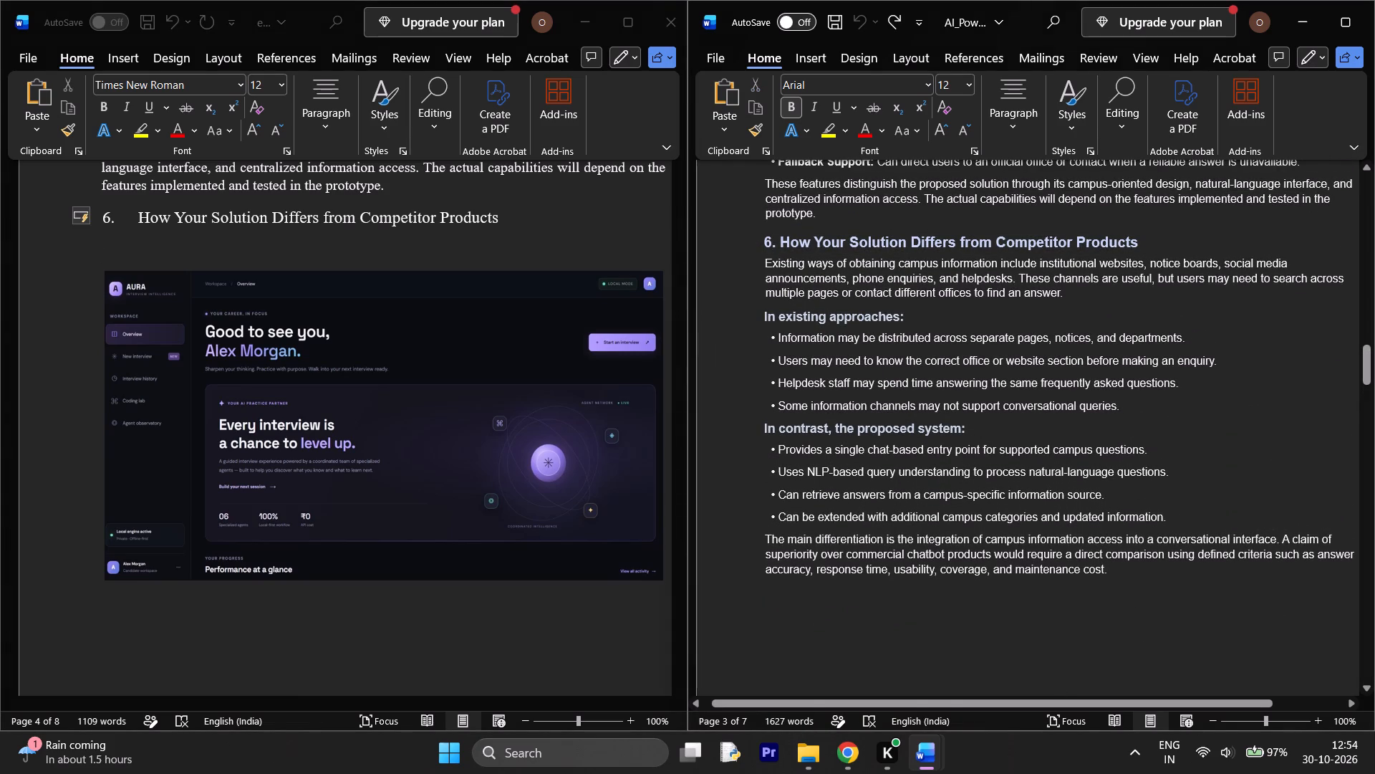
{"action": "left_click_drag", "start_coordinate": [765, 259], "coordinate": [983, 555]}
{"action": "scroll", "coordinate": [950, 613], "scroll_direction": "up", "scroll_amount": 1}
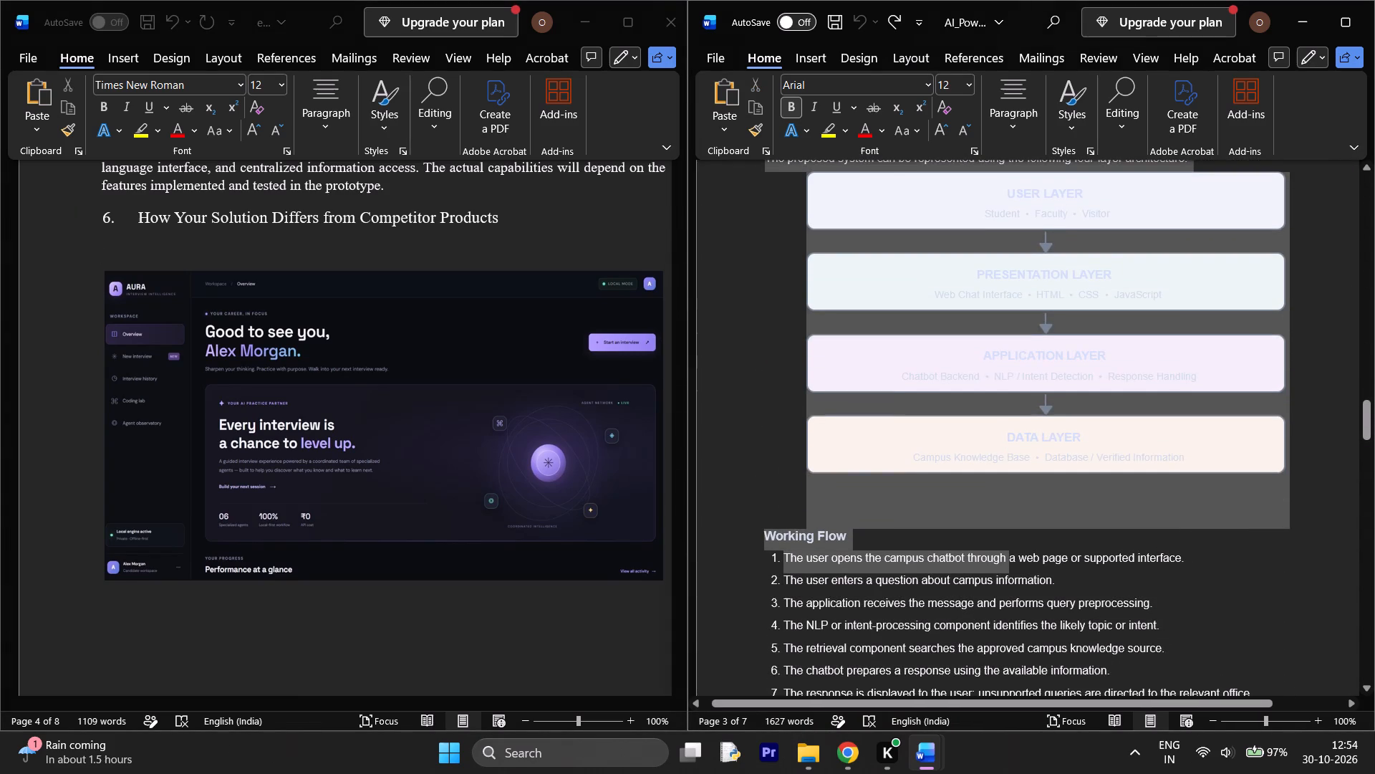
{"action": "left_click_drag", "start_coordinate": [983, 555], "coordinate": [920, 600]}
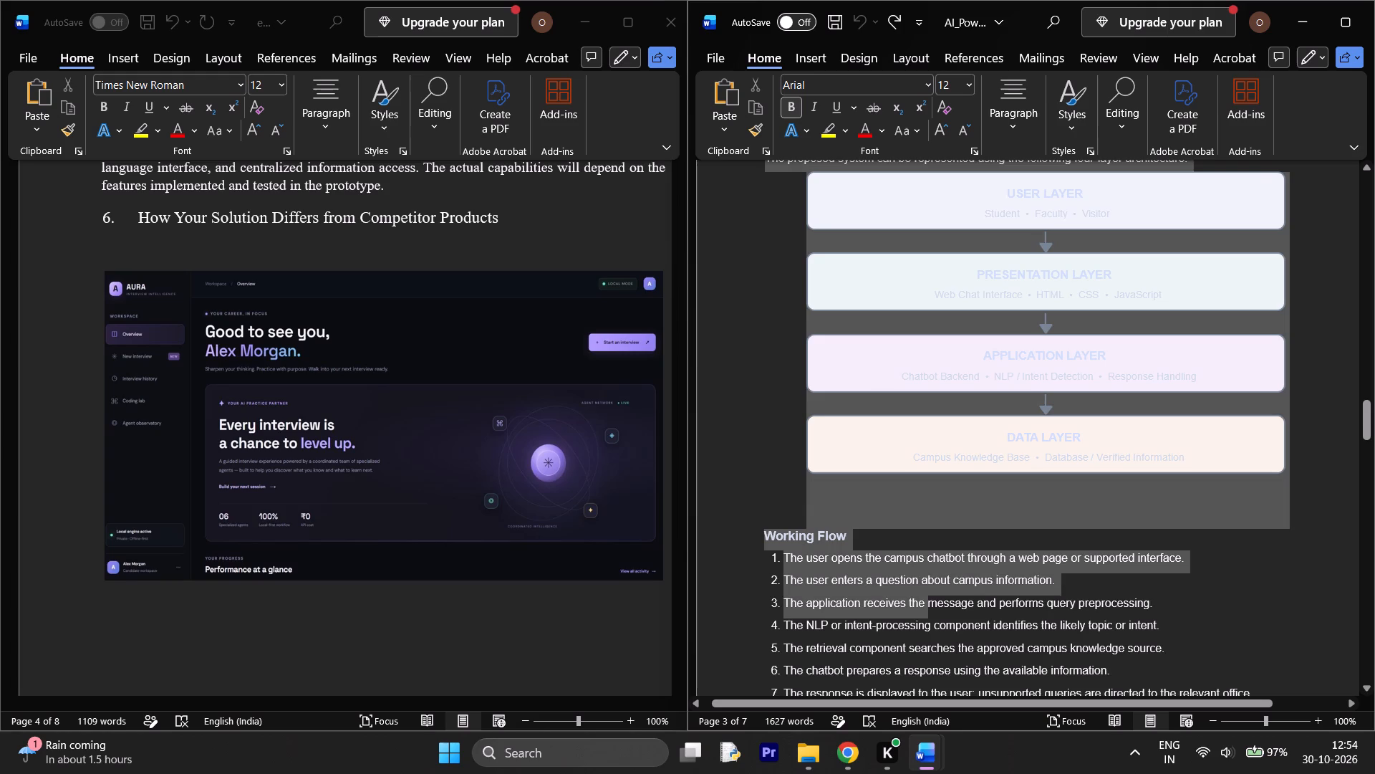
{"action": "left_click_drag", "start_coordinate": [920, 600], "coordinate": [913, 381]}
{"action": "scroll", "coordinate": [927, 640], "scroll_direction": "down", "scroll_amount": 1}
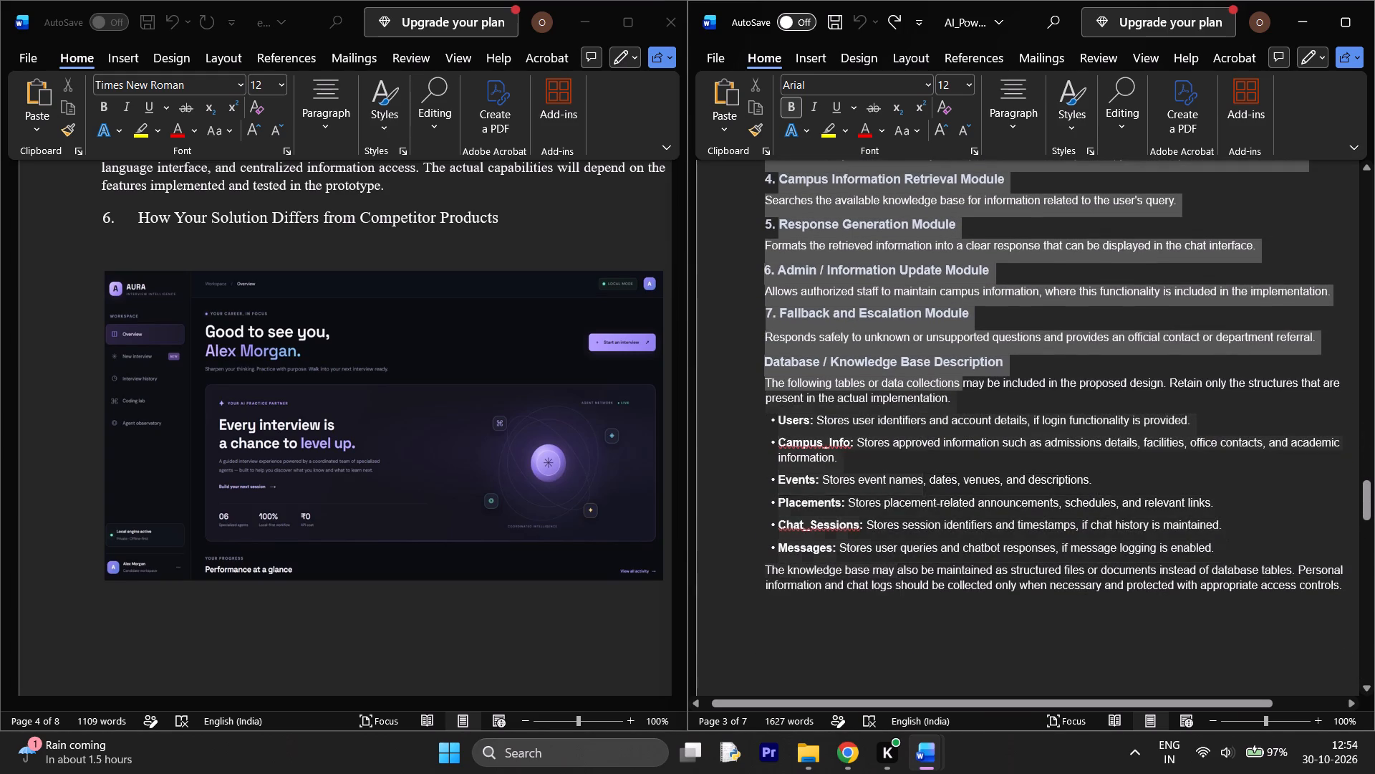
{"action": "scroll", "coordinate": [913, 381], "scroll_direction": "down", "scroll_amount": 1}
{"action": "left_click_drag", "start_coordinate": [913, 381], "coordinate": [919, 227]}
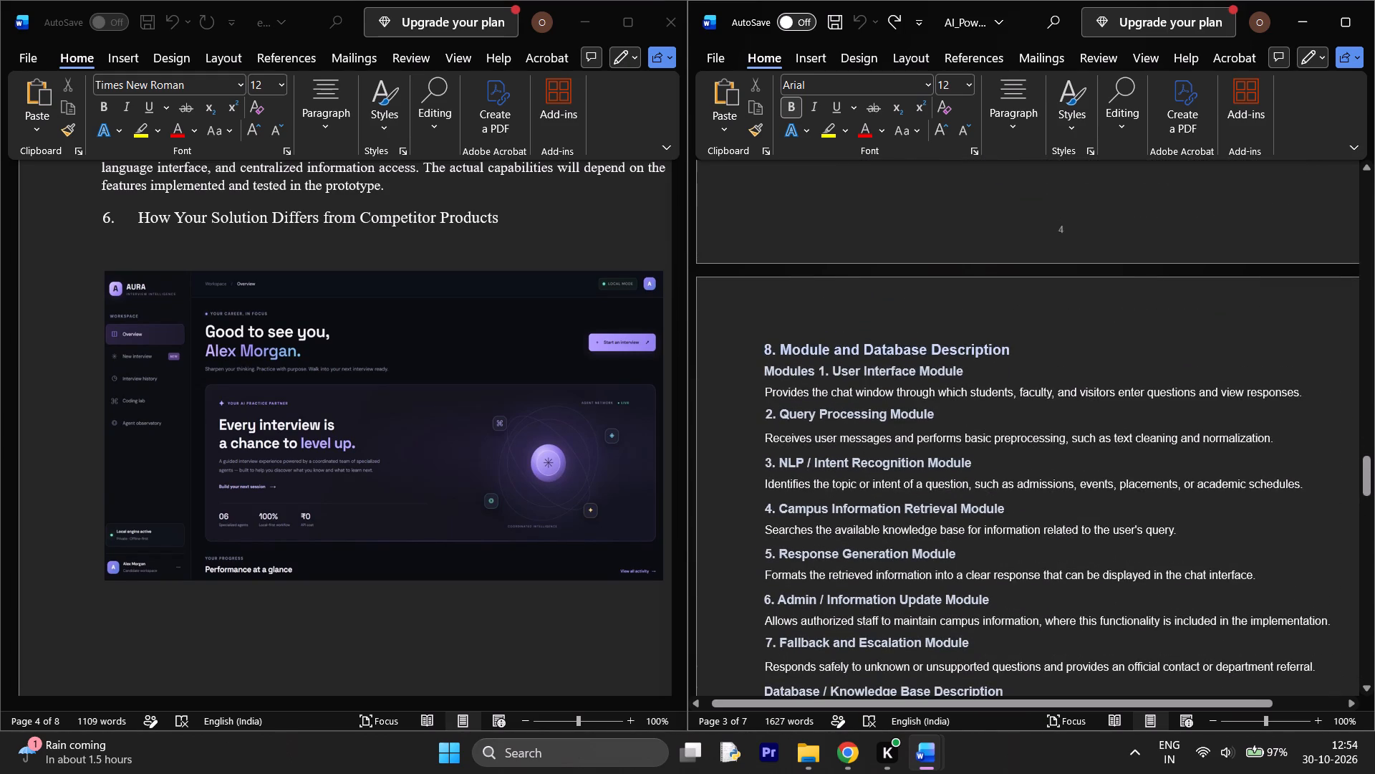
{"action": "left_click_drag", "start_coordinate": [919, 227], "coordinate": [874, 154]}
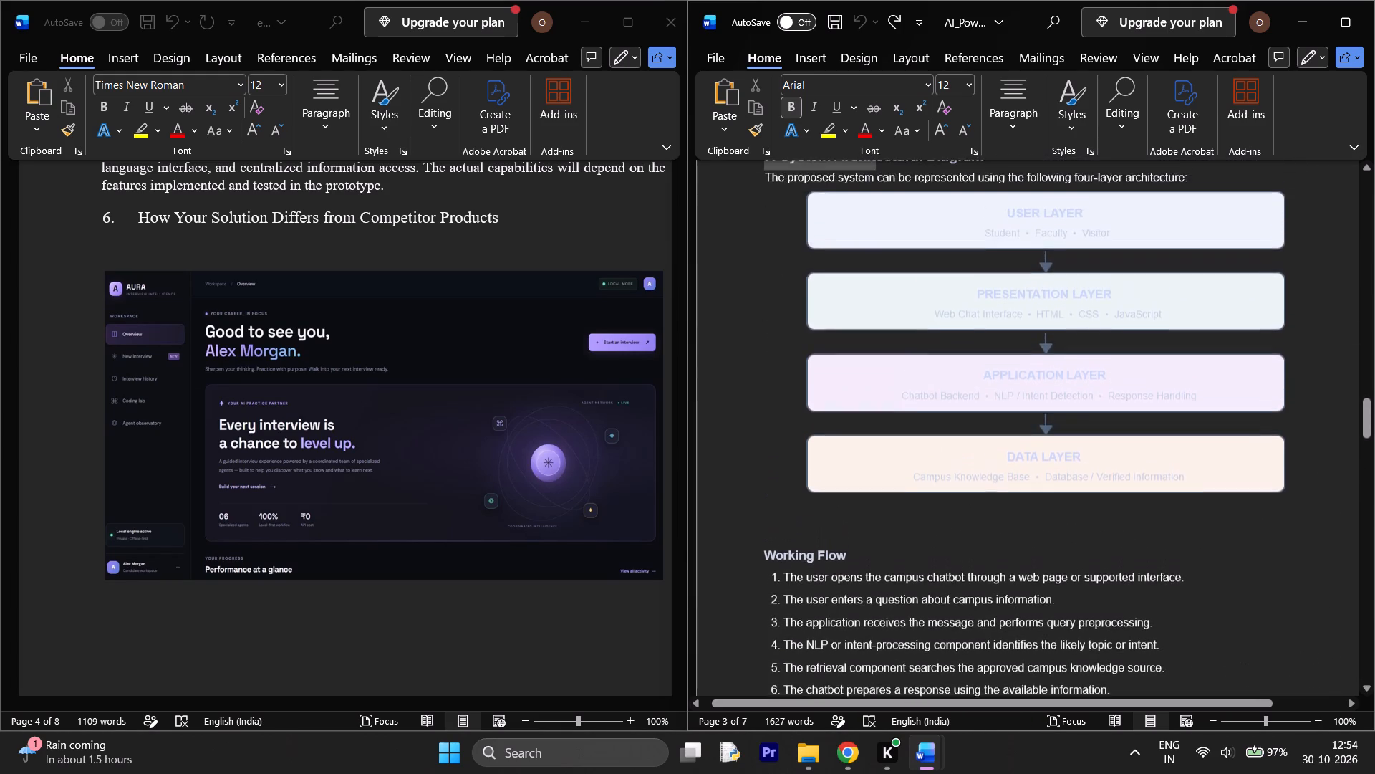
{"action": "left_click_drag", "start_coordinate": [874, 154], "coordinate": [745, 206]}
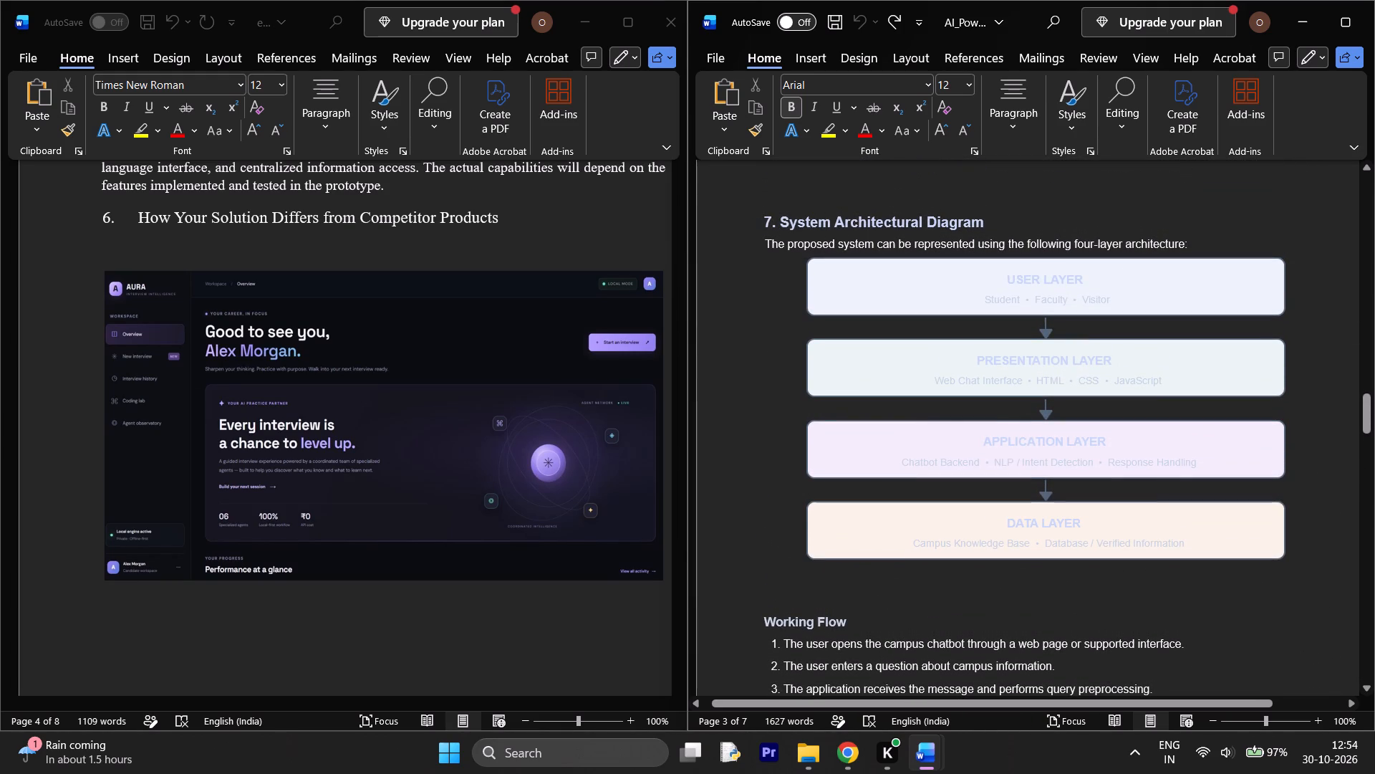
{"action": "left_click_drag", "start_coordinate": [745, 206], "coordinate": [745, 206]}
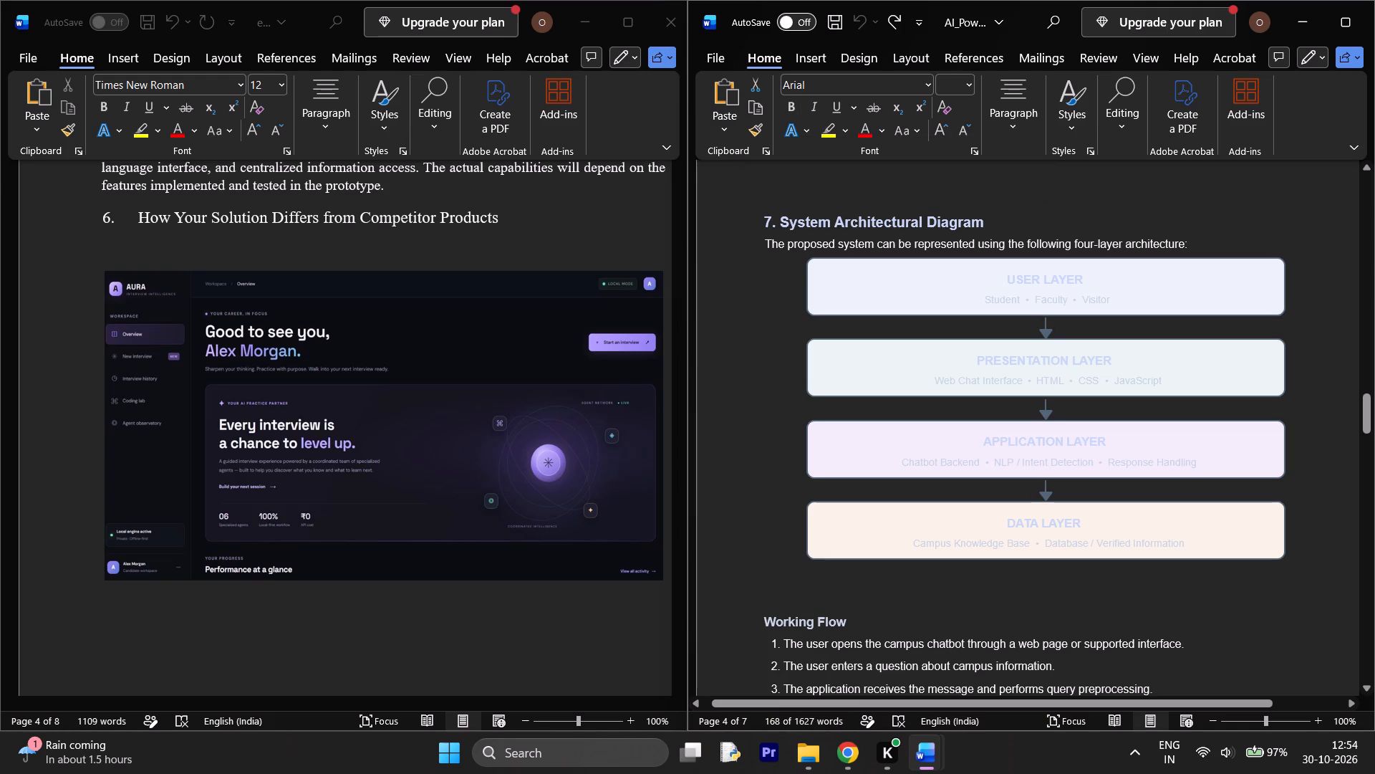
{"action": "key", "text": "ctrl+c"}
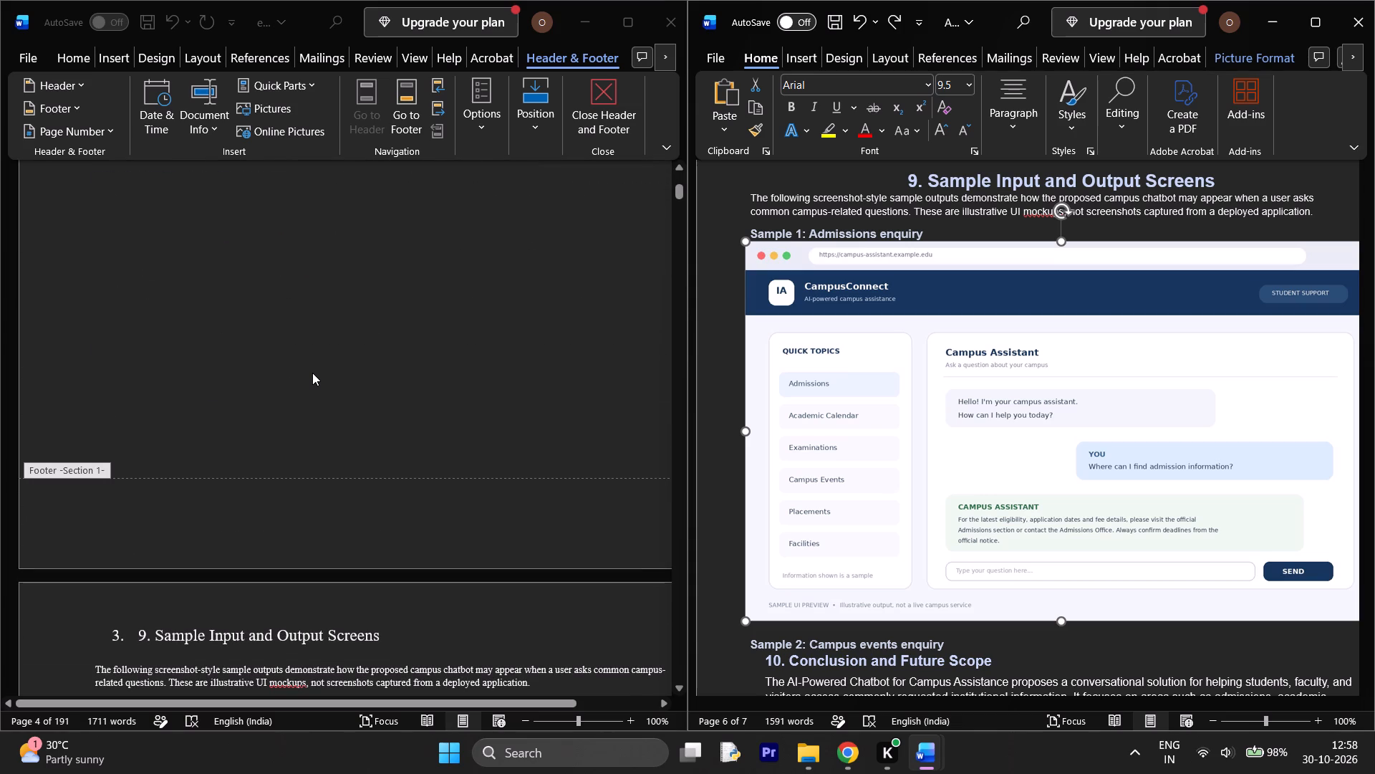
Undo the last change in the chatbot report.
{"action": "key", "text": "ctrl+z"}
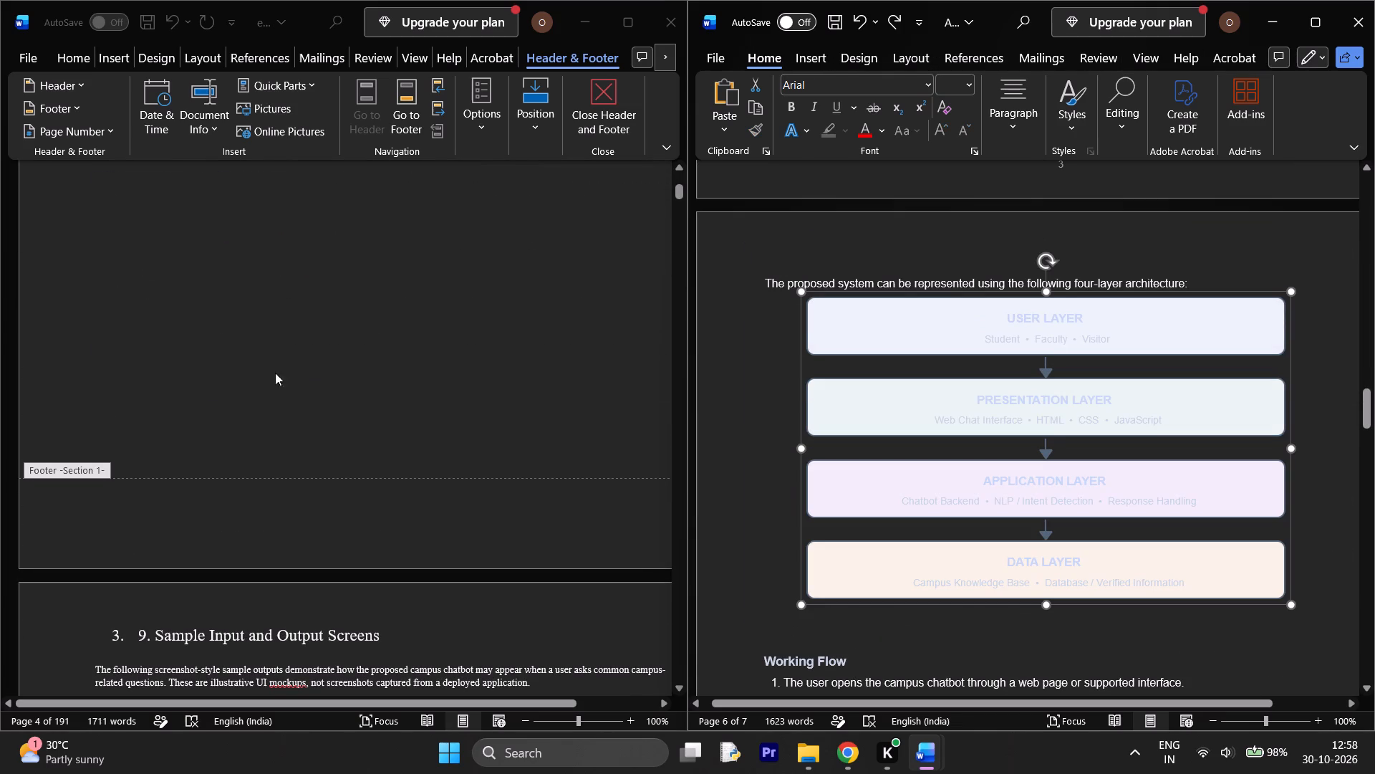
Undo the latest edits in the edp report, including the section 9 text placed in its page headers.
{"action": "left_click", "coordinate": [224, 367]}
{"action": "key", "text": "ctrl+z"}
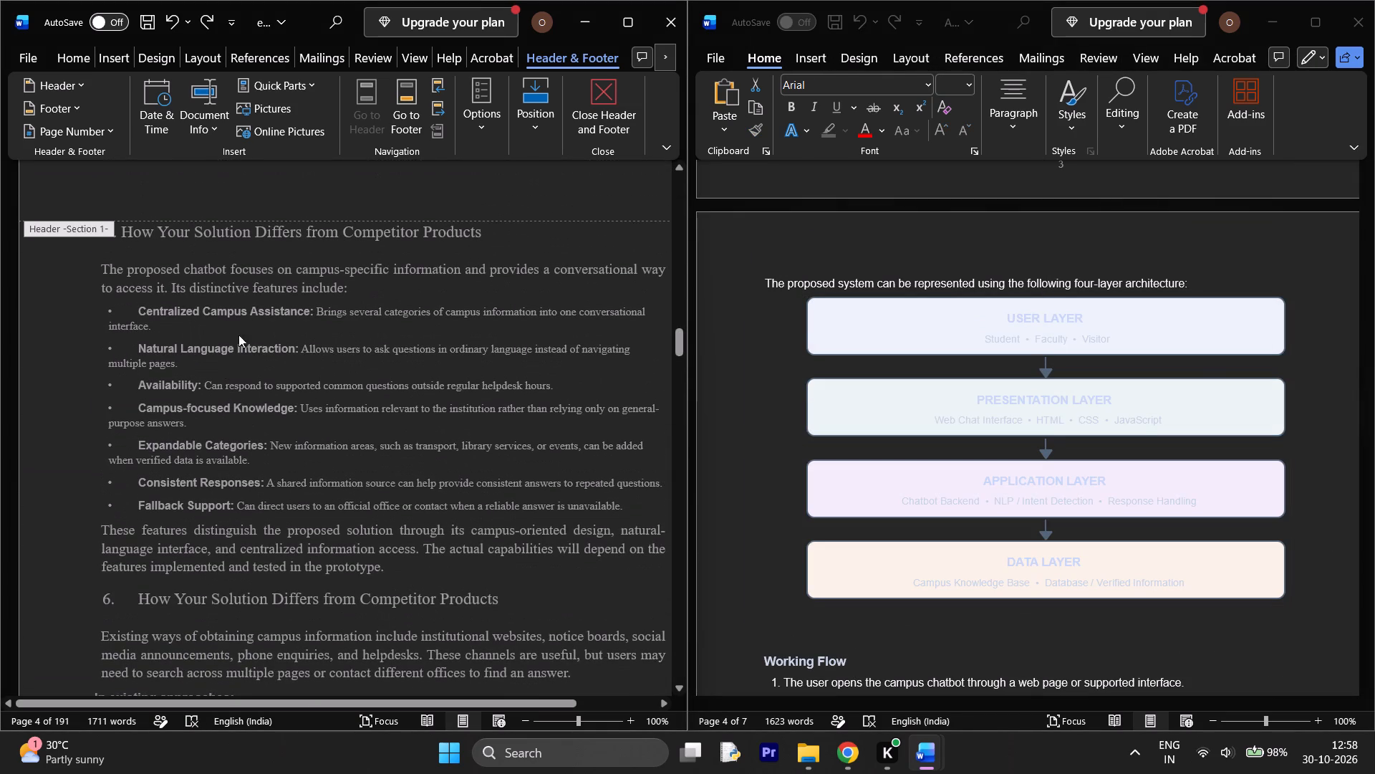
{"action": "scroll", "coordinate": [520, 228], "scroll_direction": "up", "scroll_amount": 3}
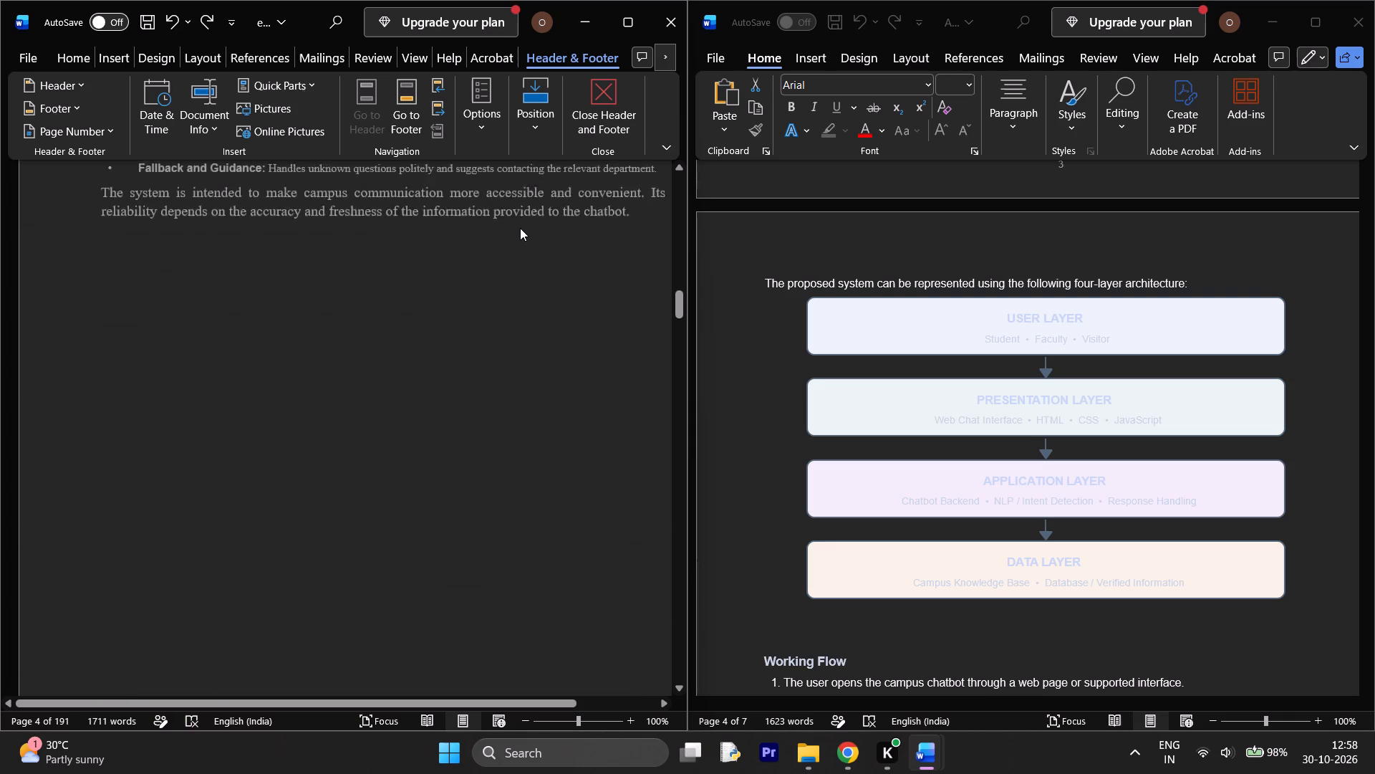
{"action": "scroll", "coordinate": [520, 228], "scroll_direction": "up", "scroll_amount": 8}
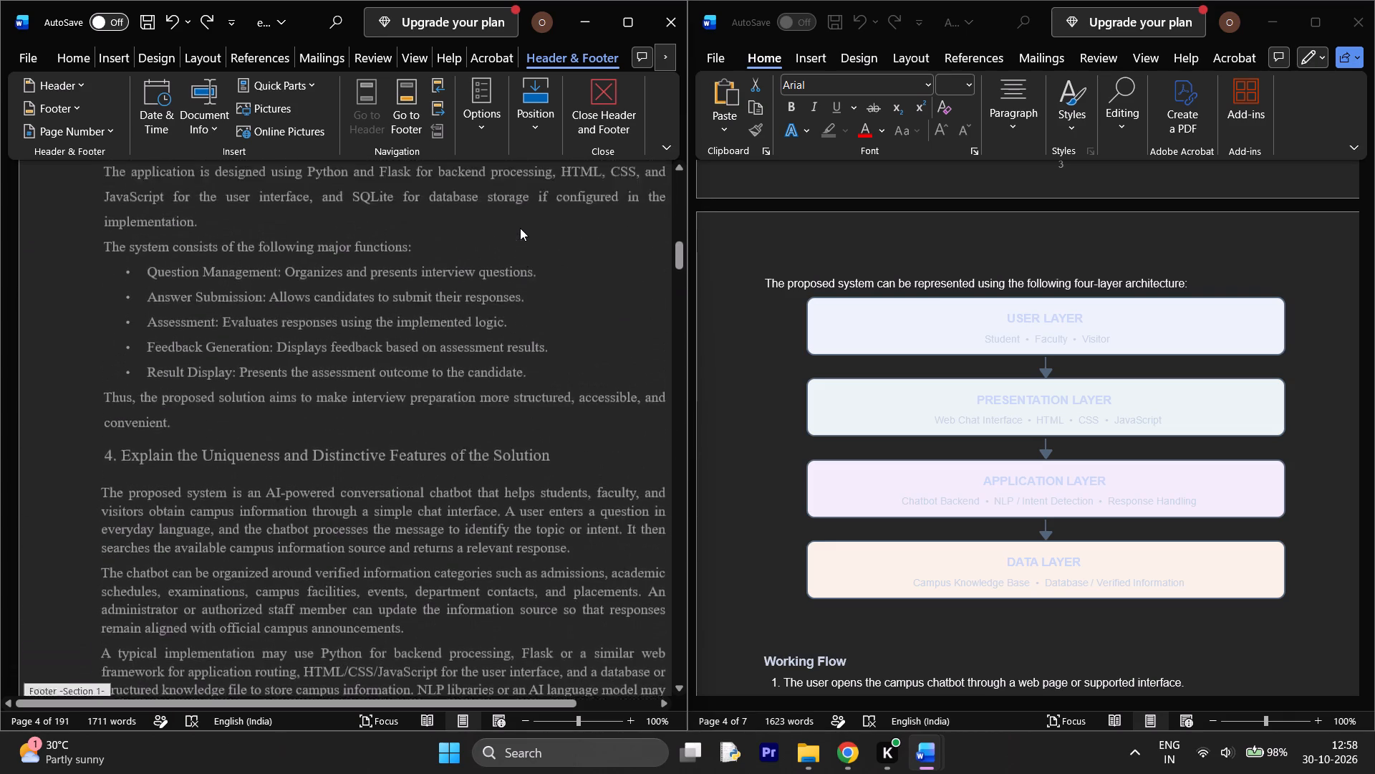
{"action": "scroll", "coordinate": [520, 228], "scroll_direction": "up", "scroll_amount": 1}
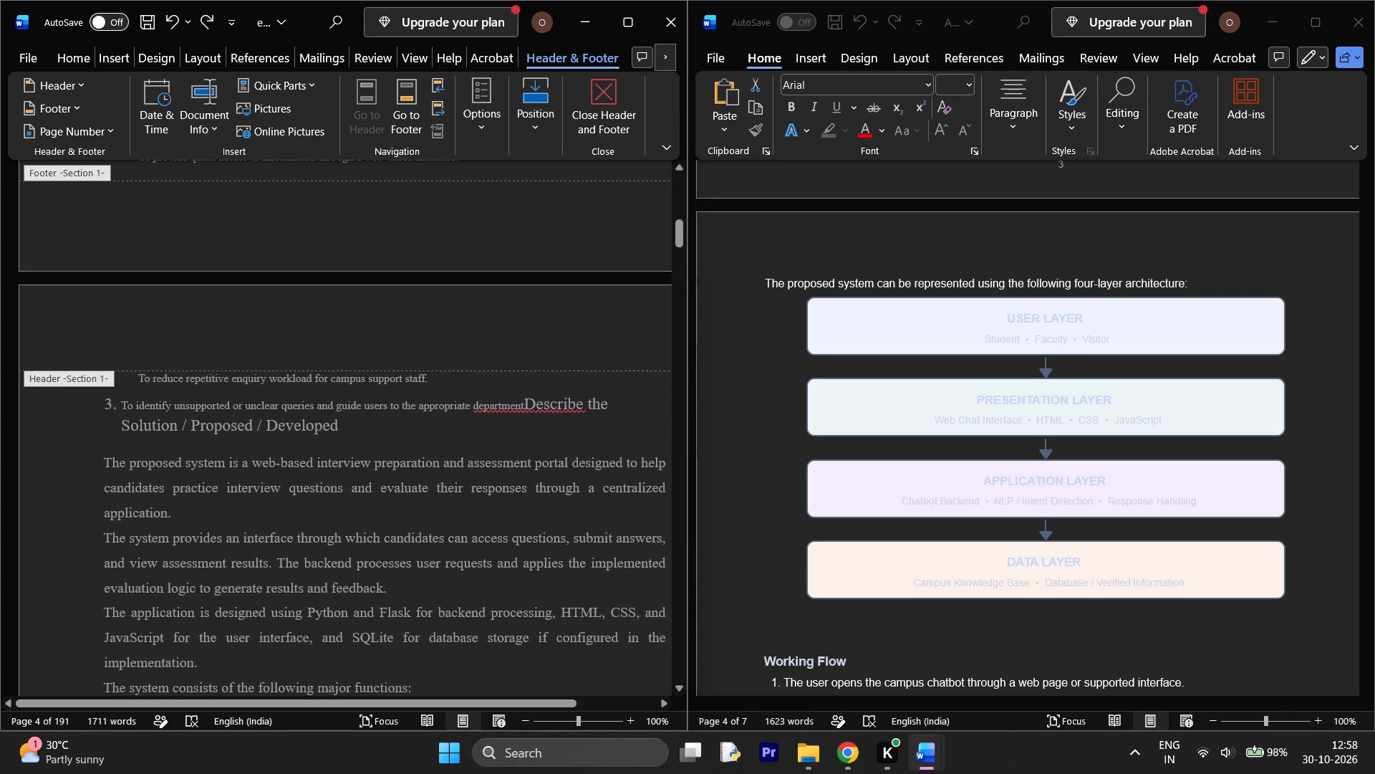
{"action": "scroll", "coordinate": [520, 228], "scroll_direction": "up", "scroll_amount": 1}
{"action": "key", "text": "ctrl+z"}
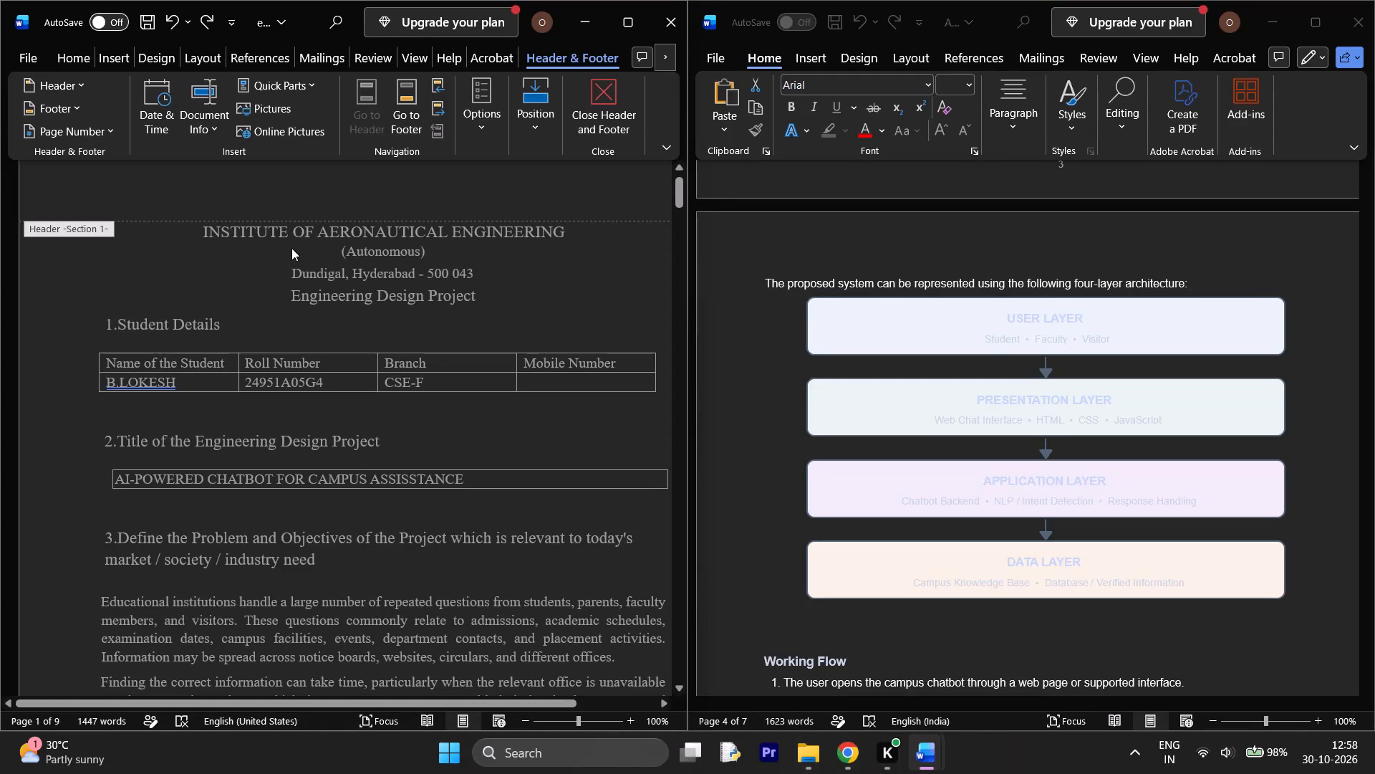
Examine the edp report's headers and body content from the student details through the major functions of the proposed system.
{"action": "scroll", "coordinate": [291, 248], "scroll_direction": "down", "scroll_amount": 5}
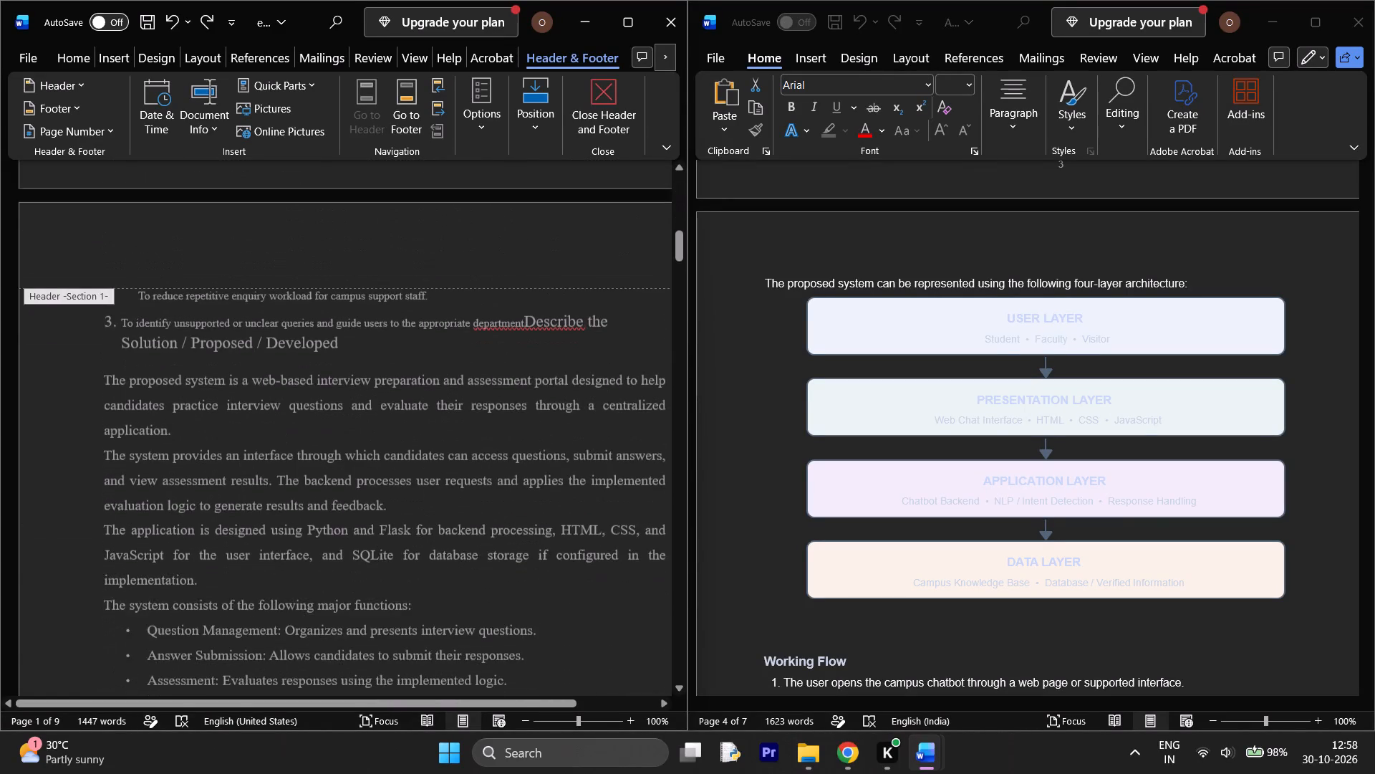
{"action": "scroll", "coordinate": [291, 248], "scroll_direction": "down", "scroll_amount": 3}
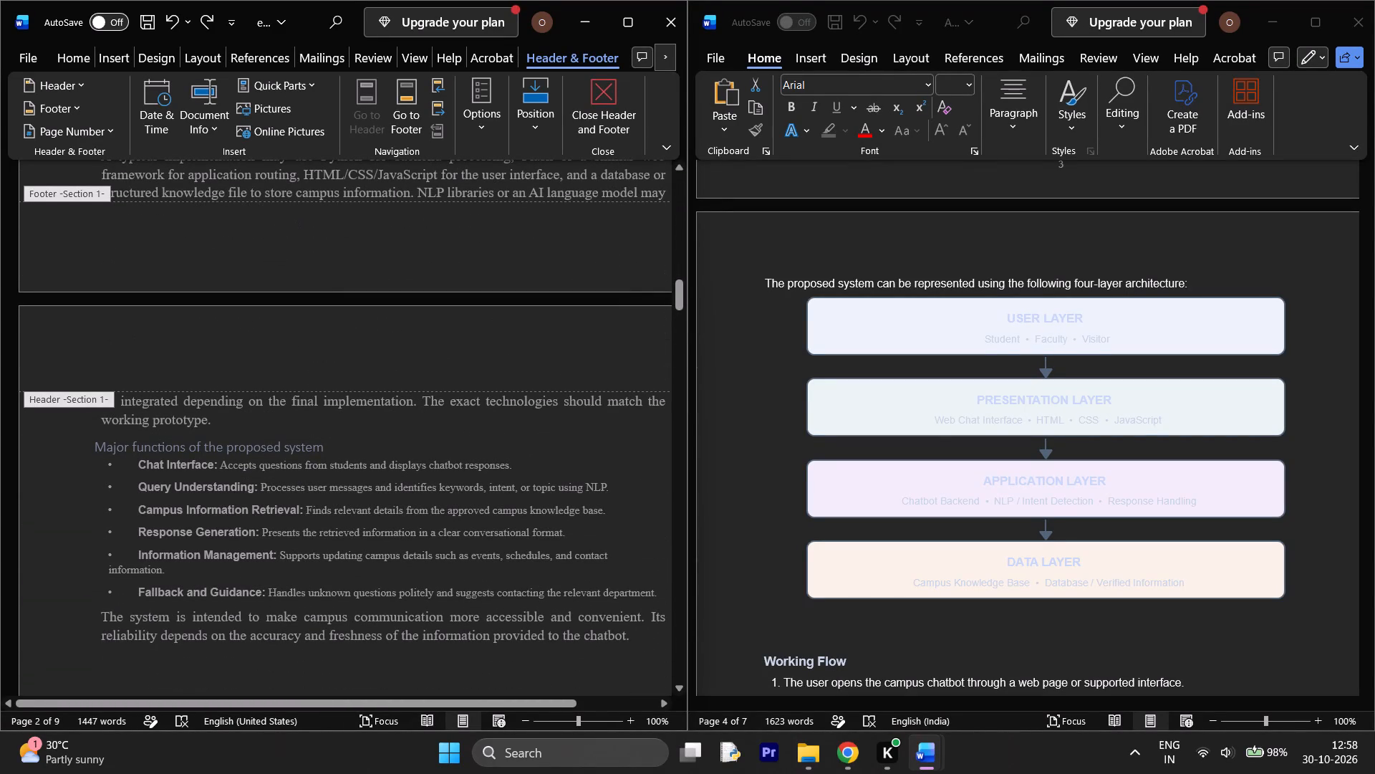
{"action": "left_click", "coordinate": [107, 378]}
{"action": "left_click", "coordinate": [284, 402]}
{"action": "scroll", "coordinate": [518, 368], "scroll_direction": "down", "scroll_amount": 2}
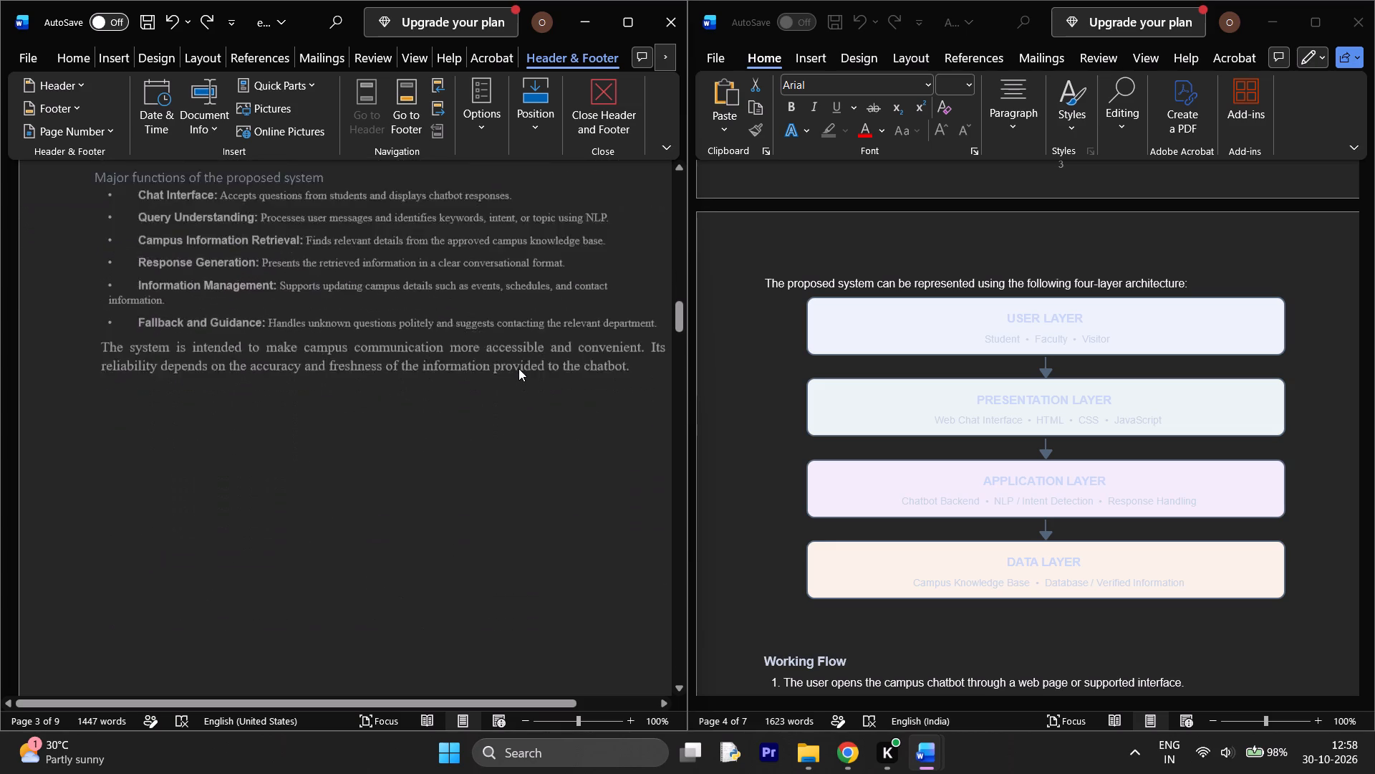
{"action": "scroll", "coordinate": [518, 368], "scroll_direction": "down", "scroll_amount": 3}
{"action": "scroll", "coordinate": [518, 368], "scroll_direction": "up", "scroll_amount": 3}
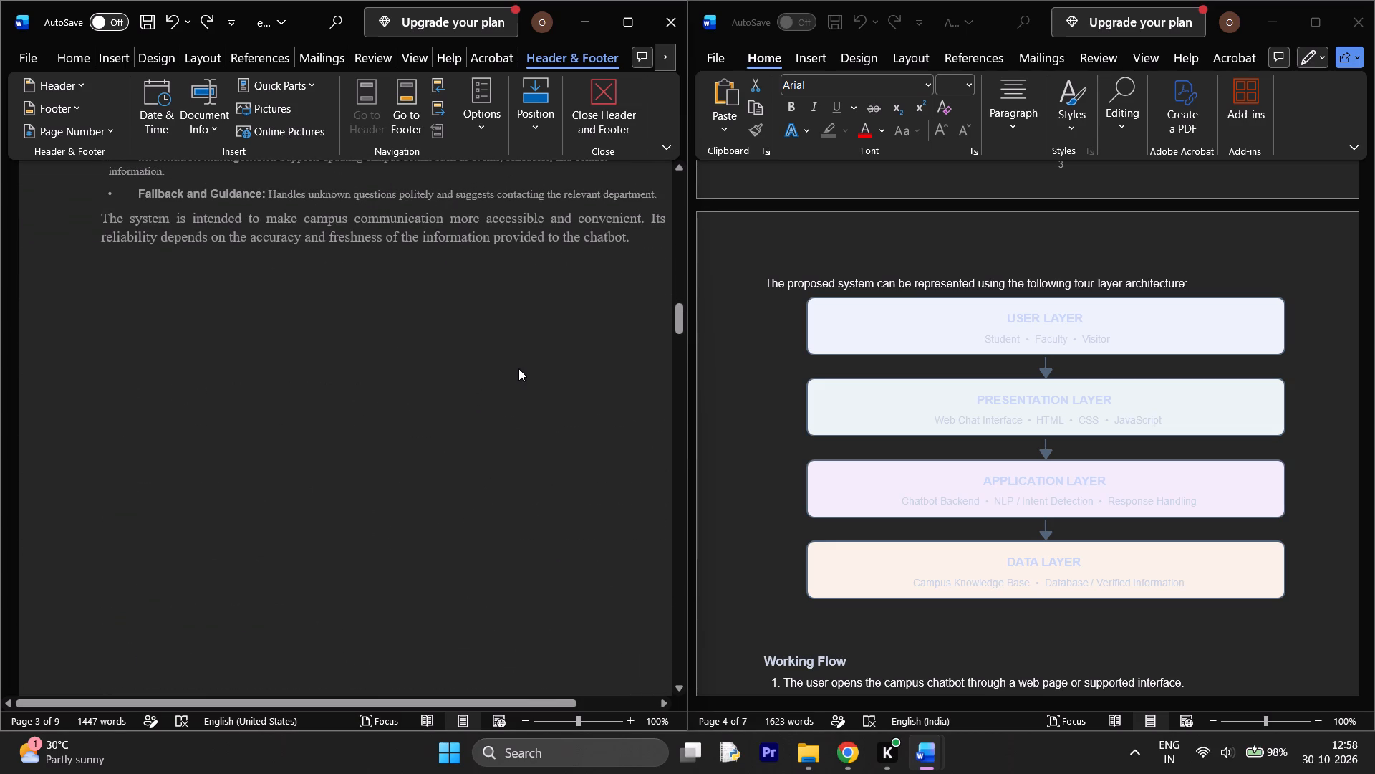
Undo further edits in the edp report, finishing with the 15 most recent actions back through Bullets and Numbering.
{"action": "left_click", "coordinate": [169, 21]}
{"action": "left_click", "coordinate": [169, 21]}
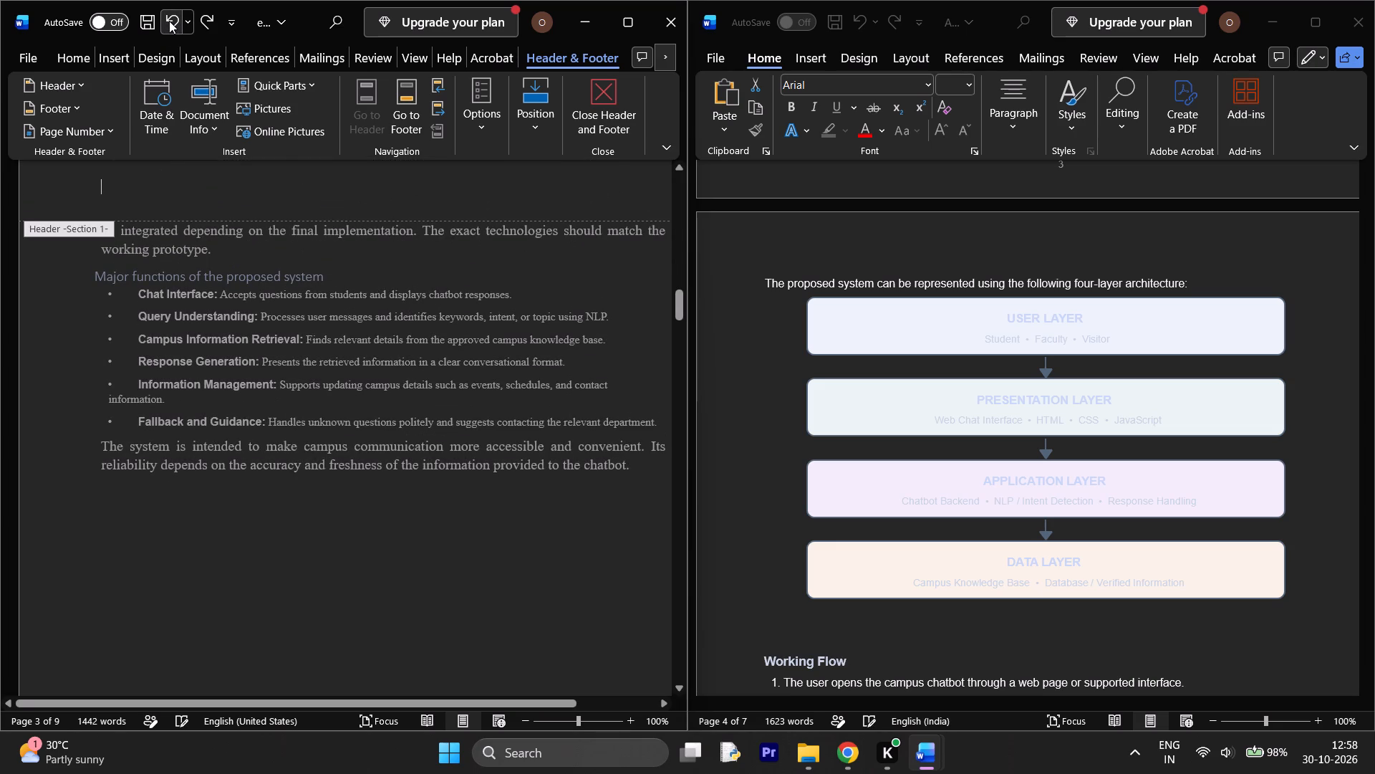
{"action": "left_click", "coordinate": [169, 21]}
{"action": "double_click", "coordinate": [169, 21]}
{"action": "left_click", "coordinate": [187, 21]}
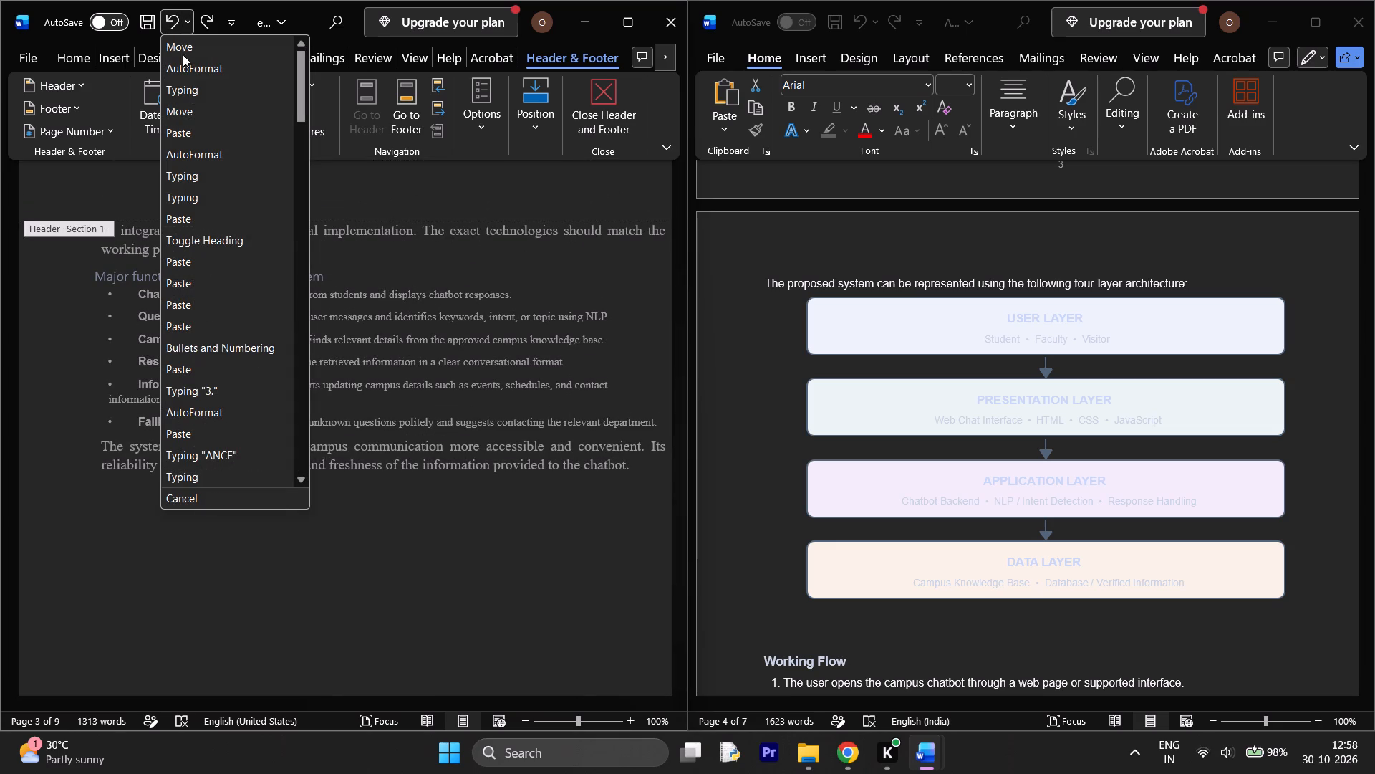
{"action": "left_click", "coordinate": [211, 350]}
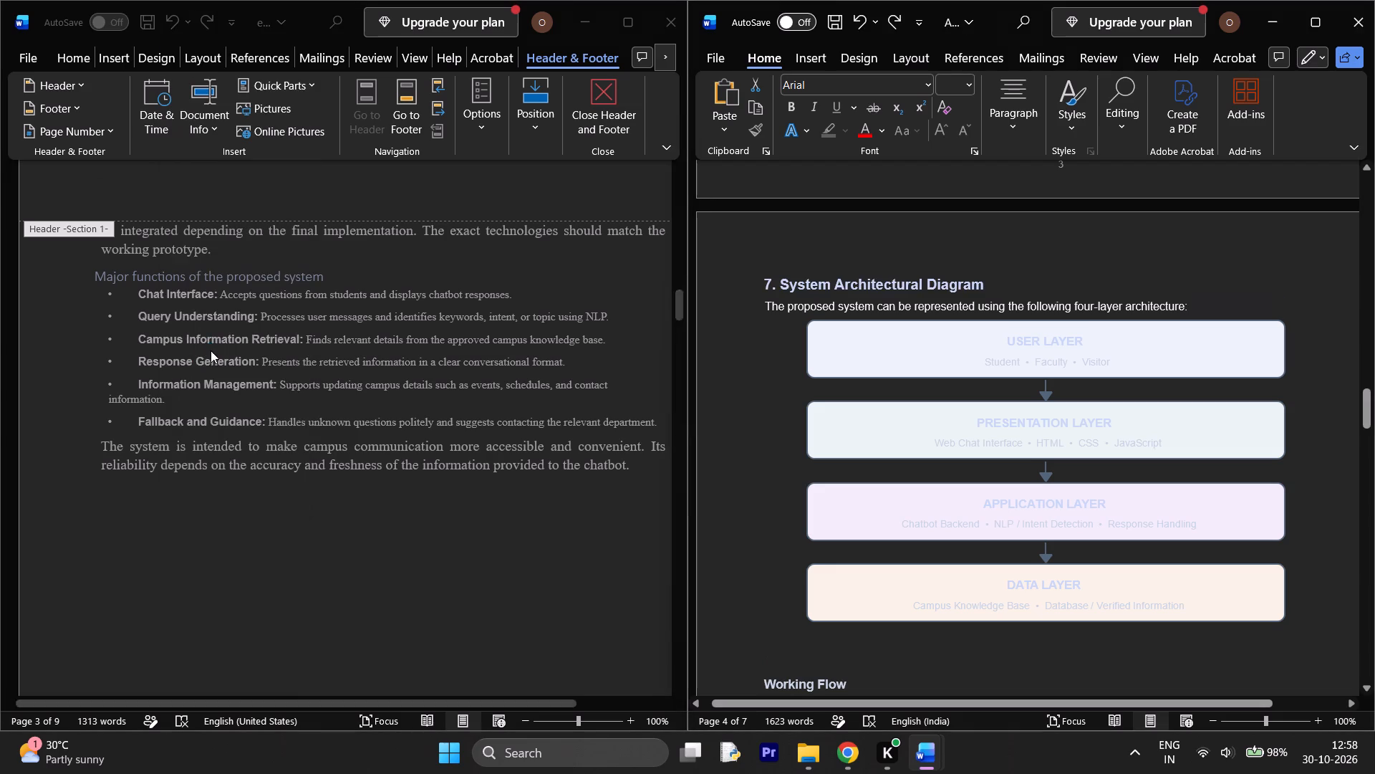
Examine the edp report's opening pages, from the student details and objectives to the distinctive features section.
{"action": "scroll", "coordinate": [211, 350], "scroll_direction": "up", "scroll_amount": 4}
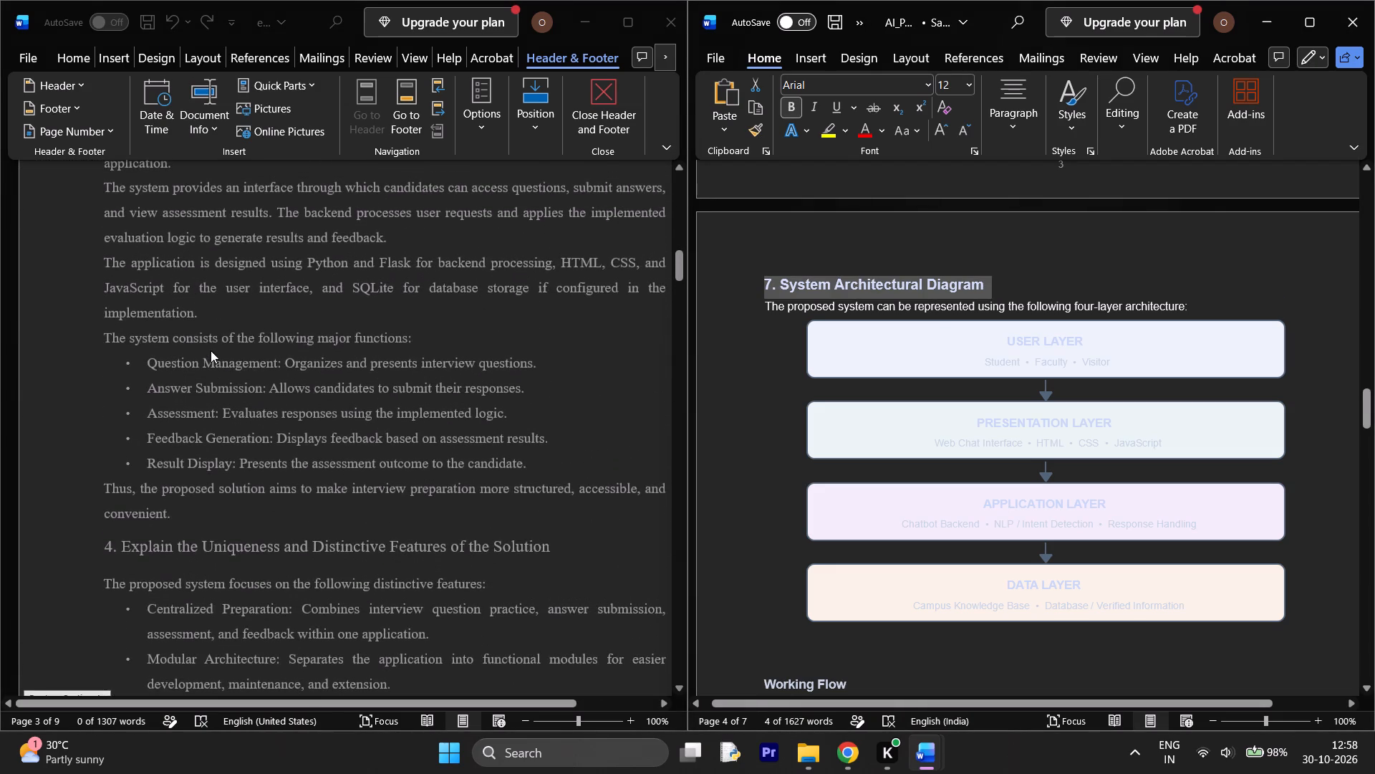
{"action": "scroll", "coordinate": [211, 350], "scroll_direction": "down", "scroll_amount": 3, "text": "ctrl"}
{"action": "scroll", "coordinate": [211, 350], "scroll_direction": "up", "scroll_amount": 4}
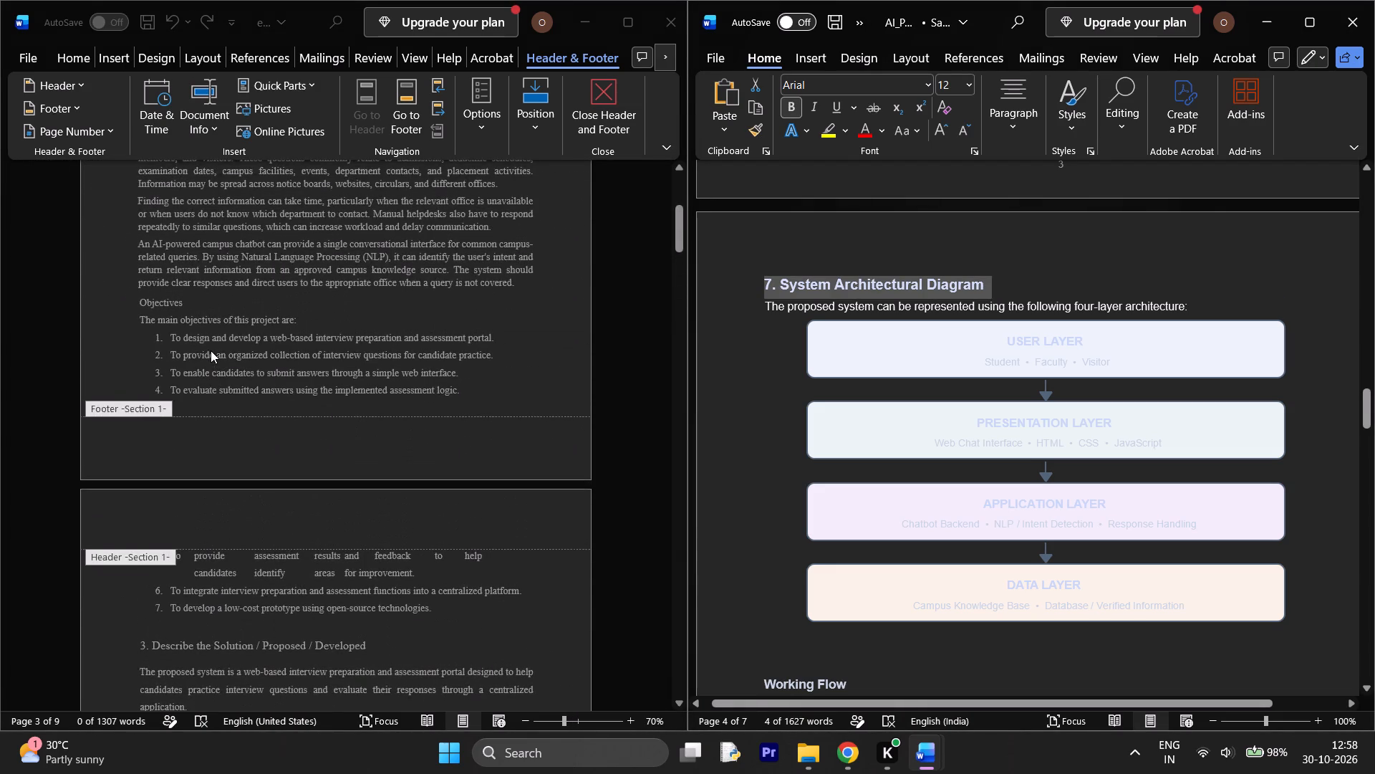
{"action": "scroll", "coordinate": [211, 350], "scroll_direction": "up", "scroll_amount": 1}
{"action": "left_click", "coordinate": [98, 596]}
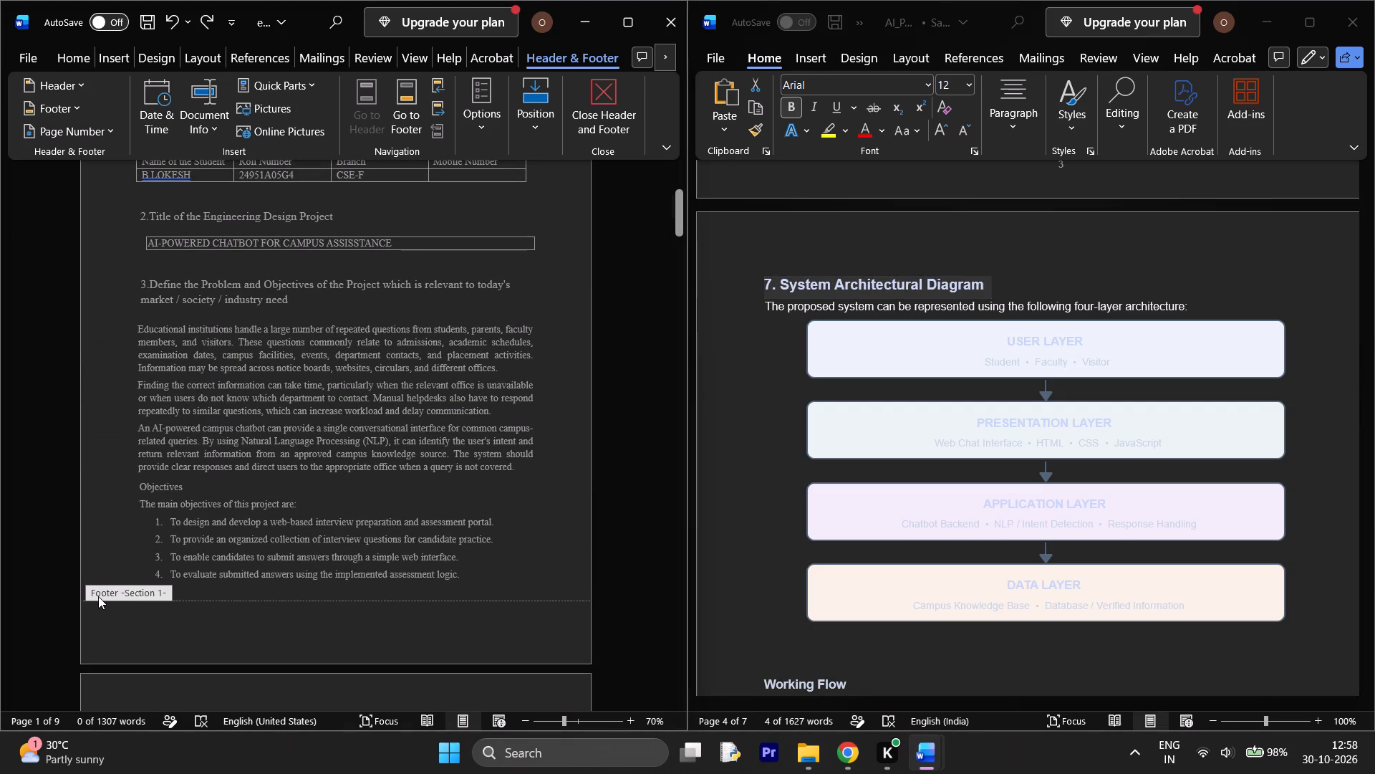
{"action": "left_click", "coordinate": [575, 526]}
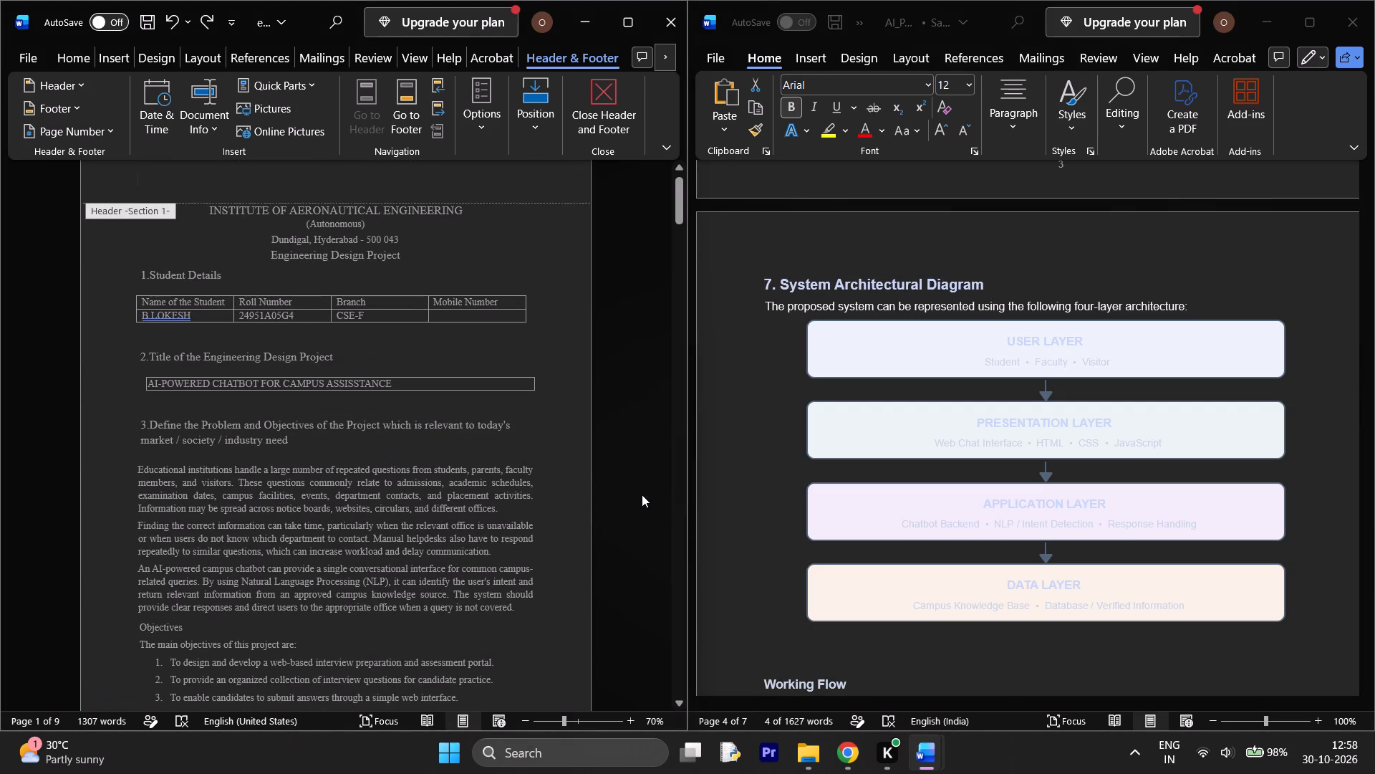
{"action": "left_click", "coordinate": [642, 494]}
{"action": "left_click", "coordinate": [642, 494]}
Look through the rest of the edp report, including the sample screens, references and mentor signature lines.
{"action": "scroll", "coordinate": [642, 494], "scroll_direction": "down", "scroll_amount": 4}
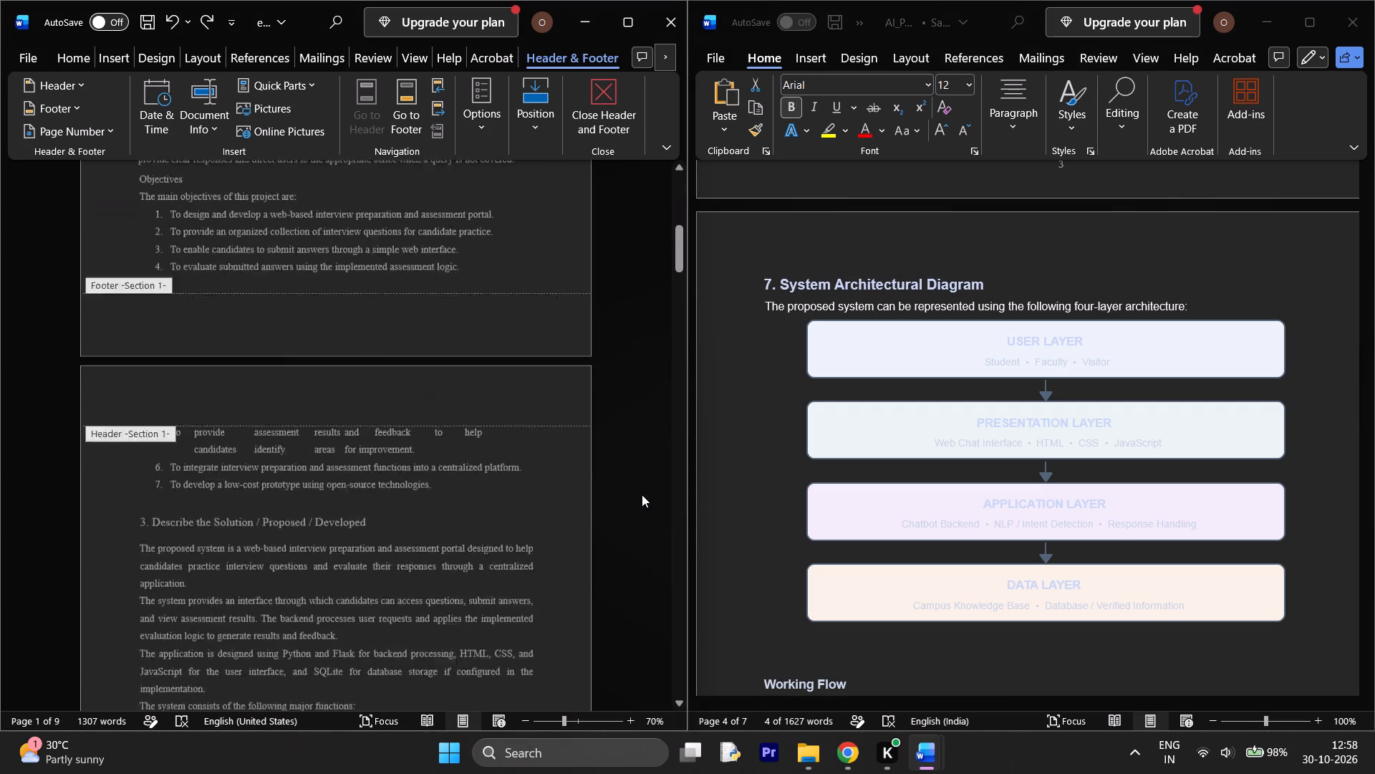
{"action": "scroll", "coordinate": [642, 494], "scroll_direction": "down", "scroll_amount": 9}
{"action": "scroll", "coordinate": [642, 494], "scroll_direction": "up", "scroll_amount": 1}
{"action": "left_click", "coordinate": [642, 494]}
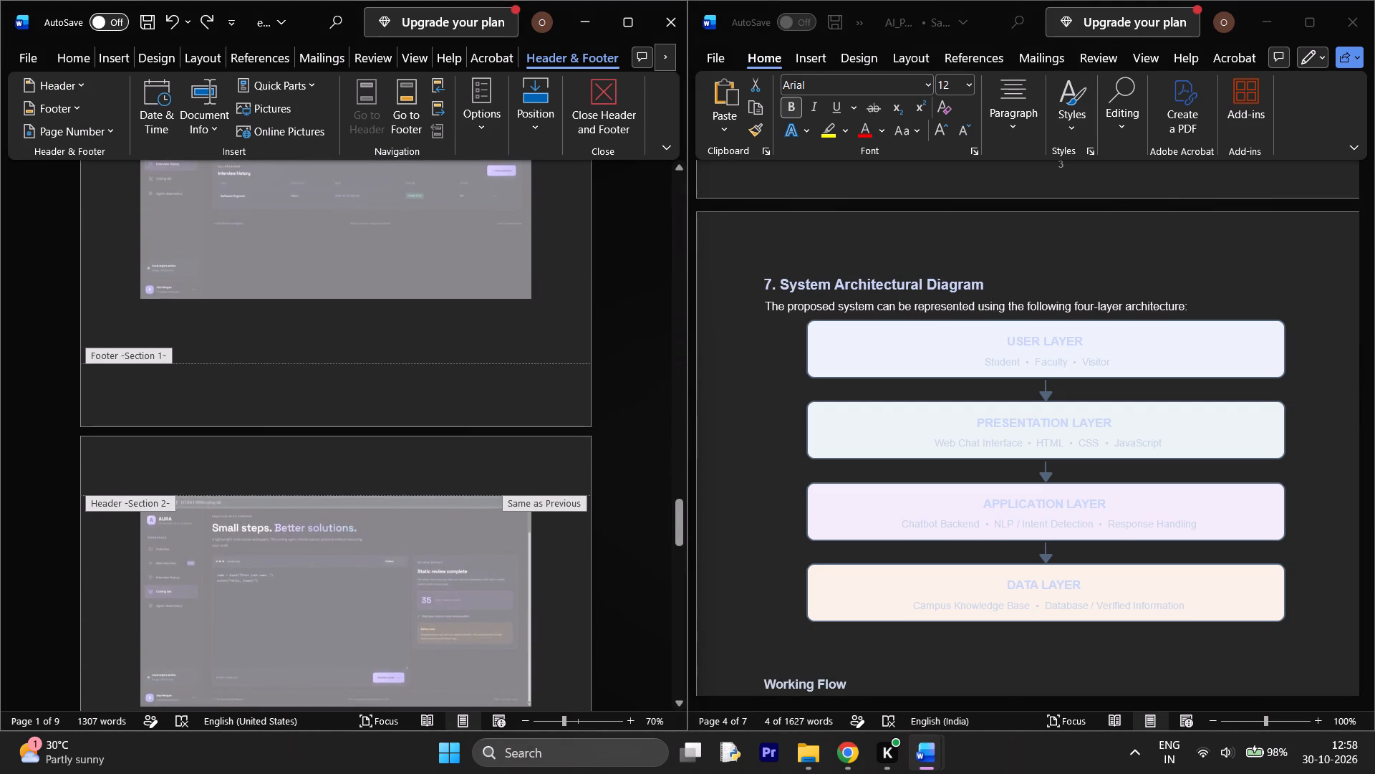
{"action": "scroll", "coordinate": [642, 494], "scroll_direction": "up", "scroll_amount": 7}
{"action": "scroll", "coordinate": [642, 494], "scroll_direction": "down", "scroll_amount": 2}
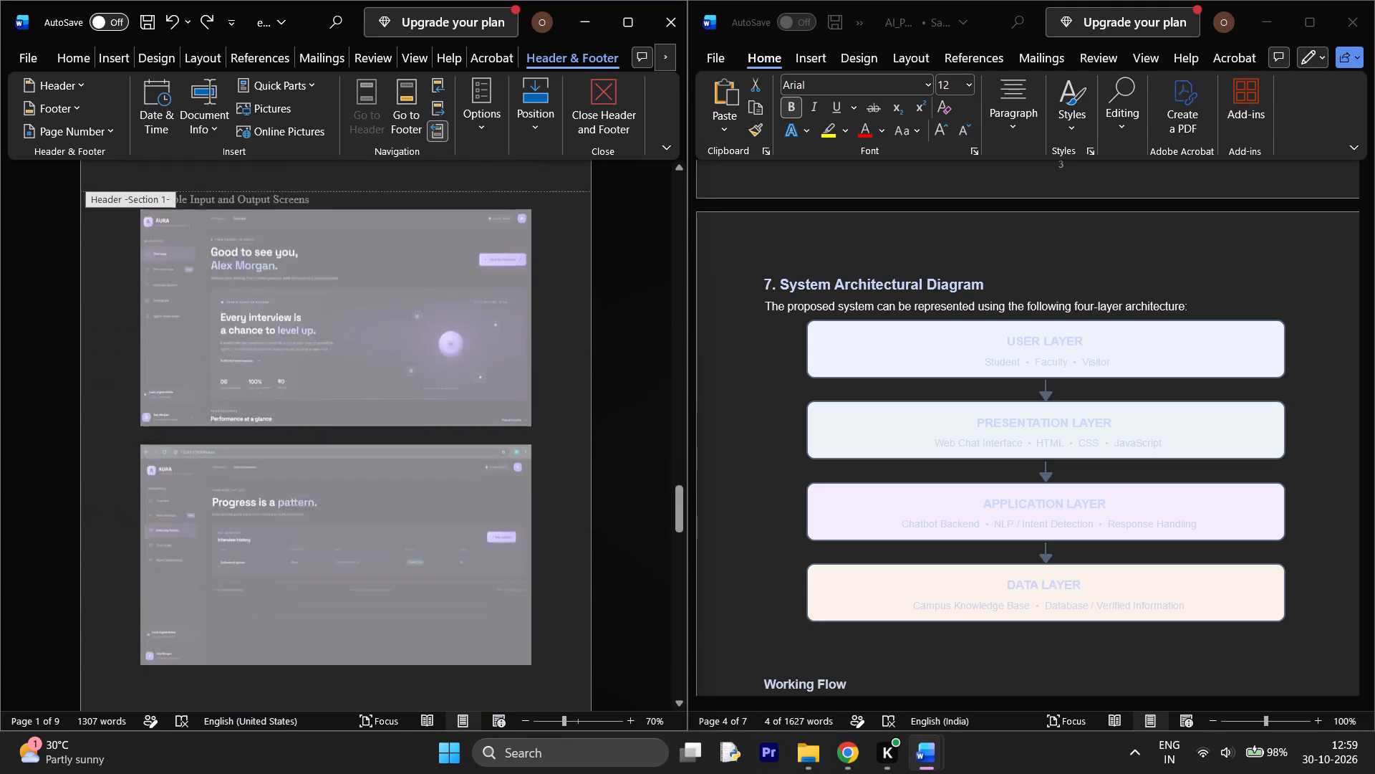
{"action": "scroll", "coordinate": [642, 494], "scroll_direction": "down", "scroll_amount": 12}
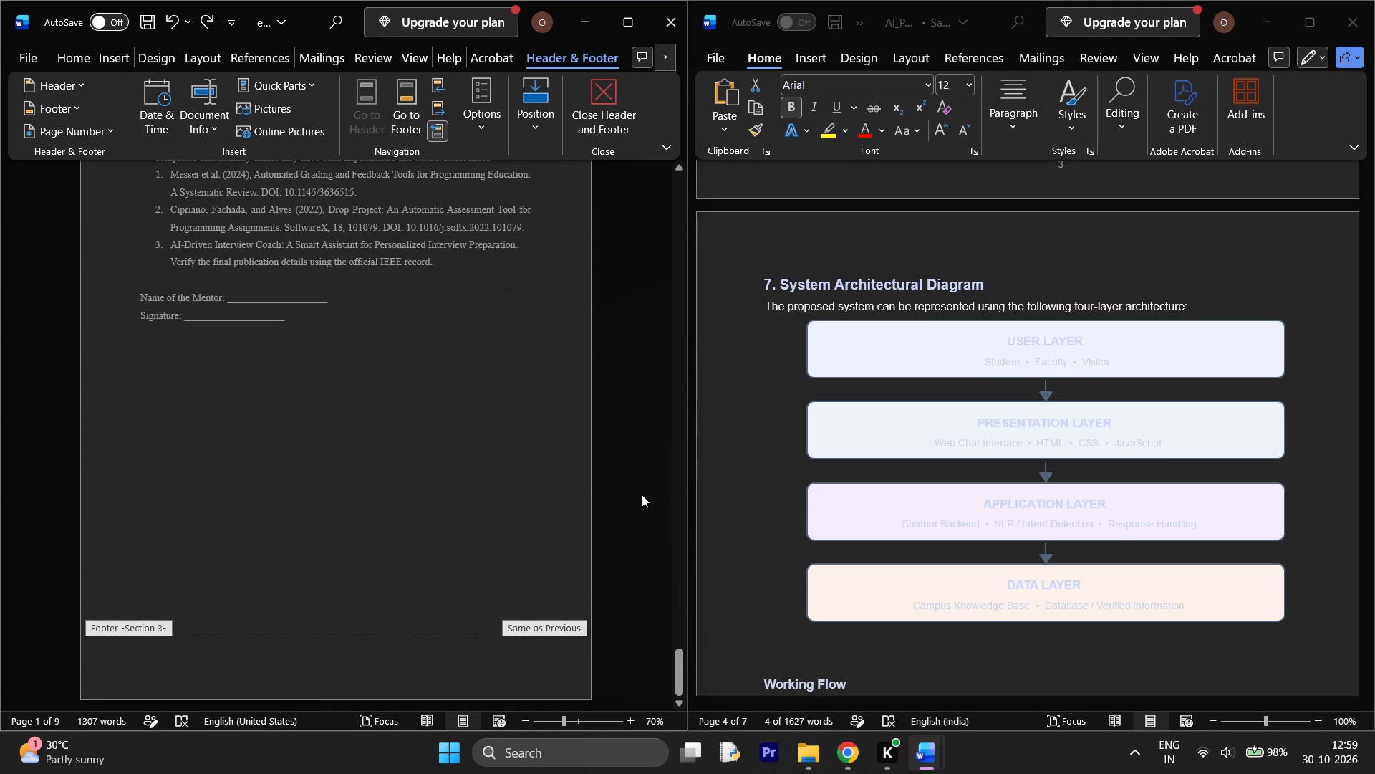
{"action": "scroll", "coordinate": [642, 494], "scroll_direction": "down", "scroll_amount": 1}
{"action": "left_click", "coordinate": [642, 494]}
{"action": "left_click", "coordinate": [559, 626]}
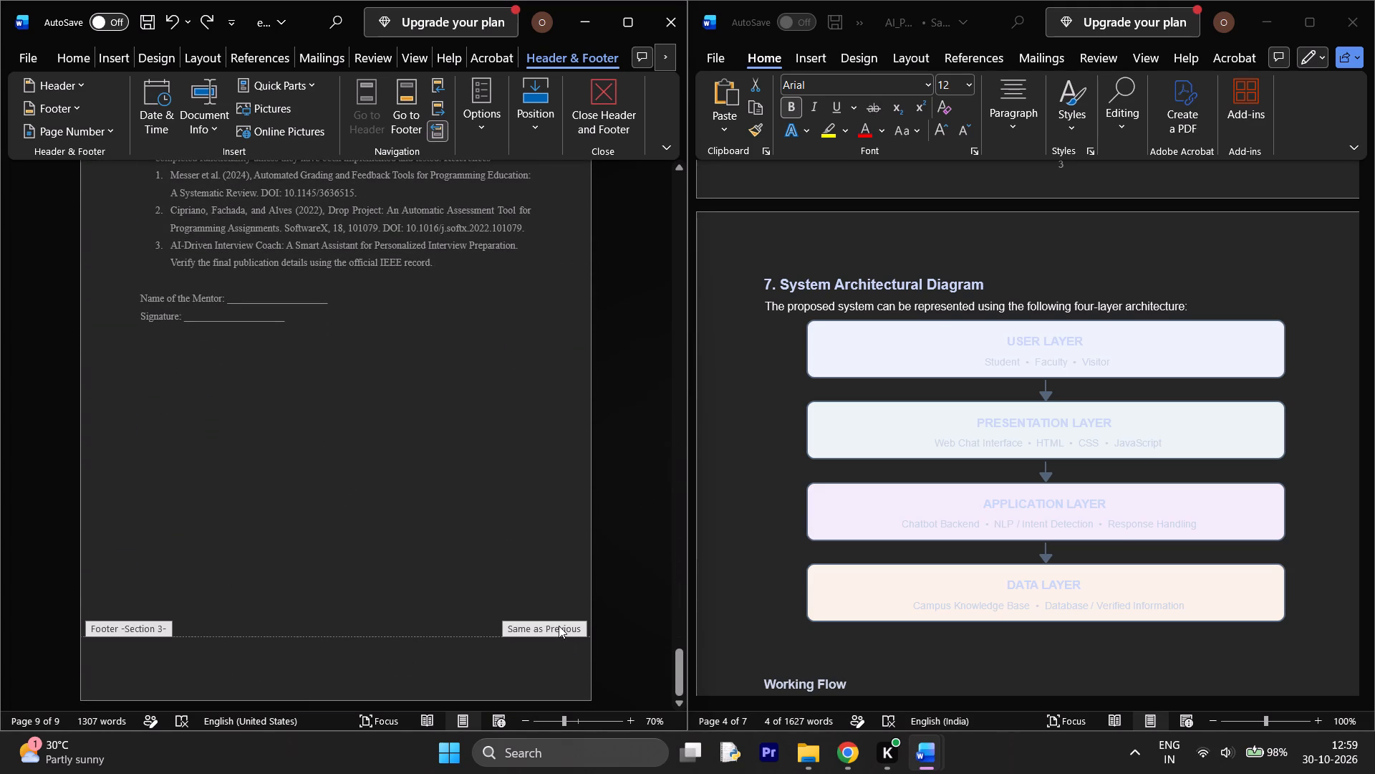
{"action": "left_click", "coordinate": [125, 626]}
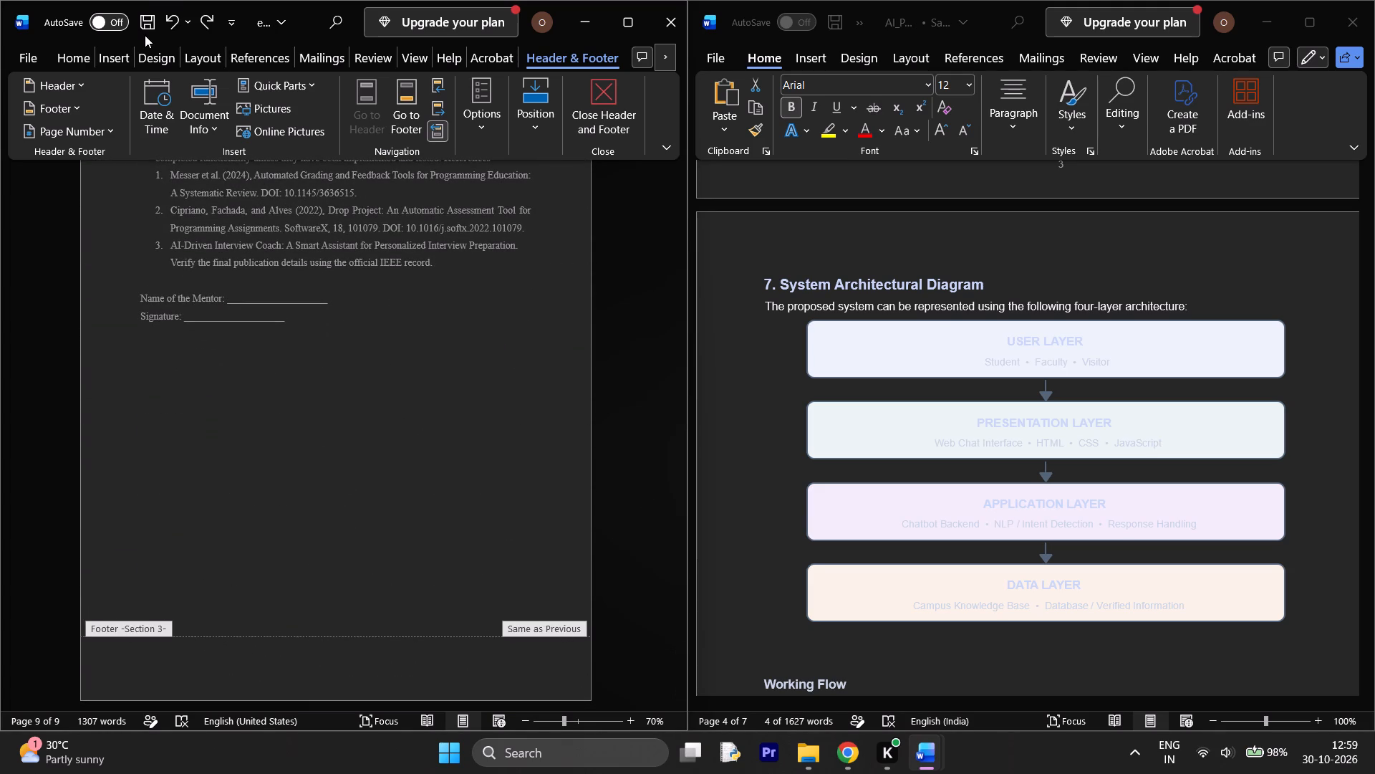
Save the edp report as a Word Document named "edp report" in the Downloads folder.
{"action": "left_click", "coordinate": [145, 19]}
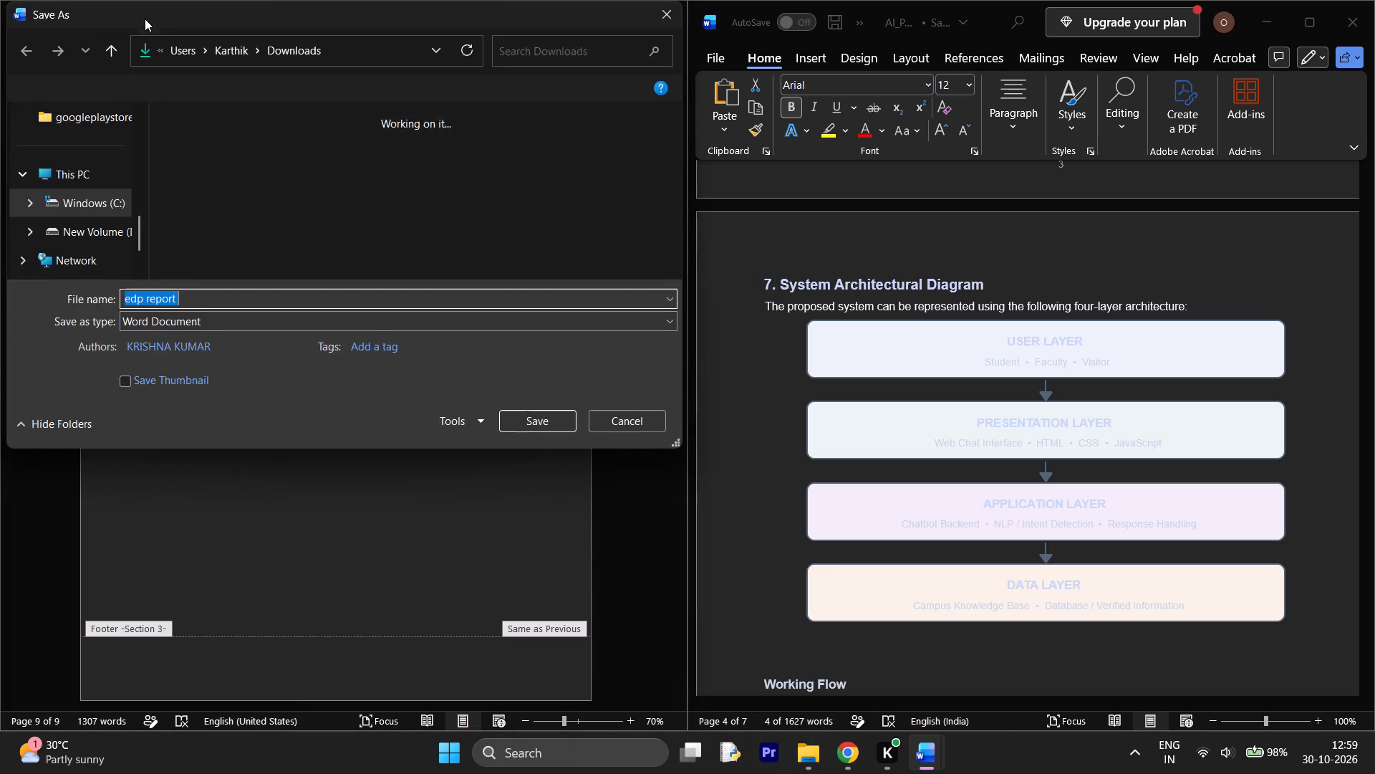
{"action": "left_click", "coordinate": [532, 411]}
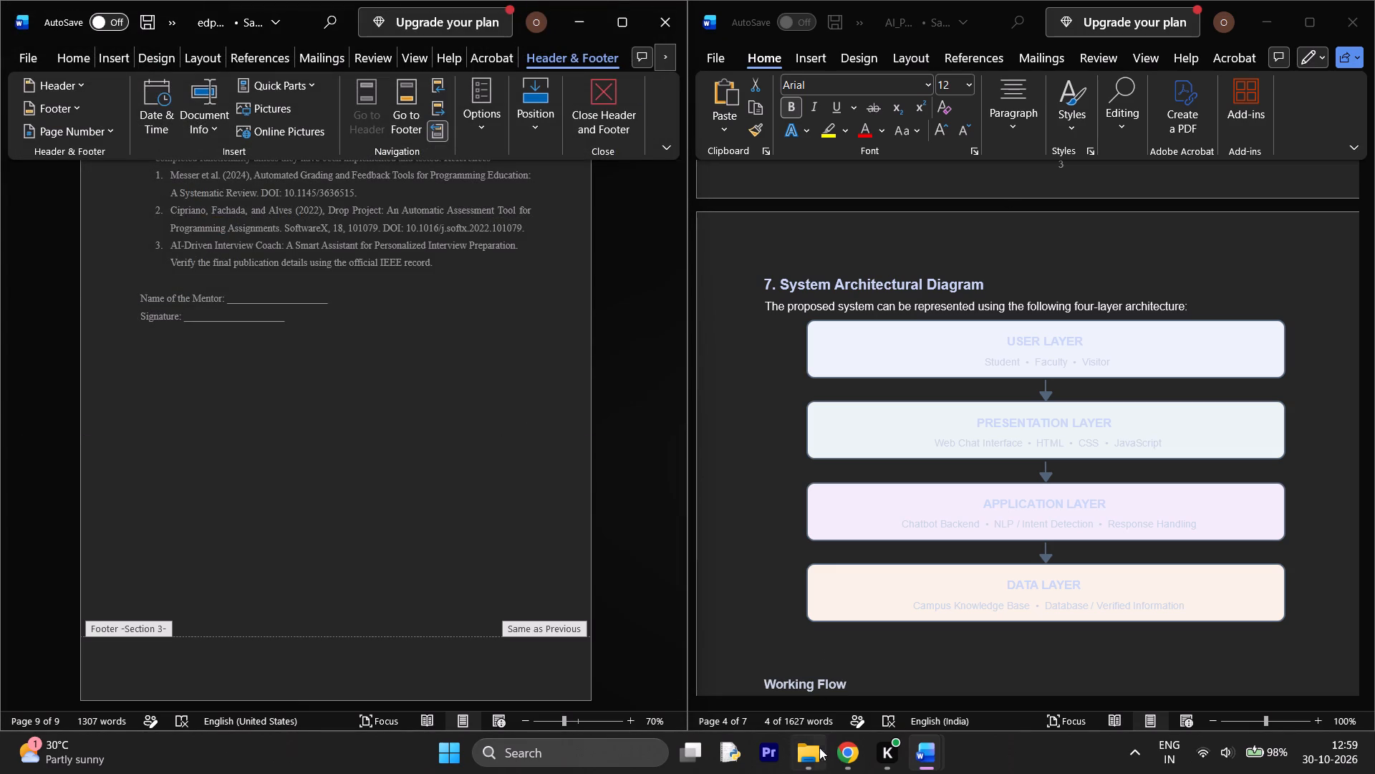
Switch to File Explorer, open the saved edp report Word document from the Downloads folder, and look back over its pages.
{"action": "left_click", "coordinate": [813, 773]}
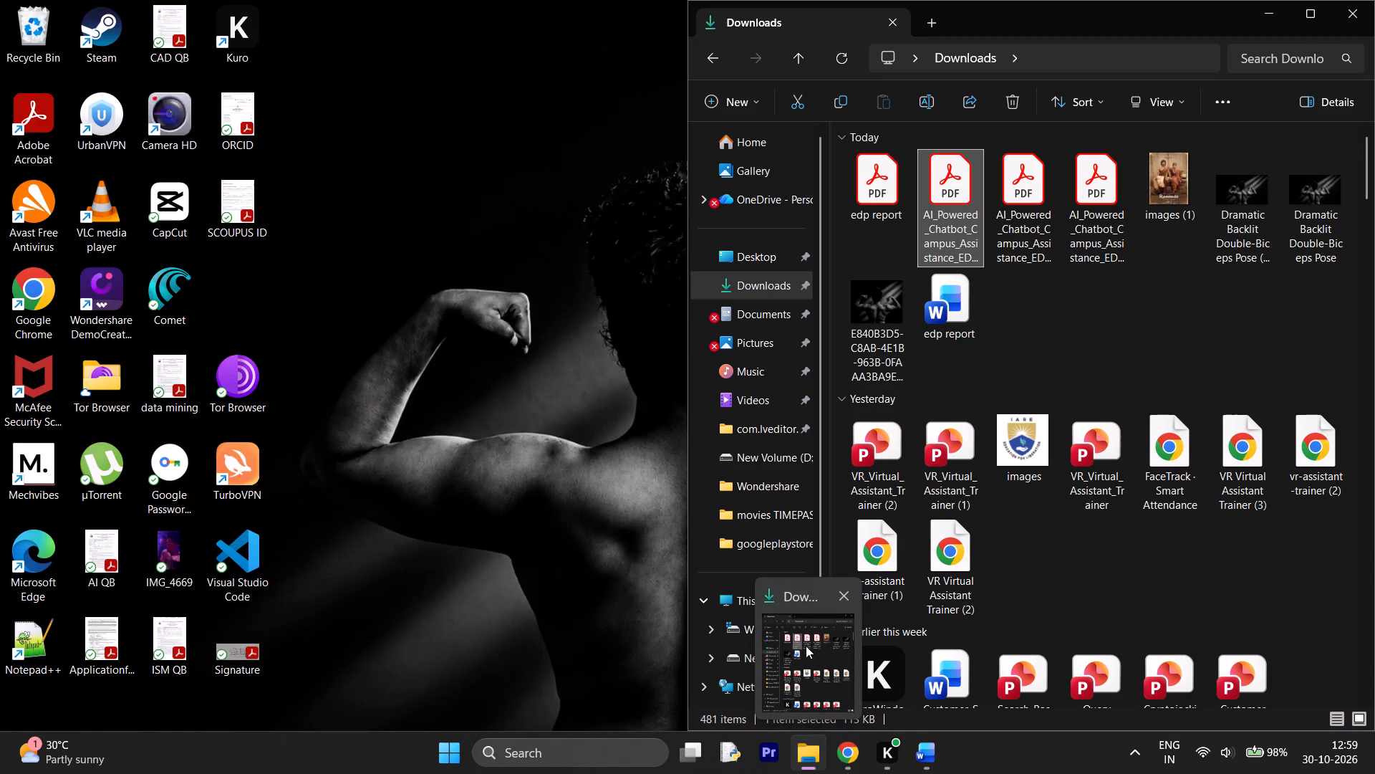
{"action": "left_click", "coordinate": [806, 646]}
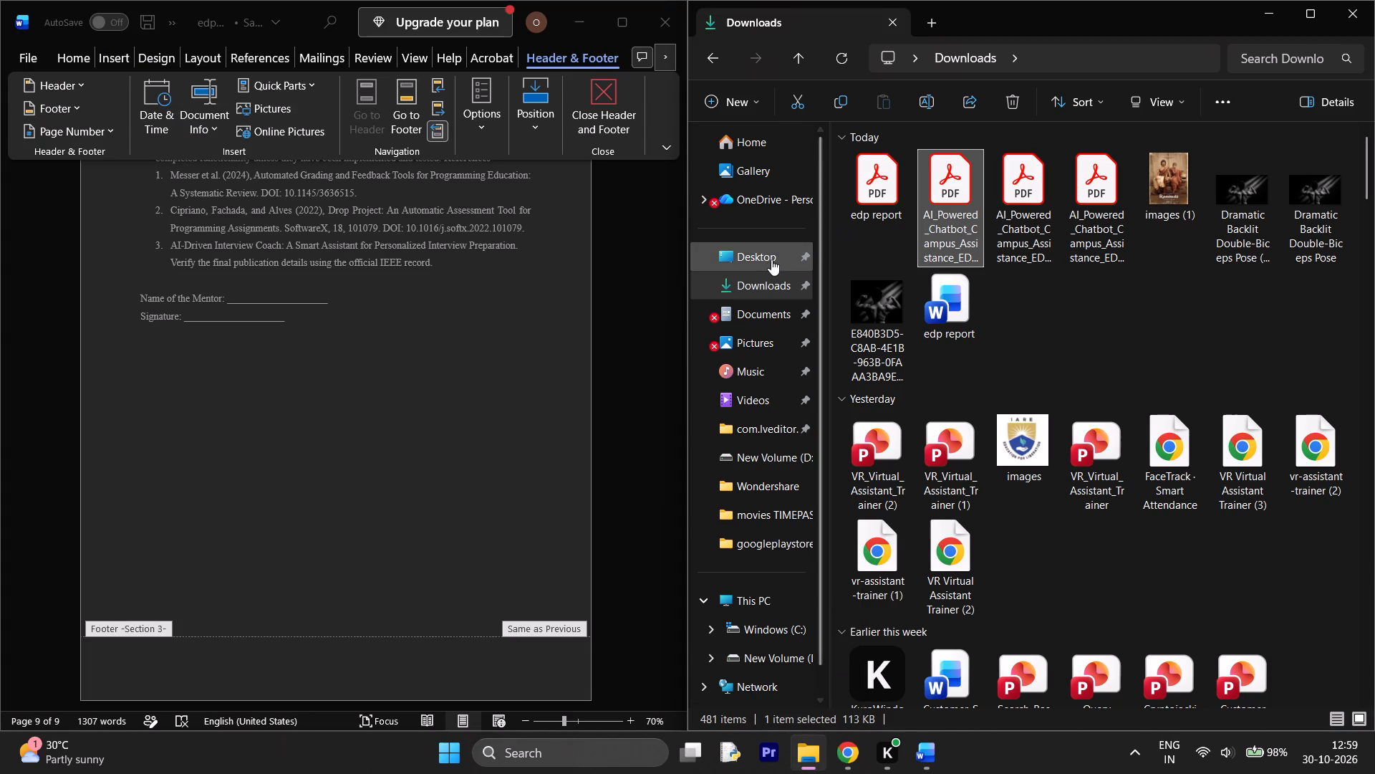
{"action": "left_click", "coordinate": [767, 287]}
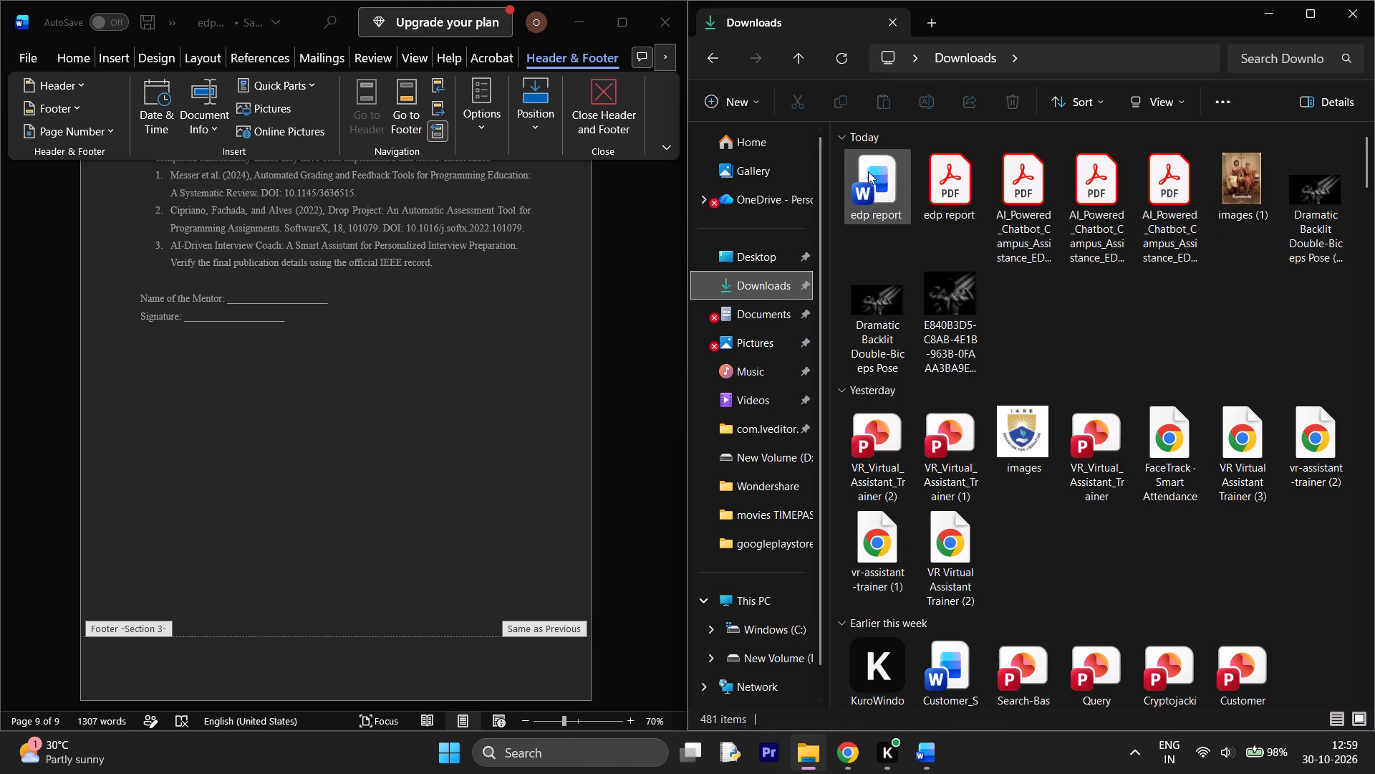
{"action": "triple_click", "coordinate": [868, 171]}
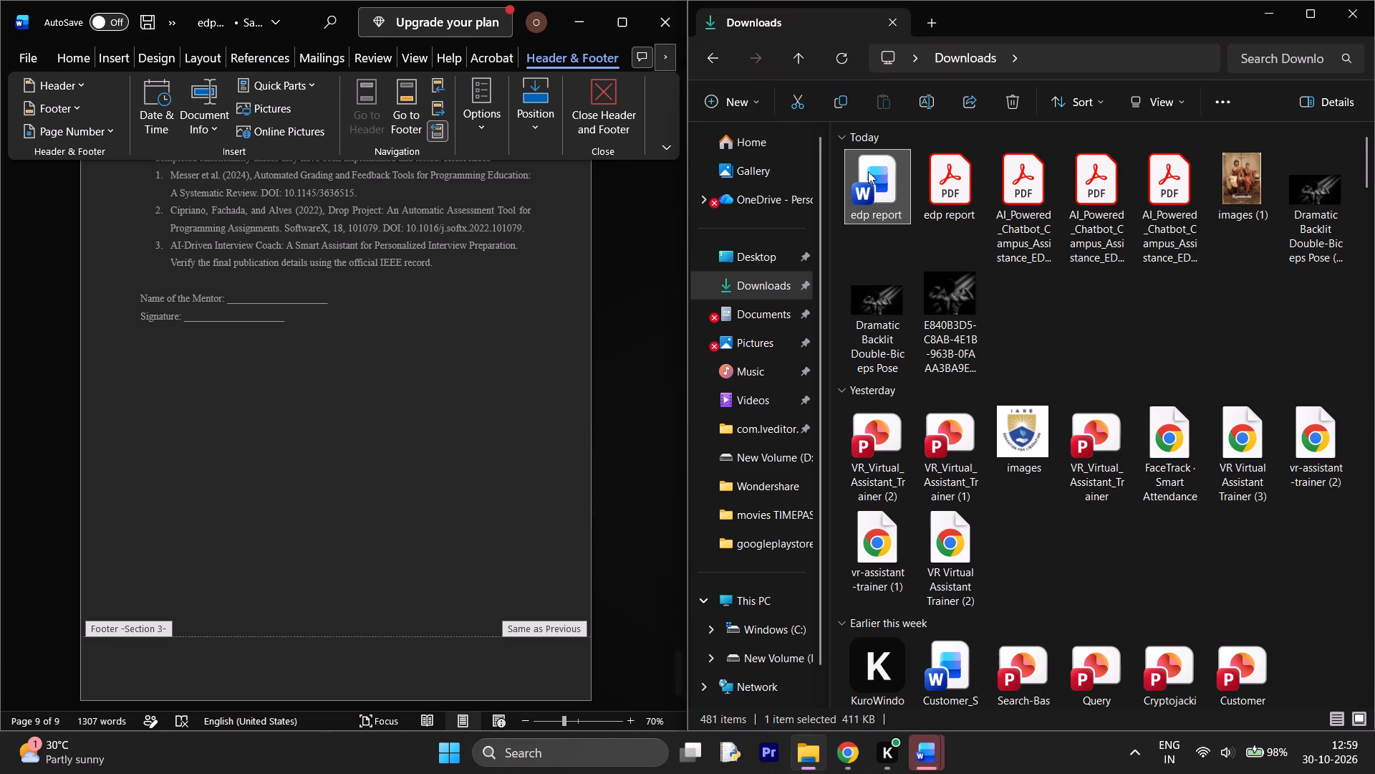
{"action": "scroll", "coordinate": [406, 368], "scroll_direction": "up", "scroll_amount": 1}
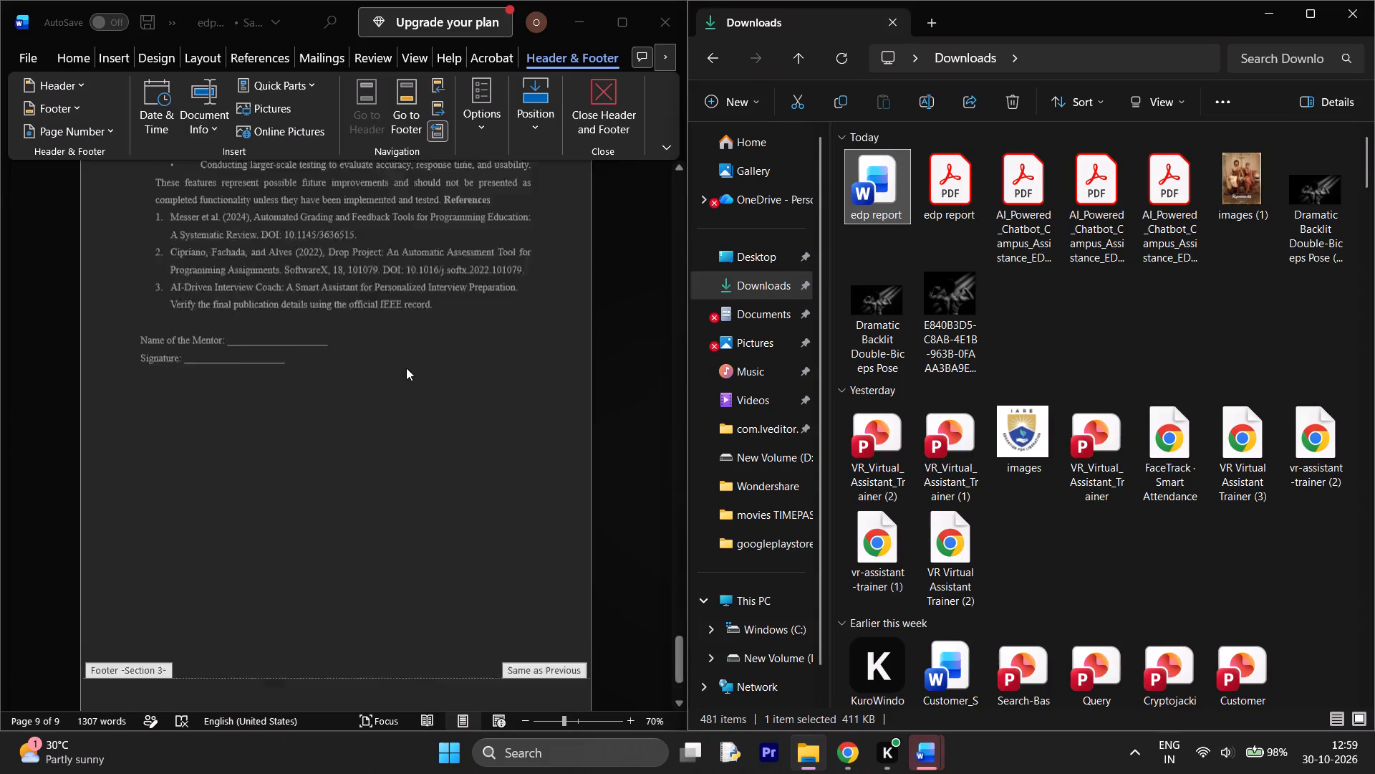
{"action": "scroll", "coordinate": [406, 368], "scroll_direction": "up", "scroll_amount": 17}
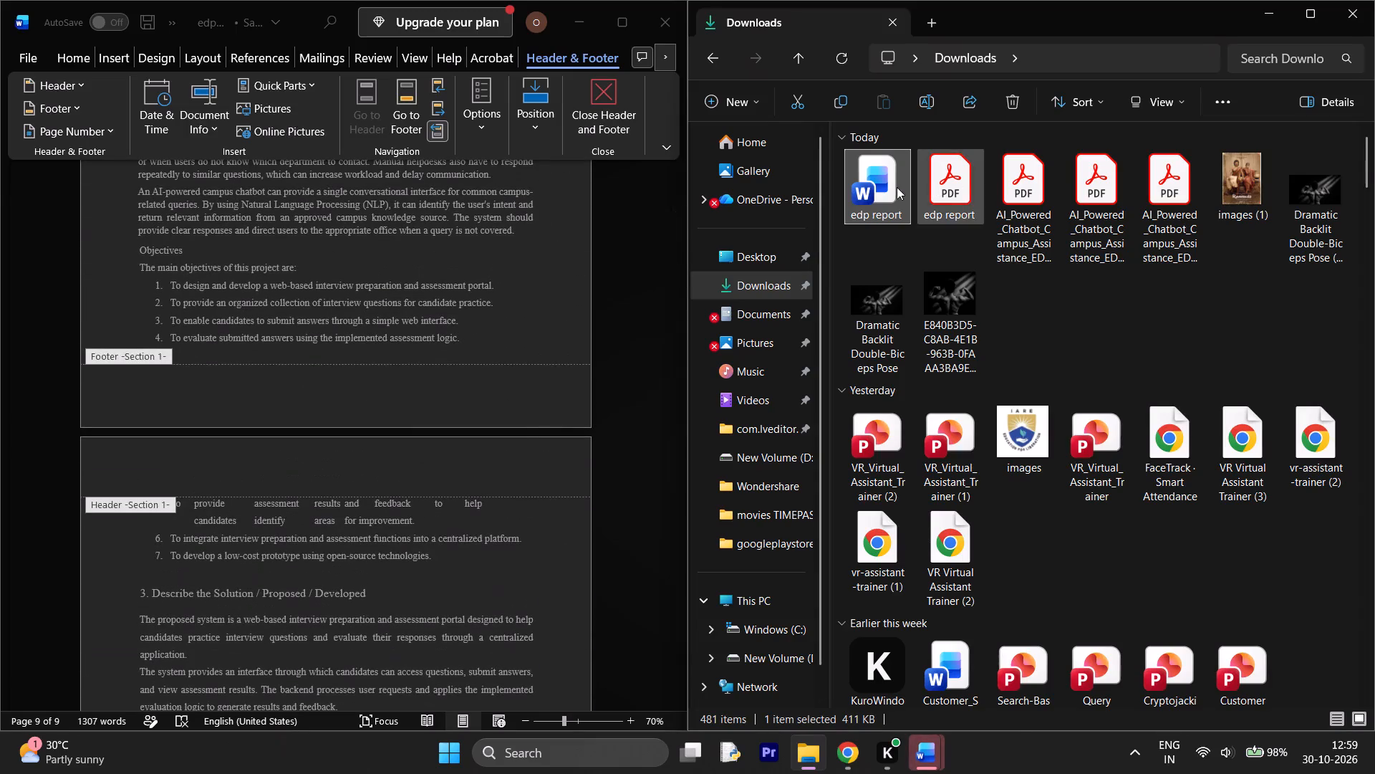
Close the edp report document in Word.
{"action": "left_click", "coordinate": [860, 191]}
{"action": "left_click", "coordinate": [662, 19]}
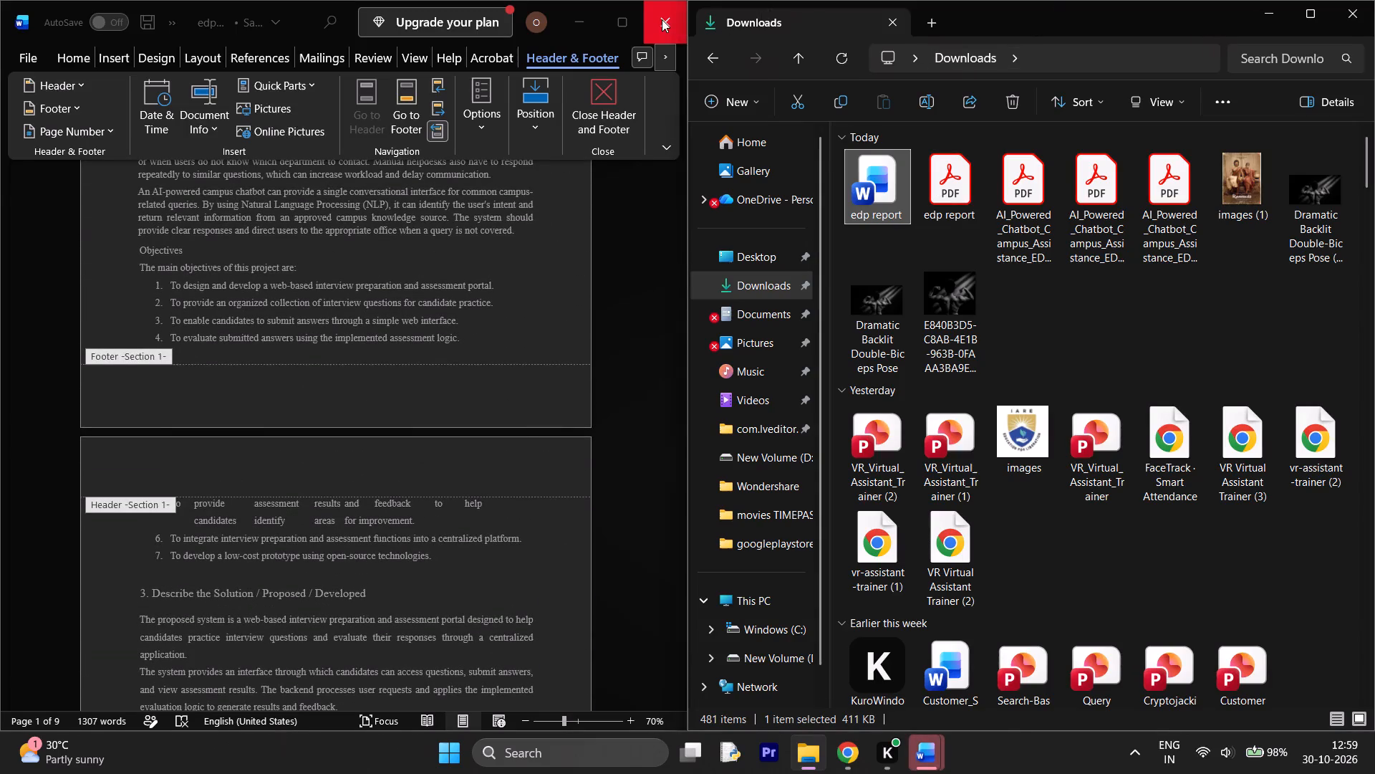
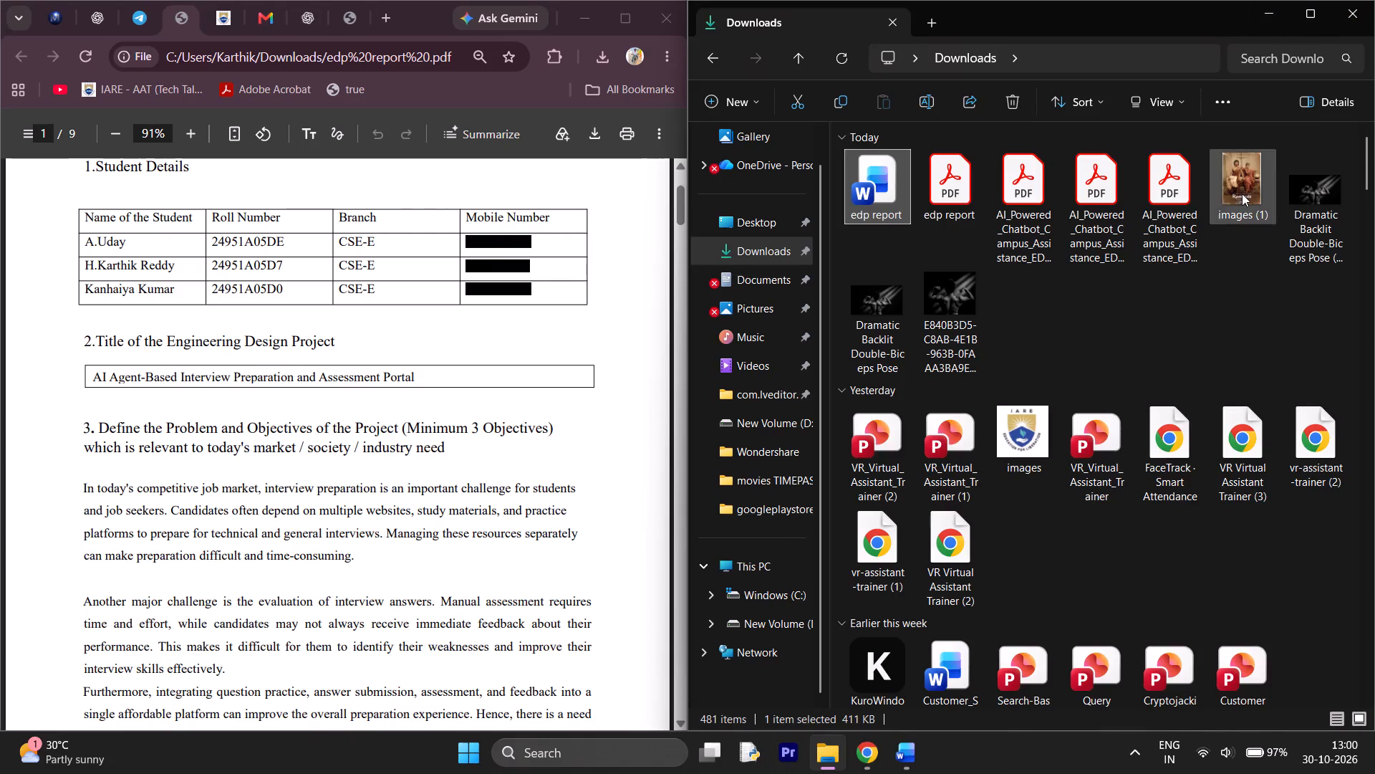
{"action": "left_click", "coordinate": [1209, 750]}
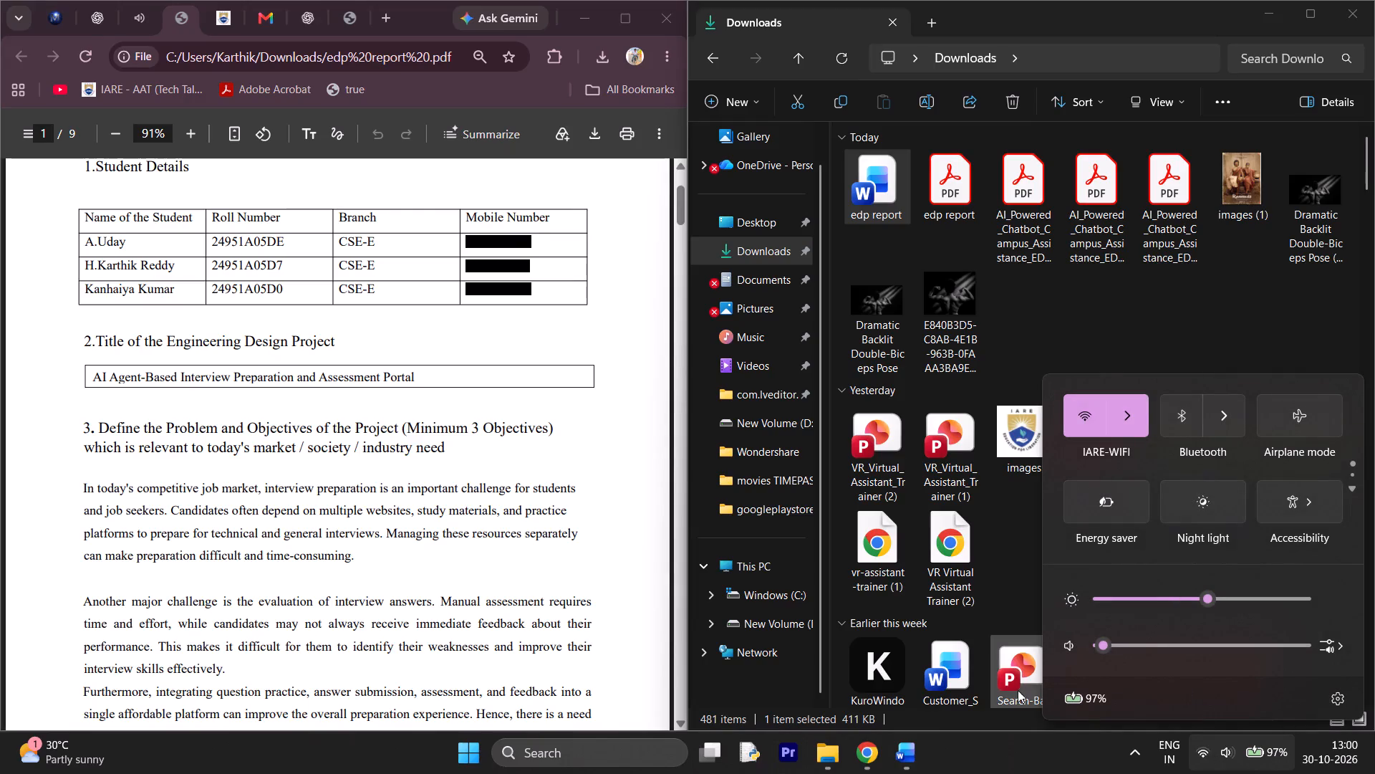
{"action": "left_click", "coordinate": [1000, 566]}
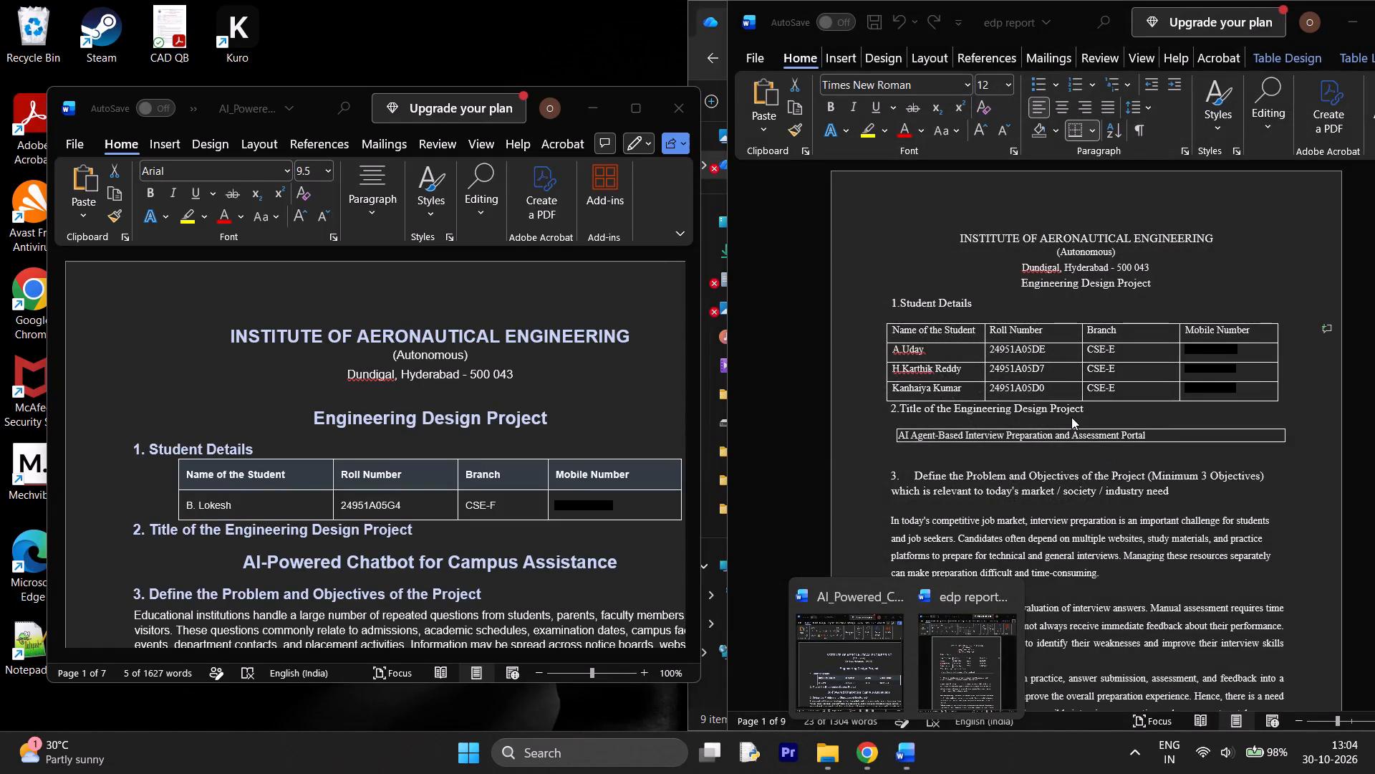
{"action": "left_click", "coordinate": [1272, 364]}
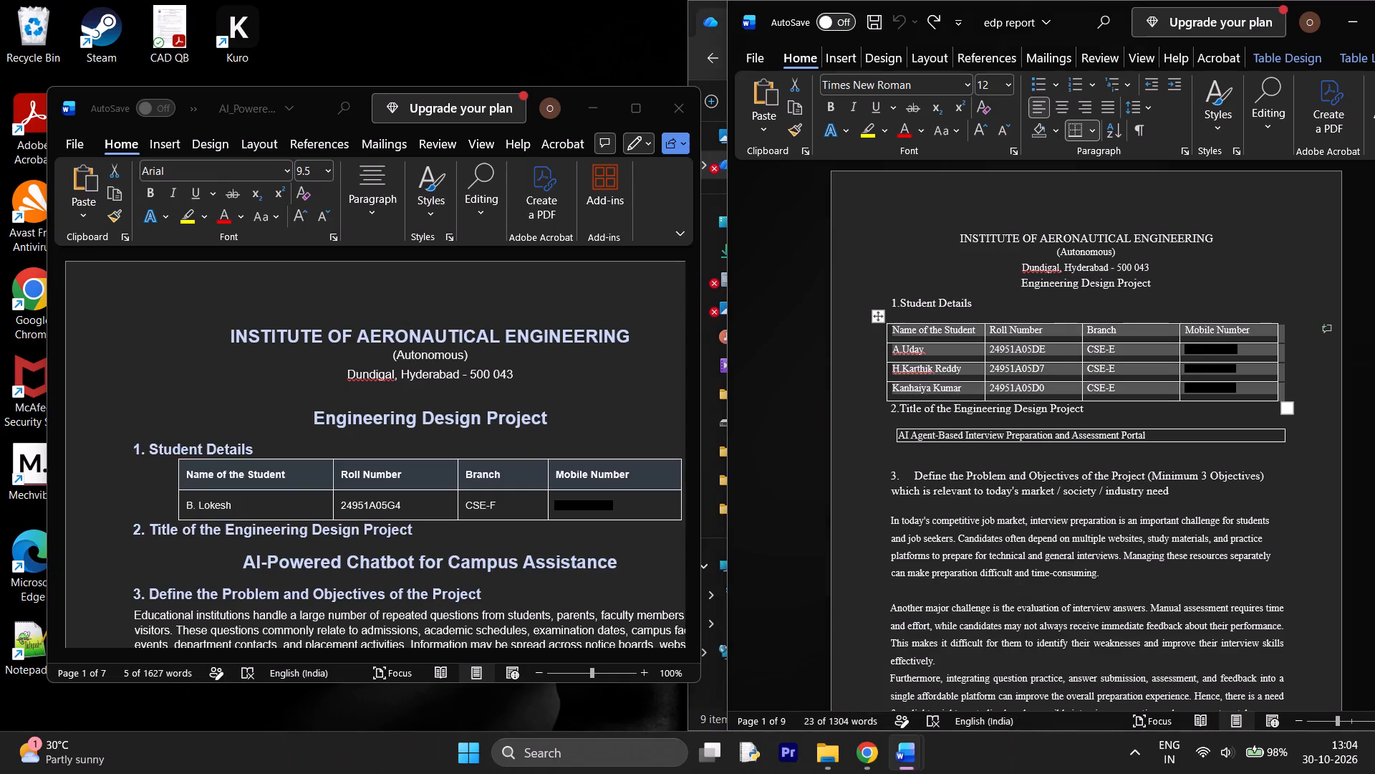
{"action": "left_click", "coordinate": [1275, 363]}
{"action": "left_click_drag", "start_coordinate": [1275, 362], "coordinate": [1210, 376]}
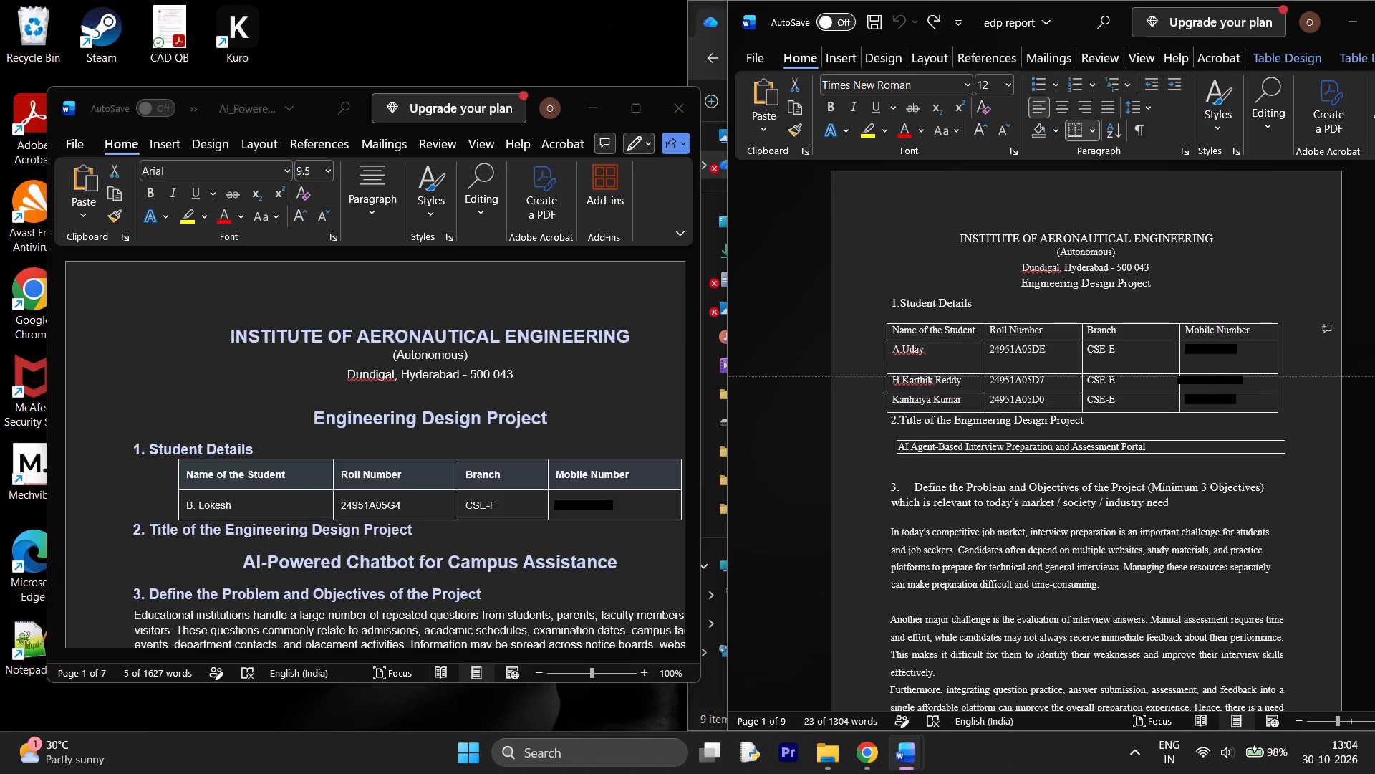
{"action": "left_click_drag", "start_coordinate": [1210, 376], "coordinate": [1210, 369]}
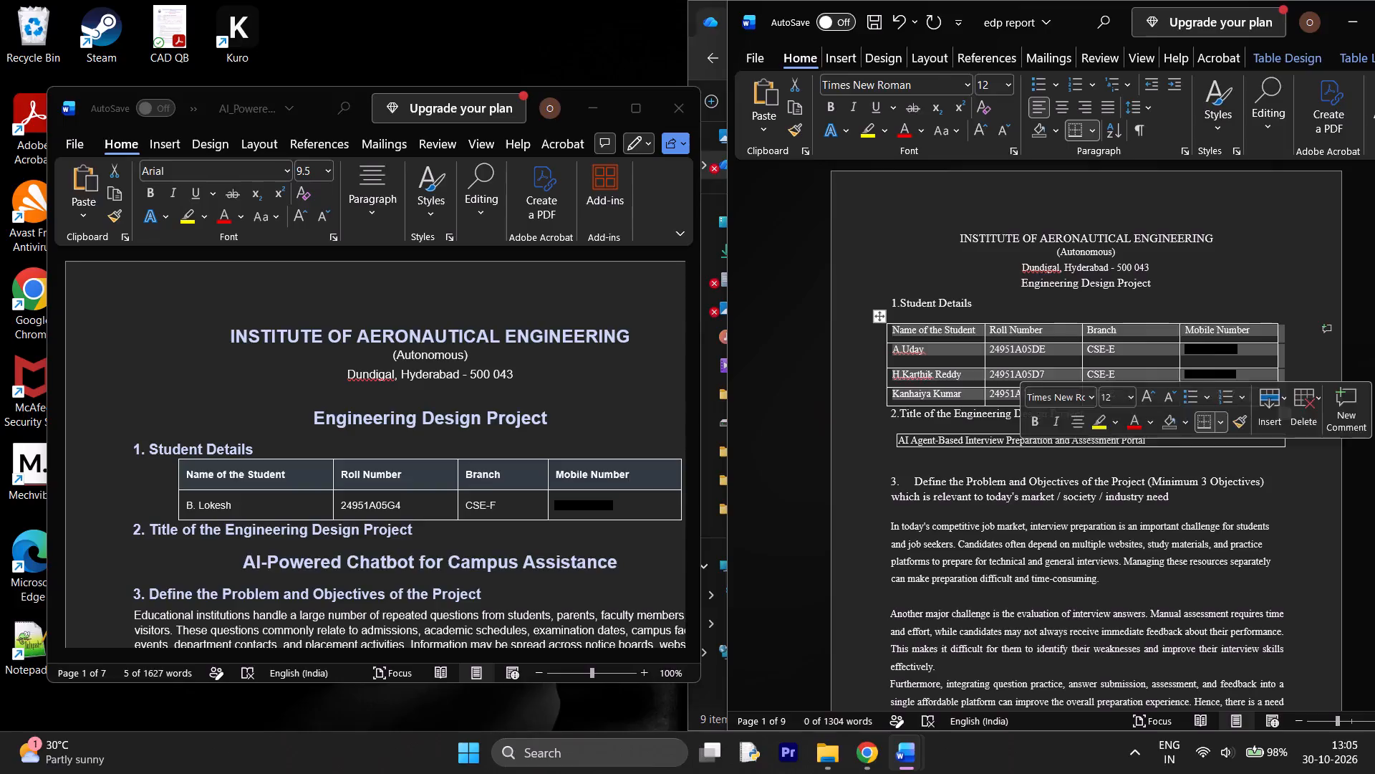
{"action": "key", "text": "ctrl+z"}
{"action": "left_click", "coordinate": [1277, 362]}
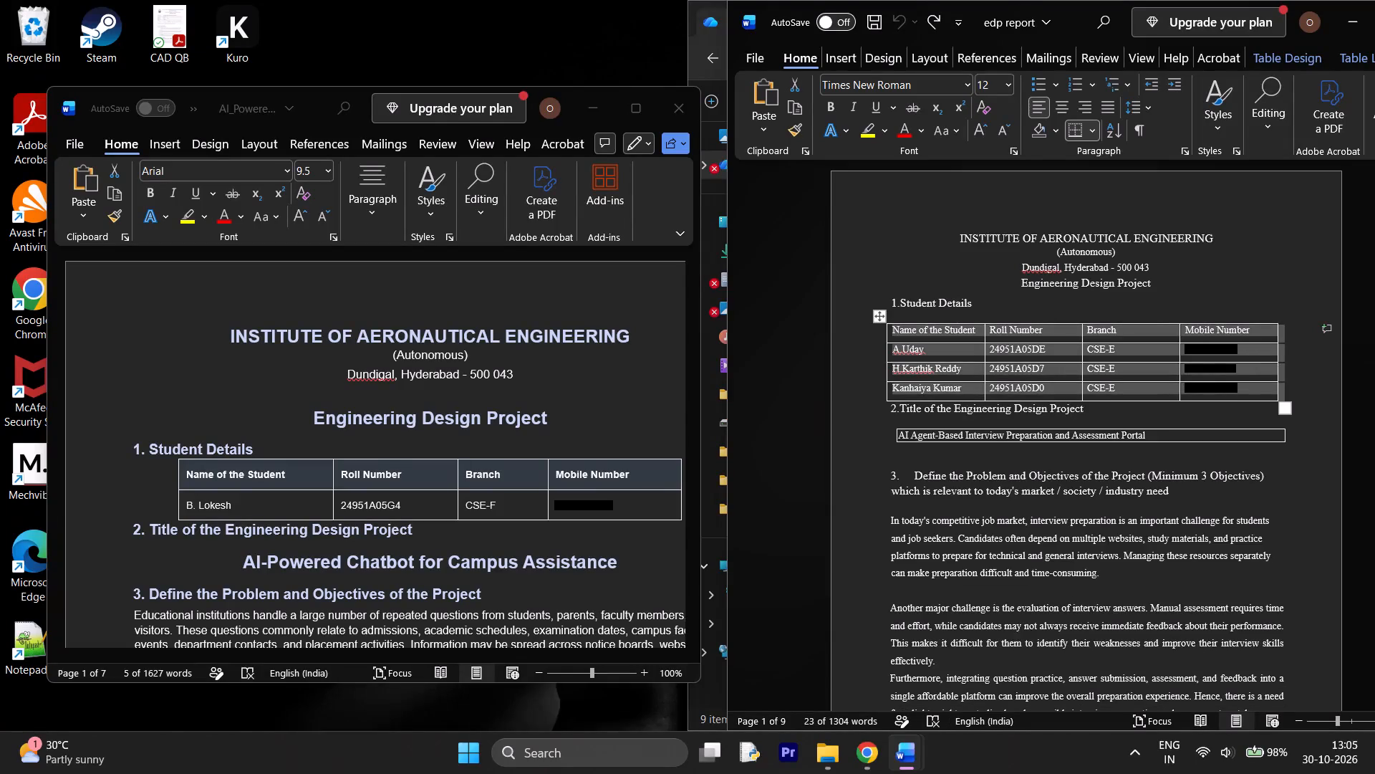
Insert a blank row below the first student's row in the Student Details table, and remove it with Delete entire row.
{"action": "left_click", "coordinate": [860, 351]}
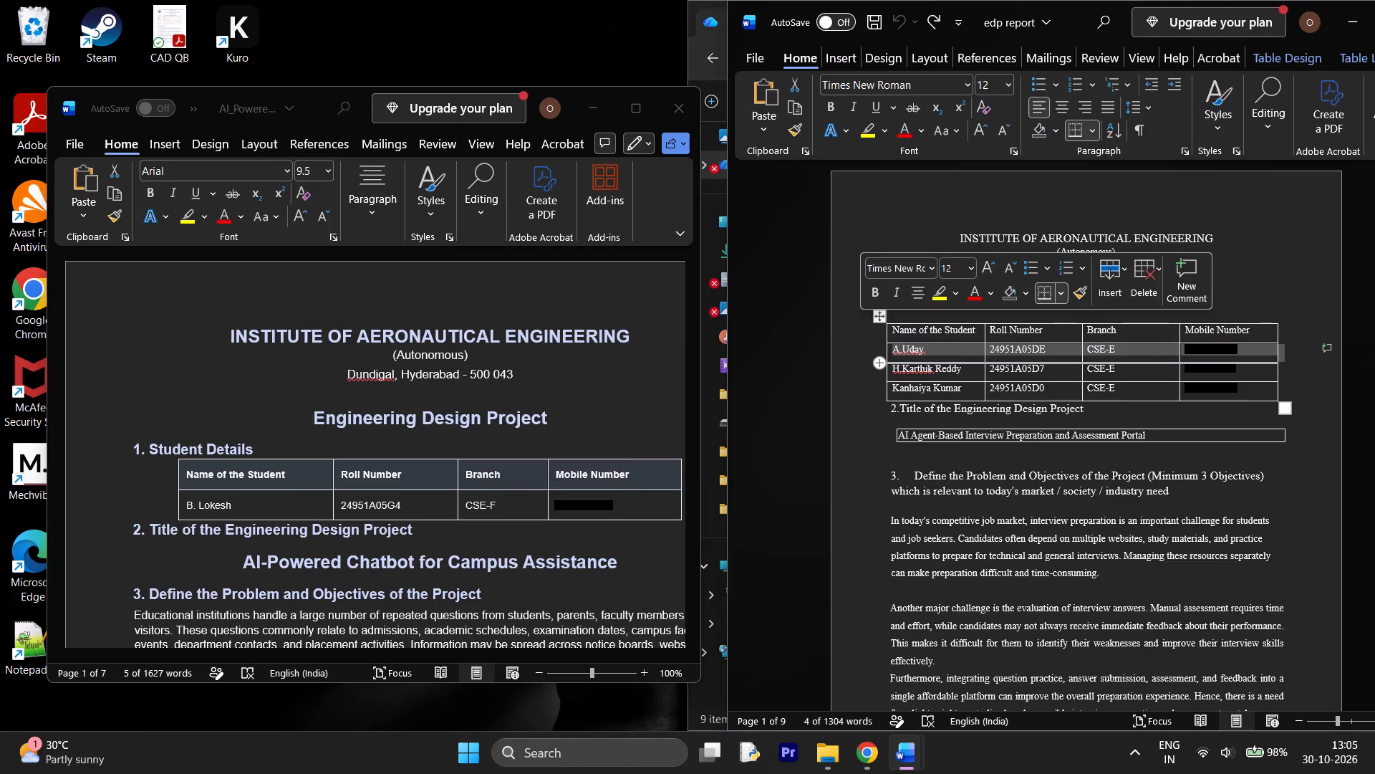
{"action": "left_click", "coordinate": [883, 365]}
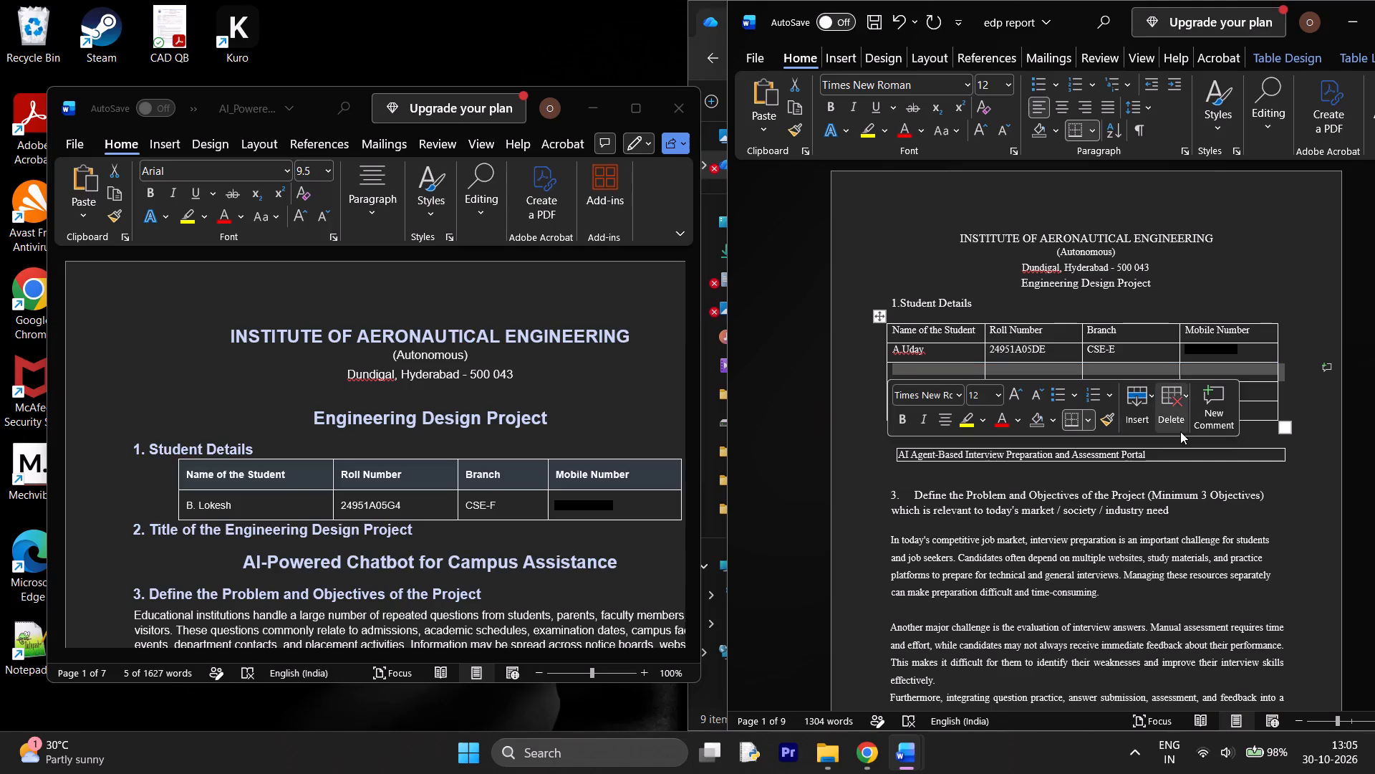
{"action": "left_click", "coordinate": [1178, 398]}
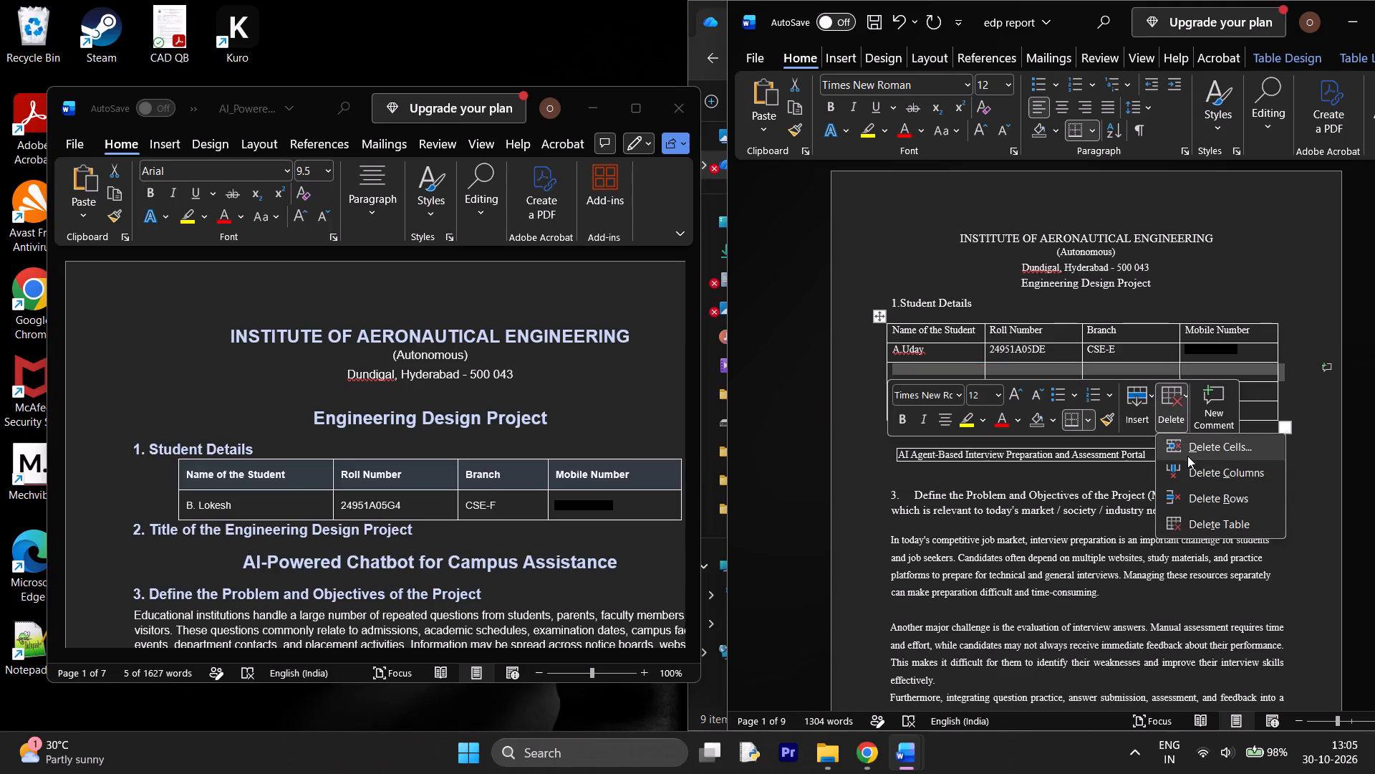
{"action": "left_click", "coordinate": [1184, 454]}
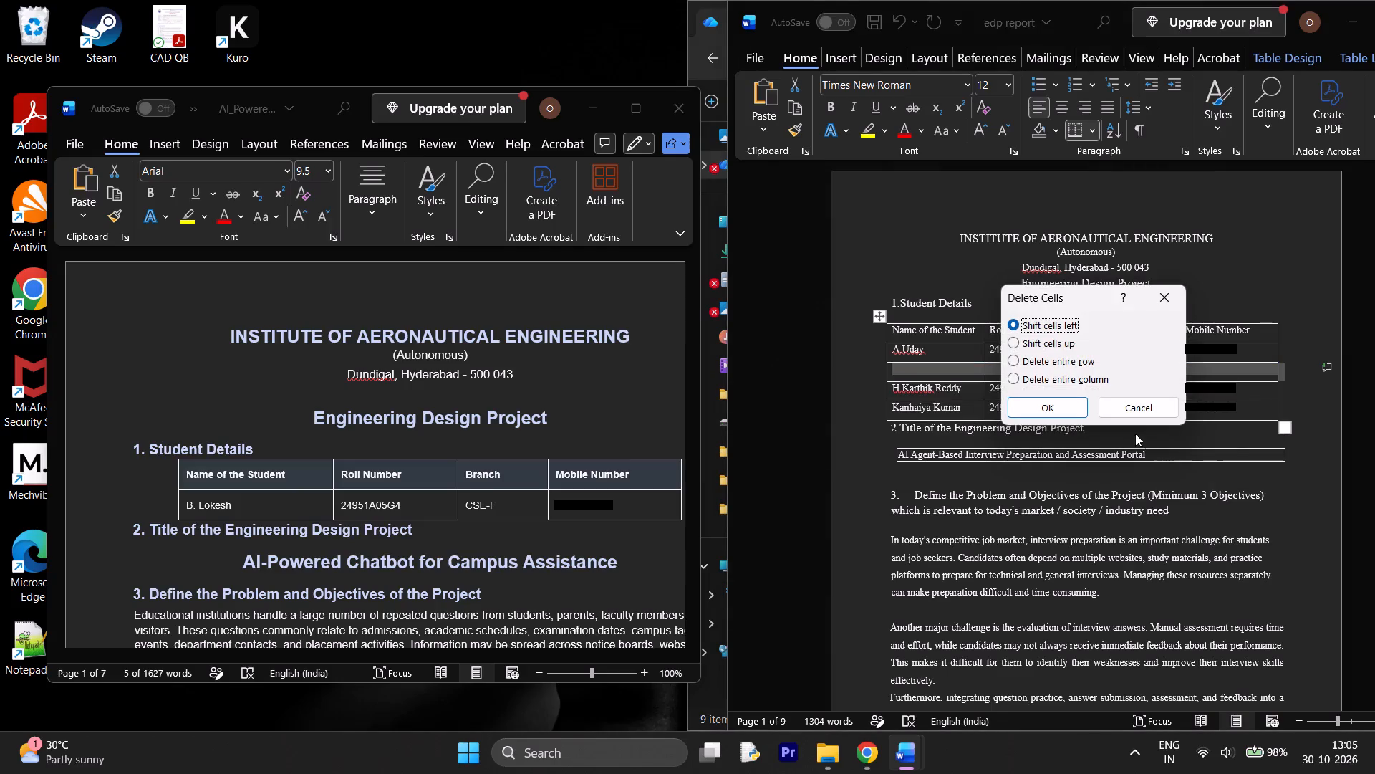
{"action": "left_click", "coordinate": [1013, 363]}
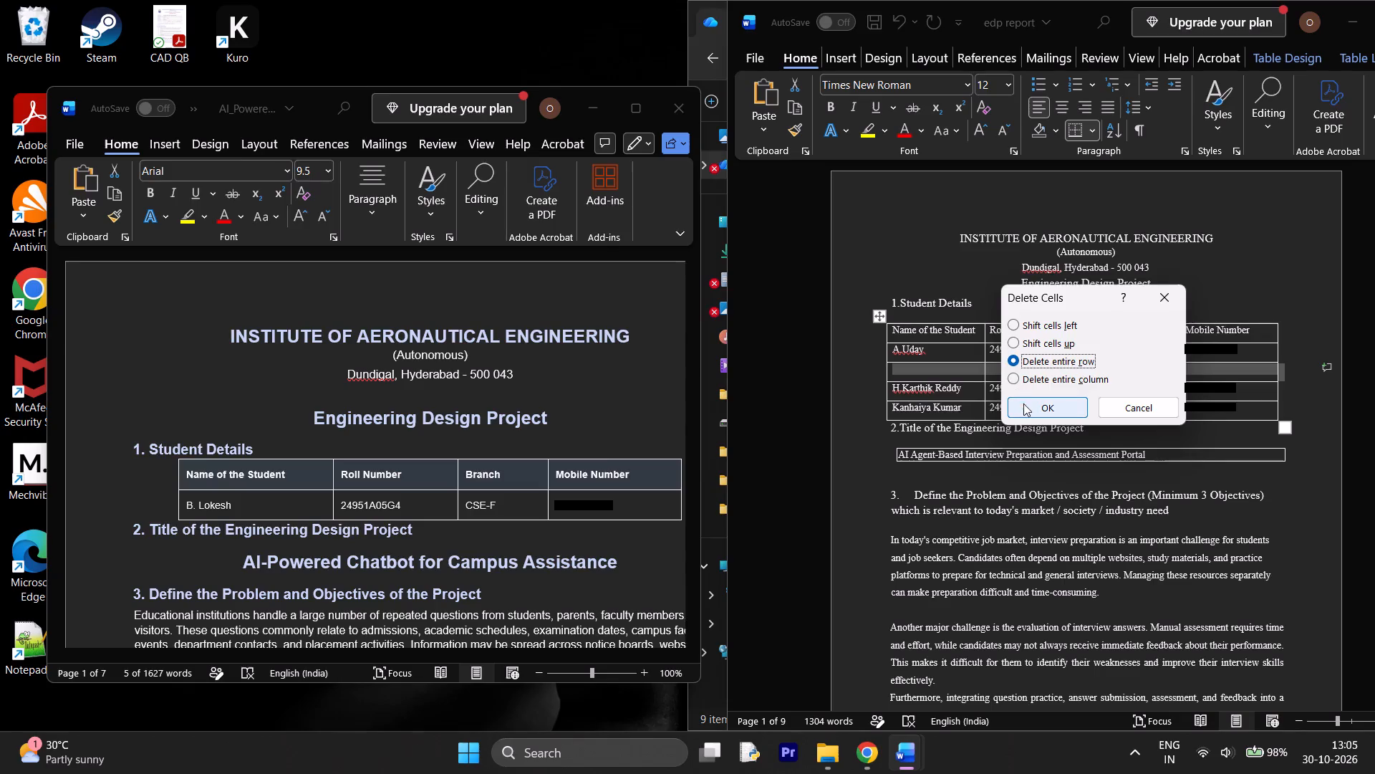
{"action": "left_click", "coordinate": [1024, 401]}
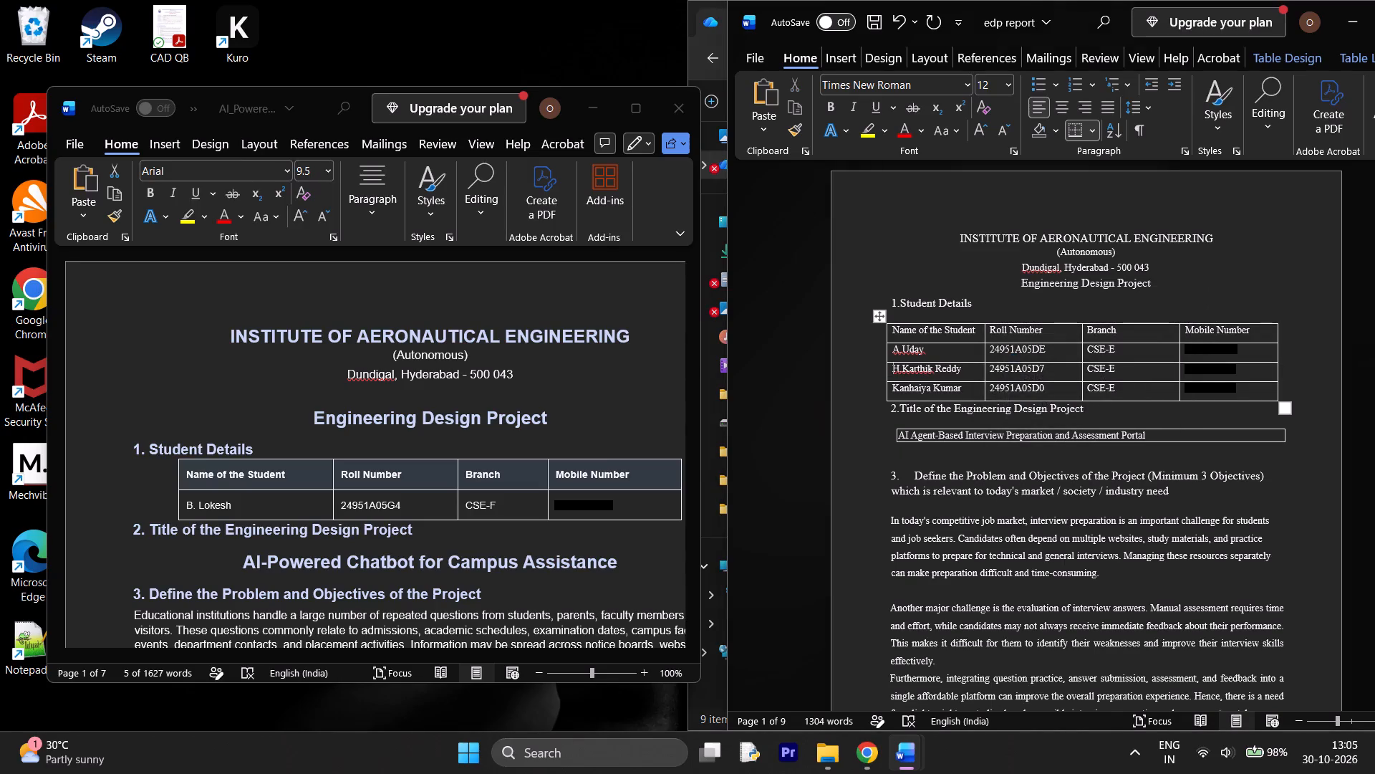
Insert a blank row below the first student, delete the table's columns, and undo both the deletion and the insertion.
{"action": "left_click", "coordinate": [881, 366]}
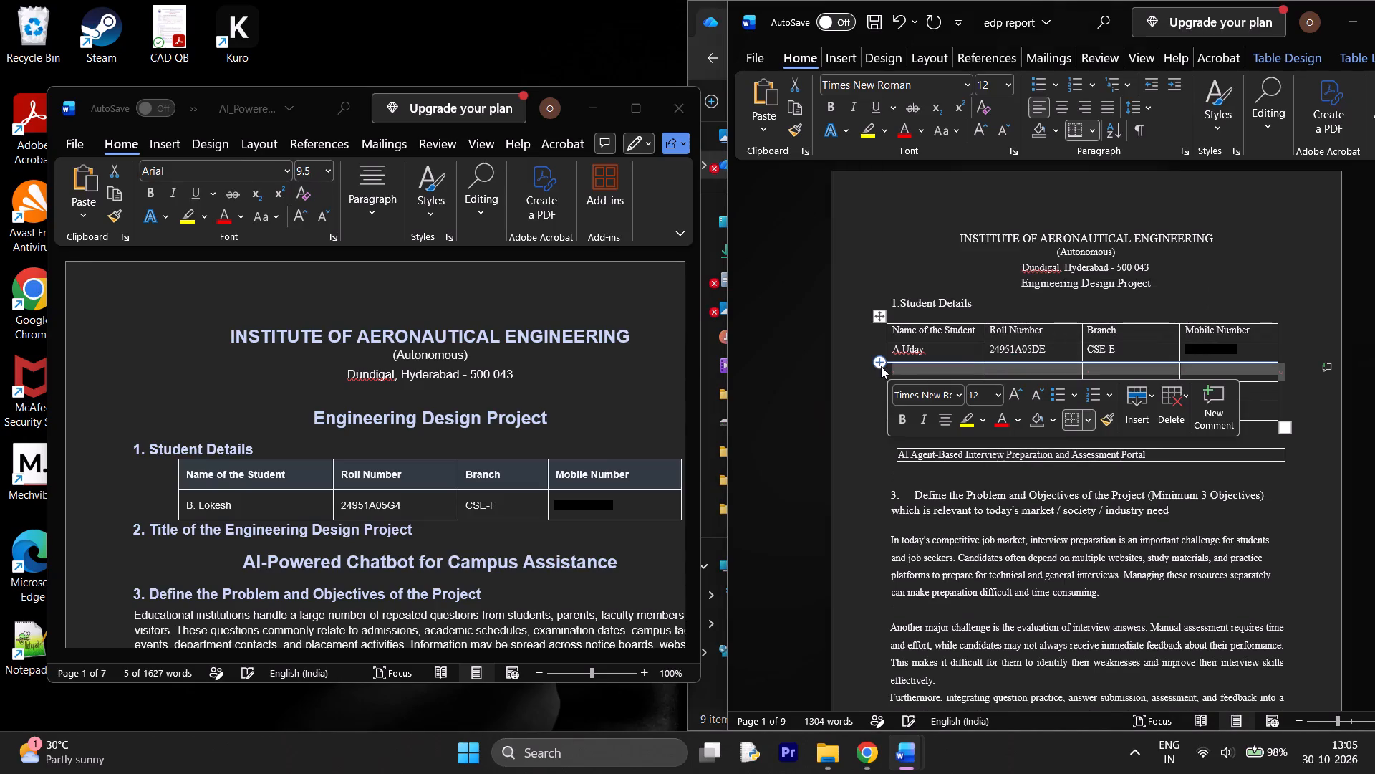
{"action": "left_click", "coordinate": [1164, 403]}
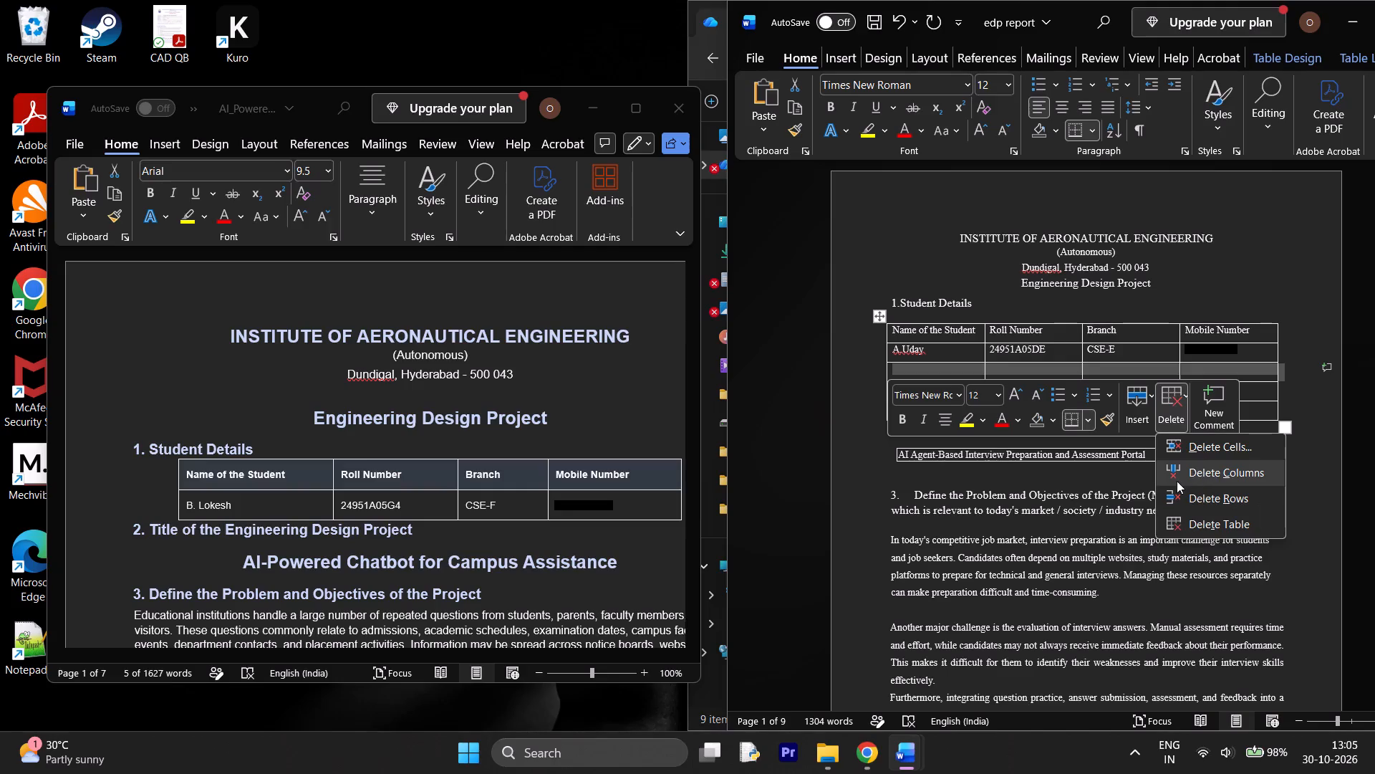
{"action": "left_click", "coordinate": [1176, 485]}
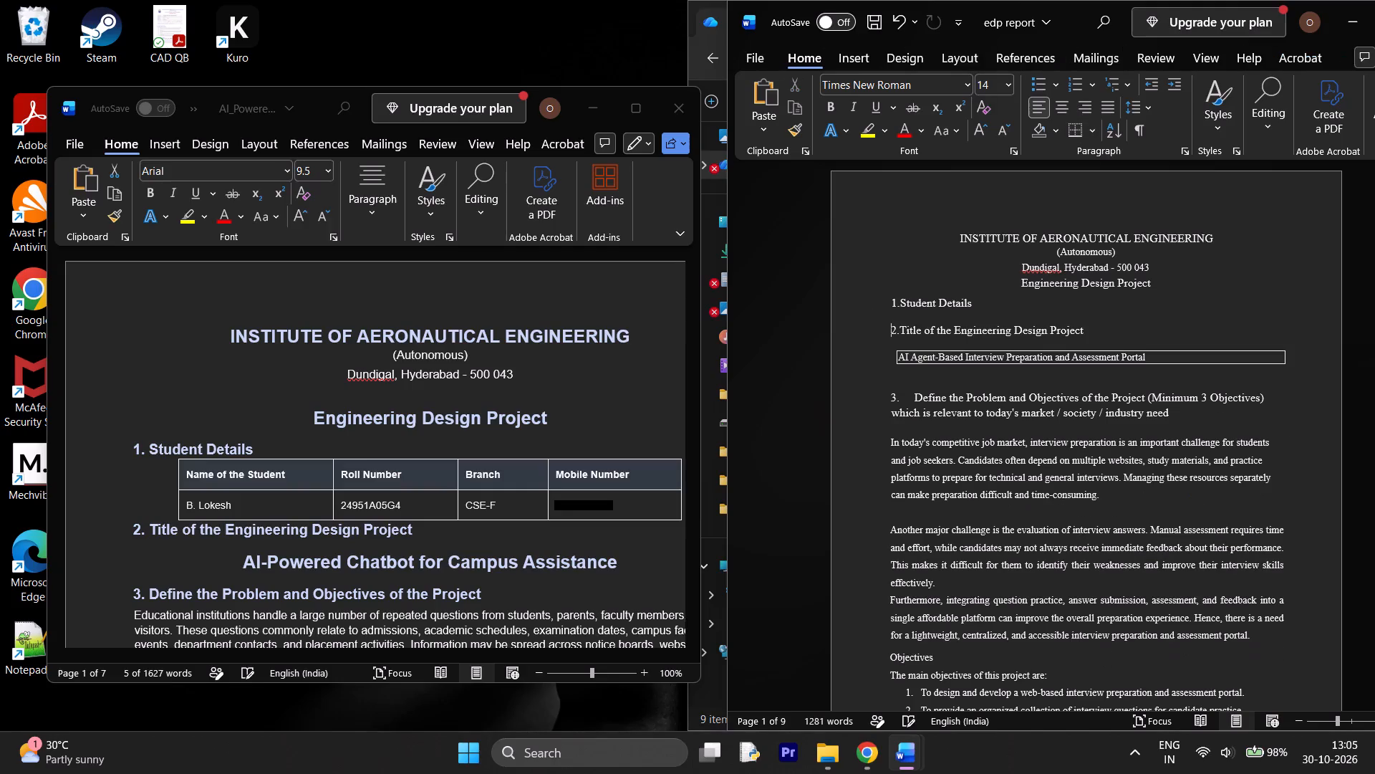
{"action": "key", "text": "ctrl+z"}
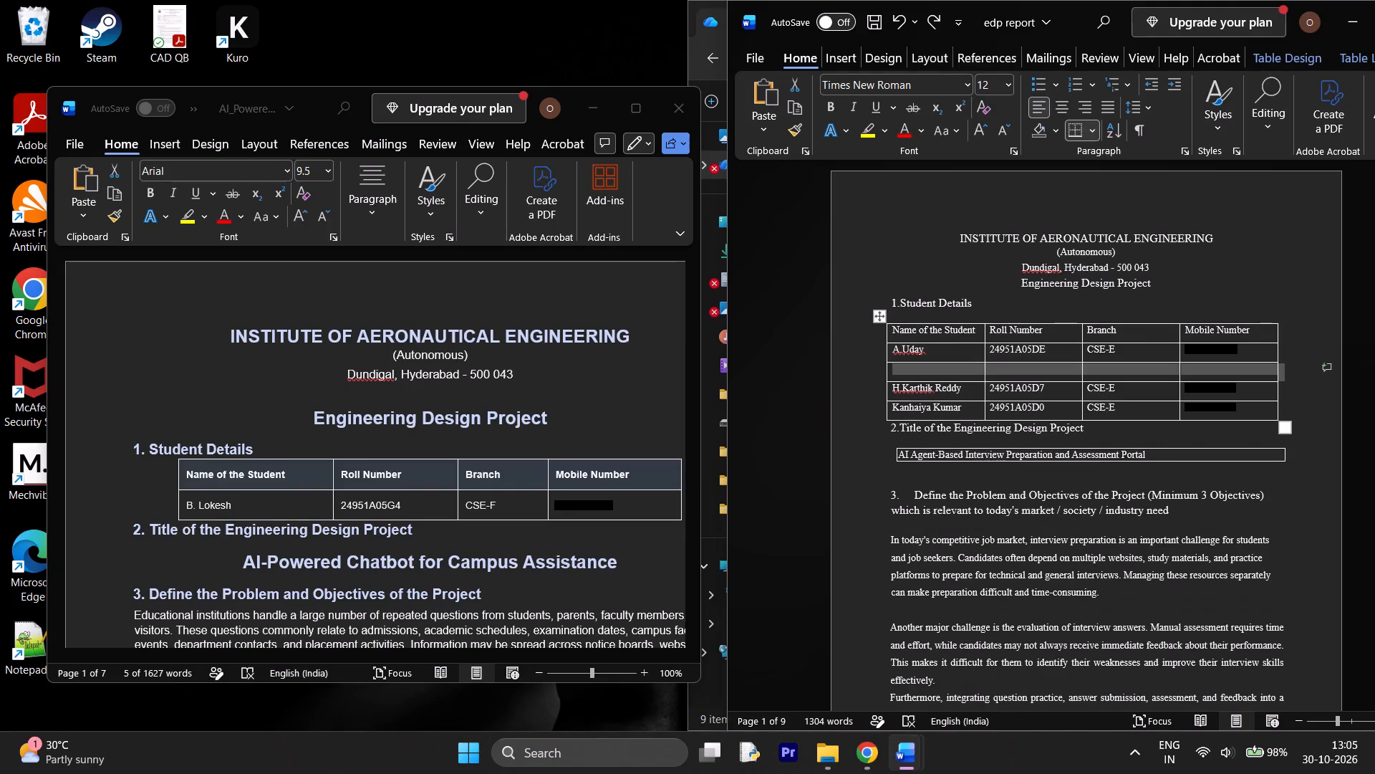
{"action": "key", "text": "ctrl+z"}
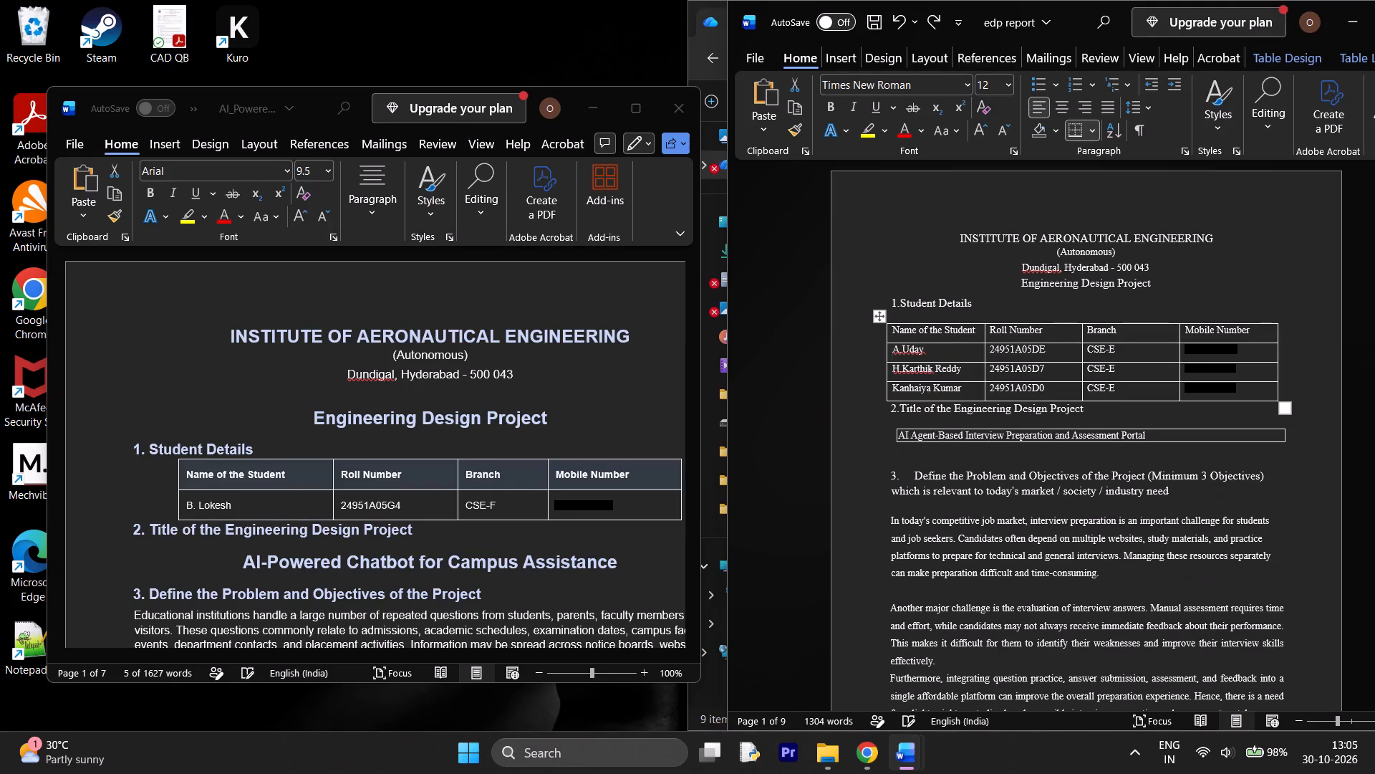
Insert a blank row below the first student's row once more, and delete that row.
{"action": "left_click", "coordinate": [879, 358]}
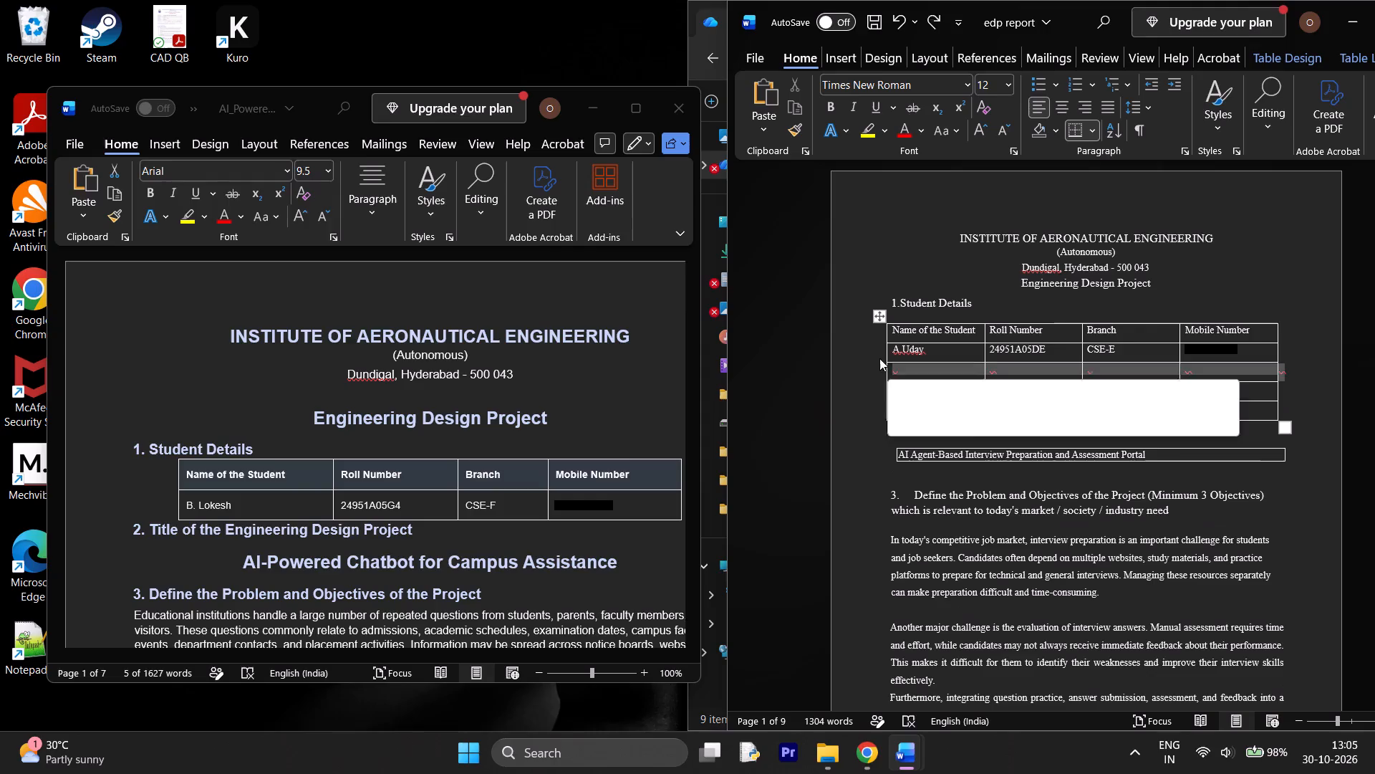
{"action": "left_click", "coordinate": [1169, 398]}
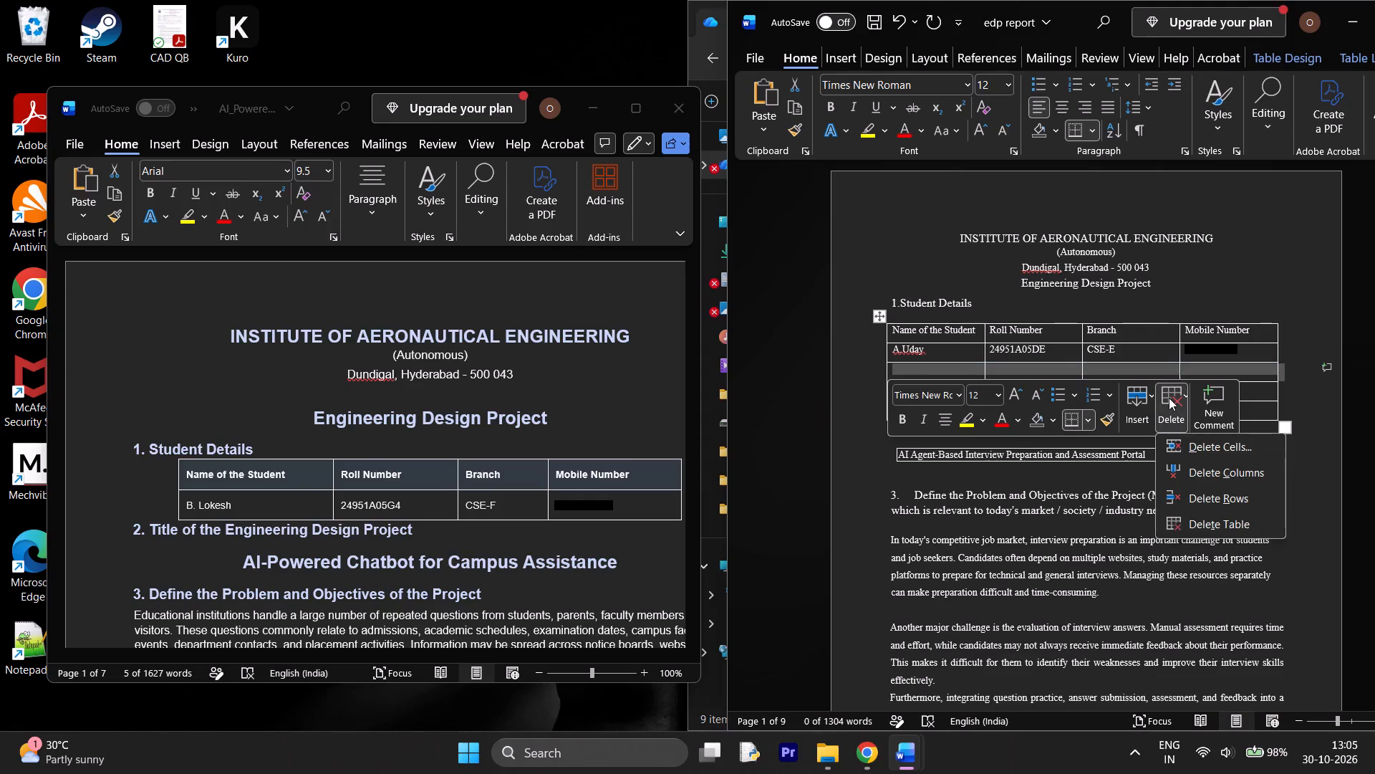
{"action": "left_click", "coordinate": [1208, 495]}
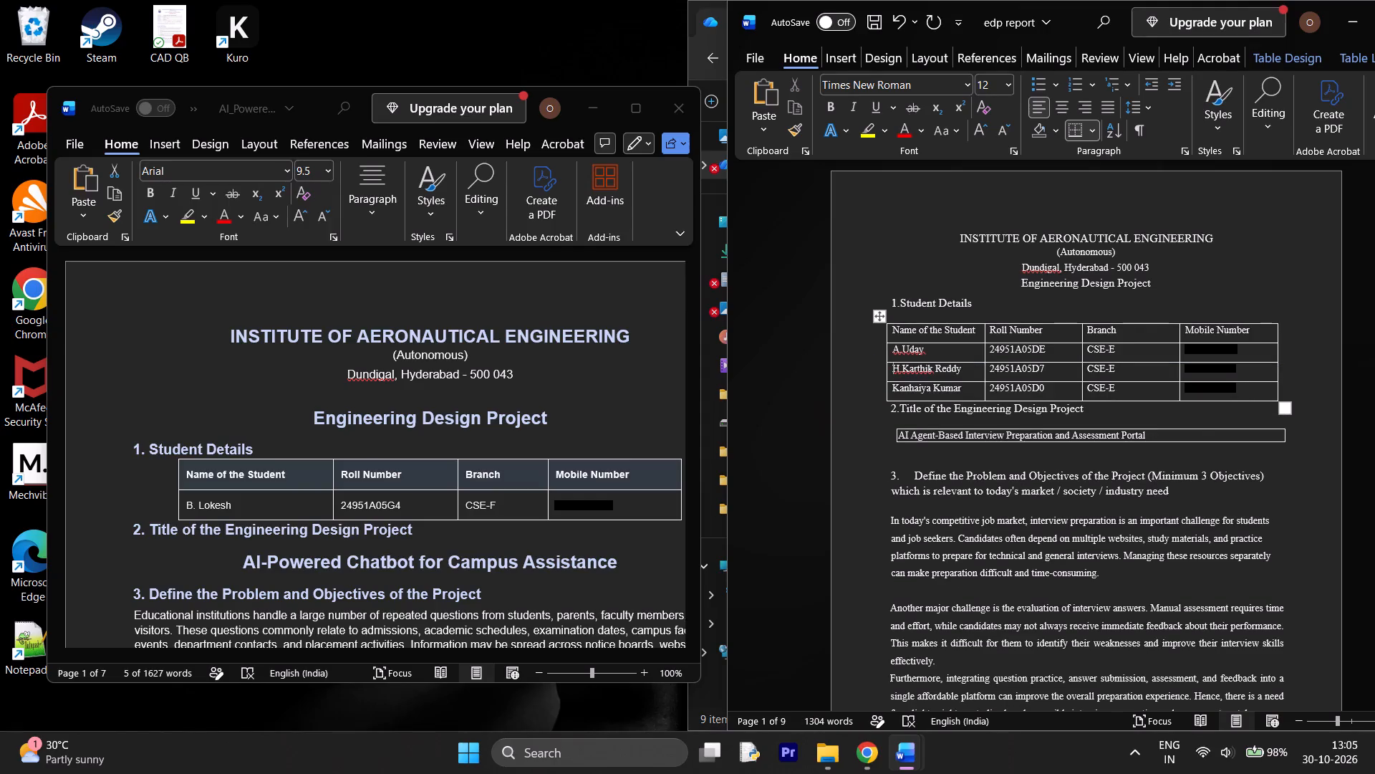
Insert a blank row below the first student's row in the Student Details table and try to adjust its borders.
{"action": "left_click", "coordinate": [883, 362]}
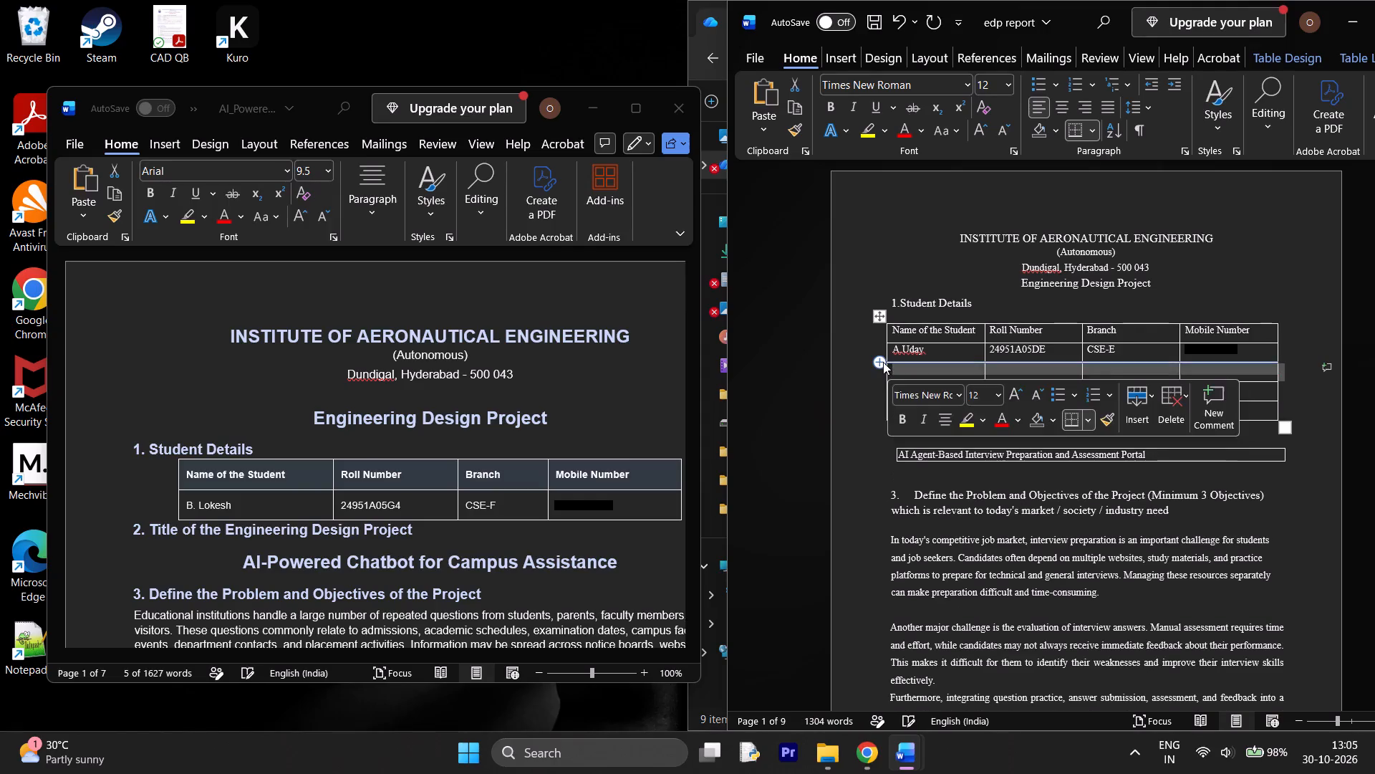
{"action": "left_click_drag", "start_coordinate": [883, 362], "coordinate": [917, 374]}
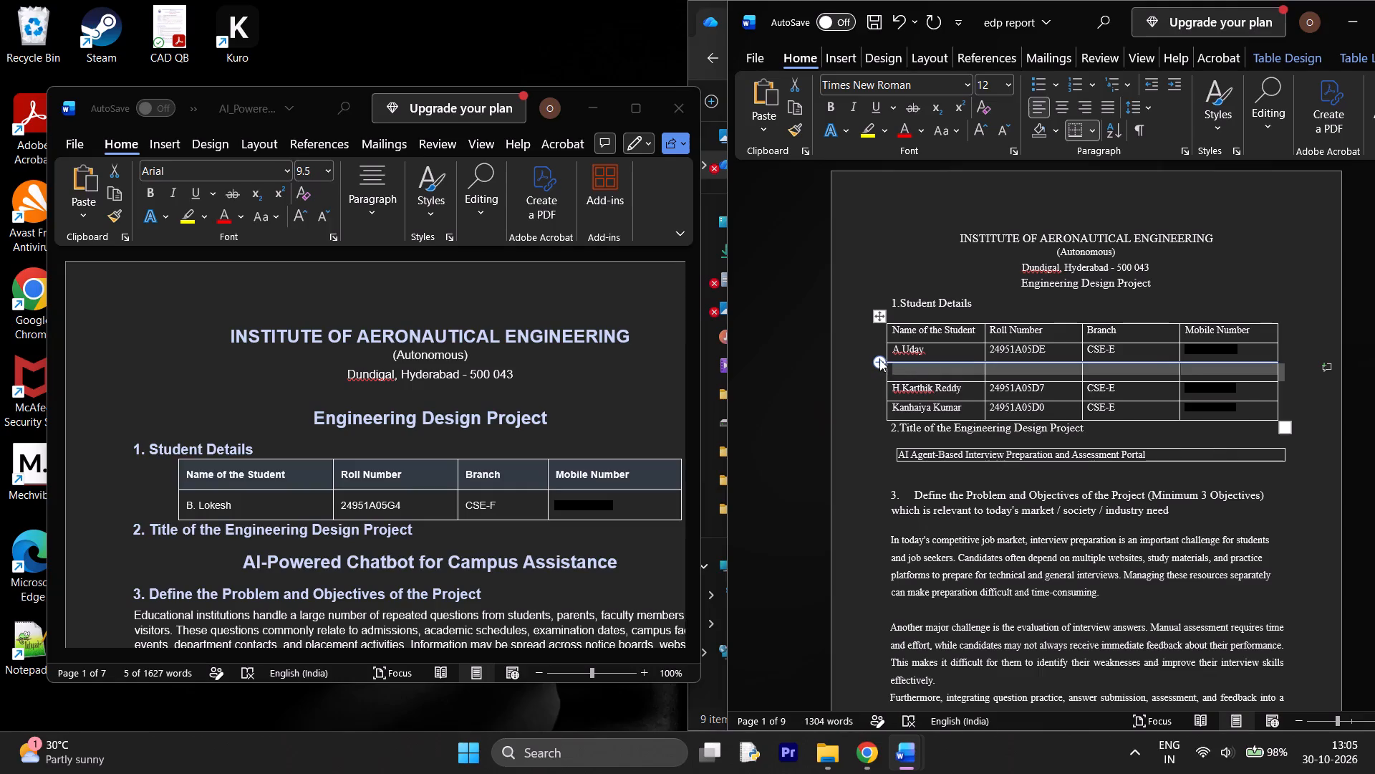
{"action": "left_click_drag", "start_coordinate": [879, 359], "coordinate": [985, 383]}
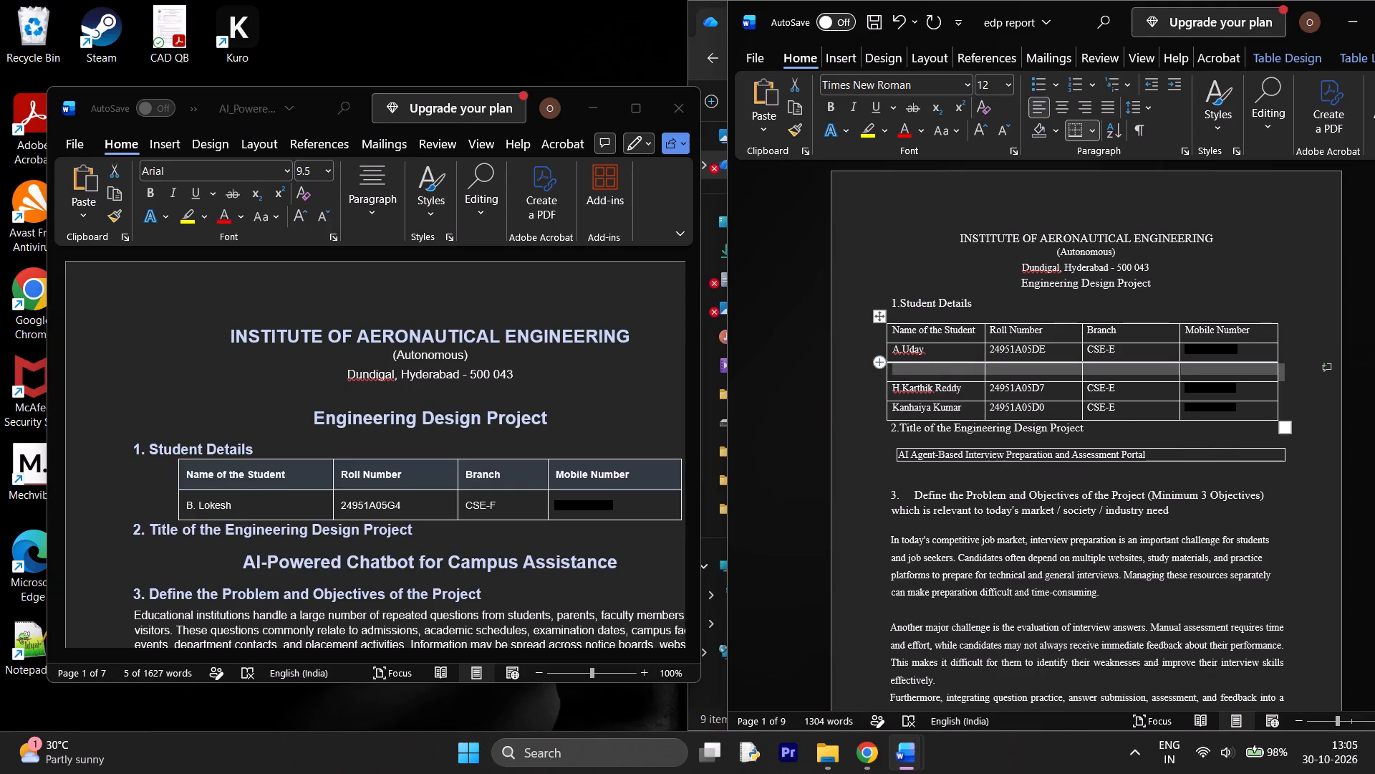
{"action": "left_click_drag", "start_coordinate": [985, 383], "coordinate": [1021, 383]}
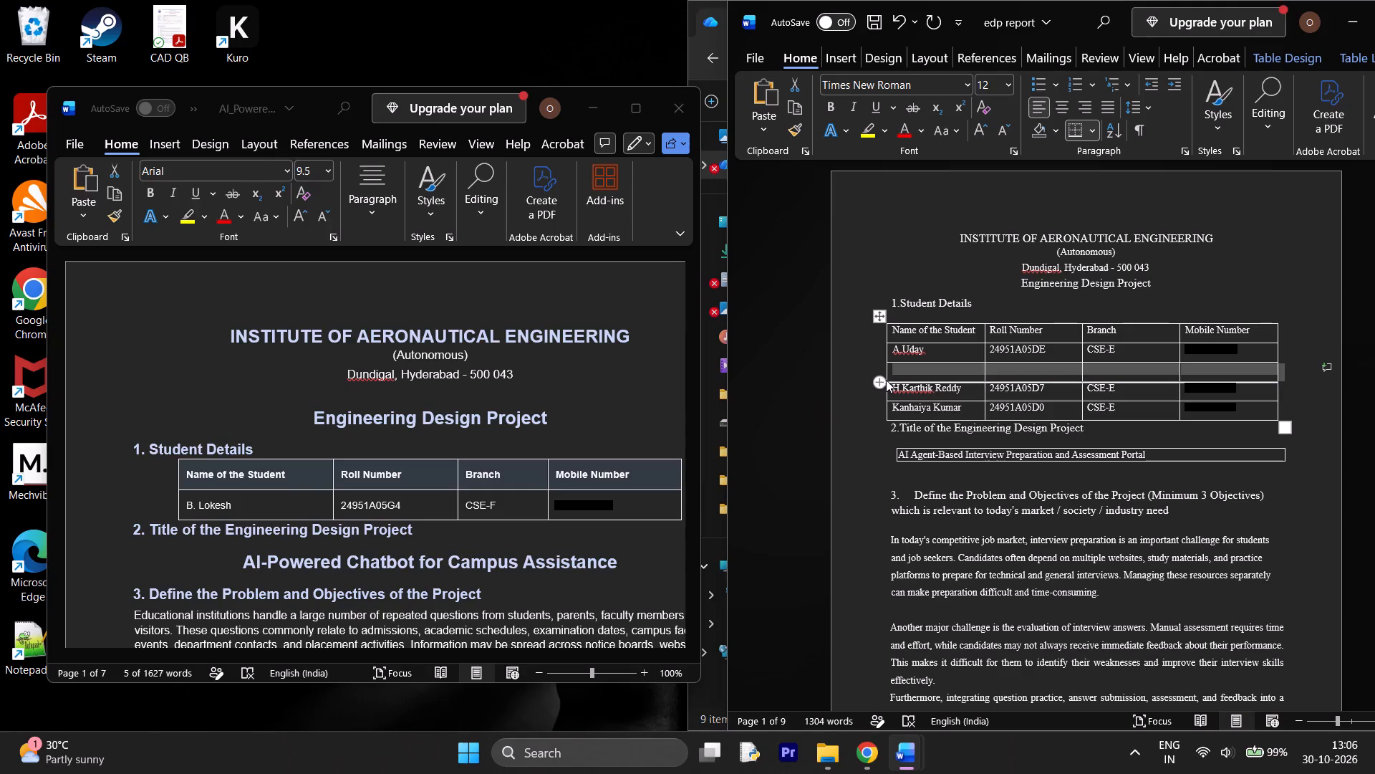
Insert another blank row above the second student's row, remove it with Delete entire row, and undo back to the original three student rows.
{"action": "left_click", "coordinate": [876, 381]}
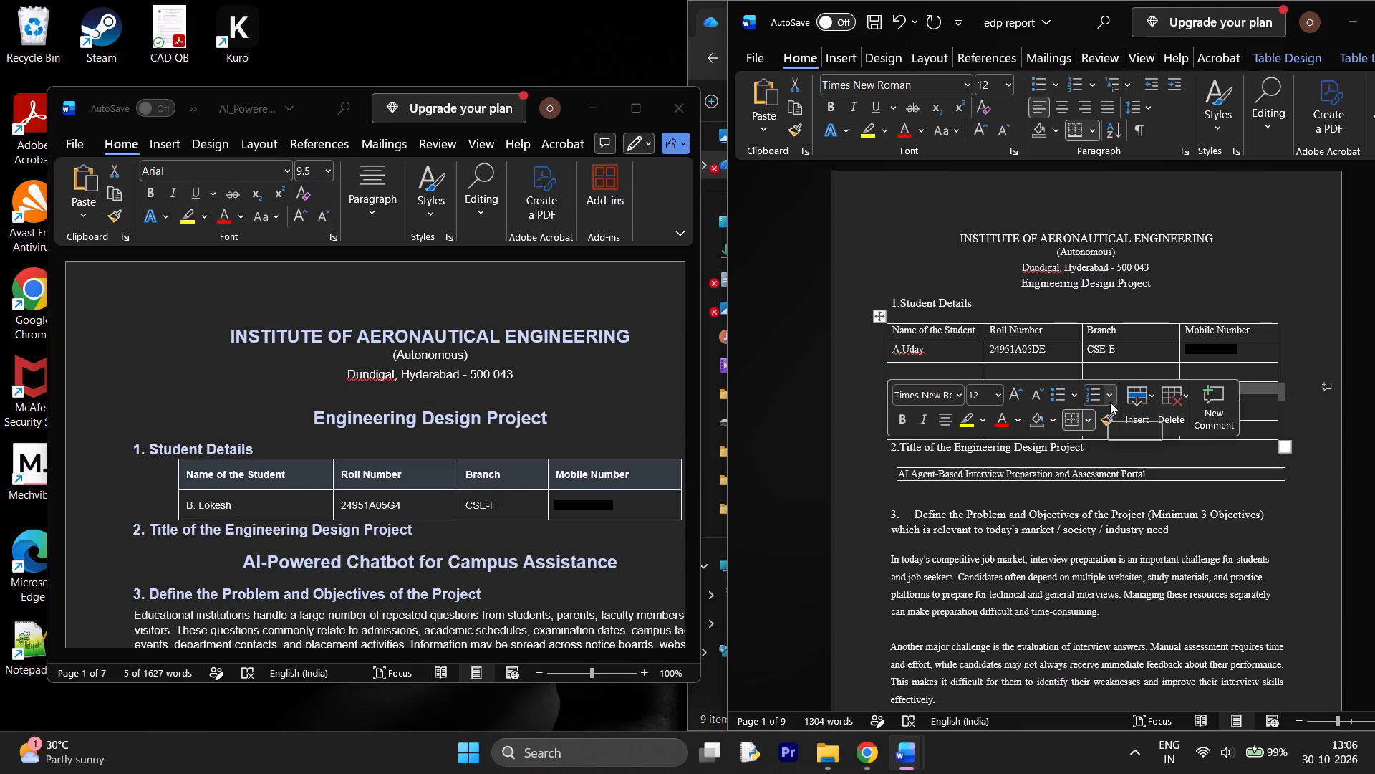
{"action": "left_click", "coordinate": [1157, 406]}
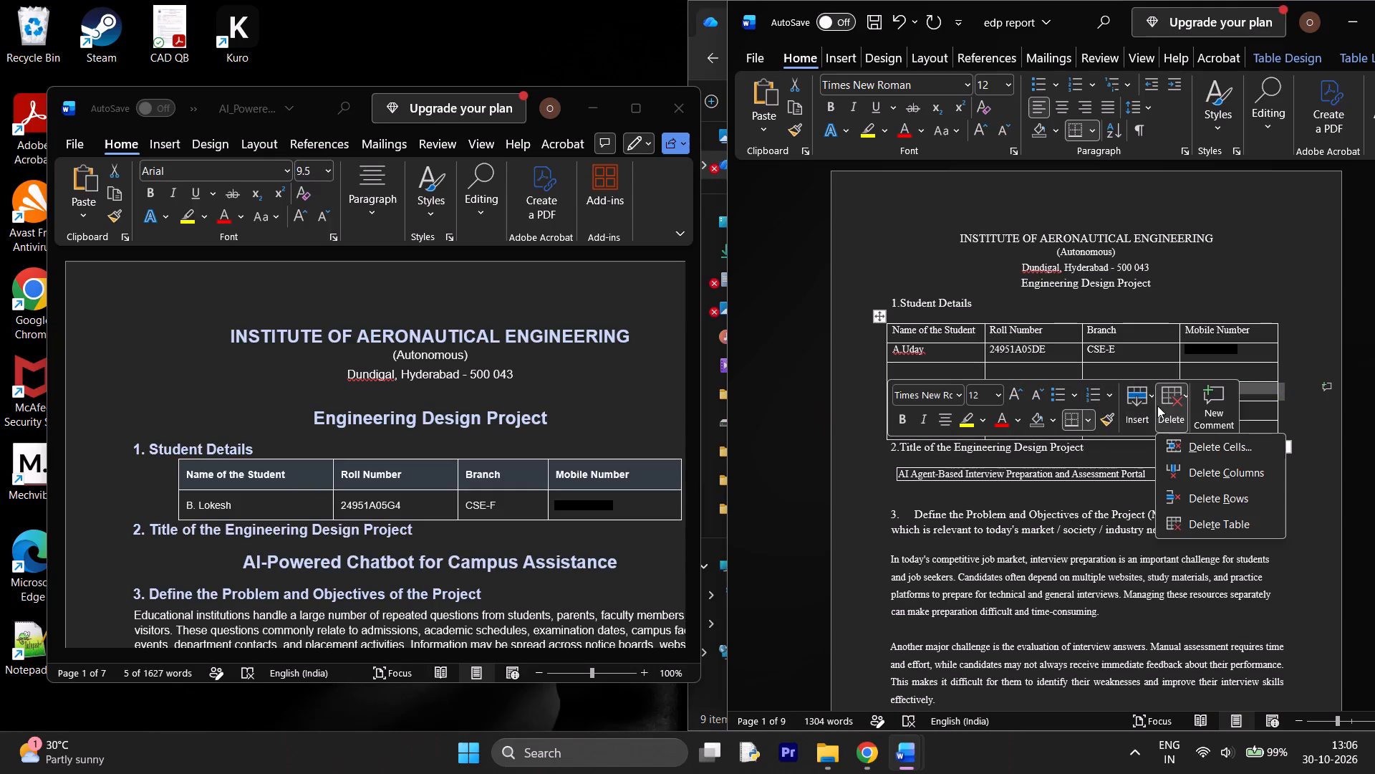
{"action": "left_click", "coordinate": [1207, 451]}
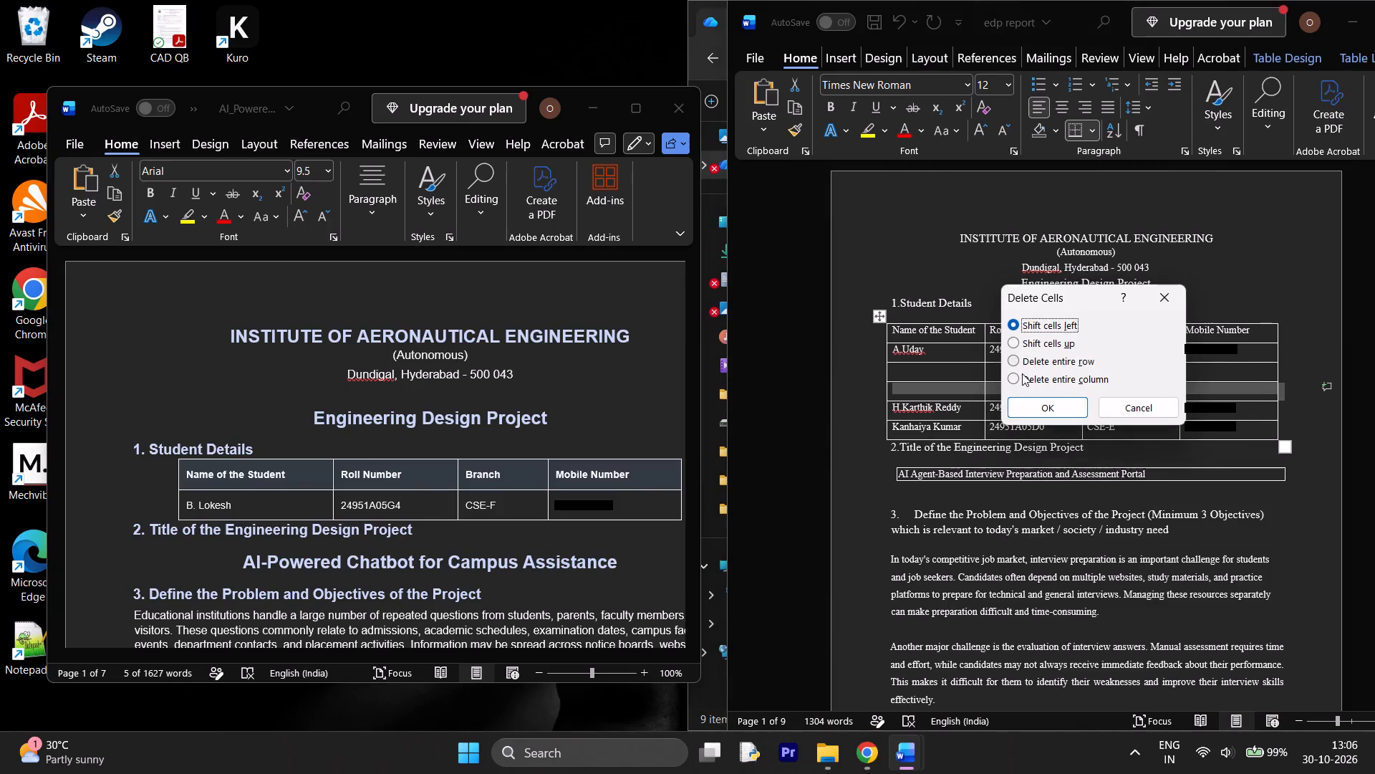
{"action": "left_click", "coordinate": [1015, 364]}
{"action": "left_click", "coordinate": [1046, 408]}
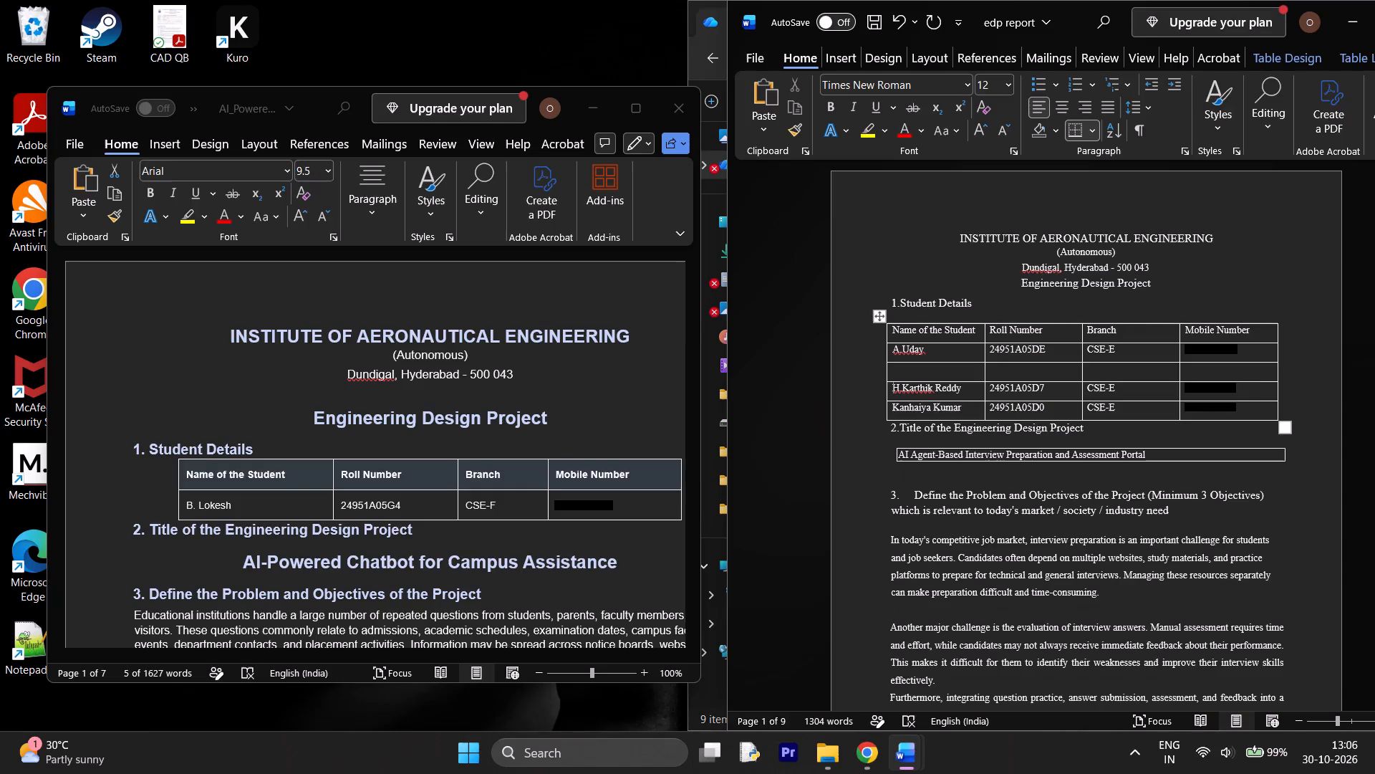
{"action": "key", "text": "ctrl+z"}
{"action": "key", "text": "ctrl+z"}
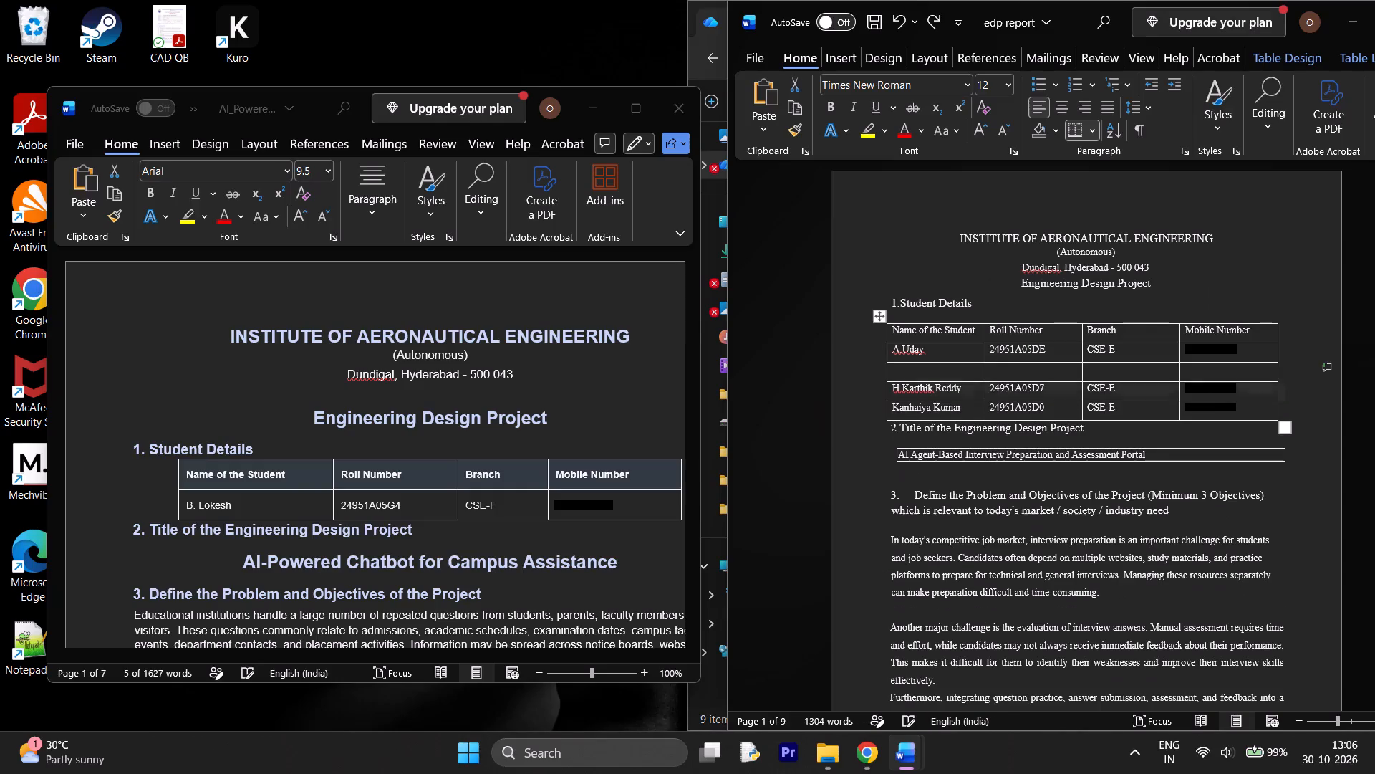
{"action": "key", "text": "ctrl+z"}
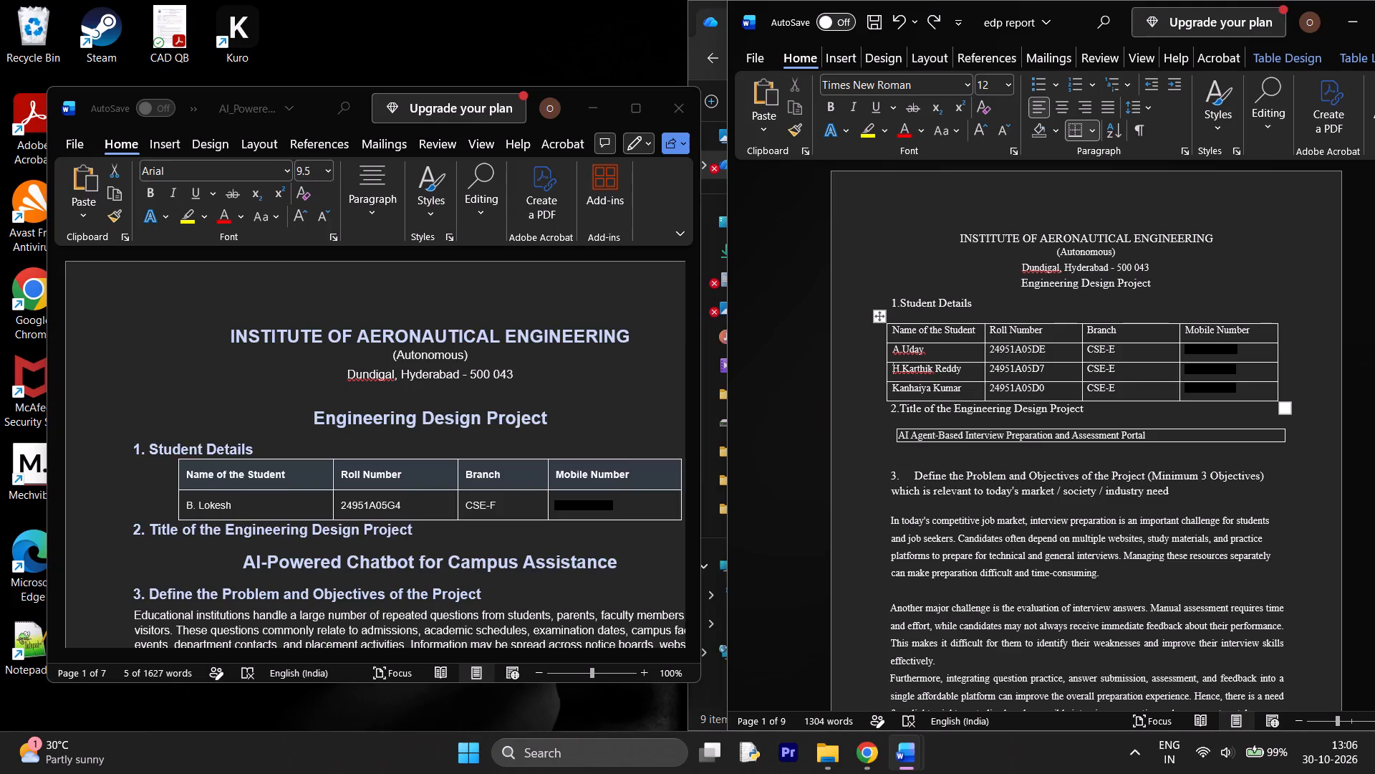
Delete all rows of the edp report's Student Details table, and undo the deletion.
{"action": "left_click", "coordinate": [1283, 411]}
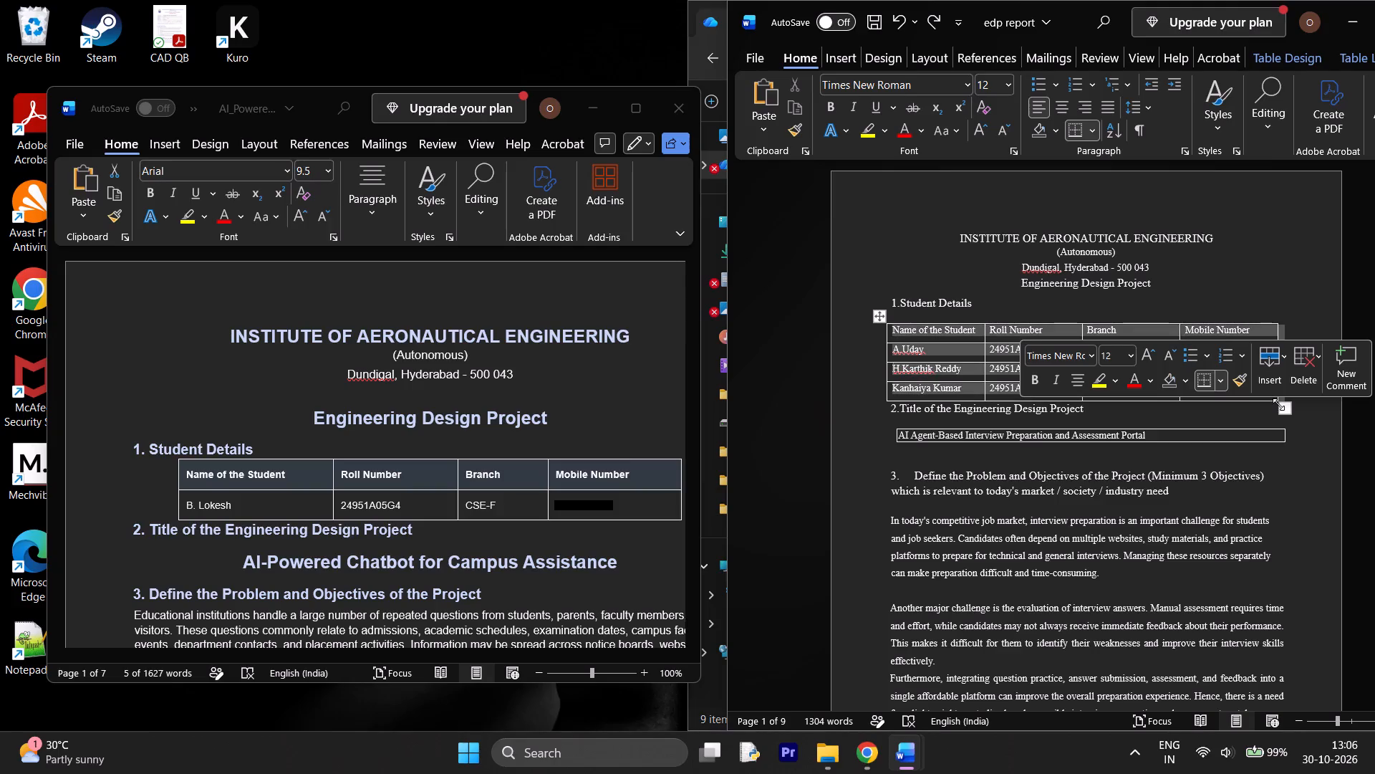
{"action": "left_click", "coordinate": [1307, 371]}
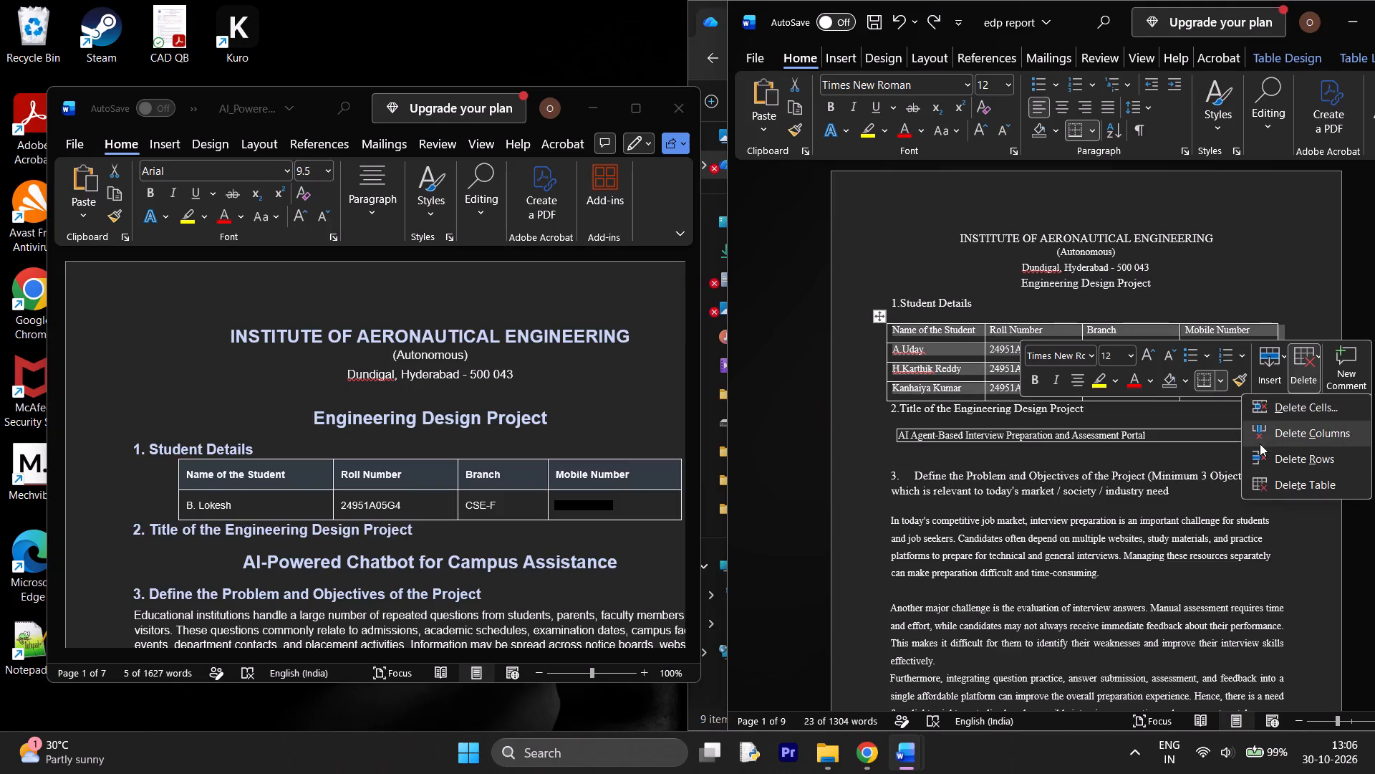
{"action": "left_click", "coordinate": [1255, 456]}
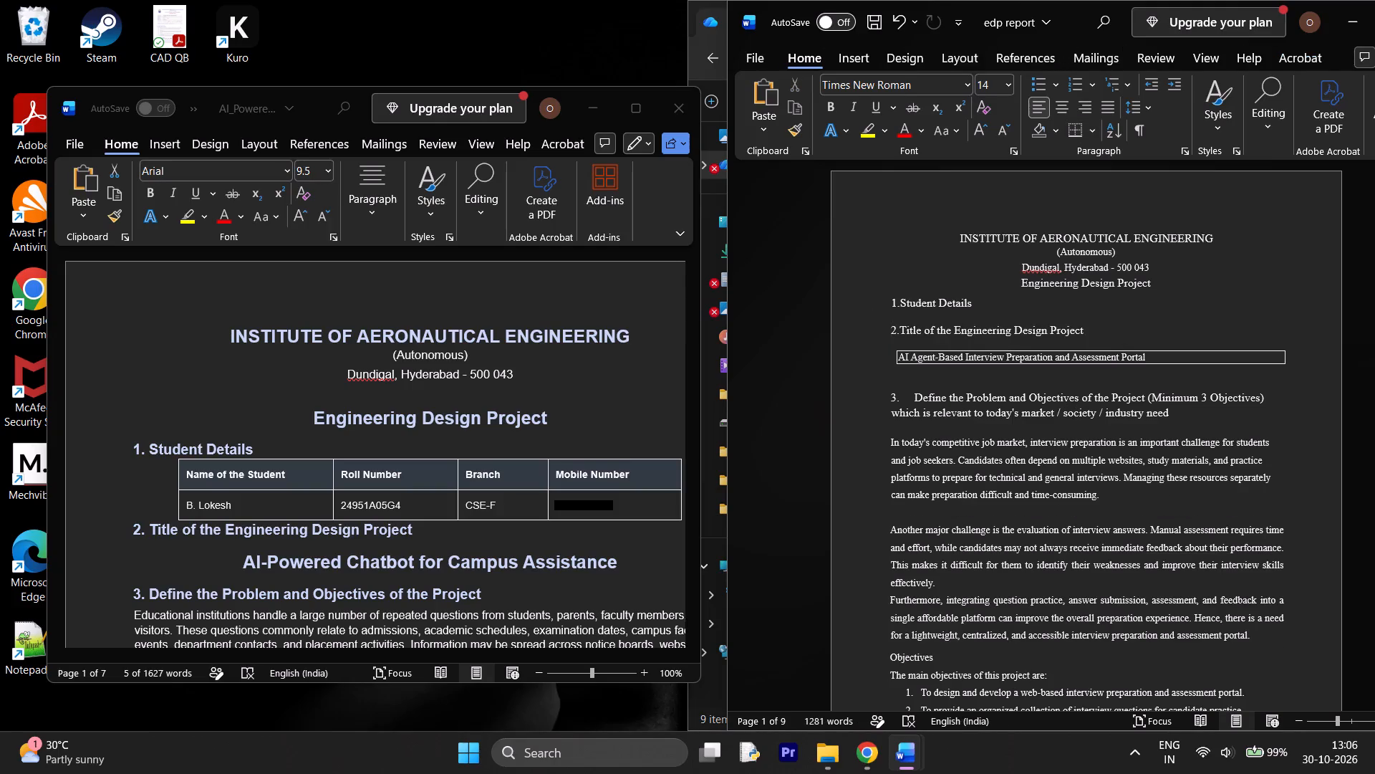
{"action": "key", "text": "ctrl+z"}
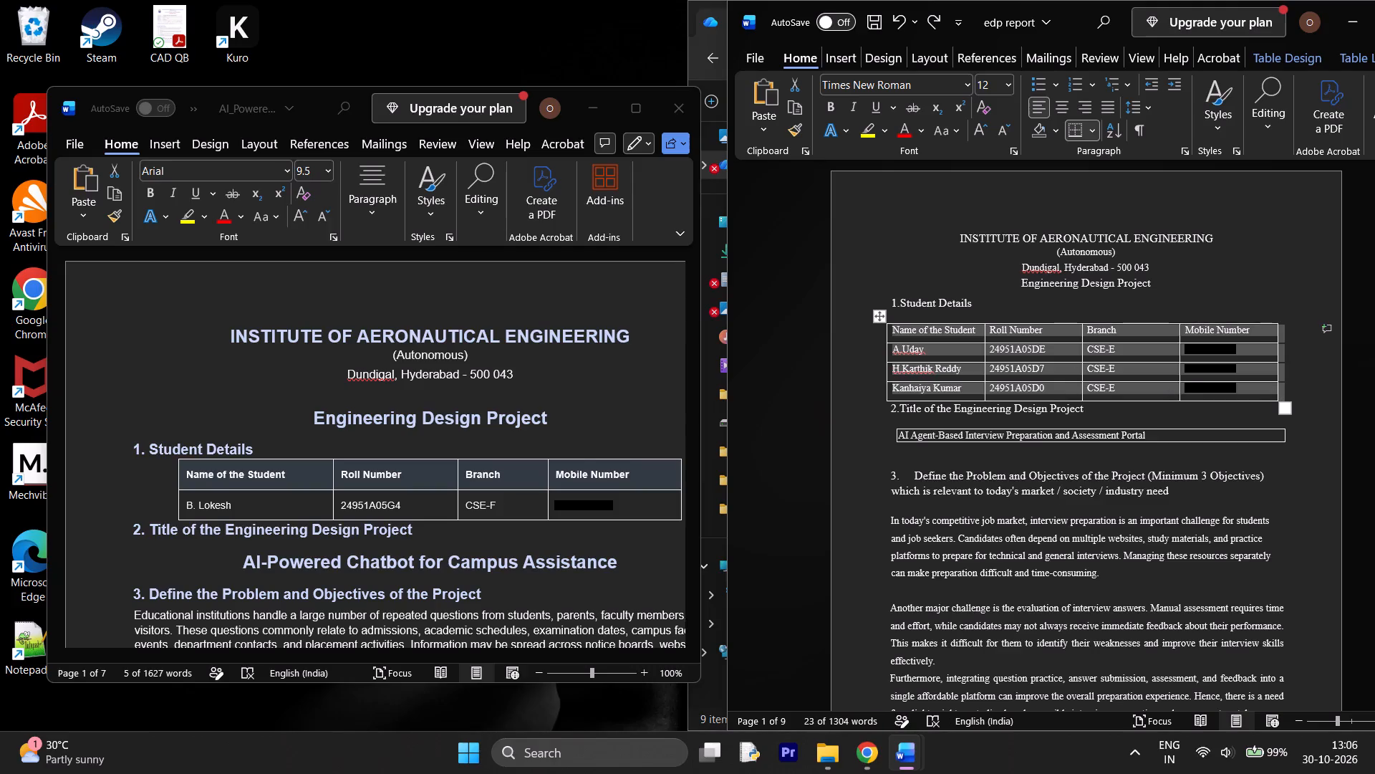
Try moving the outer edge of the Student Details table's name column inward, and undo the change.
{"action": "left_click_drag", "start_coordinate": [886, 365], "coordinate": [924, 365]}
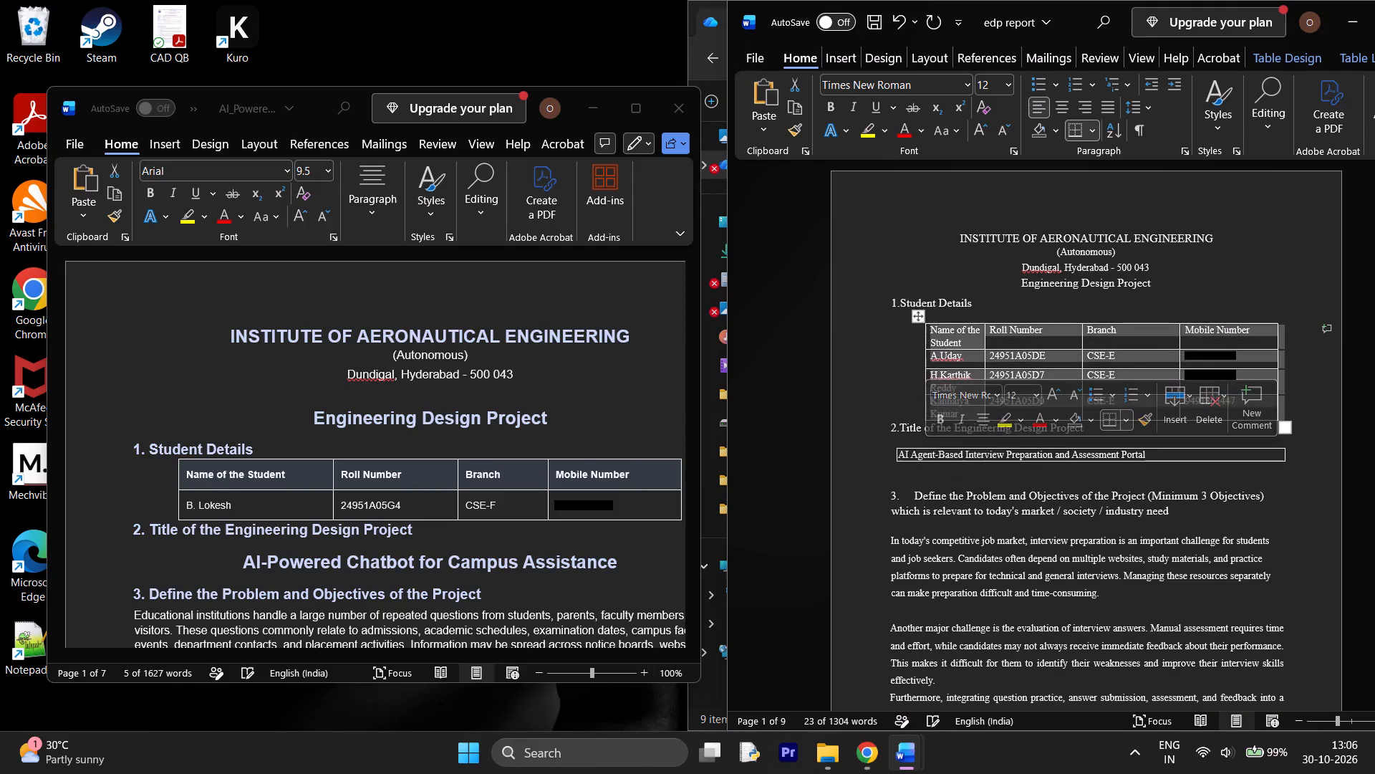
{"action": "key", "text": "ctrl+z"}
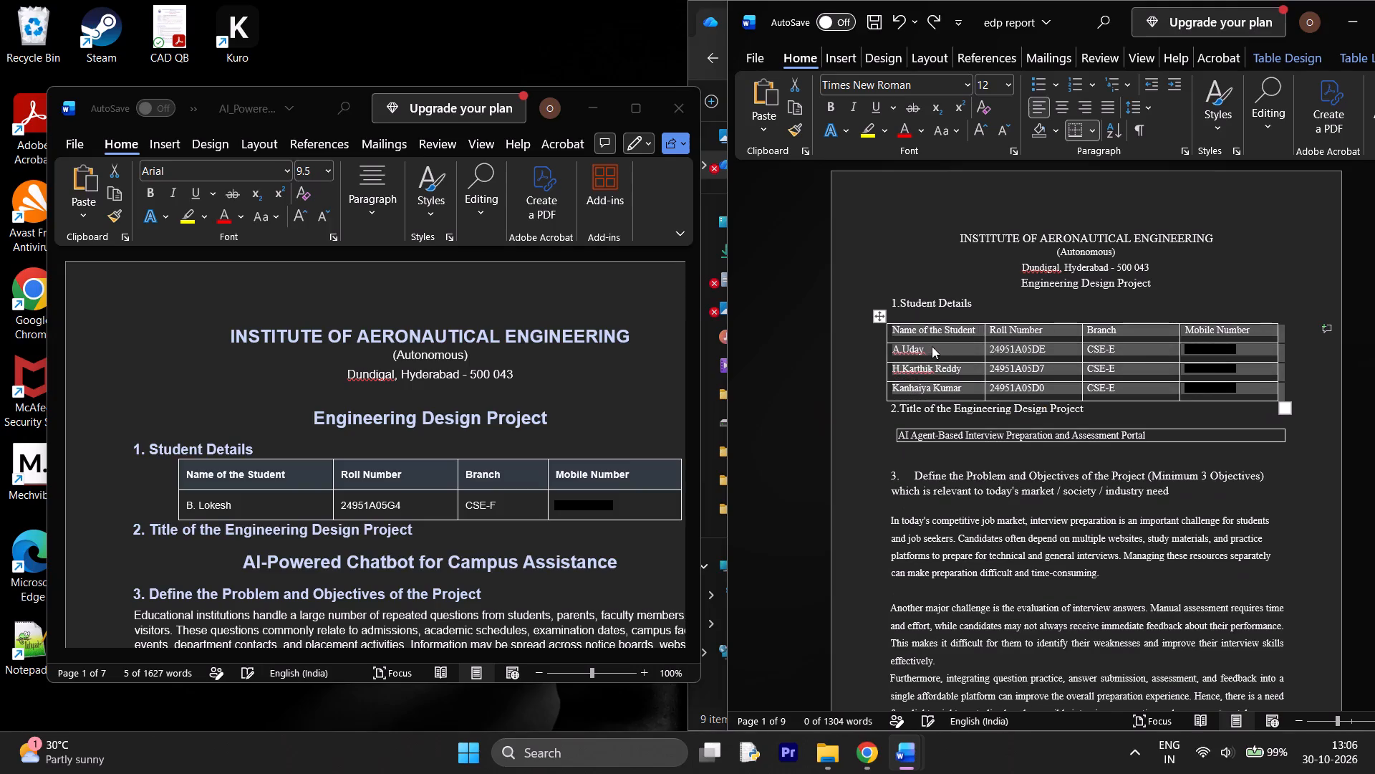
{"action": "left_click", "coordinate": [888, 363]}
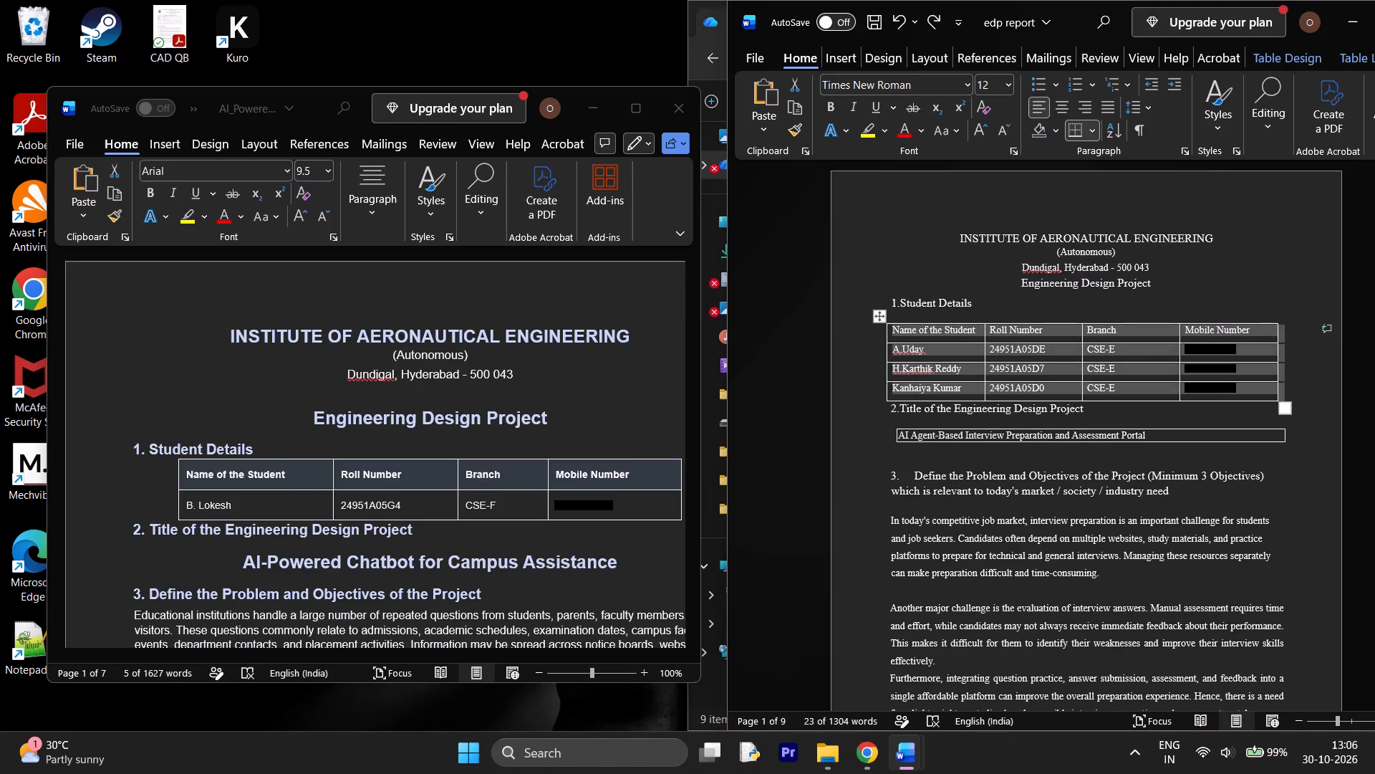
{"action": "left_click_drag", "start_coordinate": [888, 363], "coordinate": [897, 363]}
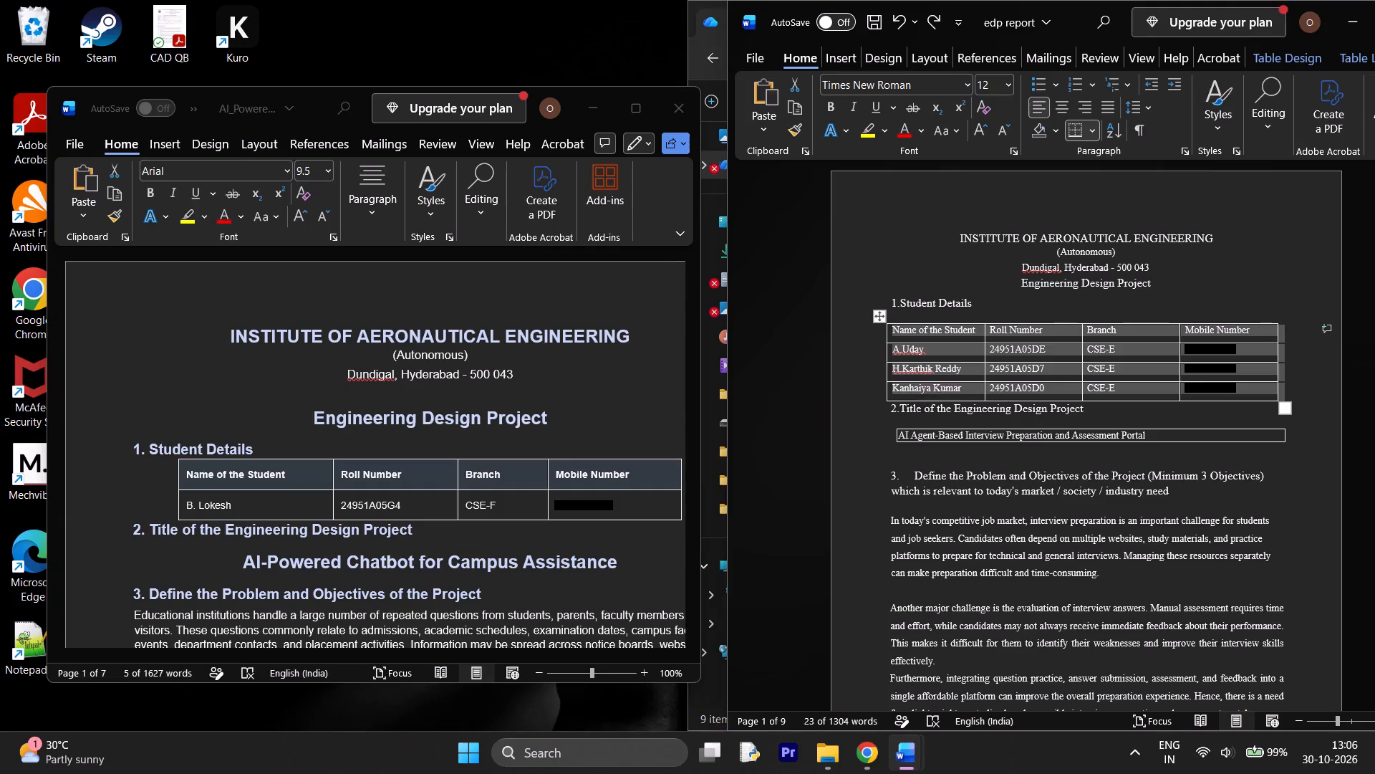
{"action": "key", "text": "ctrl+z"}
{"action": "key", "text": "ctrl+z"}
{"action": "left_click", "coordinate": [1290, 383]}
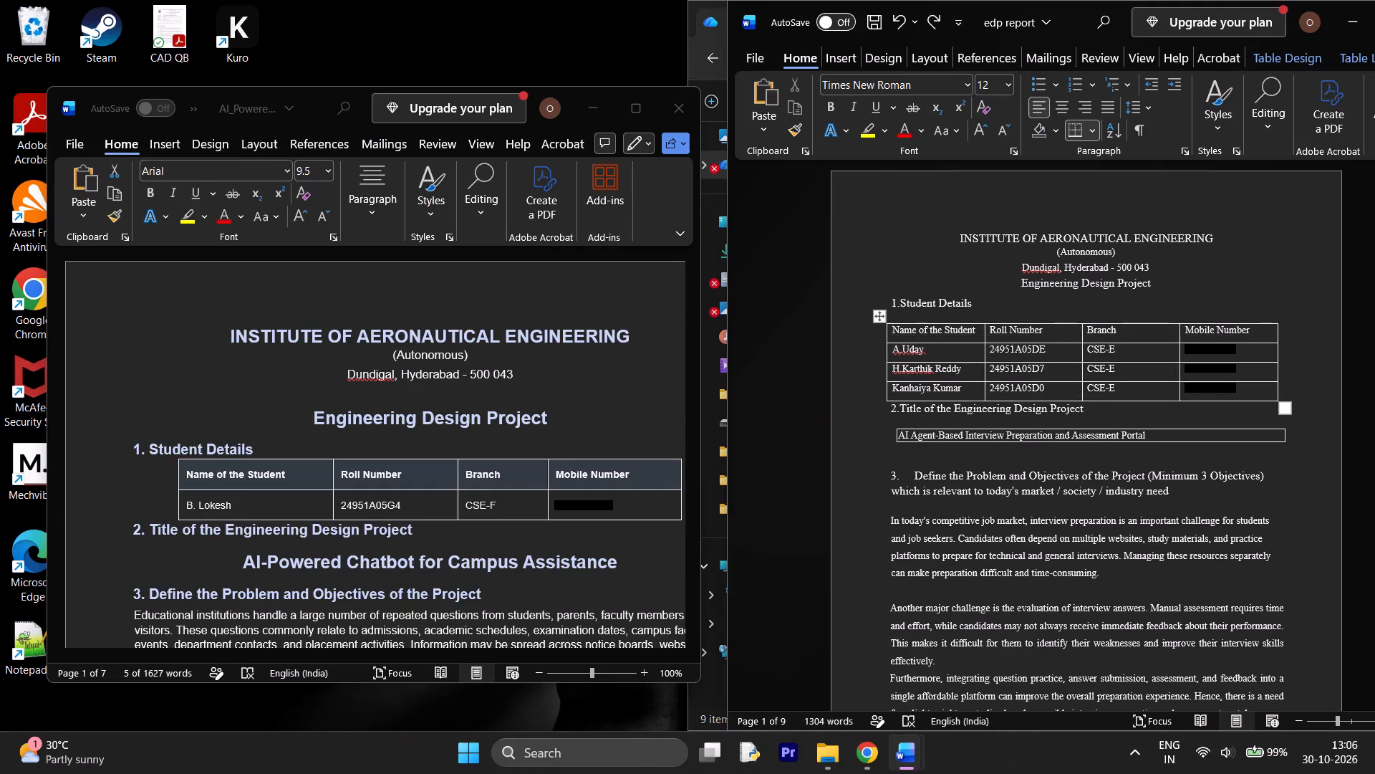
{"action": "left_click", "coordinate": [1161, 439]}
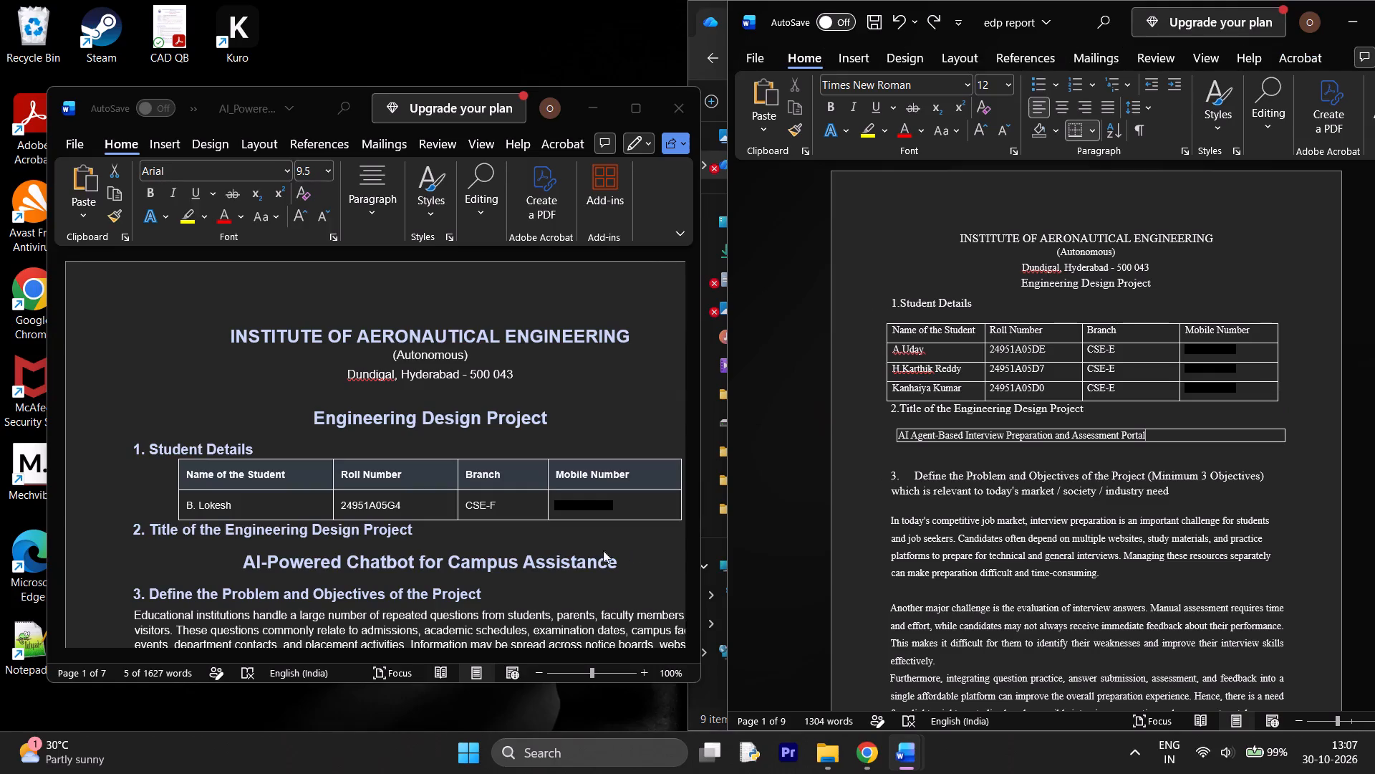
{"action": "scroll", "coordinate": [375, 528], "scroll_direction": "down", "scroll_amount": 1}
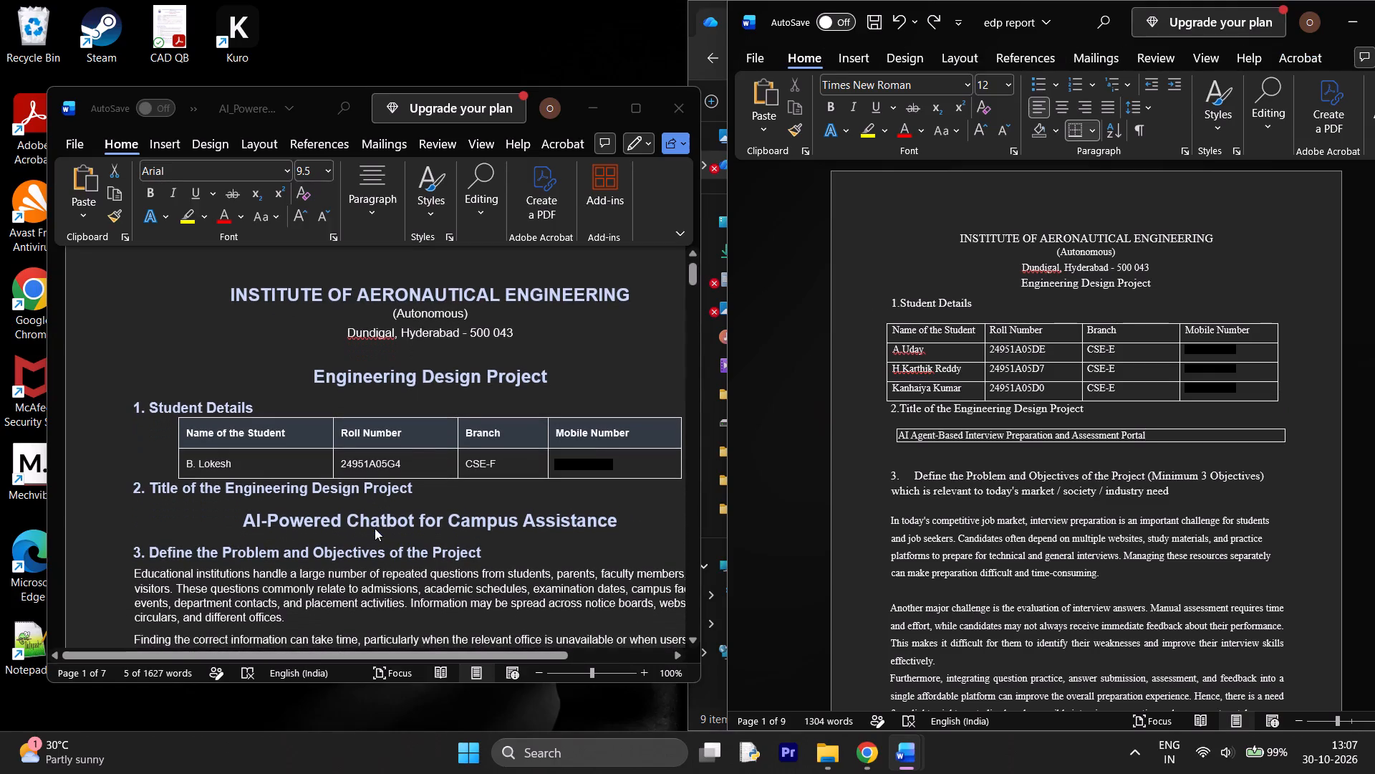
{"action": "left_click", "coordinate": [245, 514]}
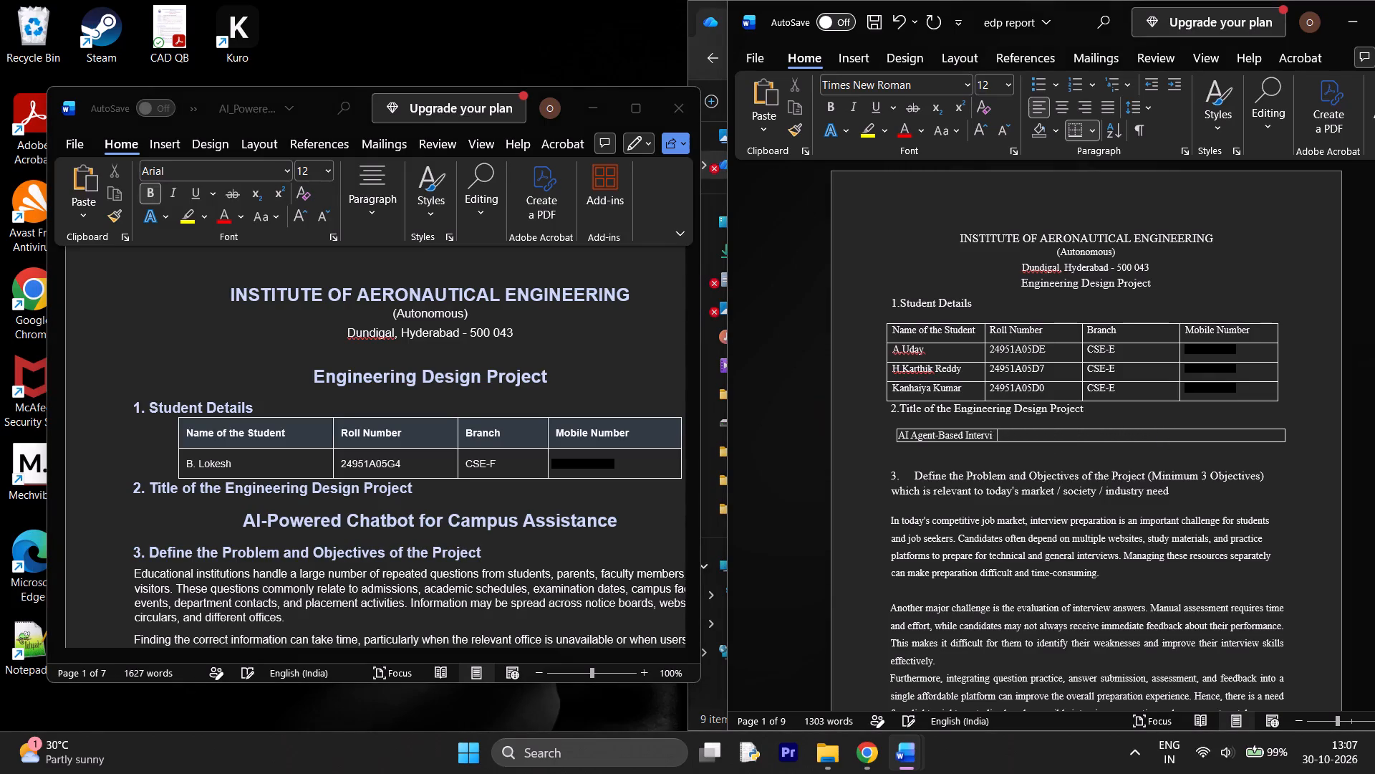
{"action": "key", "text": "BackSpace"}
{"action": "key", "text": "BackSpace"}
{"action": "key", "text": "BackSpace"}
{"action": "key", "text": "BackSpace"}
{"action": "key", "text": "BackSpace"}
{"action": "key", "text": "BackSpace"}
{"action": "key", "text": "BackSpace"}
{"action": "key", "text": "BackSpace"}
{"action": "key", "text": "BackSpace"}
{"action": "key", "text": "BackSpace"}
{"action": "key", "text": "BackSpace"}
{"action": "key", "text": "BackSpace"}
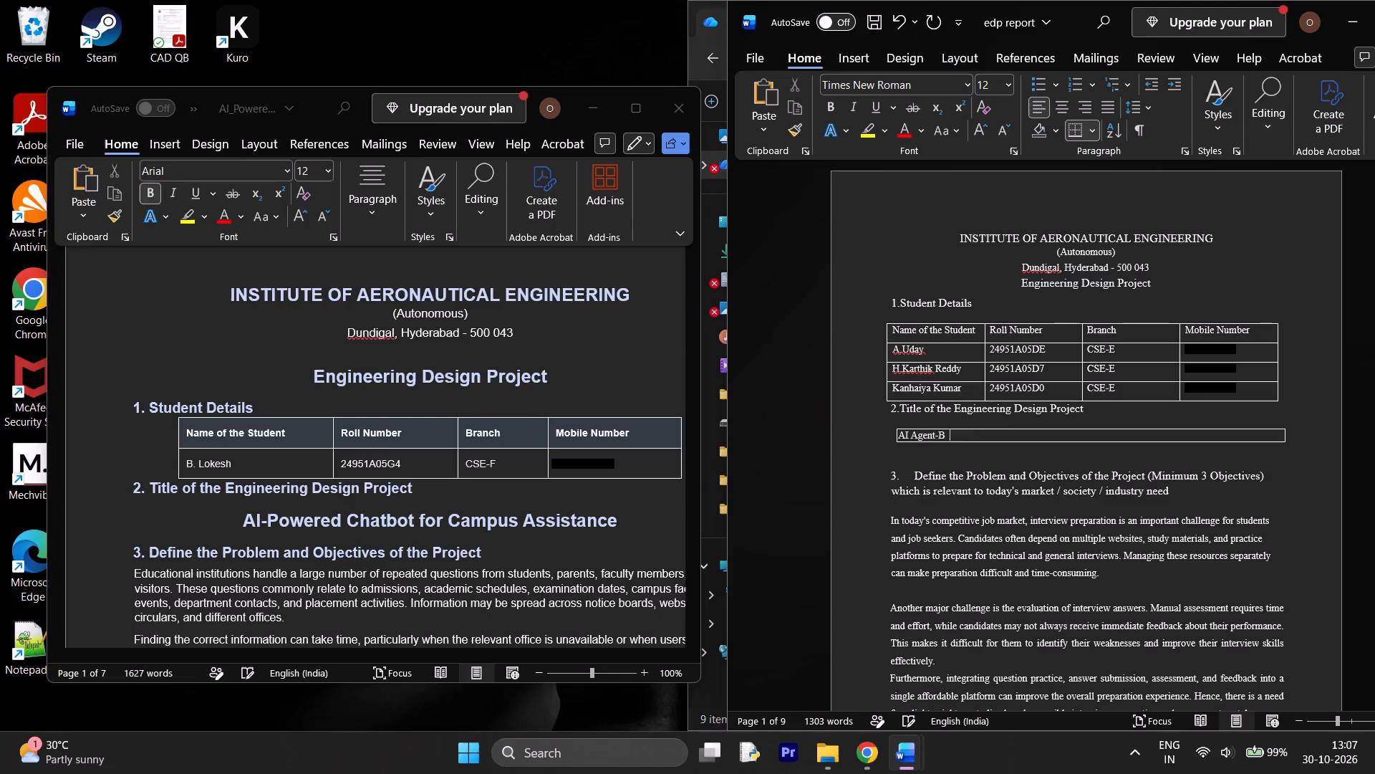
{"action": "key", "text": "BackSpace"}
{"action": "key", "text": "BackSpace"}
{"action": "key", "text": "BackSpace"}
{"action": "key", "text": "BackSpace"}
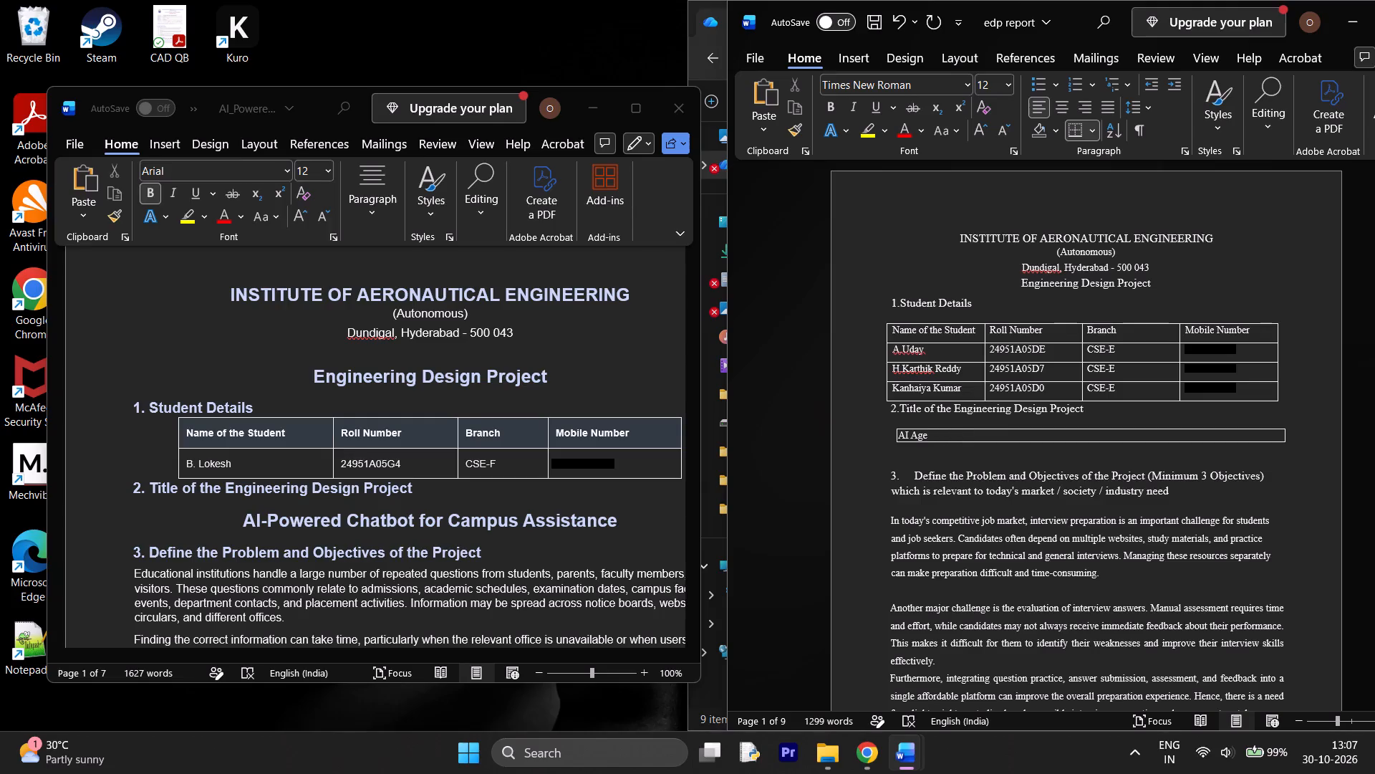
{"action": "key", "text": "BackSpace"}
{"action": "key", "text": "BackSpace"}
{"action": "key", "text": "BackSpace"}
{"action": "key", "text": "minus"}
{"action": "key", "text": "p"}
{"action": "type", "text": "ow"}
{"action": "type", "text": "ered"}
{"action": "key", "text": "space"}
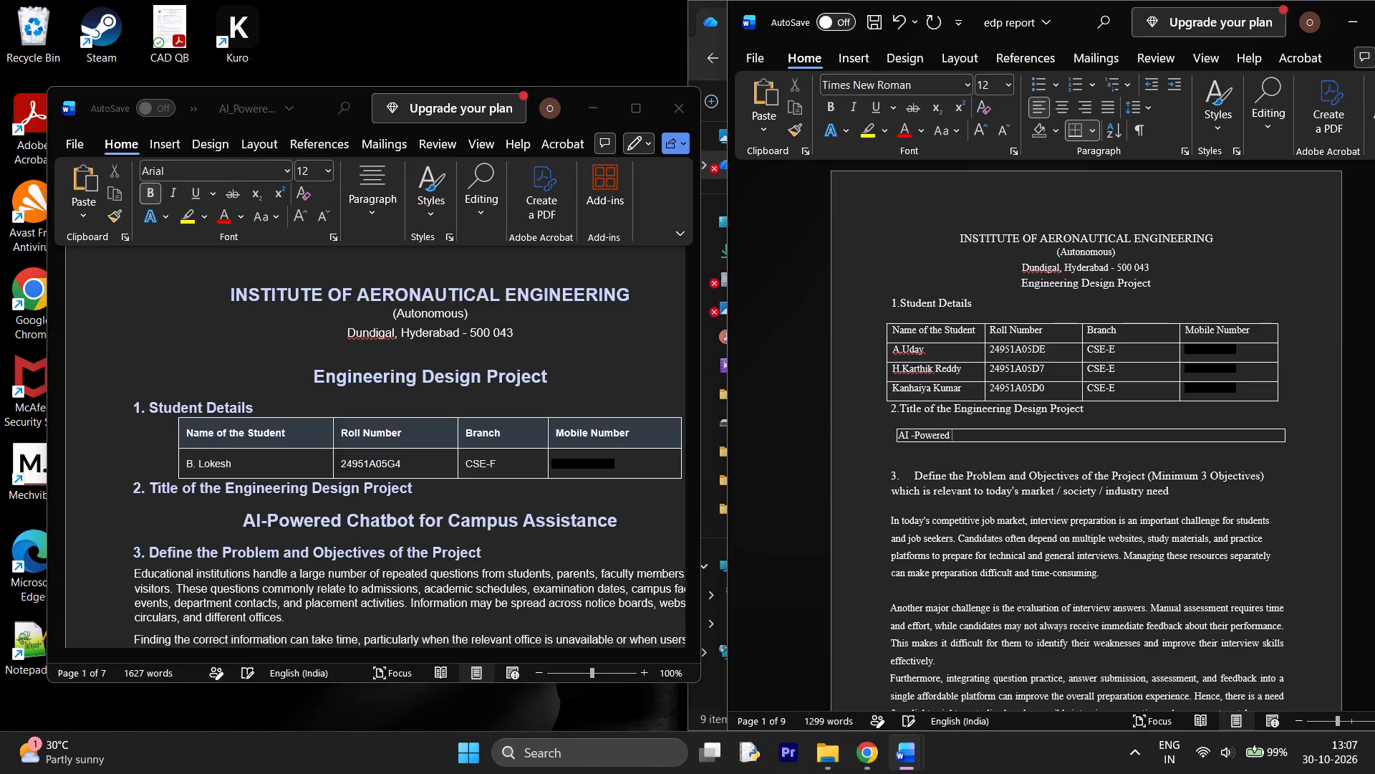
{"action": "key", "text": "shift+c"}
{"action": "type", "text": "hat"}
{"action": "type", "text": "bo"}
{"action": "key", "text": "x"}
{"action": "key", "text": "space"}
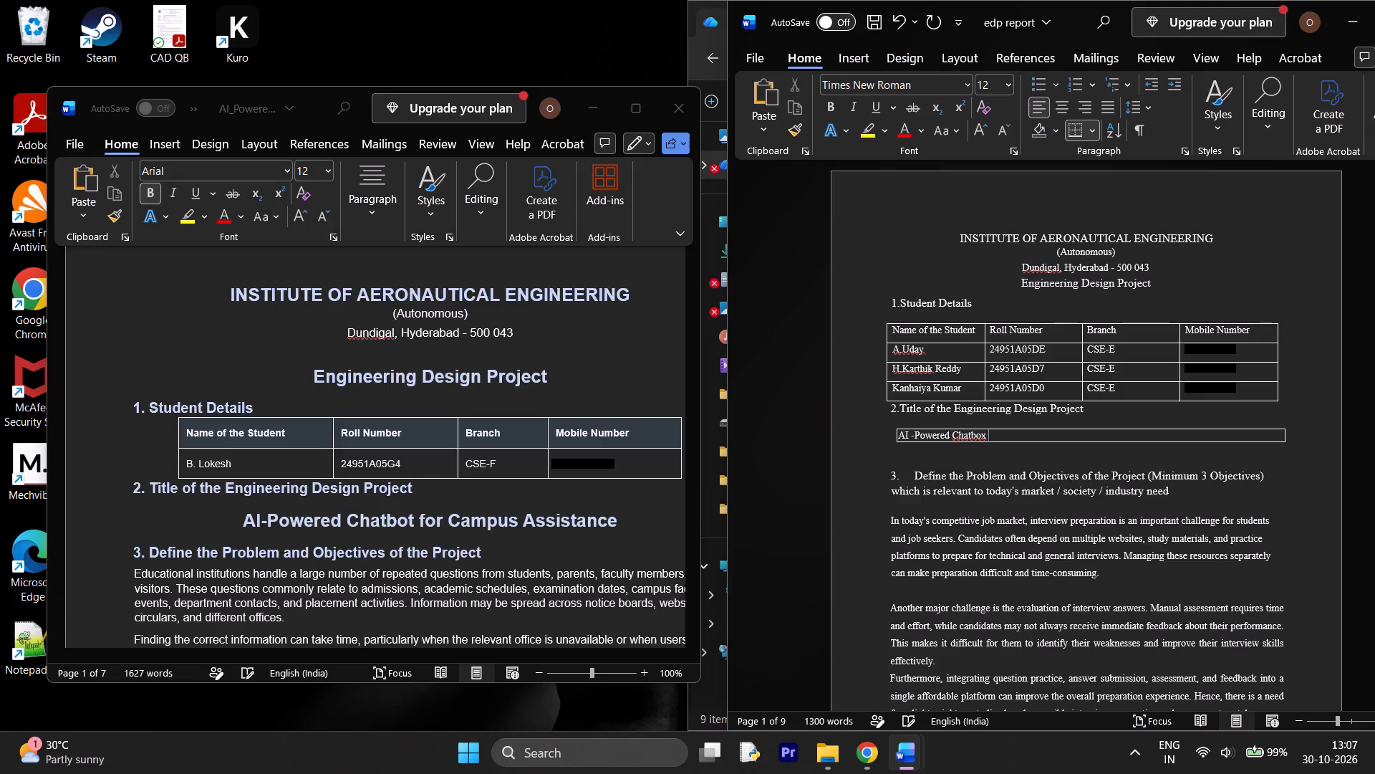
{"action": "type", "text": "for Campus"}
{"action": "key", "text": "space"}
{"action": "type", "text": "Ass"}
{"action": "type", "text": "istan"}
{"action": "type", "text": "ce"}
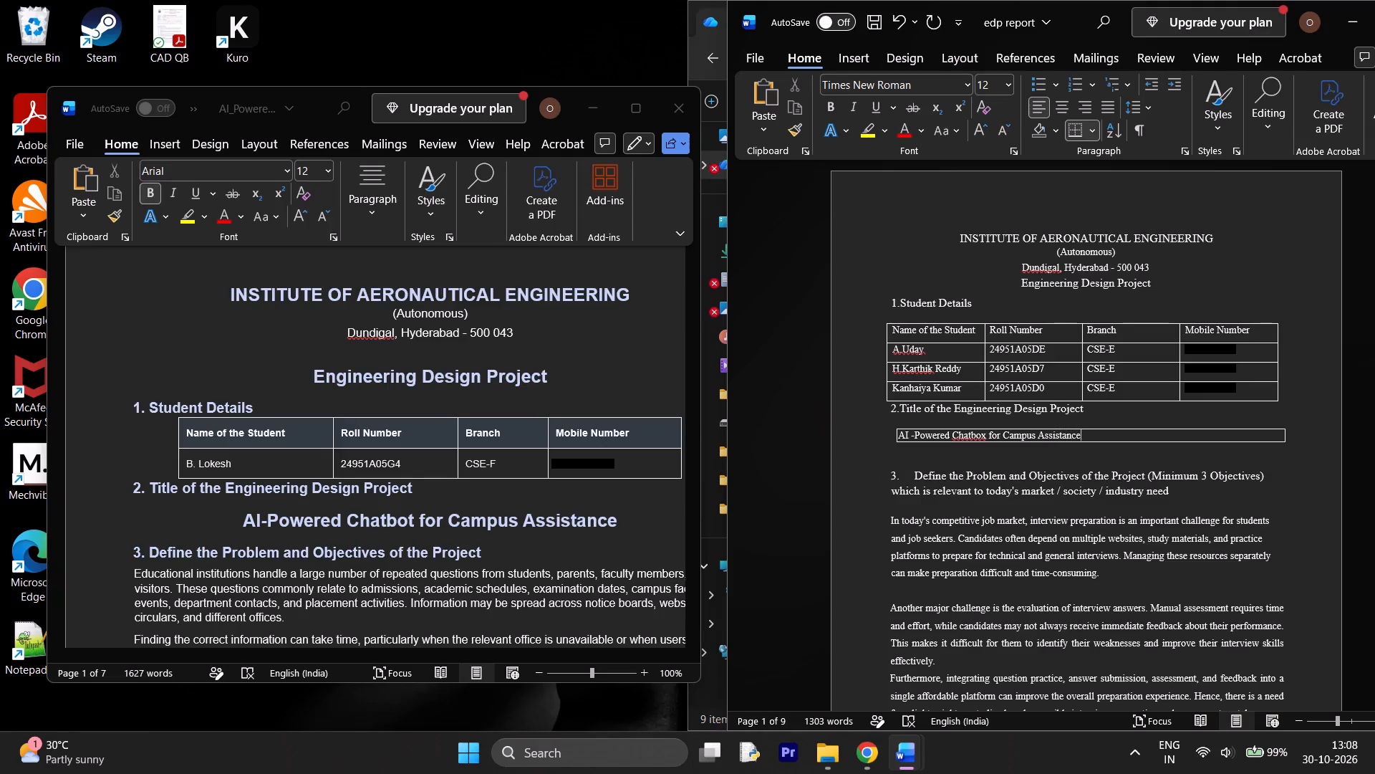
Widen the chatbot report's window and copy its three section 3 problem paragraphs, from "Educational institutions" to "when a query is not covered.".
{"action": "scroll", "coordinate": [1103, 527], "scroll_direction": "down", "scroll_amount": 2}
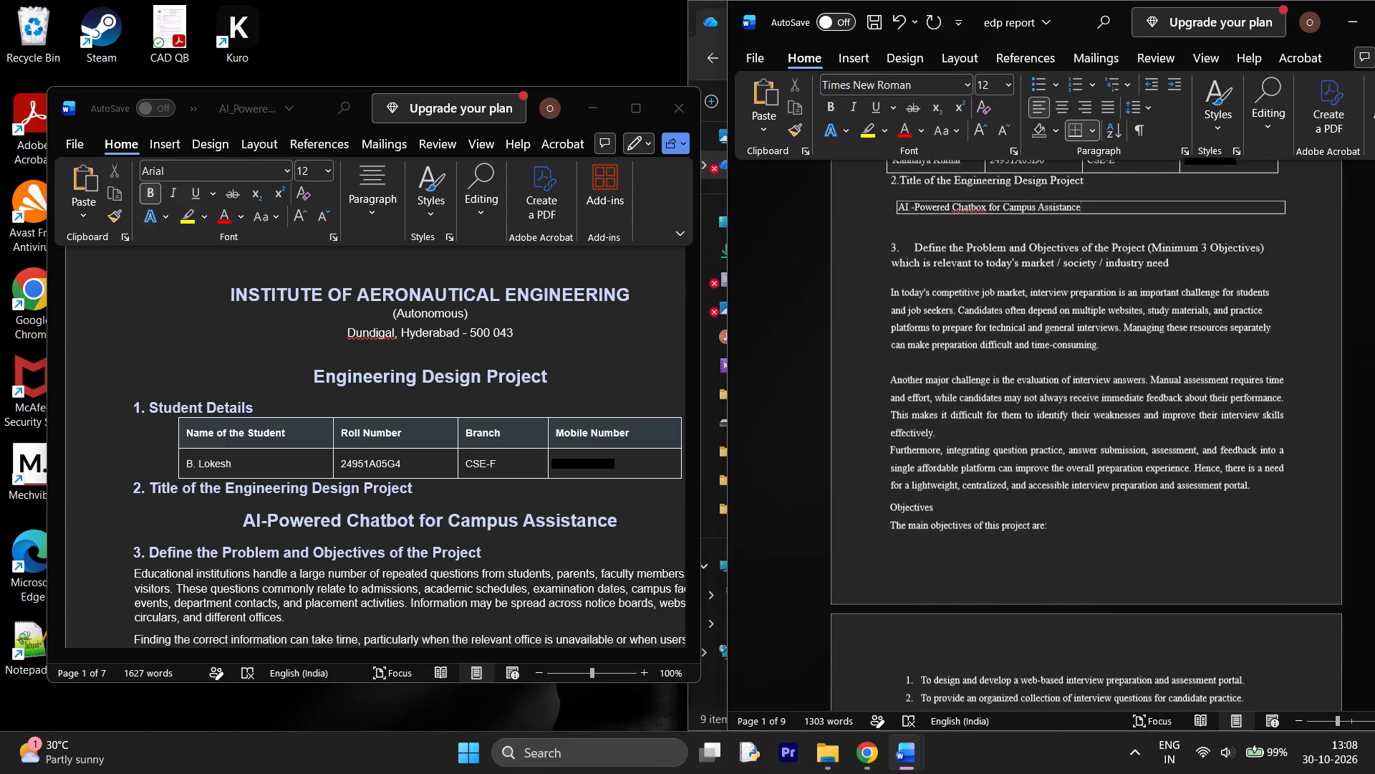
{"action": "scroll", "coordinate": [1103, 527], "scroll_direction": "down", "scroll_amount": 1}
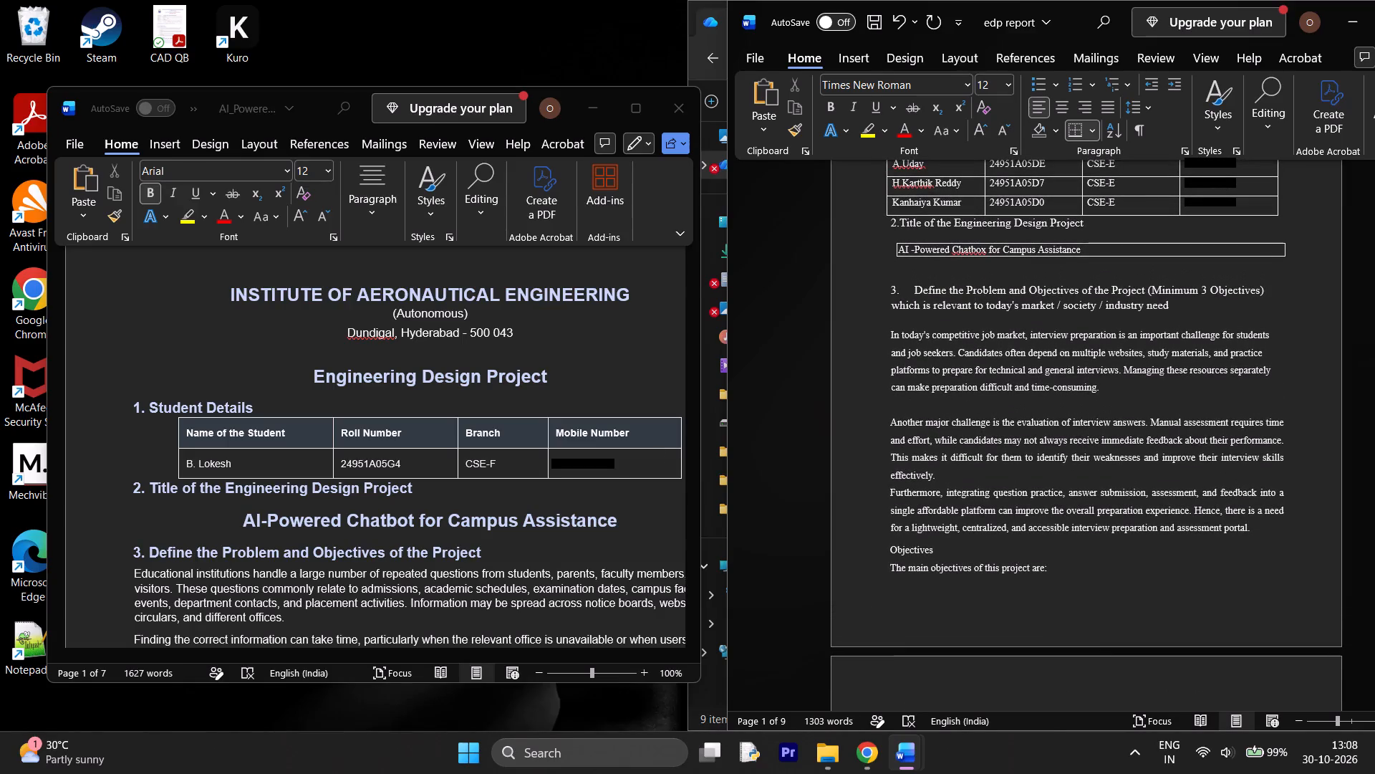
{"action": "scroll", "coordinate": [531, 497], "scroll_direction": "down", "scroll_amount": 2}
{"action": "scroll", "coordinate": [531, 497], "scroll_direction": "up", "scroll_amount": 1}
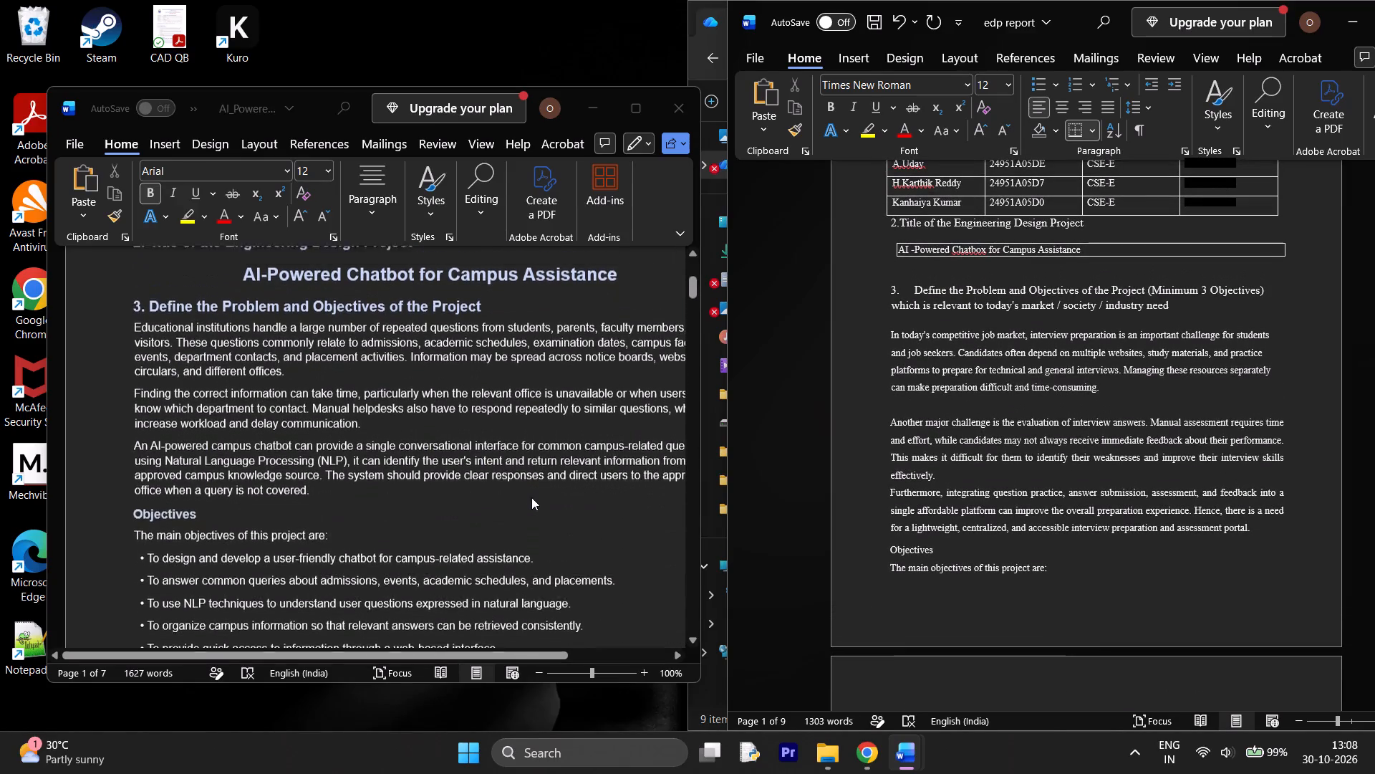
{"action": "scroll", "coordinate": [531, 497], "scroll_direction": "up", "scroll_amount": 1}
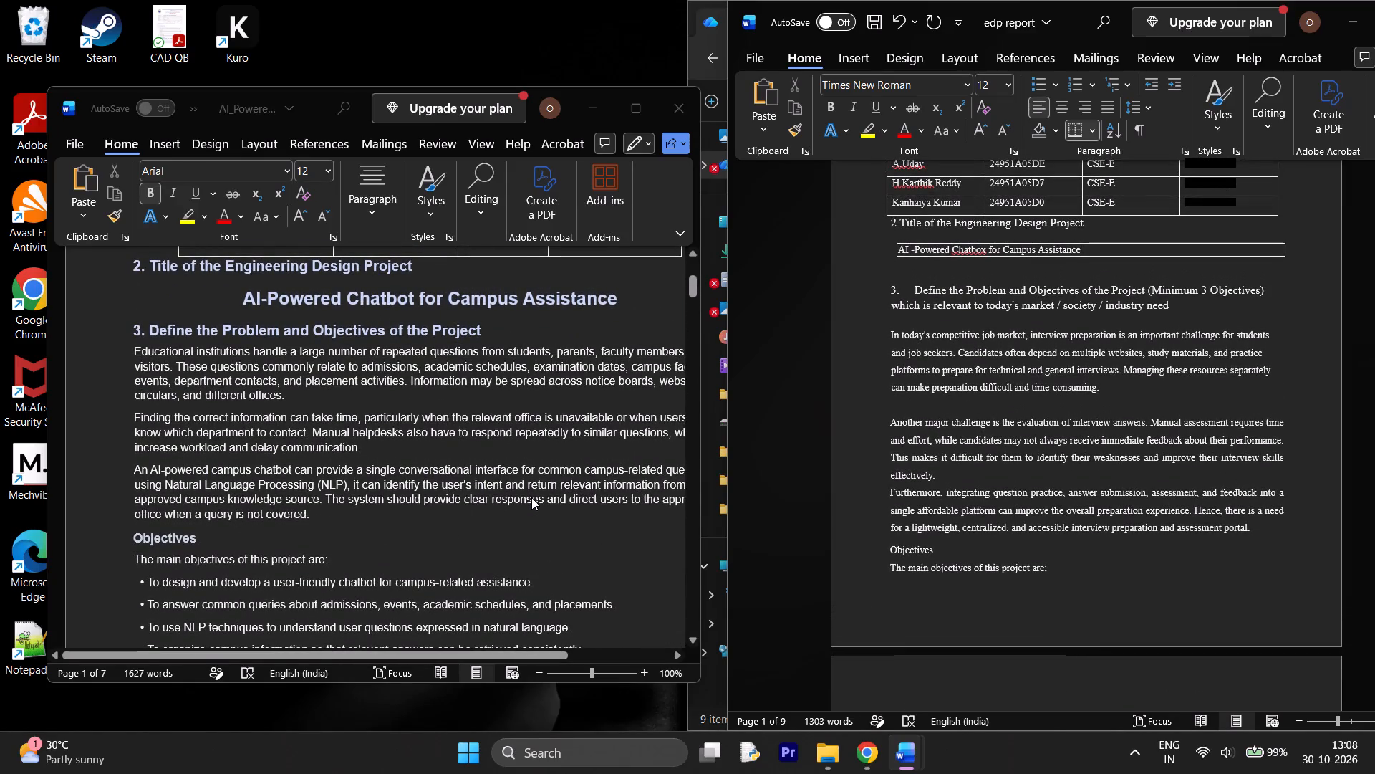
{"action": "left_click_drag", "start_coordinate": [531, 497], "coordinate": [488, 502]}
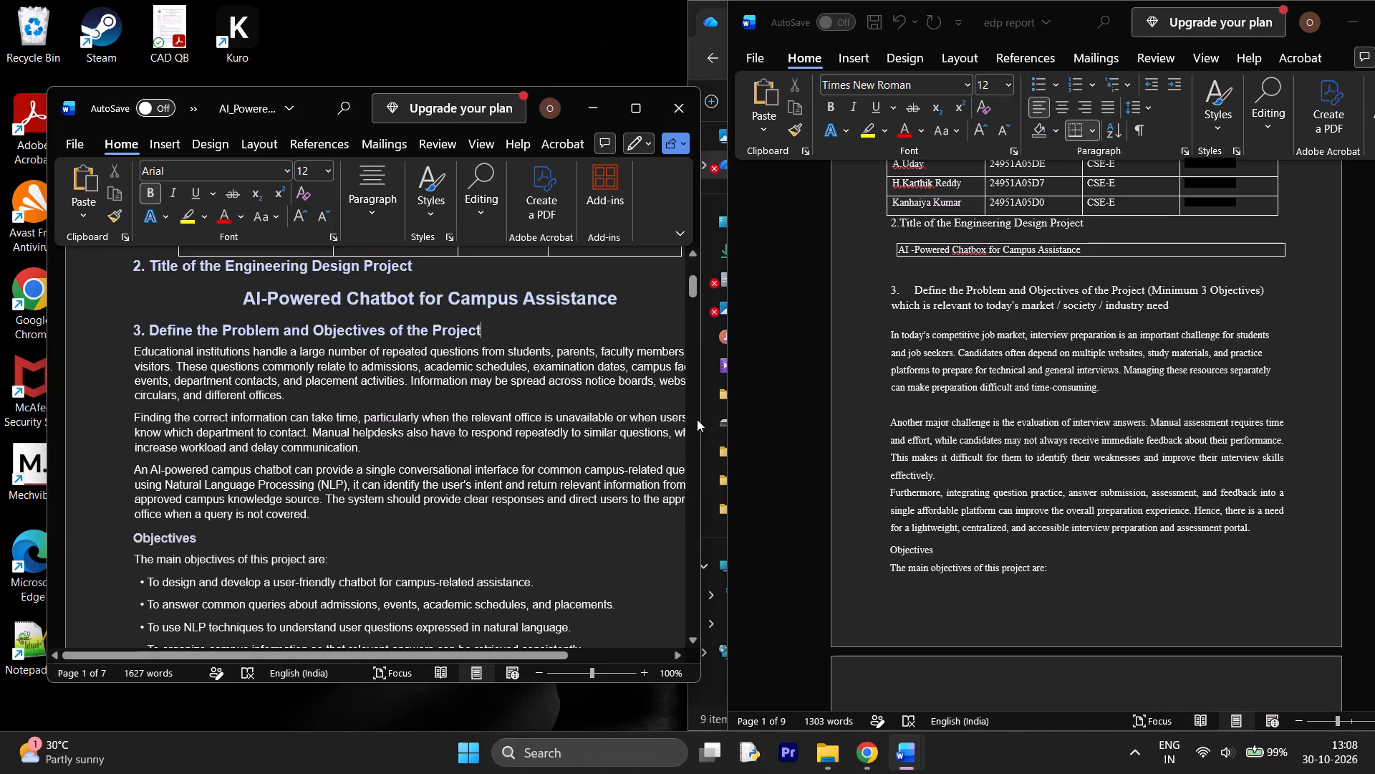
{"action": "left_click_drag", "start_coordinate": [702, 422], "coordinate": [751, 416]}
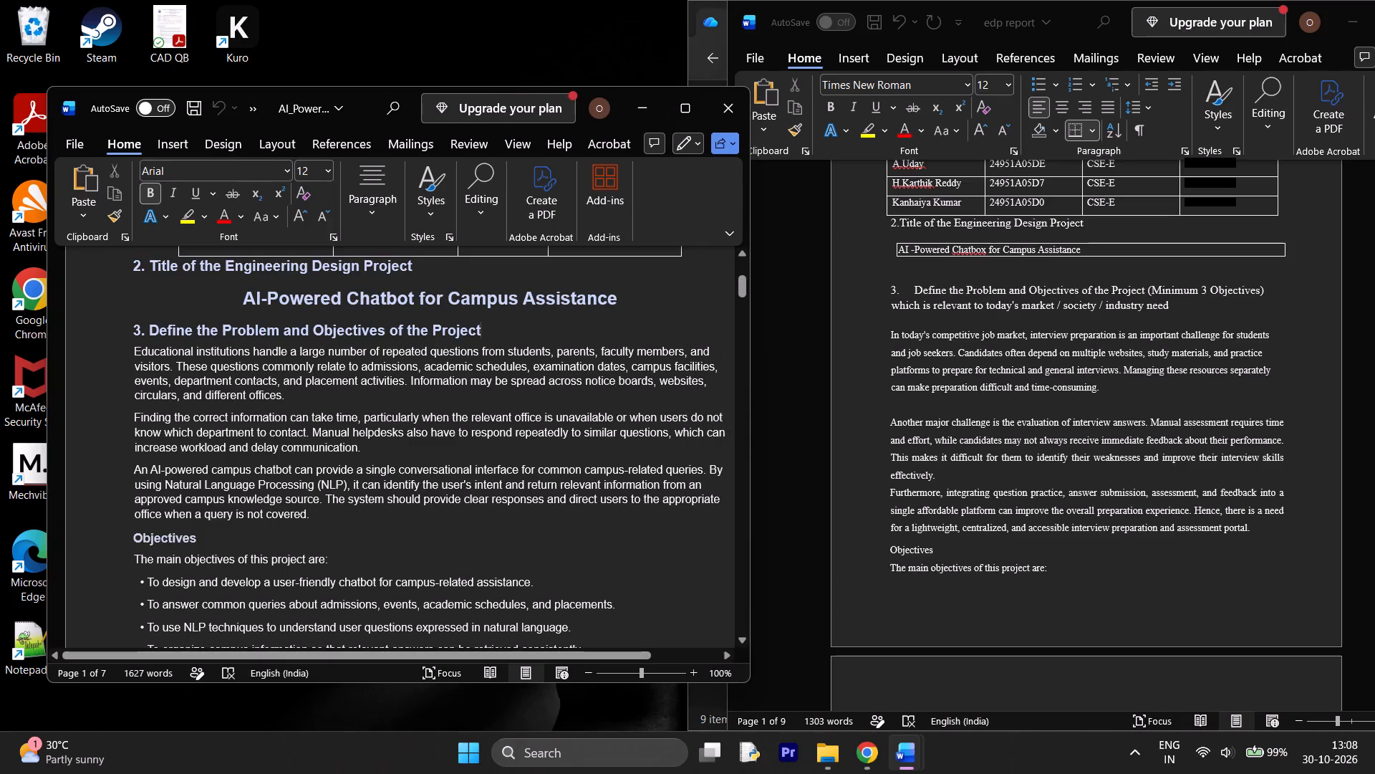
{"action": "left_click_drag", "start_coordinate": [136, 355], "coordinate": [173, 352]}
{"action": "left_click_drag", "start_coordinate": [173, 352], "coordinate": [306, 494]}
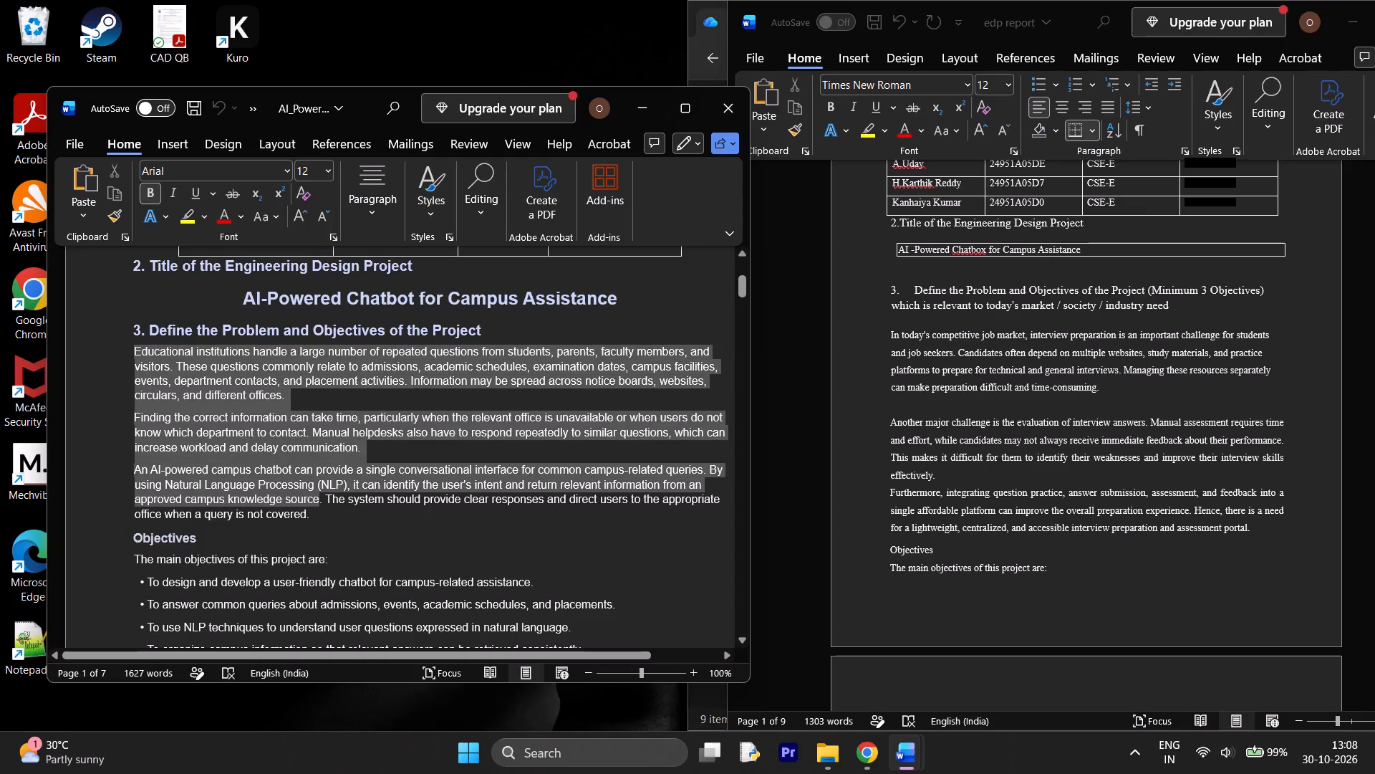
{"action": "left_click_drag", "start_coordinate": [306, 494], "coordinate": [316, 529]}
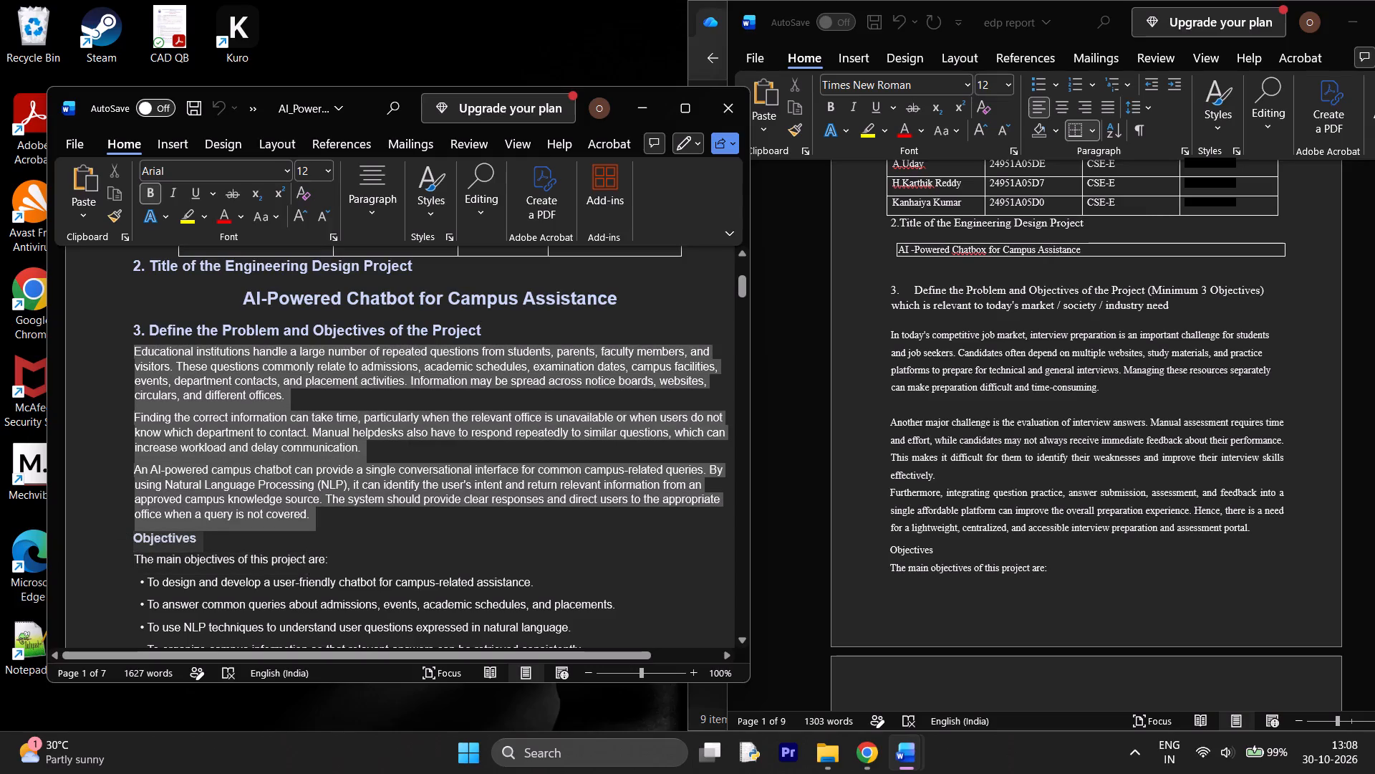
{"action": "left_click_drag", "start_coordinate": [316, 529], "coordinate": [317, 525]}
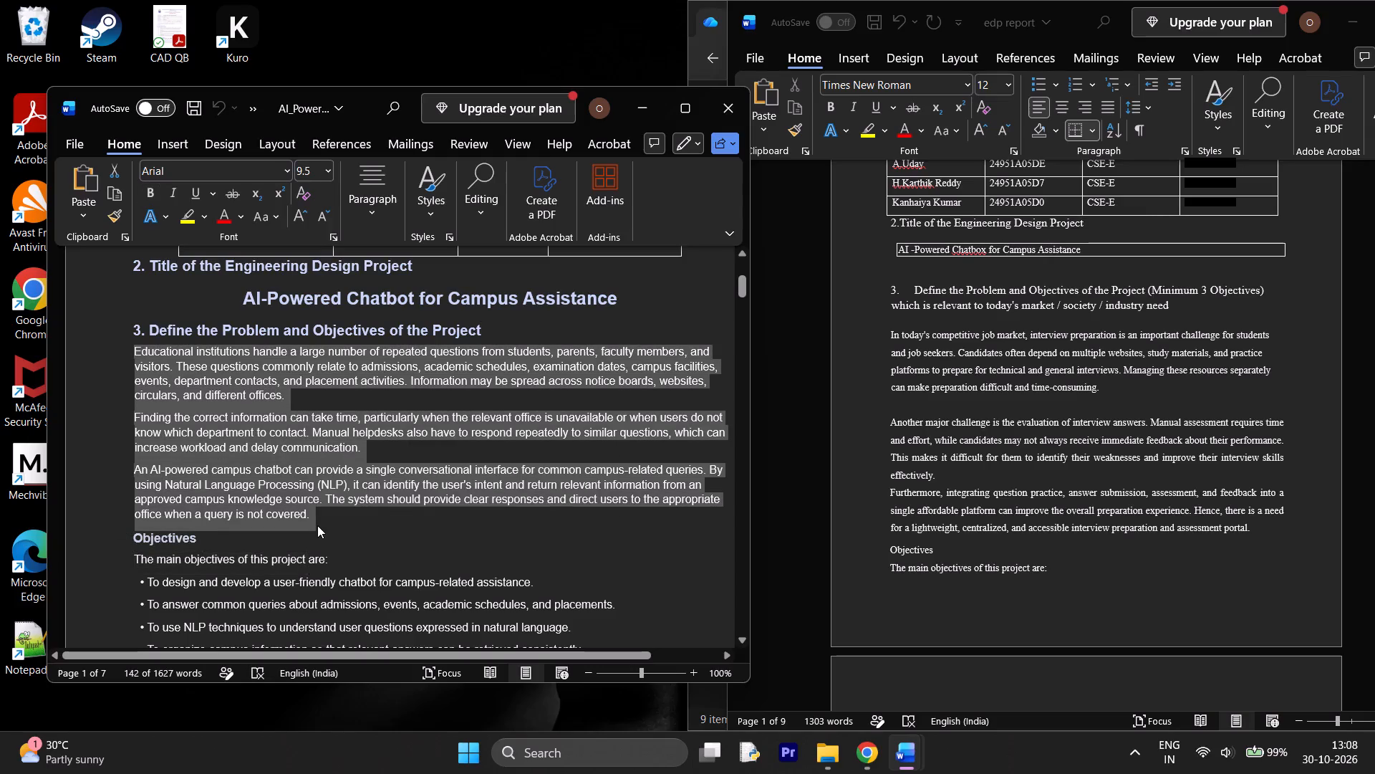
{"action": "key", "text": "ctrl+c"}
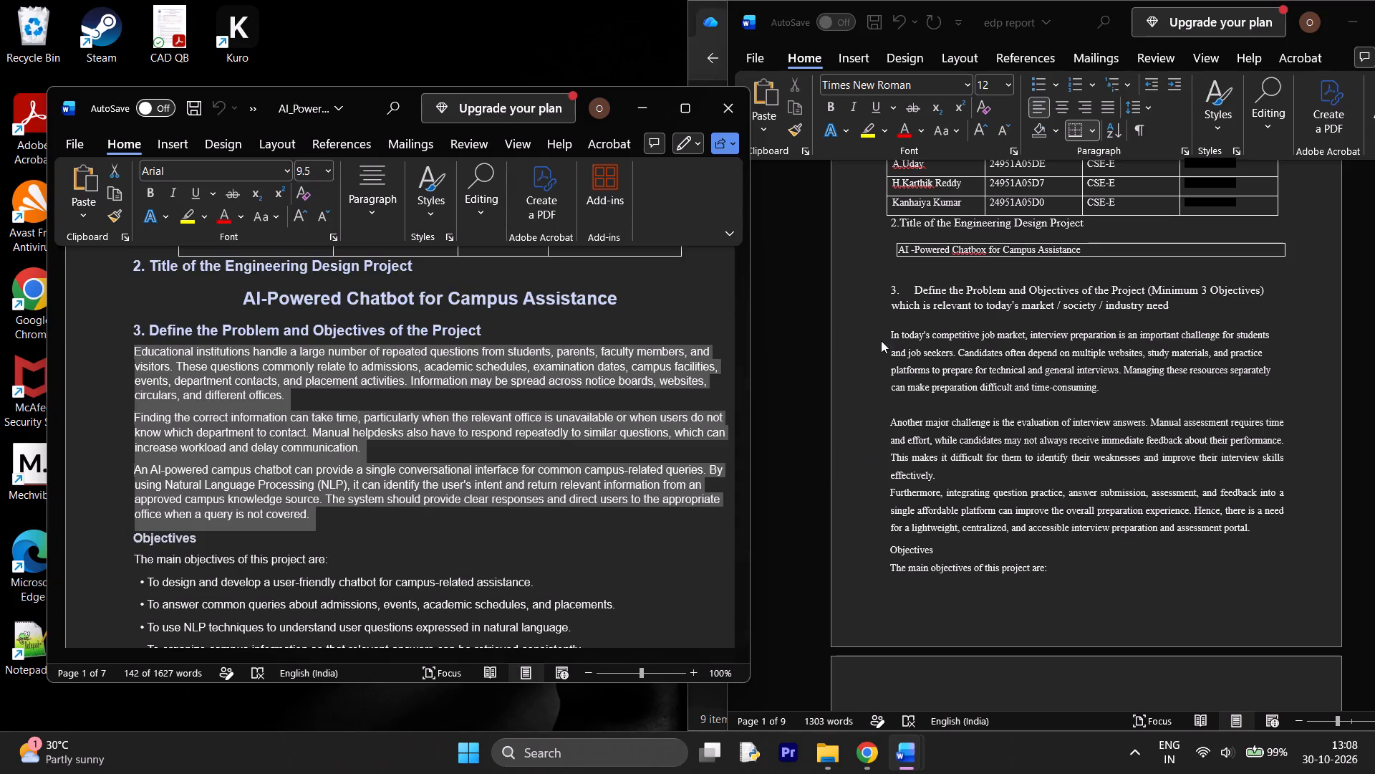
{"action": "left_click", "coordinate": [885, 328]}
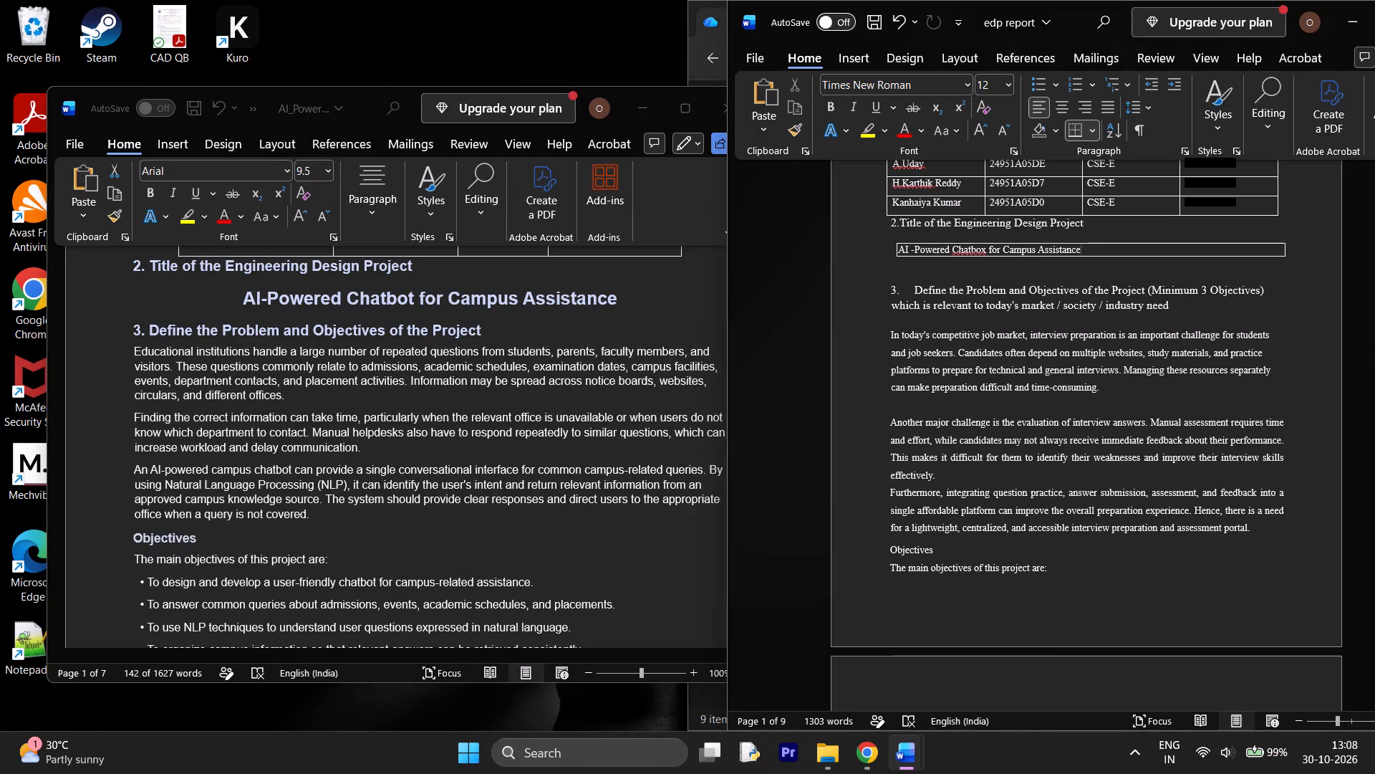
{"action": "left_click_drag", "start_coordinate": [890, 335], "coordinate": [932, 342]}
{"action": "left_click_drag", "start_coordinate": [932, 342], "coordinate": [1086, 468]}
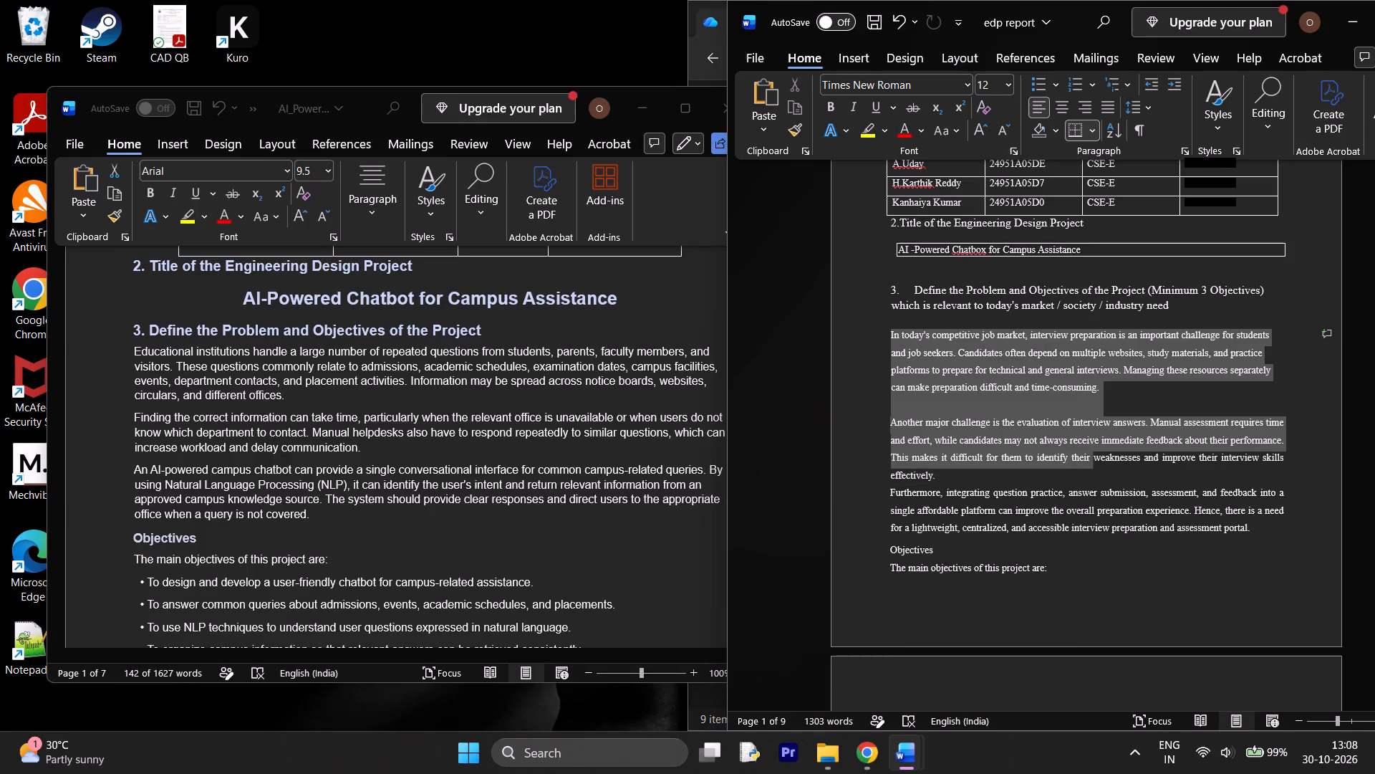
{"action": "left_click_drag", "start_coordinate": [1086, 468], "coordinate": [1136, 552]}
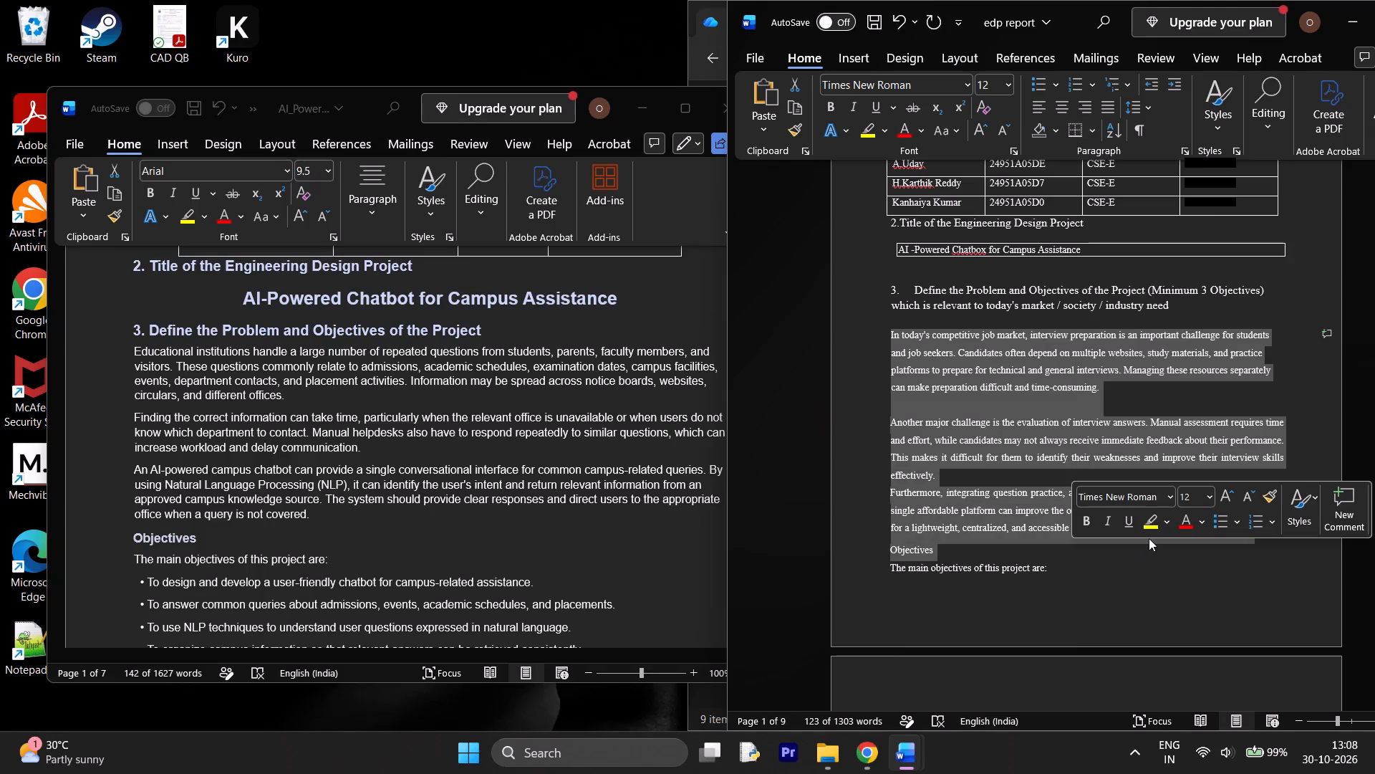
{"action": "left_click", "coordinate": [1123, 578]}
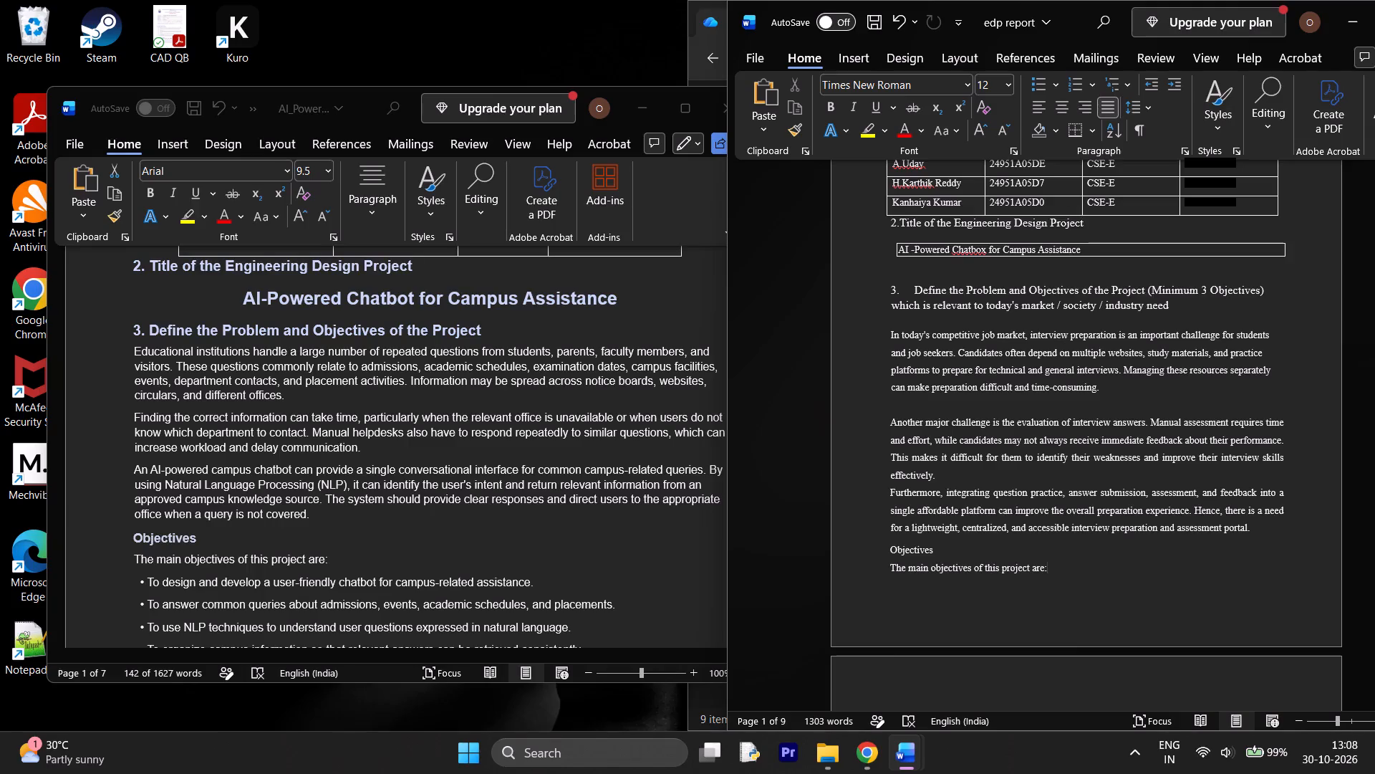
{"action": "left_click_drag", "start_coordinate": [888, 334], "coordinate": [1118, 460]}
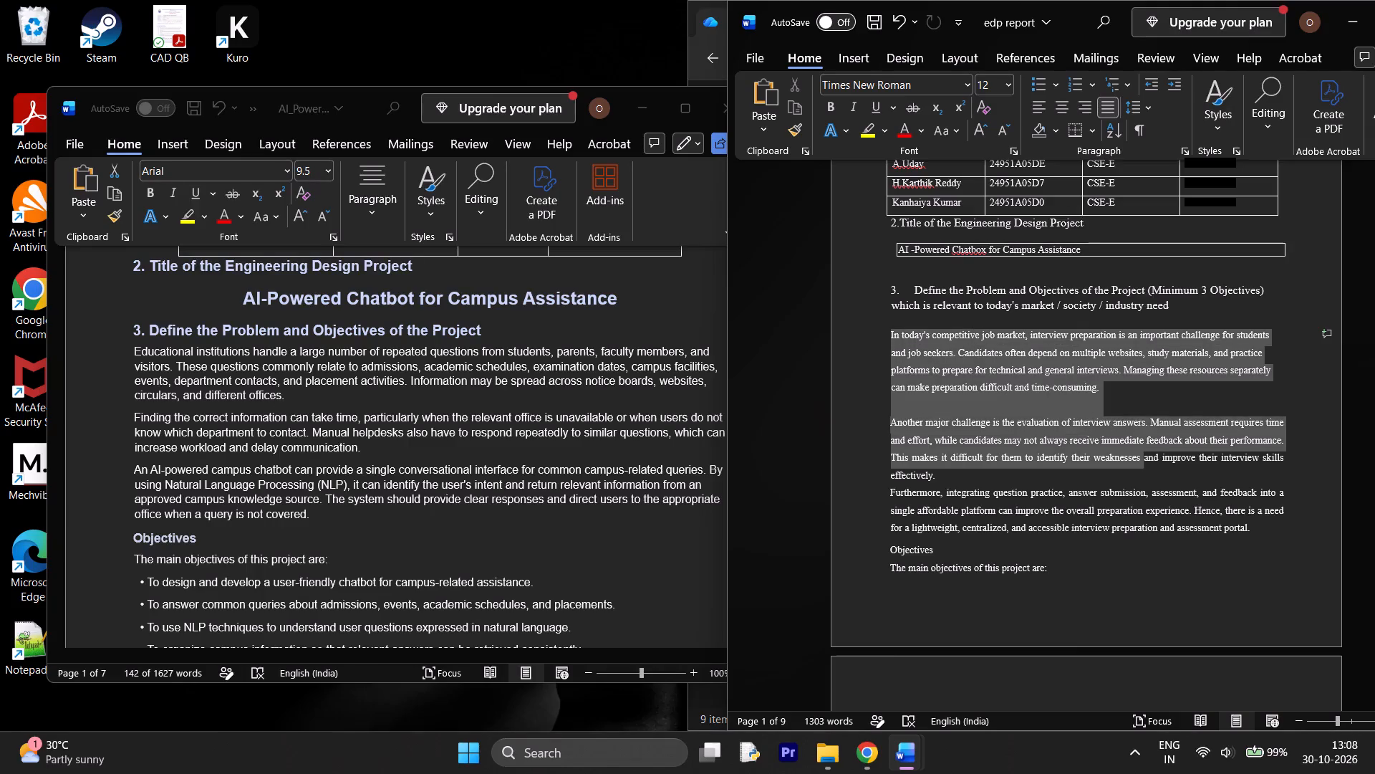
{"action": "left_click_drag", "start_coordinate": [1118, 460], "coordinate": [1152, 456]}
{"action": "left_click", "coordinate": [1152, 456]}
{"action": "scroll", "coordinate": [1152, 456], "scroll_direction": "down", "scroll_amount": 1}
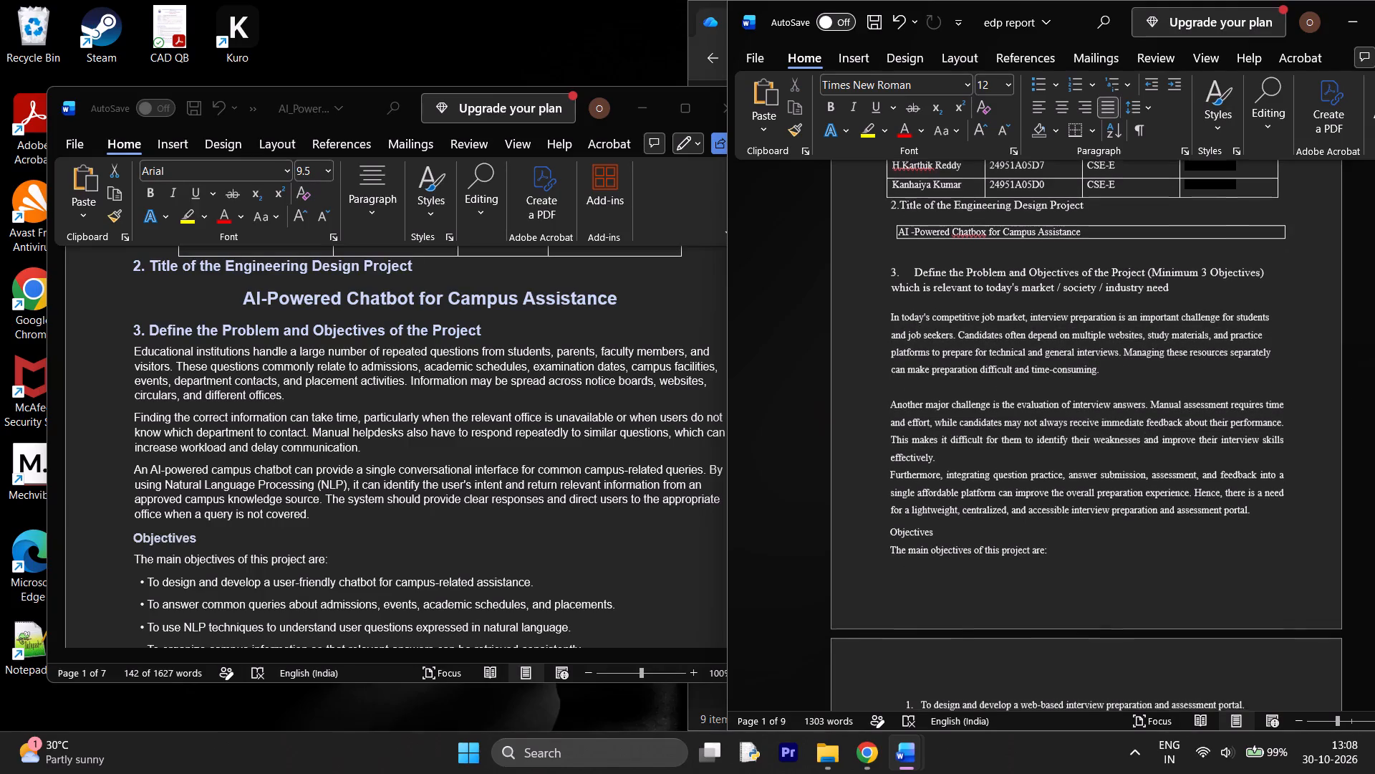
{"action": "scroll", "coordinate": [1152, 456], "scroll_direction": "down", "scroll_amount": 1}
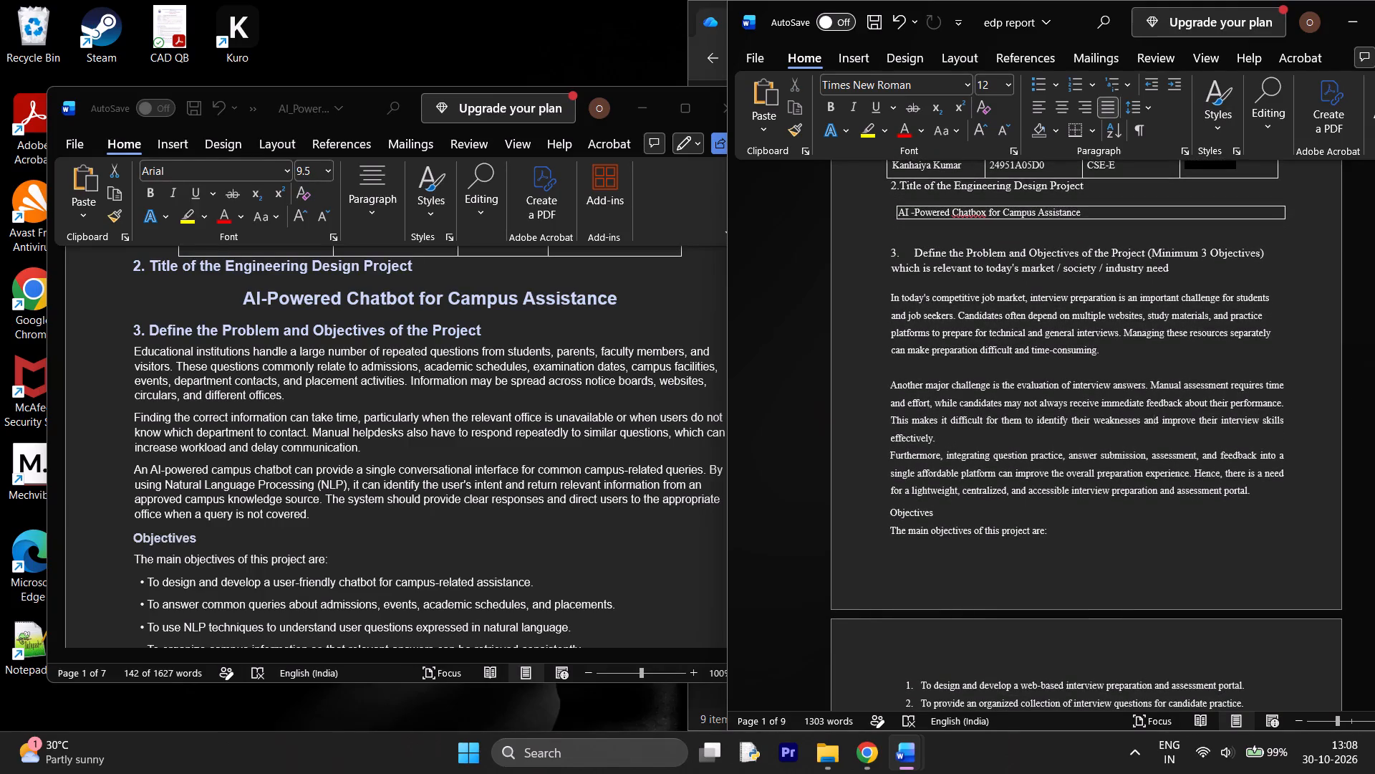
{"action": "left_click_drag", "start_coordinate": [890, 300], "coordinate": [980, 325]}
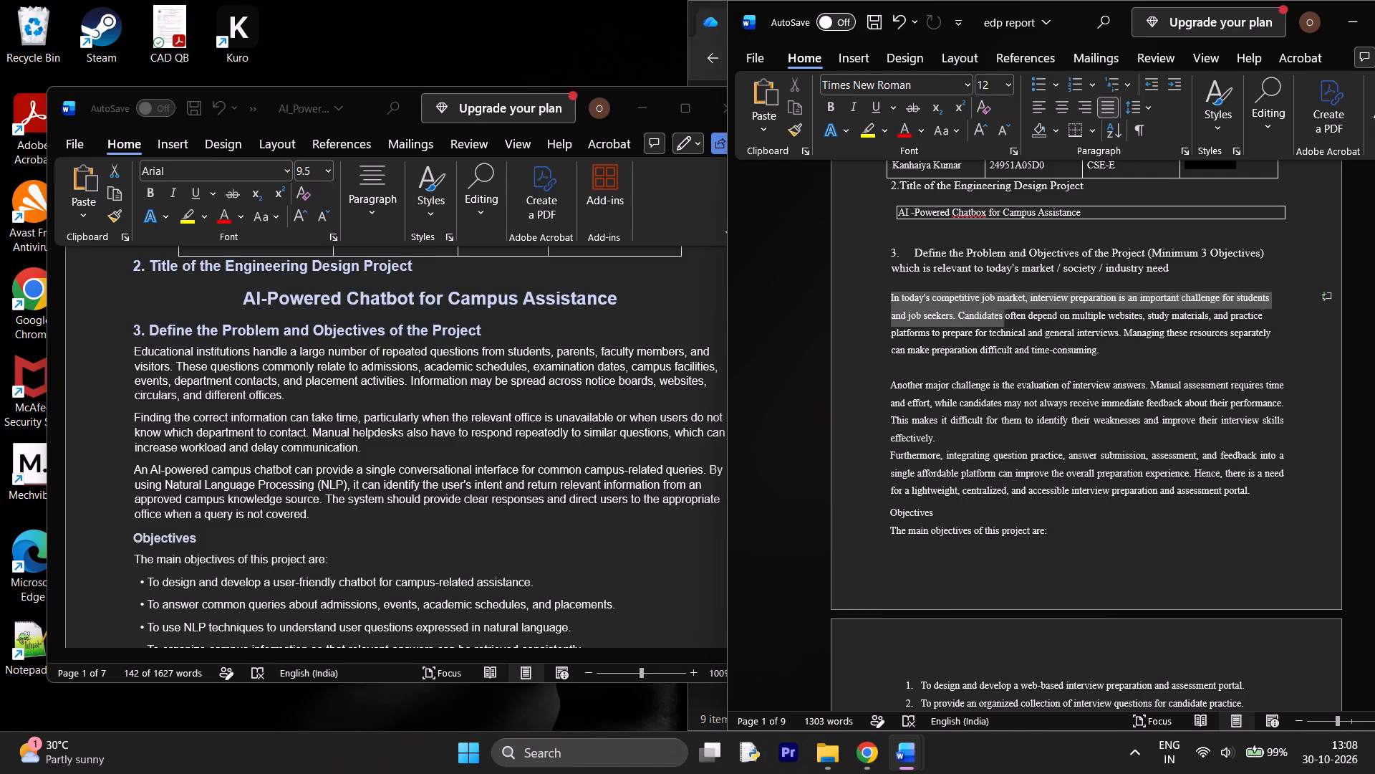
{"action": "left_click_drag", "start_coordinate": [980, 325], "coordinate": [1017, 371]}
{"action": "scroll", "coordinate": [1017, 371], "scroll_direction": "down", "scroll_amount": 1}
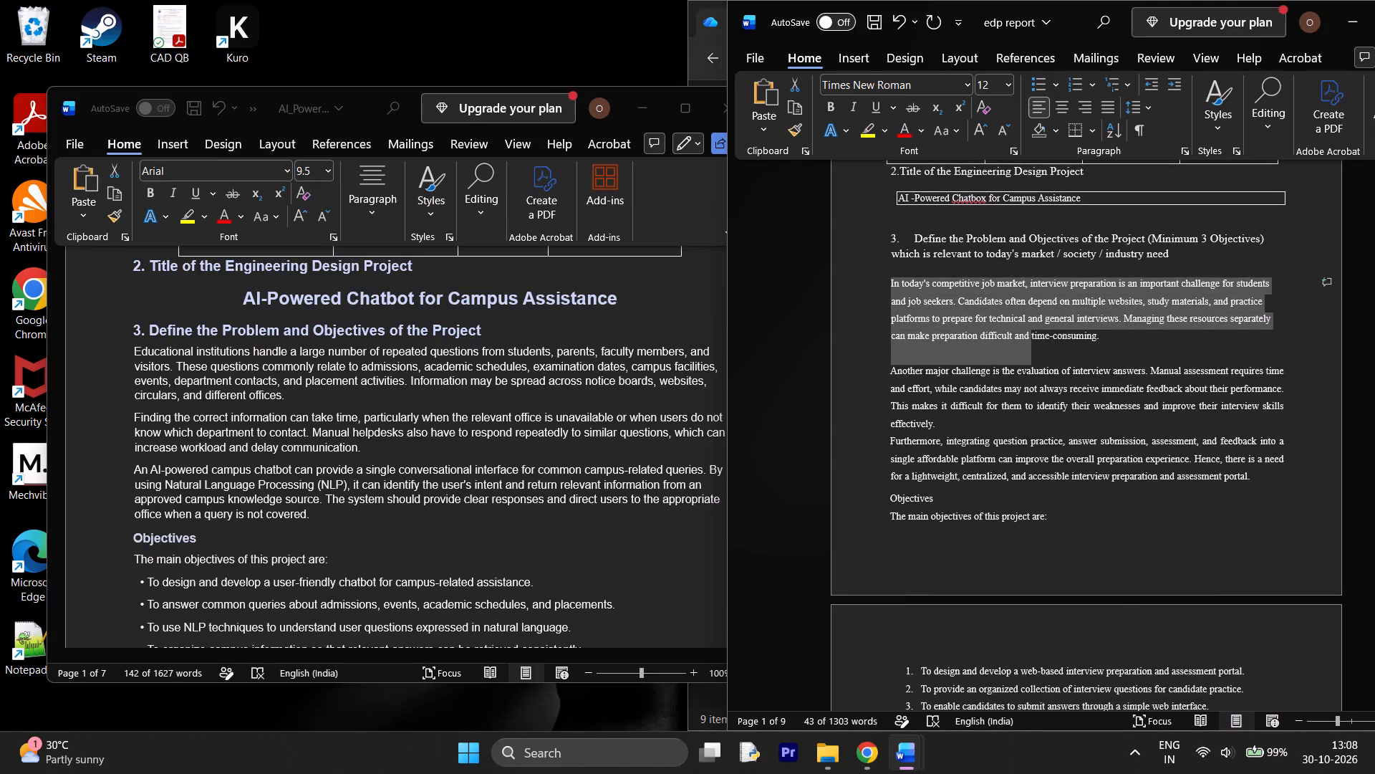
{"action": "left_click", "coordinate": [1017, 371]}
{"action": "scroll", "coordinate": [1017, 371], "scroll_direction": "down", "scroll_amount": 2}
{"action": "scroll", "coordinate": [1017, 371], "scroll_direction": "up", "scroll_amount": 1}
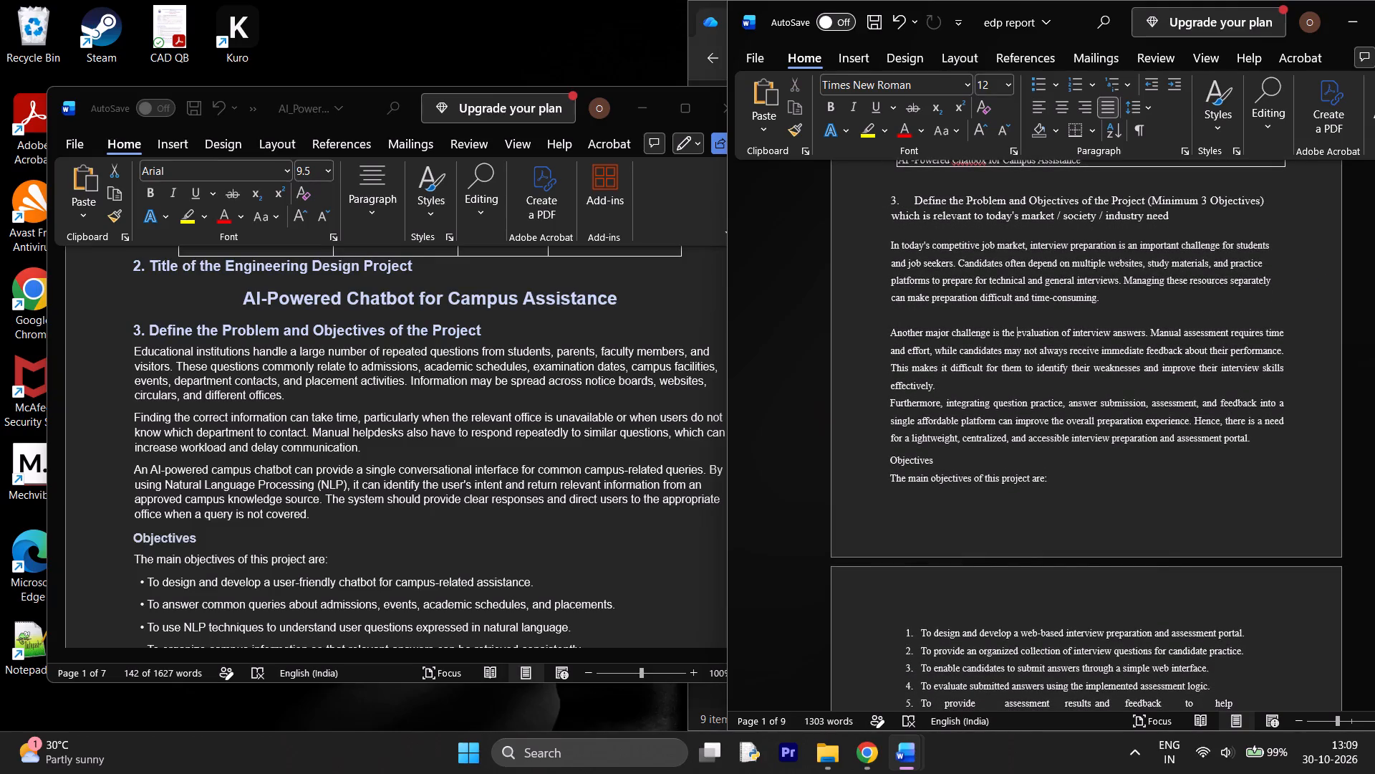
Delete the three interview-preparation paragraphs between the section 3 heading and "Objectives" in the edp report.
{"action": "left_click_drag", "start_coordinate": [889, 244], "coordinate": [1241, 409]}
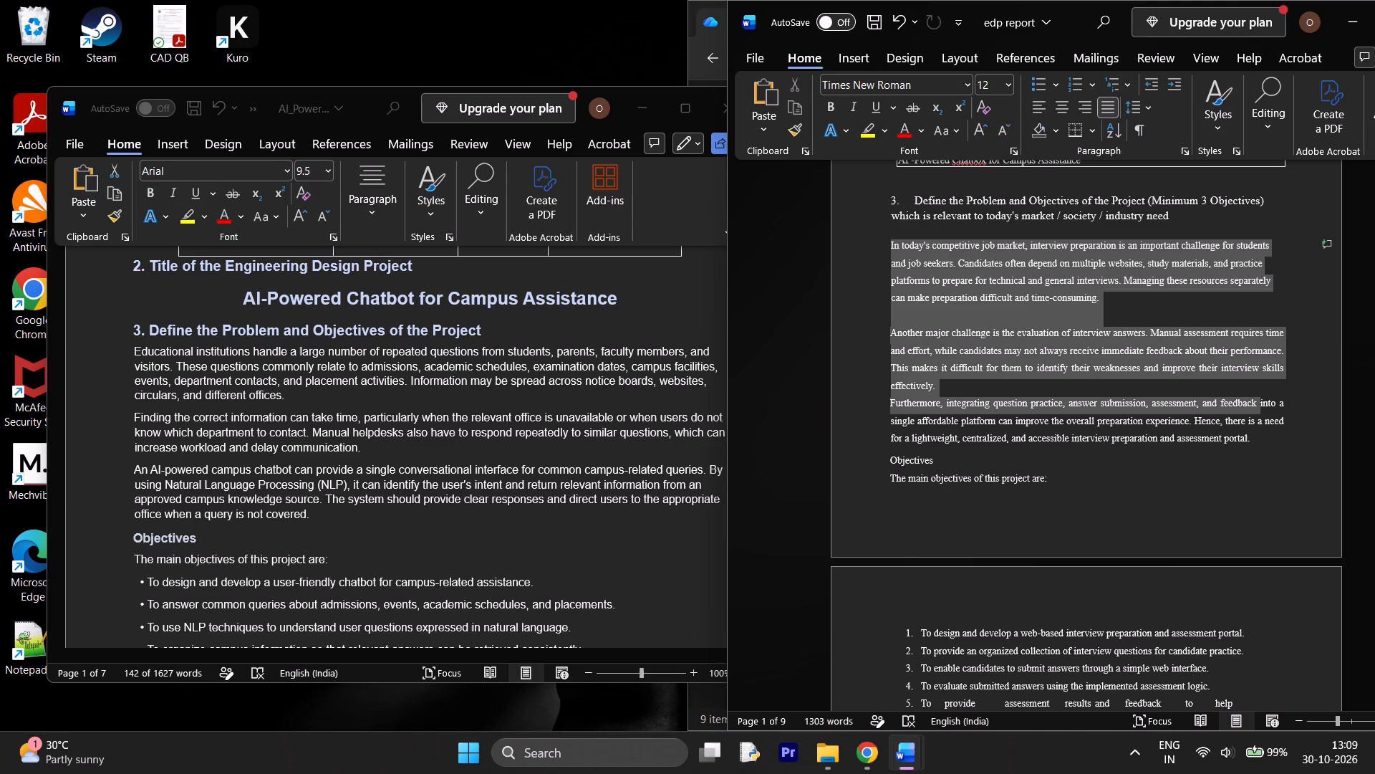
{"action": "left_click_drag", "start_coordinate": [1241, 409], "coordinate": [1253, 434]}
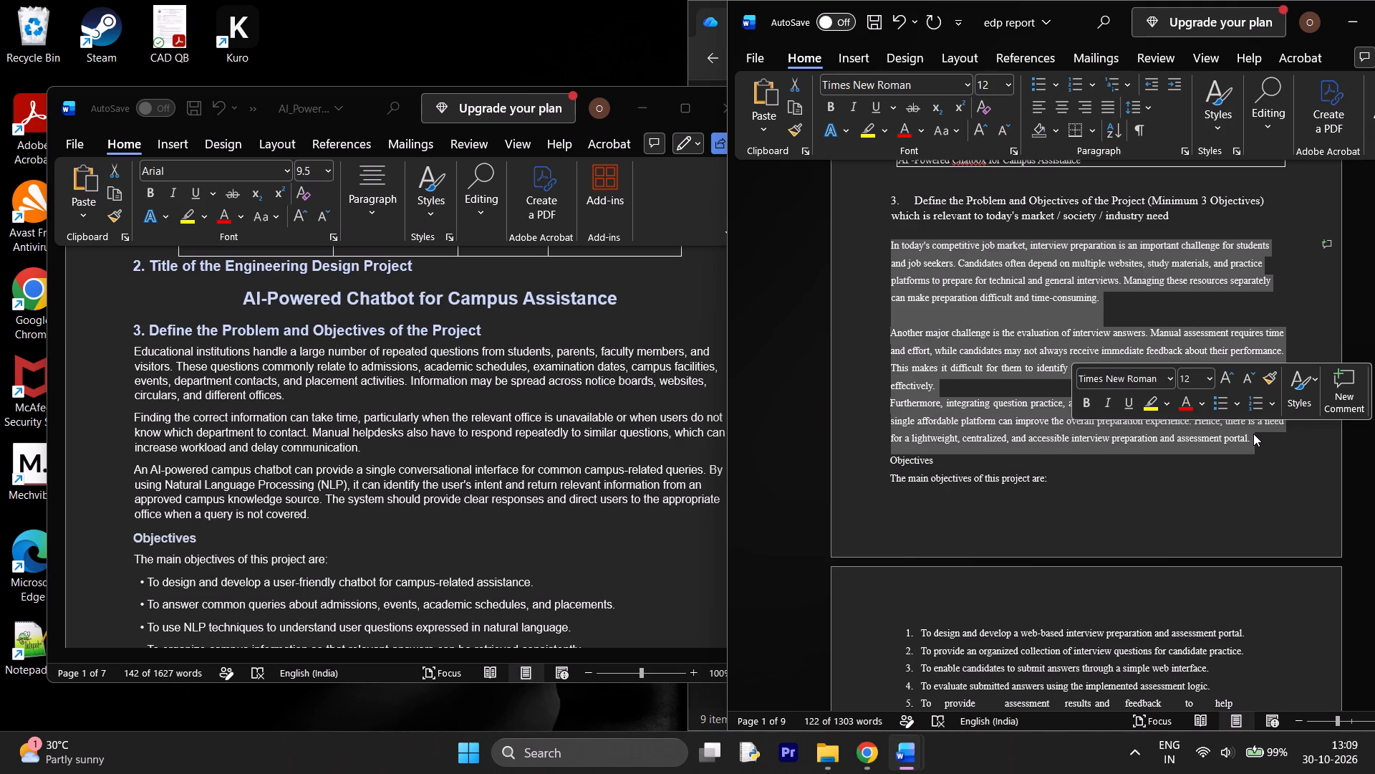
{"action": "key", "text": "BackSpace"}
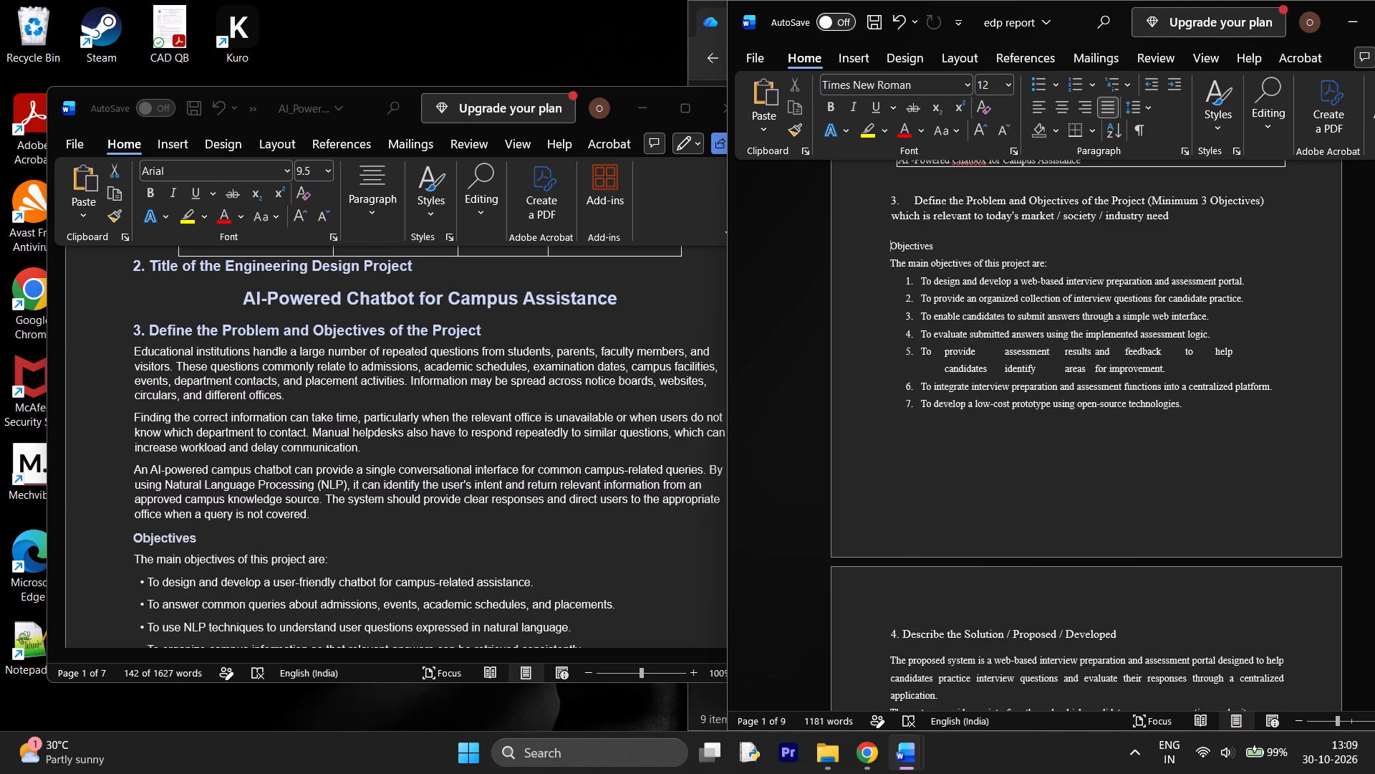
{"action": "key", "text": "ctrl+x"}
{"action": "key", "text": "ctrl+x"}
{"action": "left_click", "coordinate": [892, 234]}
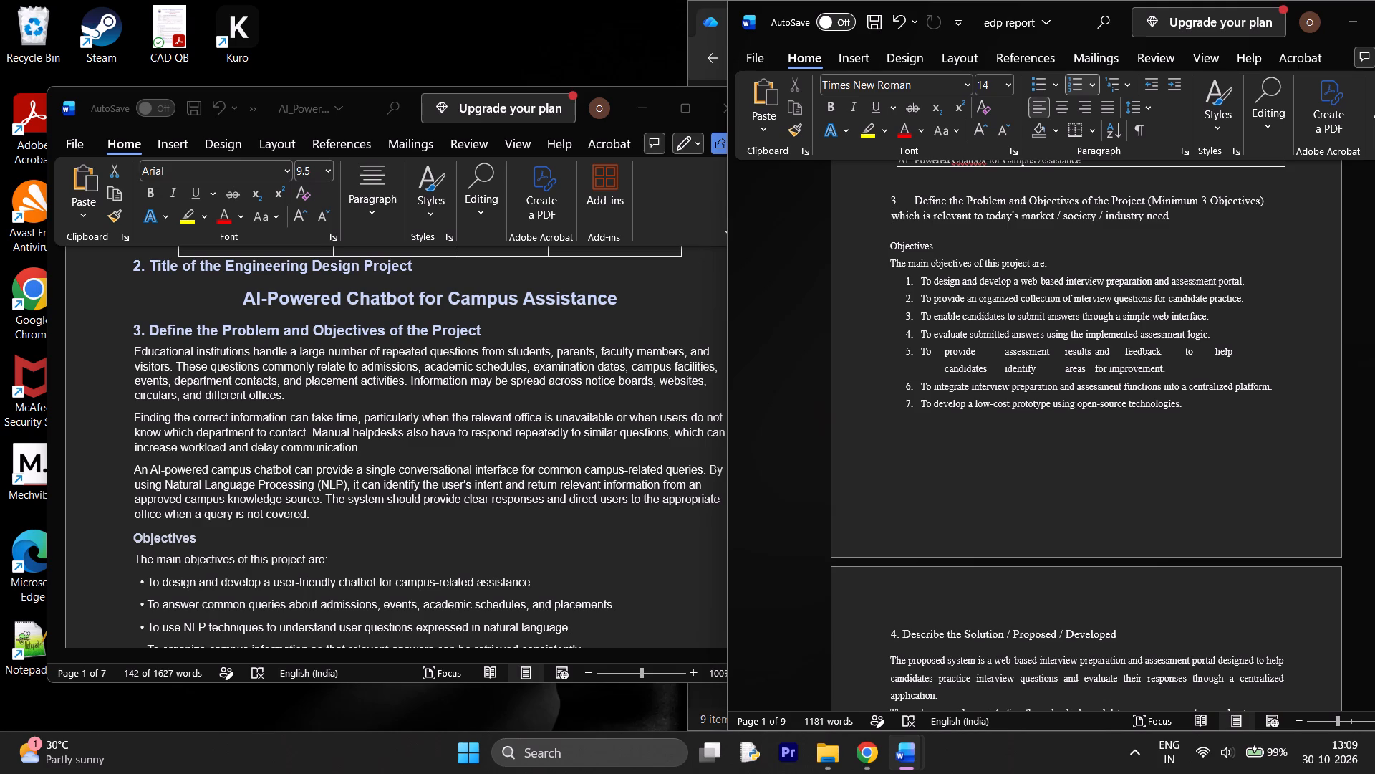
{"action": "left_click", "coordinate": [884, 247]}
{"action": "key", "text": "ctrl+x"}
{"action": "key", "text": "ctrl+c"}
{"action": "left_click", "coordinate": [135, 350]}
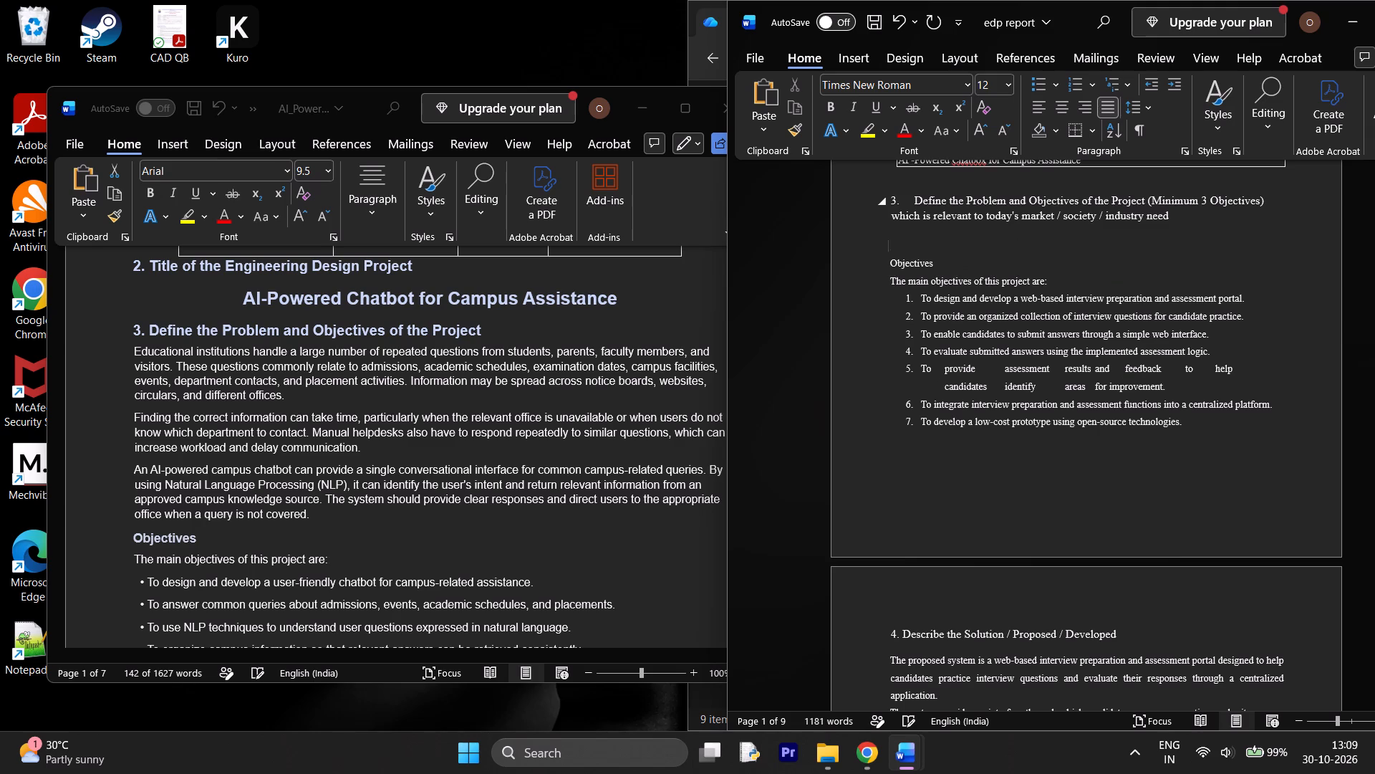
{"action": "key", "text": "ctrl+x"}
{"action": "key", "text": "ctrl+x"}
{"action": "key", "text": "ctrl+x"}
{"action": "key", "text": "ctrl+v"}
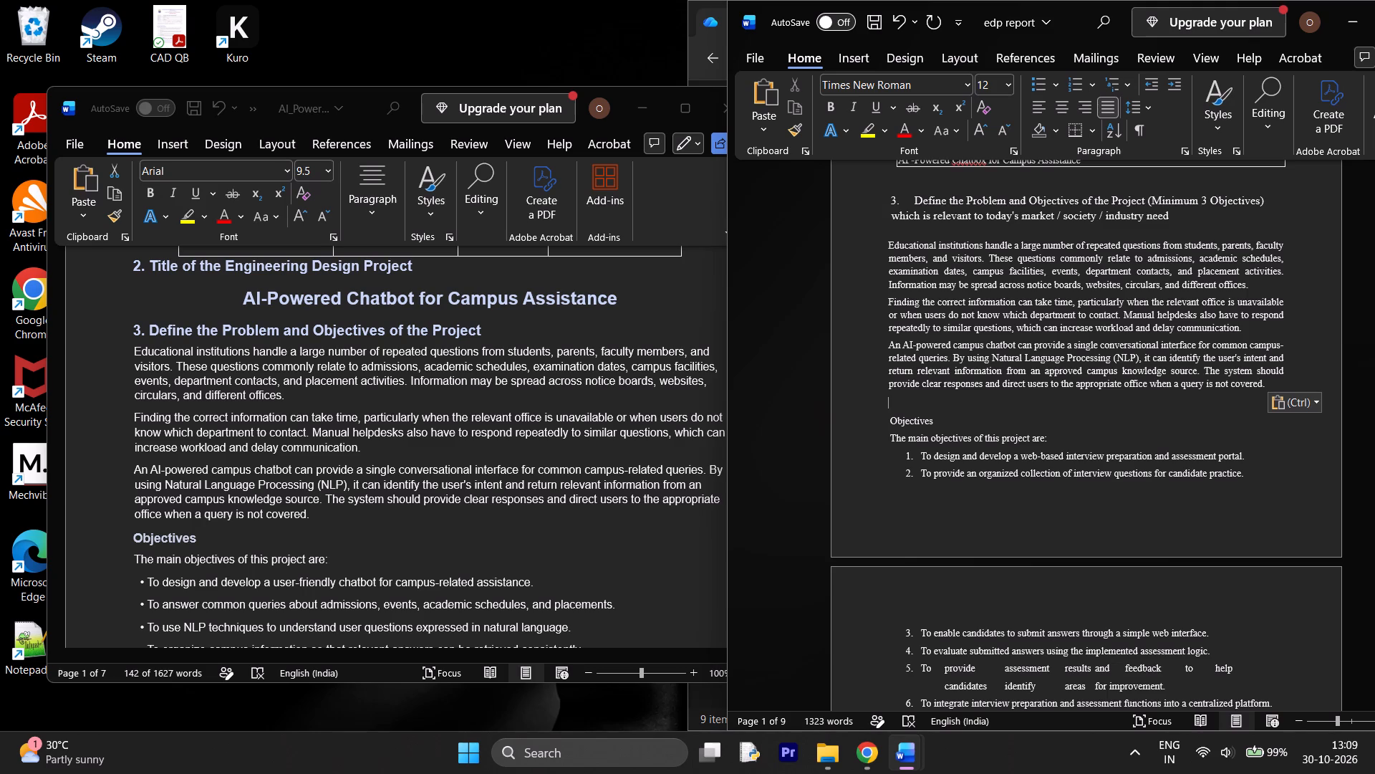
{"action": "key", "text": "BackSpace"}
{"action": "key", "text": "BackSpace"}
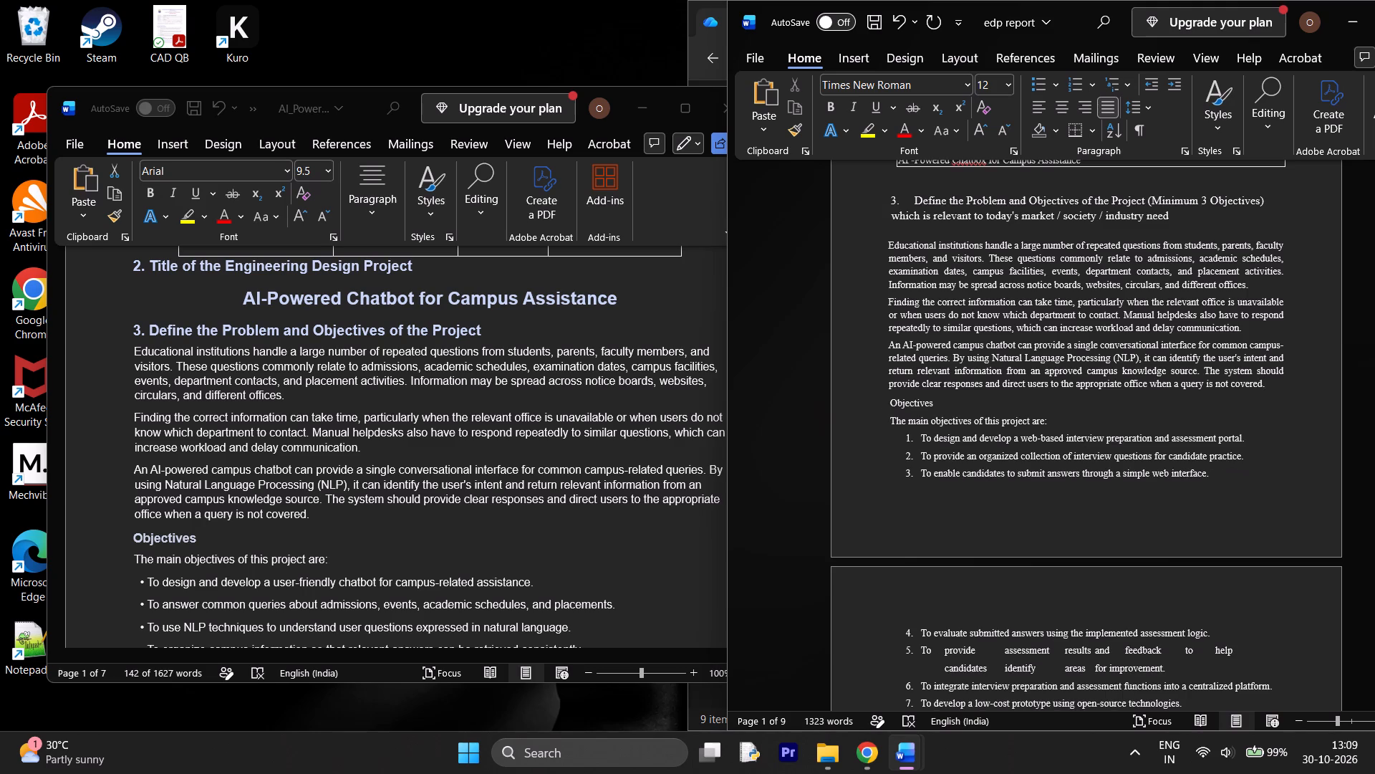
Delete the seven numbered interview-portal objectives under "The main objectives of this project are:" in the edp report.
{"action": "scroll", "coordinate": [911, 481], "scroll_direction": "down", "scroll_amount": 1}
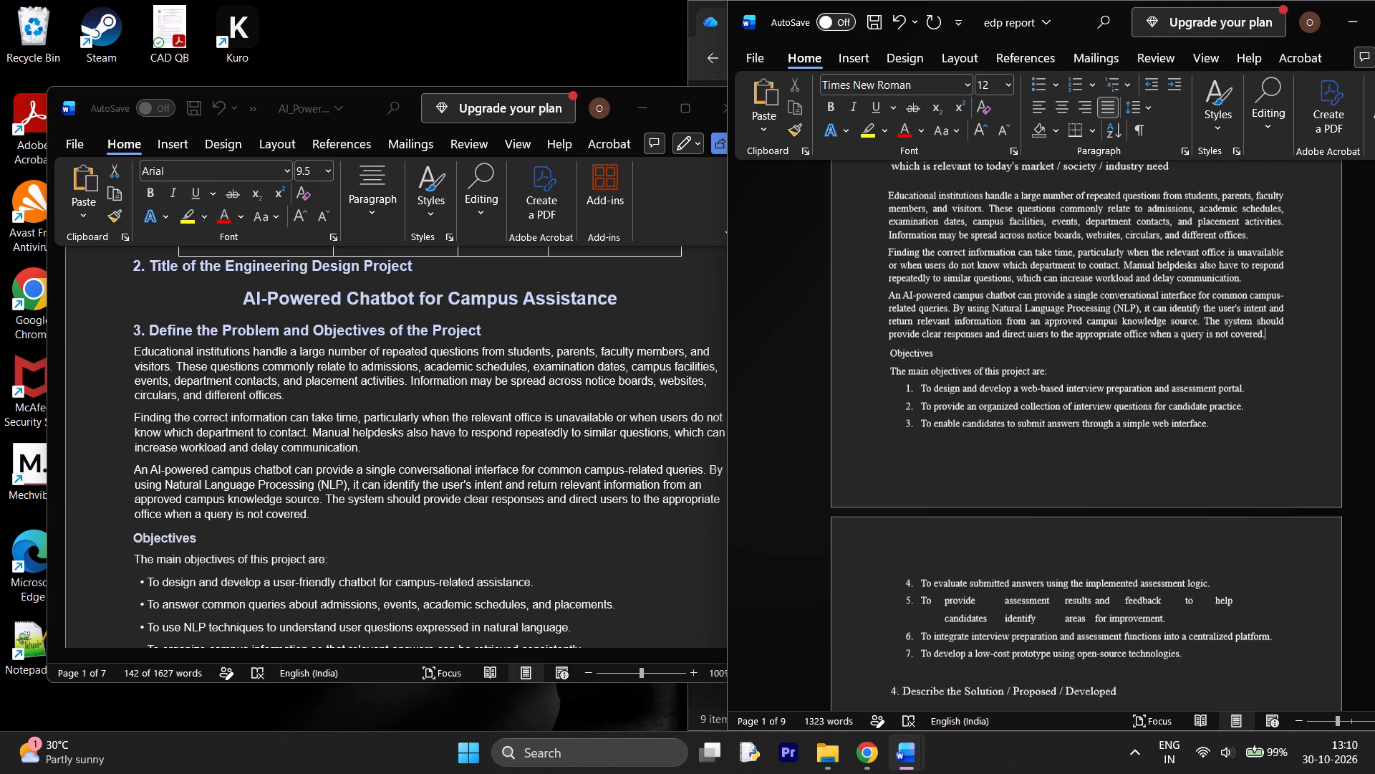
{"action": "scroll", "coordinate": [911, 481], "scroll_direction": "down", "scroll_amount": 1}
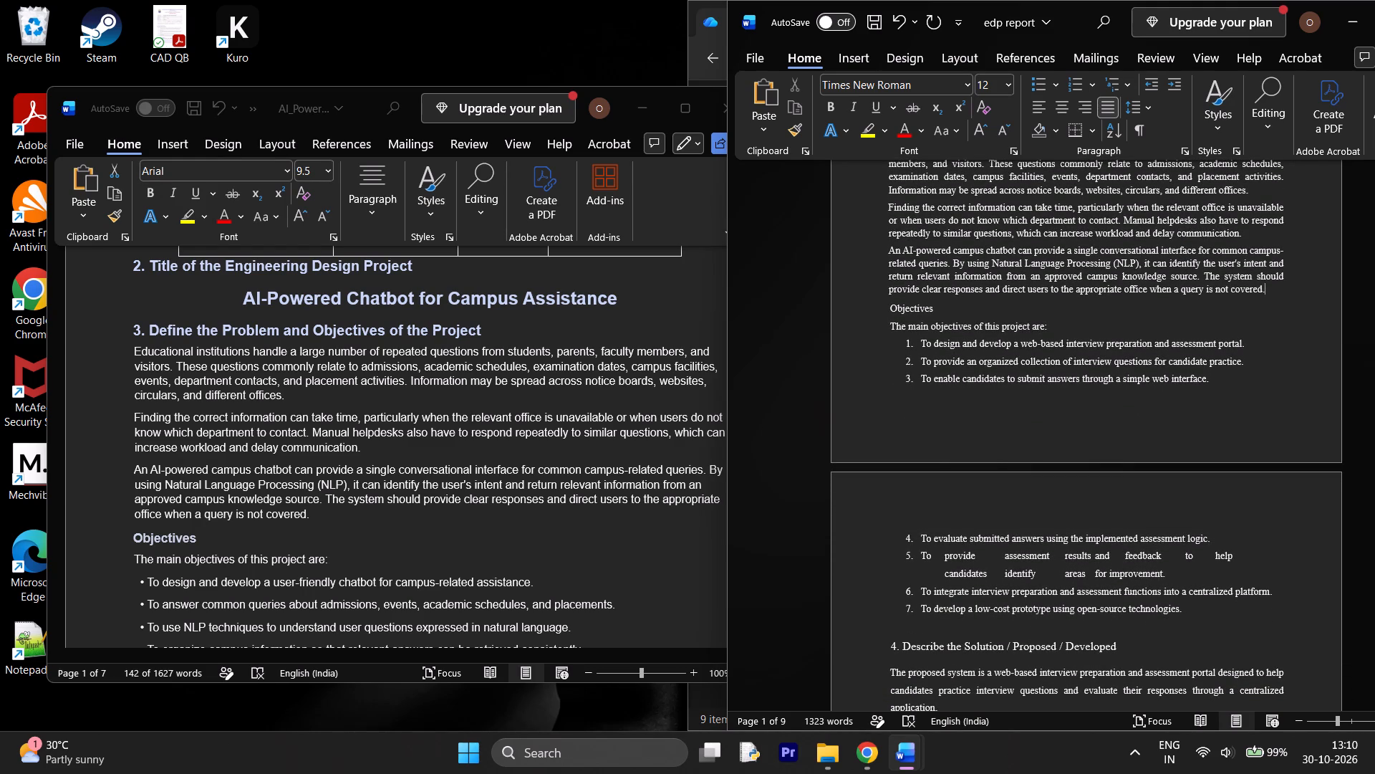
{"action": "left_click_drag", "start_coordinate": [903, 343], "coordinate": [1075, 512]}
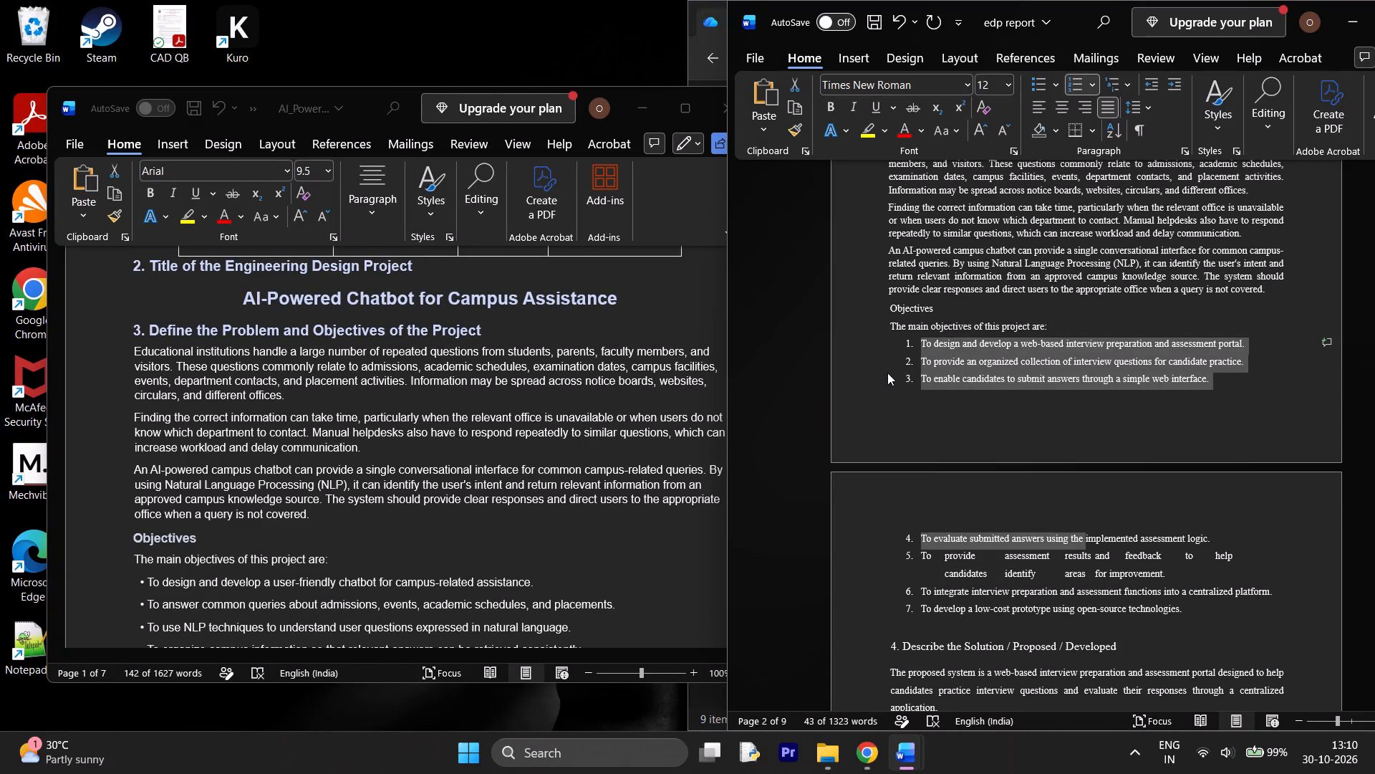
{"action": "left_click", "coordinate": [913, 344]}
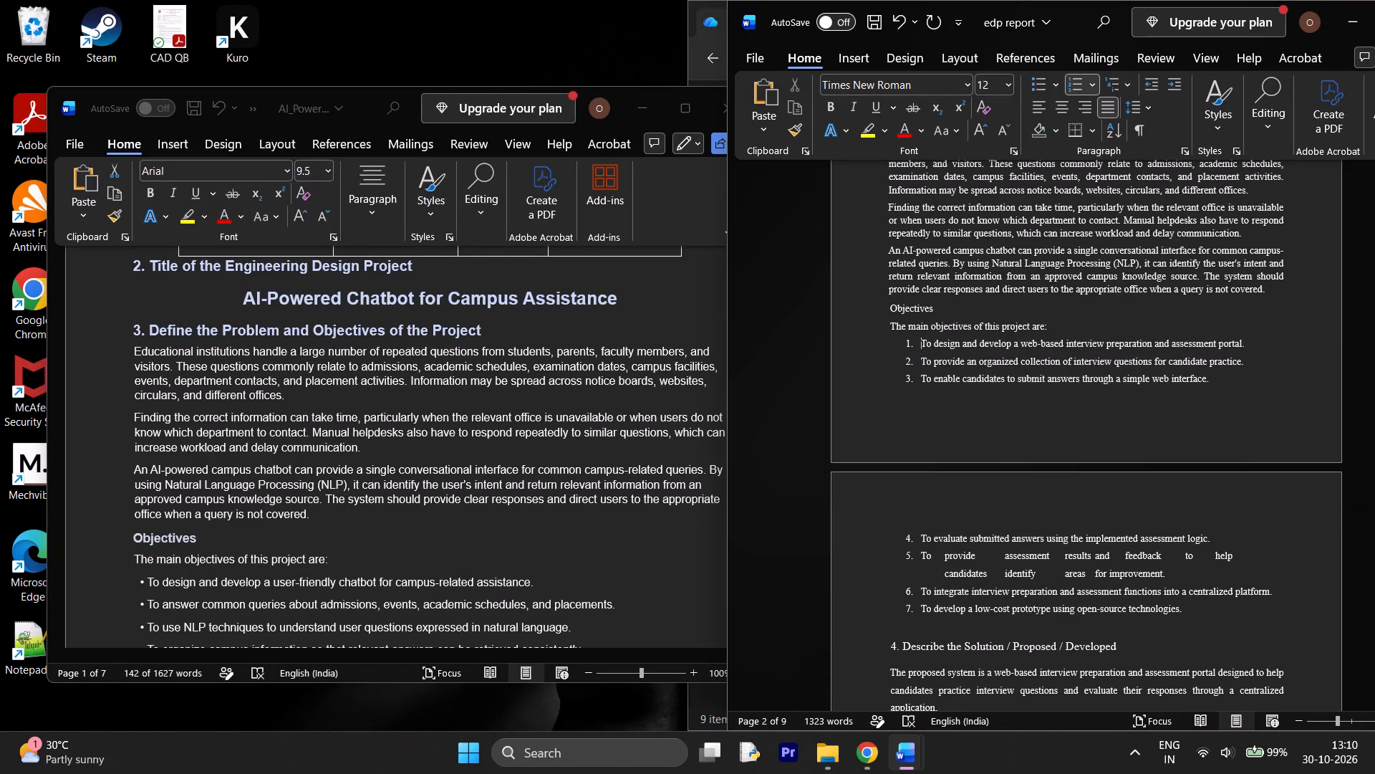
{"action": "left_click", "coordinate": [920, 343]}
{"action": "left_click_drag", "start_coordinate": [920, 343], "coordinate": [920, 344]}
{"action": "left_click_drag", "start_coordinate": [920, 344], "coordinate": [1178, 489]}
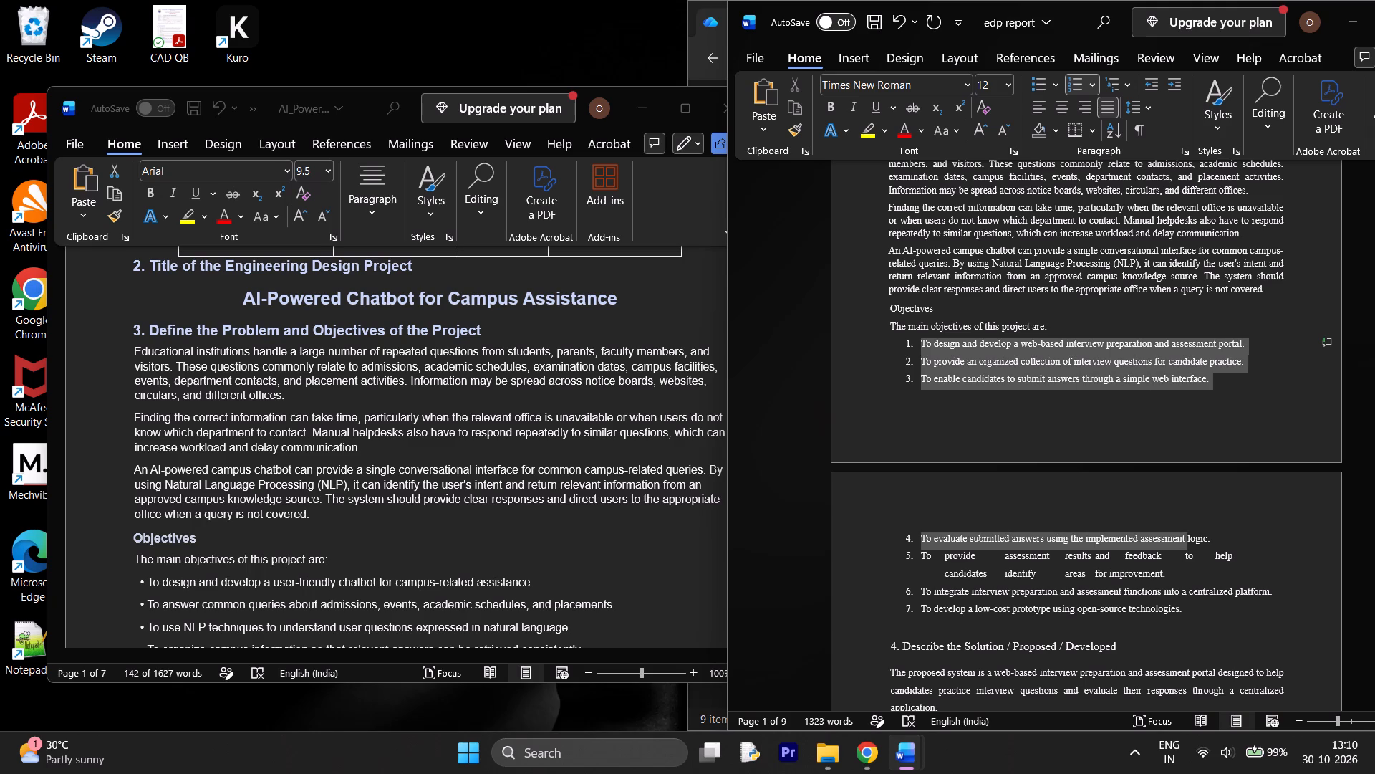
{"action": "left_click_drag", "start_coordinate": [1178, 489], "coordinate": [1177, 489]}
{"action": "left_click_drag", "start_coordinate": [1177, 489], "coordinate": [1193, 522]}
{"action": "left_click_drag", "start_coordinate": [1193, 522], "coordinate": [1195, 634]}
{"action": "left_click", "coordinate": [1182, 598]}
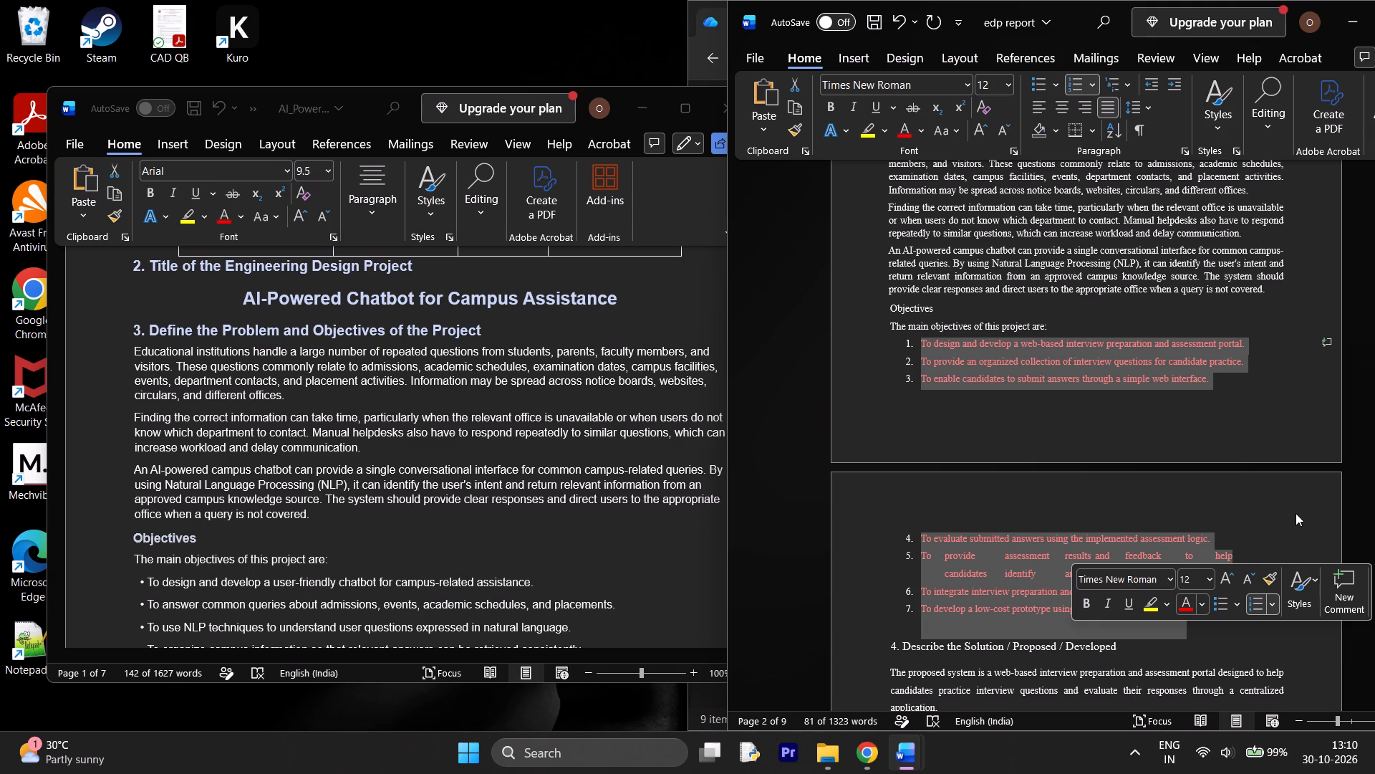
{"action": "key", "text": "BackSpace"}
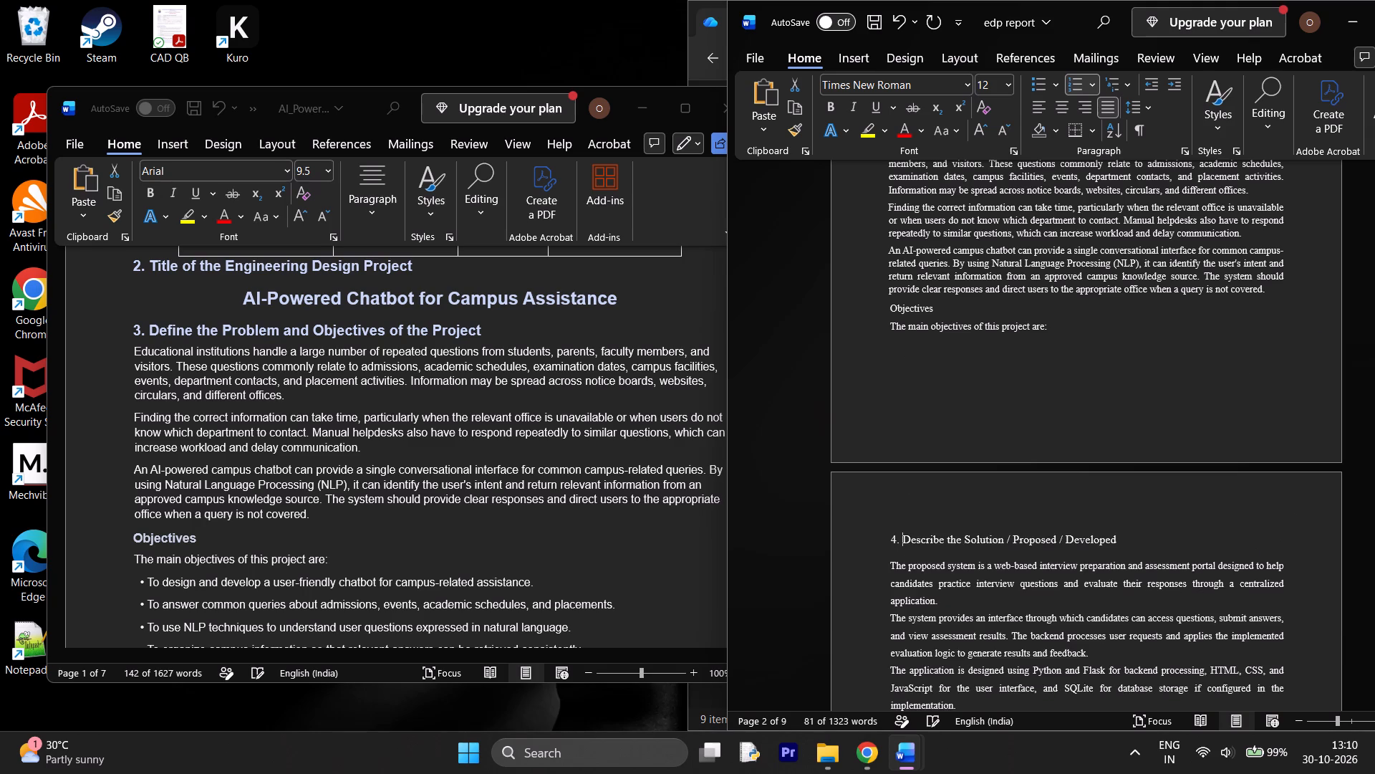
Copy the chatbot report's seven bulleted objectives and paste them below "The main objectives of this project are:" in the edp report.
{"action": "scroll", "coordinate": [205, 417], "scroll_direction": "down", "scroll_amount": 3}
{"action": "scroll", "coordinate": [205, 417], "scroll_direction": "up", "scroll_amount": 1}
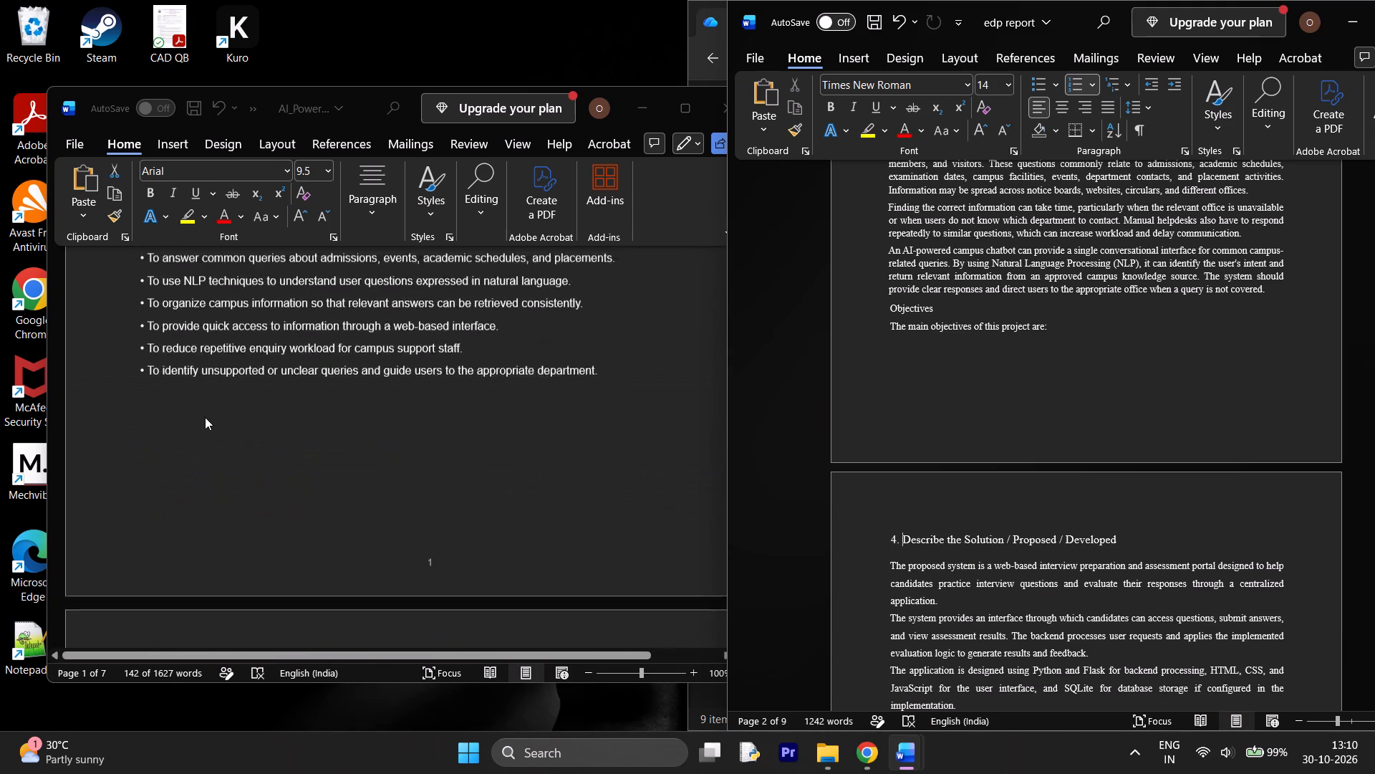
{"action": "scroll", "coordinate": [205, 417], "scroll_direction": "up", "scroll_amount": 2}
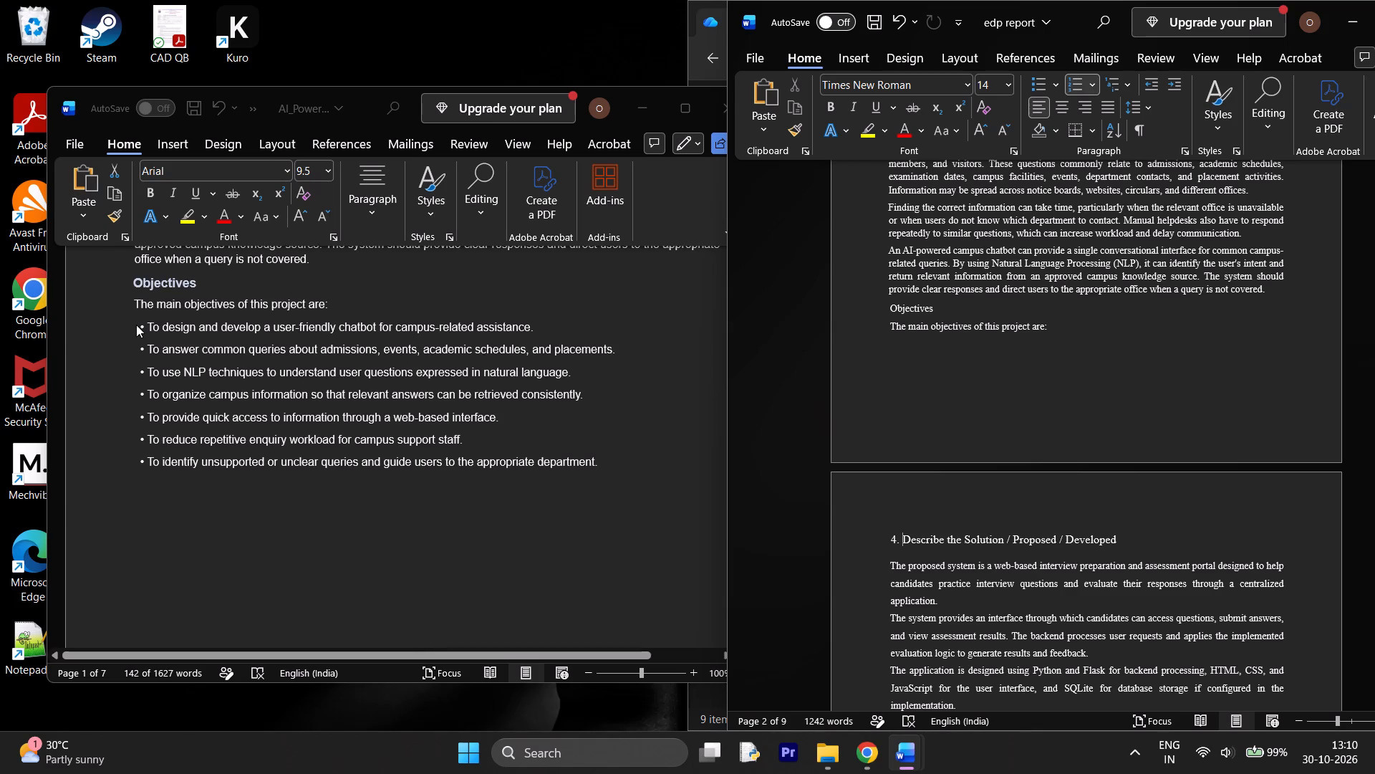
{"action": "left_click", "coordinate": [137, 325]}
{"action": "left_click", "coordinate": [137, 325]}
{"action": "left_click_drag", "start_coordinate": [137, 325], "coordinate": [569, 477]}
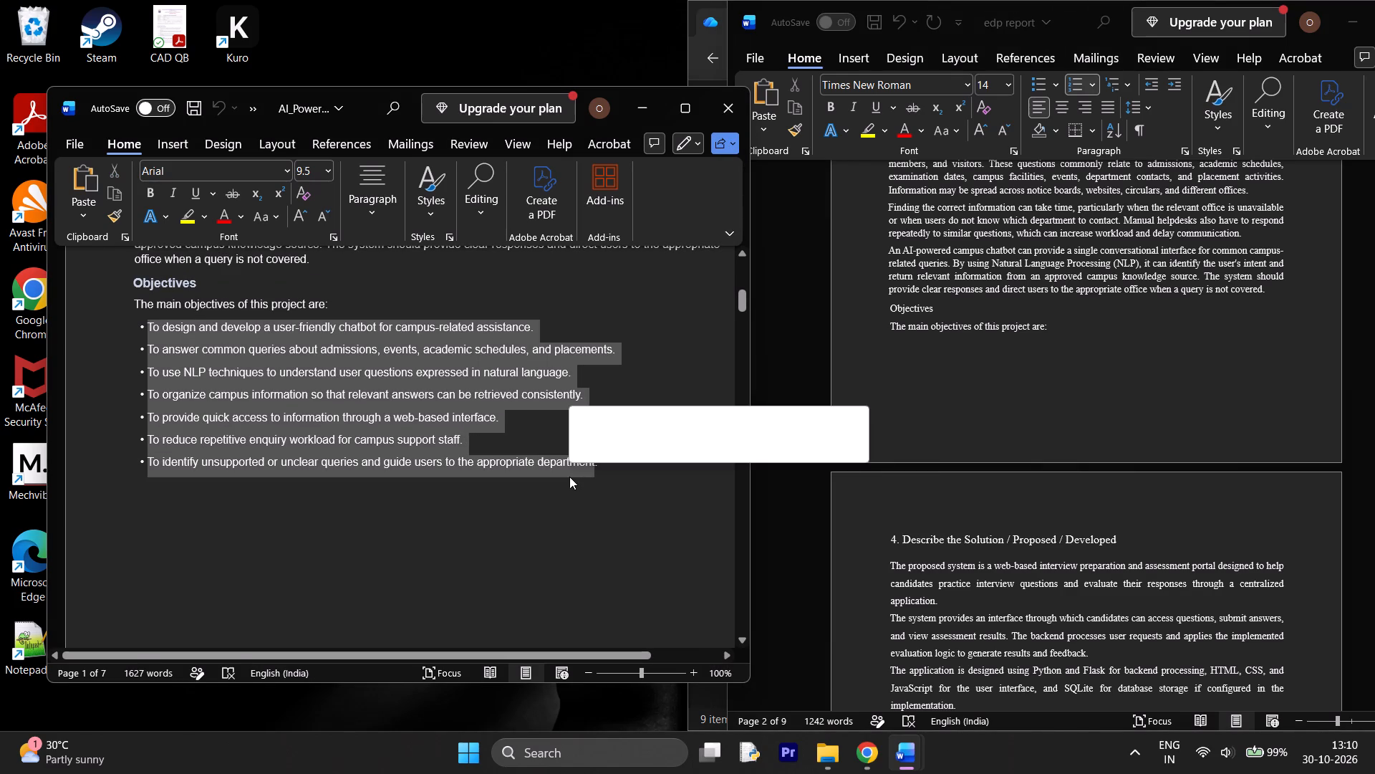
{"action": "key", "text": "ctrl+c"}
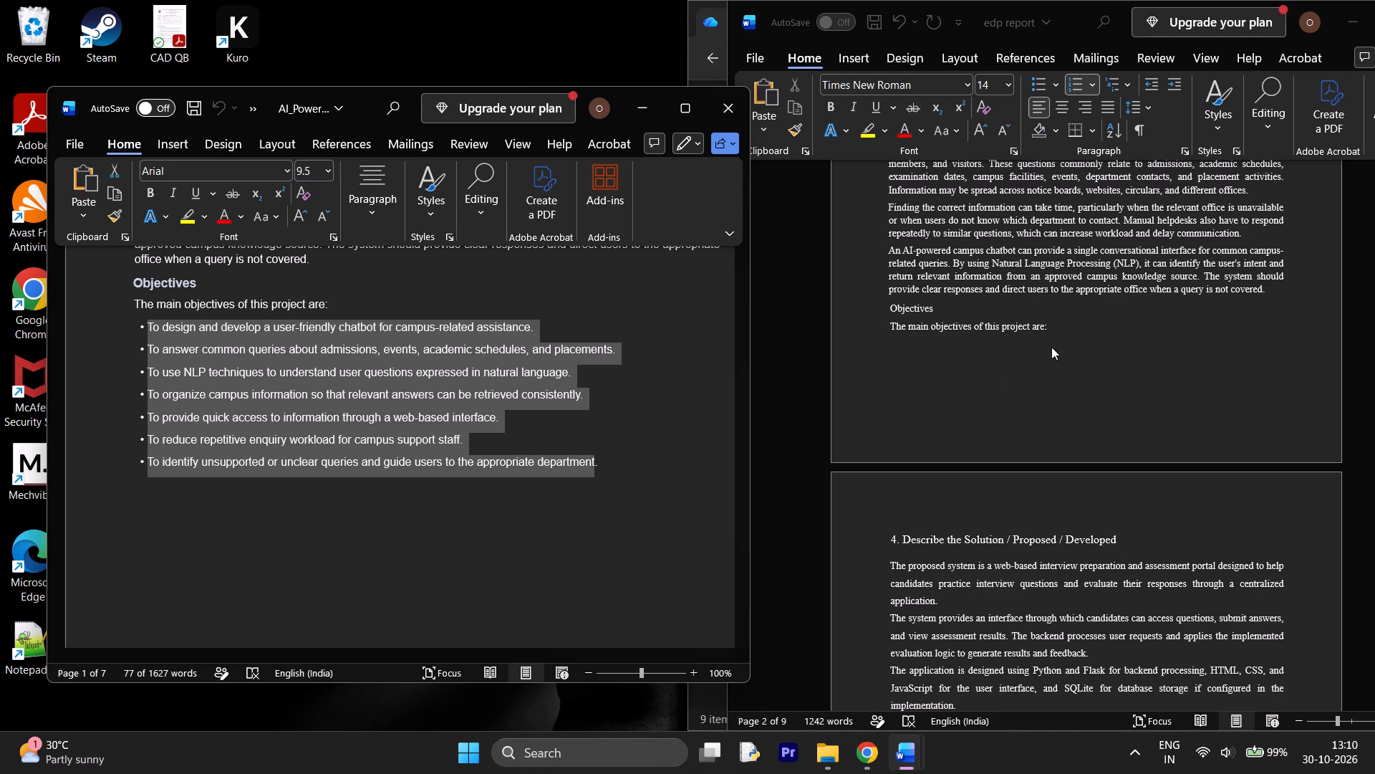
{"action": "left_click", "coordinate": [910, 335]}
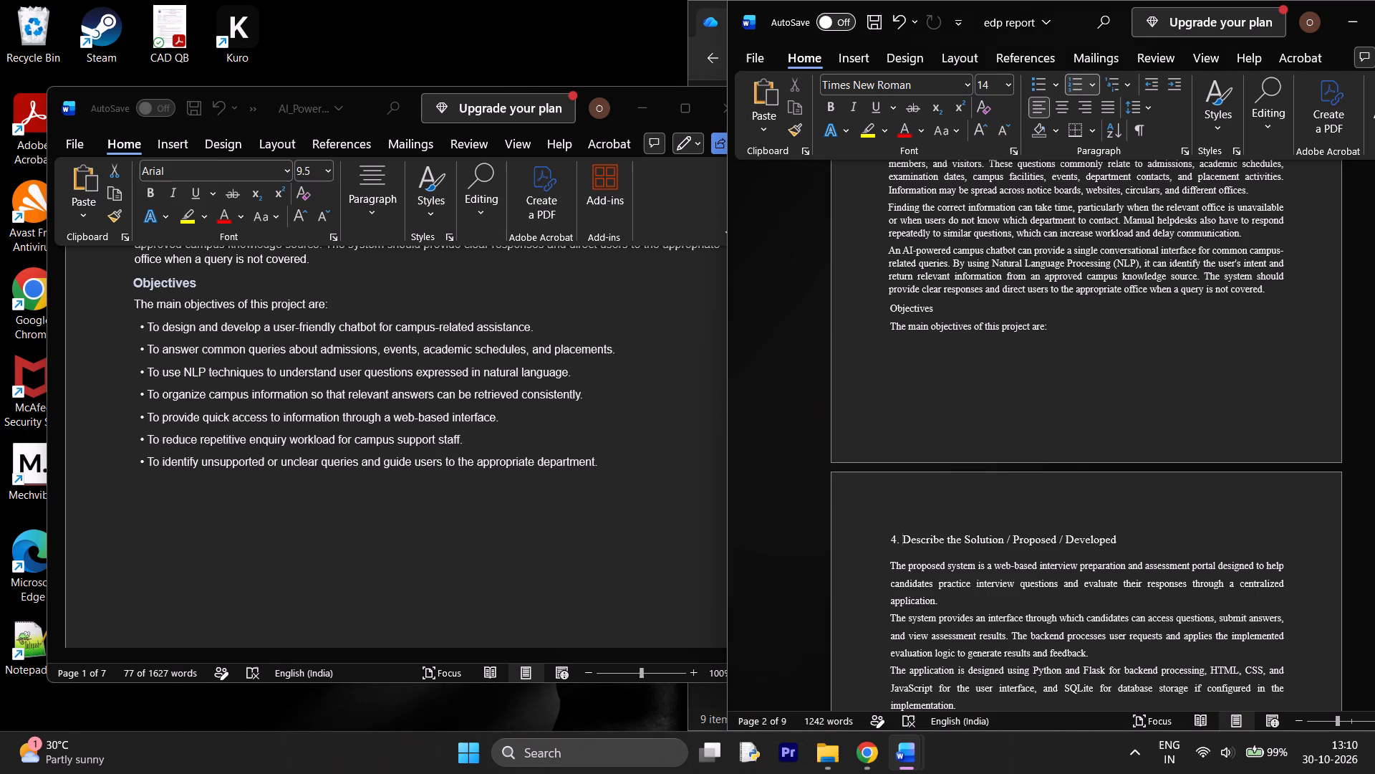
{"action": "left_click", "coordinate": [903, 349]}
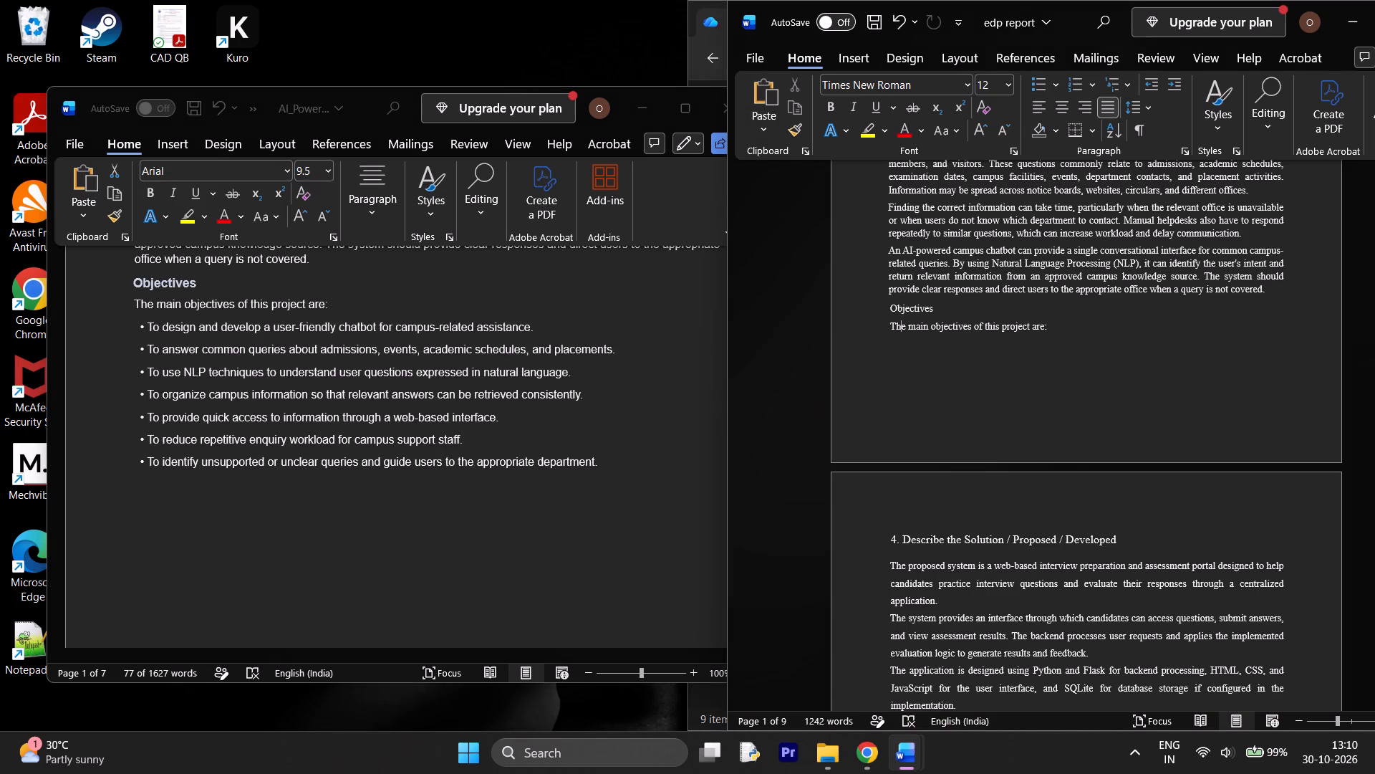
{"action": "left_click", "coordinate": [1054, 331]}
{"action": "key", "text": "Return"}
{"action": "key", "text": "ctrl+v"}
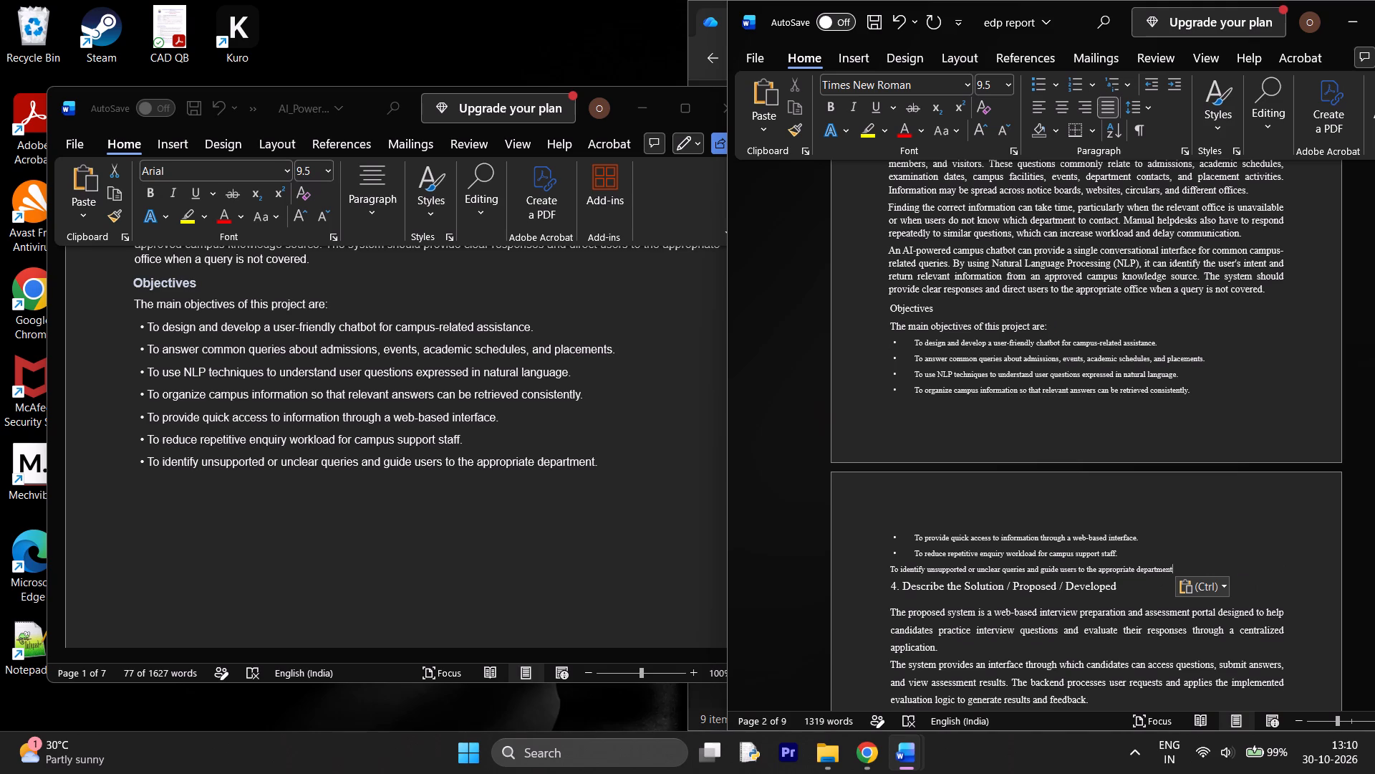
{"action": "scroll", "coordinate": [1083, 438], "scroll_direction": "down", "scroll_amount": 2}
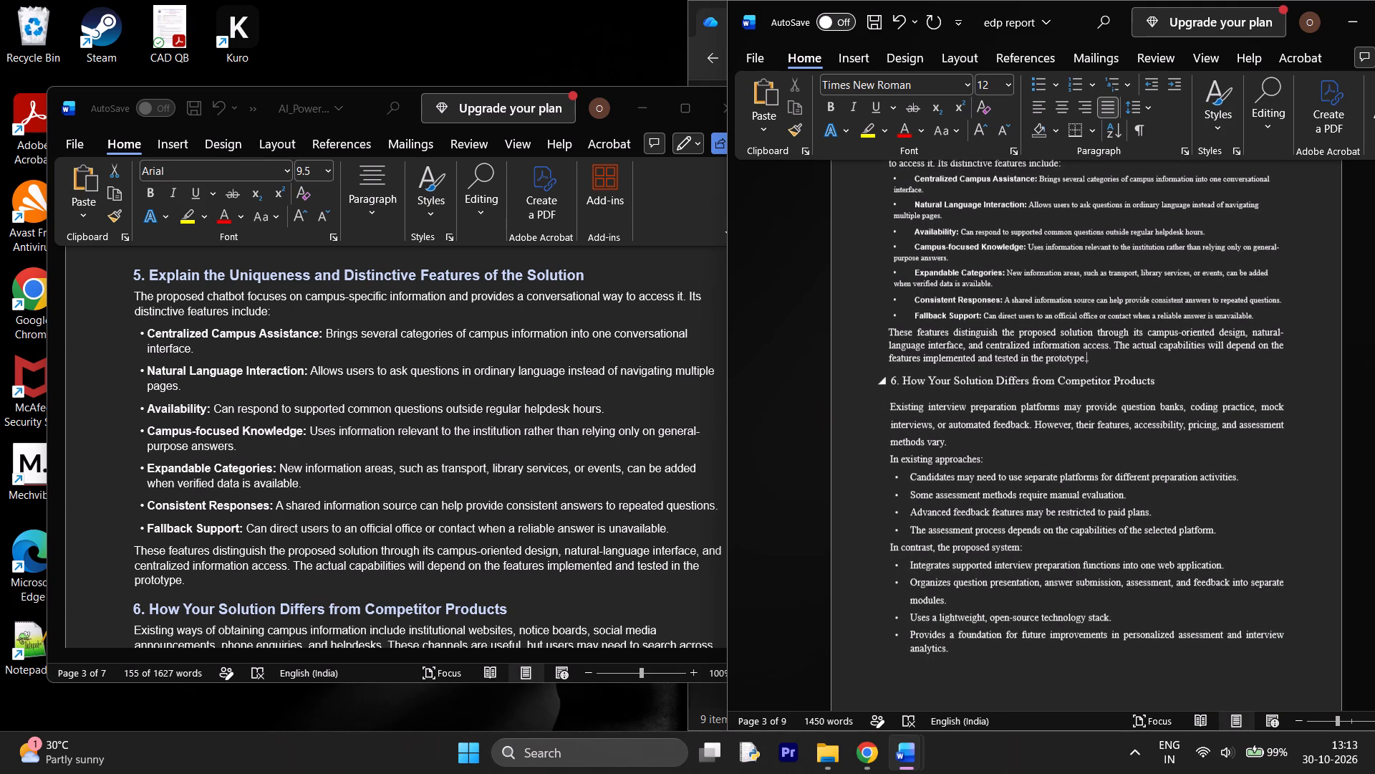
{"action": "scroll", "coordinate": [1005, 573], "scroll_direction": "down", "scroll_amount": 2}
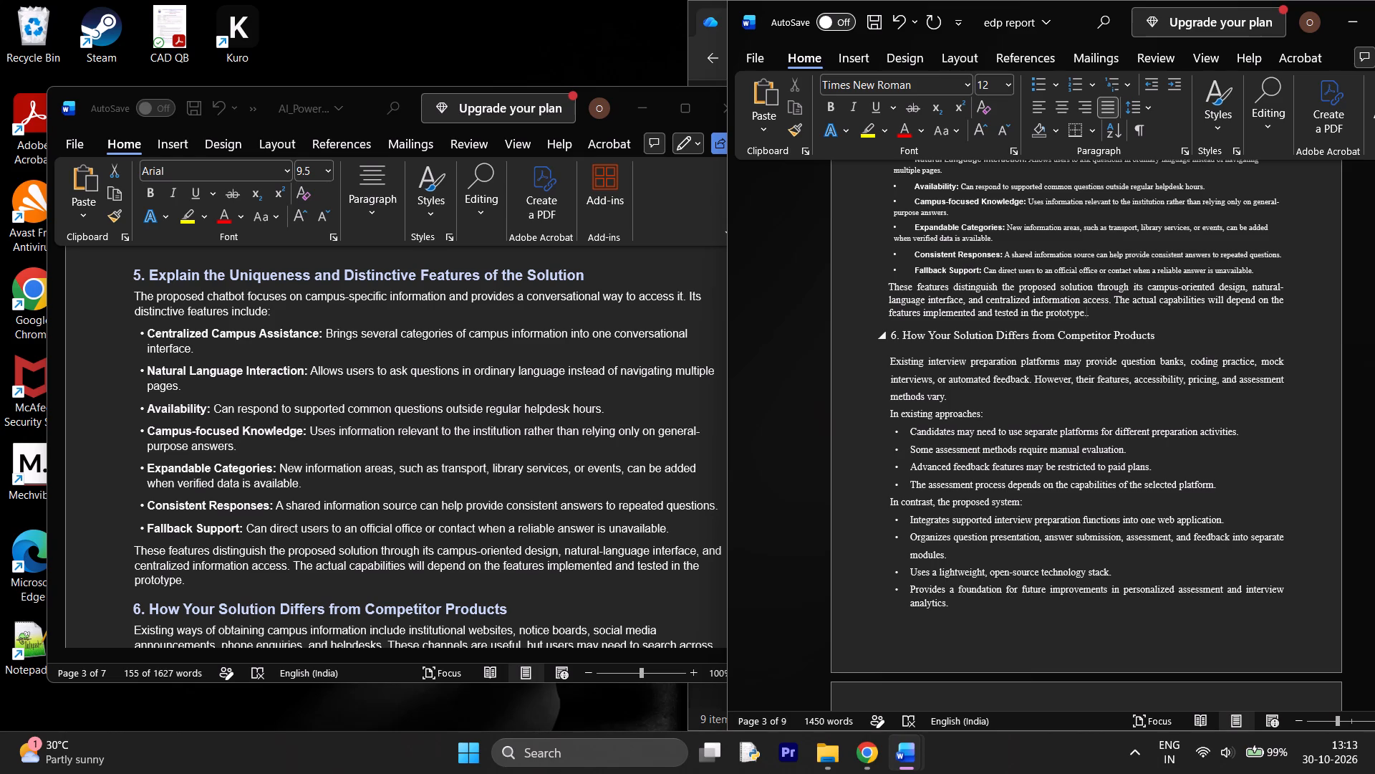
{"action": "scroll", "coordinate": [1005, 573], "scroll_direction": "down", "scroll_amount": 1}
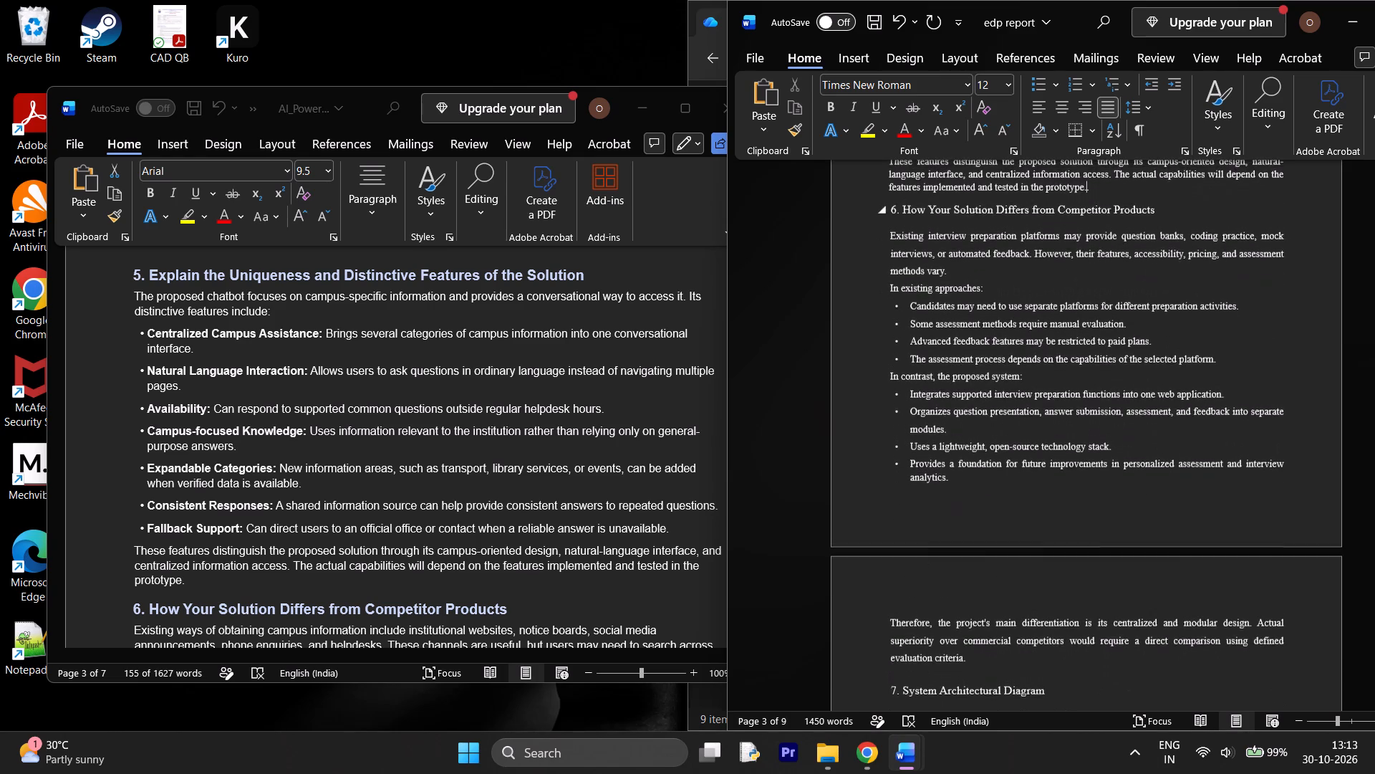
{"action": "scroll", "coordinate": [1005, 573], "scroll_direction": "down", "scroll_amount": 1}
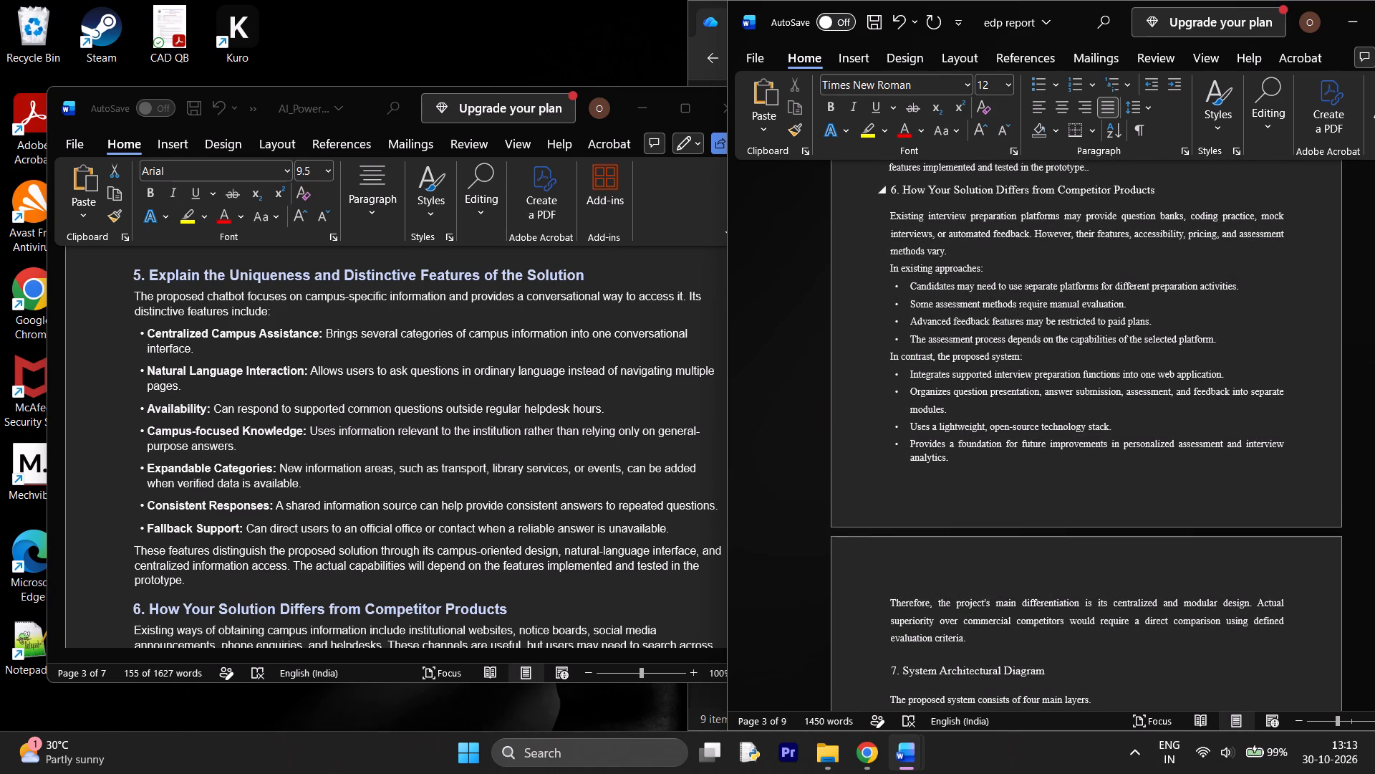
{"action": "scroll", "coordinate": [608, 577], "scroll_direction": "down", "scroll_amount": 3}
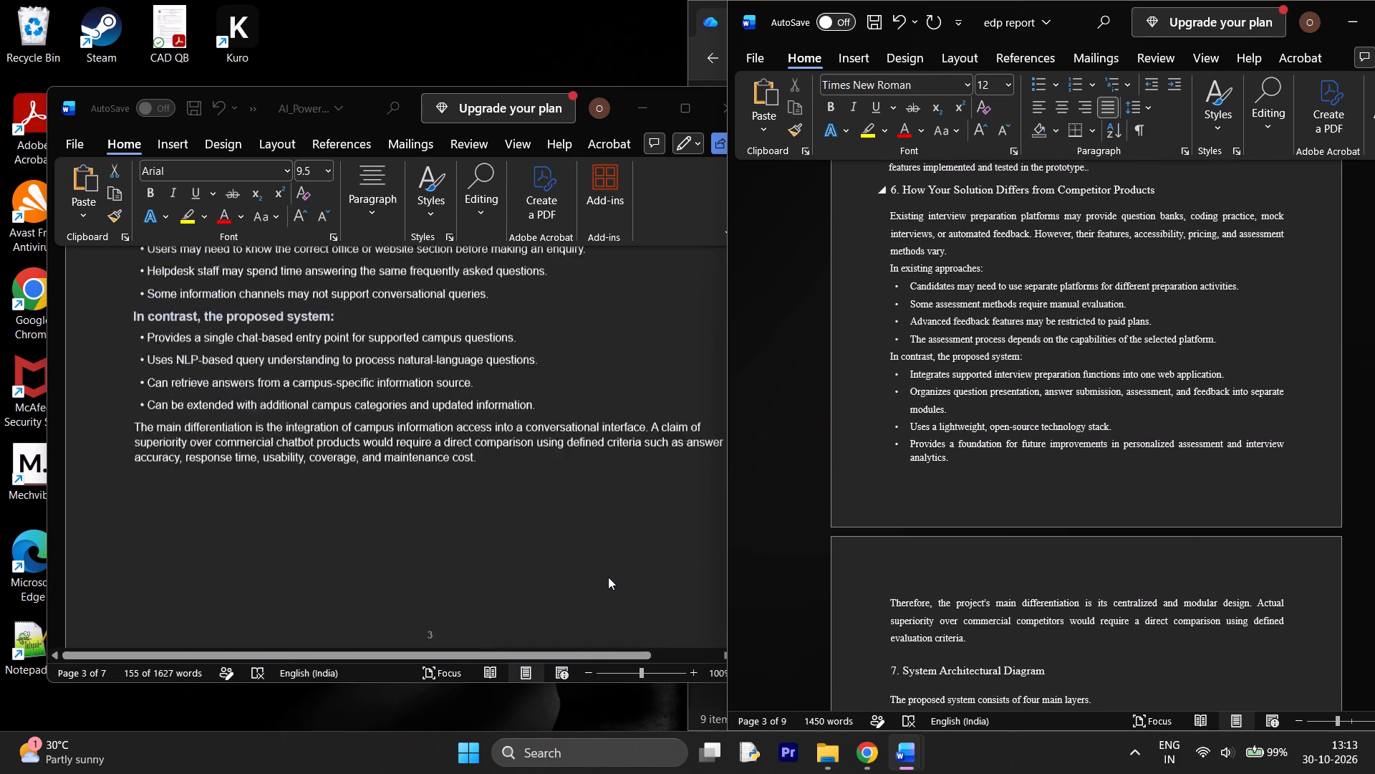
{"action": "scroll", "coordinate": [608, 577], "scroll_direction": "down", "scroll_amount": 1}
{"action": "scroll", "coordinate": [608, 577], "scroll_direction": "up", "scroll_amount": 1}
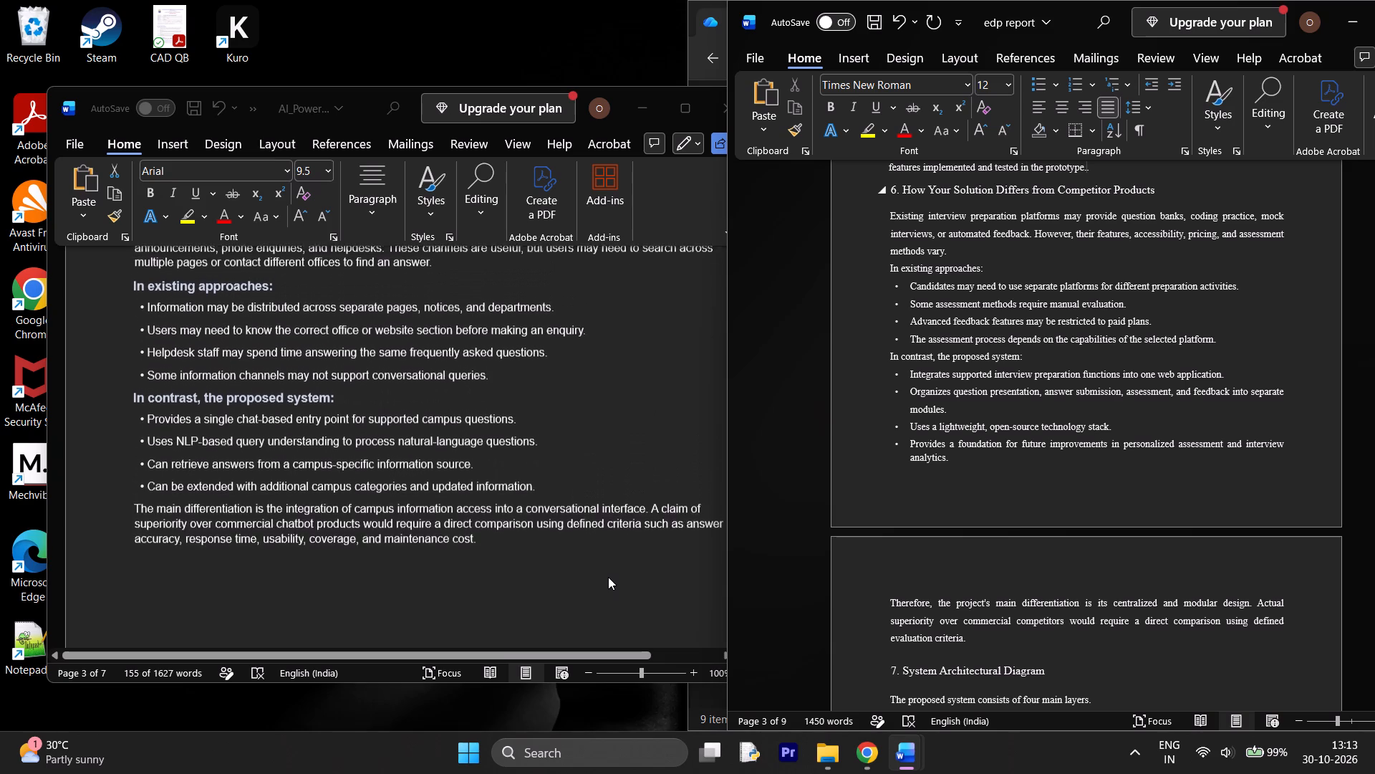
{"action": "scroll", "coordinate": [608, 577], "scroll_direction": "up", "scroll_amount": 1}
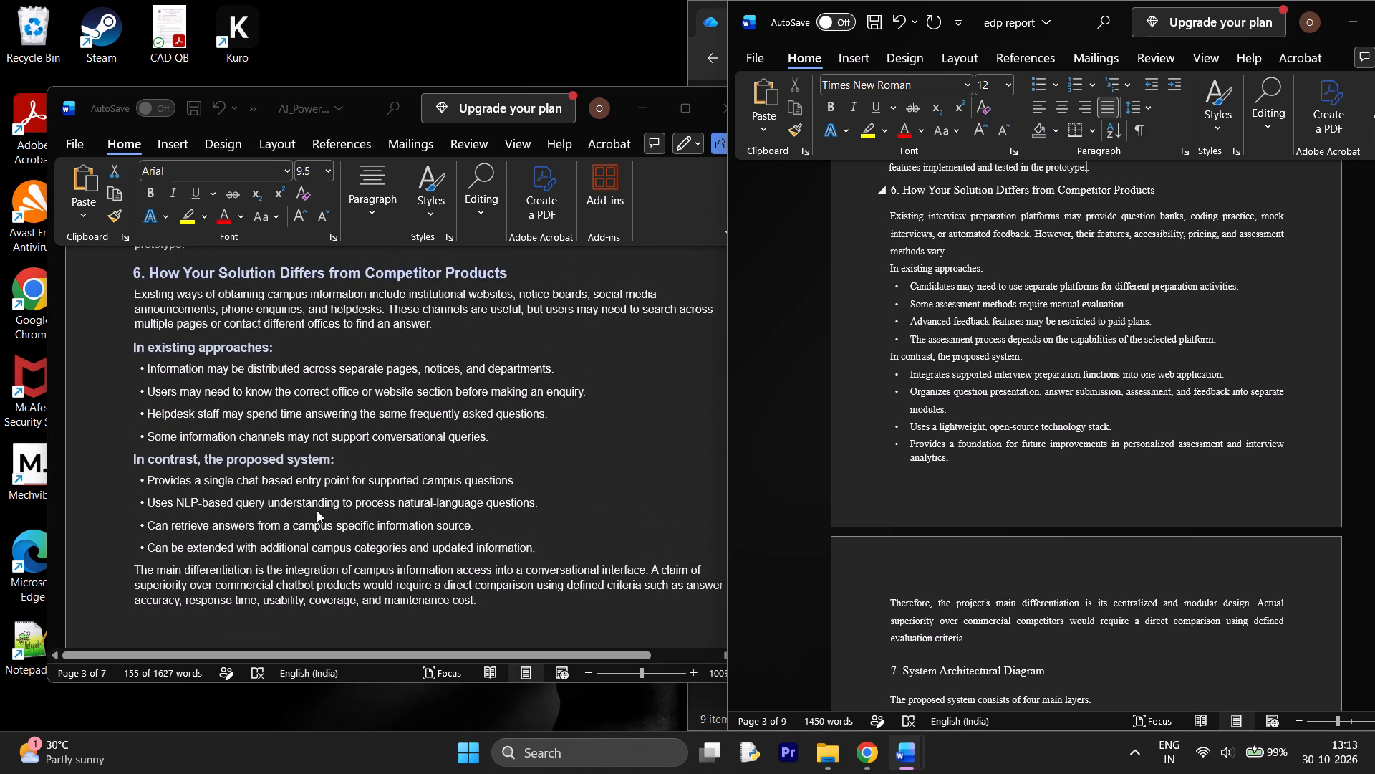
{"action": "left_click", "coordinate": [132, 290]}
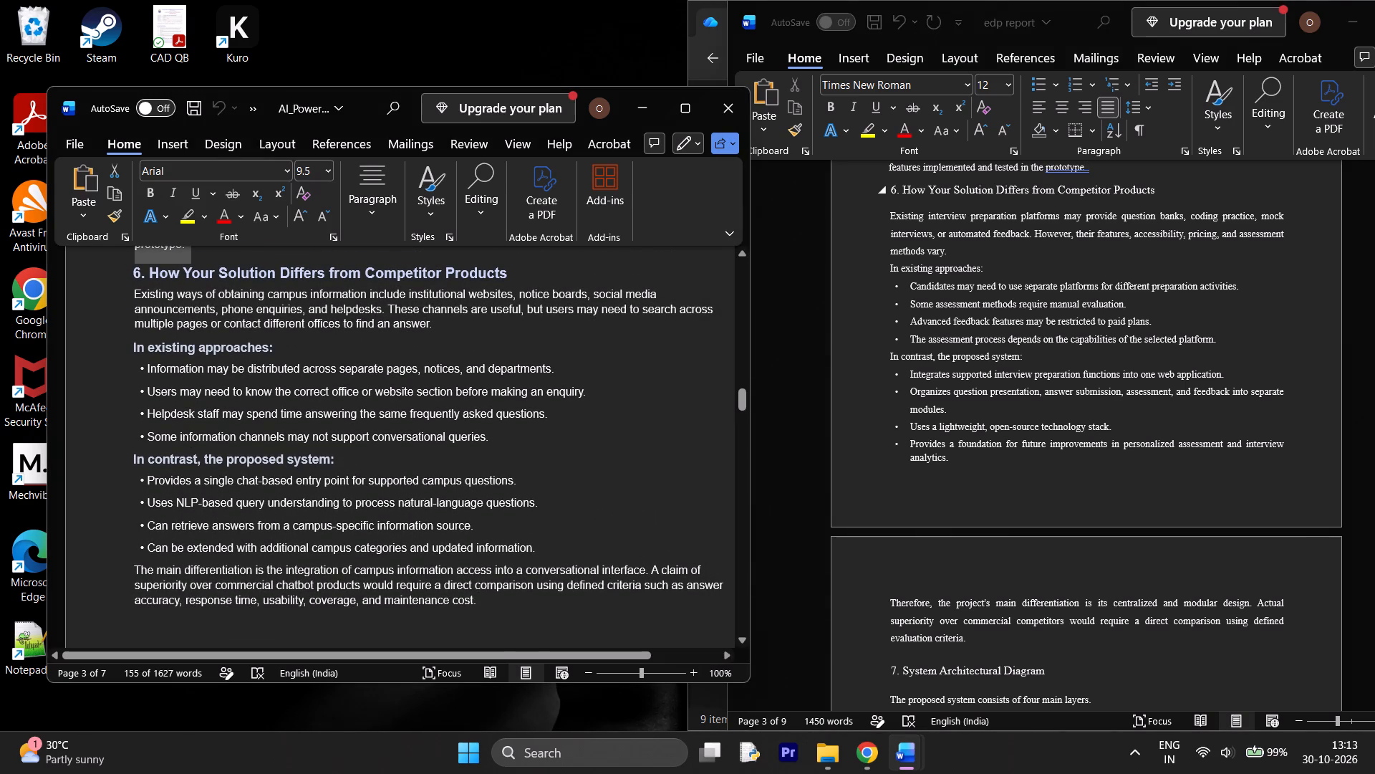
{"action": "left_click_drag", "start_coordinate": [131, 292], "coordinate": [474, 452]}
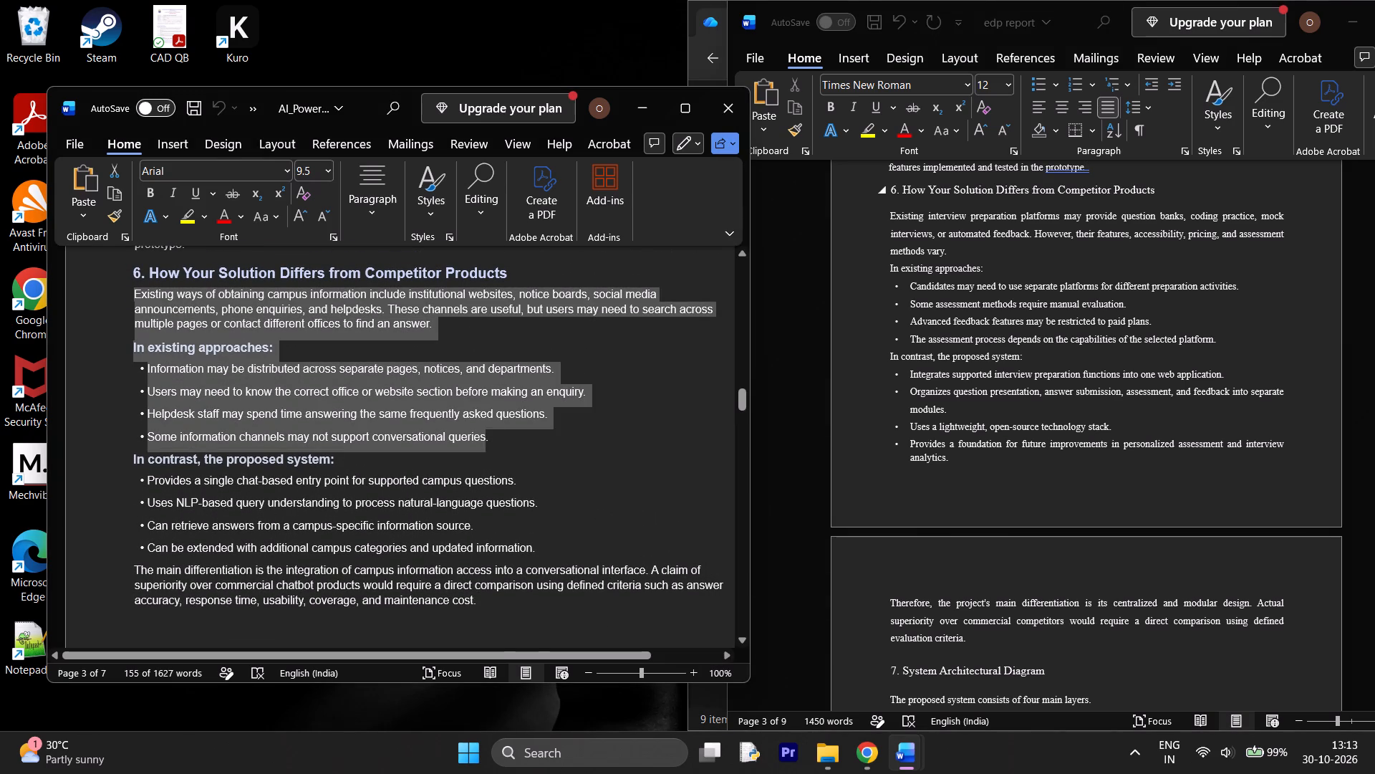
{"action": "left_click_drag", "start_coordinate": [474, 452], "coordinate": [518, 664]}
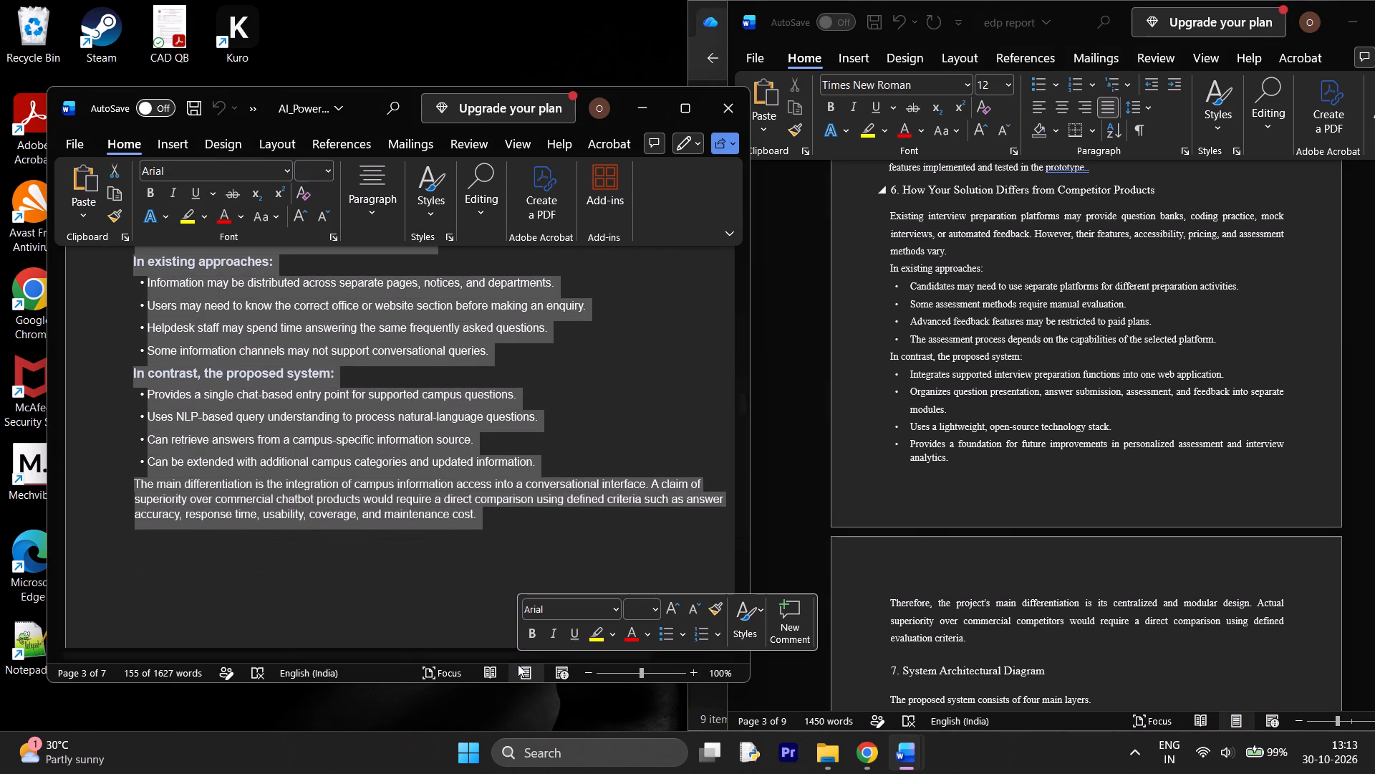
{"action": "key", "text": "ctrl+c"}
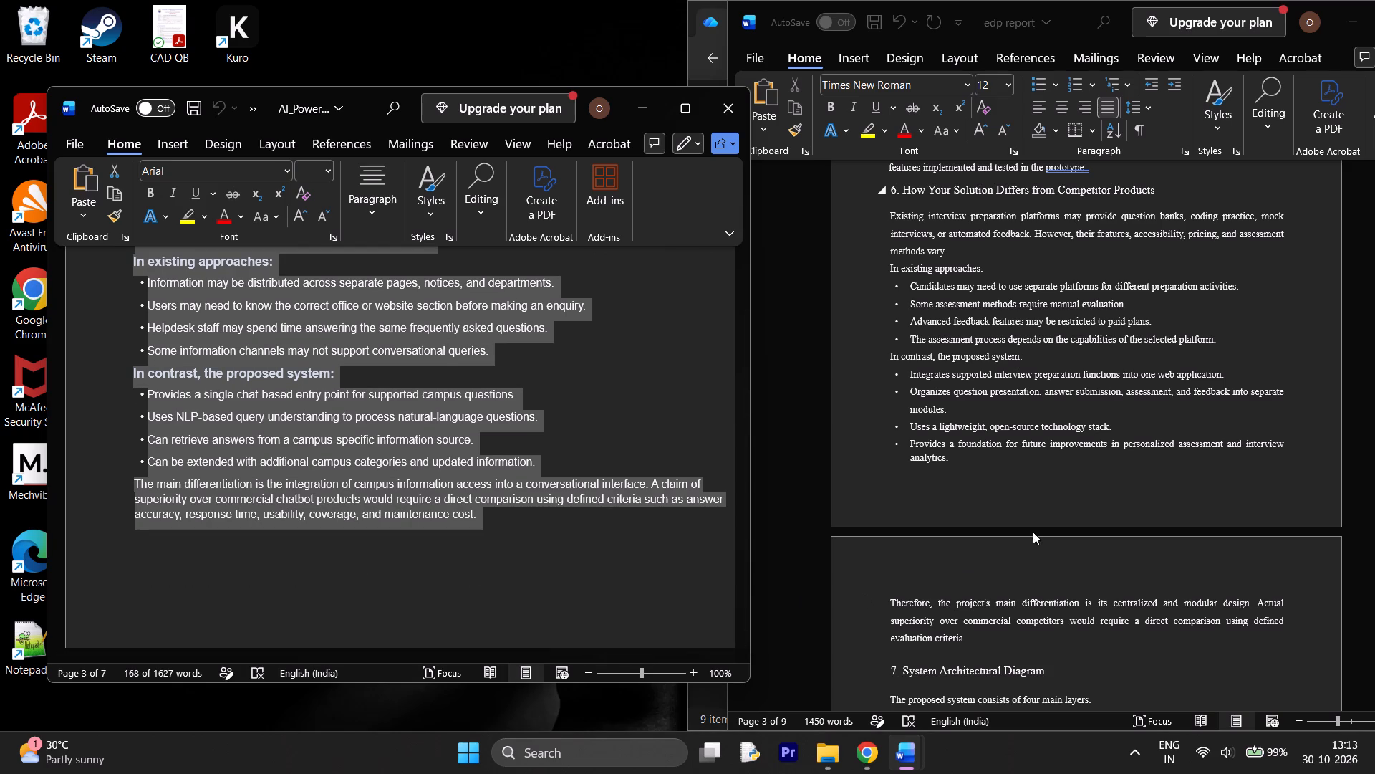
Delete the interview-platform text under the edp report's section 6 heading, from "Existing interview preparation platforms" through "evaluation criteria.".
{"action": "scroll", "coordinate": [1006, 527], "scroll_direction": "up", "scroll_amount": 1}
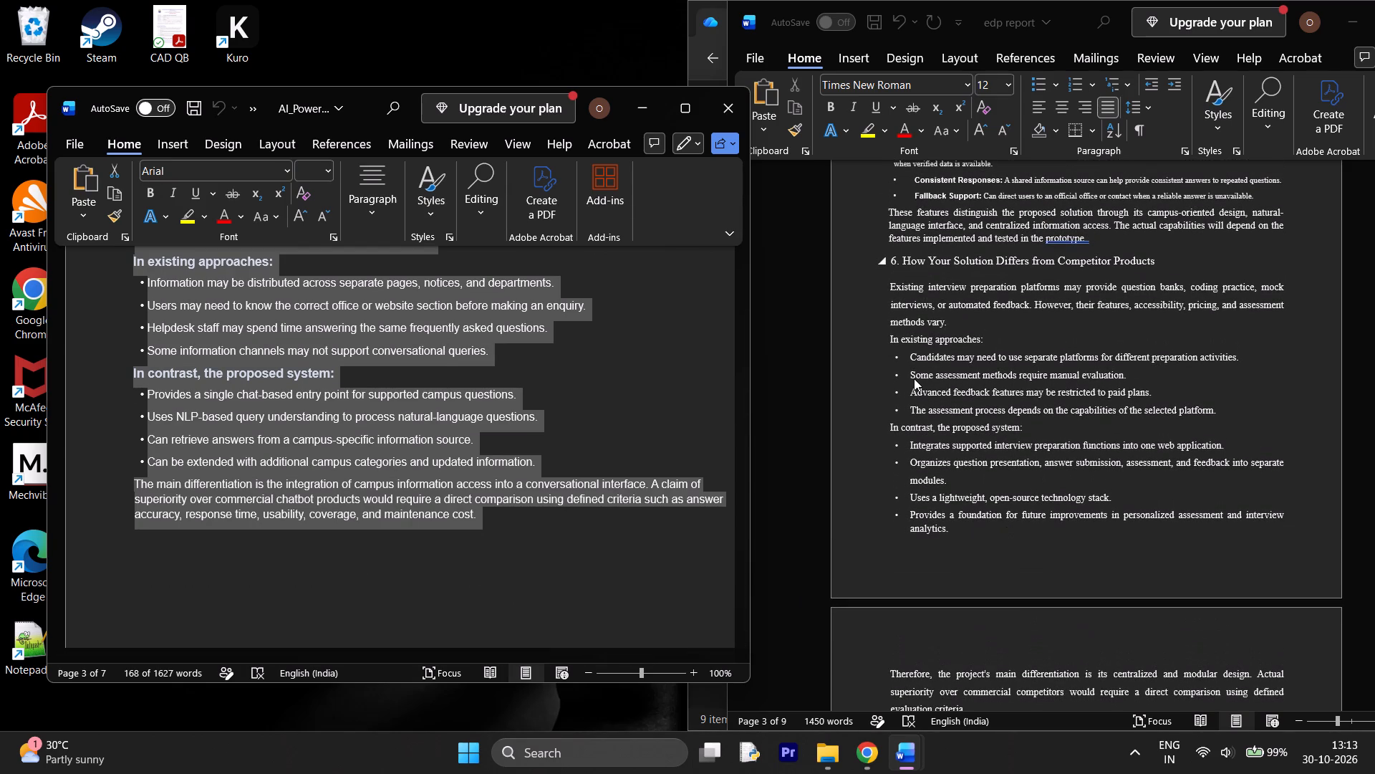
{"action": "left_click", "coordinate": [690, 365]}
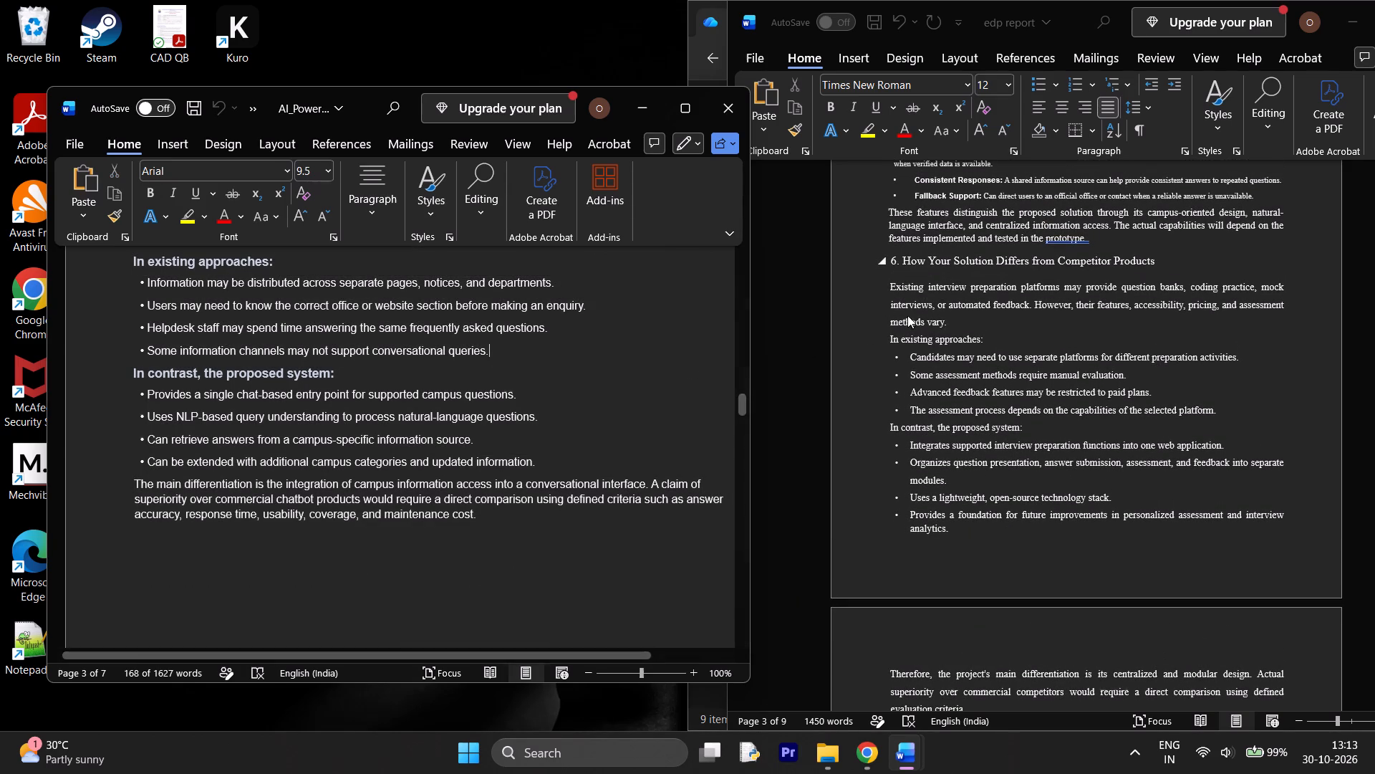
{"action": "left_click", "coordinate": [886, 283]}
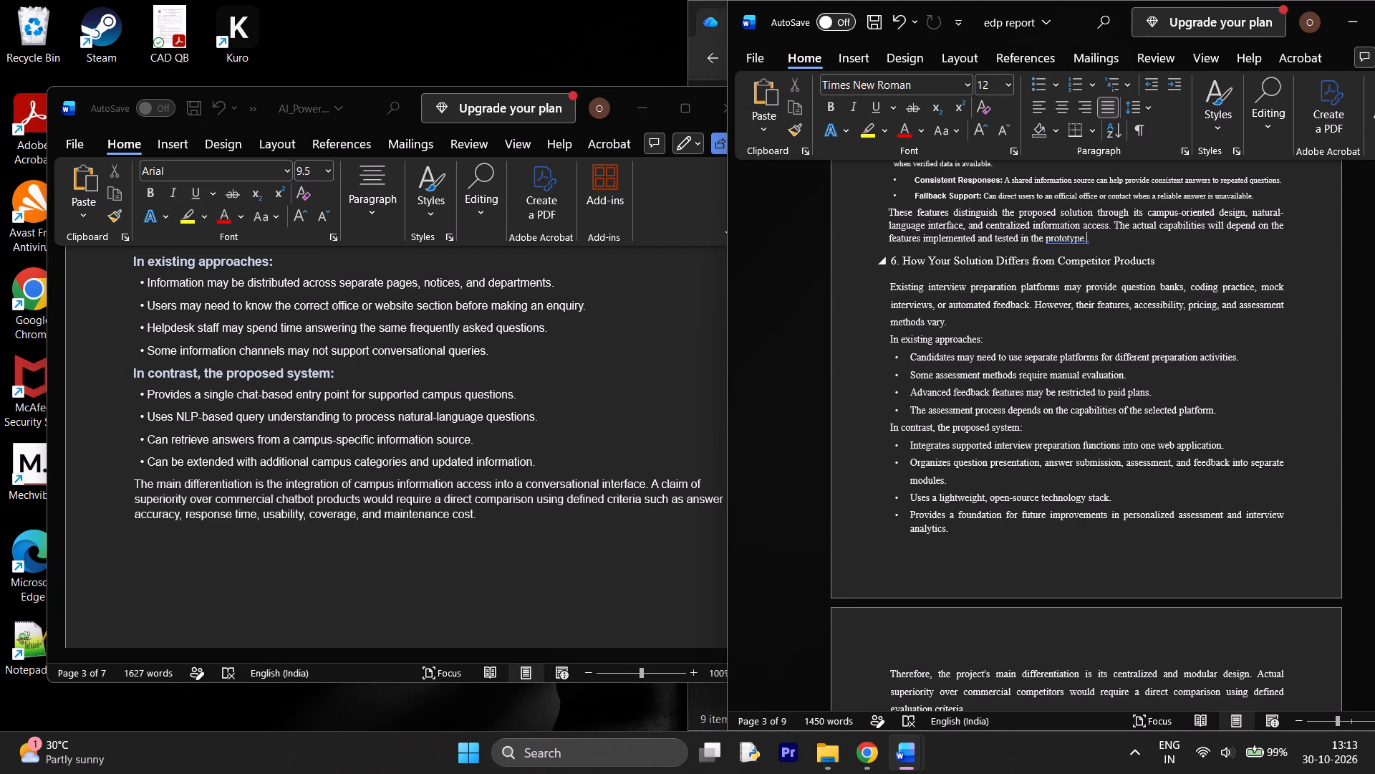
{"action": "left_click_drag", "start_coordinate": [886, 283], "coordinate": [1099, 491]}
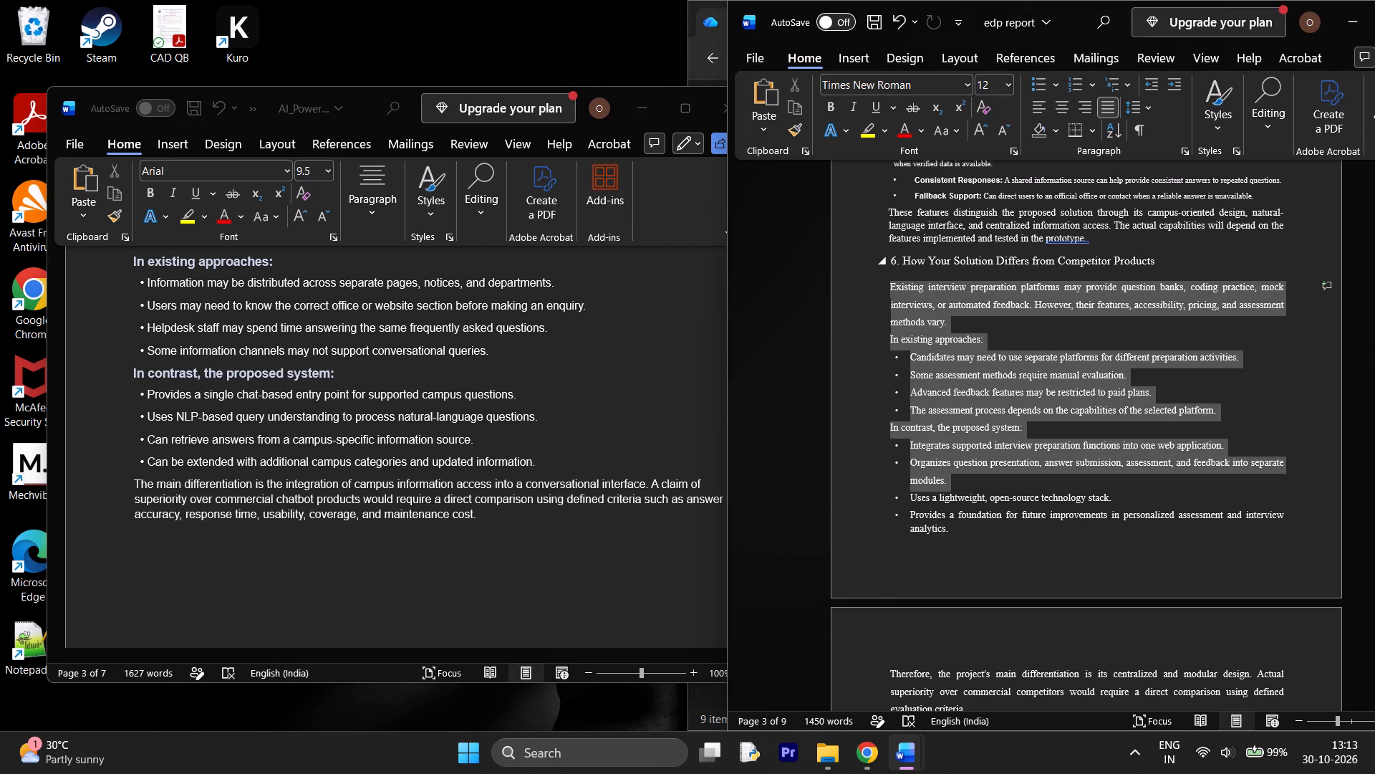
{"action": "left_click_drag", "start_coordinate": [1099, 491], "coordinate": [1147, 545]}
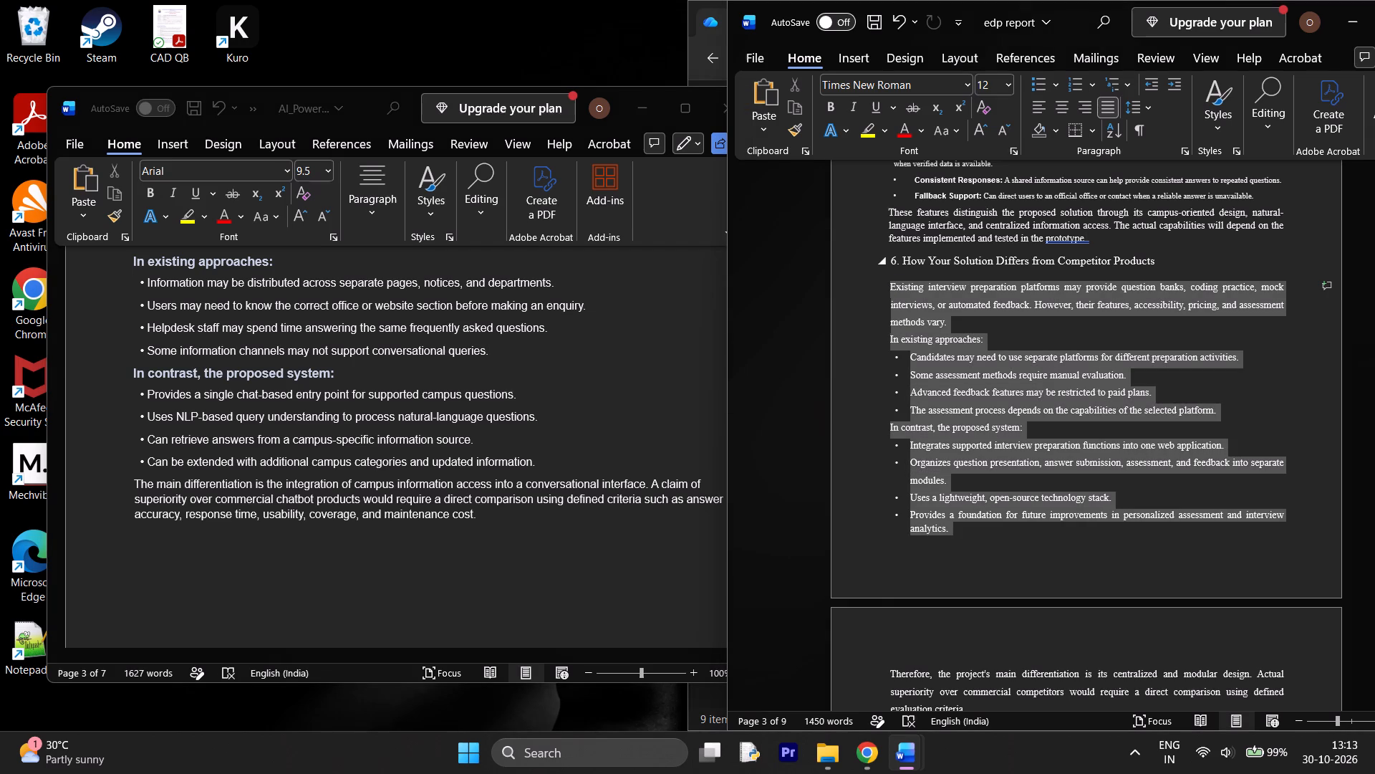
{"action": "left_click_drag", "start_coordinate": [1147, 545], "coordinate": [1152, 731]}
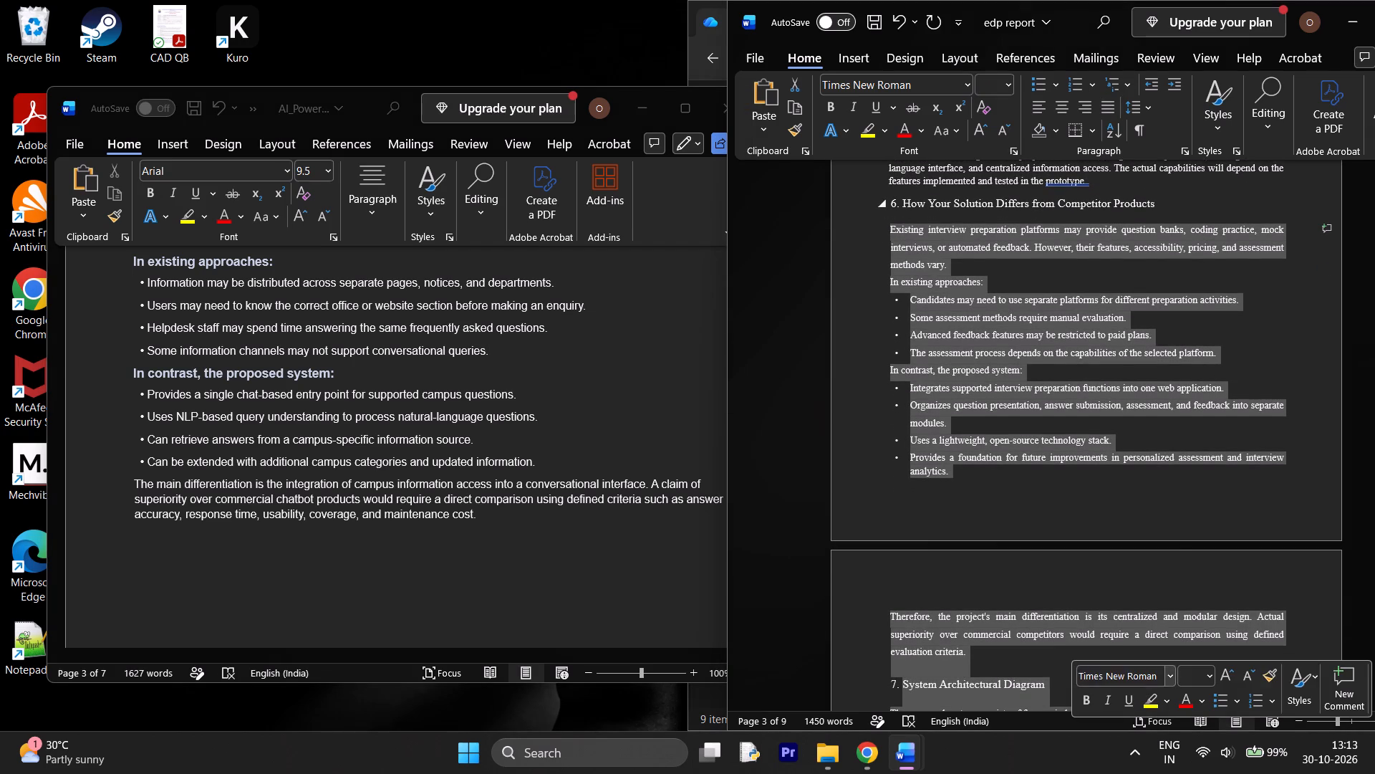
{"action": "left_click", "coordinate": [1010, 673]}
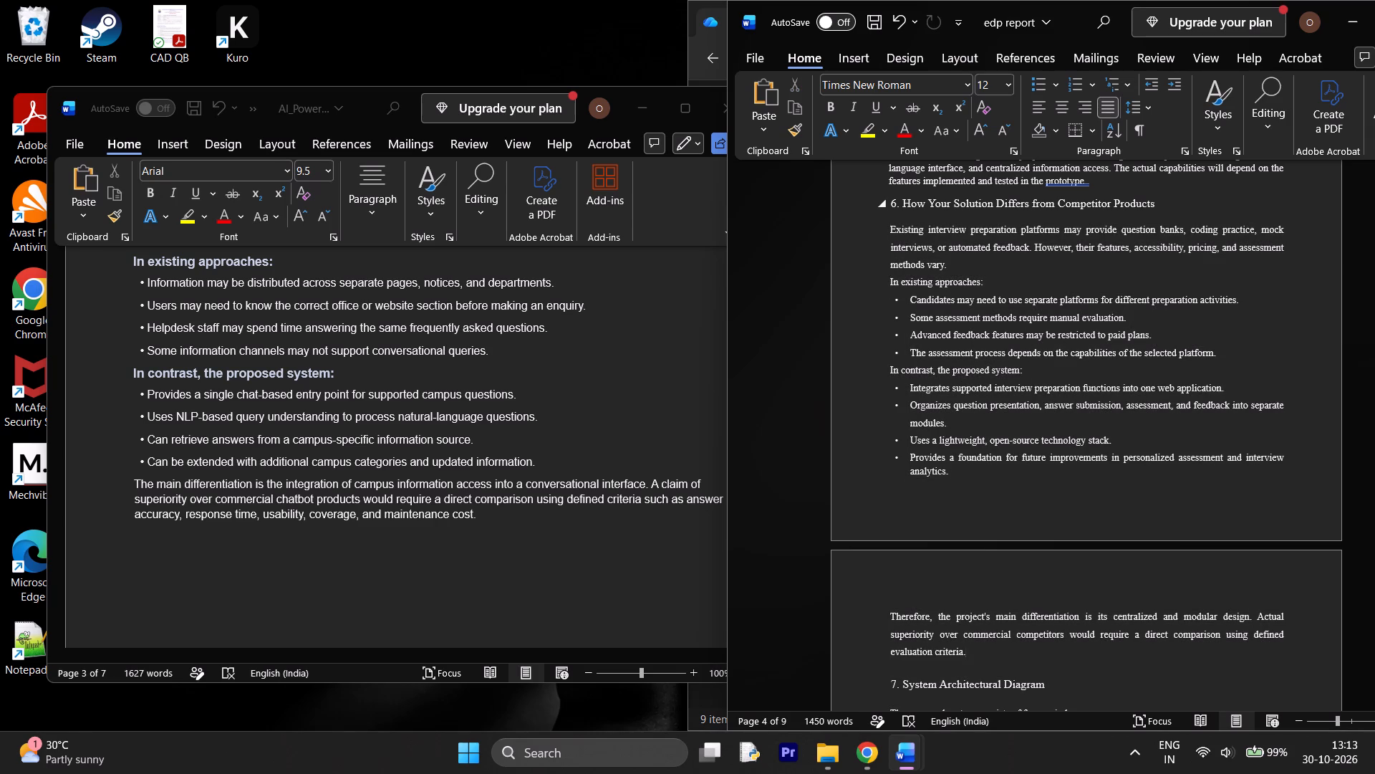
{"action": "left_click", "coordinate": [882, 231]}
{"action": "left_click_drag", "start_coordinate": [879, 225], "coordinate": [1021, 310]}
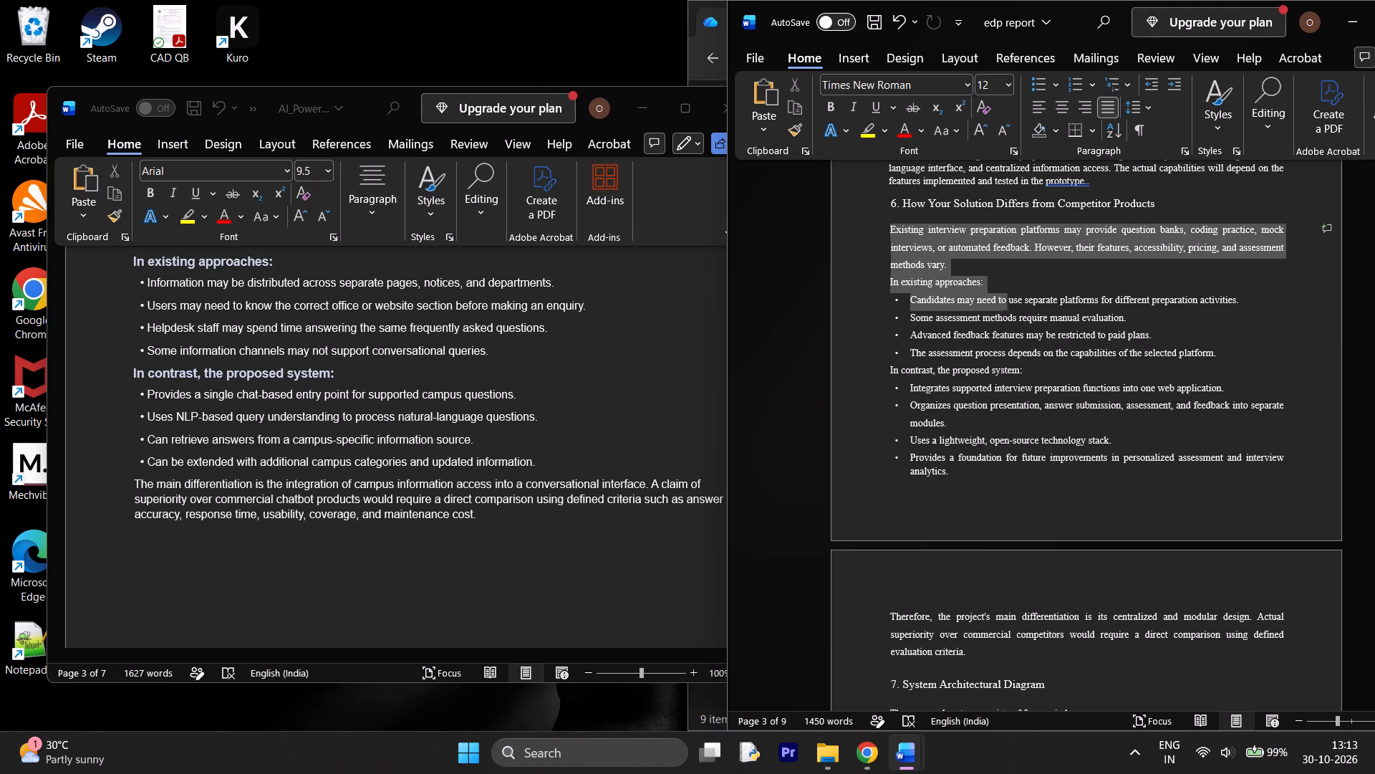
{"action": "left_click_drag", "start_coordinate": [1021, 310], "coordinate": [1084, 566]}
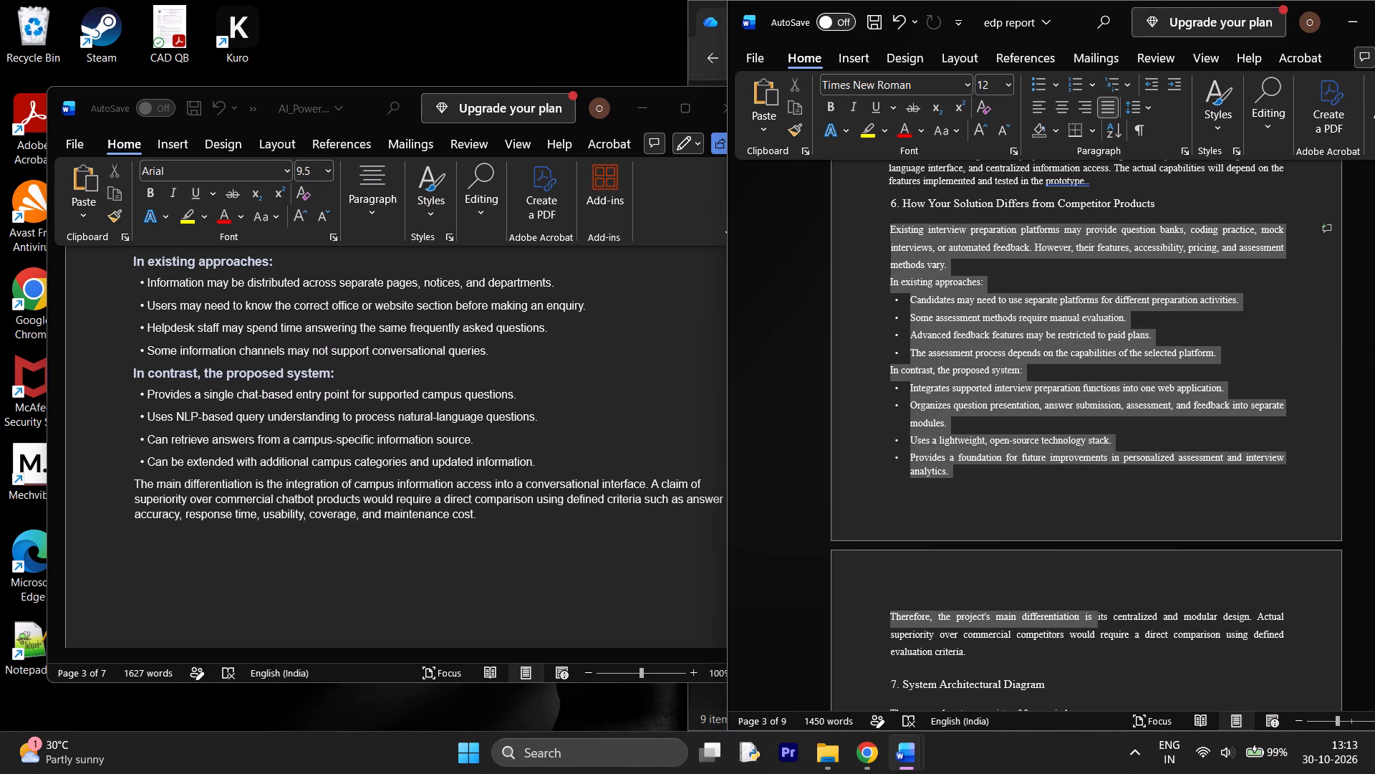
{"action": "left_click_drag", "start_coordinate": [1084, 566], "coordinate": [1042, 662]}
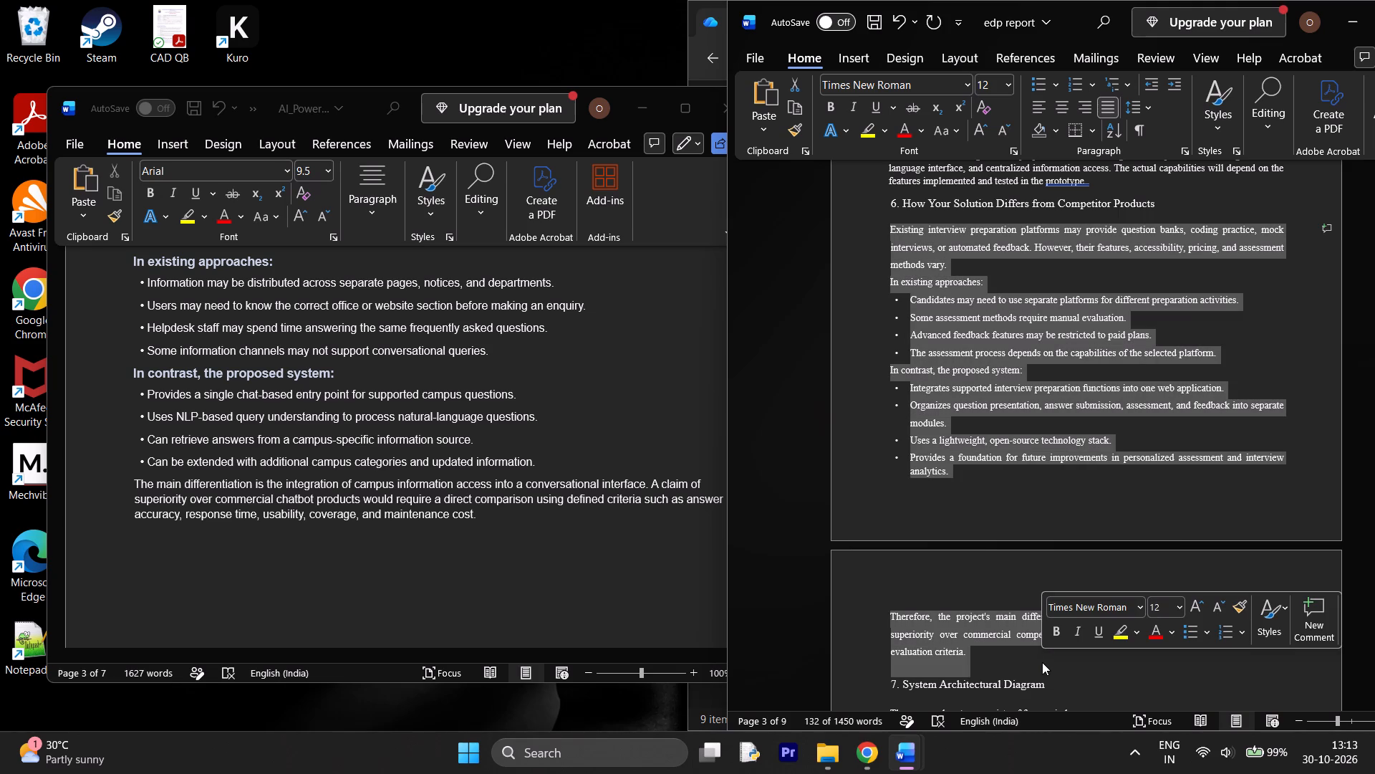
{"action": "key", "text": "BackSpace"}
Paste the copied chatbot text between the section 6 and section 7 headings of the edp report.
{"action": "key", "text": "ctrl+c"}
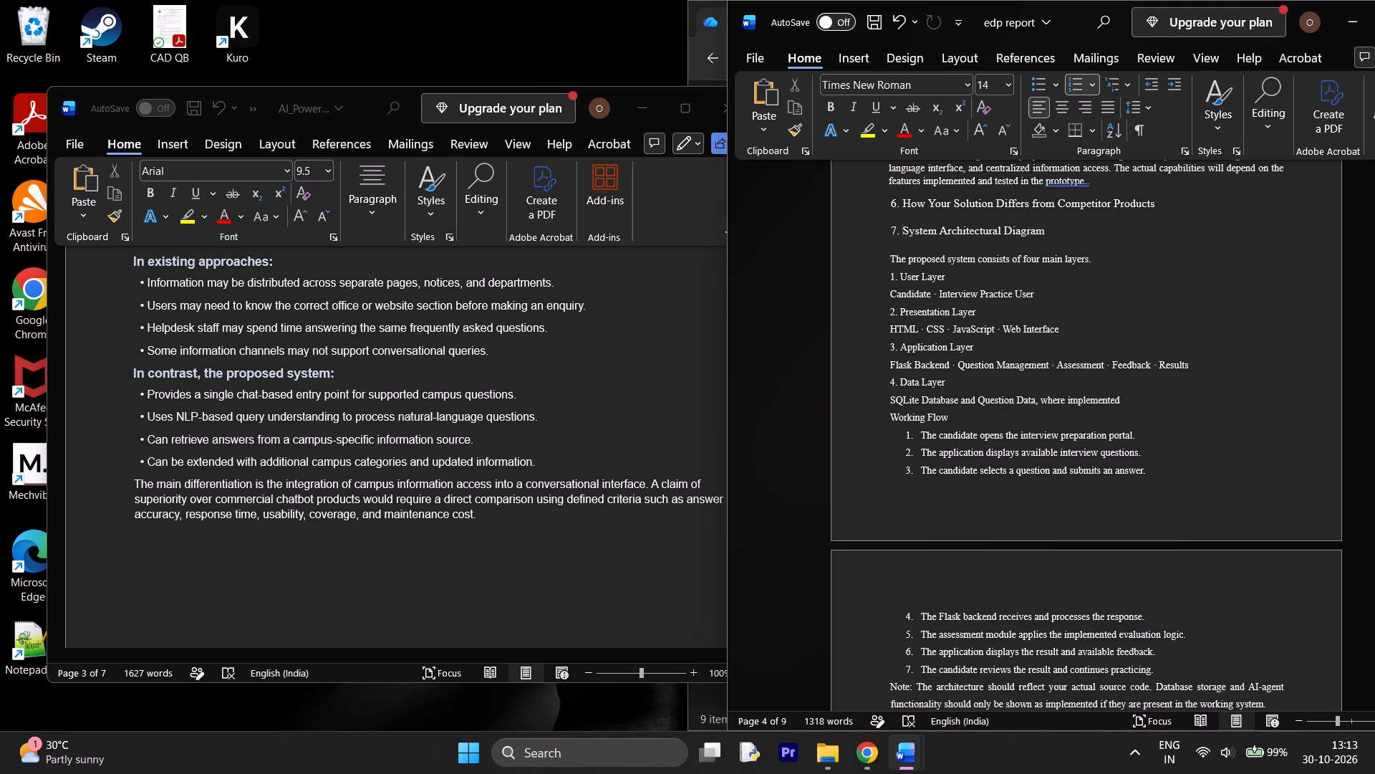
{"action": "key", "text": "ctrl+v"}
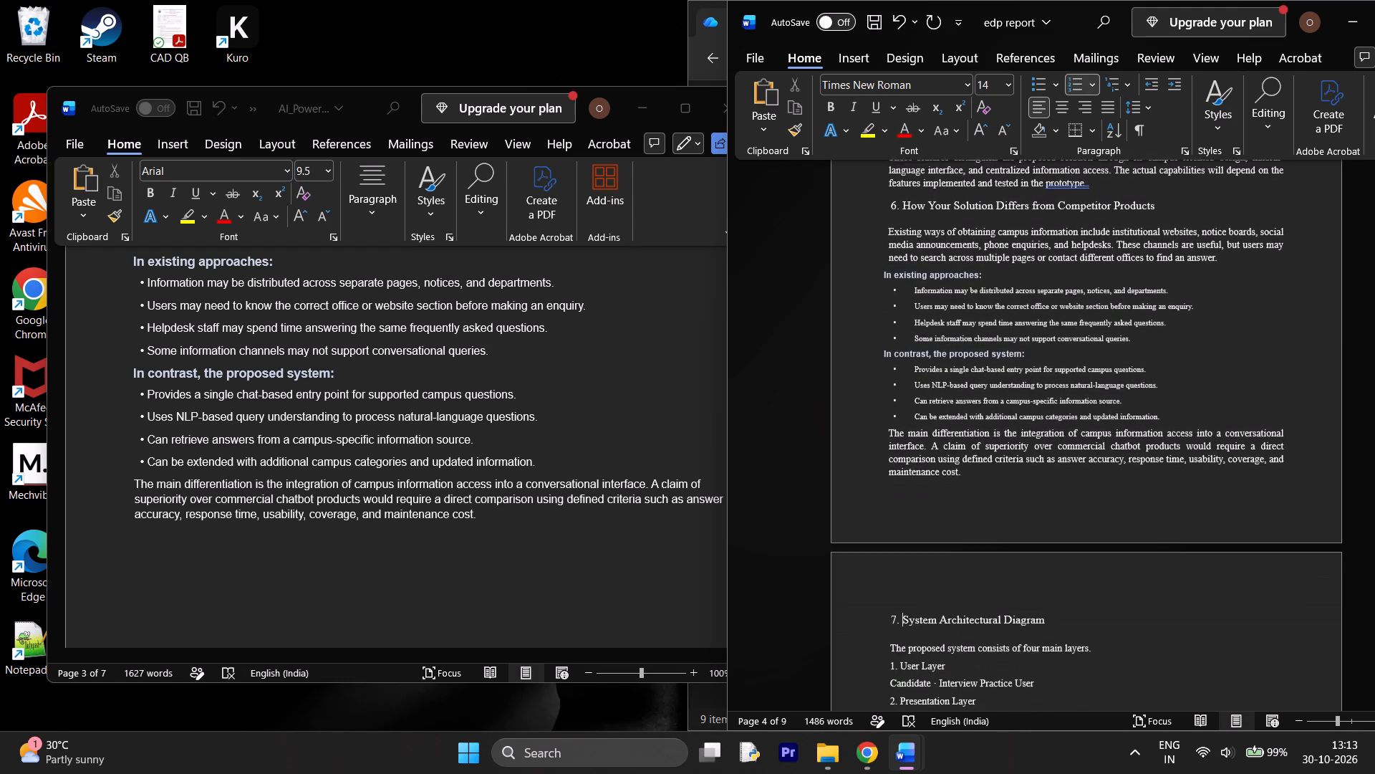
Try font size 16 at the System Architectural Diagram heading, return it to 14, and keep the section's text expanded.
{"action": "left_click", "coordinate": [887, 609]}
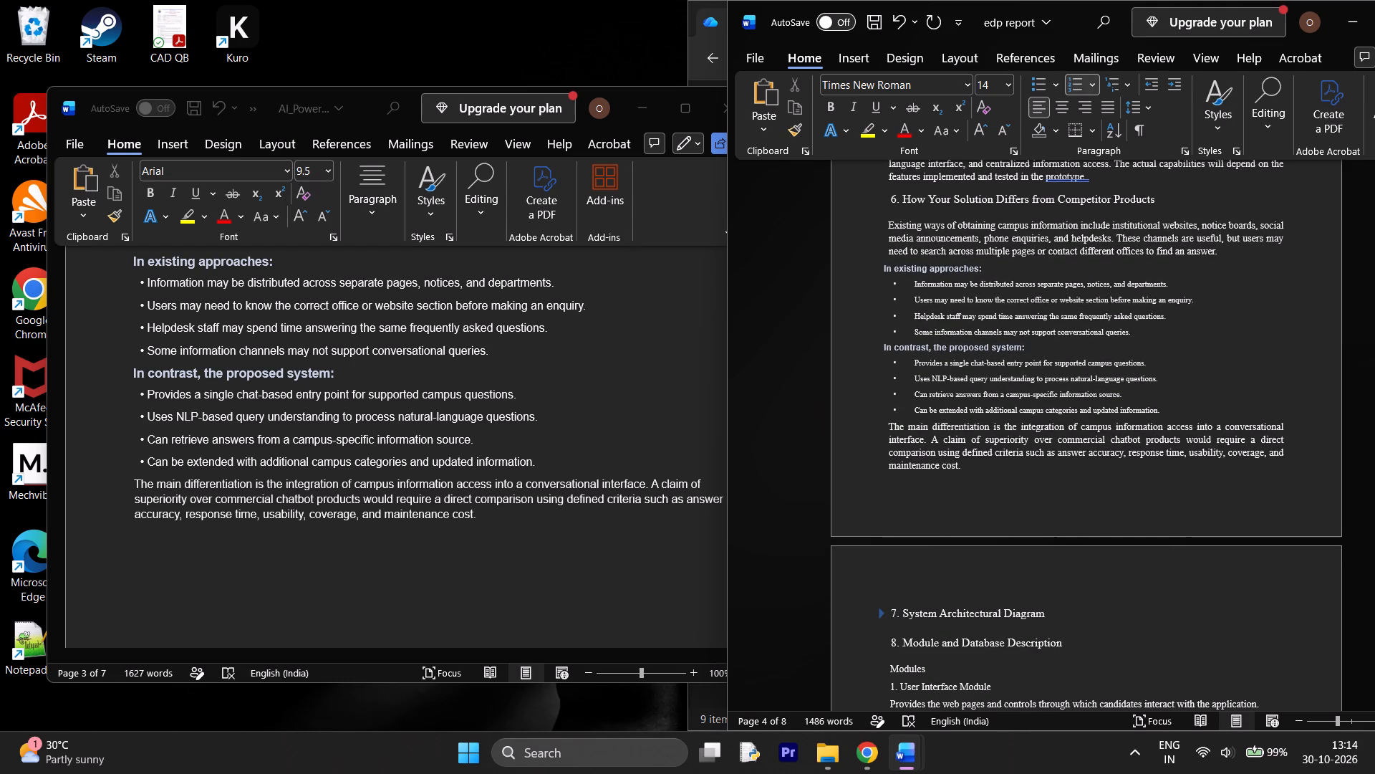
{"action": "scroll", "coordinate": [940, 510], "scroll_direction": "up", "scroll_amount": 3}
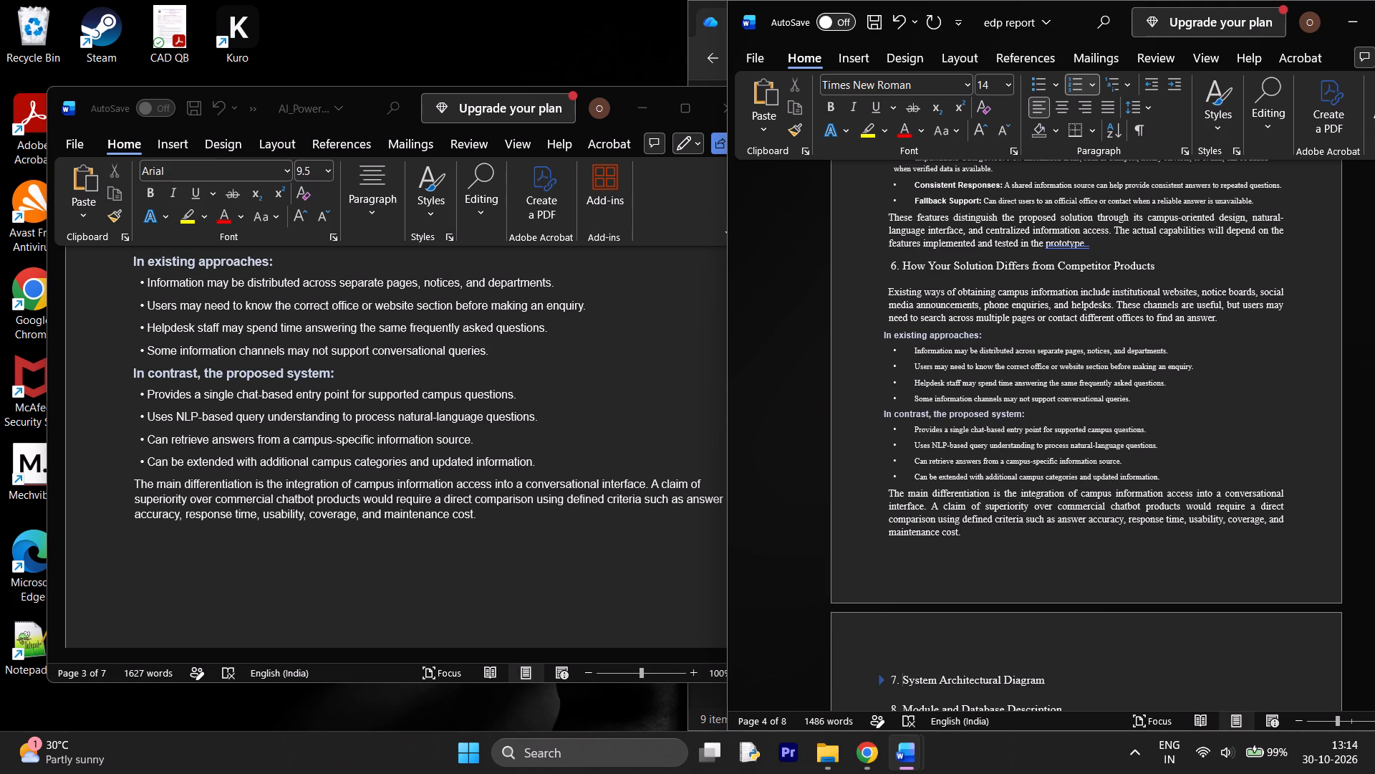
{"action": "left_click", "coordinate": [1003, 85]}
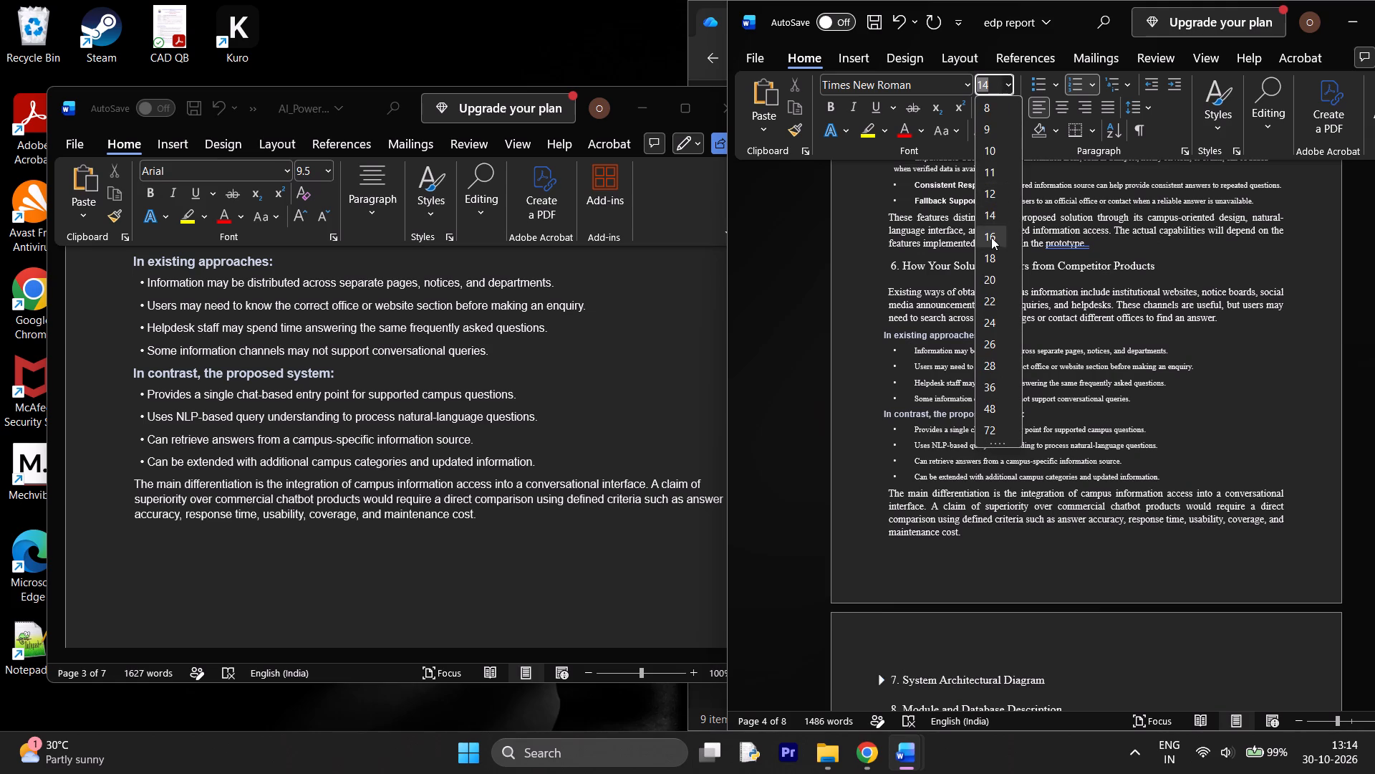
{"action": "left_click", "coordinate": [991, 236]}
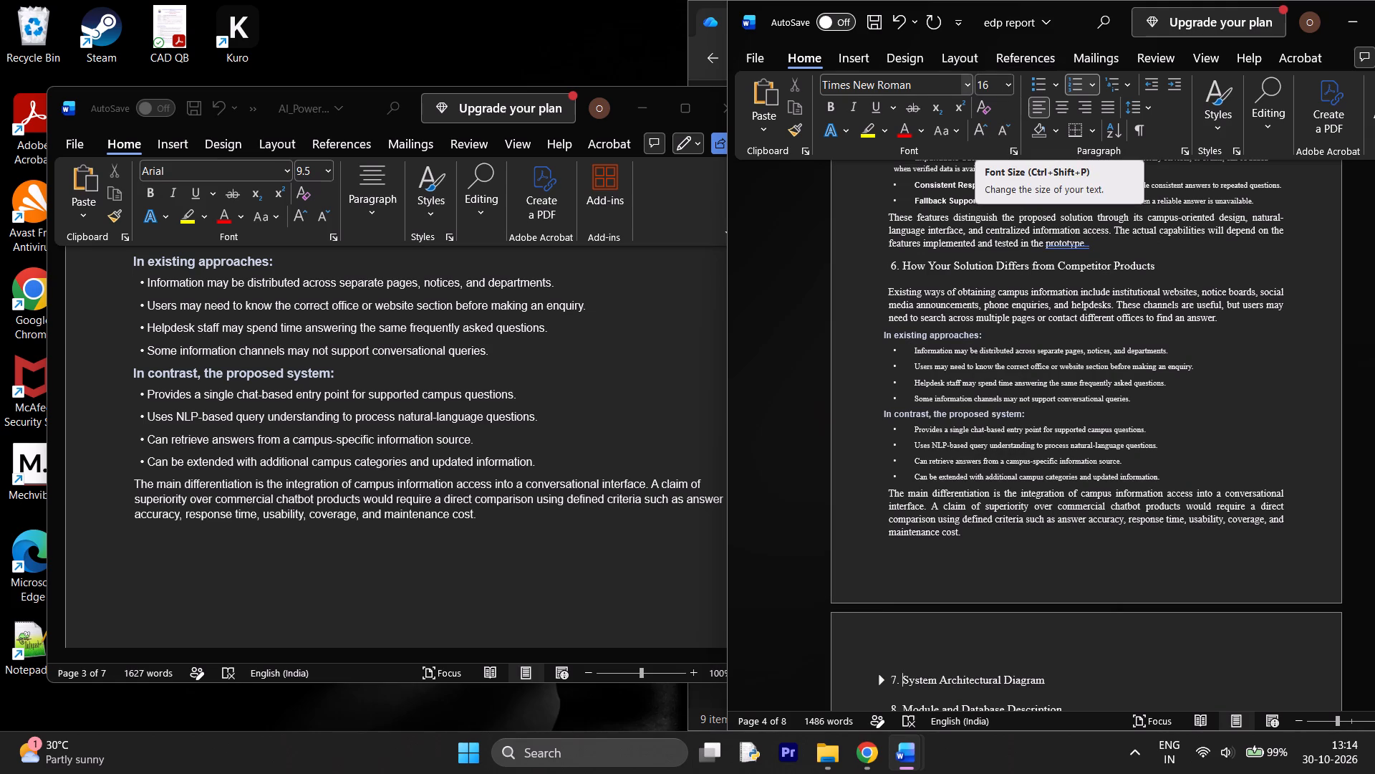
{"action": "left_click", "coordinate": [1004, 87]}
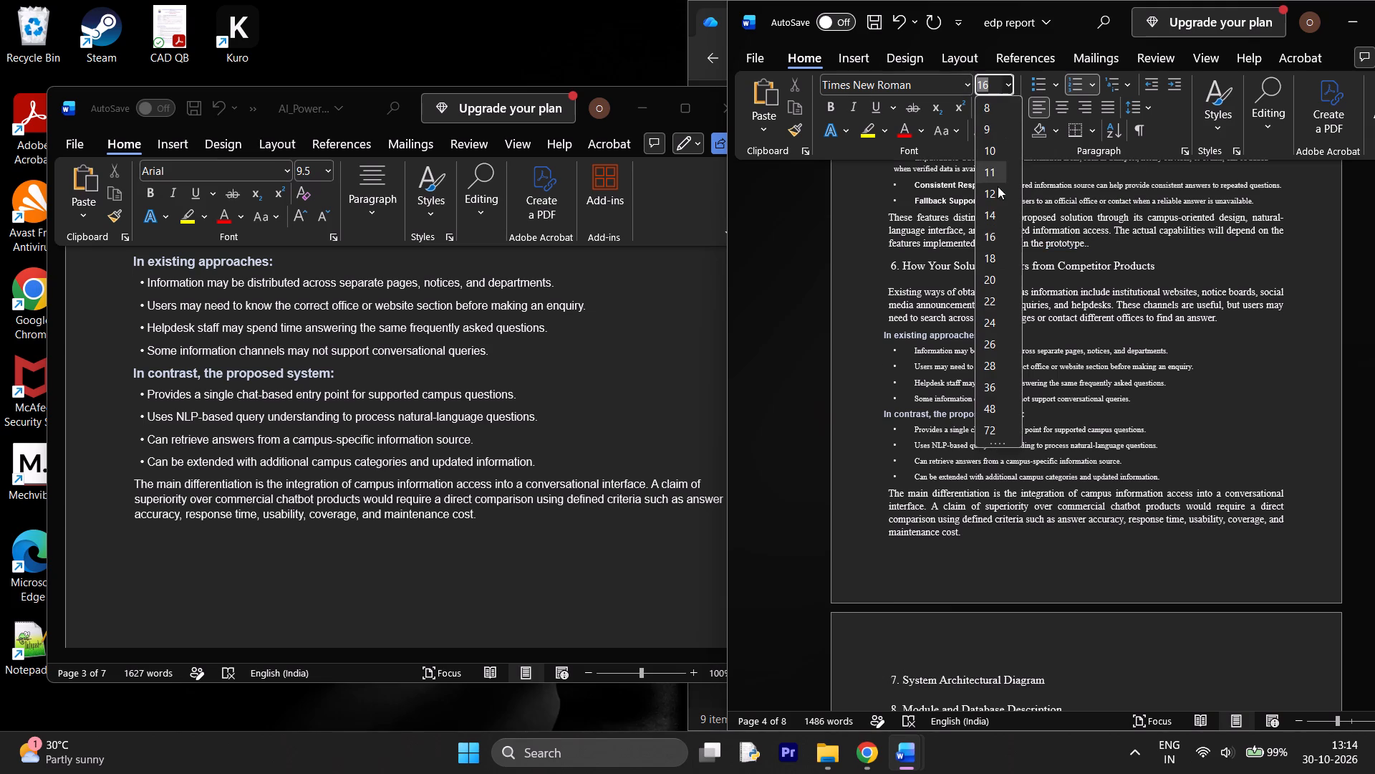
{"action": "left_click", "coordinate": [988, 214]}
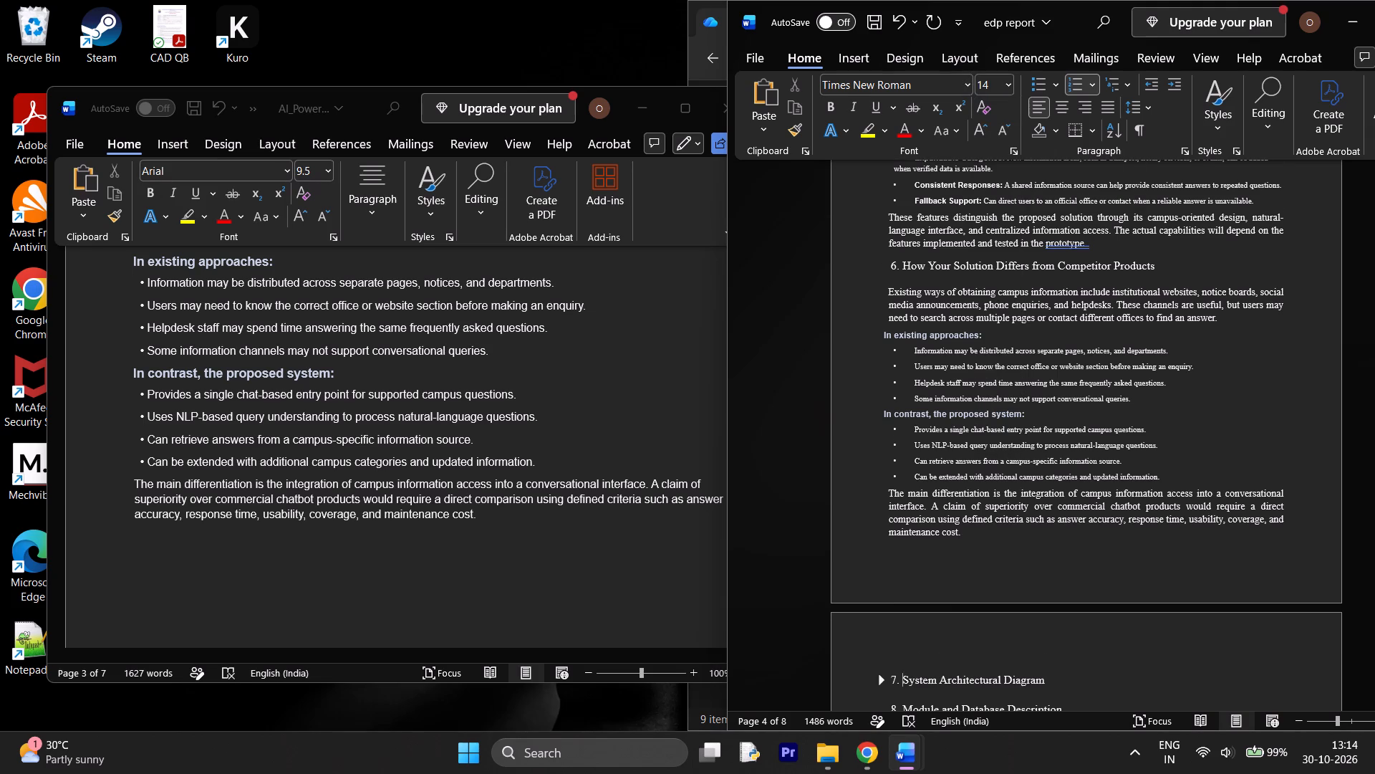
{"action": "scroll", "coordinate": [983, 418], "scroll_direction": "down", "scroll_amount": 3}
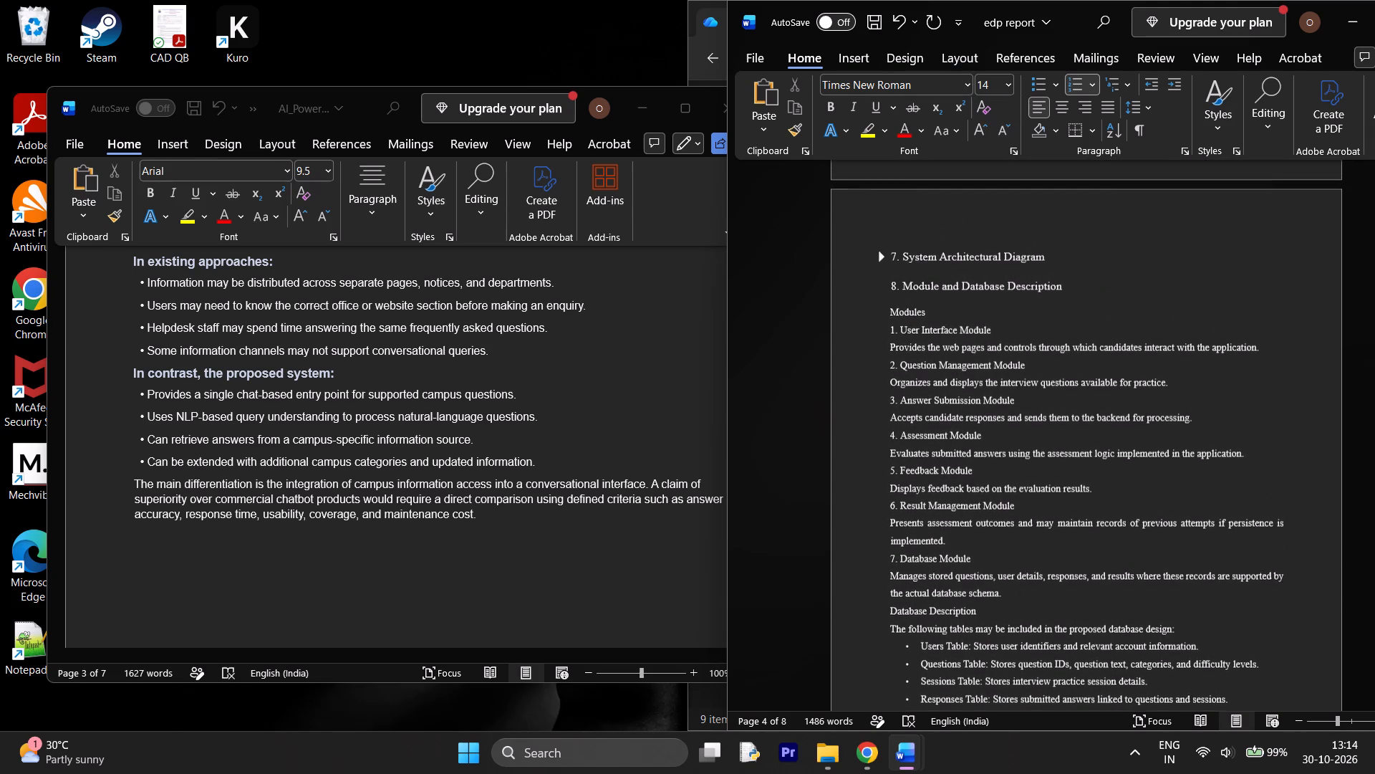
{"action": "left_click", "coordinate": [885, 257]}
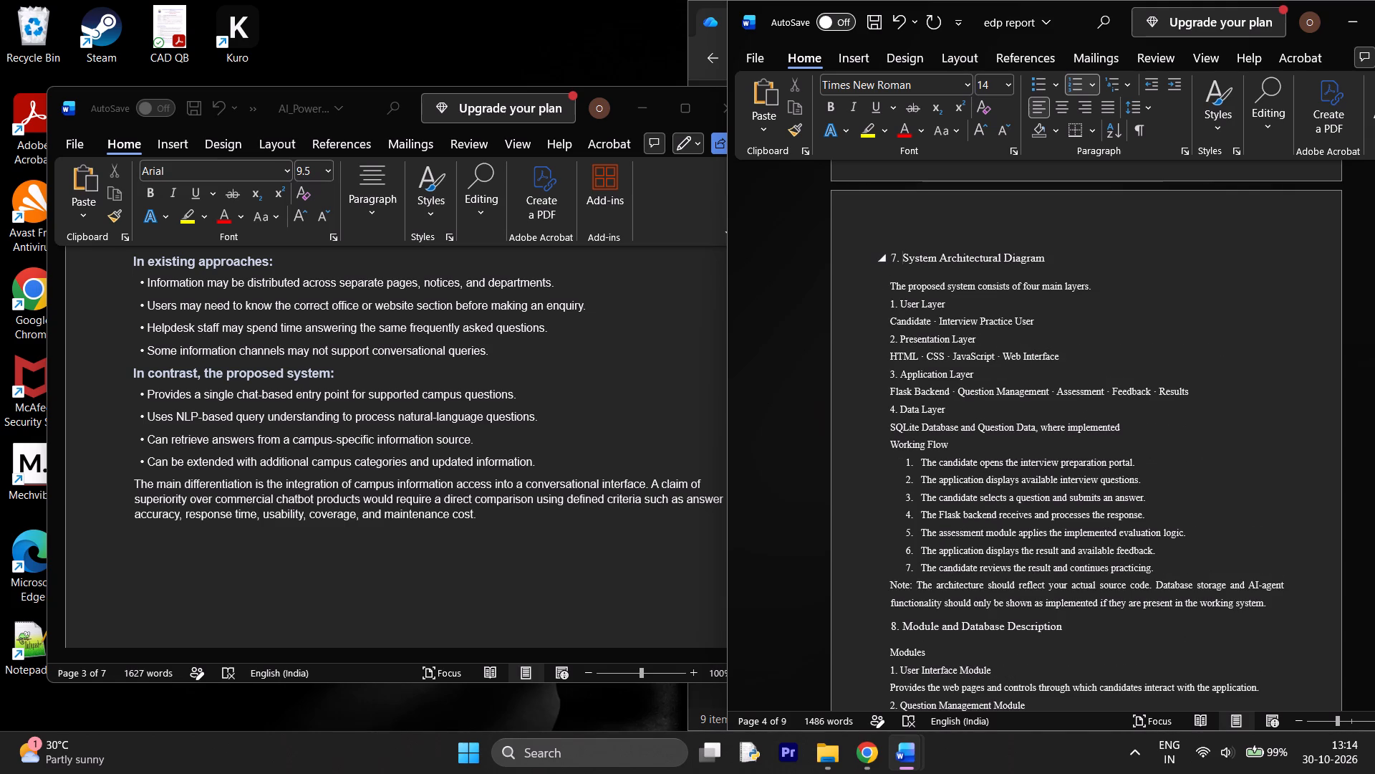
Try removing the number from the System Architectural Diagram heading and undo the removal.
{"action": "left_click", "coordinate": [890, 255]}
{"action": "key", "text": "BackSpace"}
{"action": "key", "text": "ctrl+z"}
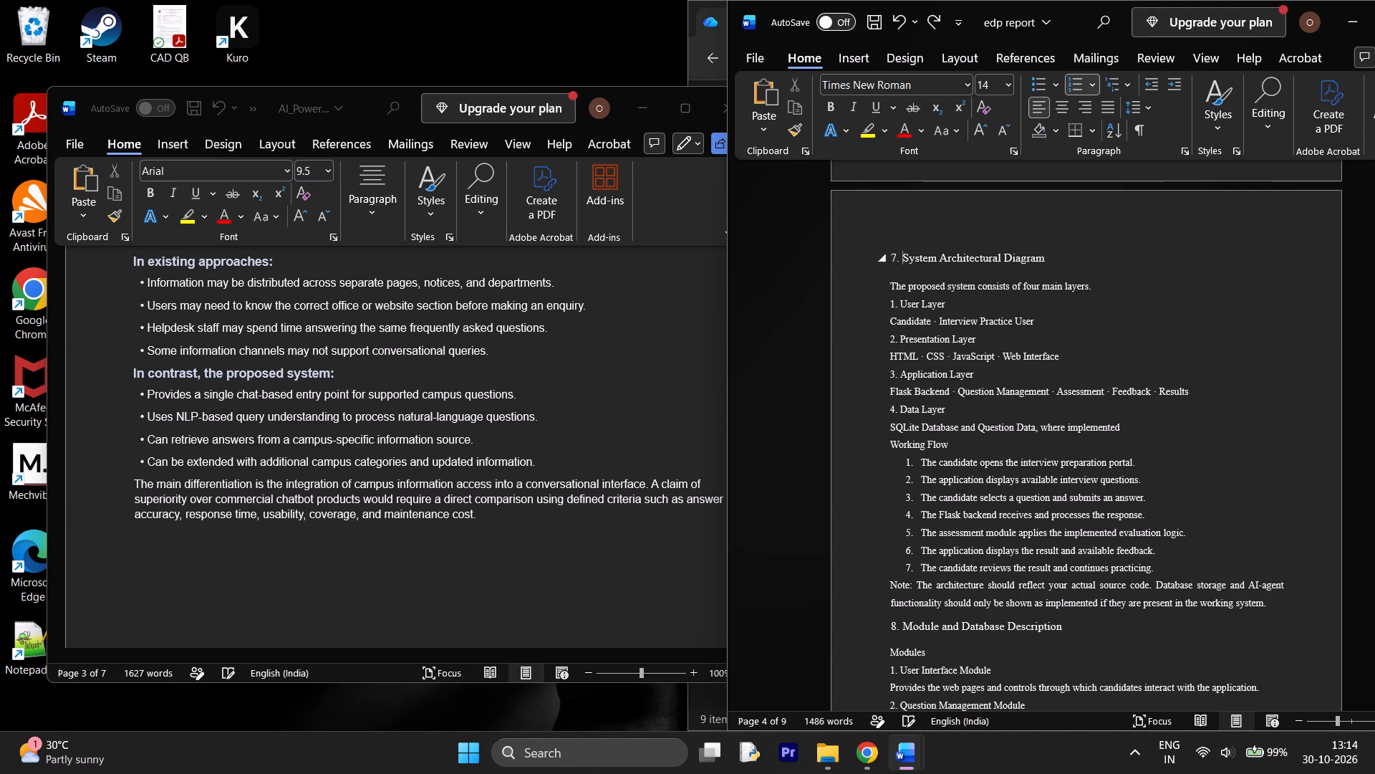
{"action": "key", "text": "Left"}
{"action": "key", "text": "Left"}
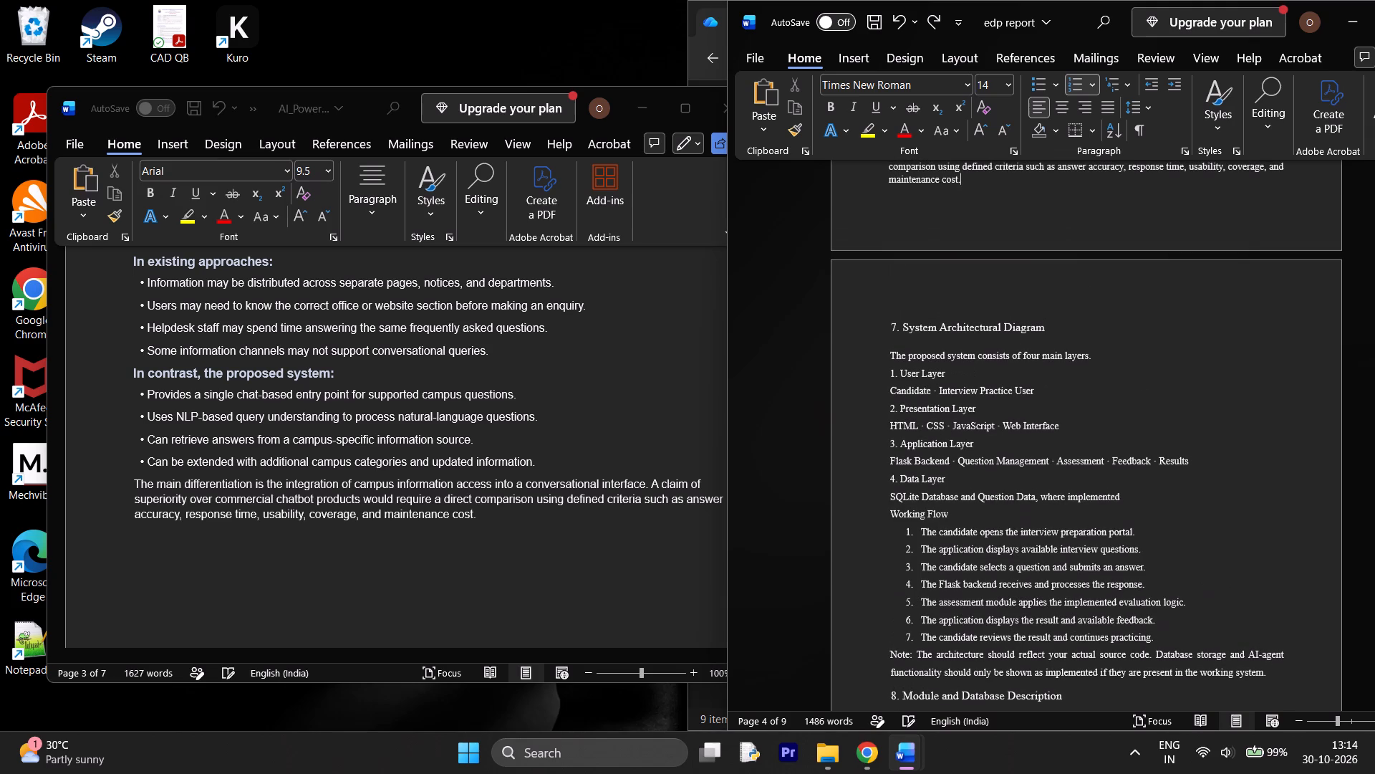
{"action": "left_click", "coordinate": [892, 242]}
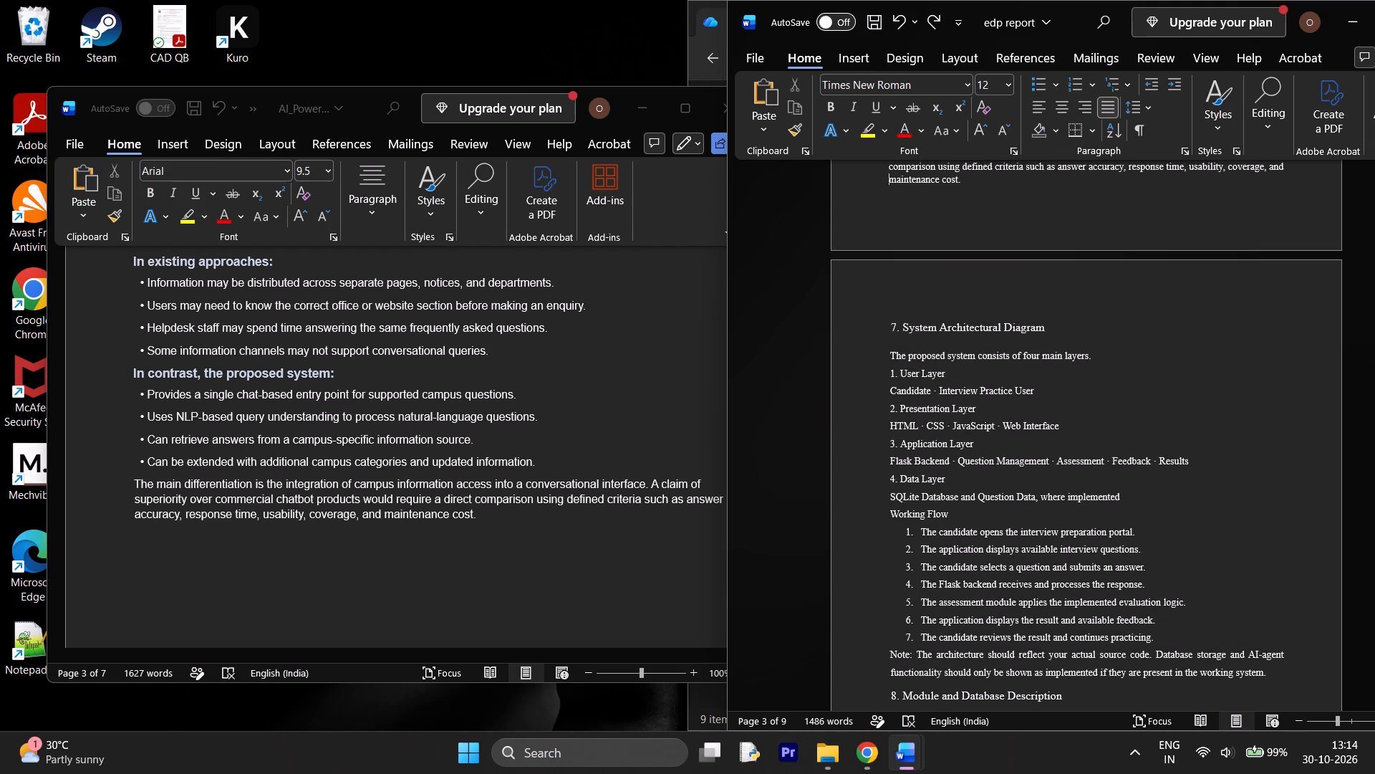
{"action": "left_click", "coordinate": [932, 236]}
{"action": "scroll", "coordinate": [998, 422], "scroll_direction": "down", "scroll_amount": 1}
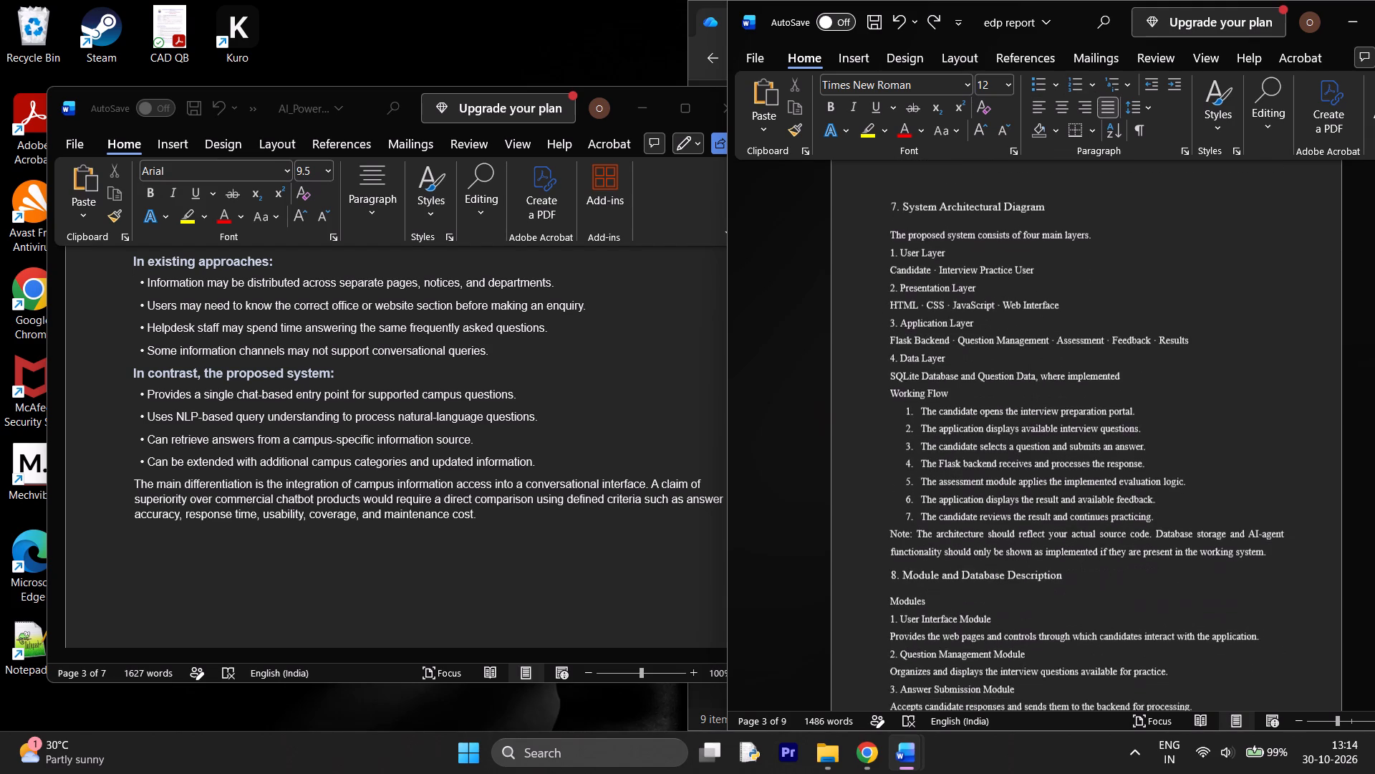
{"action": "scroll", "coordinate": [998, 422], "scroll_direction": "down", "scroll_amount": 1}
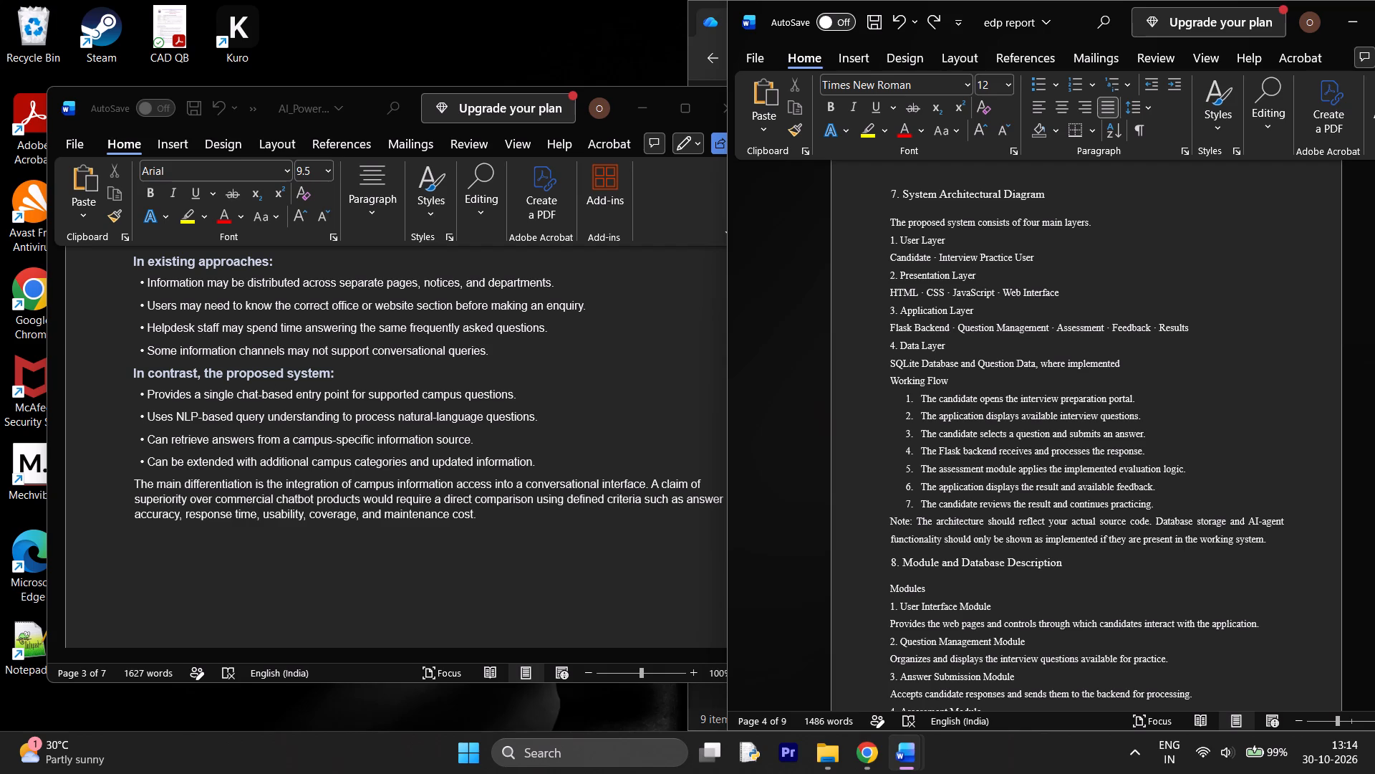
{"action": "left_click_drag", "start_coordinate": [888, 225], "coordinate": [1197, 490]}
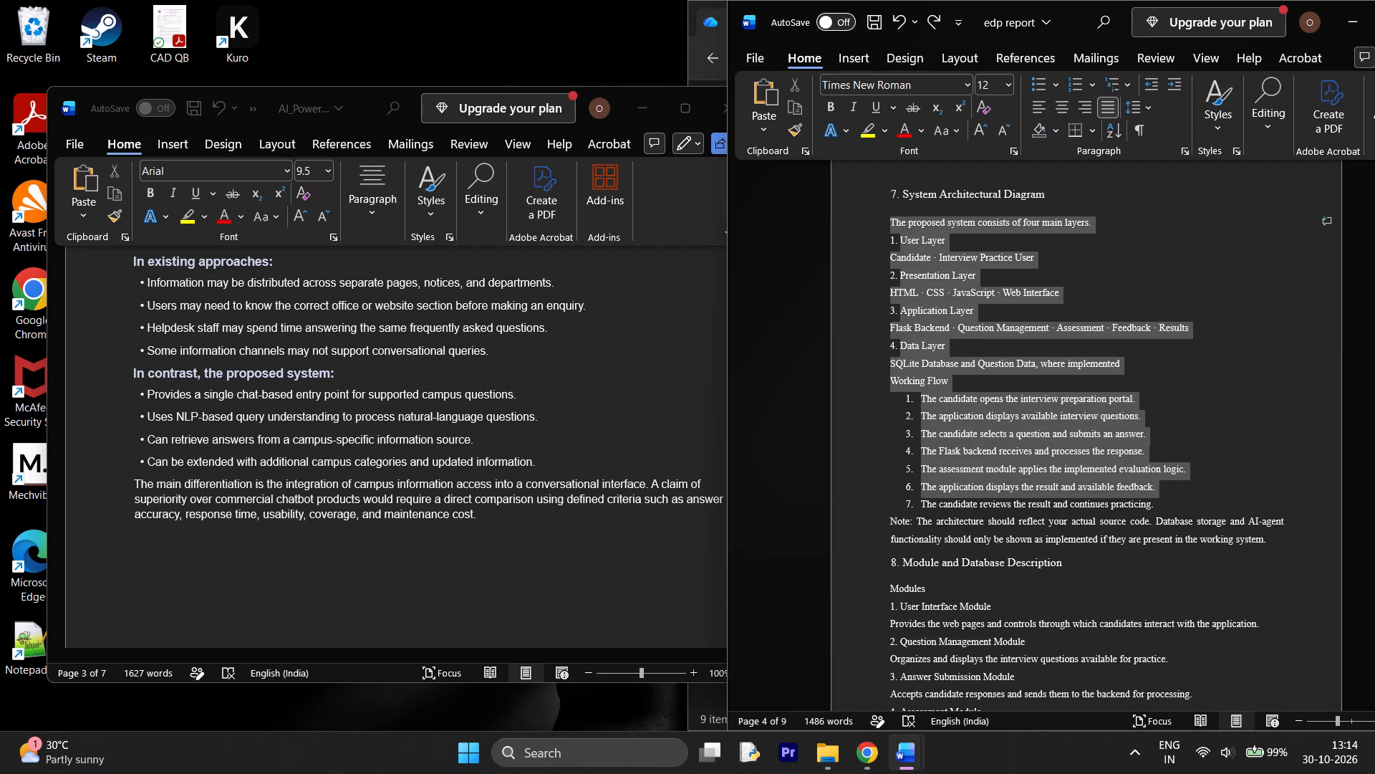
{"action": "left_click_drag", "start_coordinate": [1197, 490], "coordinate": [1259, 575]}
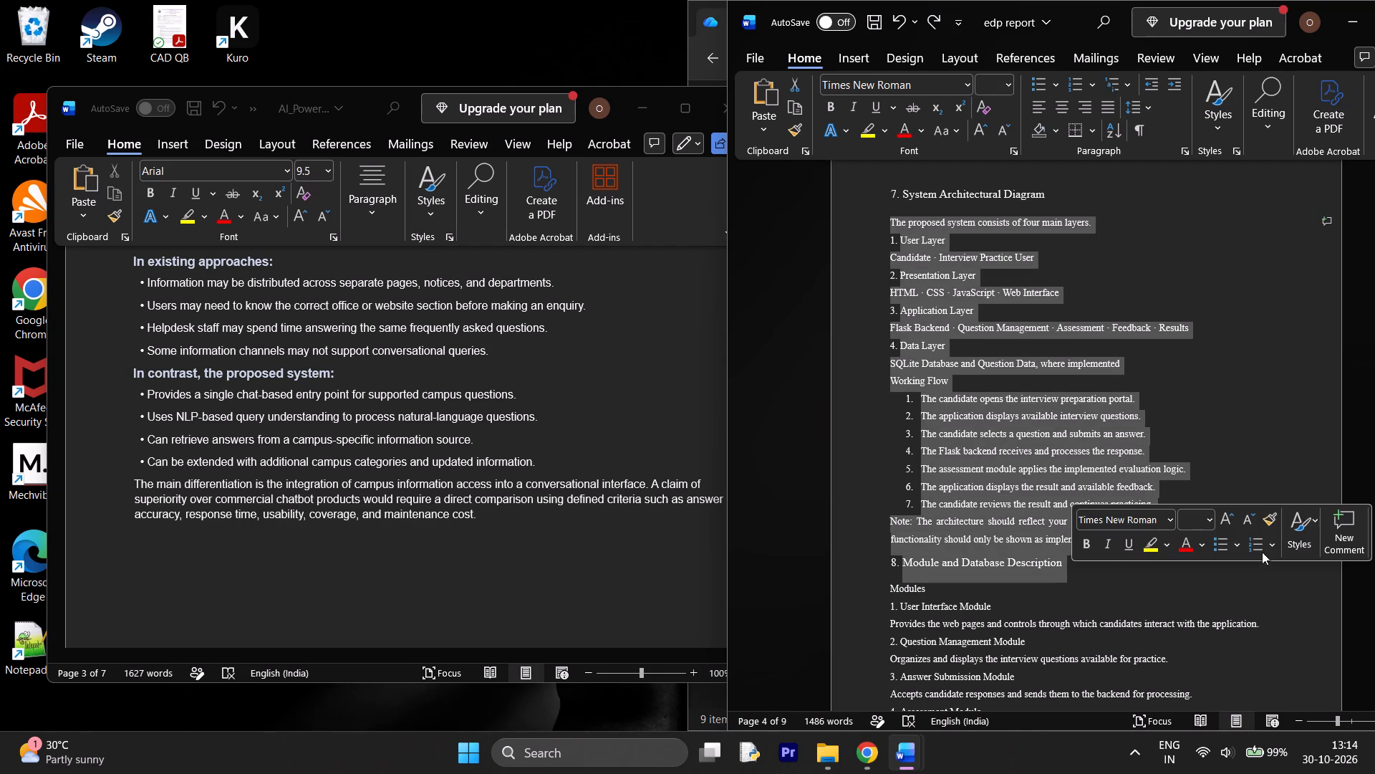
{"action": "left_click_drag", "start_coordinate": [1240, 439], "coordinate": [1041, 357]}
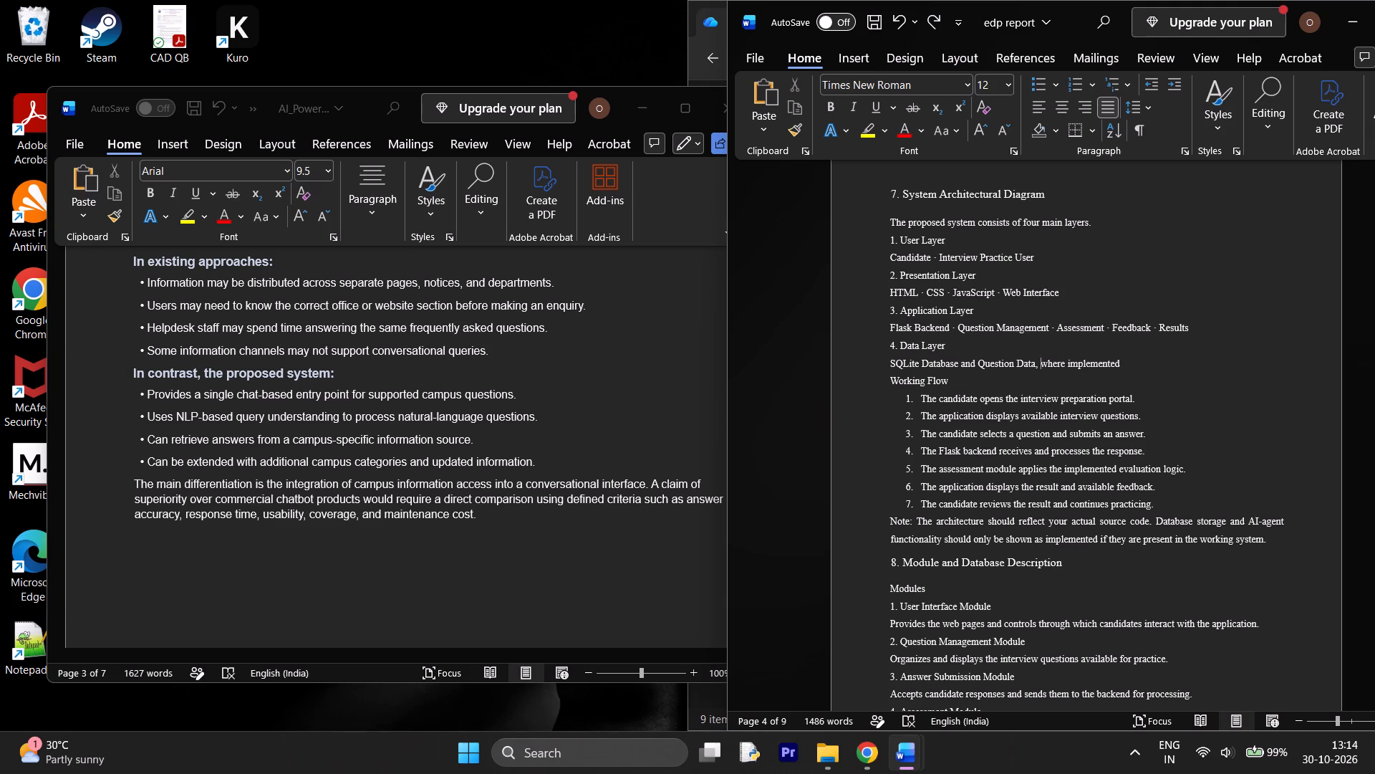
Examine the System Architectural Diagram section in the AI-powered campus chatbot report.
{"action": "scroll", "coordinate": [458, 382], "scroll_direction": "down", "scroll_amount": 1}
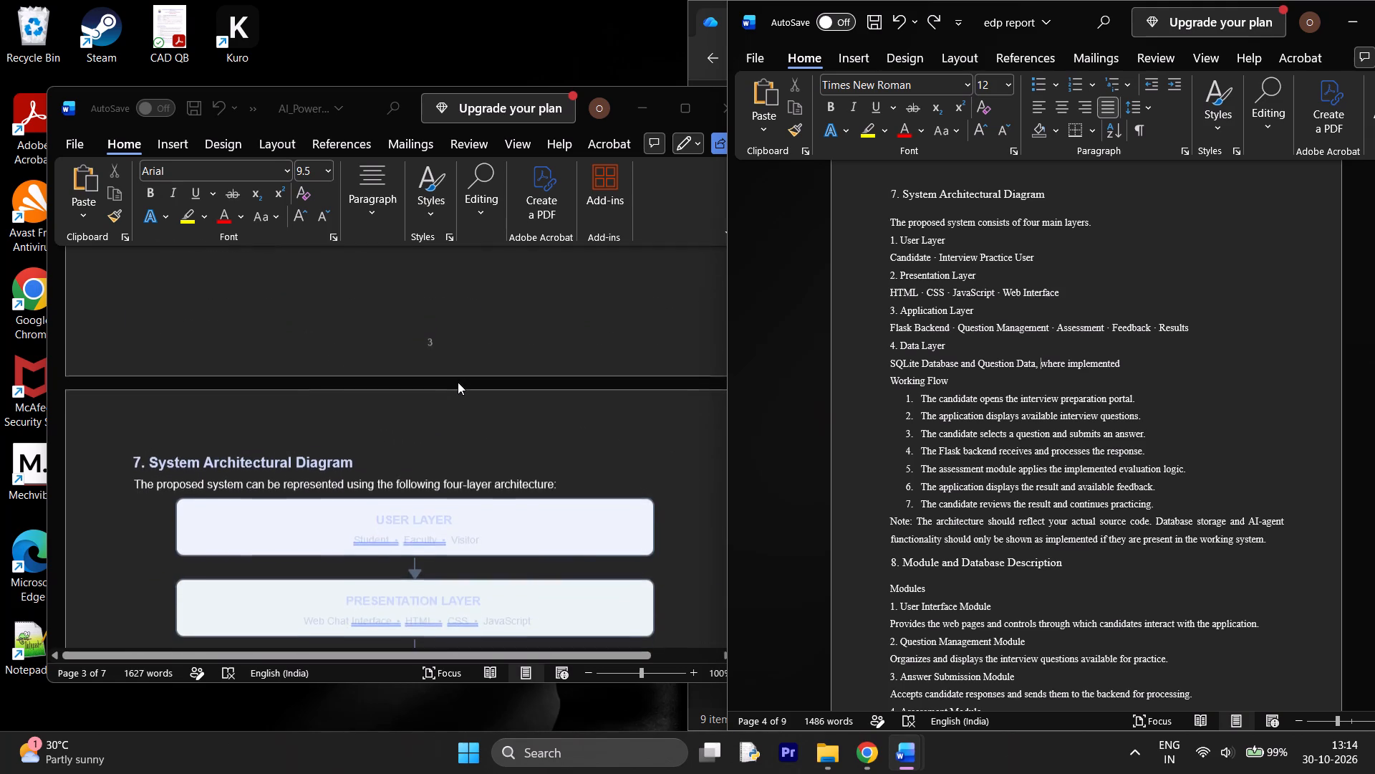
{"action": "scroll", "coordinate": [458, 382], "scroll_direction": "down", "scroll_amount": 1}
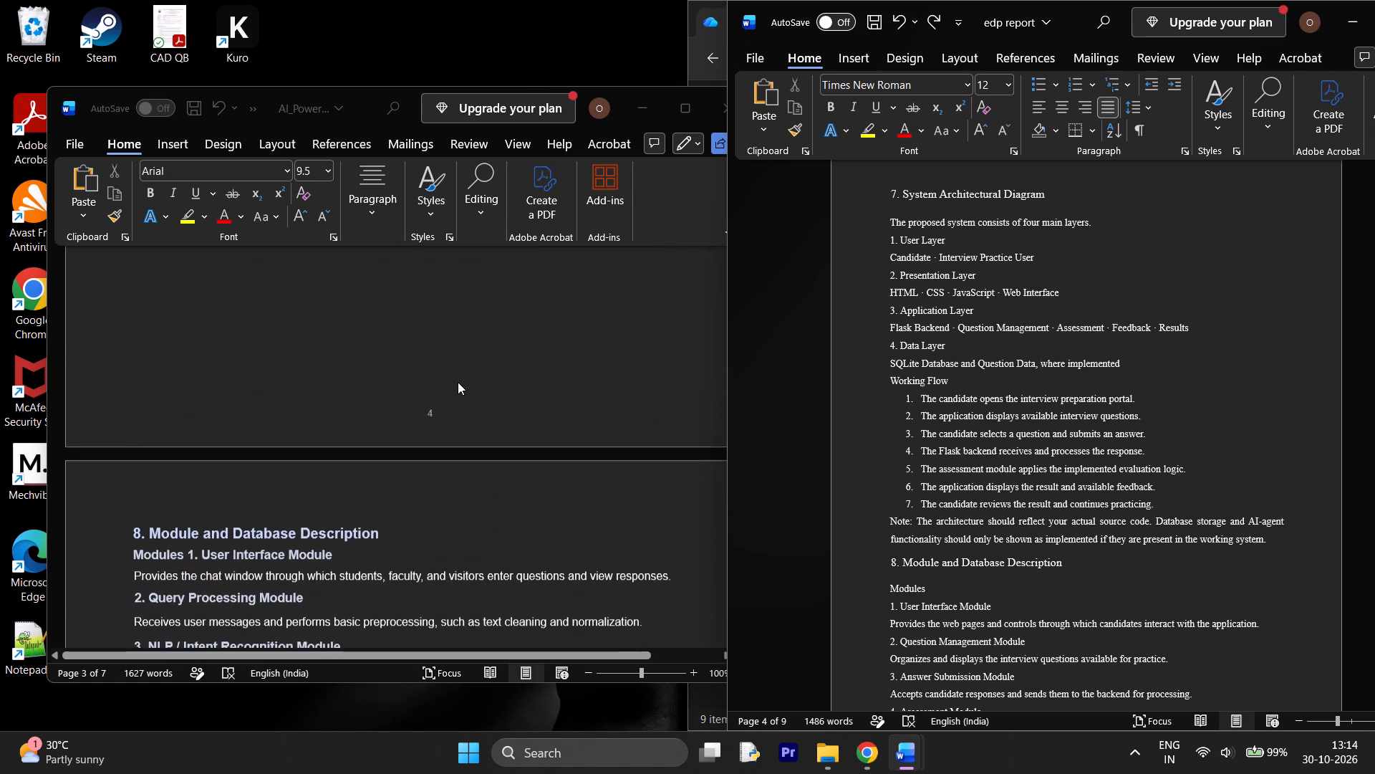
{"action": "scroll", "coordinate": [458, 382], "scroll_direction": "down", "scroll_amount": 2}
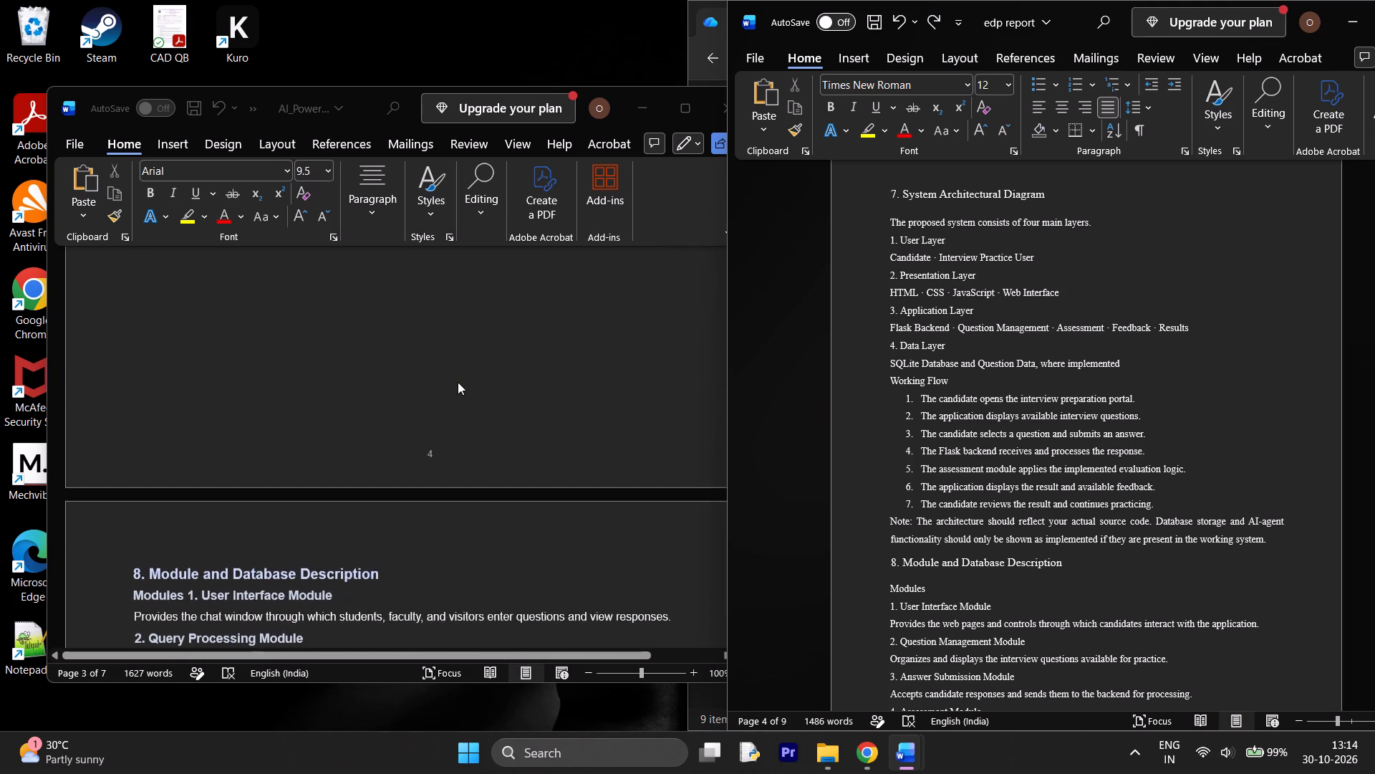
{"action": "scroll", "coordinate": [458, 382], "scroll_direction": "down", "scroll_amount": 1}
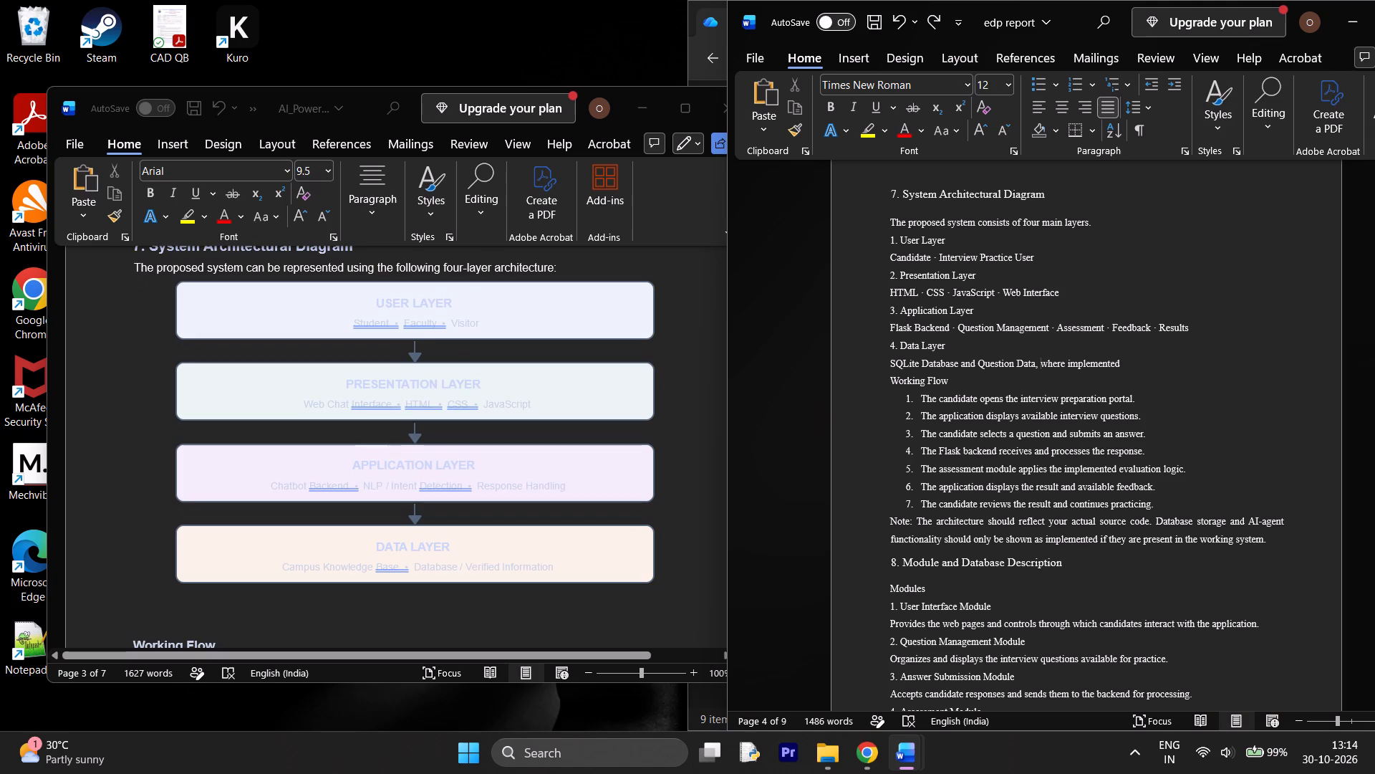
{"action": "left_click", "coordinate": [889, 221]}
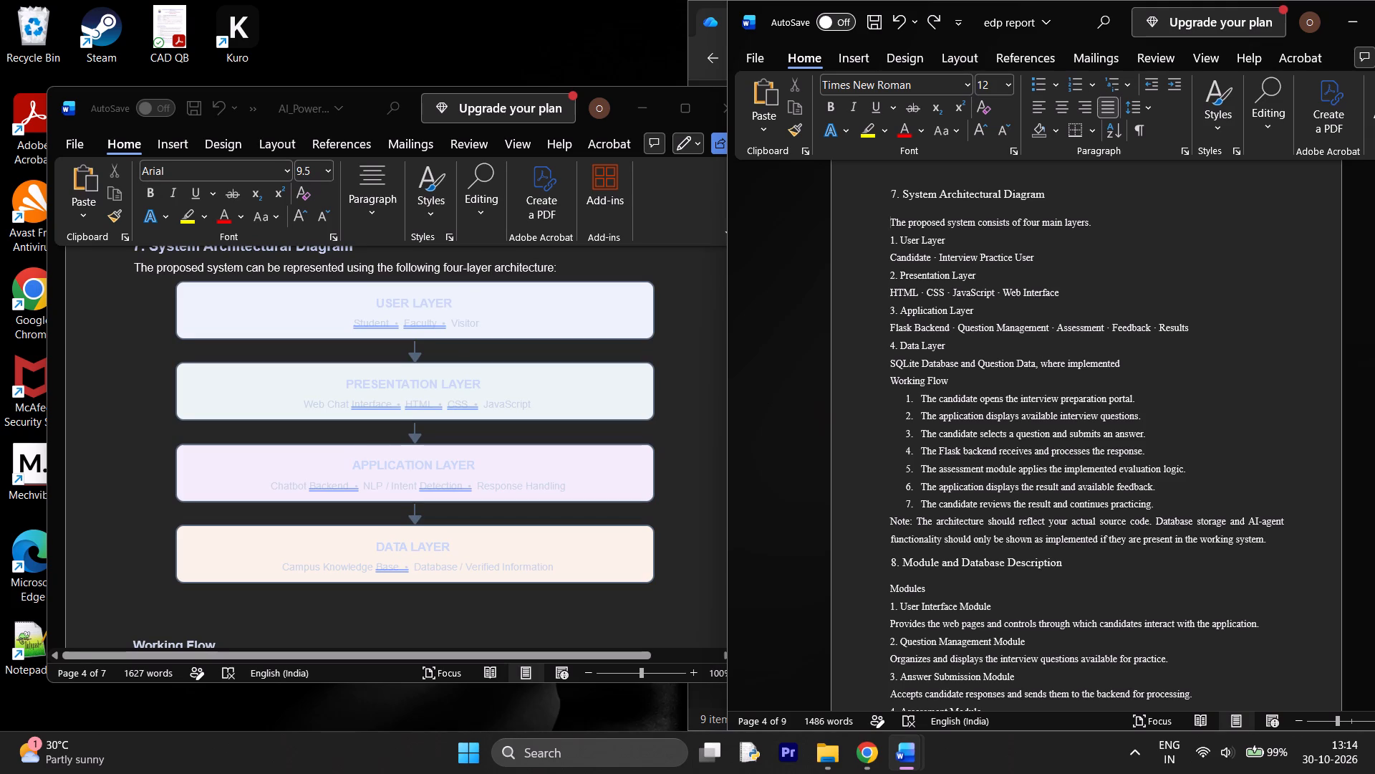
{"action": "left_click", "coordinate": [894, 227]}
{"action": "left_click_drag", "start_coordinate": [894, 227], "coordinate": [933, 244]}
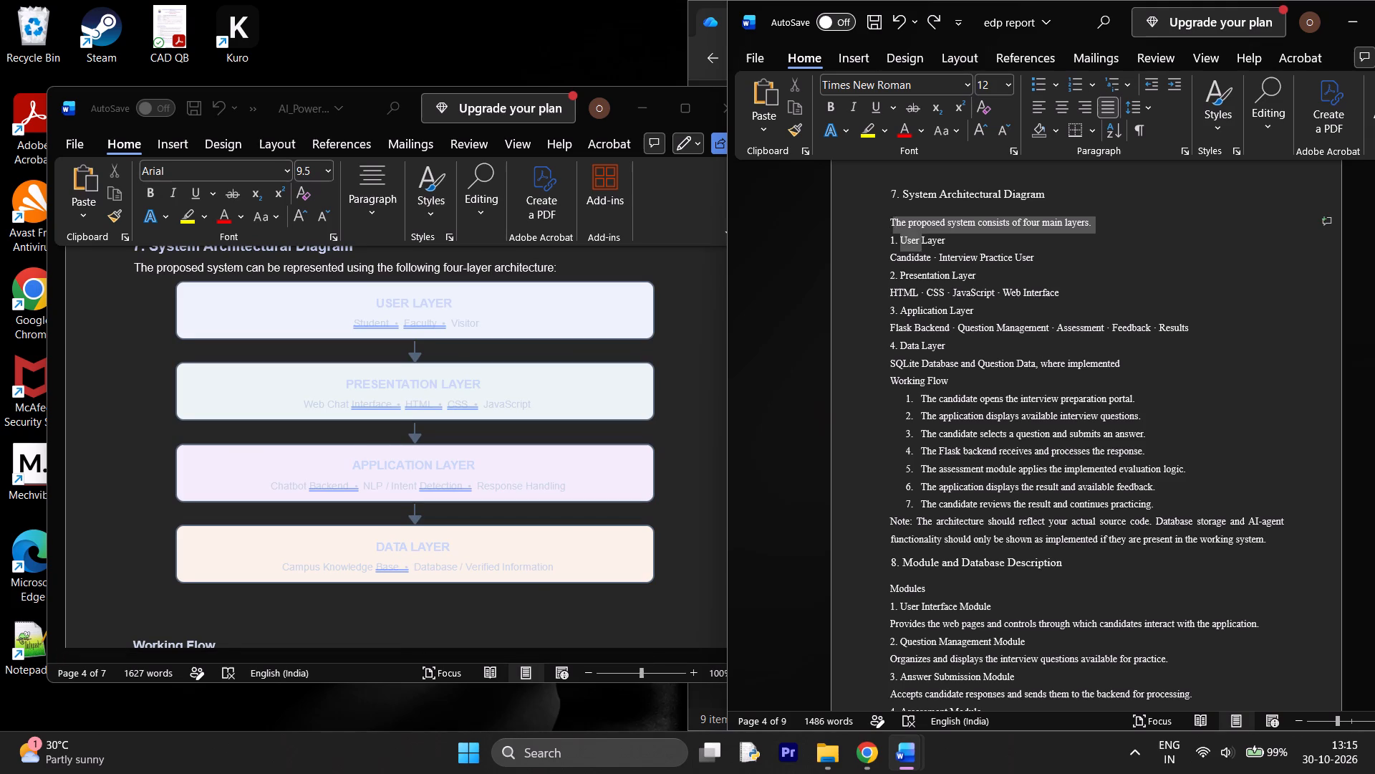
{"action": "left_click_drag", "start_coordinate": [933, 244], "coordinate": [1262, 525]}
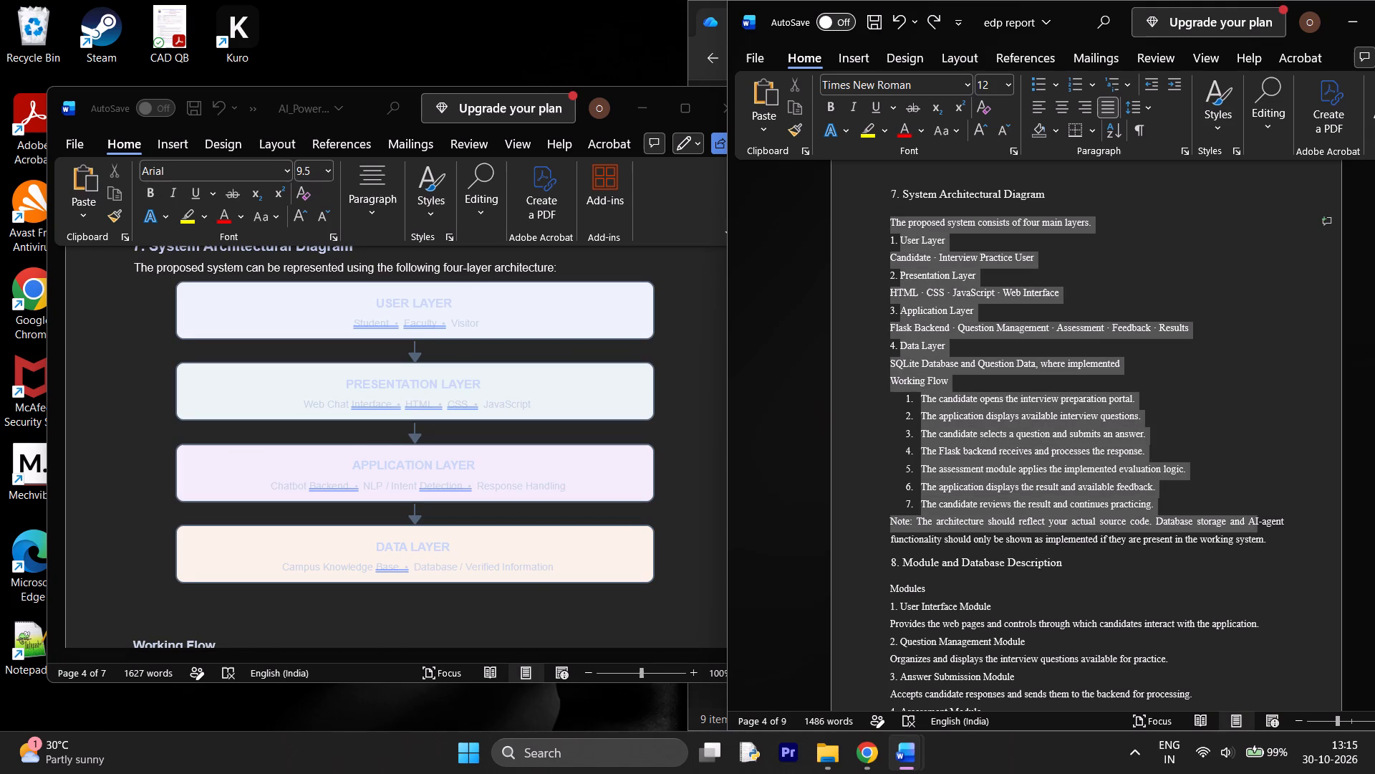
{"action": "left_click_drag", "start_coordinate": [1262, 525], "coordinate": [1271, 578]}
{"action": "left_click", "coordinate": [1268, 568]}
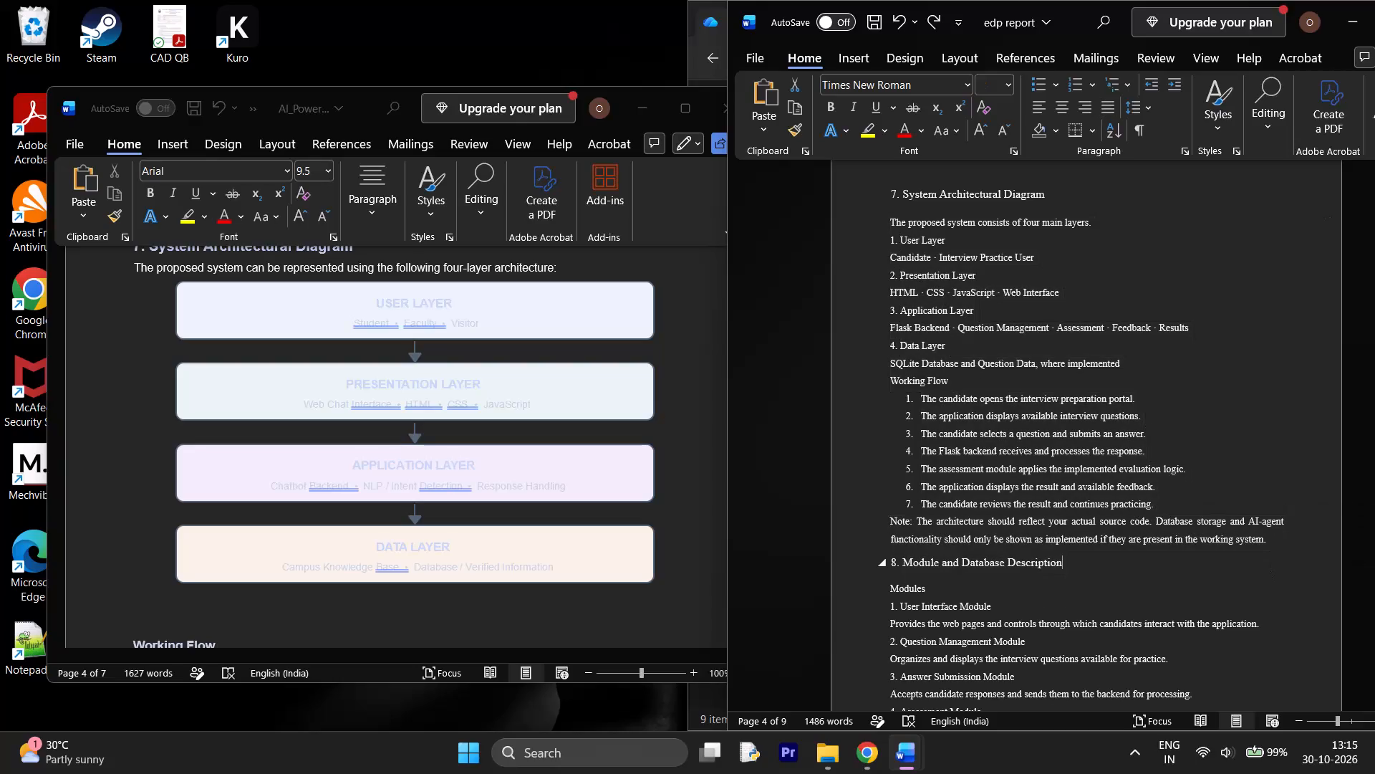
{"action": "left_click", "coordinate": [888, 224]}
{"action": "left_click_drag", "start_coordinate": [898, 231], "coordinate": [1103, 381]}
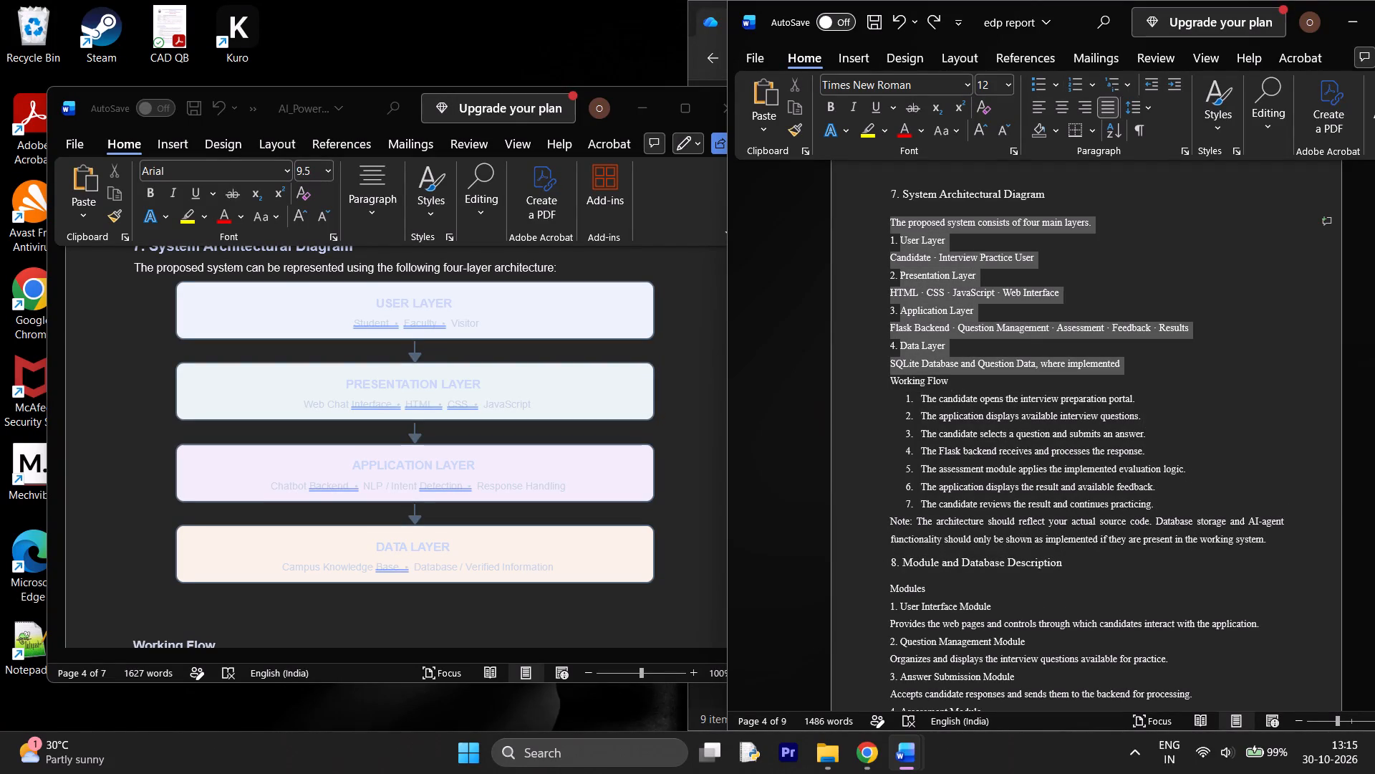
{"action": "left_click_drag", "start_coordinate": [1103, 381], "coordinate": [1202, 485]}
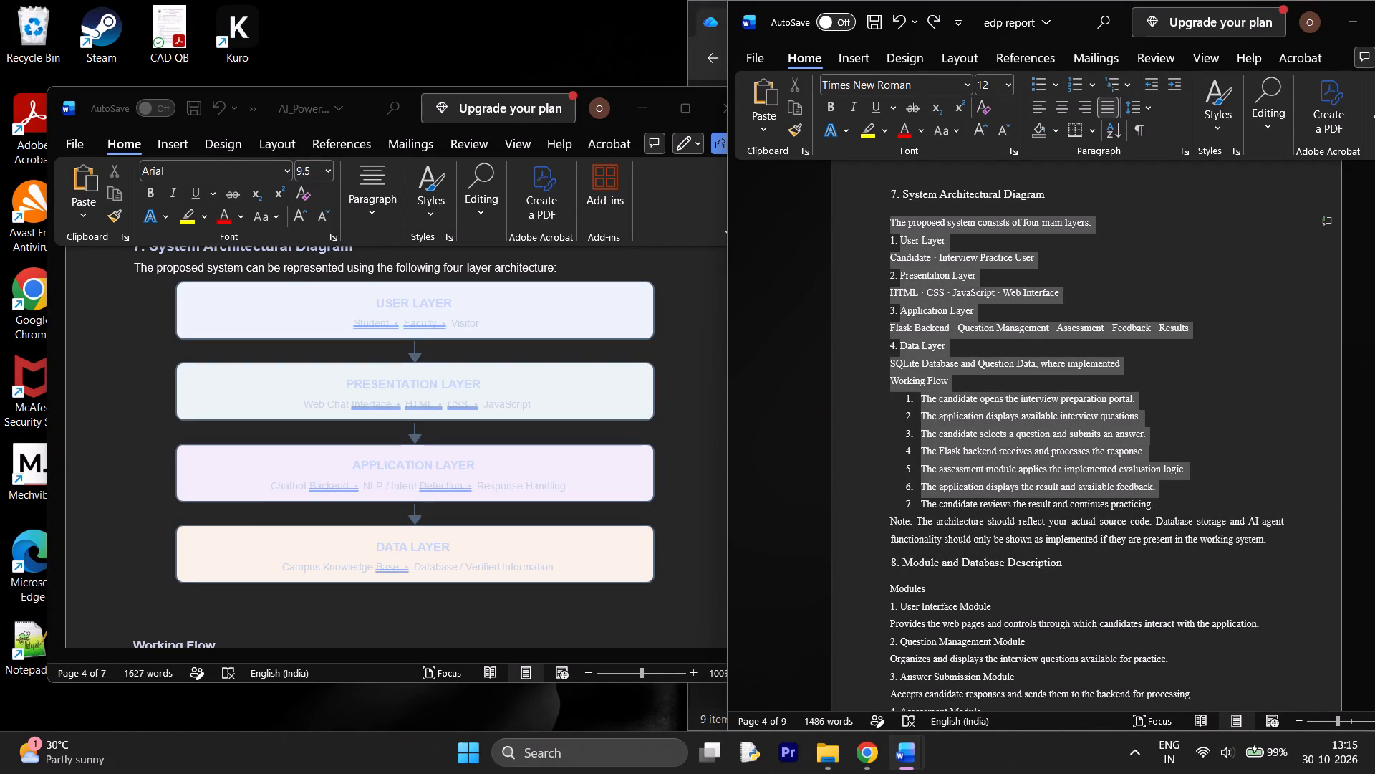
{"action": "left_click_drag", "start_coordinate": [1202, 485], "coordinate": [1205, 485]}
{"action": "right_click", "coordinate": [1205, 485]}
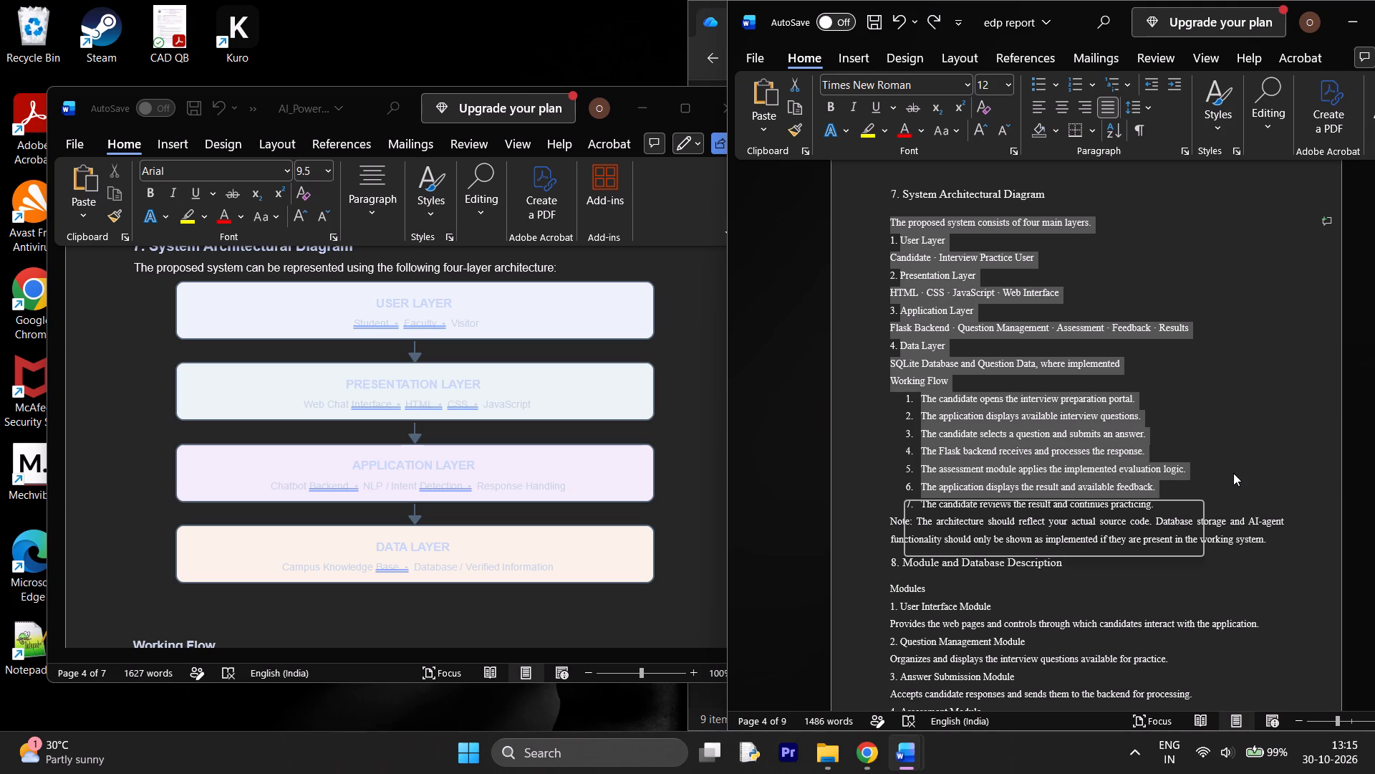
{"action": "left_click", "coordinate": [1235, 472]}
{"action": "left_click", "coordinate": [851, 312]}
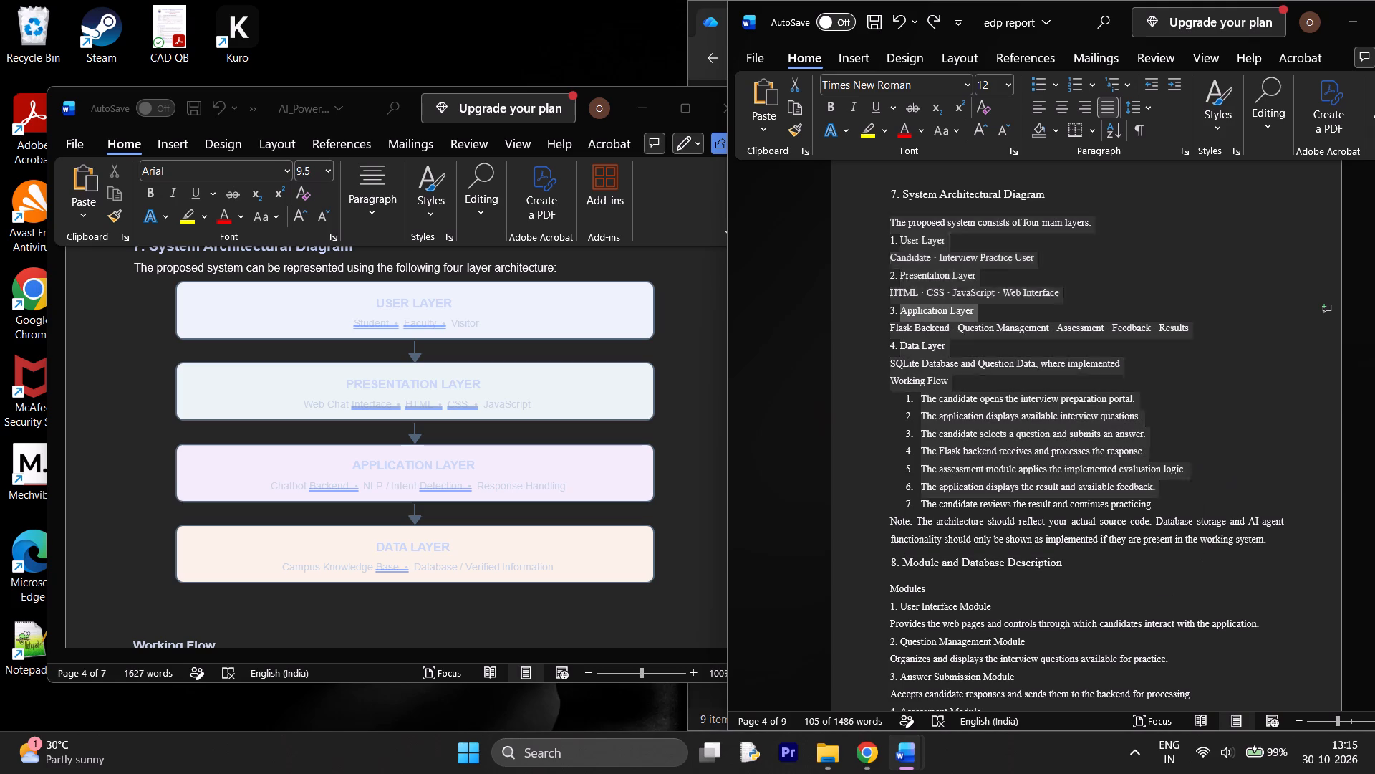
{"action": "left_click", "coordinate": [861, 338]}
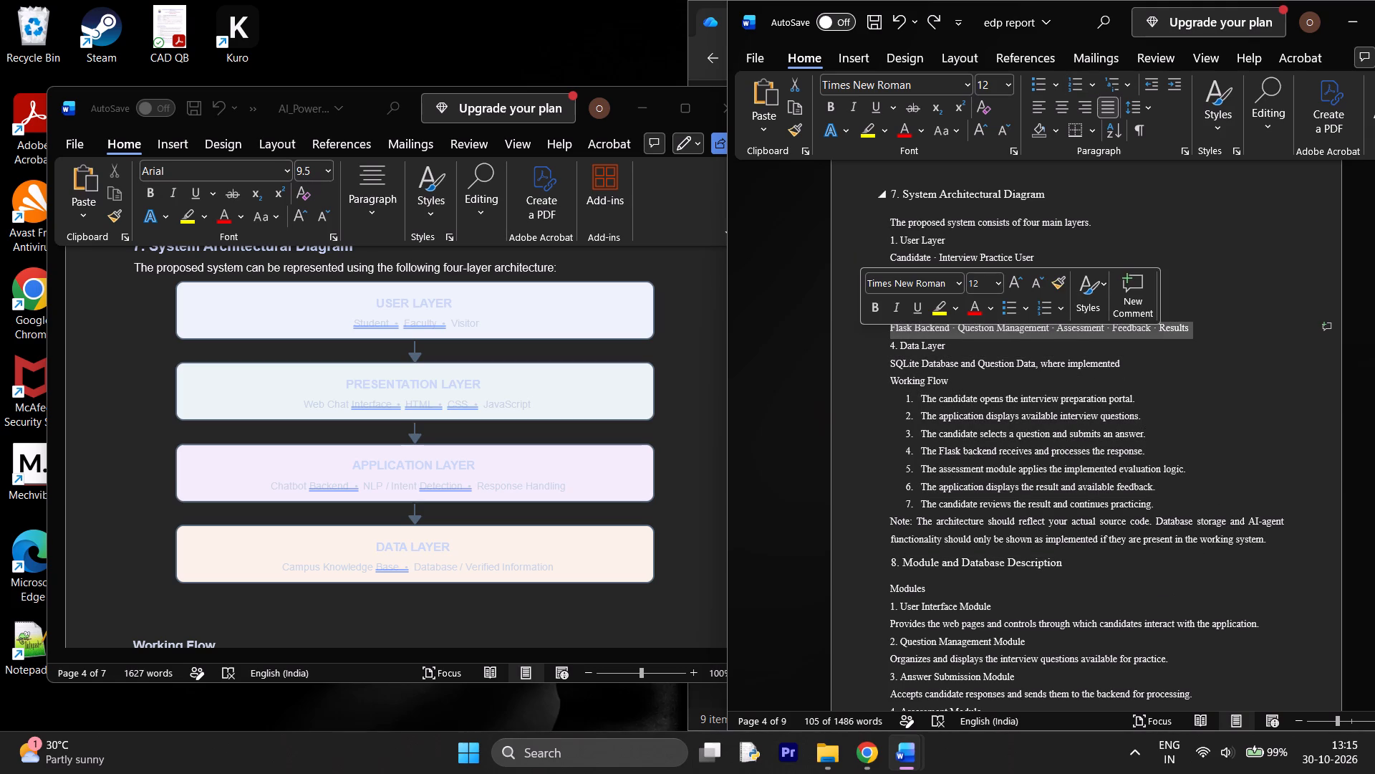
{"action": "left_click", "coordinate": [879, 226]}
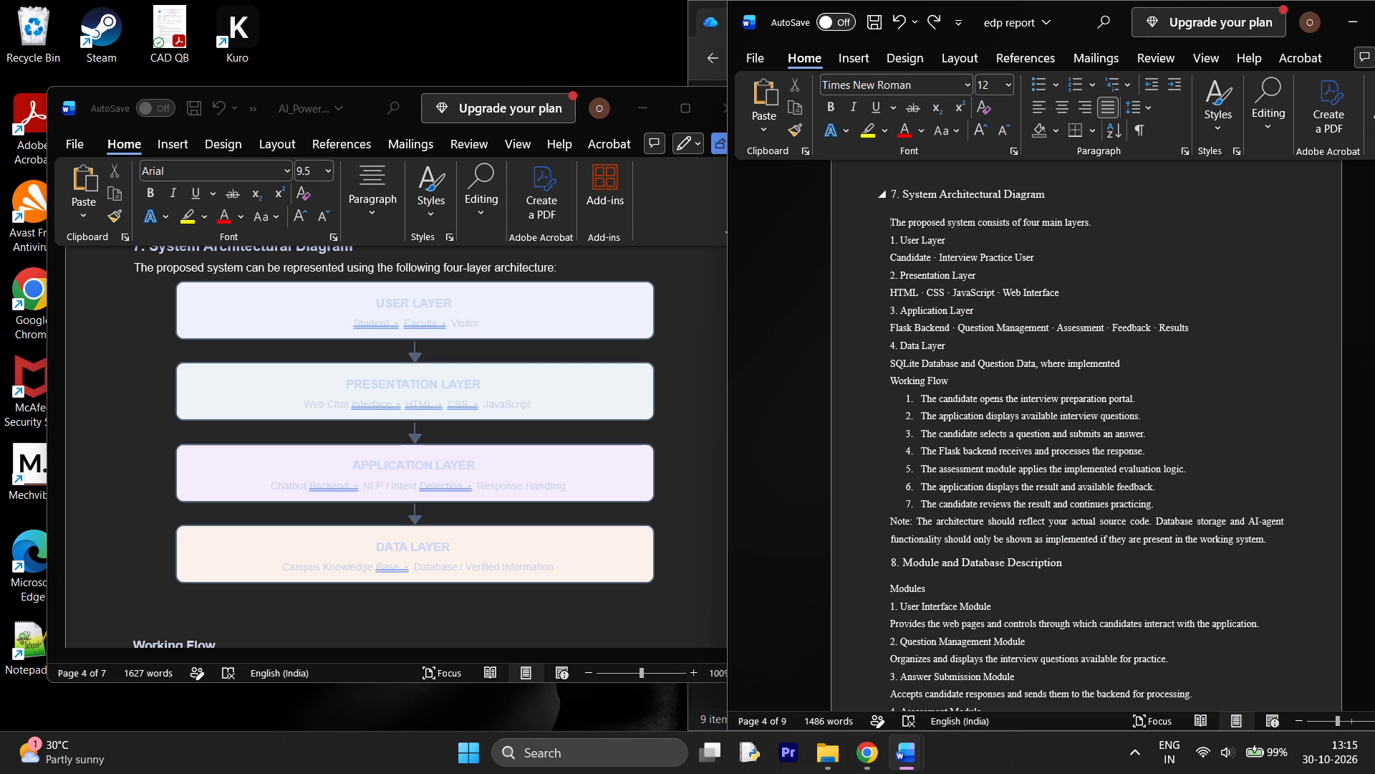
Delete the edp report's section 7 body text, from "The proposed system consists of four main layers" through the architecture note.
{"action": "left_click", "coordinate": [884, 216]}
{"action": "left_click_drag", "start_coordinate": [884, 216], "coordinate": [1182, 483]}
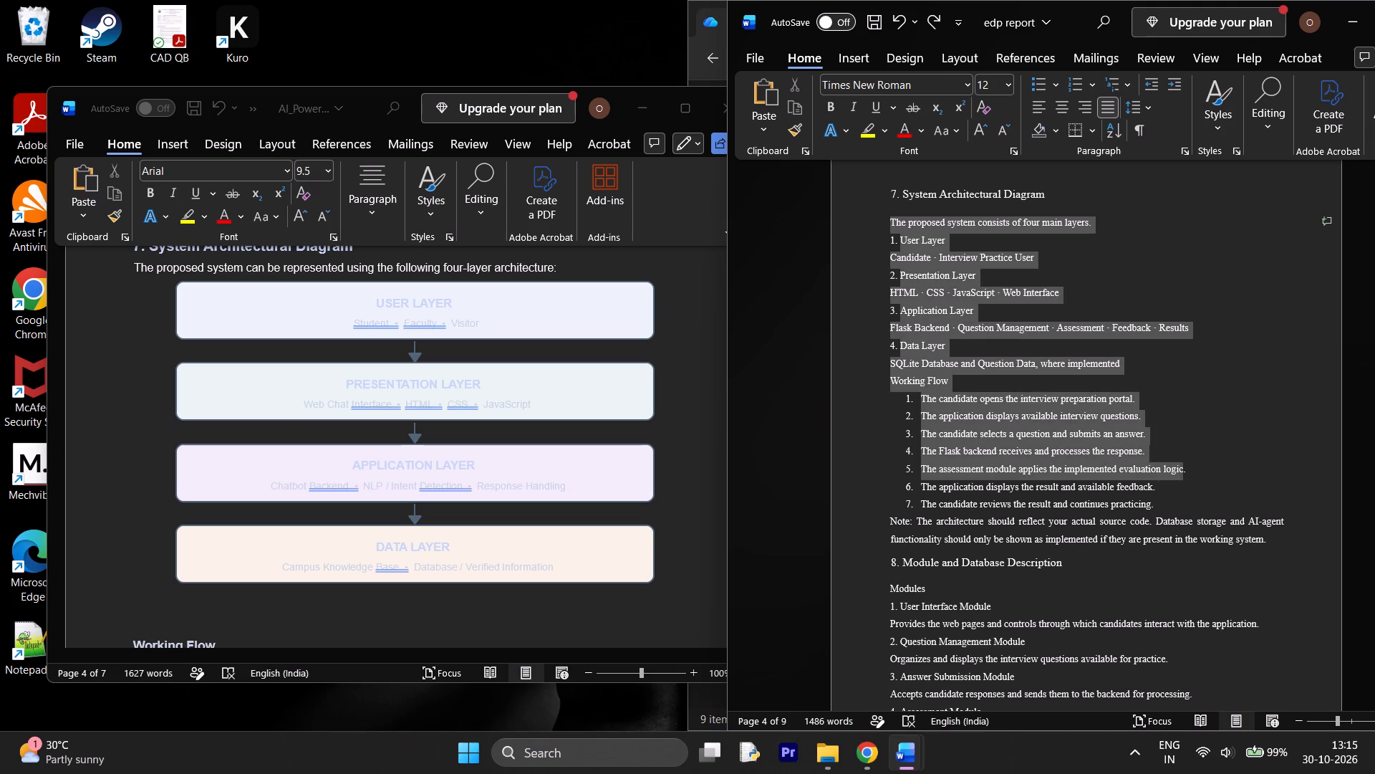
{"action": "left_click_drag", "start_coordinate": [1182, 483], "coordinate": [1271, 545]}
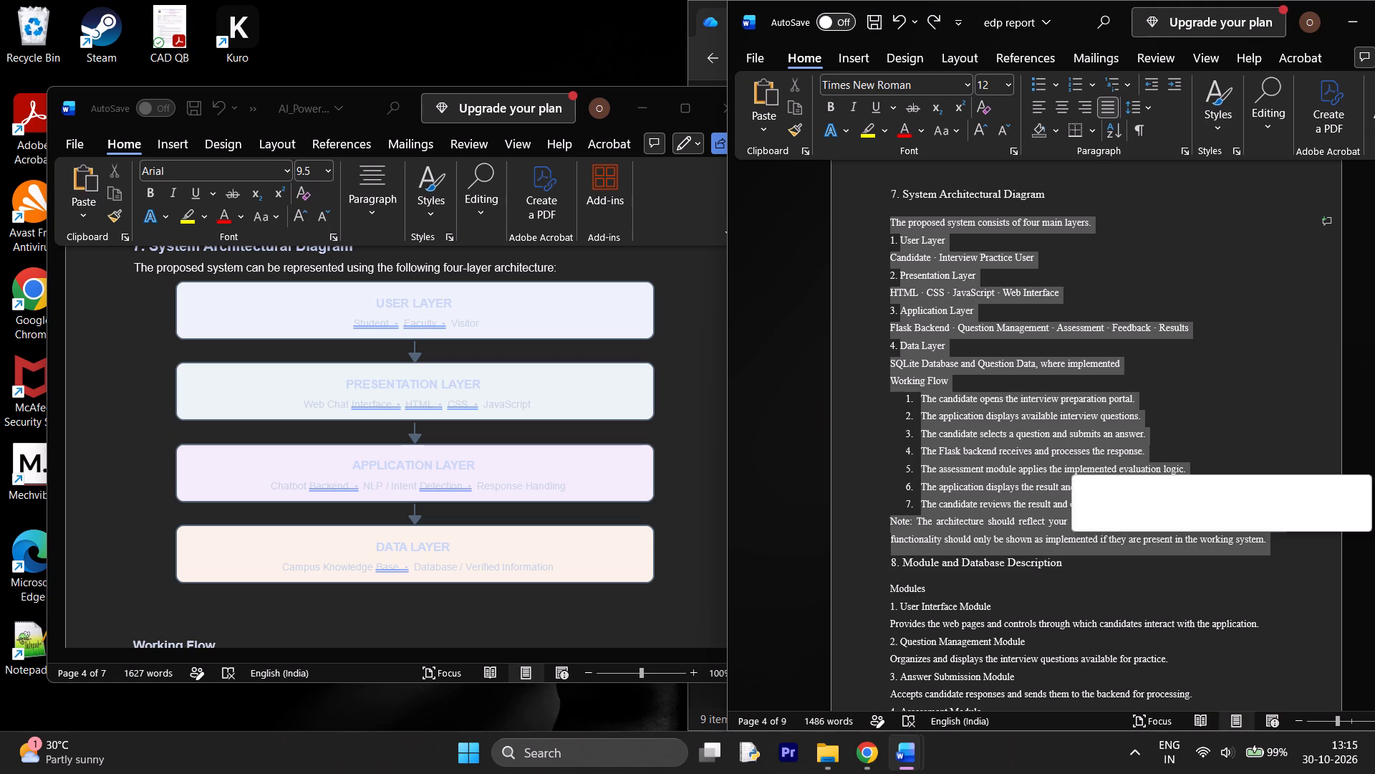
{"action": "key", "text": "BackSpace"}
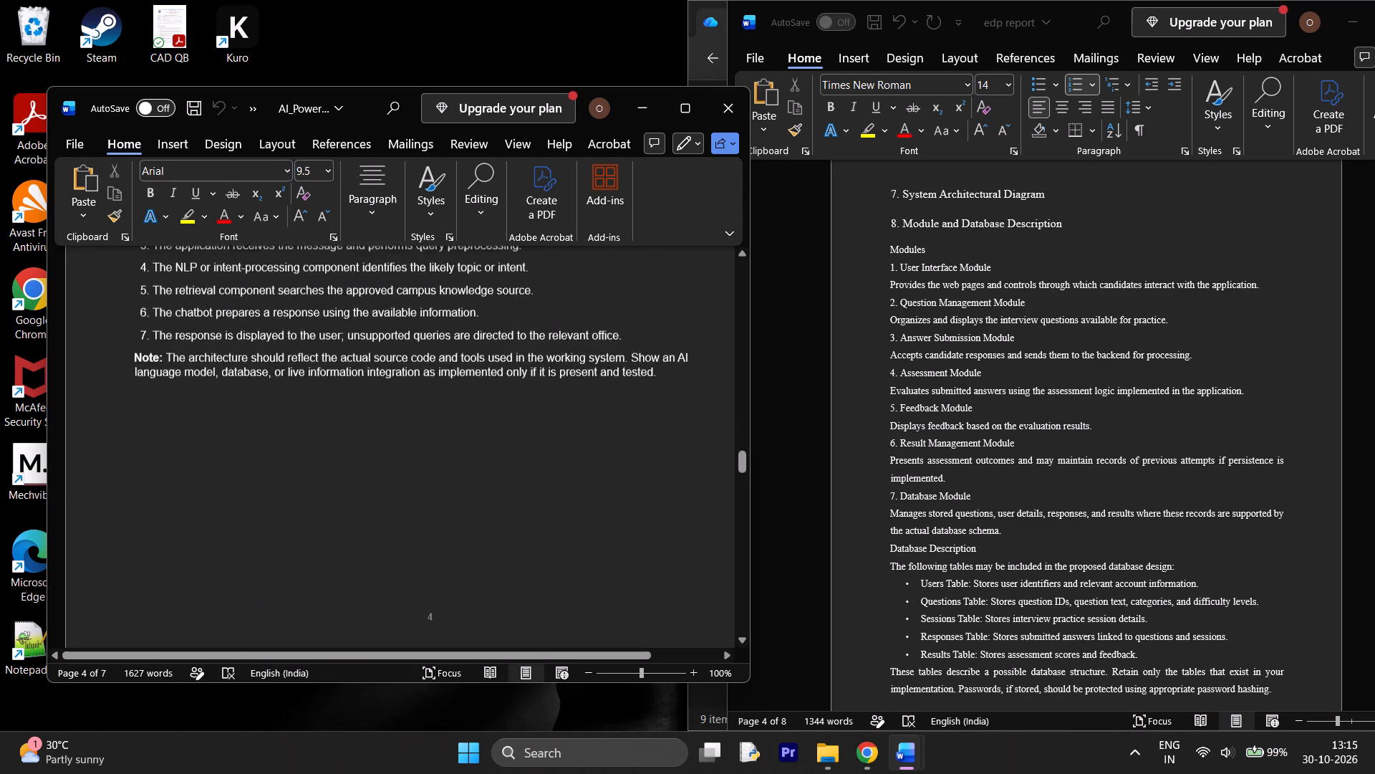
{"action": "scroll", "coordinate": [624, 382], "scroll_direction": "up", "scroll_amount": 2}
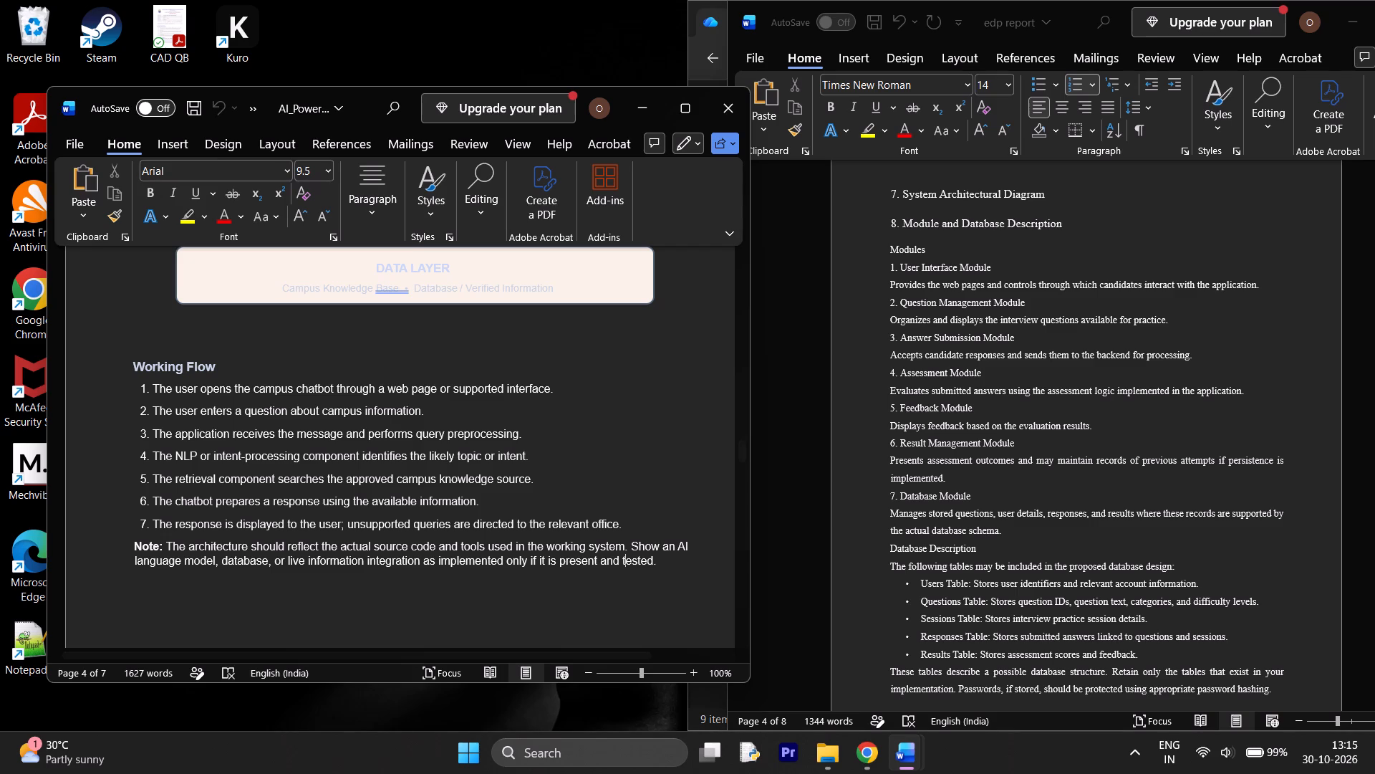
{"action": "scroll", "coordinate": [366, 468], "scroll_direction": "up", "scroll_amount": 1}
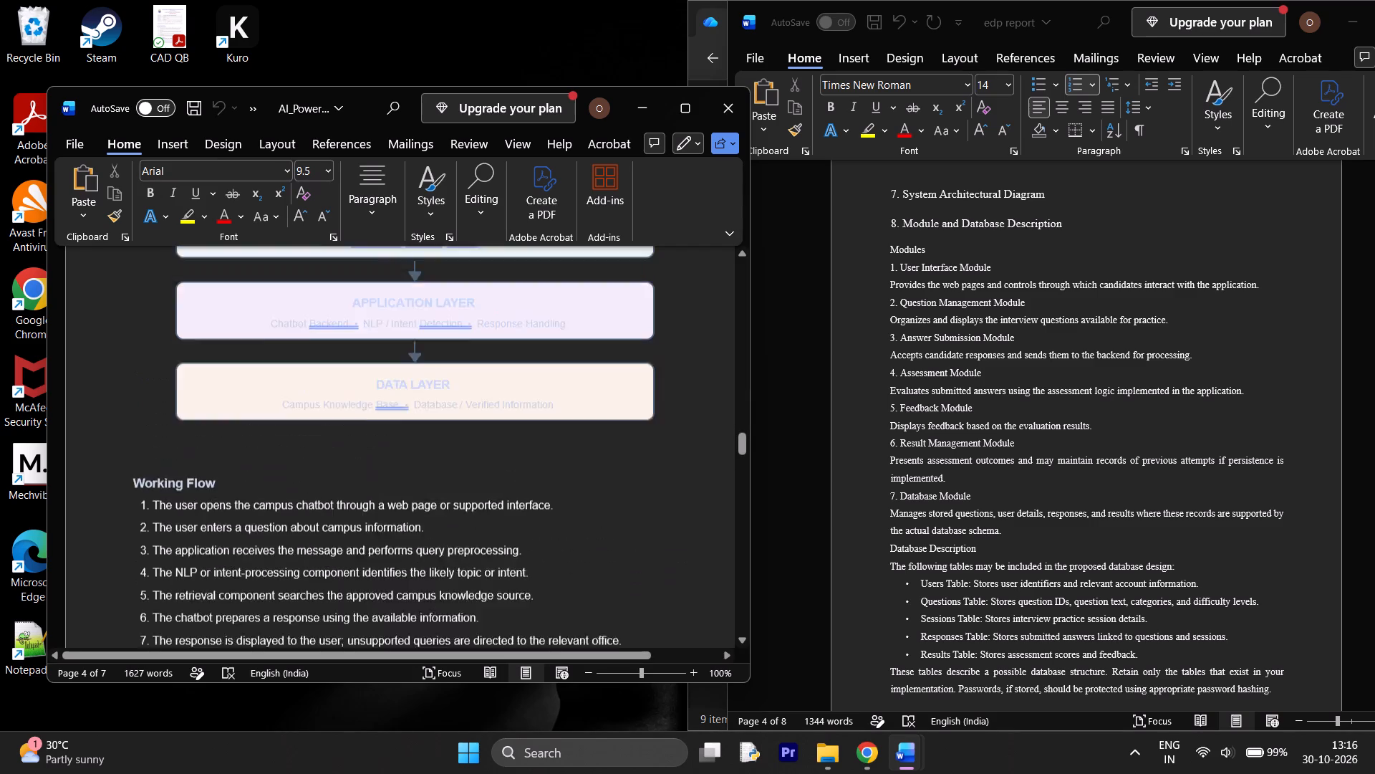
{"action": "scroll", "coordinate": [366, 468], "scroll_direction": "up", "scroll_amount": 2}
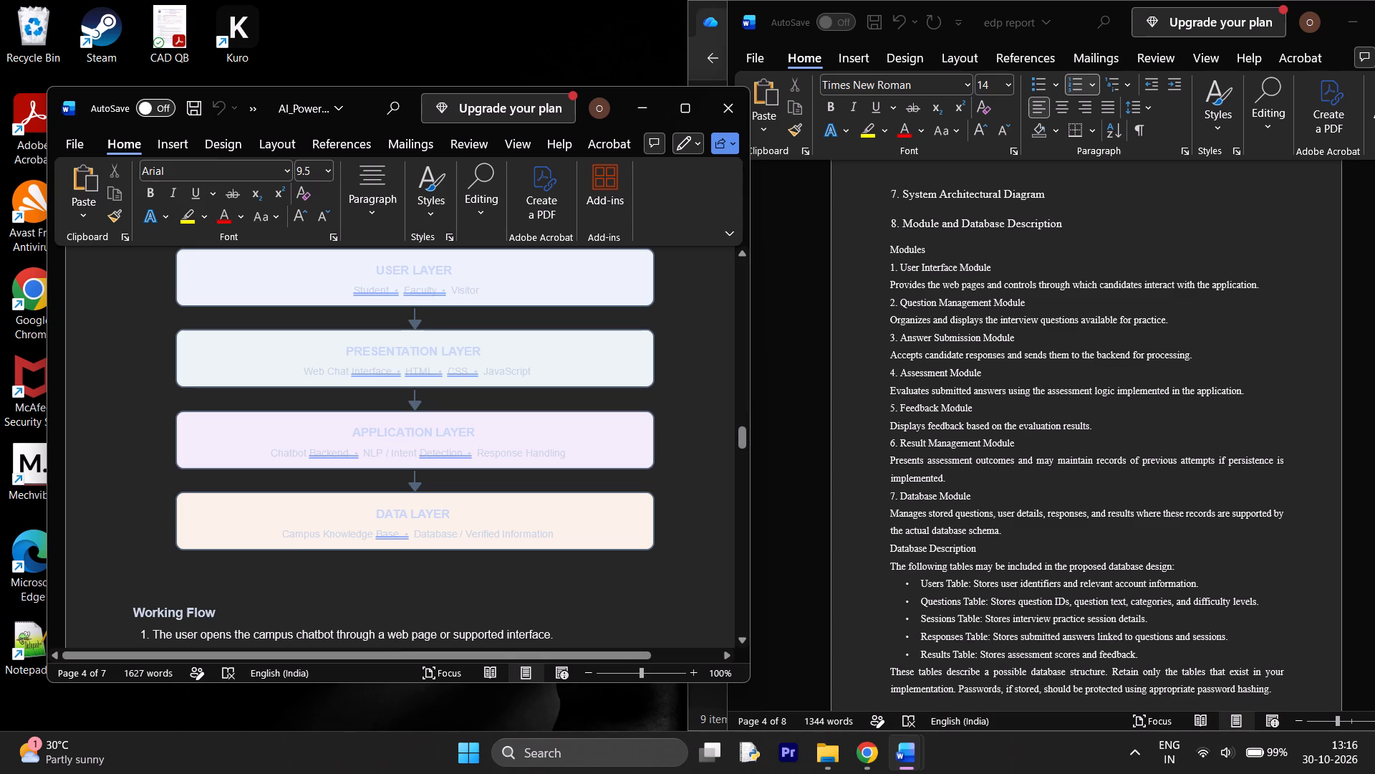
{"action": "scroll", "coordinate": [137, 474], "scroll_direction": "up", "scroll_amount": 1}
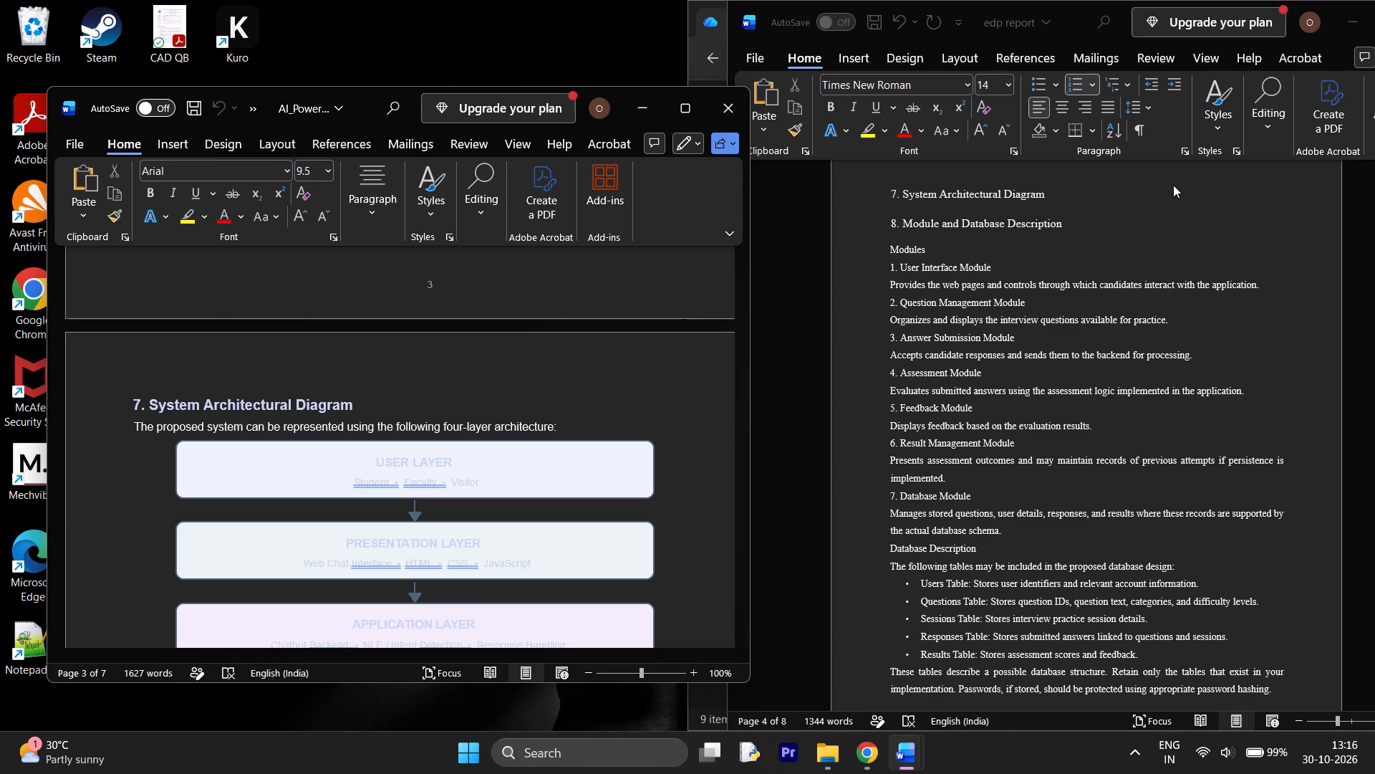
Save the edp report as a Word Document in Downloads, replacing the existing file of the same name.
{"action": "left_click", "coordinate": [1174, 244]}
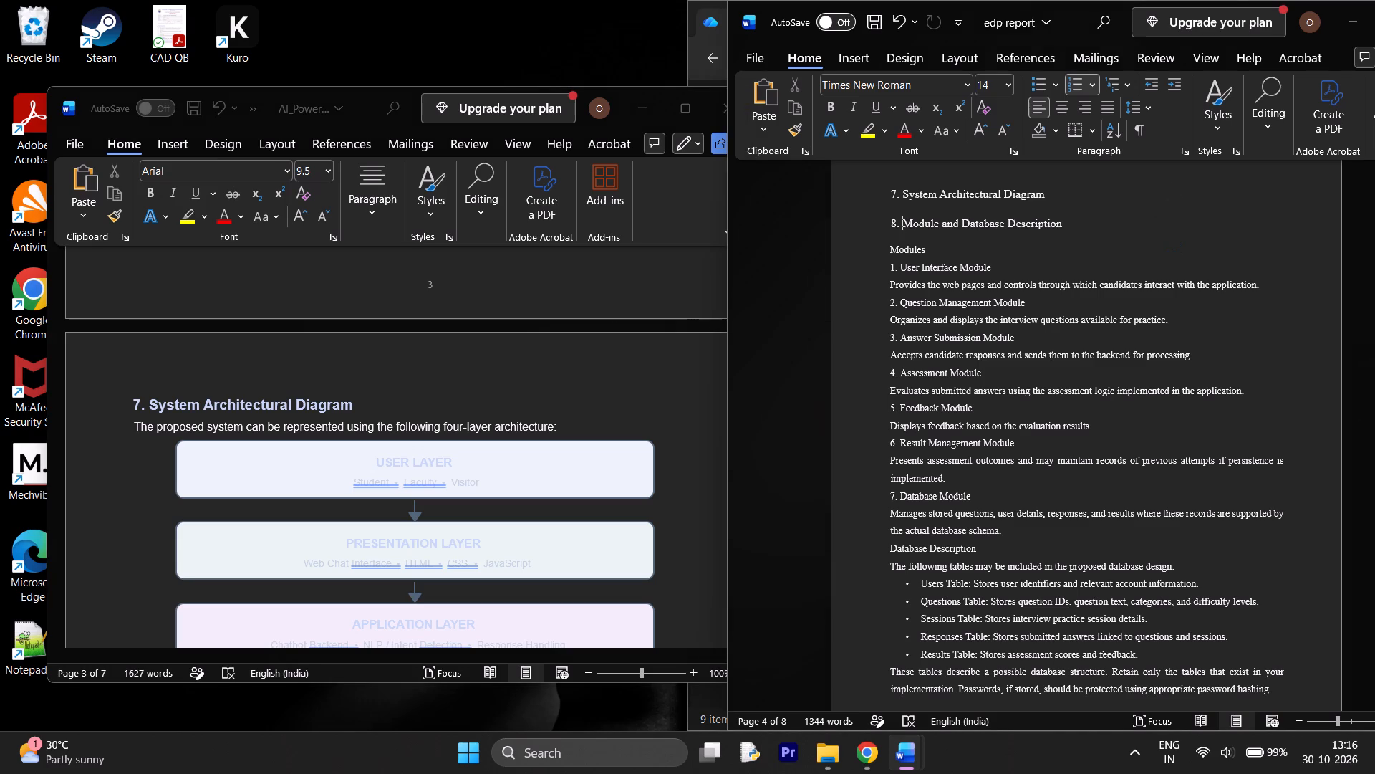
{"action": "key", "text": "ctrl+s"}
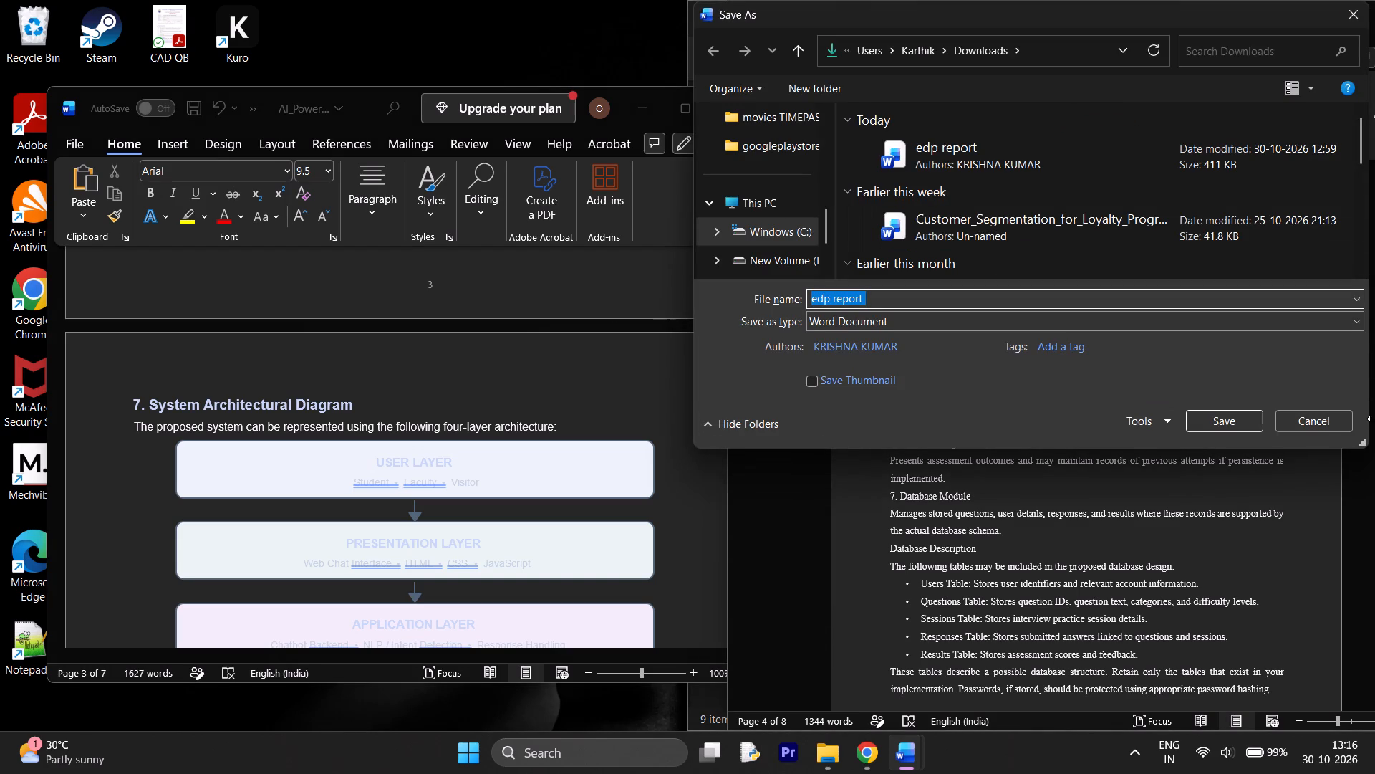
{"action": "left_click", "coordinate": [1241, 421]}
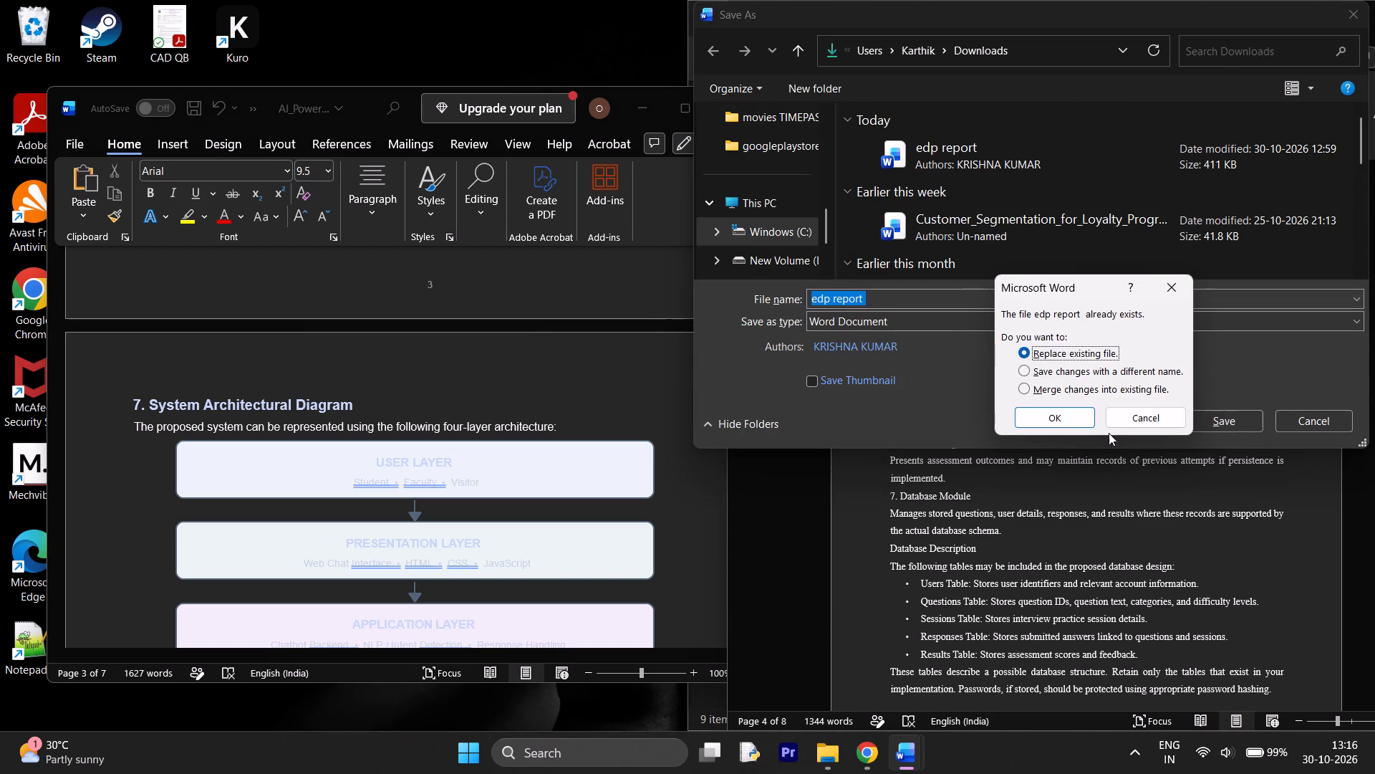
{"action": "left_click", "coordinate": [1069, 421]}
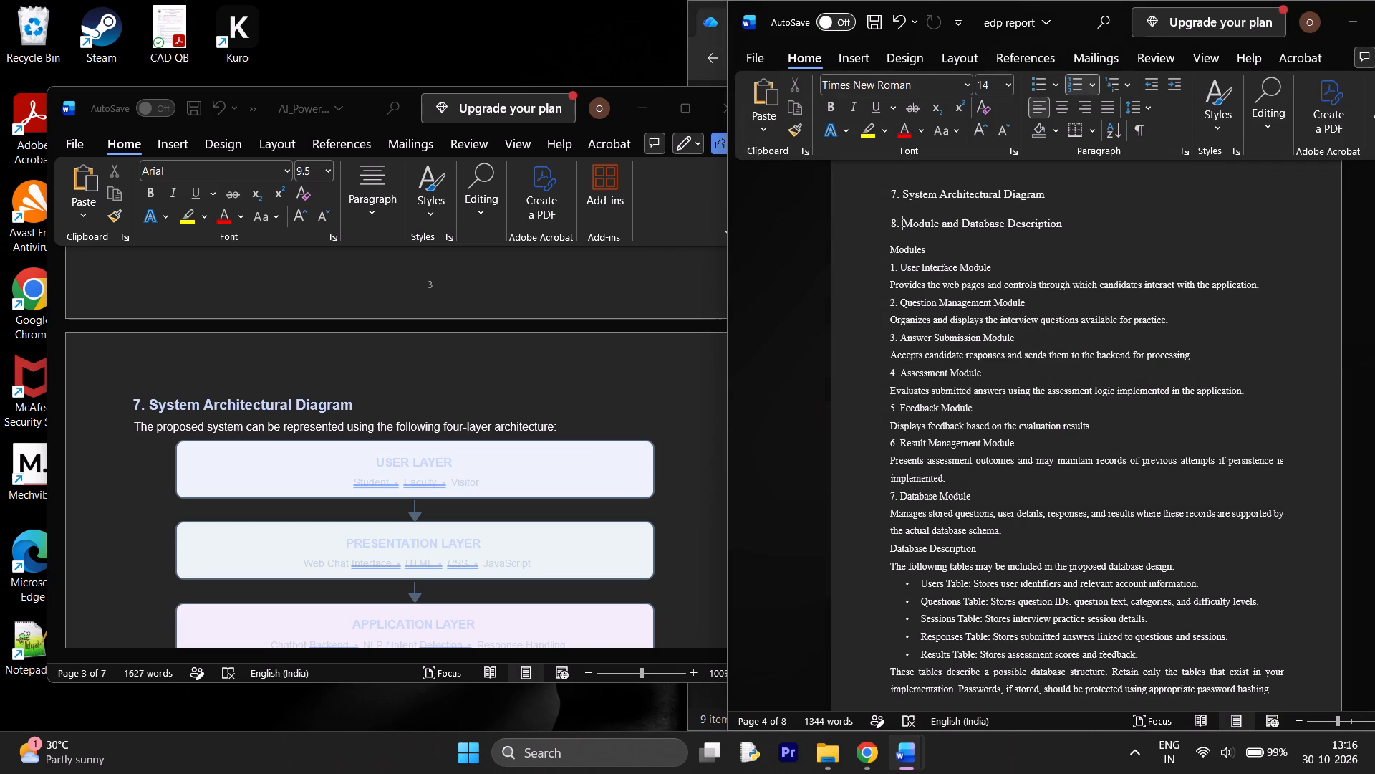
Minimize the edp report, the OneDrive folder window and the chatbot report to clear the desktop.
{"action": "left_click", "coordinate": [1344, 26]}
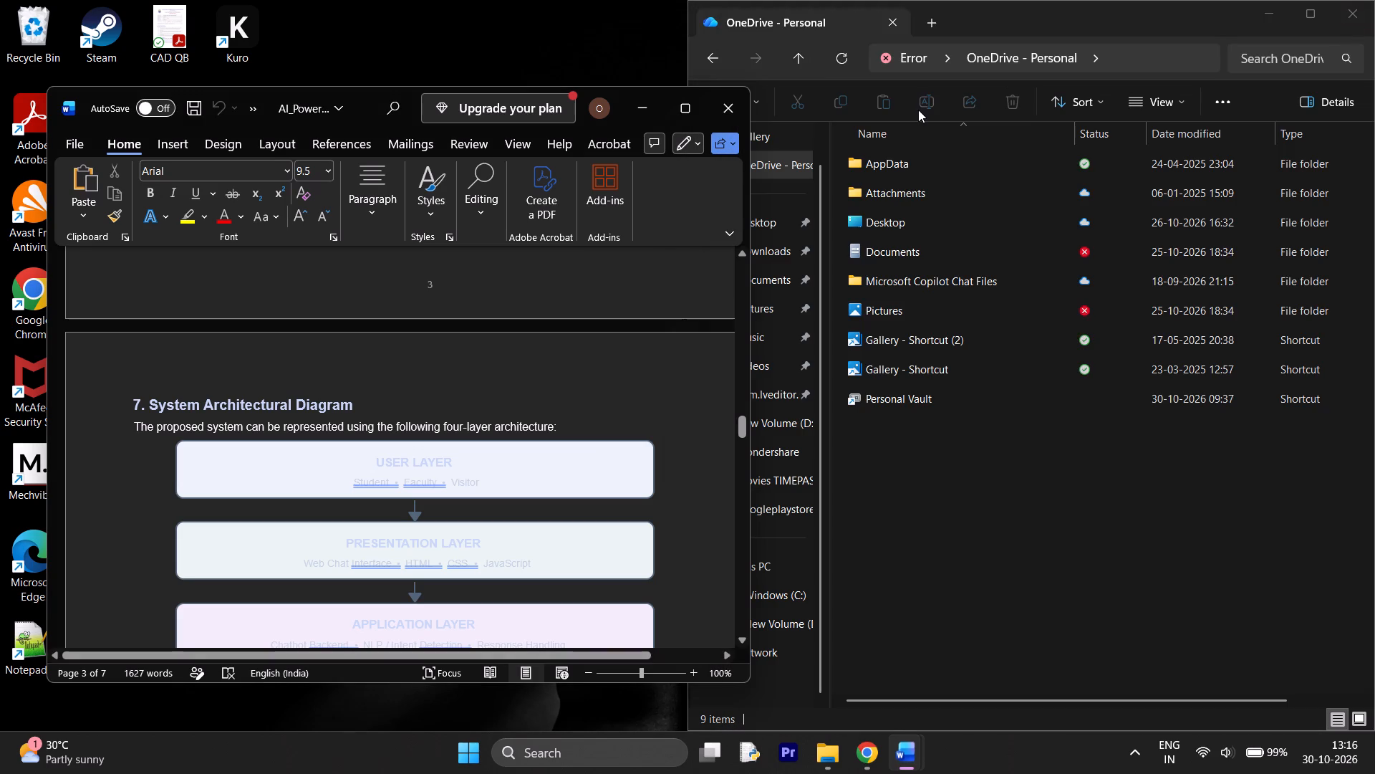
{"action": "left_click", "coordinate": [1269, 13]}
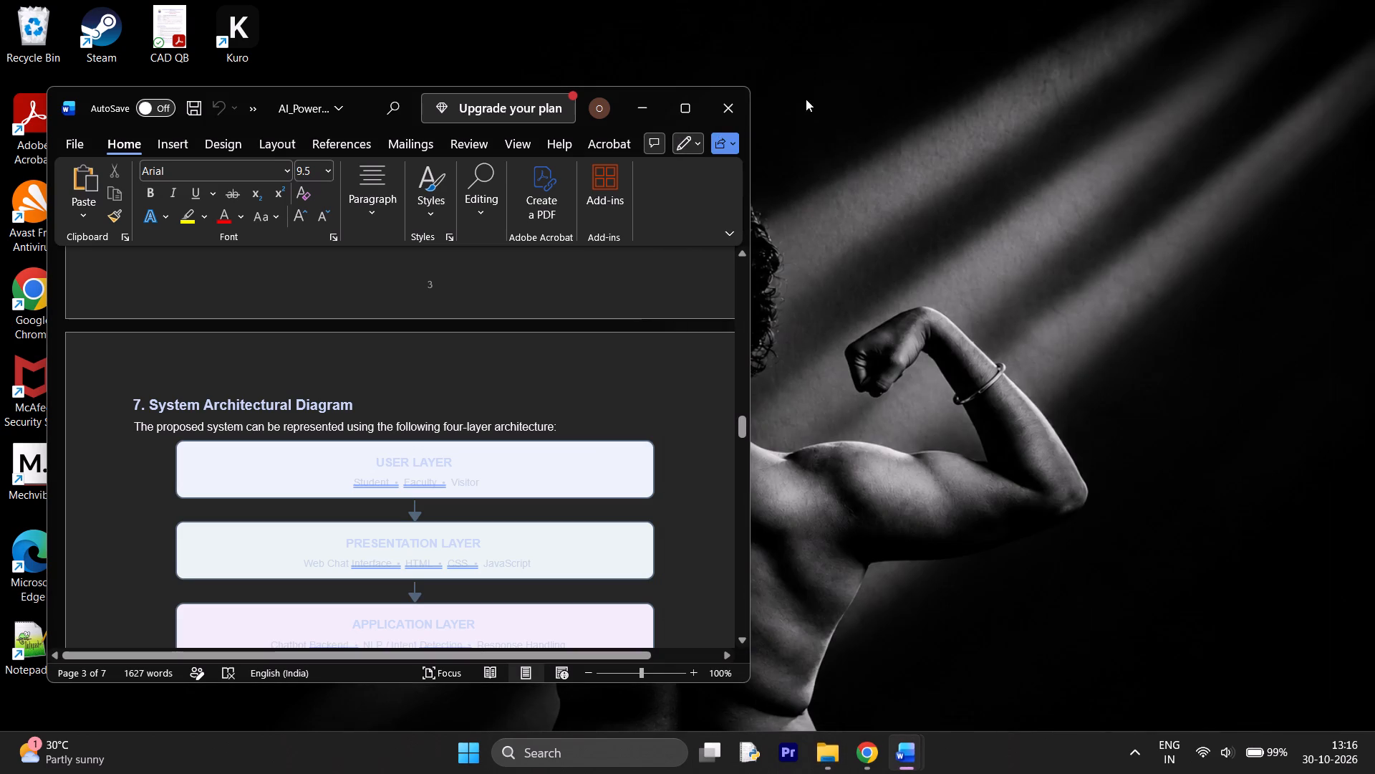
{"action": "left_click", "coordinate": [652, 102]}
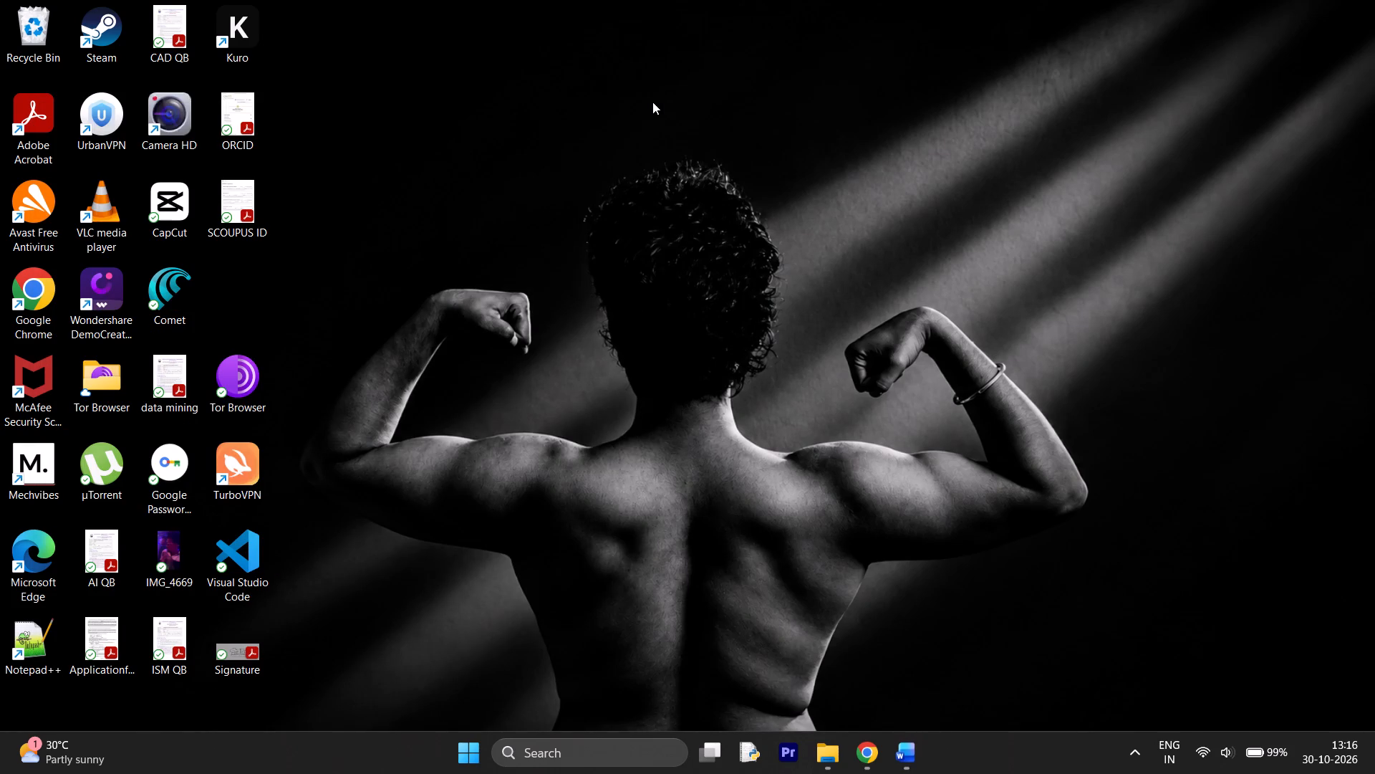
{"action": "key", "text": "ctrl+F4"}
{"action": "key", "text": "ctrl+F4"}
Put the computer to sleep.
{"action": "left_click", "coordinate": [468, 758]}
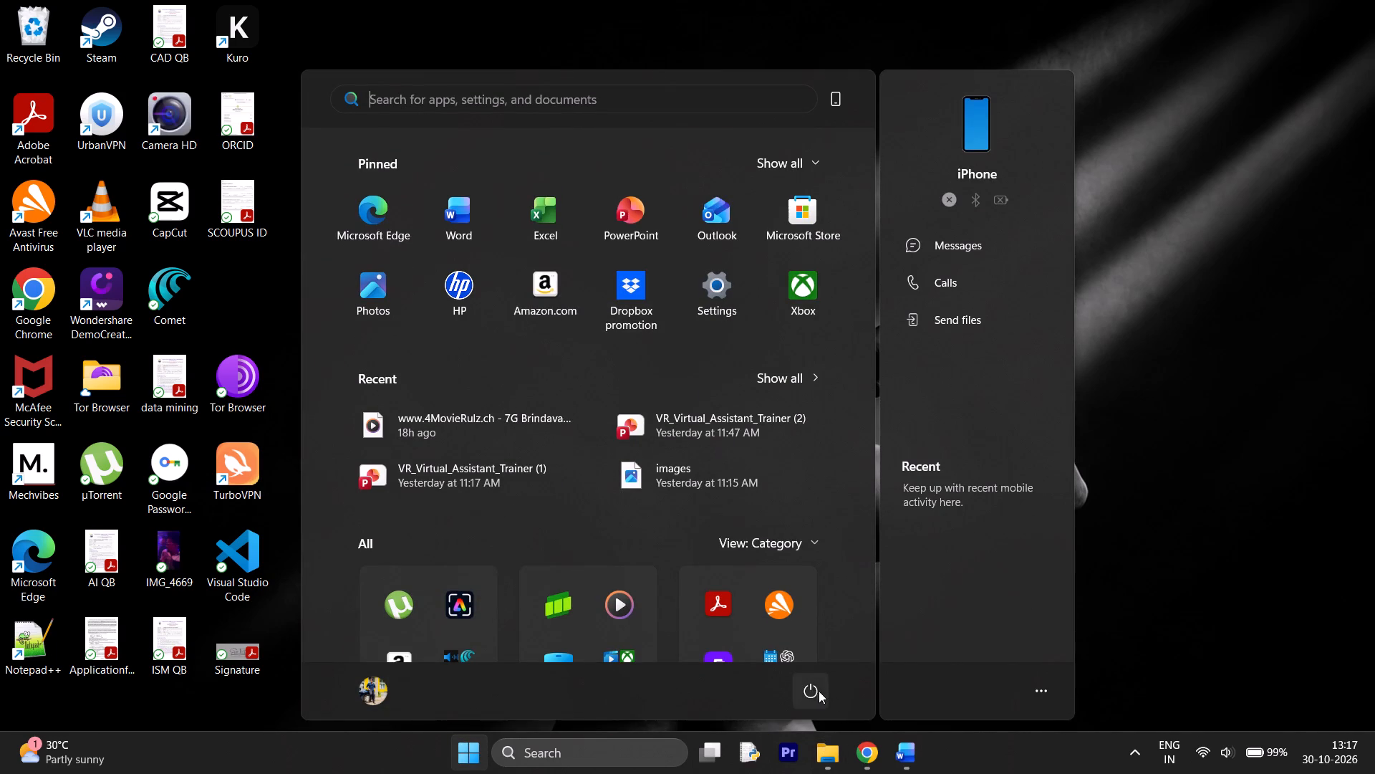
{"action": "left_click", "coordinate": [813, 692]}
{"action": "left_click", "coordinate": [826, 603]}
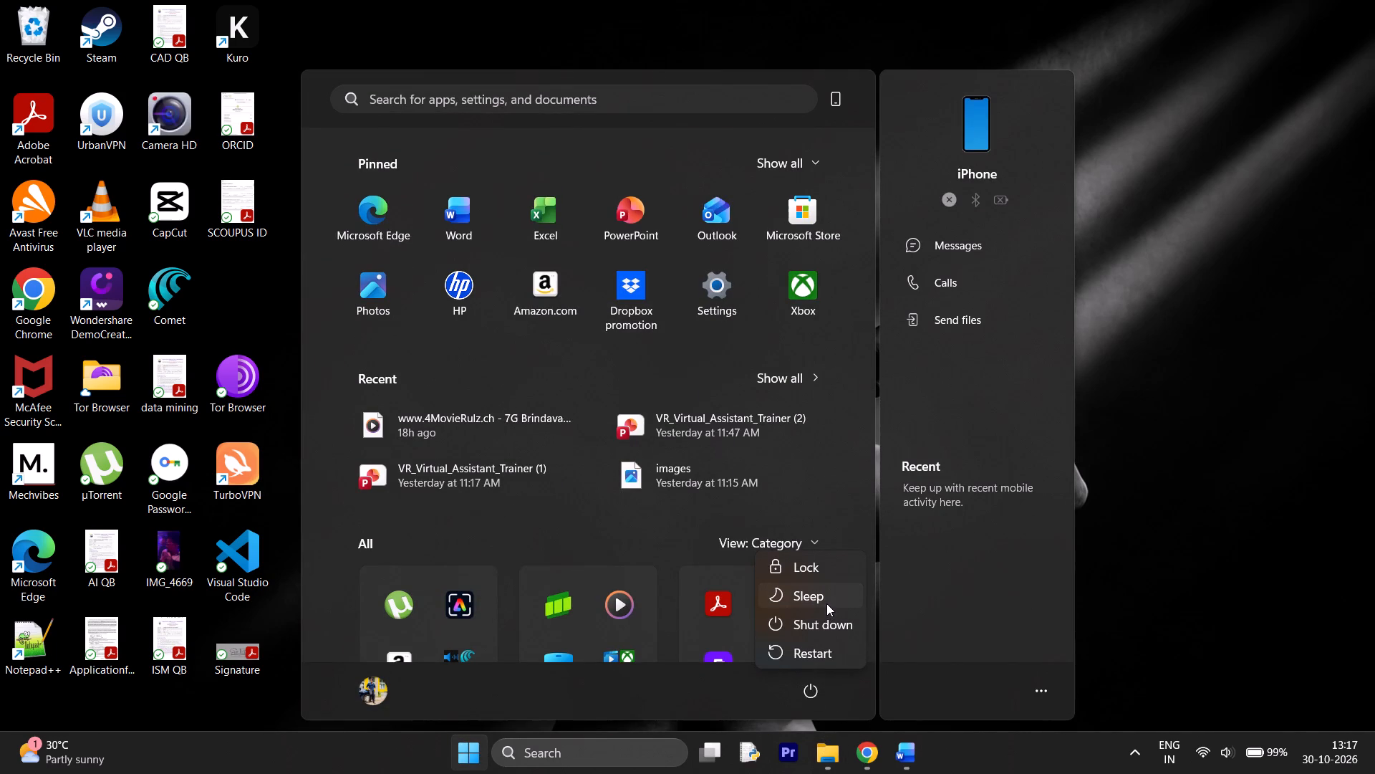
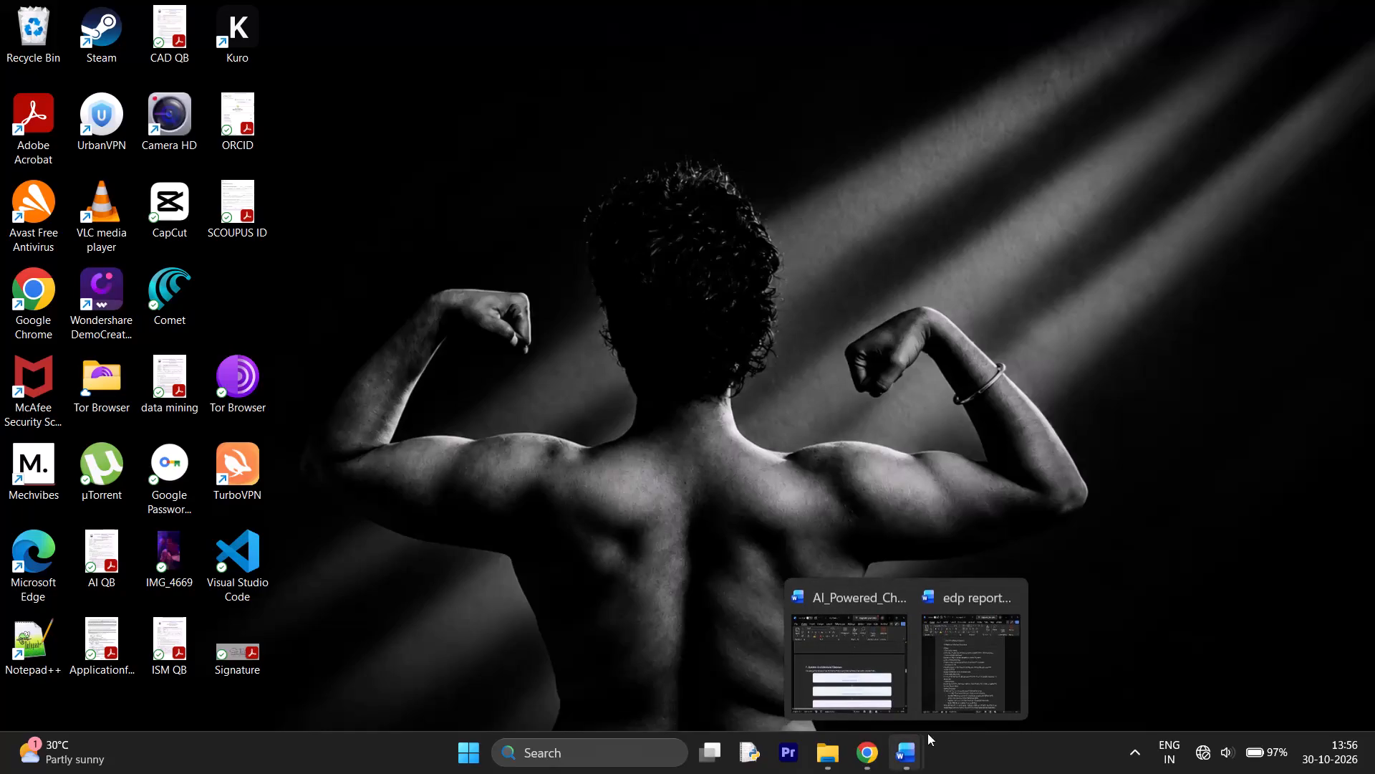
Restore the minimized edp report and chatbot report windows from the desktop.
{"action": "left_click", "coordinate": [962, 687]}
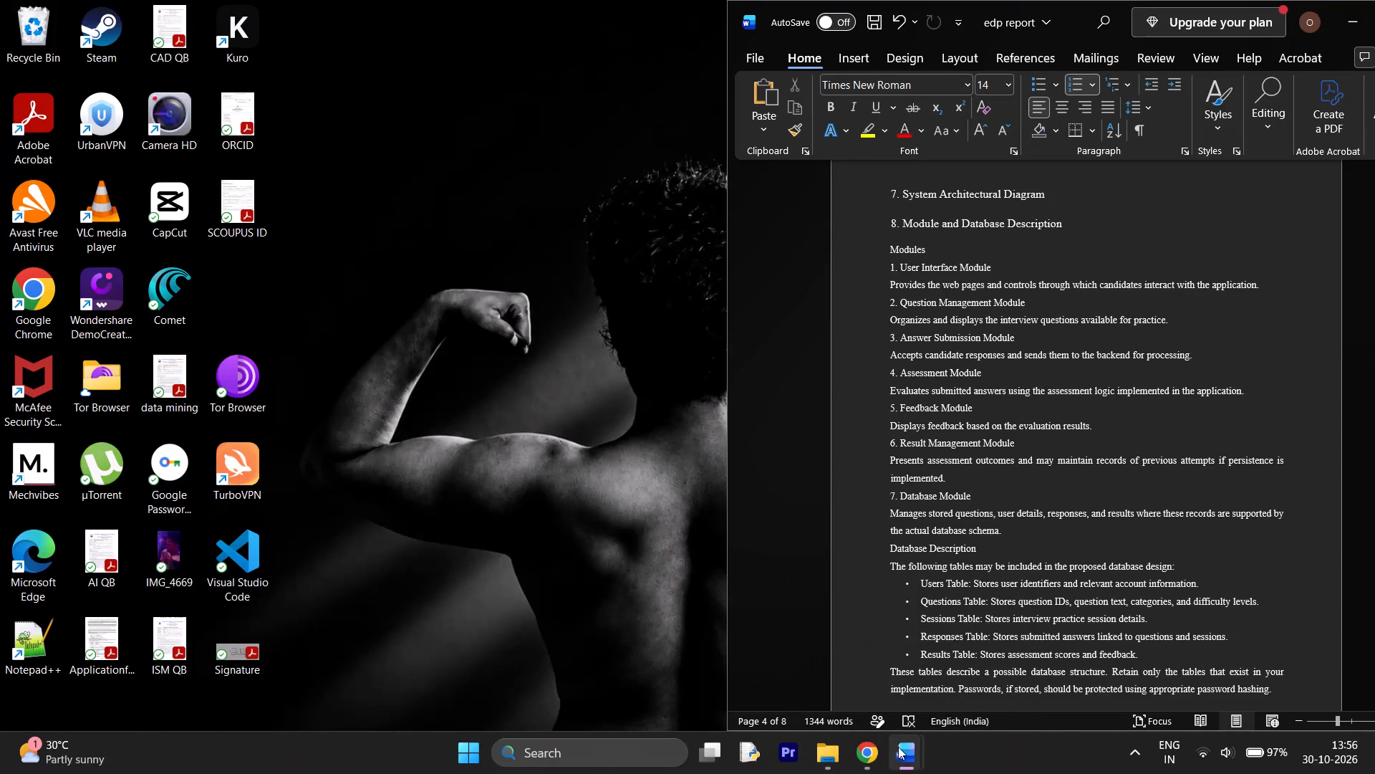
{"action": "left_click", "coordinate": [841, 669]}
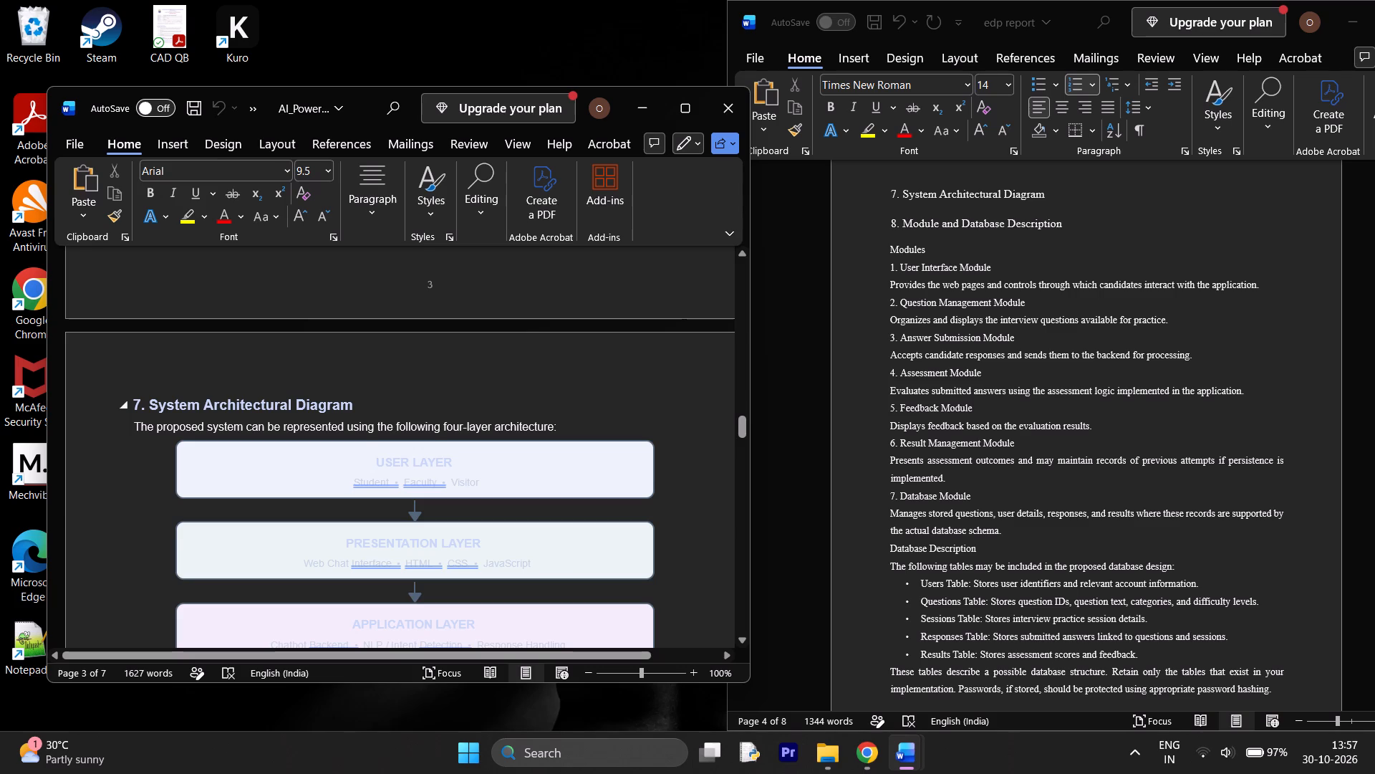
Compare section 7, System Architectural Diagram, in the chatbot report with the matching section of the edp report.
{"action": "scroll", "coordinate": [381, 412], "scroll_direction": "down", "scroll_amount": 4}
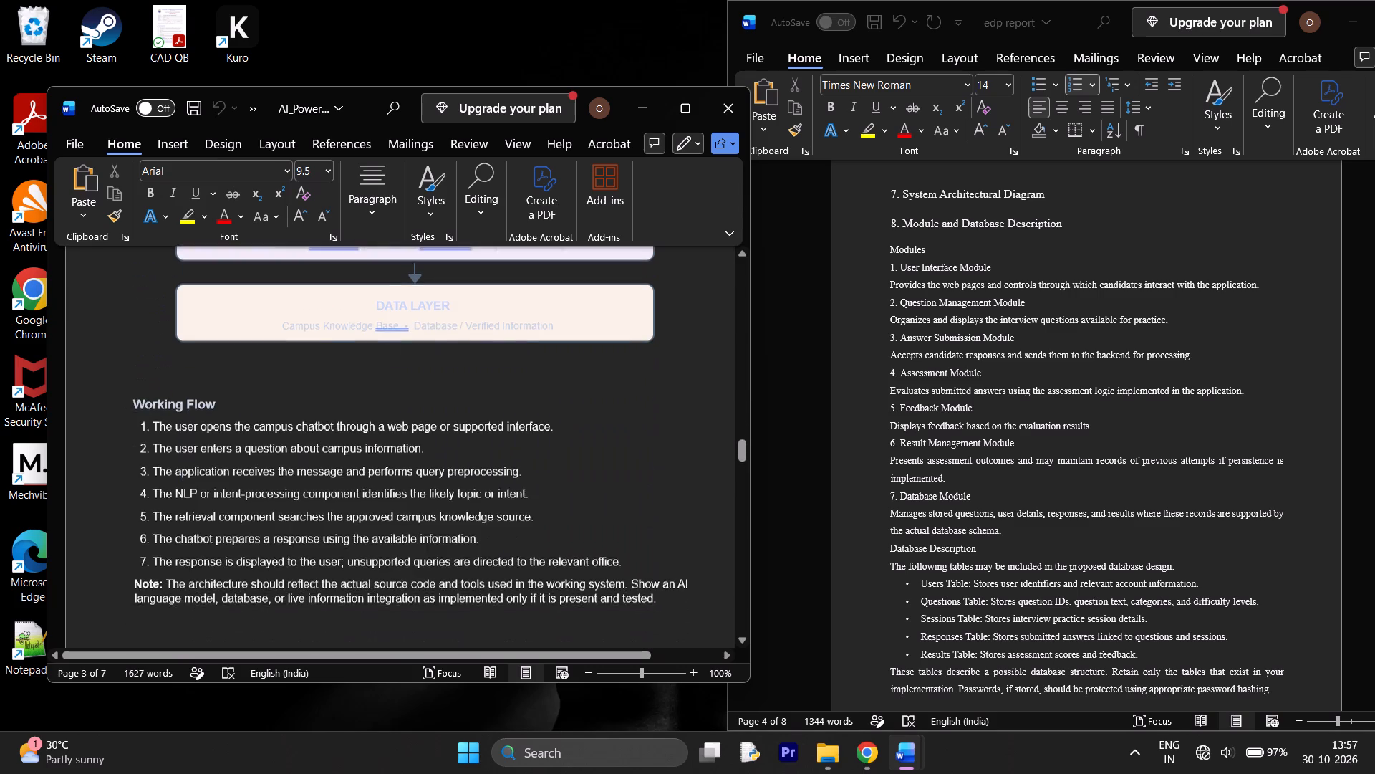
{"action": "scroll", "coordinate": [381, 412], "scroll_direction": "down", "scroll_amount": 1}
{"action": "scroll", "coordinate": [381, 412], "scroll_direction": "up", "scroll_amount": 1}
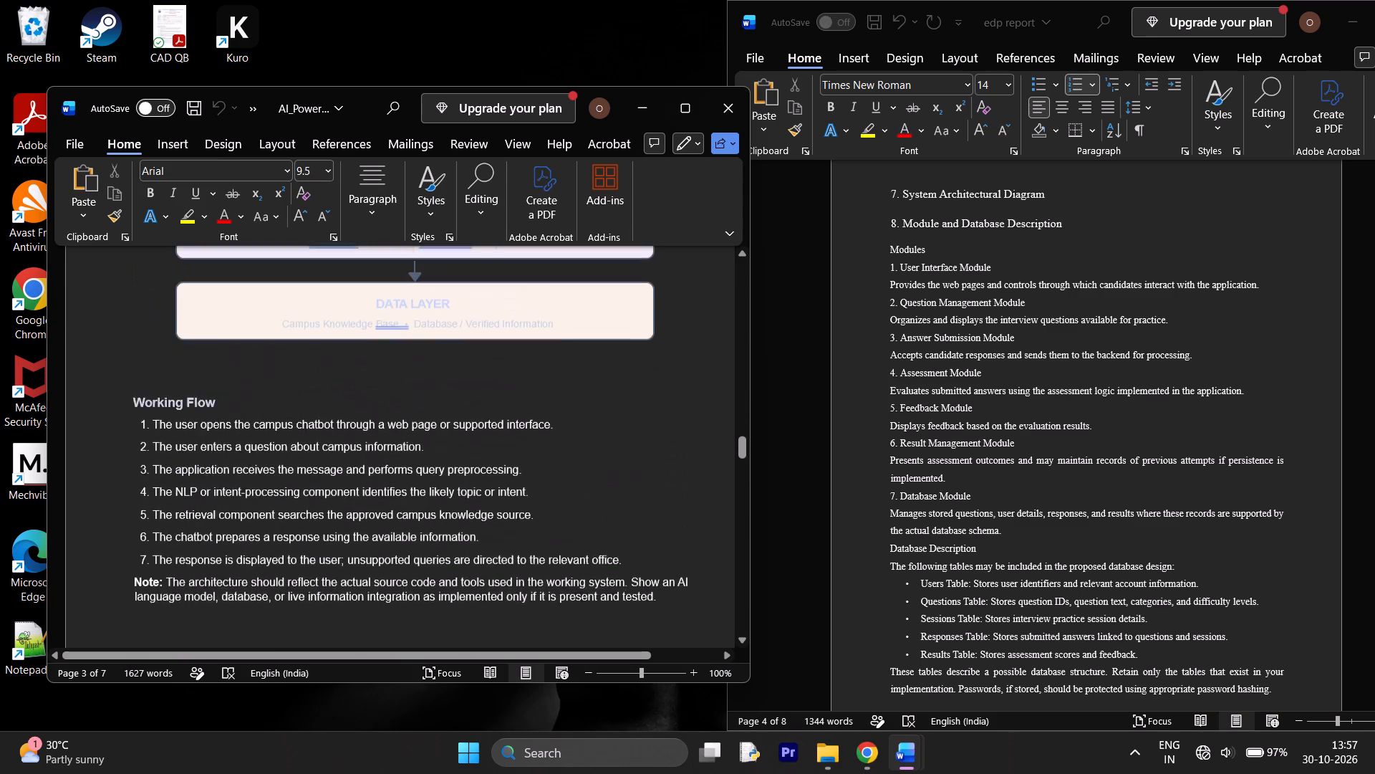
{"action": "scroll", "coordinate": [381, 412], "scroll_direction": "up", "scroll_amount": 3}
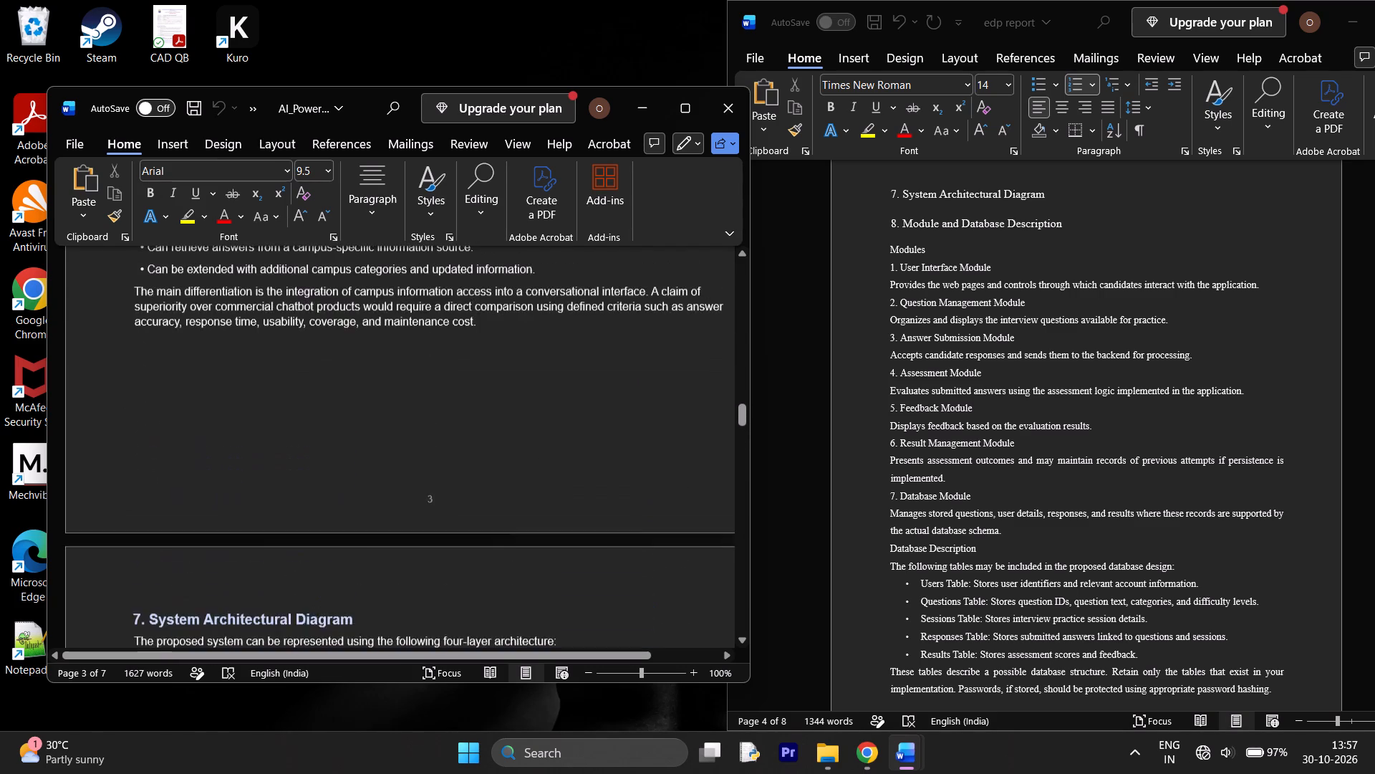
{"action": "scroll", "coordinate": [381, 412], "scroll_direction": "up", "scroll_amount": 2}
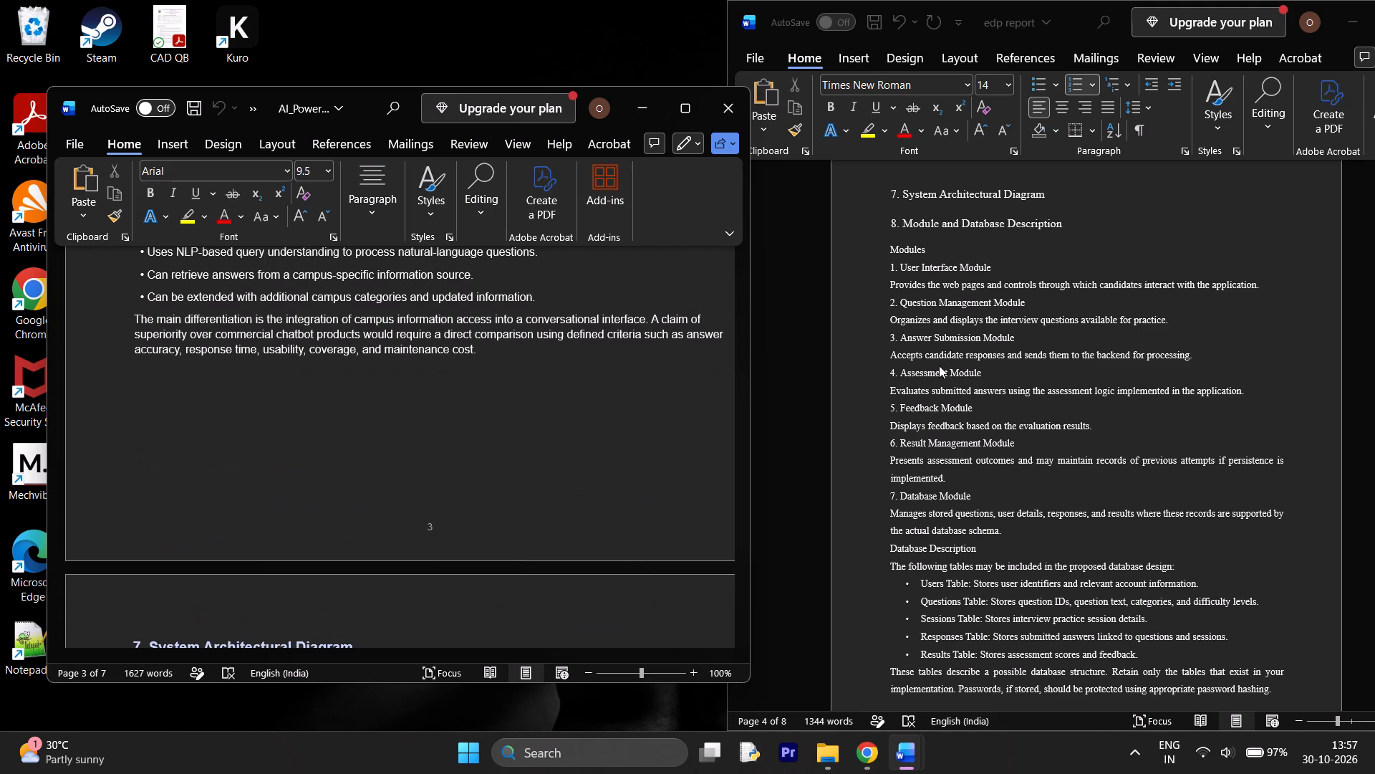
{"action": "left_click", "coordinate": [939, 365]}
{"action": "scroll", "coordinate": [939, 365], "scroll_direction": "up", "scroll_amount": 4}
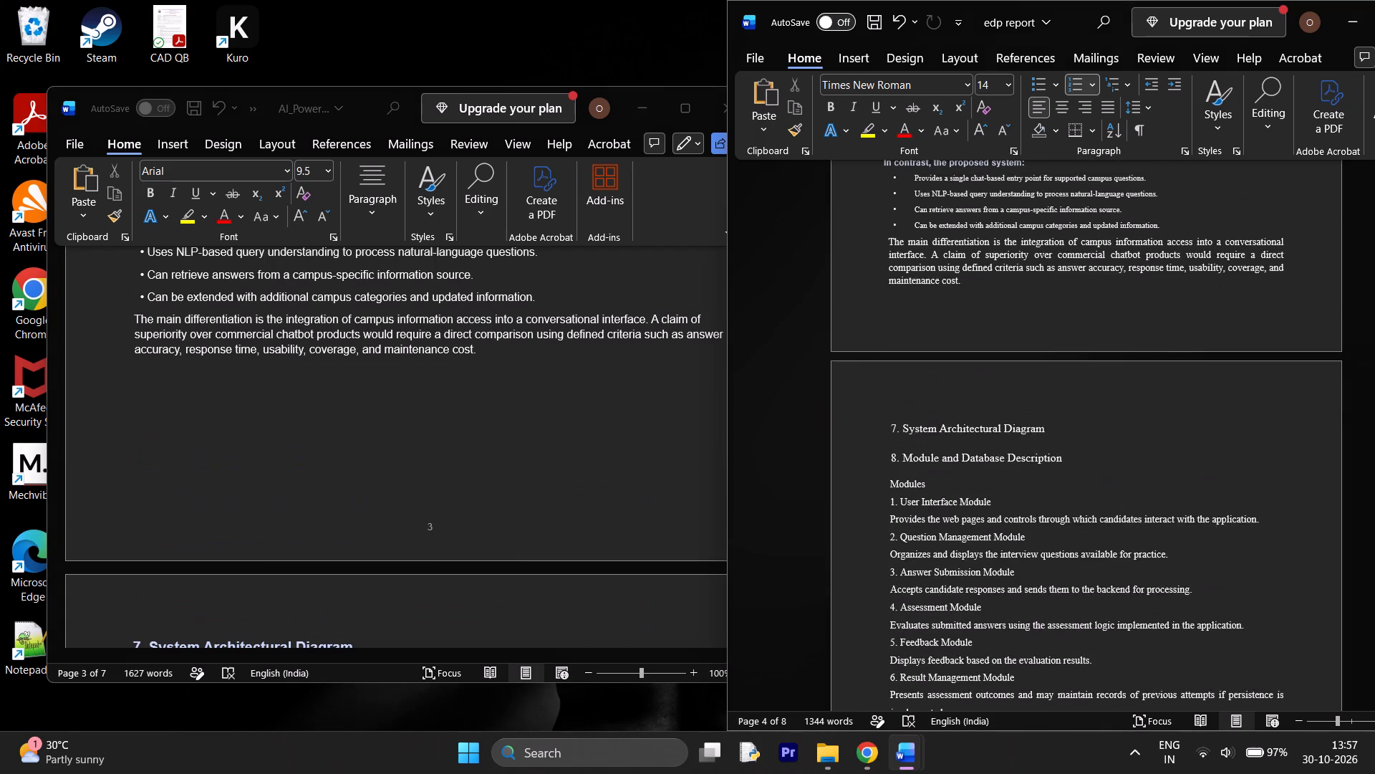
{"action": "scroll", "coordinate": [939, 365], "scroll_direction": "up", "scroll_amount": 2}
{"action": "scroll", "coordinate": [939, 365], "scroll_direction": "down", "scroll_amount": 2}
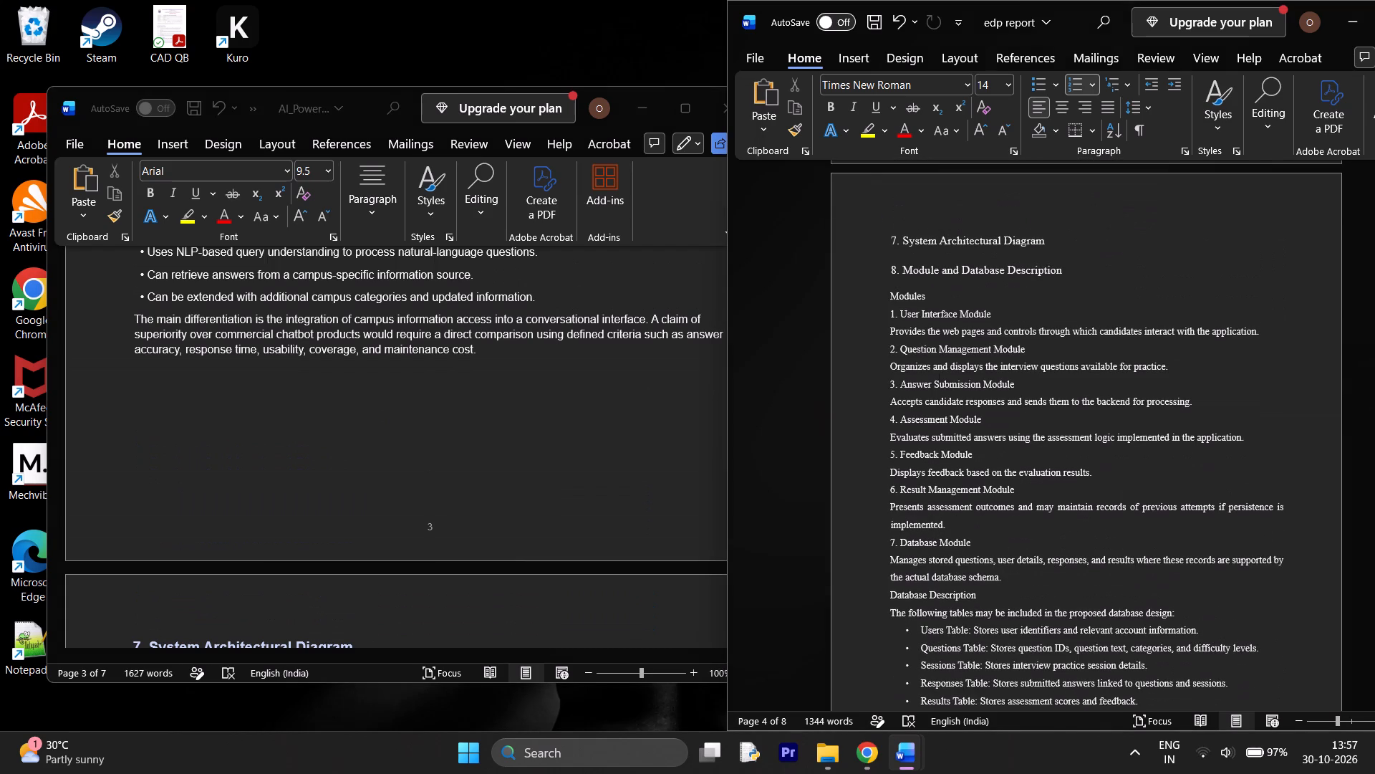
{"action": "scroll", "coordinate": [597, 412], "scroll_direction": "down", "scroll_amount": 3}
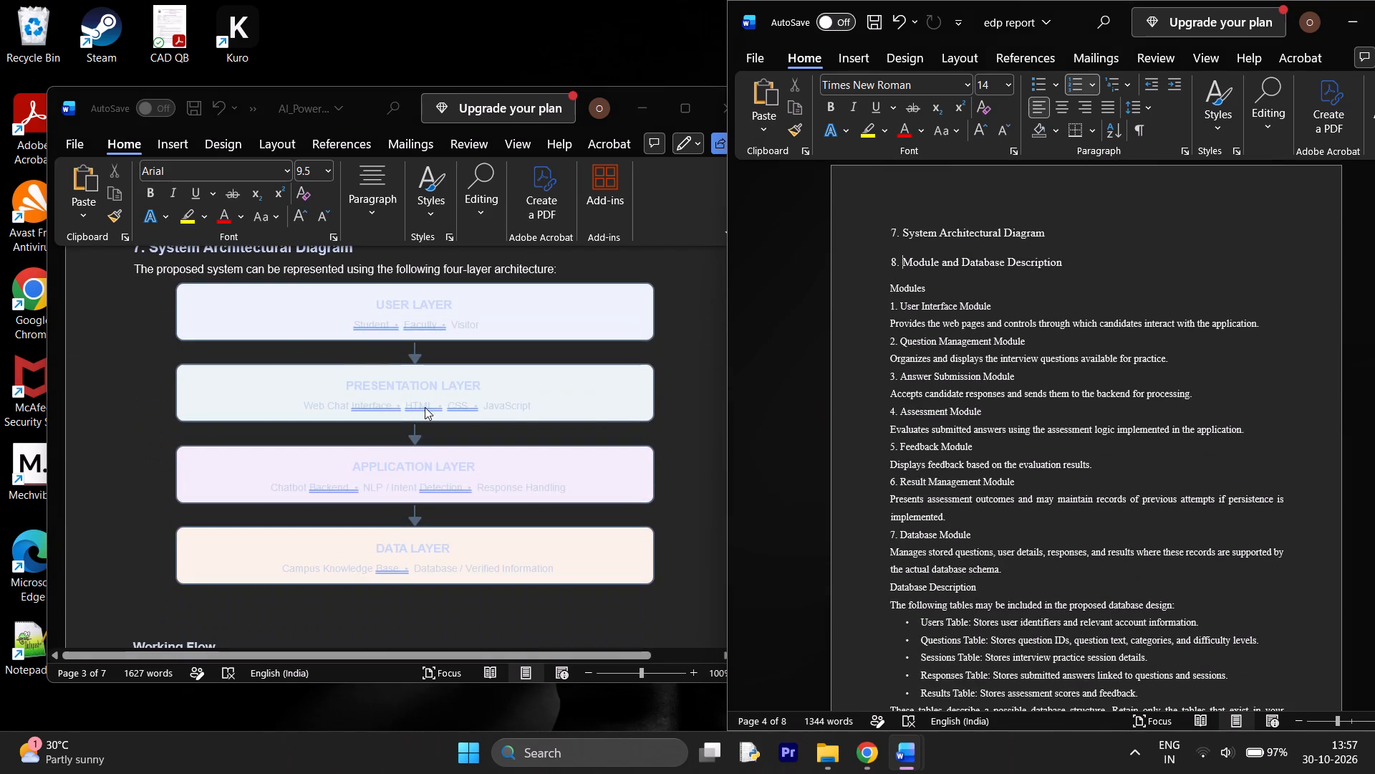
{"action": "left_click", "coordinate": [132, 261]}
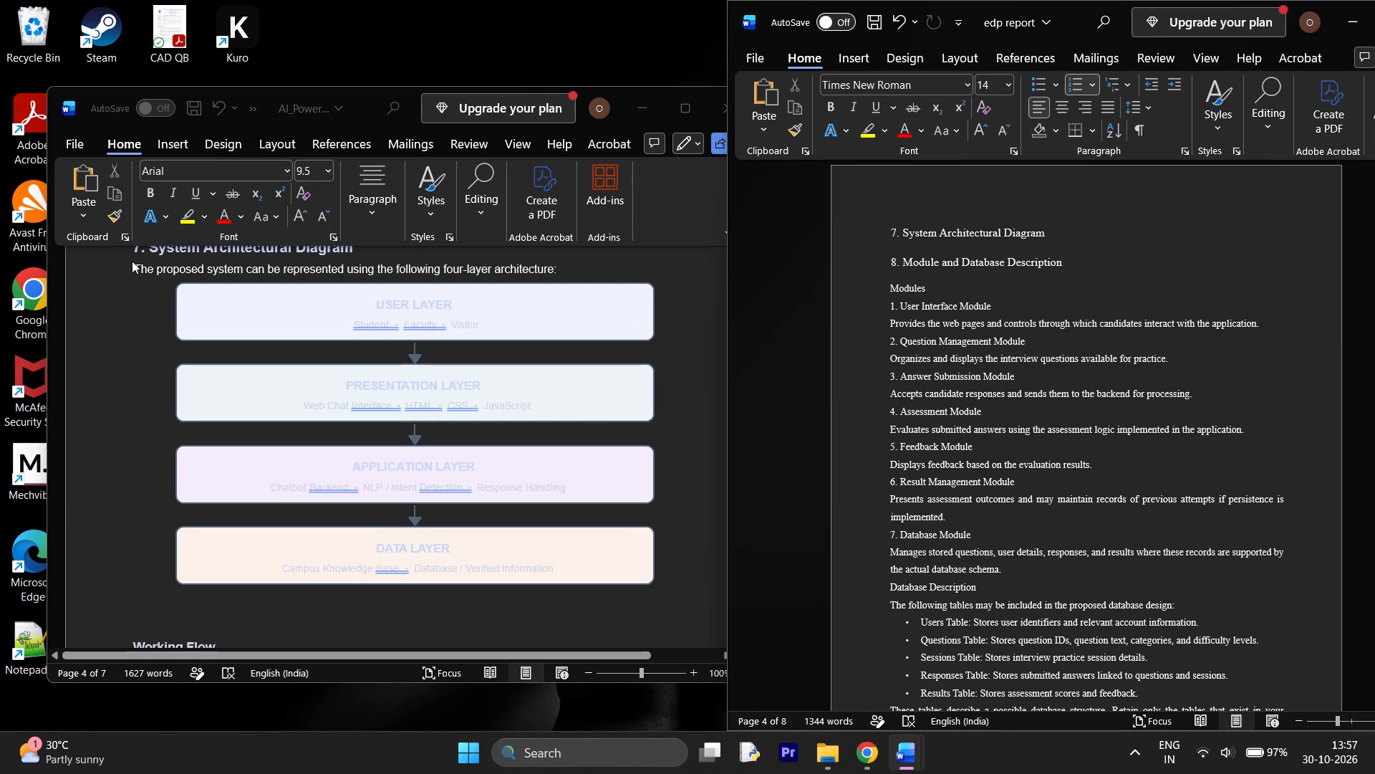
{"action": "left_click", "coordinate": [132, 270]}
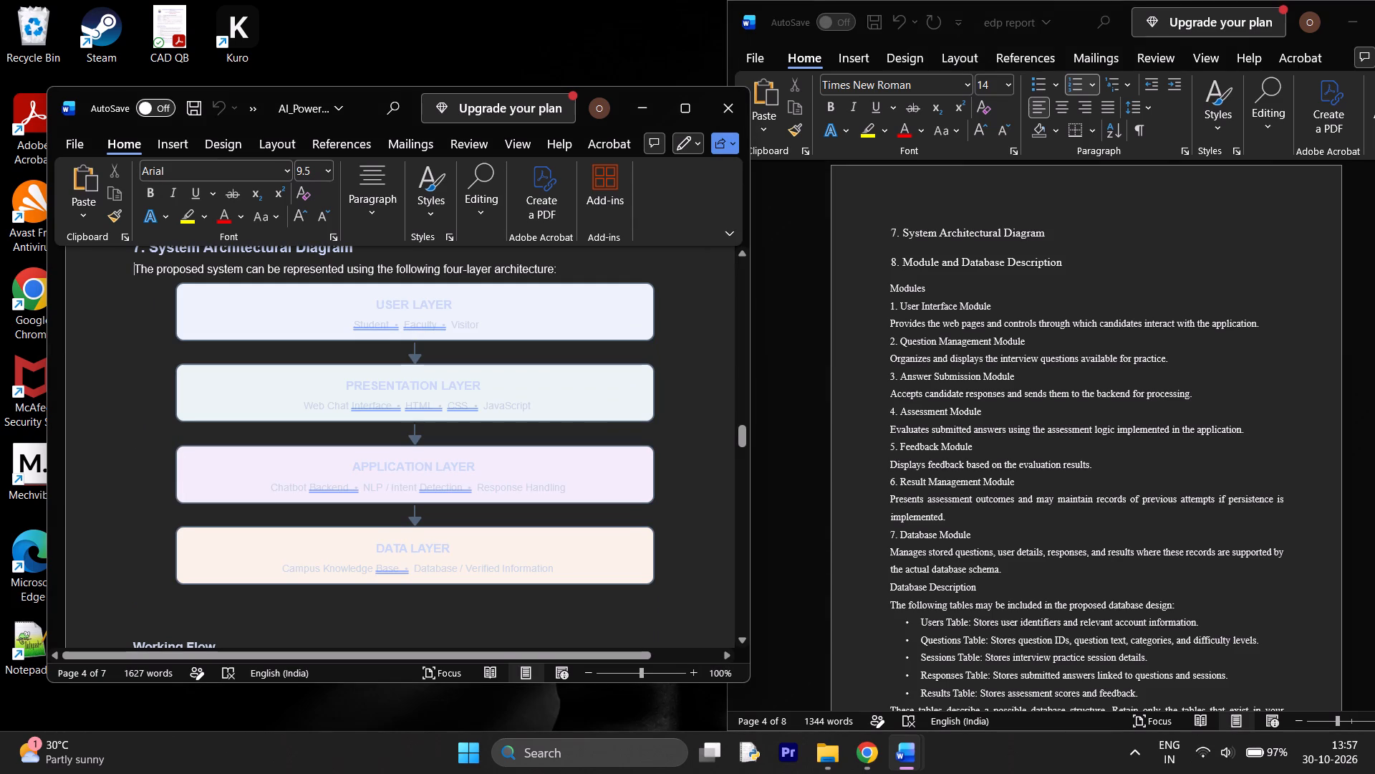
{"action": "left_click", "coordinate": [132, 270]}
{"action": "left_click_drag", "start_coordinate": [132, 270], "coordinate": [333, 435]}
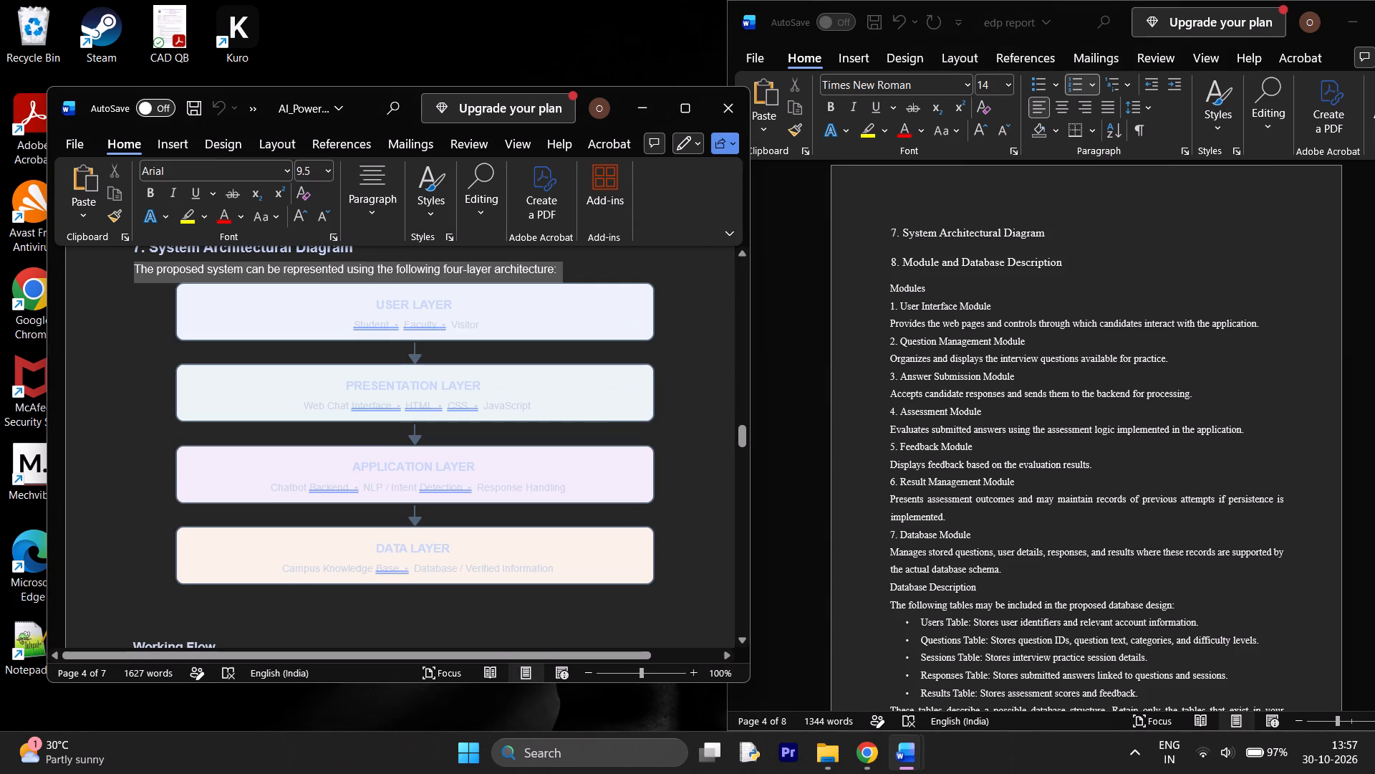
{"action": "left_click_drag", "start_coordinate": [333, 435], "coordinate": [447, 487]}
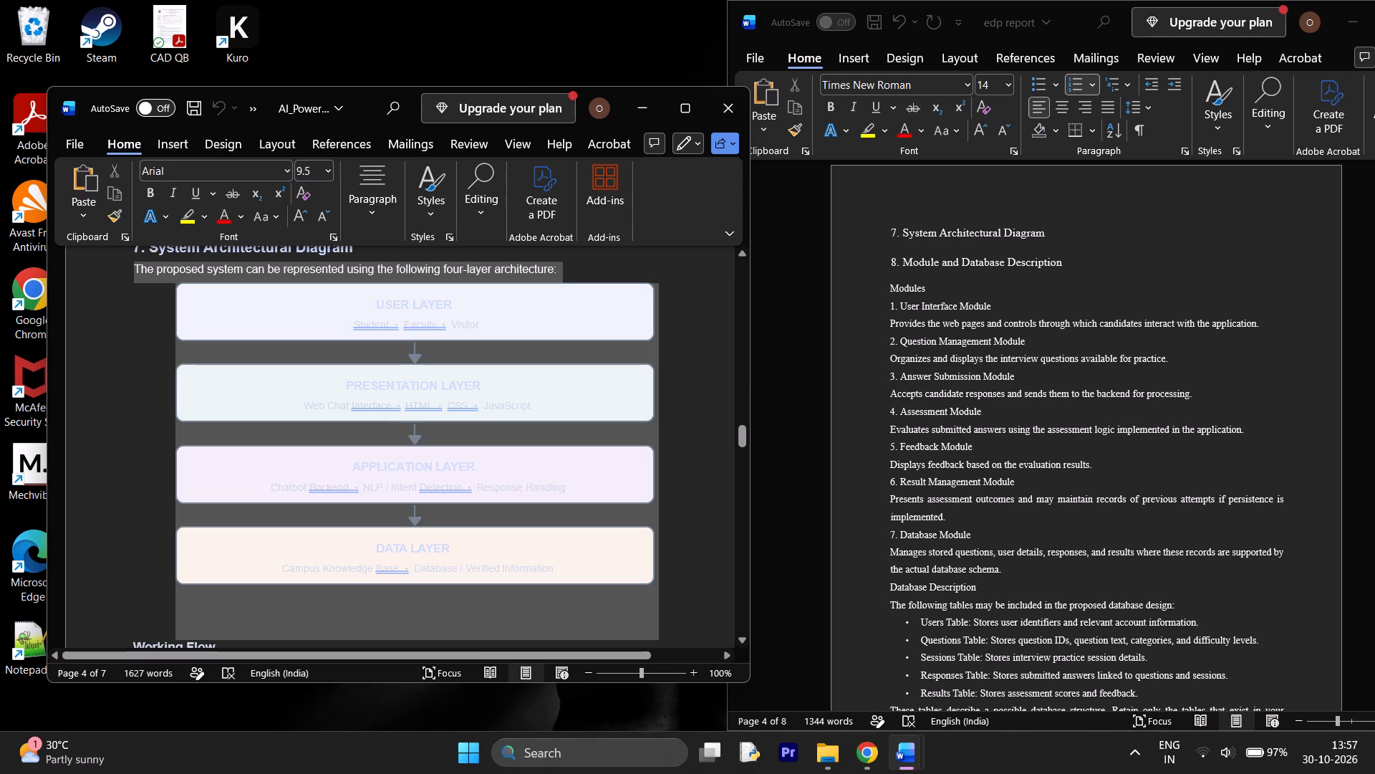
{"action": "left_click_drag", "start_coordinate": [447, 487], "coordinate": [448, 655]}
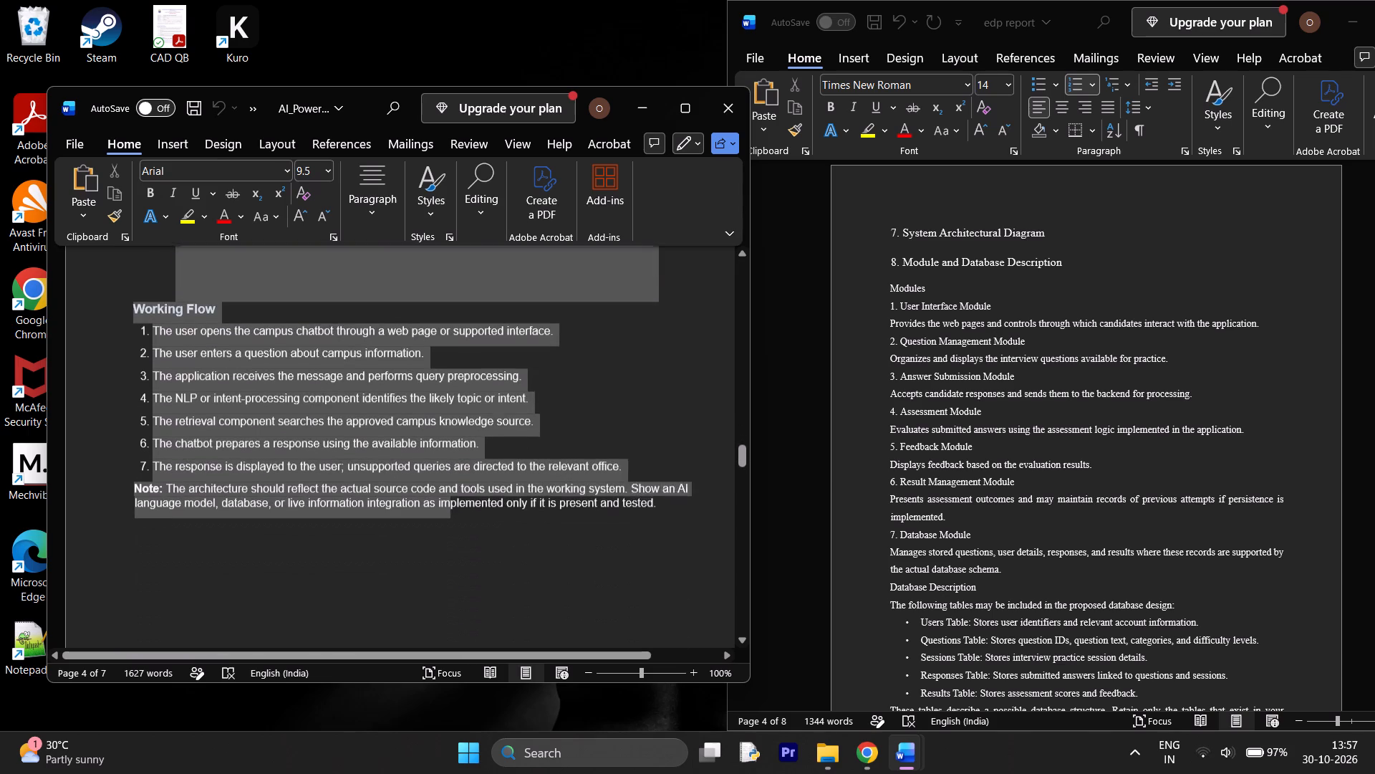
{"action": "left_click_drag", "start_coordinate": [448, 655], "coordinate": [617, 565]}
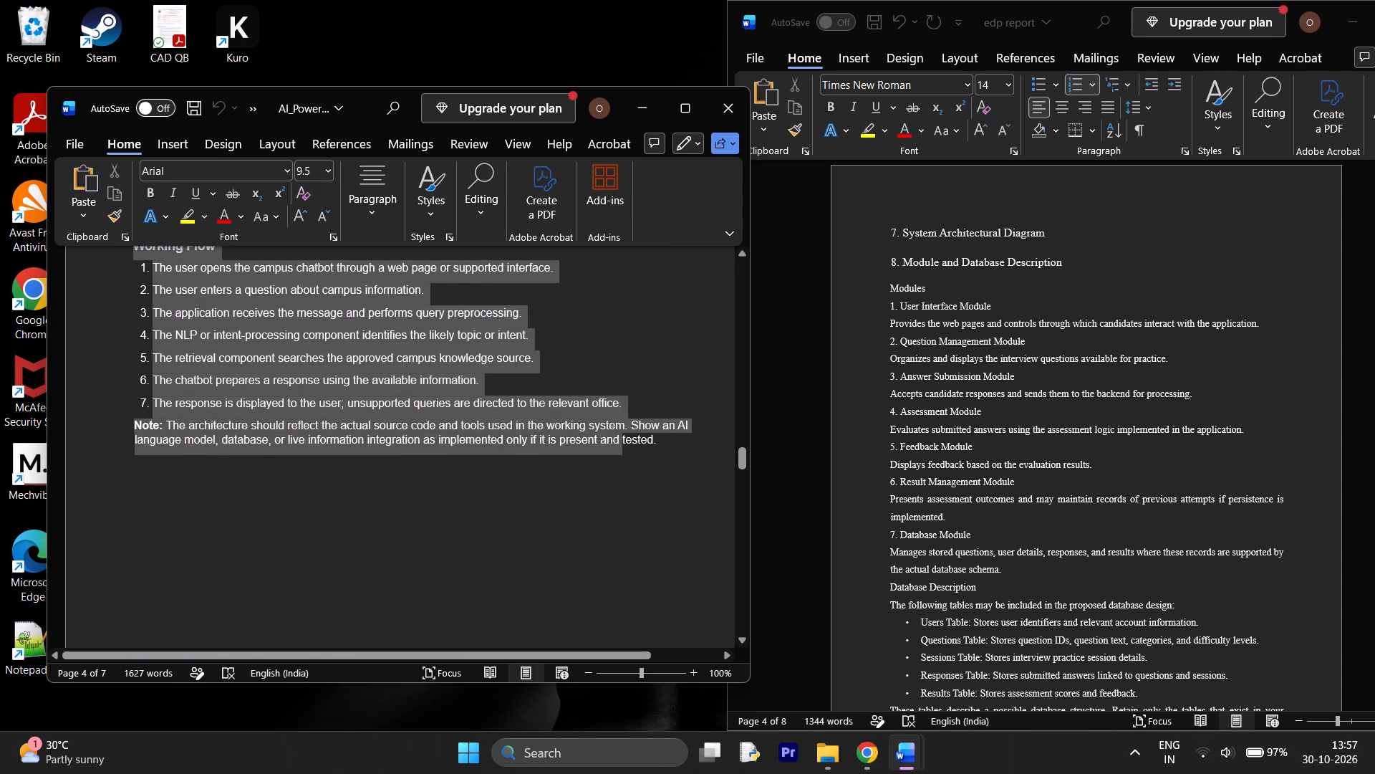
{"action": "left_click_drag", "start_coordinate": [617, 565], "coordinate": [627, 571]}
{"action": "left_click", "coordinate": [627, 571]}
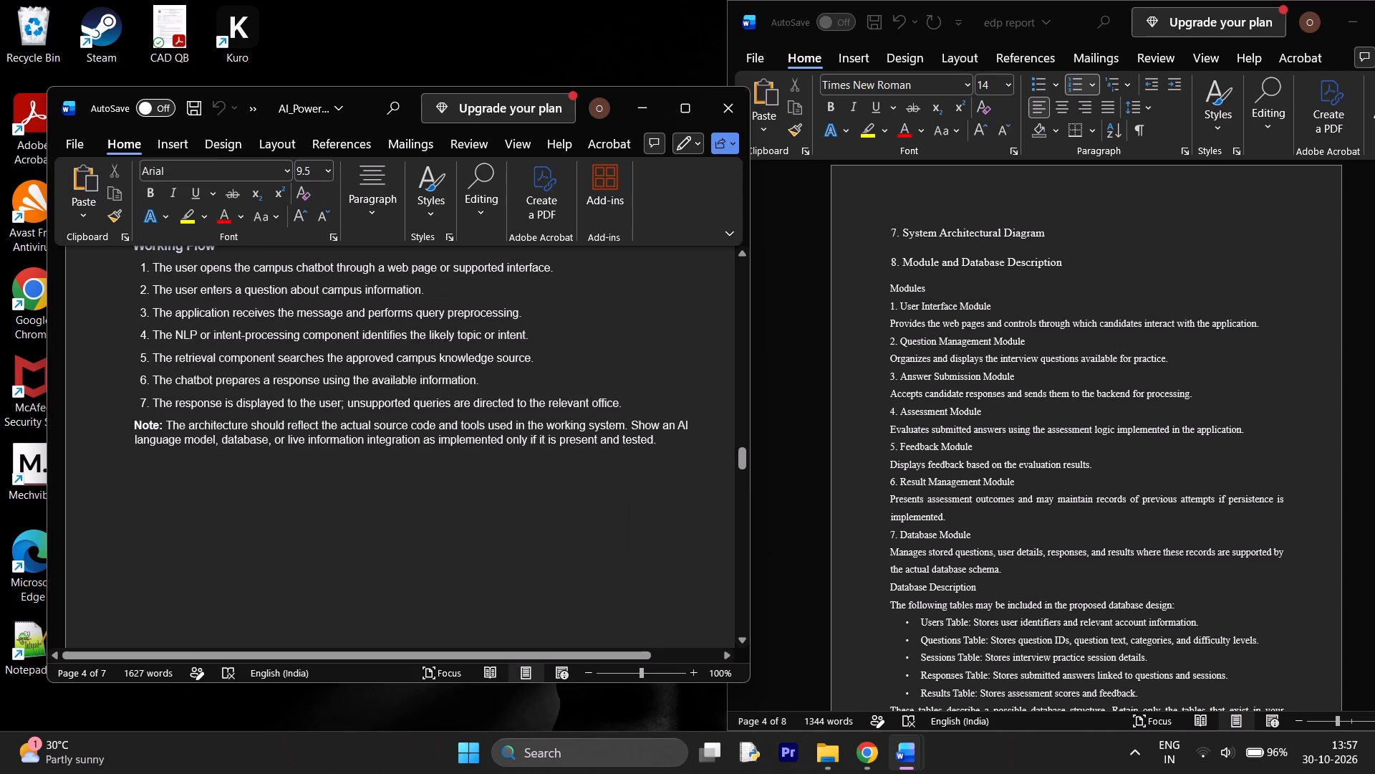
{"action": "scroll", "coordinate": [419, 509], "scroll_direction": "up", "scroll_amount": 2}
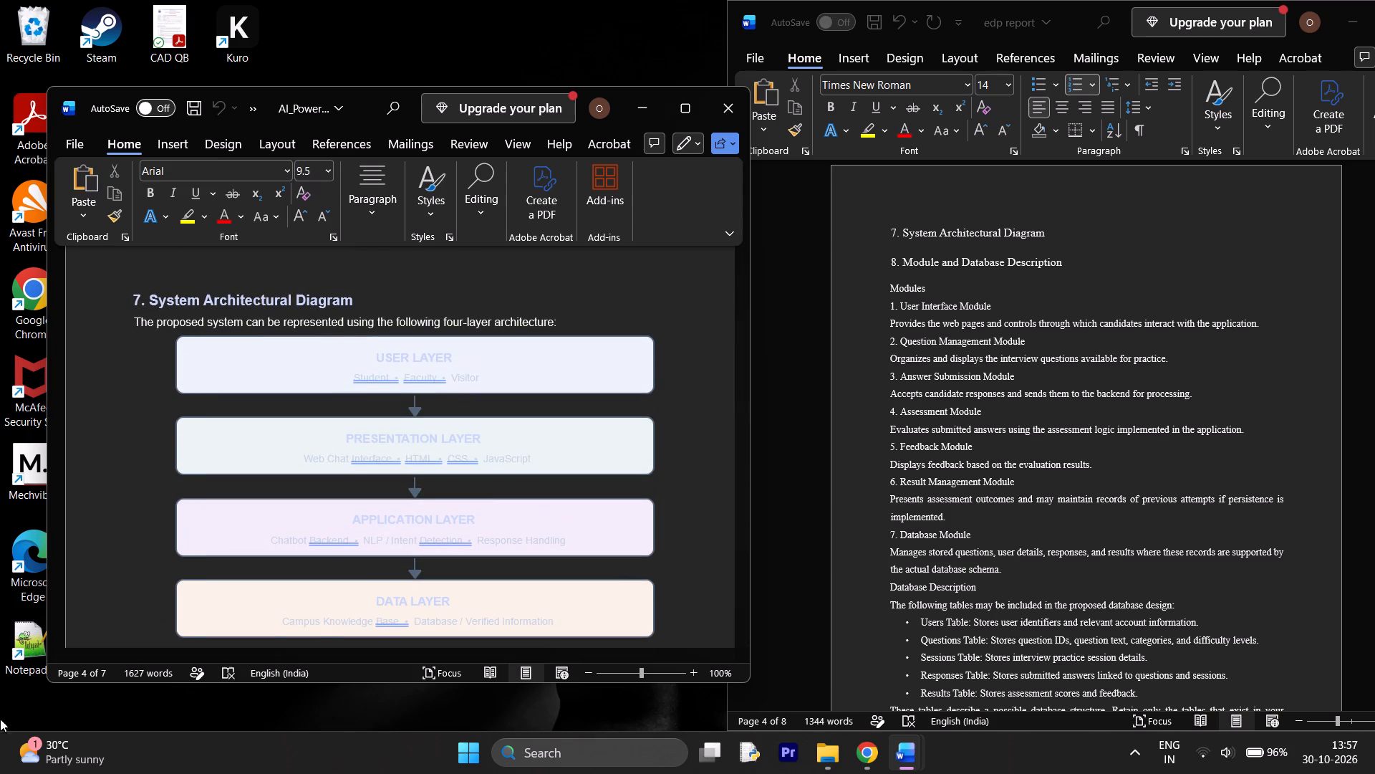
{"action": "scroll", "coordinate": [0, 732], "scroll_direction": "up", "scroll_amount": 1}
{"action": "scroll", "coordinate": [0, 733], "scroll_direction": "left", "scroll_amount": 1}
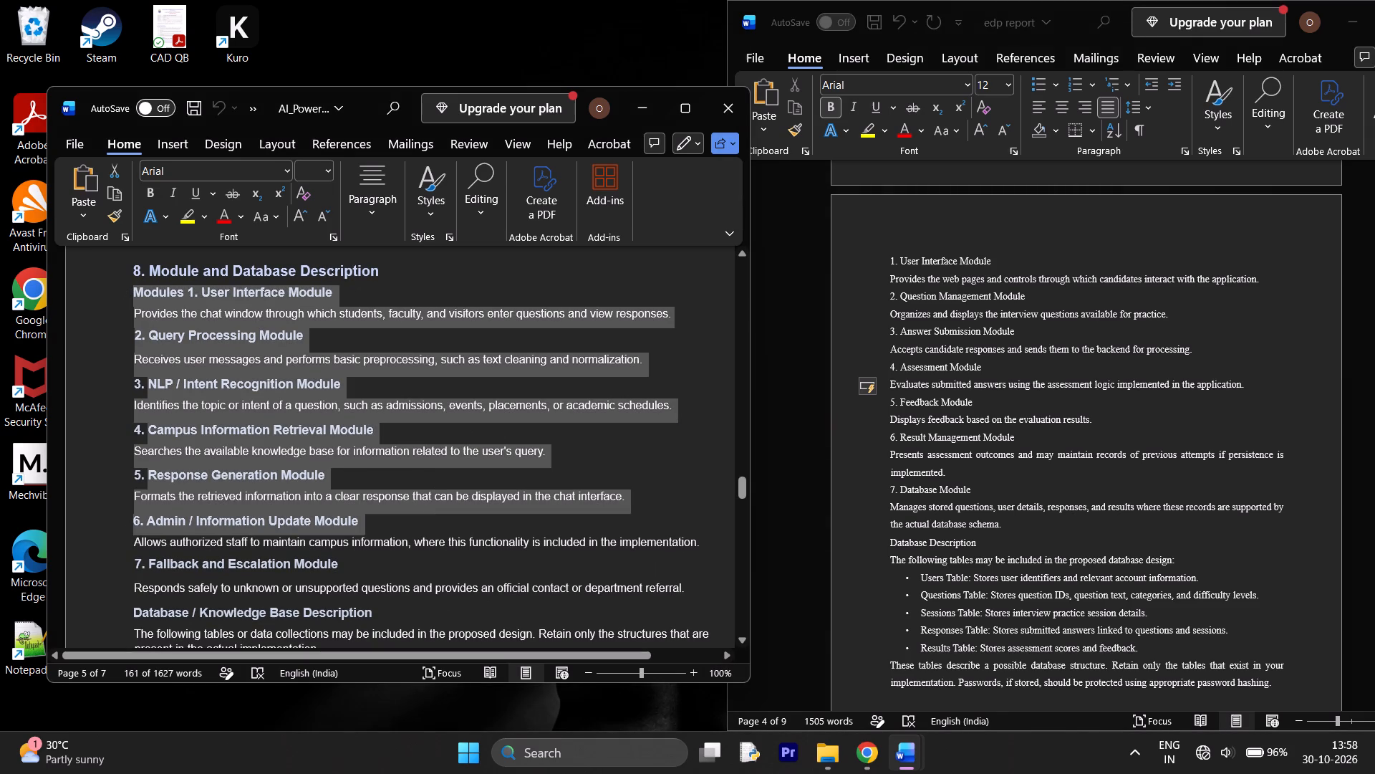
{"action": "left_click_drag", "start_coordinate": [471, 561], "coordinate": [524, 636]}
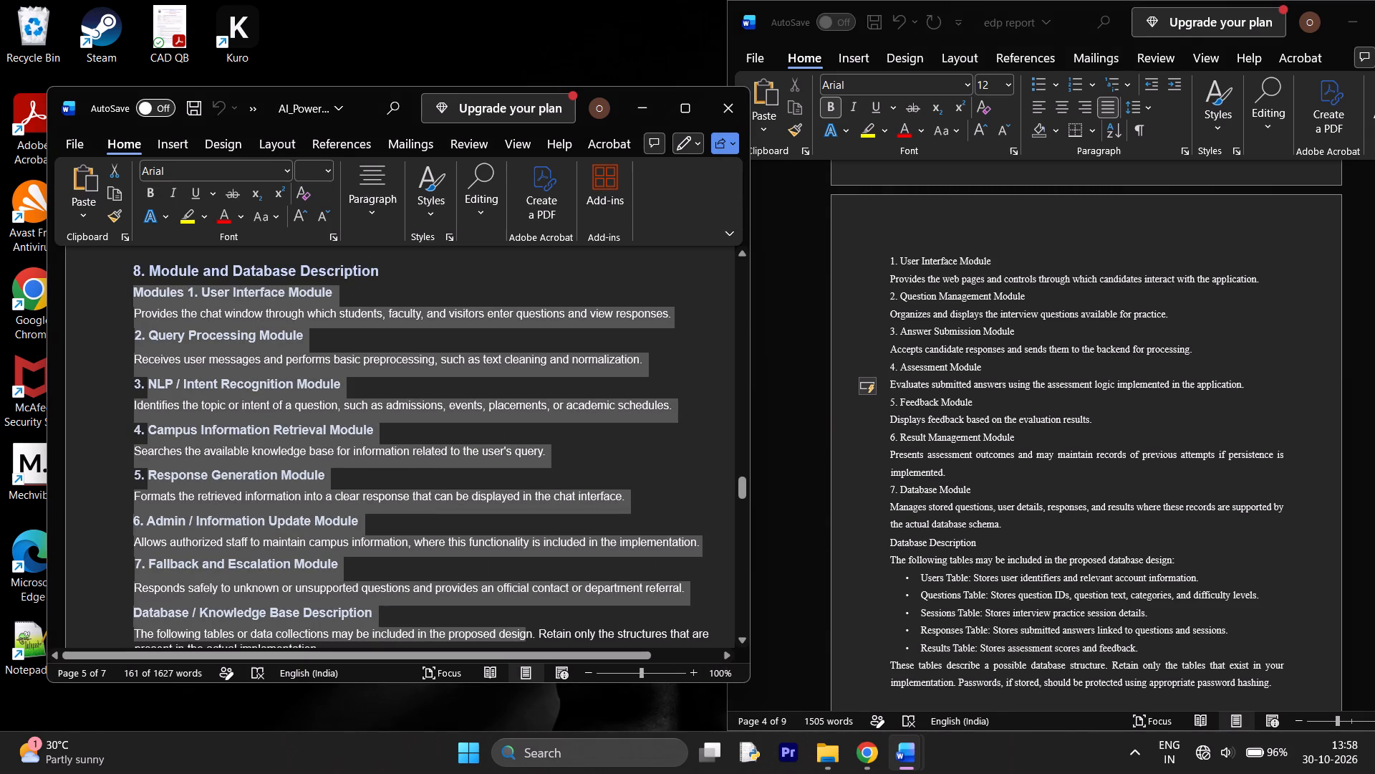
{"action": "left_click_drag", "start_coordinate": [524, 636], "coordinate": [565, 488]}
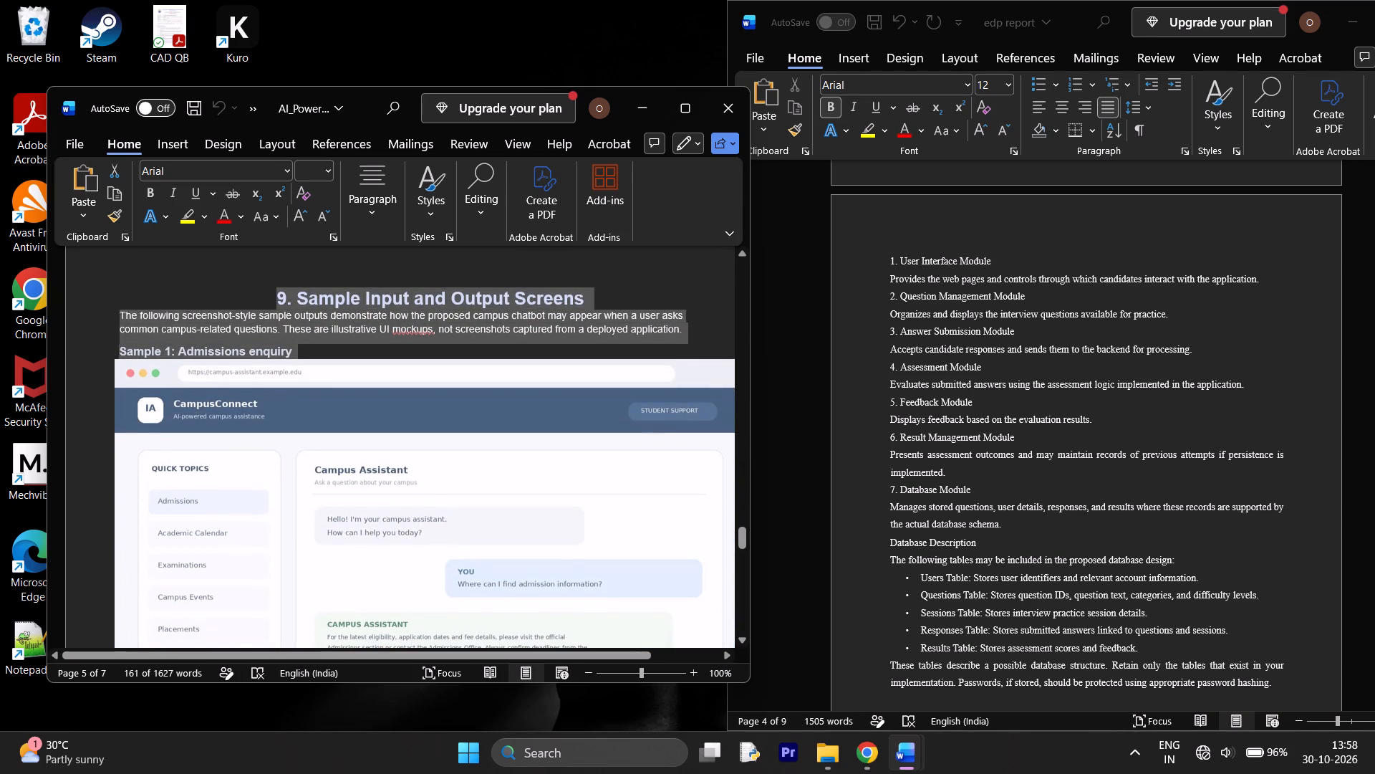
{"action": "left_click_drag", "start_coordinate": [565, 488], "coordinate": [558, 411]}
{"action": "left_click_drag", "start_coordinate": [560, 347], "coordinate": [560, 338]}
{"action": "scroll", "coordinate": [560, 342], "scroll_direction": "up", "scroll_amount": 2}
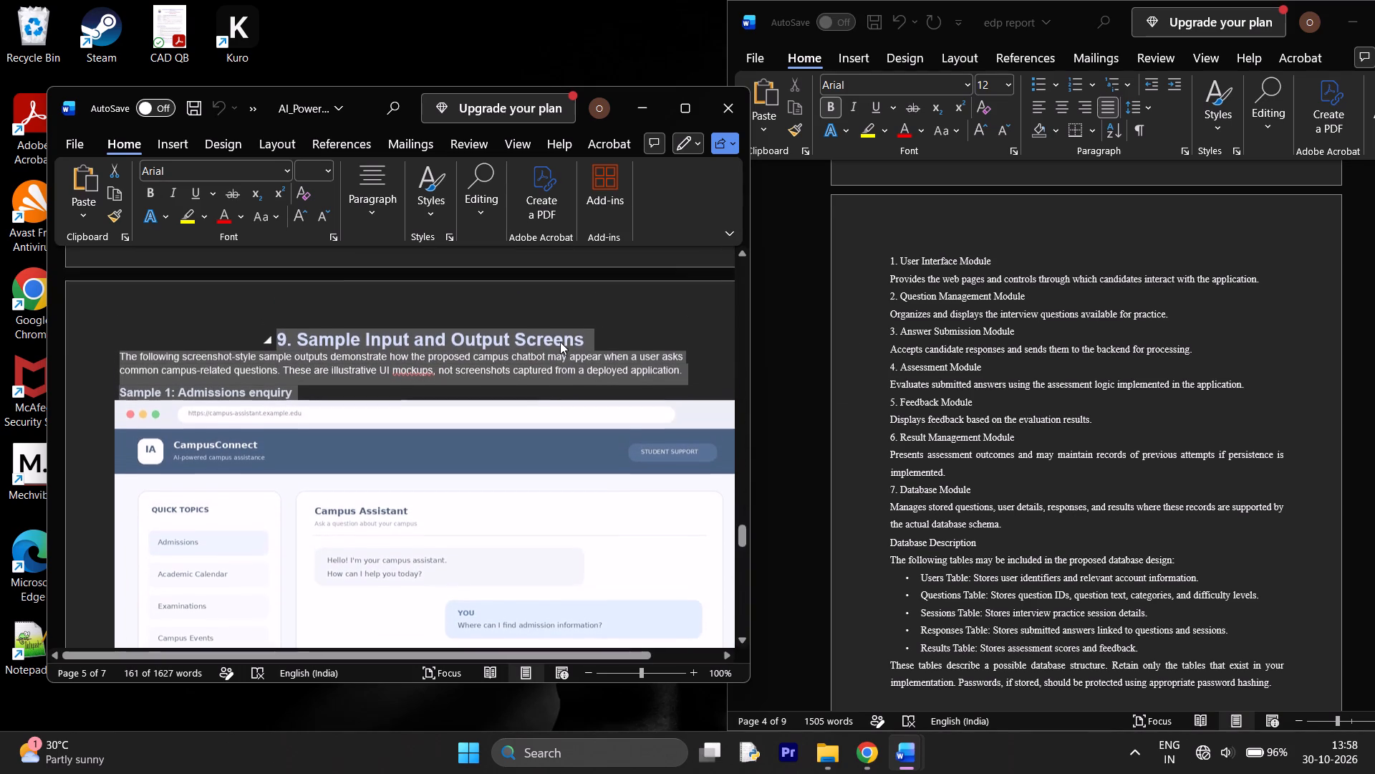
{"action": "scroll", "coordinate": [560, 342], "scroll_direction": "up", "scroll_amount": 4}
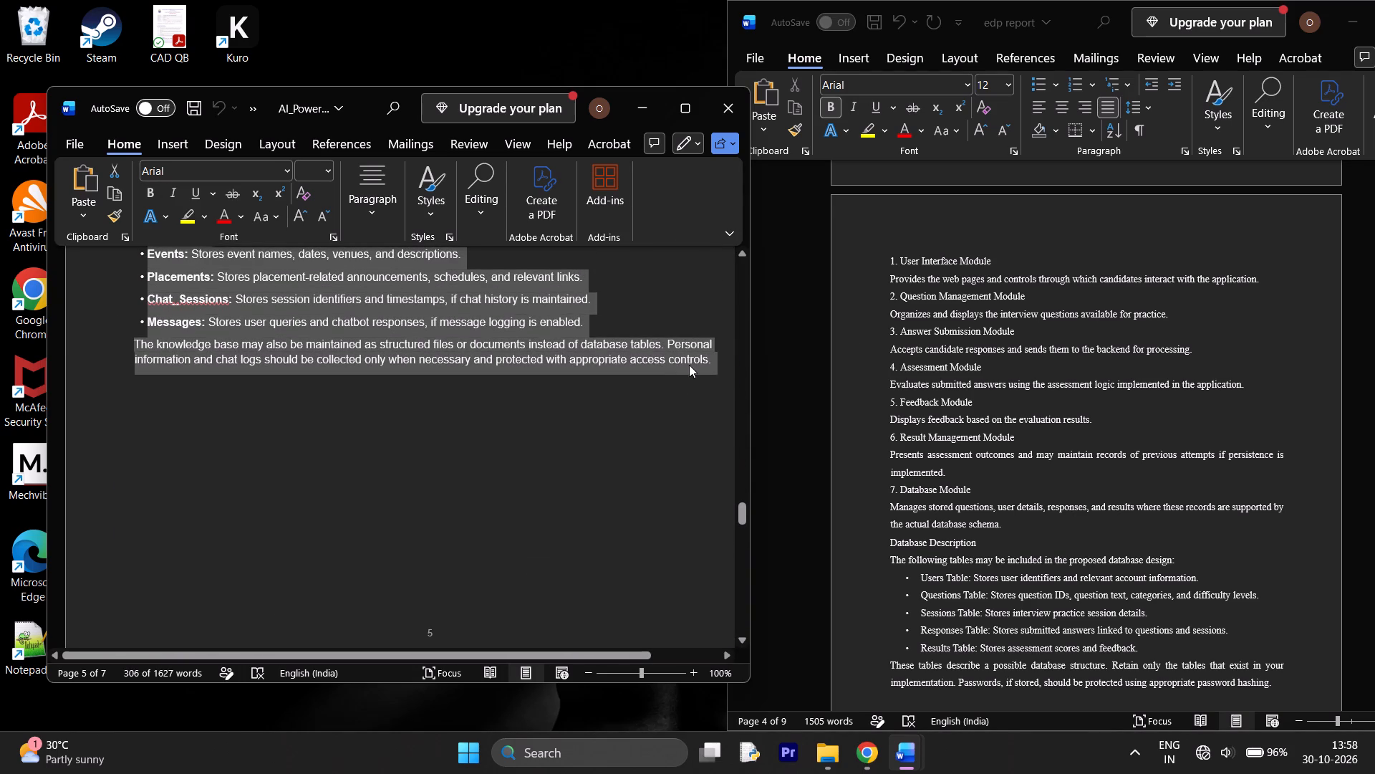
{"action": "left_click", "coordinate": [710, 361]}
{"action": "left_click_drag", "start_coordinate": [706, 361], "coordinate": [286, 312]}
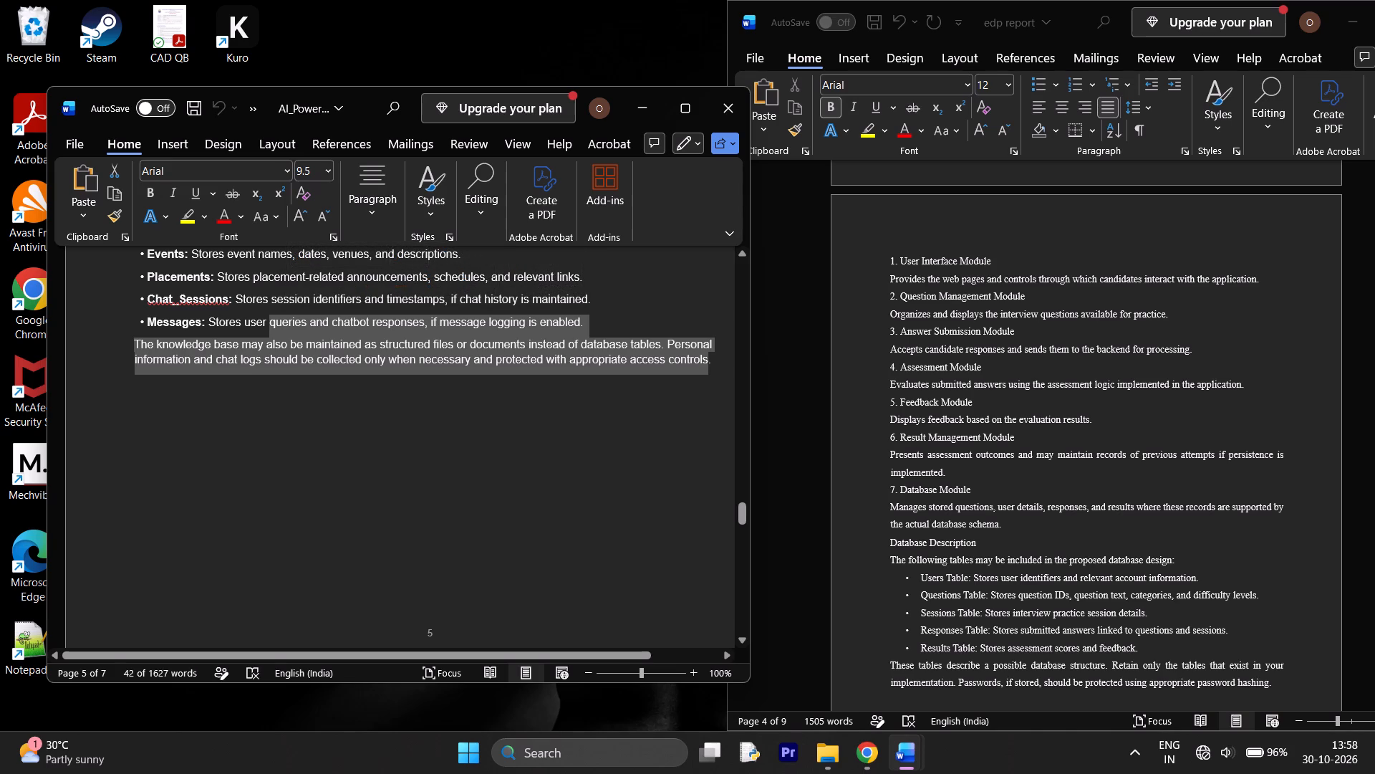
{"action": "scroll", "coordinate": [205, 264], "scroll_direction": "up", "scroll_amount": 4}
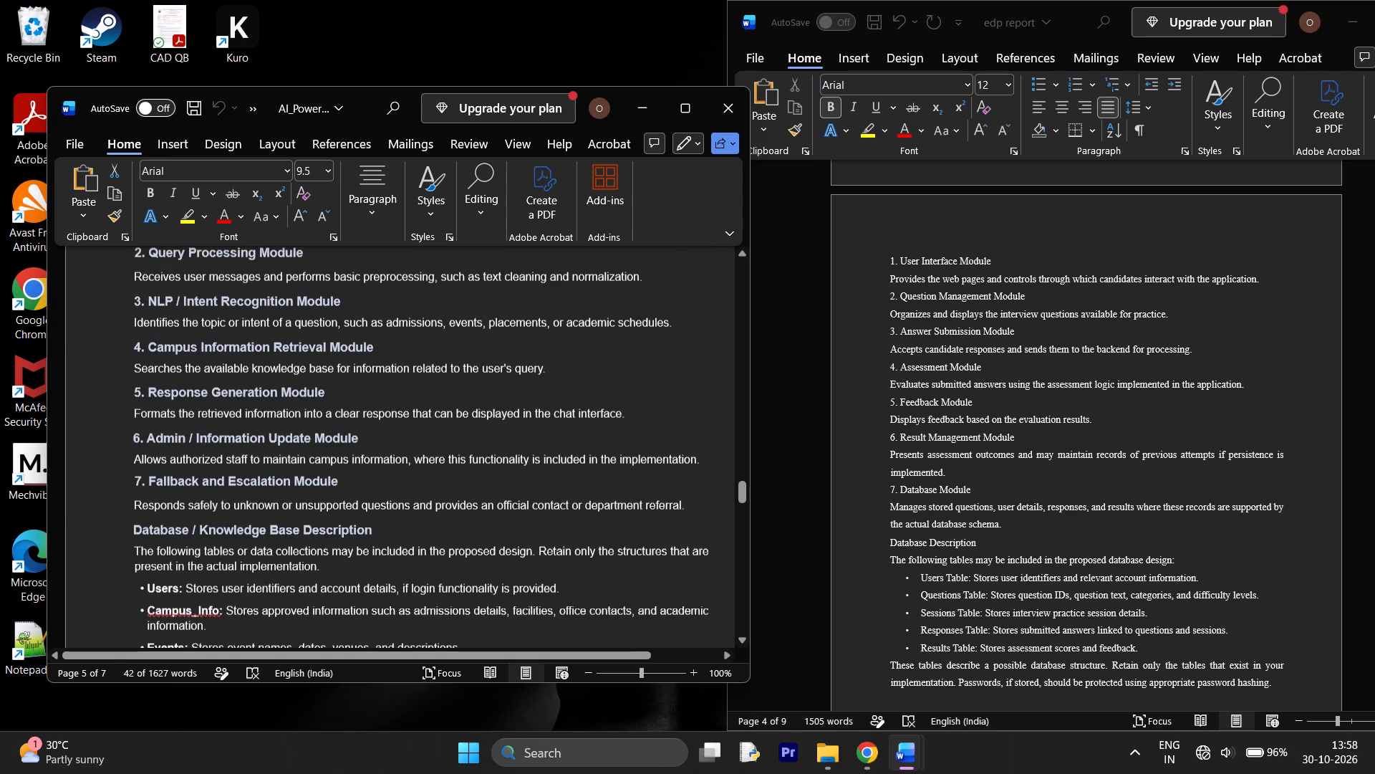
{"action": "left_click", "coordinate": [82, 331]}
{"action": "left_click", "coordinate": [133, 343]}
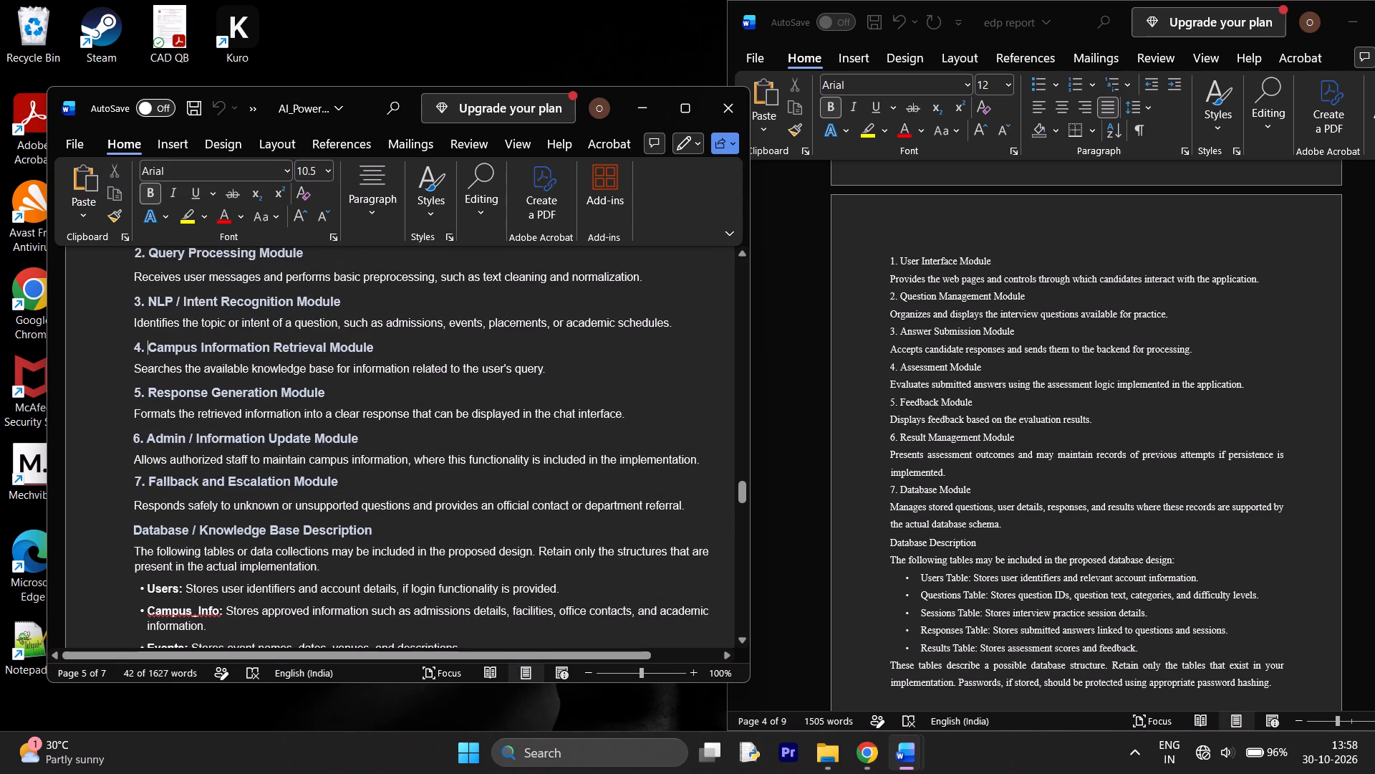
Copy the chatbot report's section 8 content, from "Modules 1. User Interface Module" through "only when necessary" in the closing knowledge base paragraph.
{"action": "scroll", "coordinate": [120, 337], "scroll_direction": "up", "scroll_amount": 1}
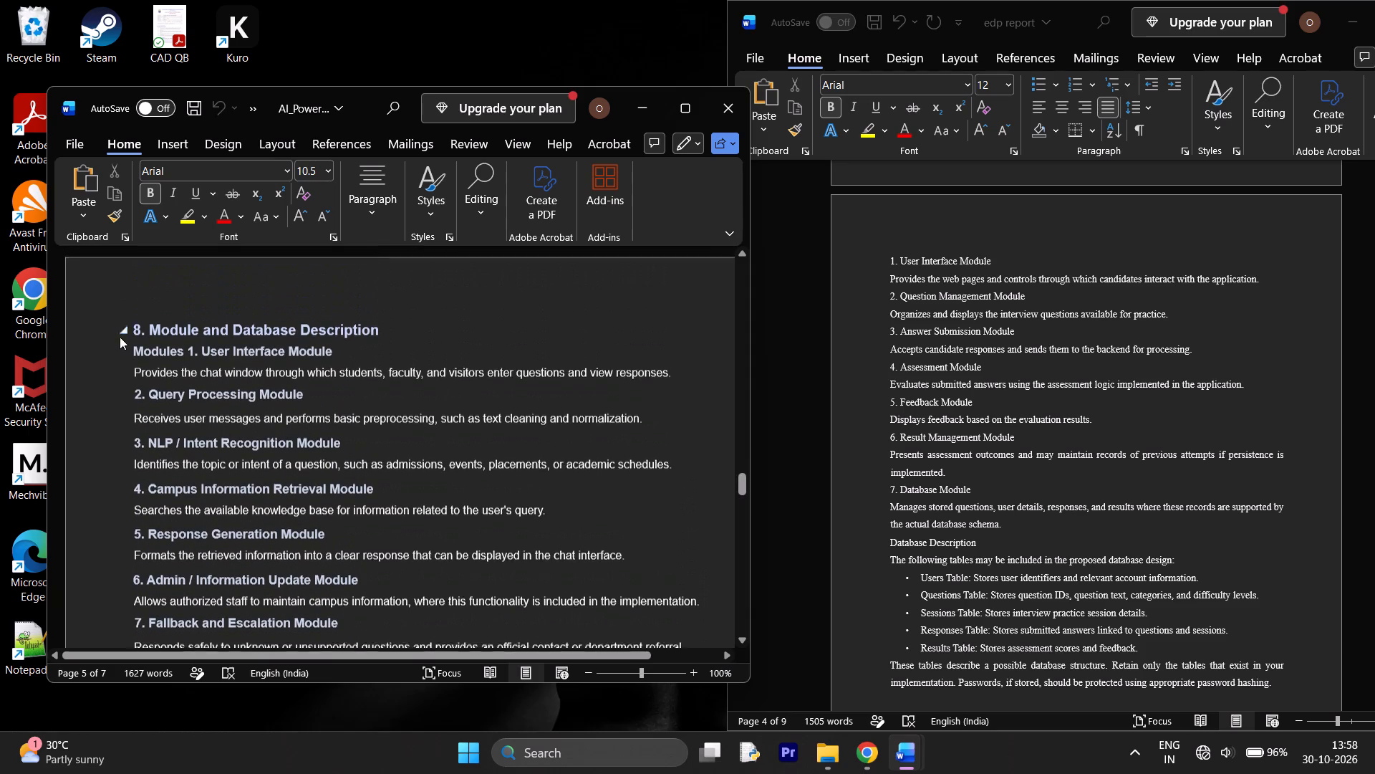
{"action": "left_click", "coordinate": [131, 297]}
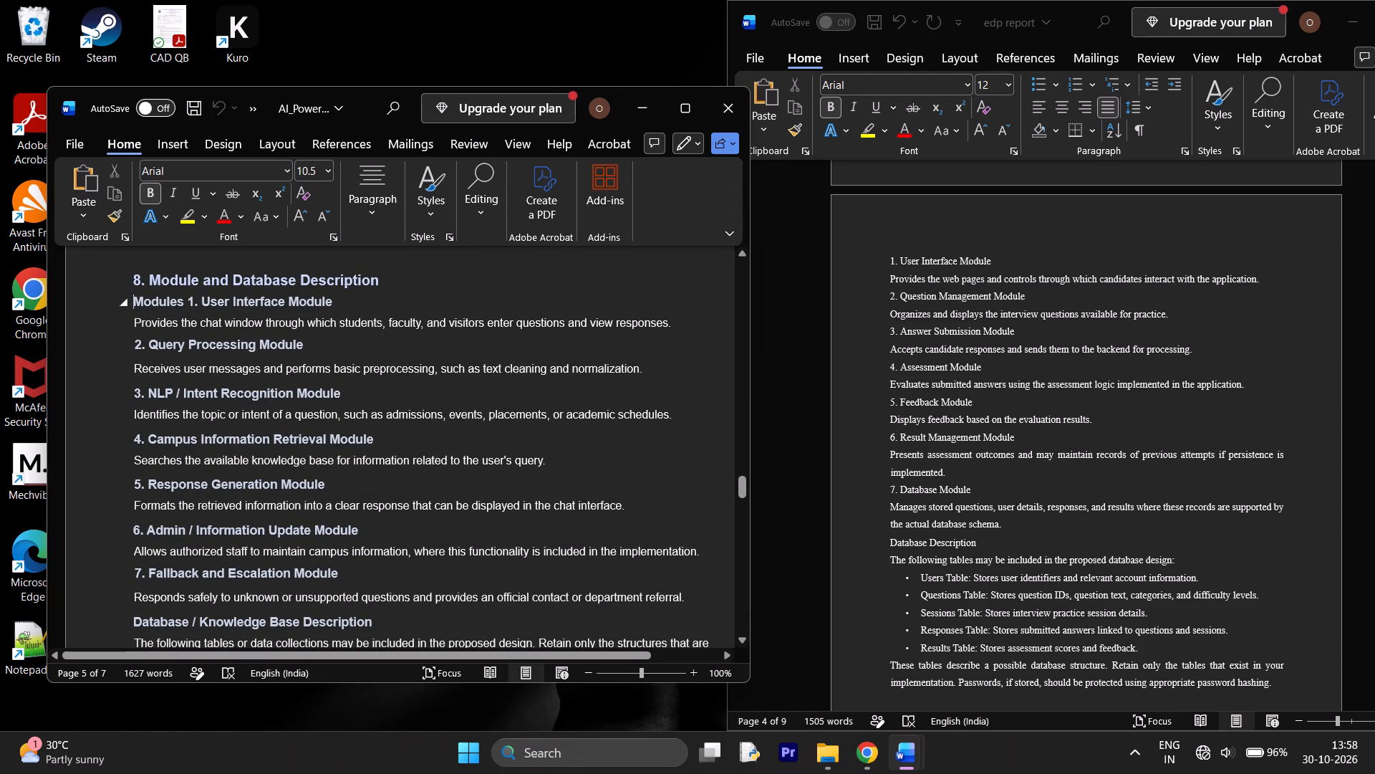
{"action": "left_click_drag", "start_coordinate": [135, 303], "coordinate": [150, 317]}
{"action": "left_click_drag", "start_coordinate": [150, 317], "coordinate": [376, 548]}
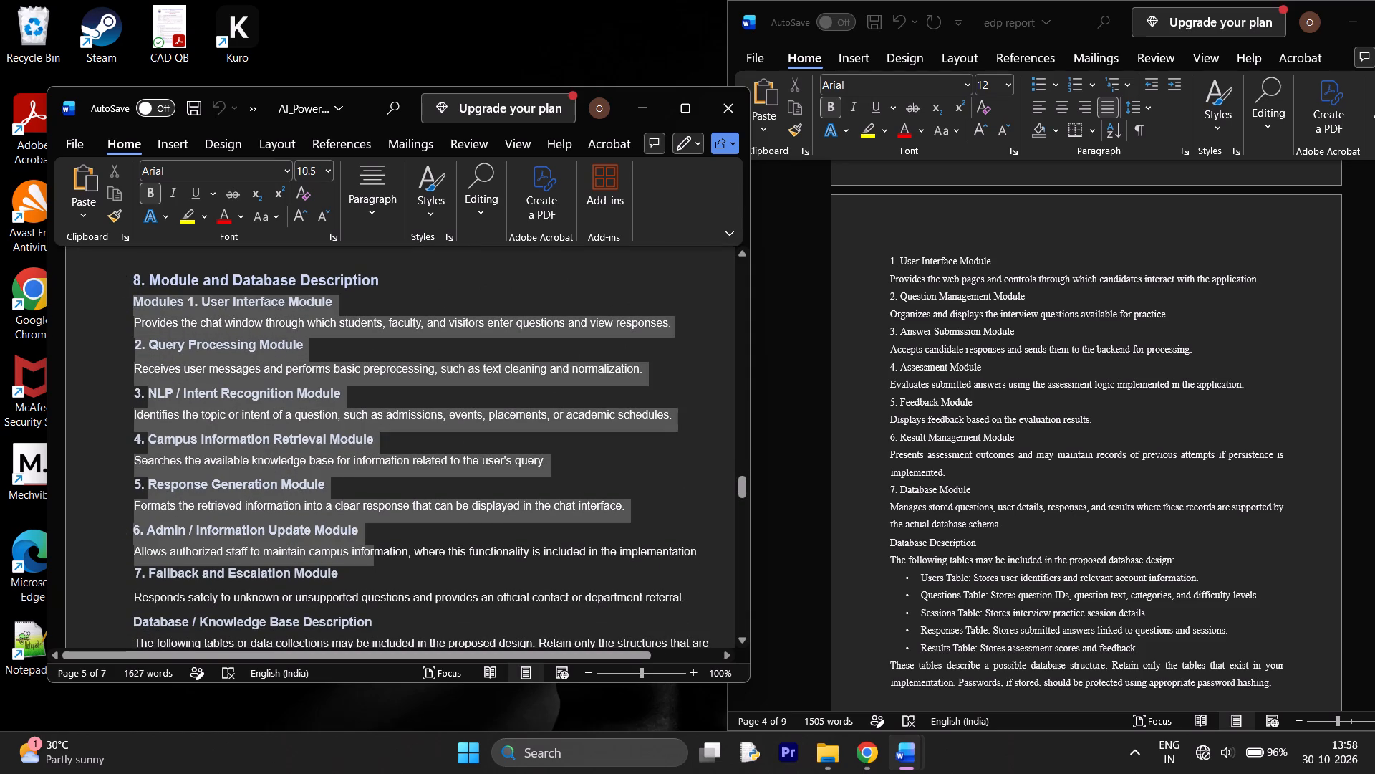
{"action": "left_click_drag", "start_coordinate": [376, 548], "coordinate": [378, 710]}
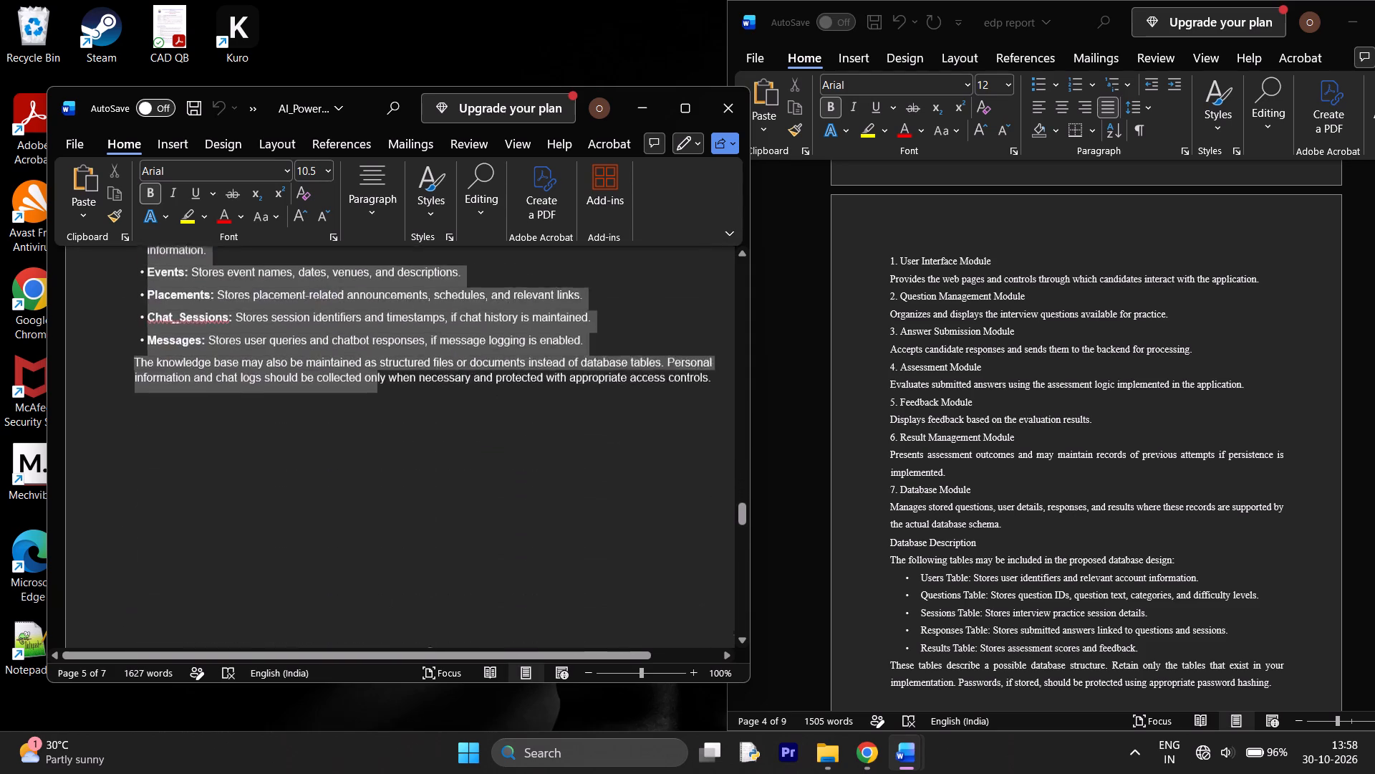
{"action": "left_click_drag", "start_coordinate": [378, 710], "coordinate": [445, 400]}
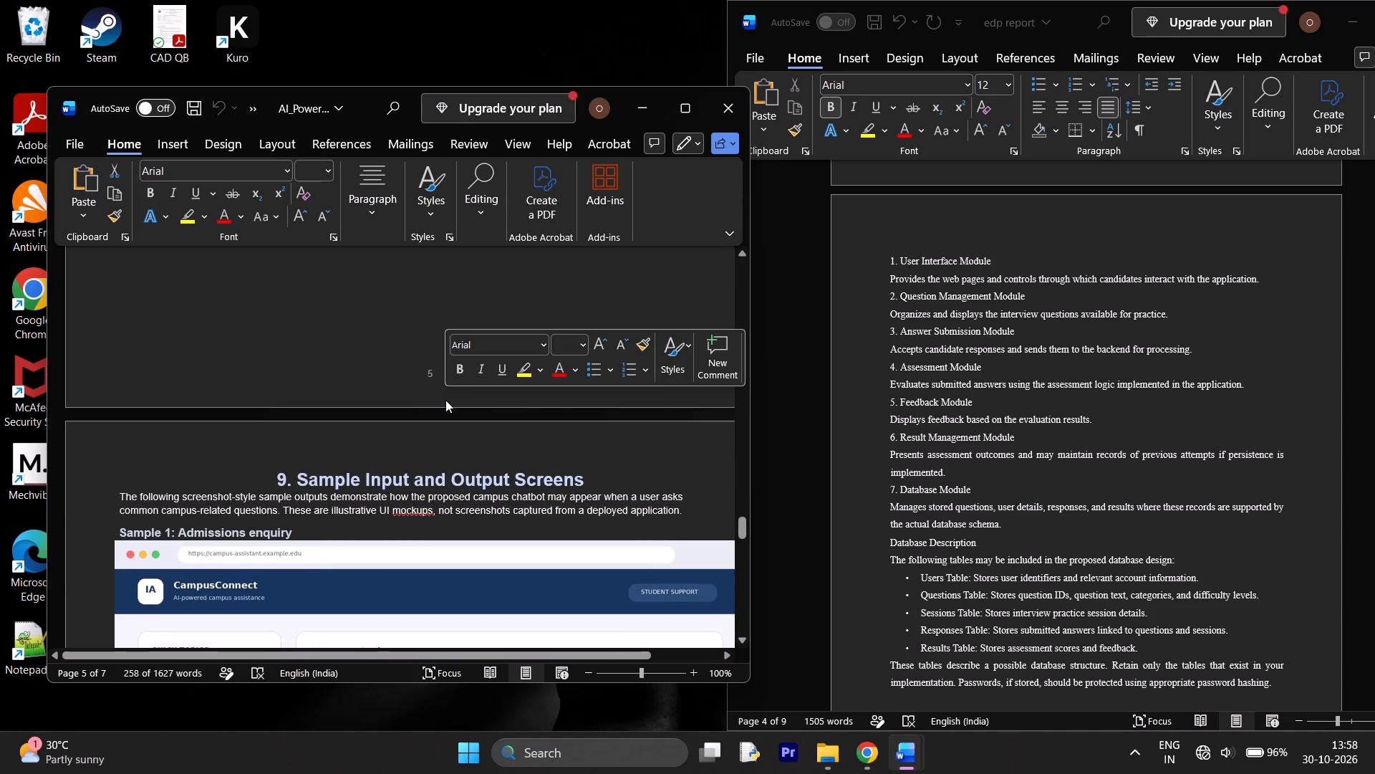
{"action": "key", "text": "ctrl+c"}
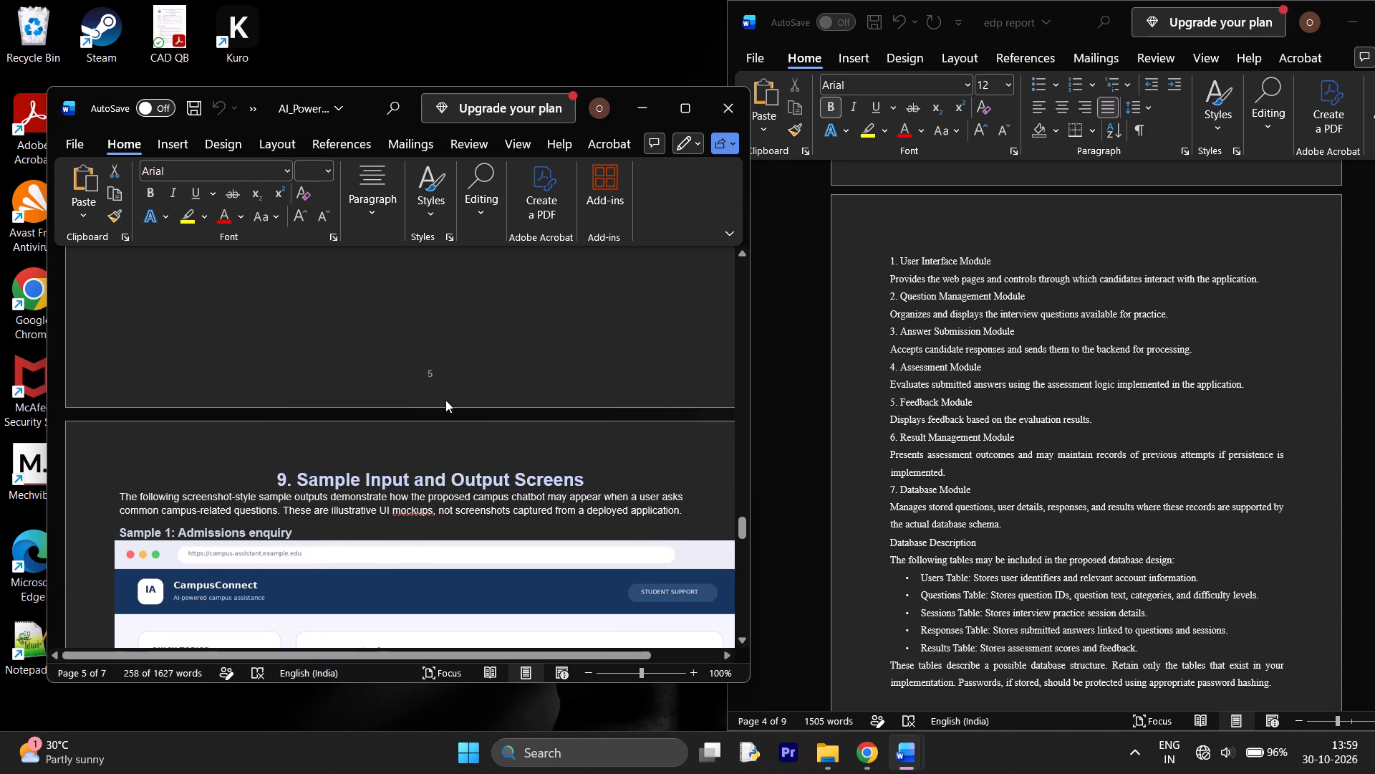
{"action": "scroll", "coordinate": [445, 400], "scroll_direction": "up", "scroll_amount": 3}
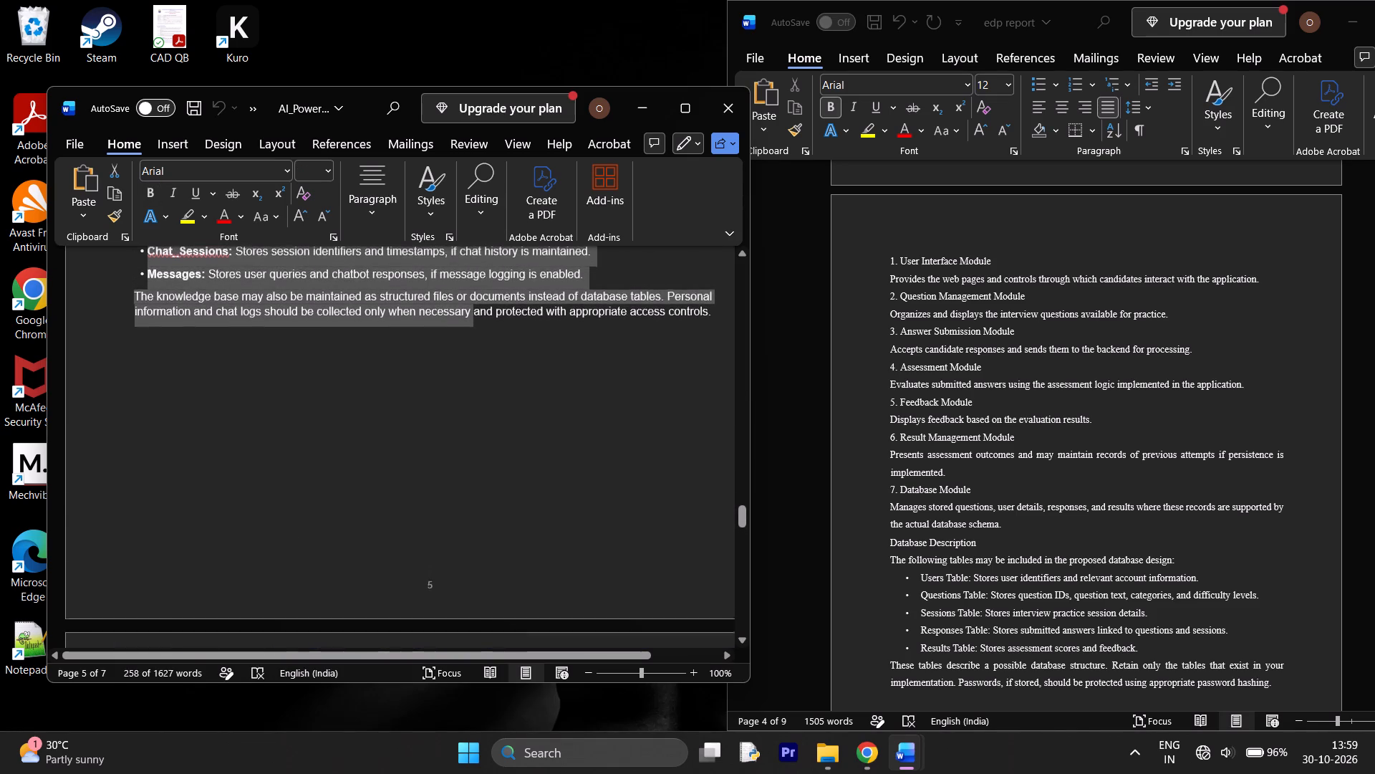
{"action": "scroll", "coordinate": [445, 400], "scroll_direction": "up", "scroll_amount": 1}
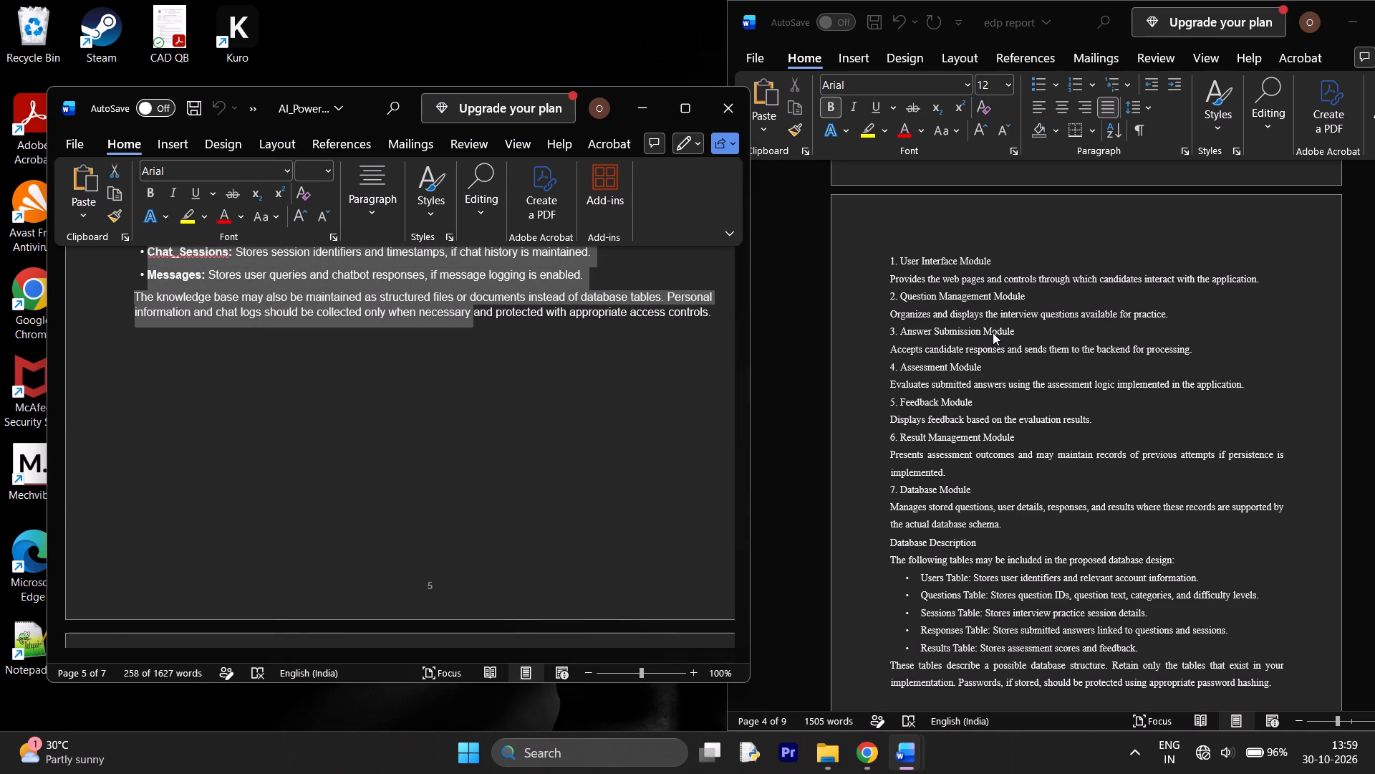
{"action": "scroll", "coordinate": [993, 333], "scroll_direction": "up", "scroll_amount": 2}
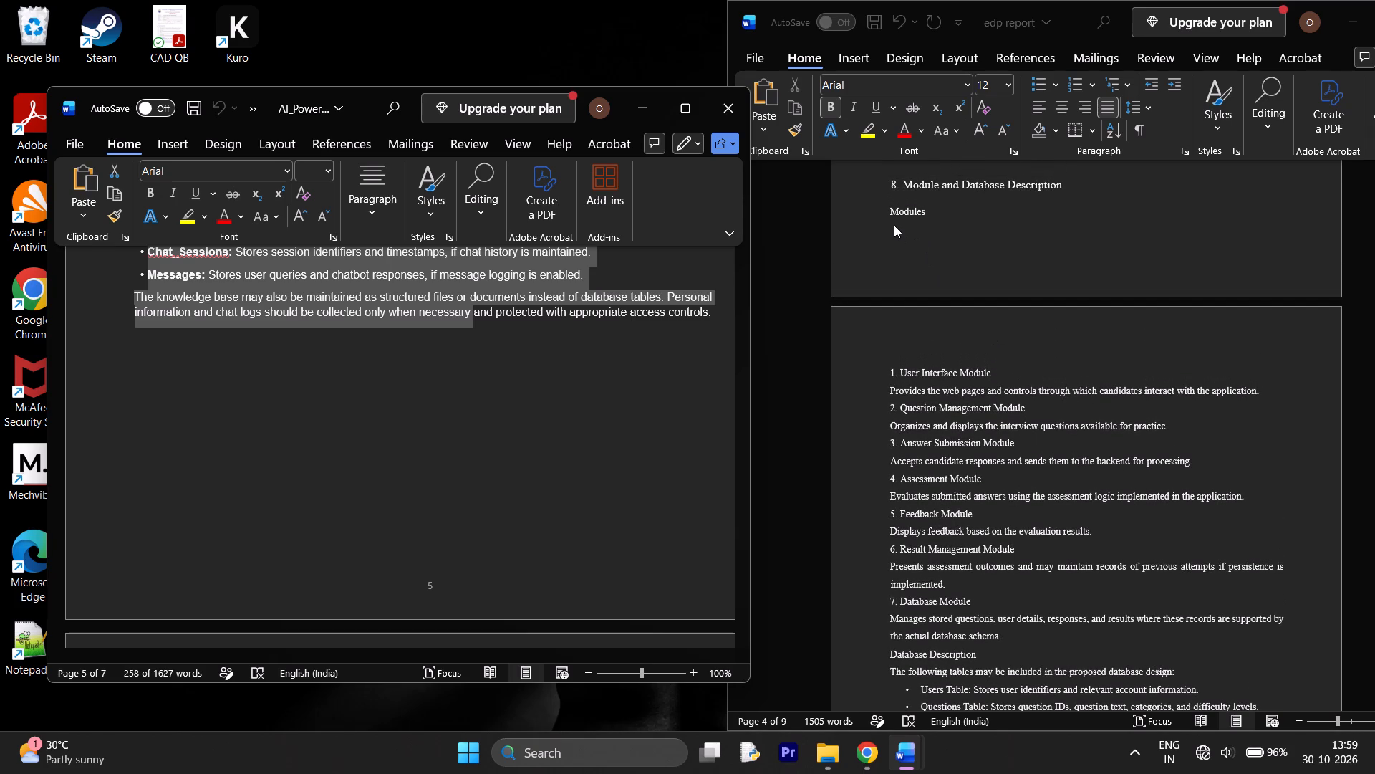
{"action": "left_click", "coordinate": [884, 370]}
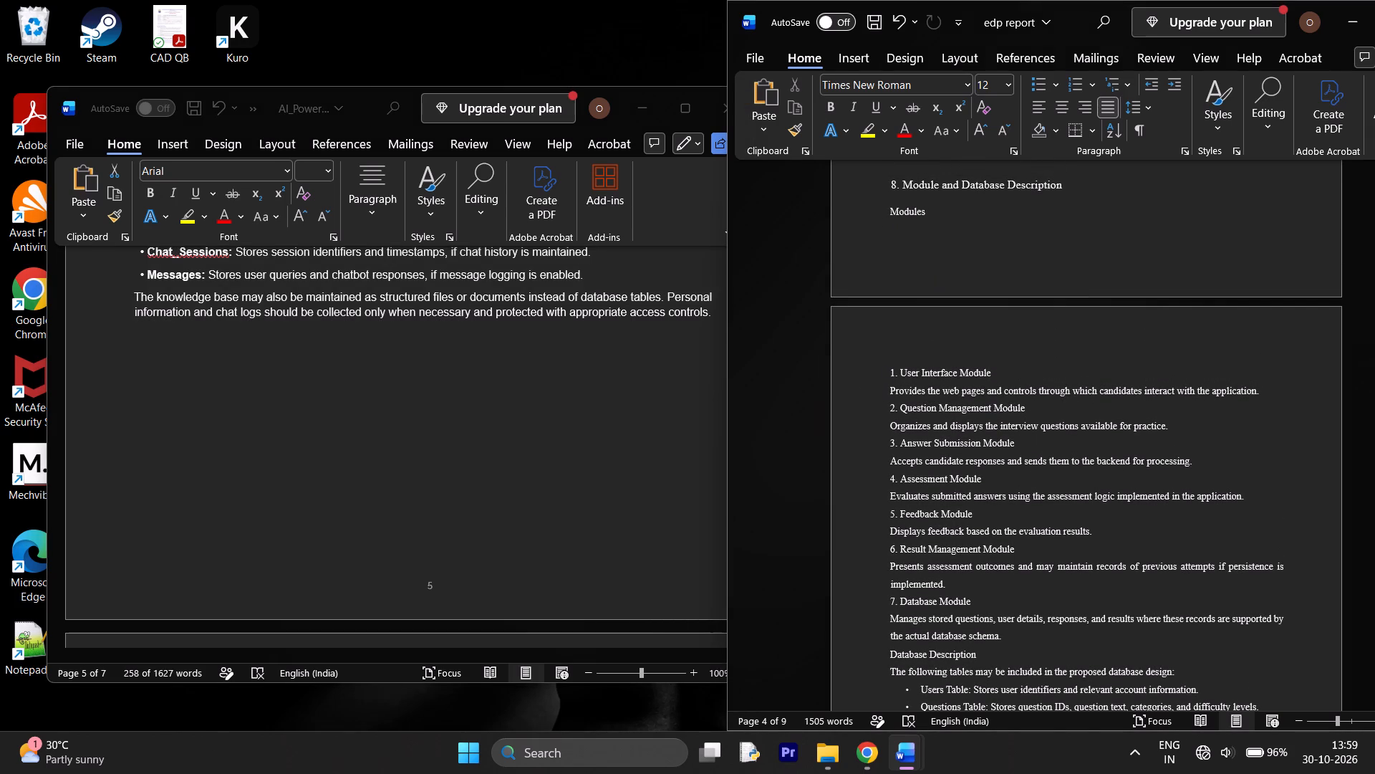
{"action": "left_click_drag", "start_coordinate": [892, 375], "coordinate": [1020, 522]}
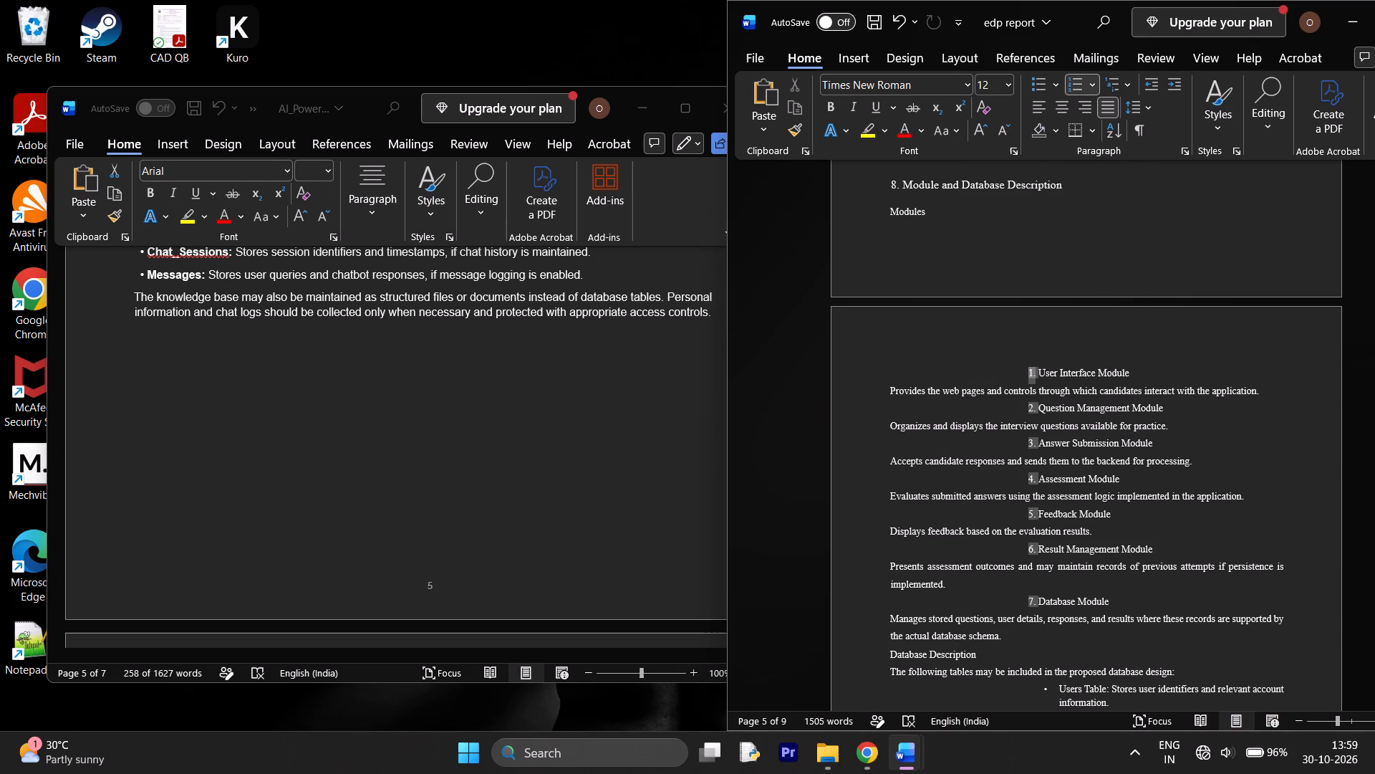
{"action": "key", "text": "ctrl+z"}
{"action": "left_click", "coordinate": [883, 338]}
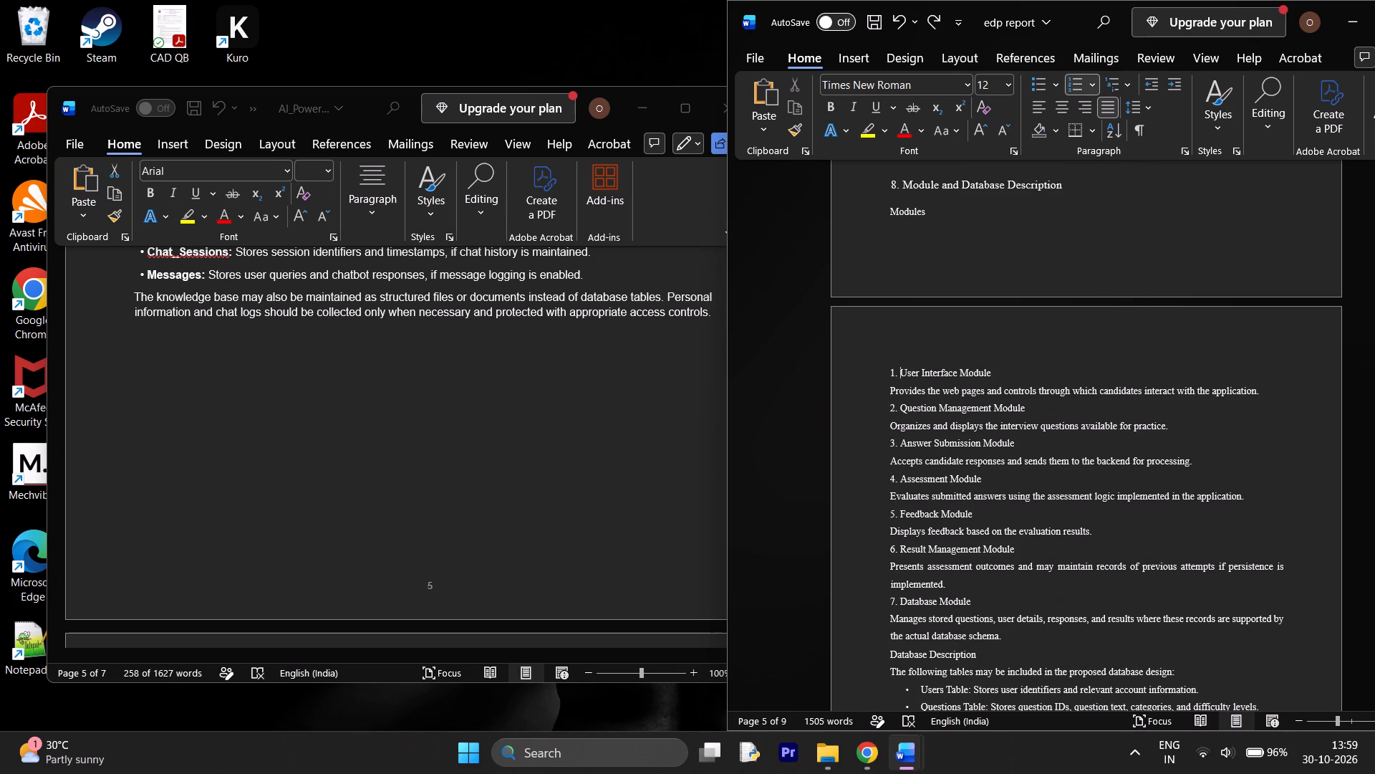
{"action": "left_click_drag", "start_coordinate": [899, 367], "coordinate": [1144, 694]}
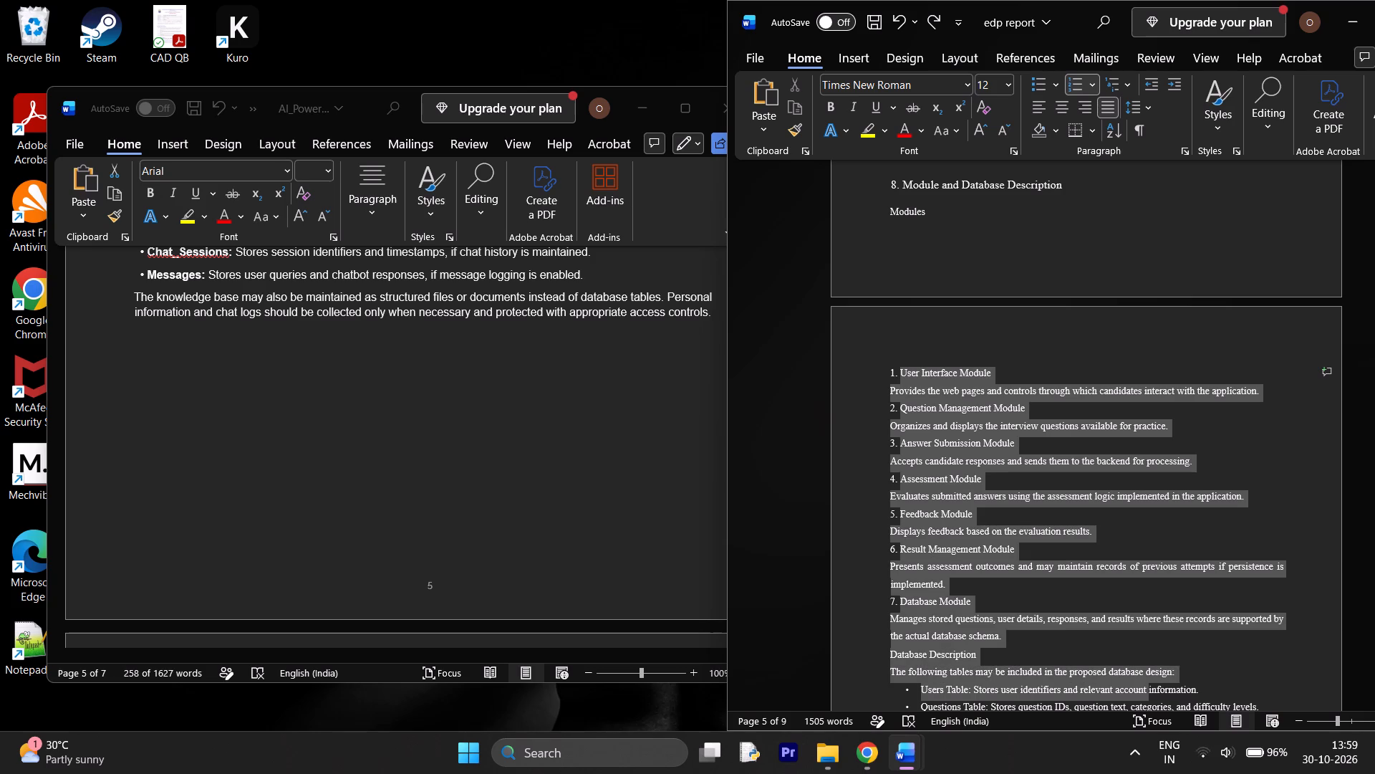
{"action": "left_click_drag", "start_coordinate": [1144, 694], "coordinate": [1149, 706]}
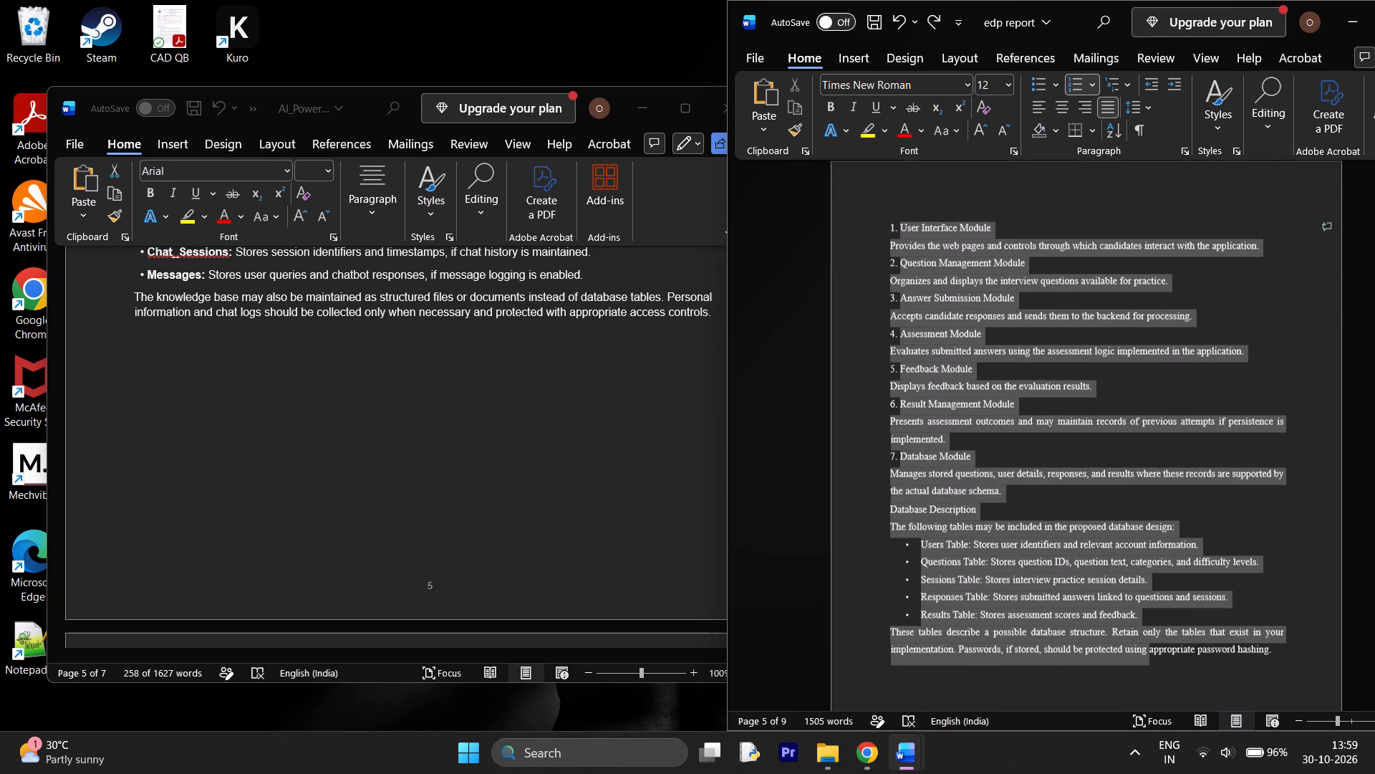
{"action": "left_click_drag", "start_coordinate": [1149, 706], "coordinate": [1277, 647]}
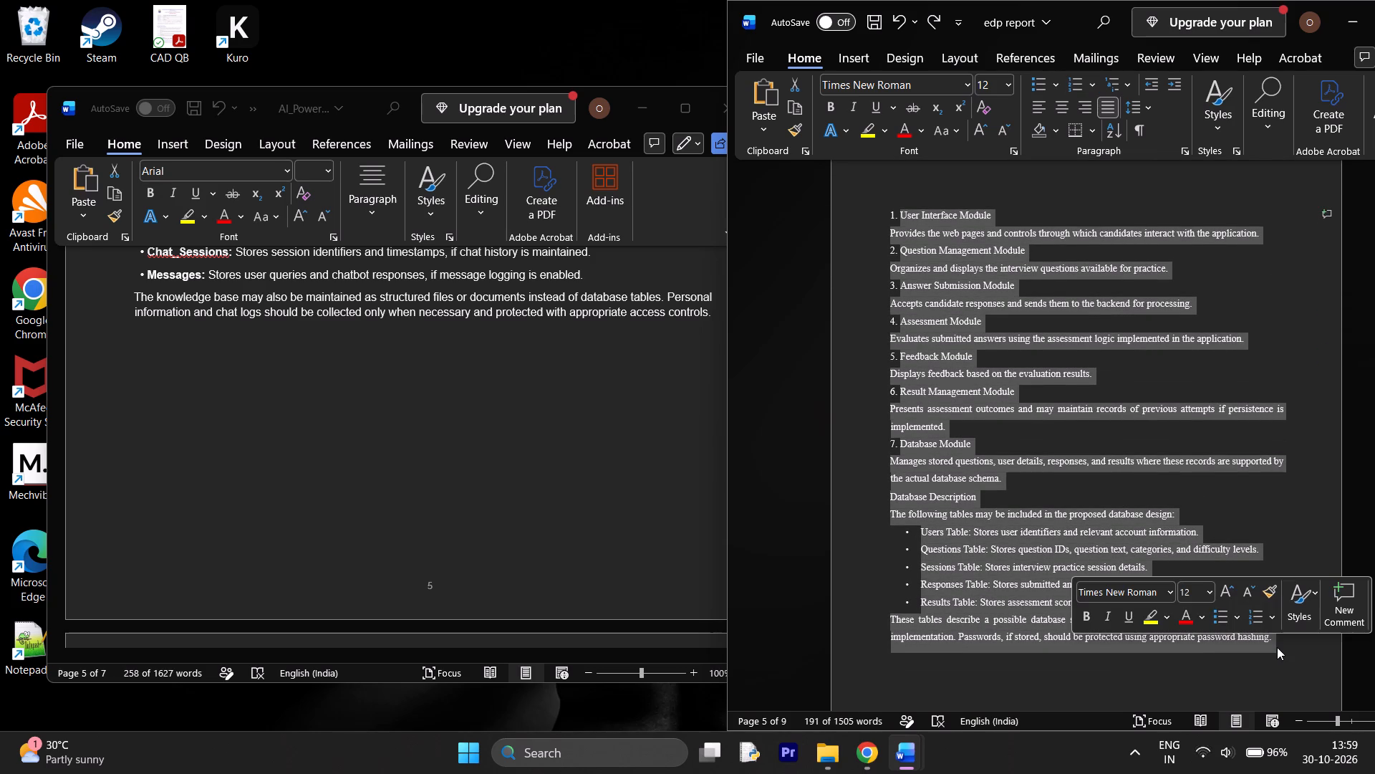
{"action": "key", "text": "BackSpace"}
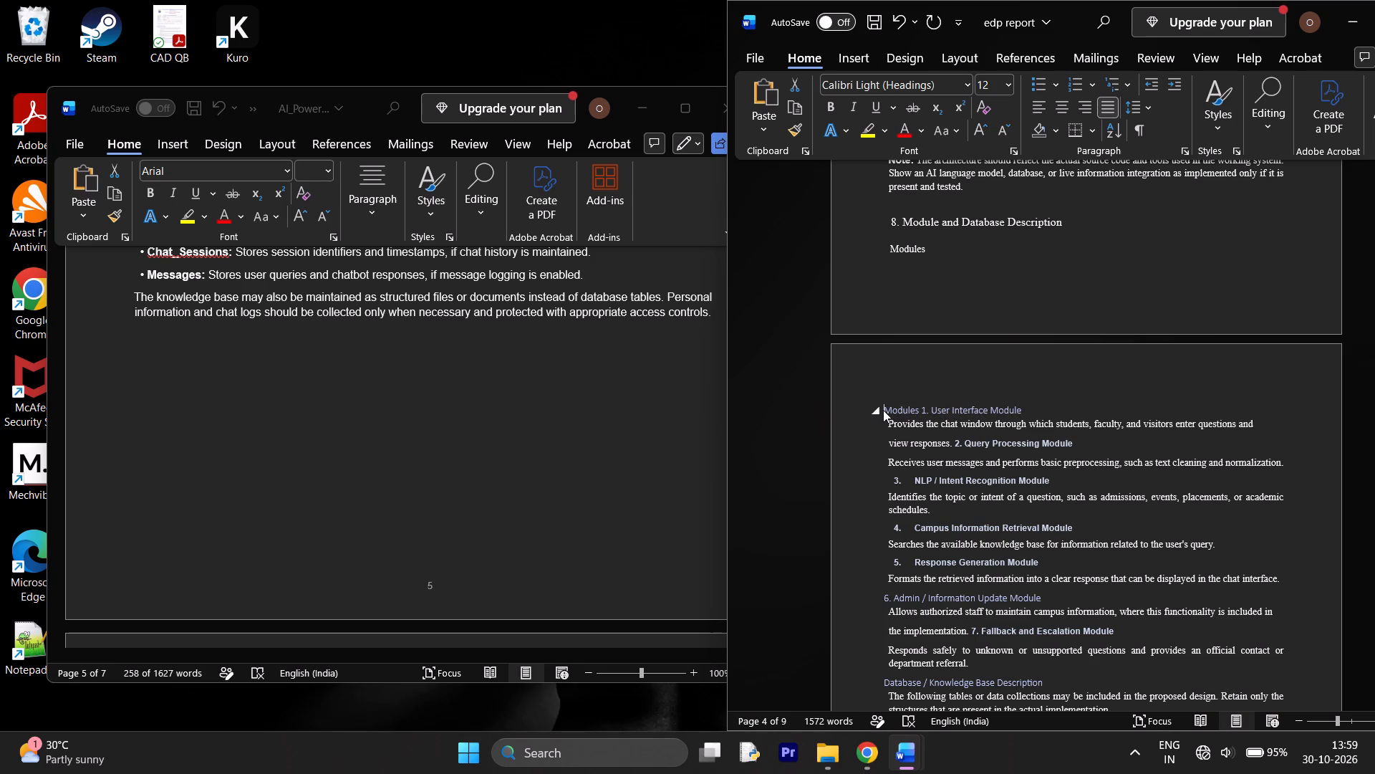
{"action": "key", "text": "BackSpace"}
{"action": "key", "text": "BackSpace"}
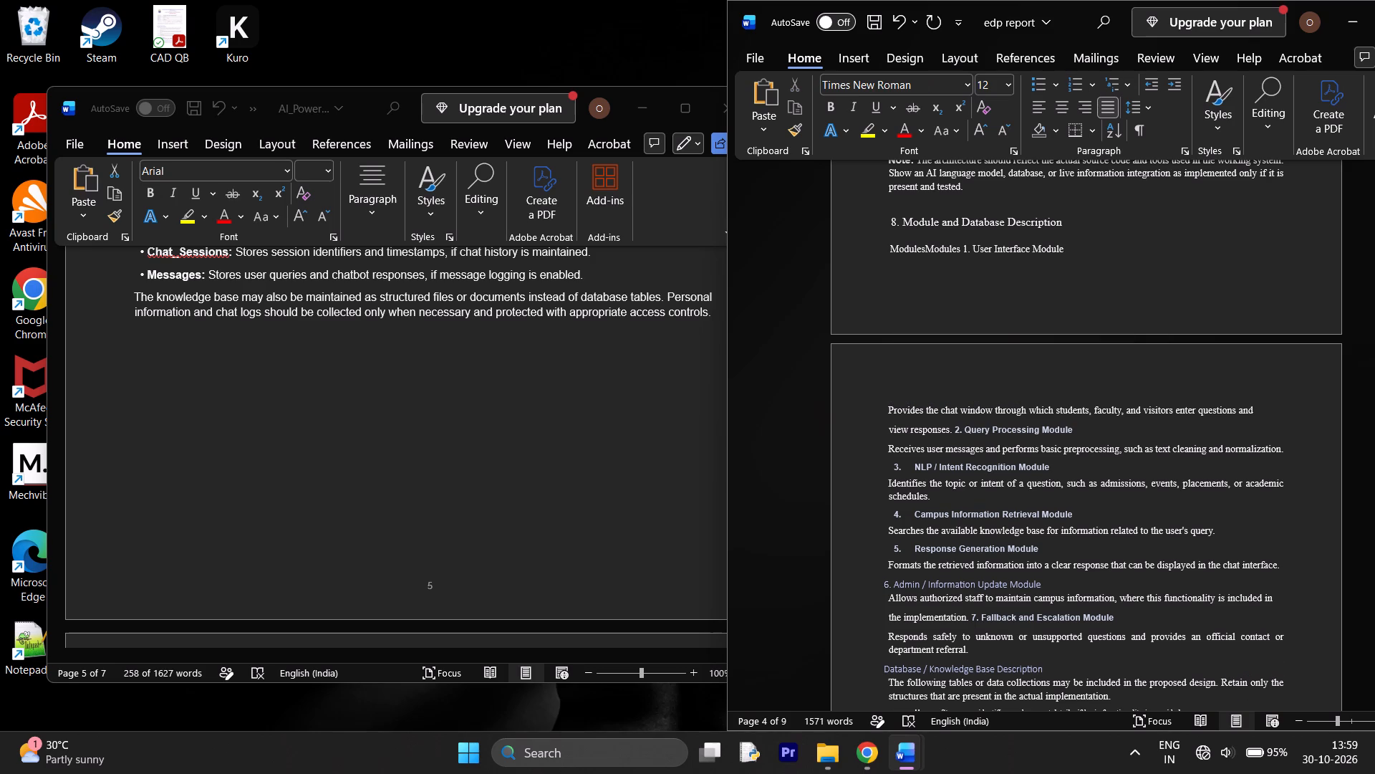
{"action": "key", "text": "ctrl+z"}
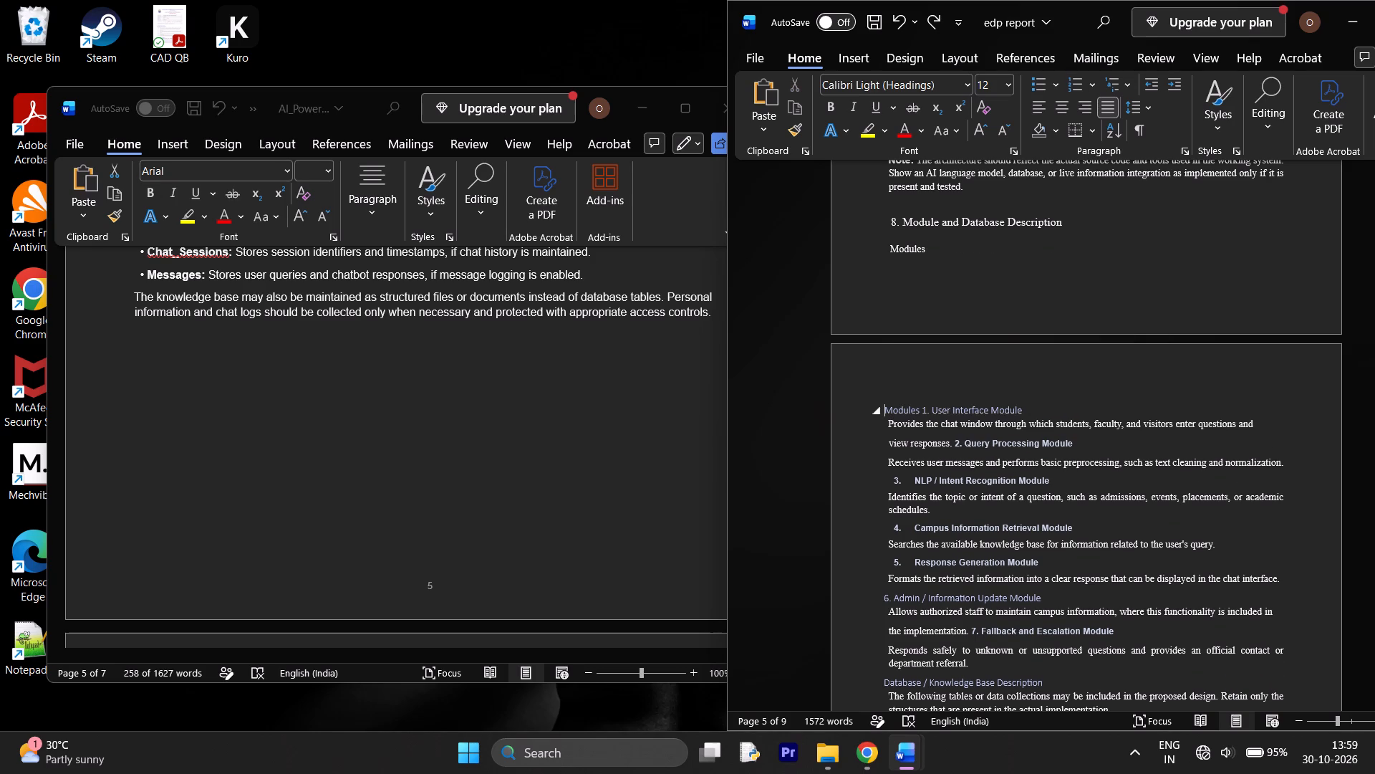
Add a blank line after the architecture note ending "present and tested" so "8. Module and Database Description" starts on the next page.
{"action": "scroll", "coordinate": [614, 398], "scroll_direction": "up", "scroll_amount": 4}
{"action": "scroll", "coordinate": [614, 398], "scroll_direction": "down", "scroll_amount": 1}
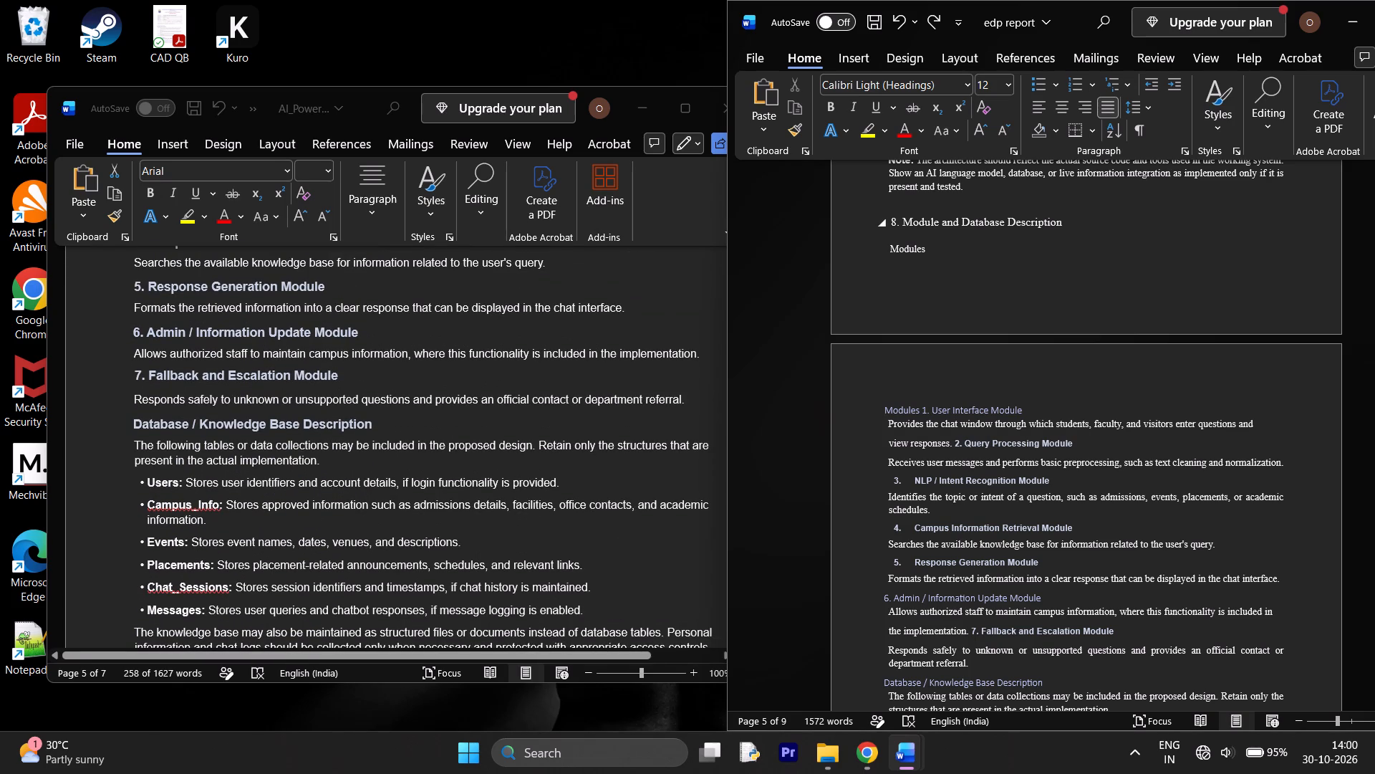
{"action": "left_click", "coordinate": [1073, 226]}
{"action": "left_click", "coordinate": [967, 190]}
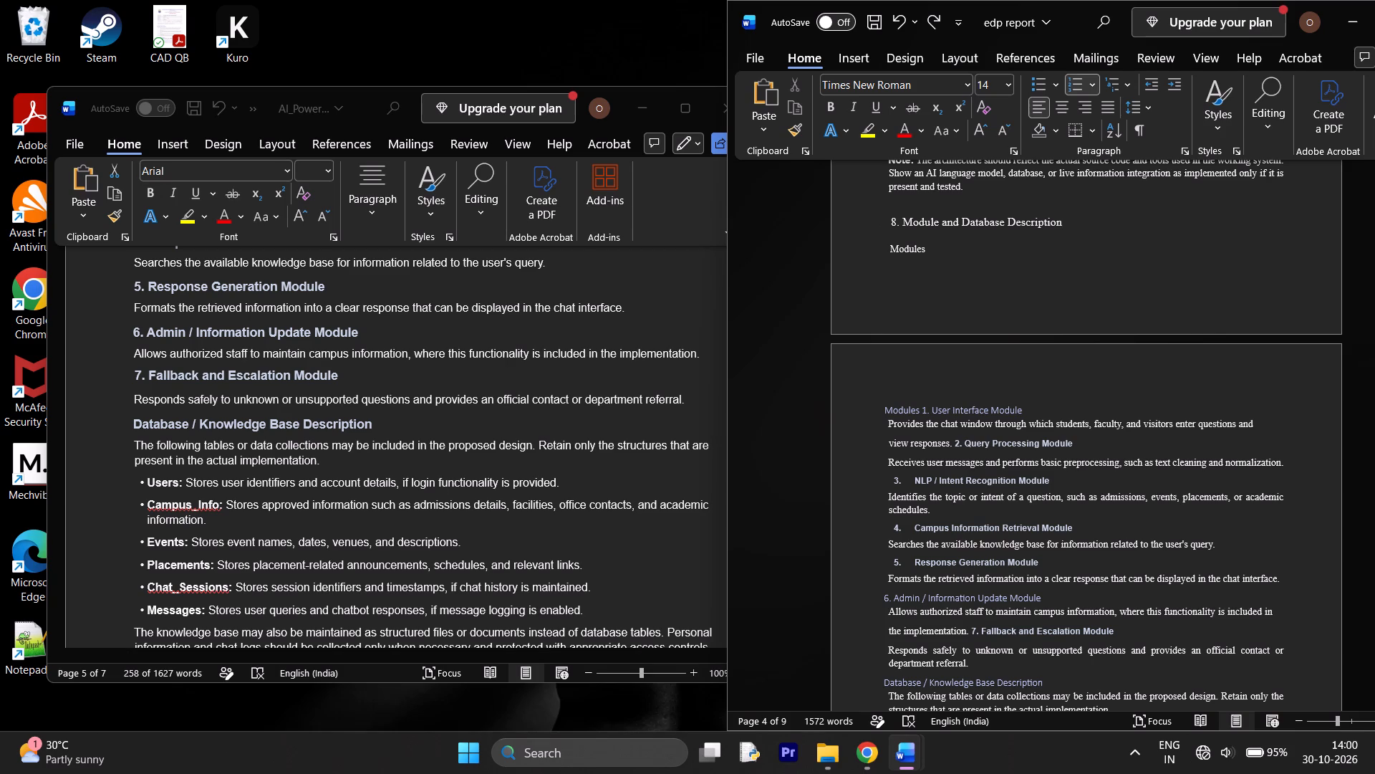
{"action": "key", "text": "Return"}
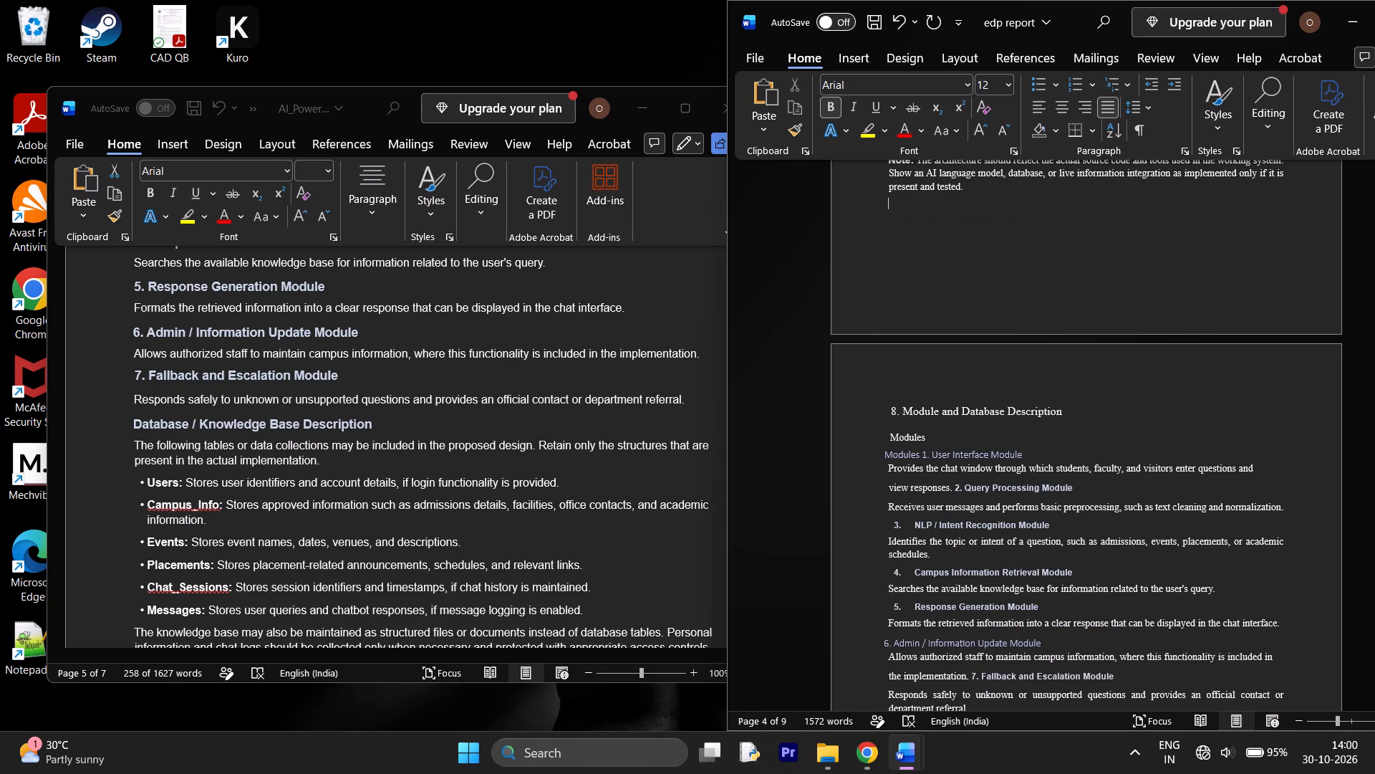
Delete the "Good to see you" and "Progress is a pattern" screenshots beneath "9. Sample Input and Output Screens".
{"action": "scroll", "coordinate": [949, 267], "scroll_direction": "down", "scroll_amount": 6}
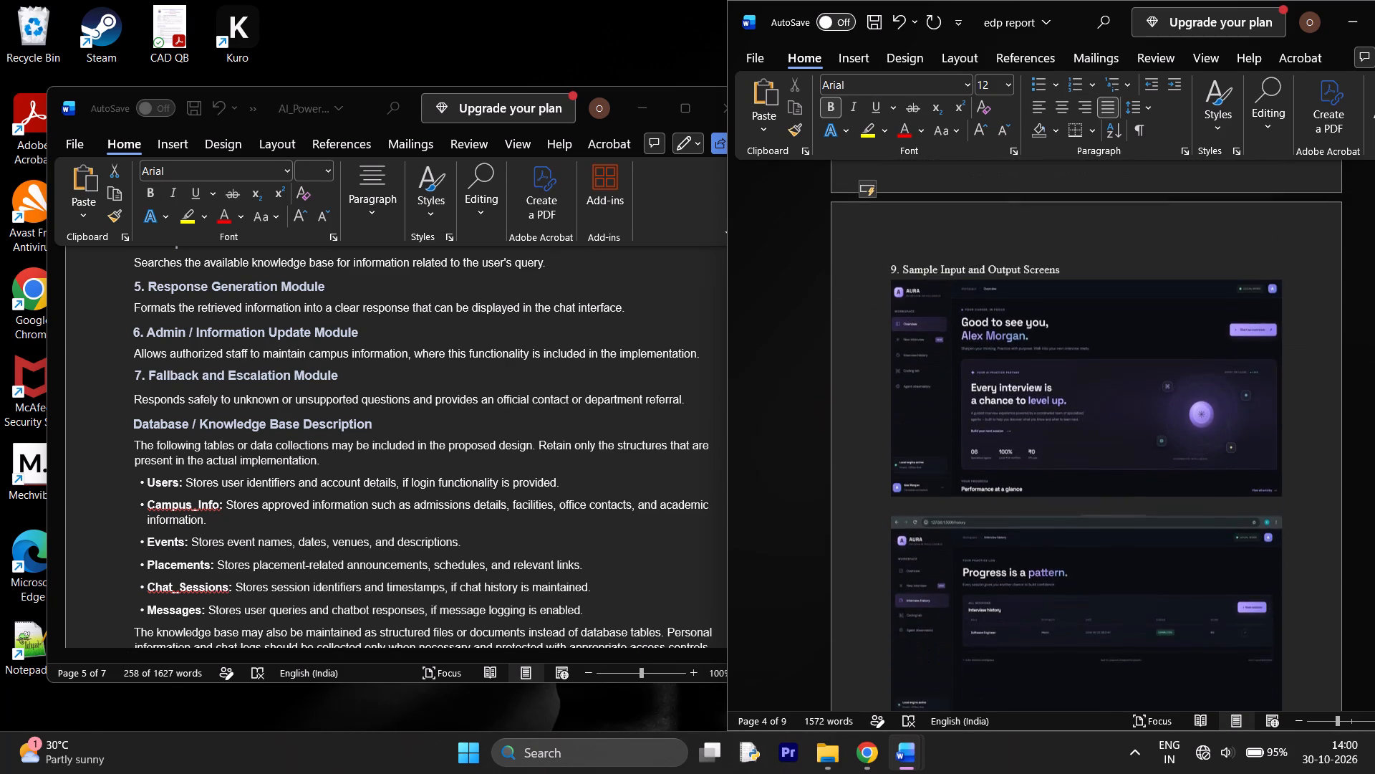
{"action": "scroll", "coordinate": [949, 267], "scroll_direction": "down", "scroll_amount": 3}
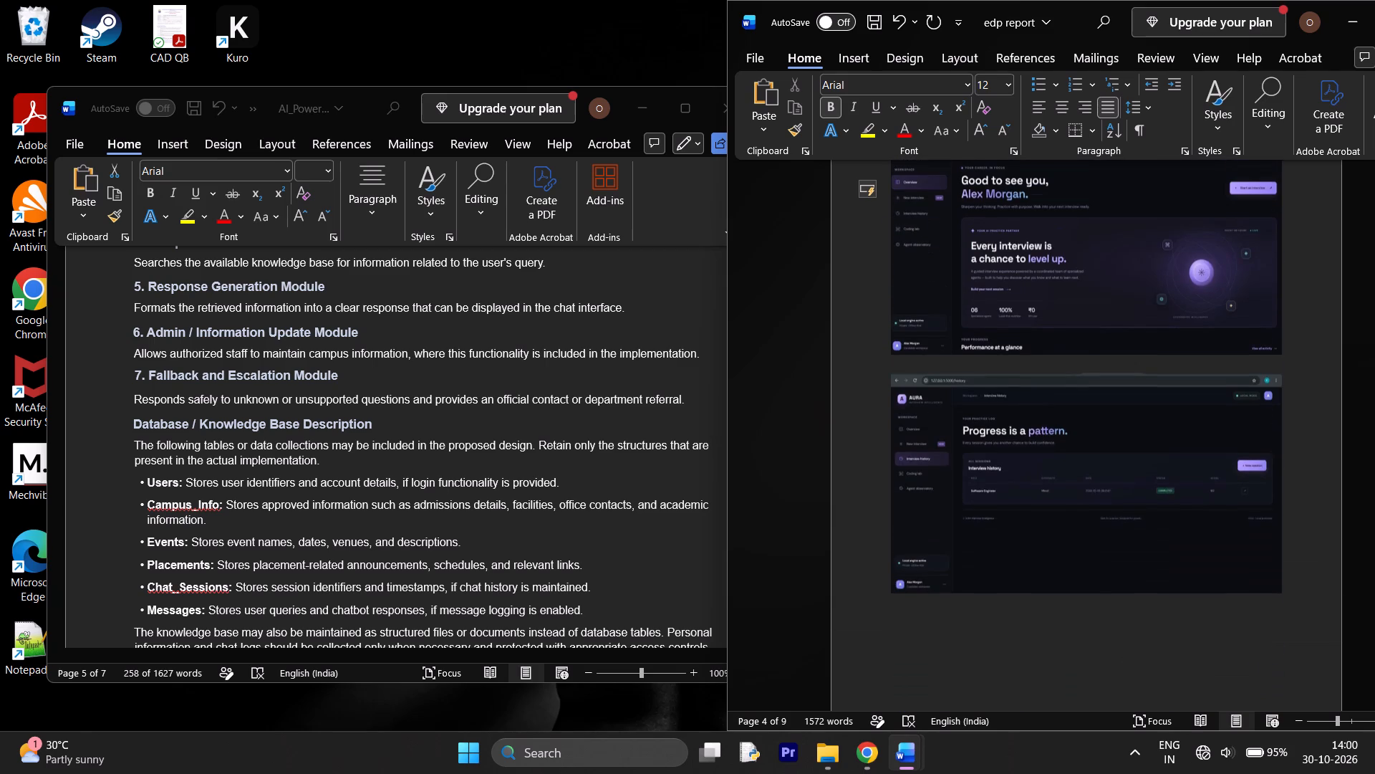
{"action": "scroll", "coordinate": [949, 381], "scroll_direction": "up", "scroll_amount": 1}
{"action": "left_click", "coordinate": [967, 362]}
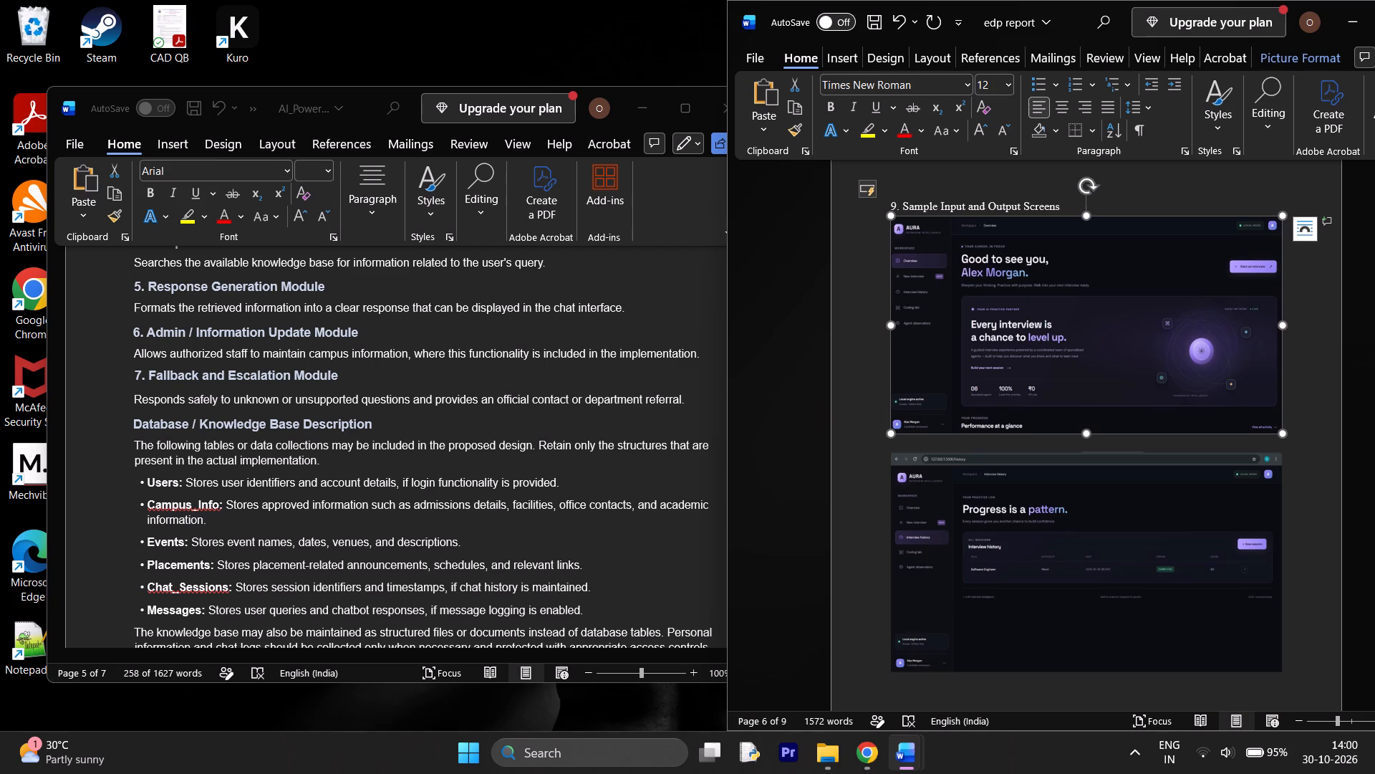
{"action": "key", "text": "Delete"}
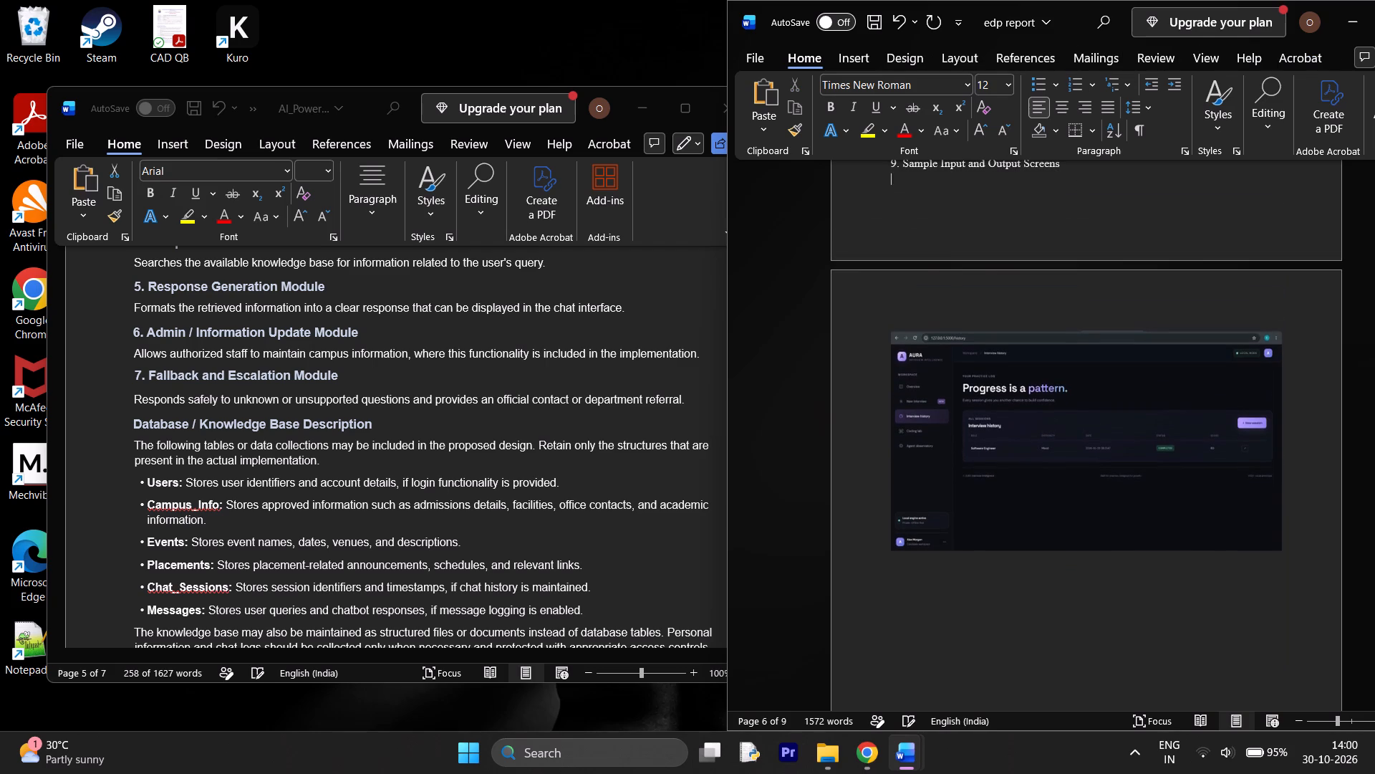
{"action": "left_click", "coordinate": [967, 362]}
{"action": "scroll", "coordinate": [967, 362], "scroll_direction": "up", "scroll_amount": 1}
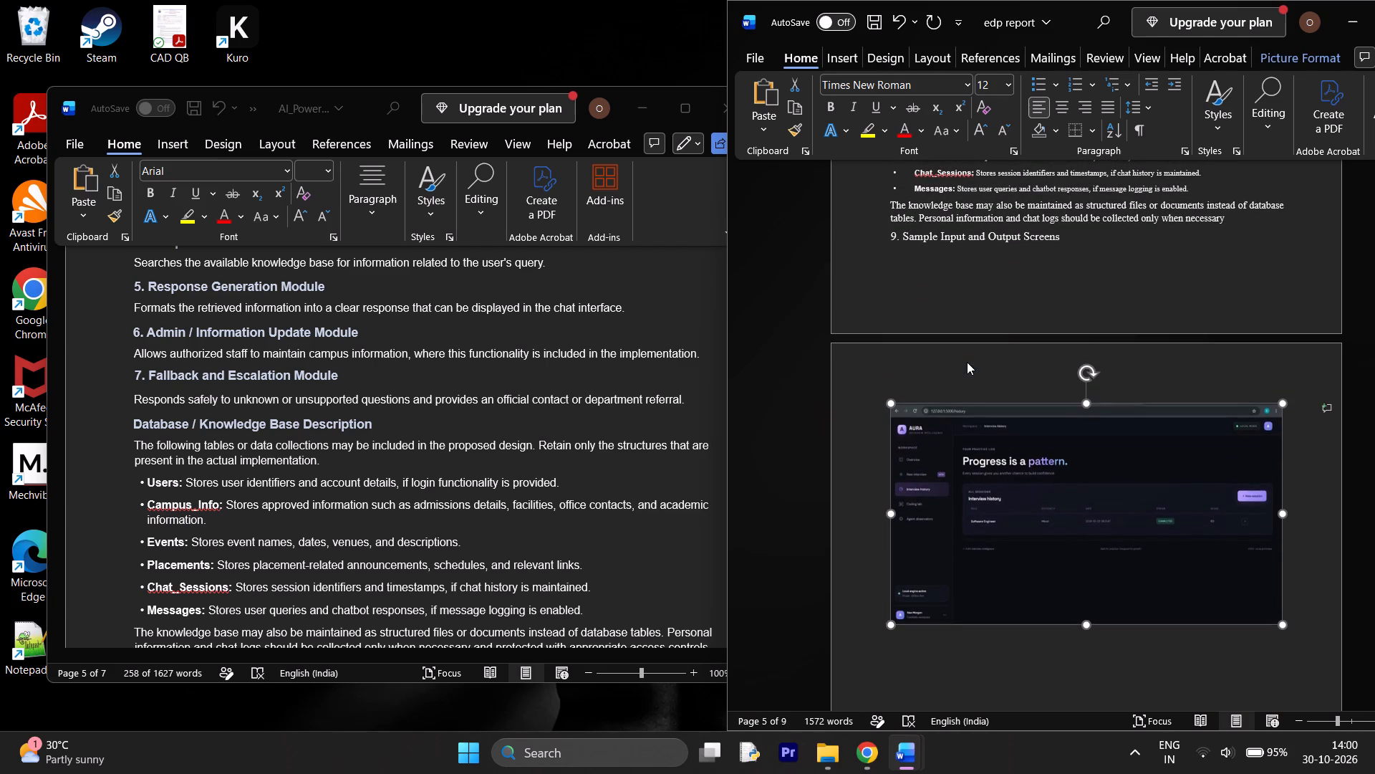
{"action": "key", "text": "Delete"}
Delete section 9's "Small steps. Better solutions." and "Good momentum" screenshots.
{"action": "scroll", "coordinate": [967, 362], "scroll_direction": "down", "scroll_amount": 5}
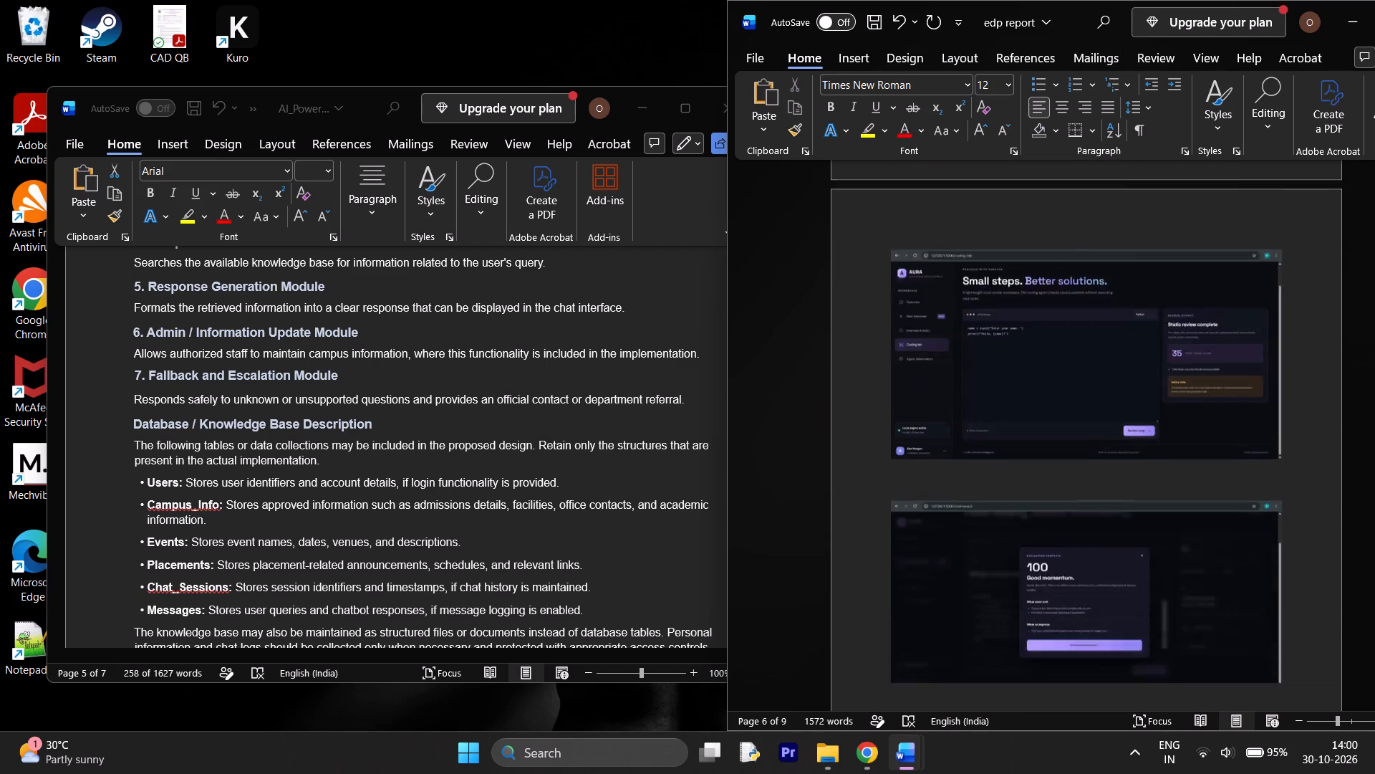
{"action": "scroll", "coordinate": [967, 362], "scroll_direction": "down", "scroll_amount": 1}
{"action": "scroll", "coordinate": [966, 370], "scroll_direction": "up", "scroll_amount": 3}
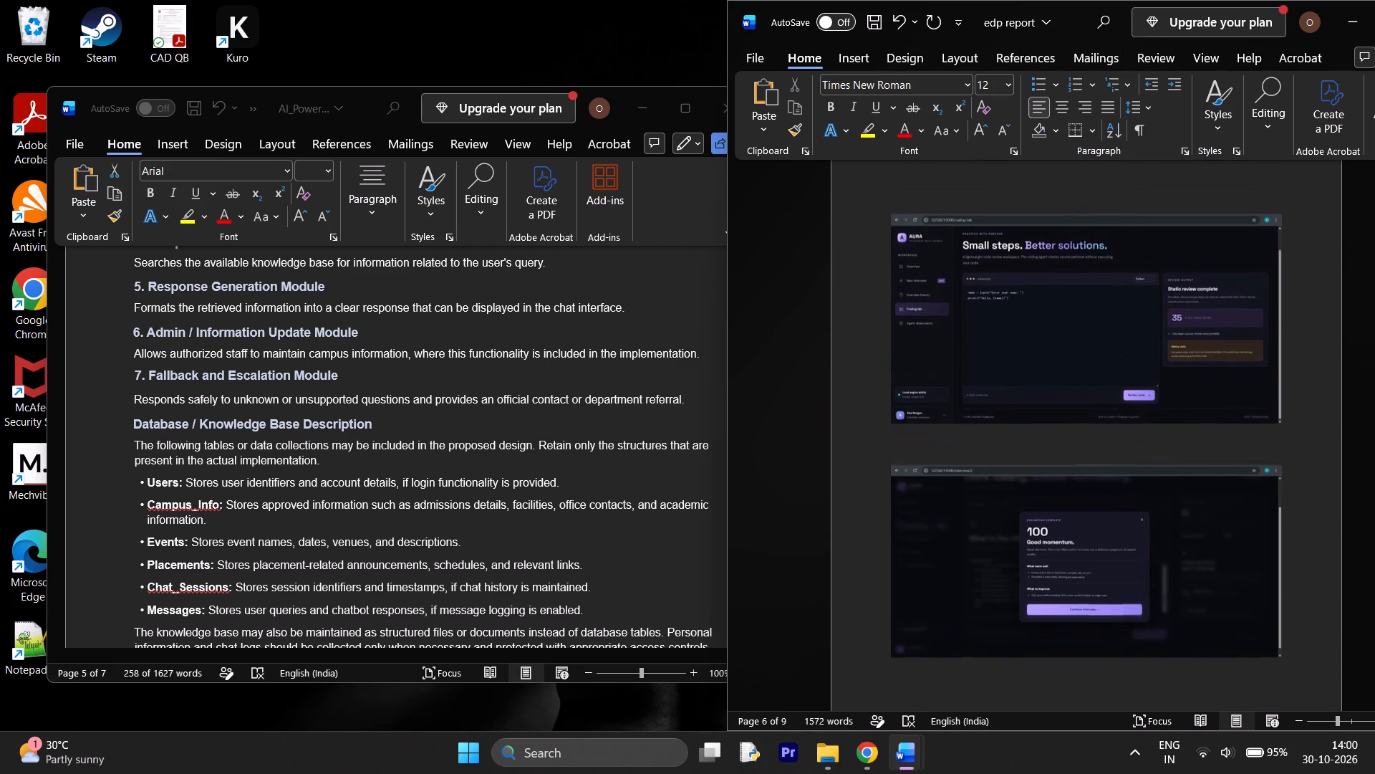
{"action": "left_click", "coordinate": [966, 370]}
{"action": "key", "text": "Delete"}
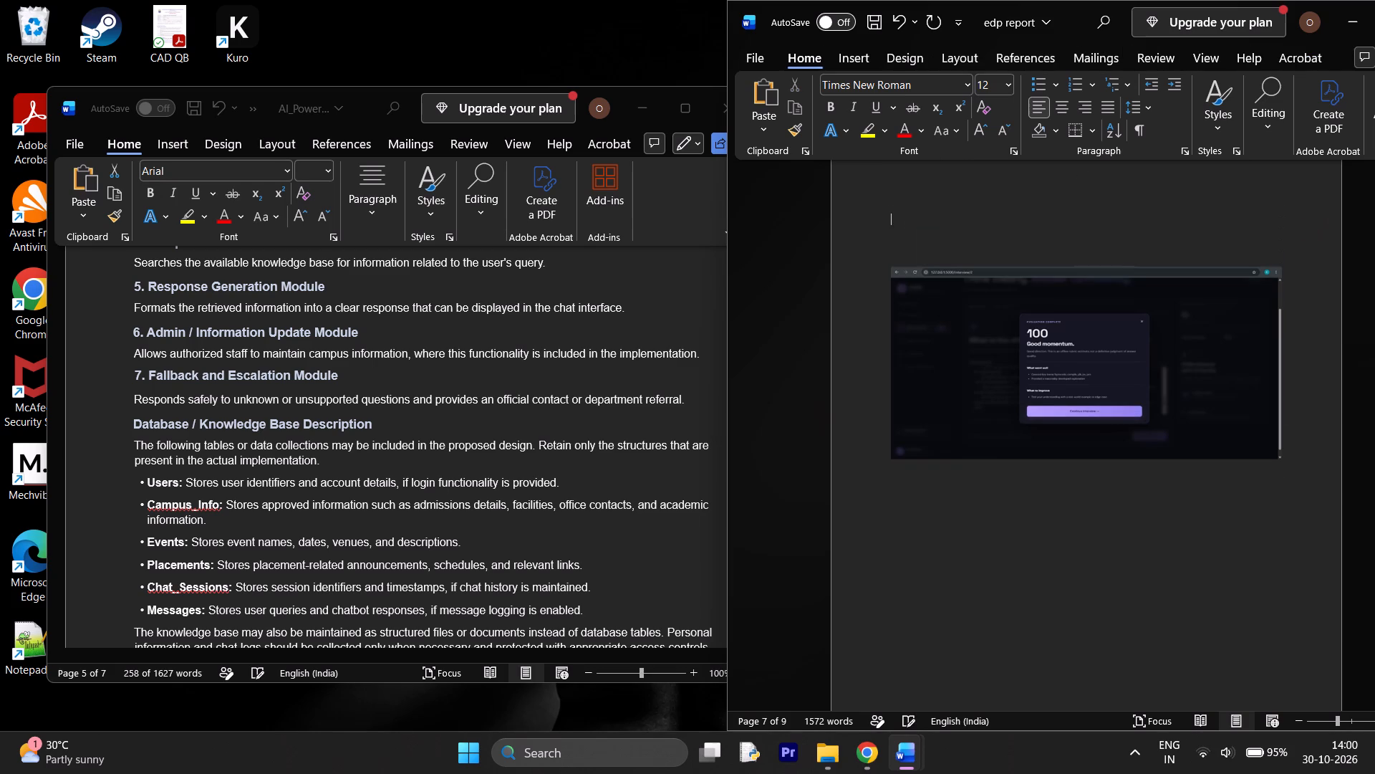
{"action": "left_click", "coordinate": [968, 370]}
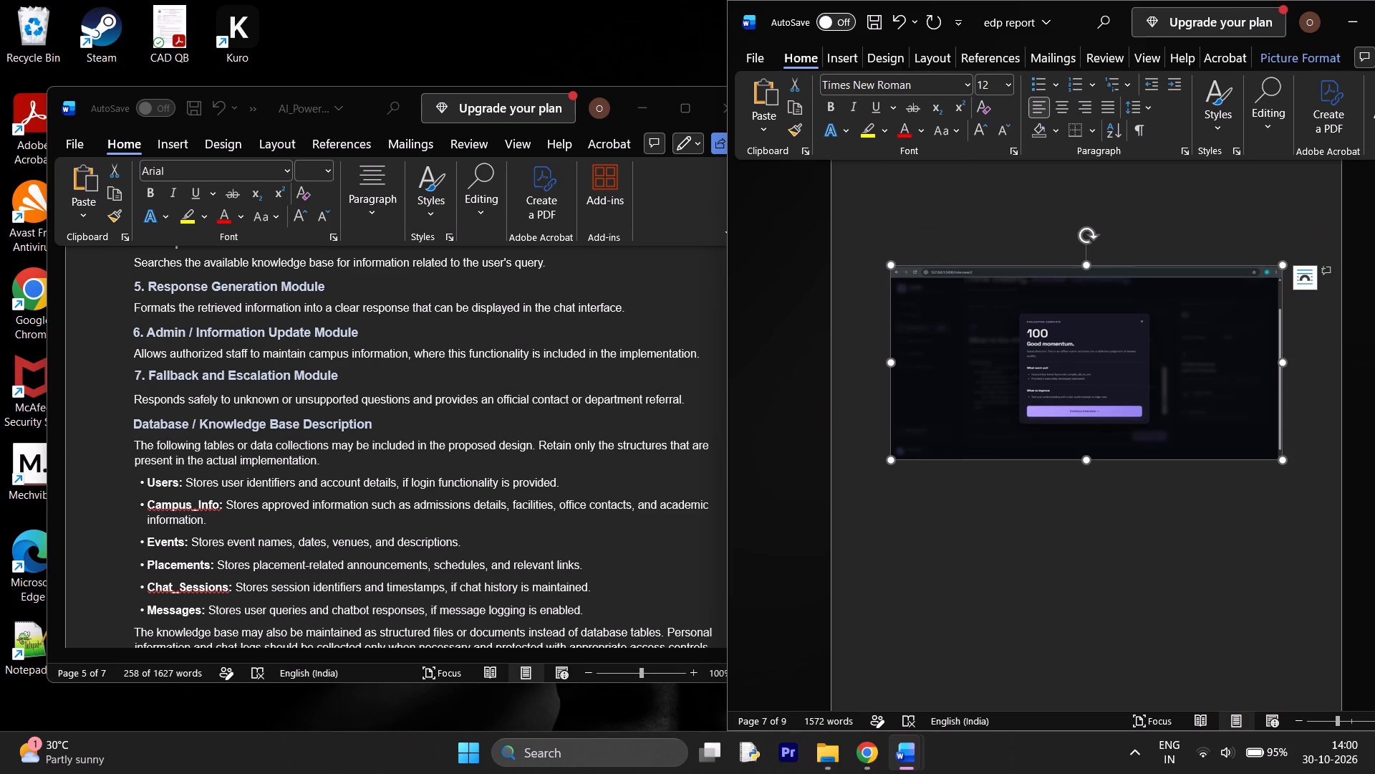
{"action": "key", "text": "Delete"}
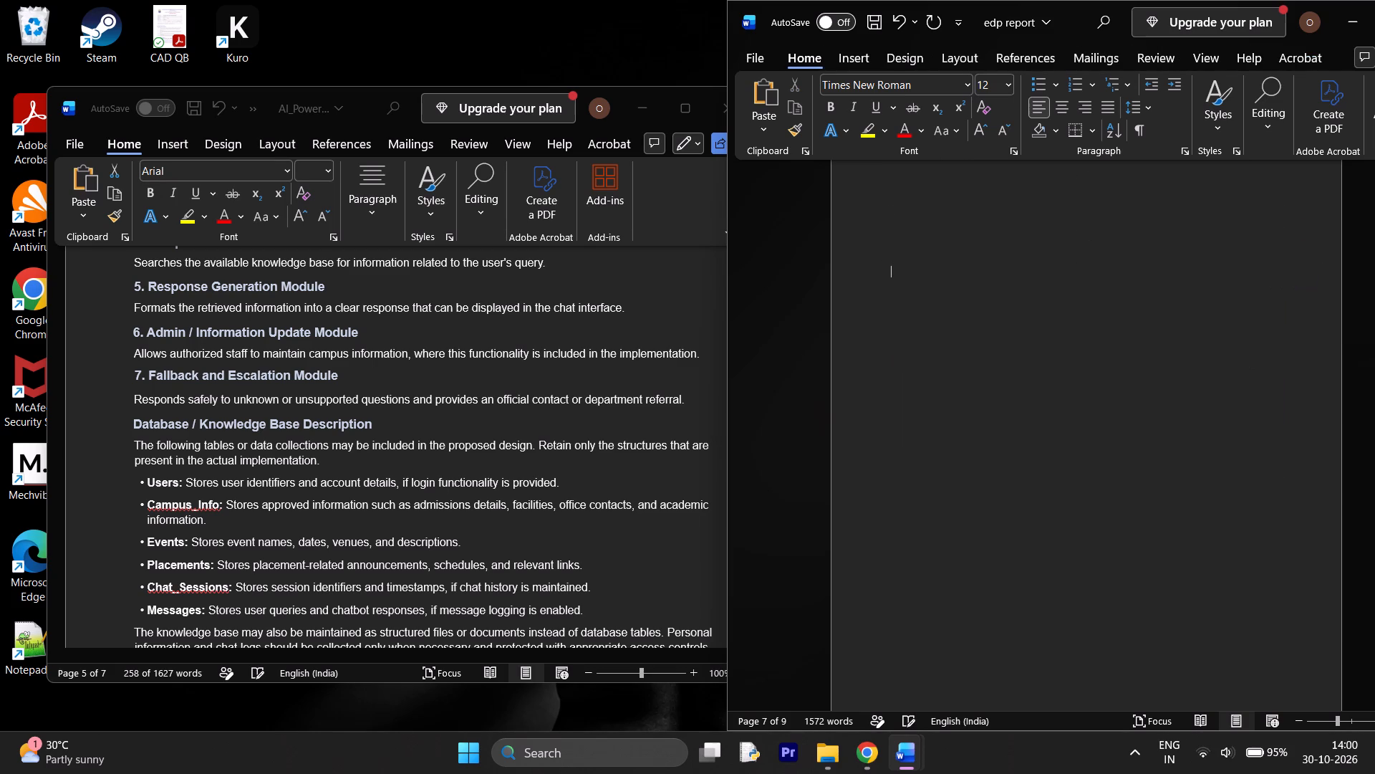
Remove the empty lines left by the deleted screenshots beneath "9. Sample Input and Output Screens", keeping one blank line under the heading.
{"action": "scroll", "coordinate": [968, 370], "scroll_direction": "down", "scroll_amount": 4}
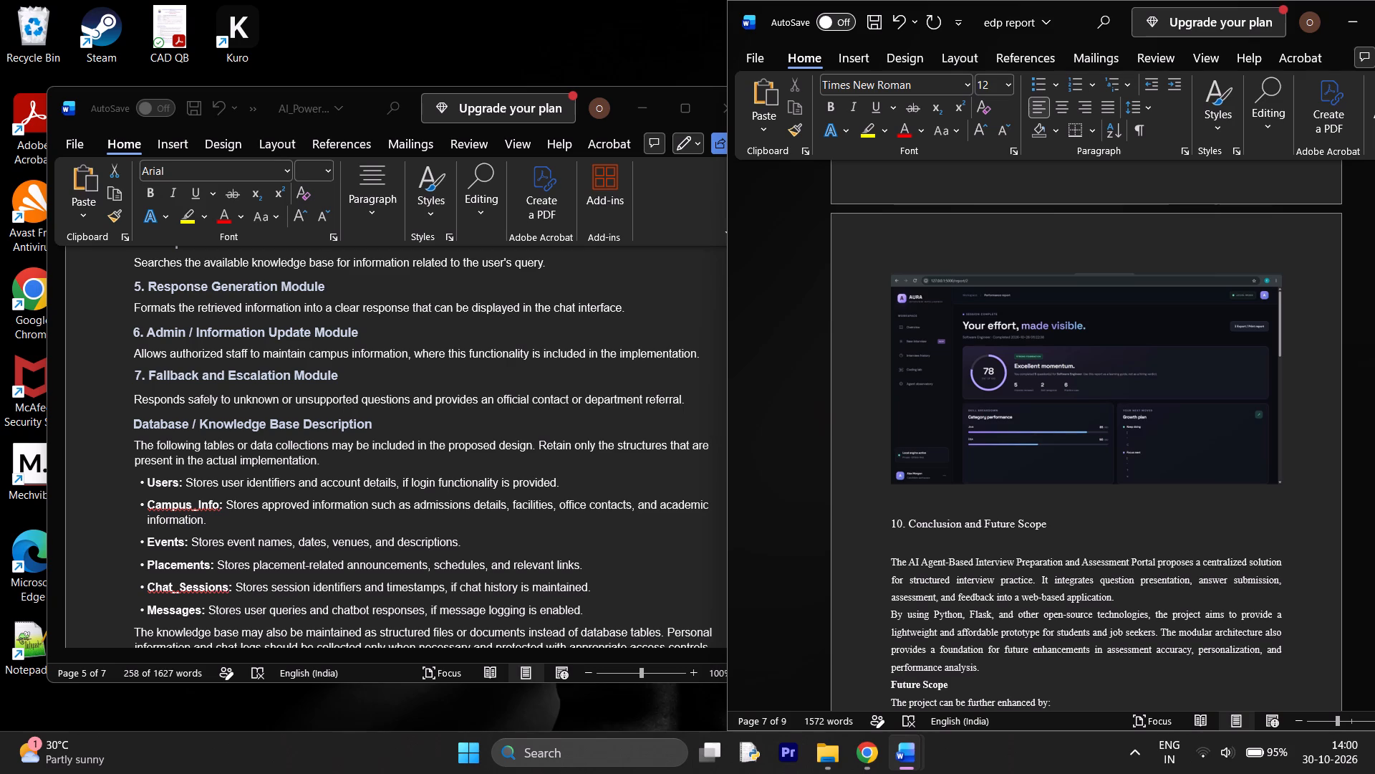
{"action": "scroll", "coordinate": [1005, 350], "scroll_direction": "up", "scroll_amount": 4}
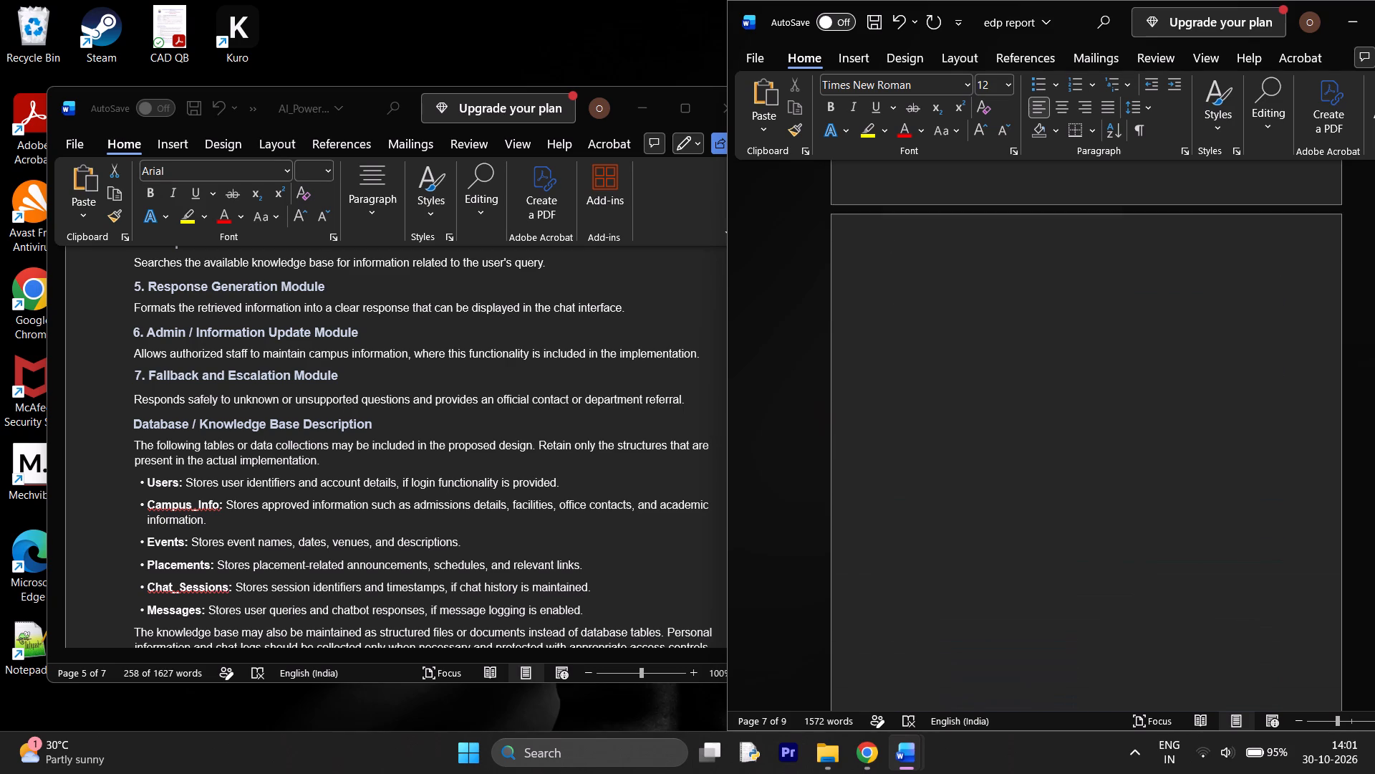
{"action": "scroll", "coordinate": [1005, 350], "scroll_direction": "up", "scroll_amount": 3}
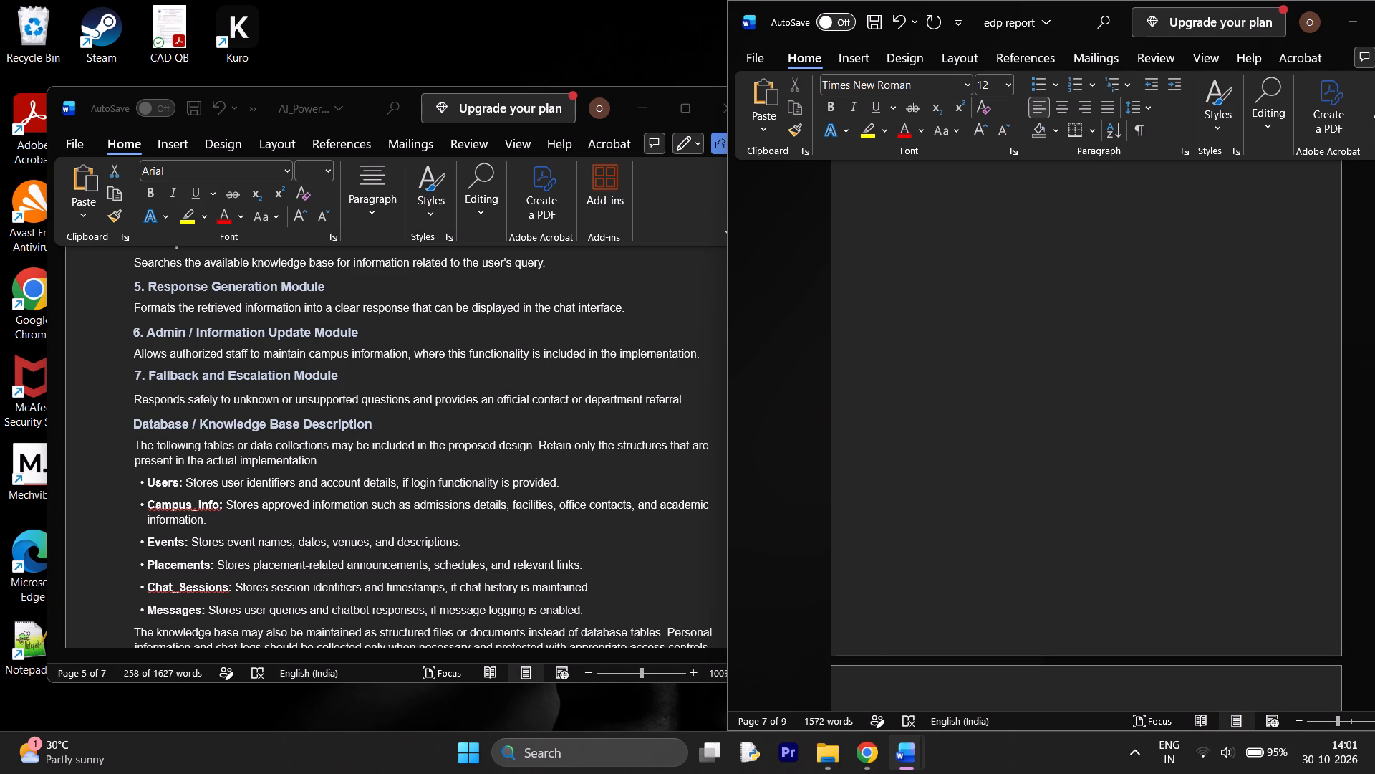
{"action": "key", "text": "BackSpace"}
{"action": "key", "text": "BackSpace"}
{"action": "key", "text": "BackSpace"}
{"action": "key", "text": "BackSpace"}
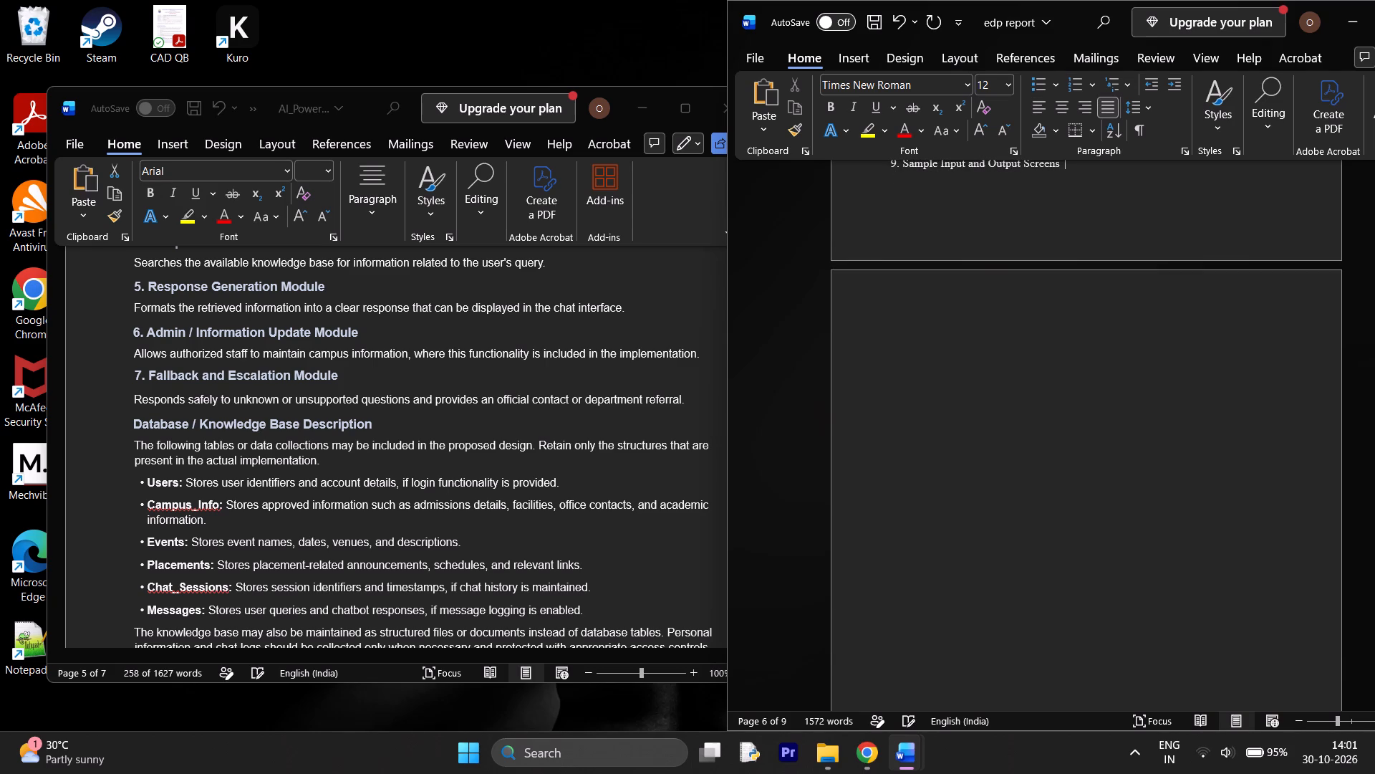
{"action": "scroll", "coordinate": [1005, 350], "scroll_direction": "up", "scroll_amount": 1}
{"action": "key", "text": "Return"}
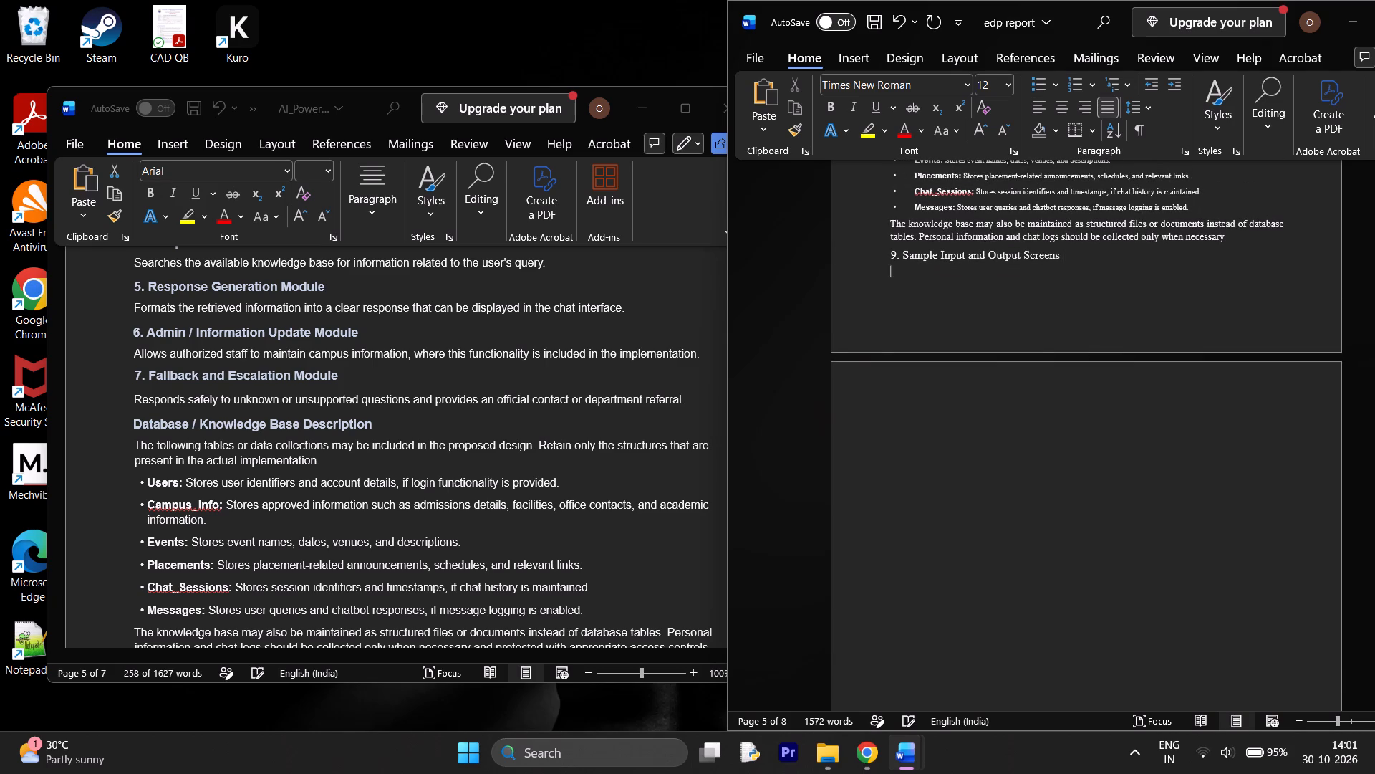
Add a blank line after section 8's closing knowledge base paragraph so the section 9 heading starts on the next page.
{"action": "scroll", "coordinate": [1005, 350], "scroll_direction": "up", "scroll_amount": 1}
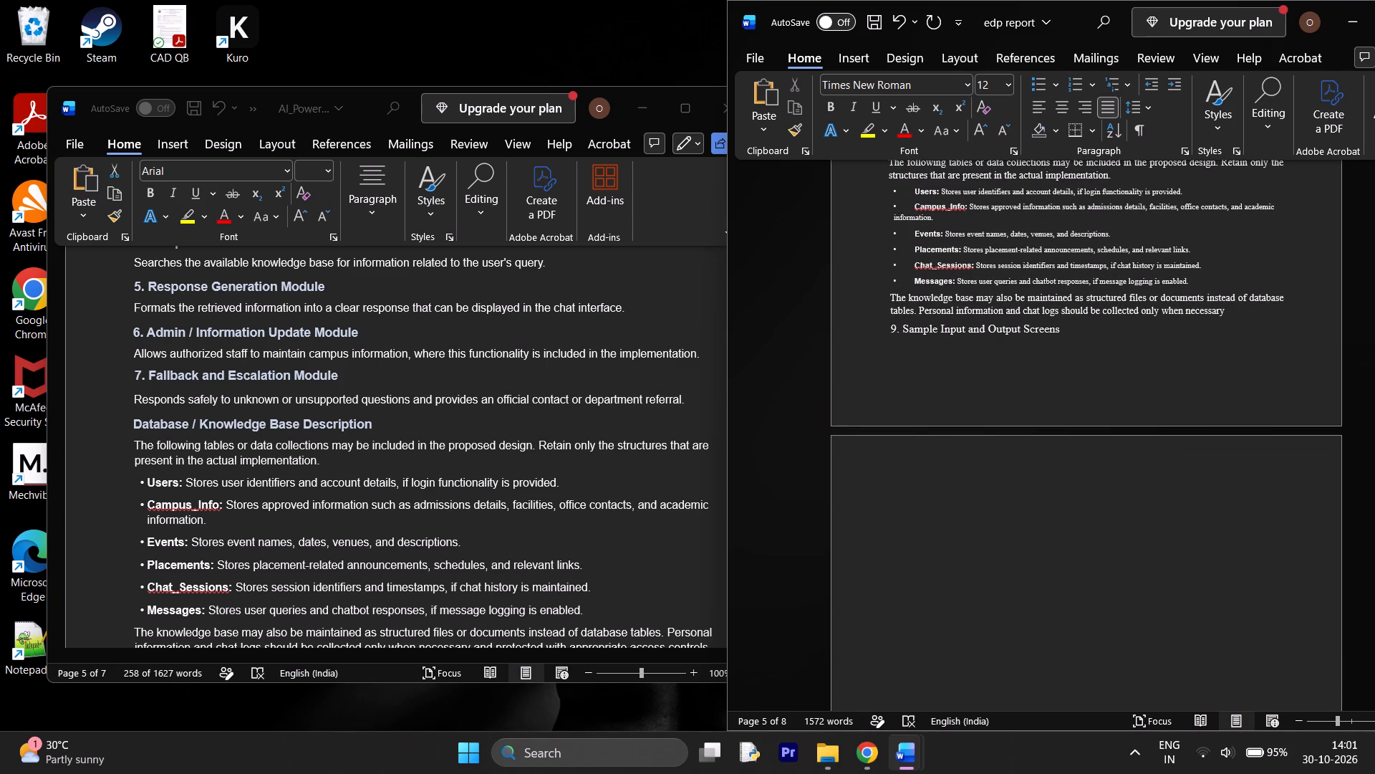
{"action": "left_click", "coordinate": [1227, 313]}
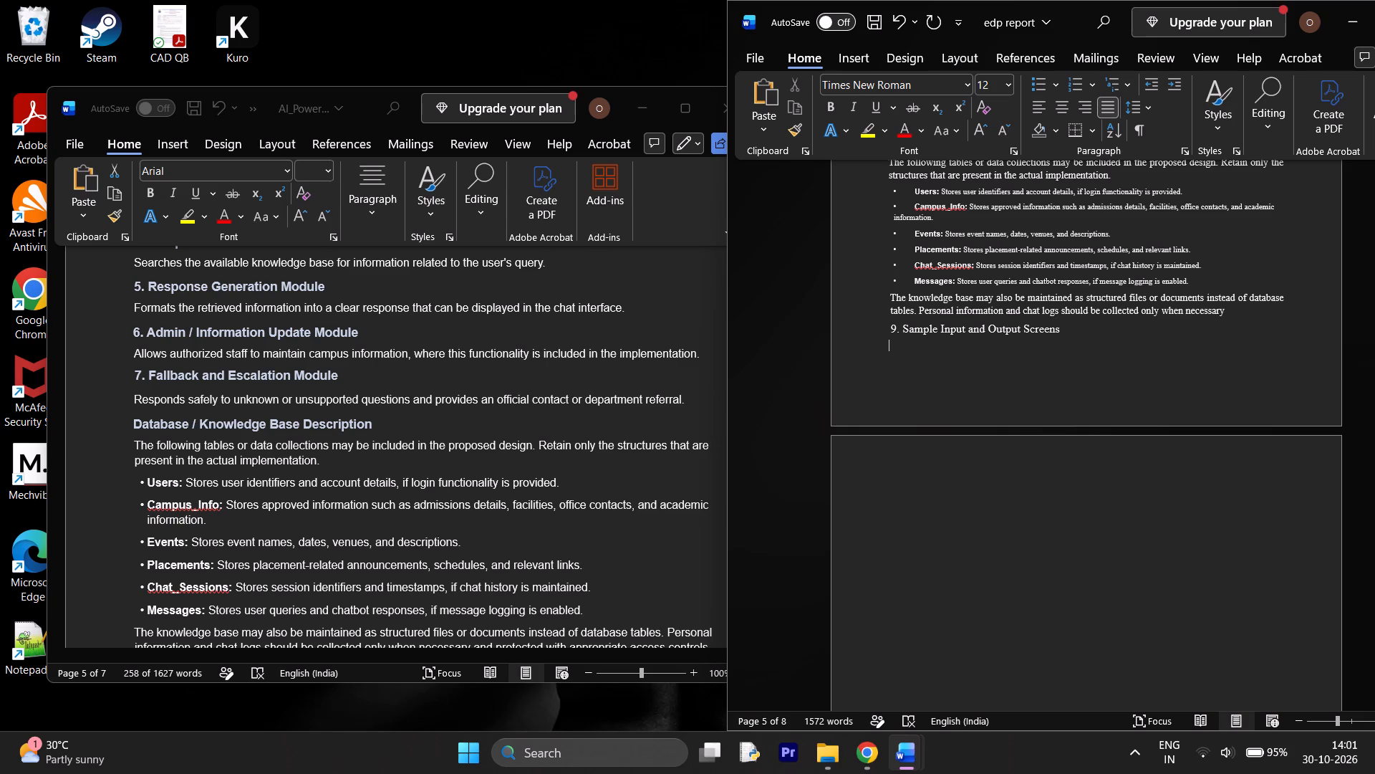
{"action": "left_click", "coordinate": [1227, 313]}
{"action": "key", "text": "Return"}
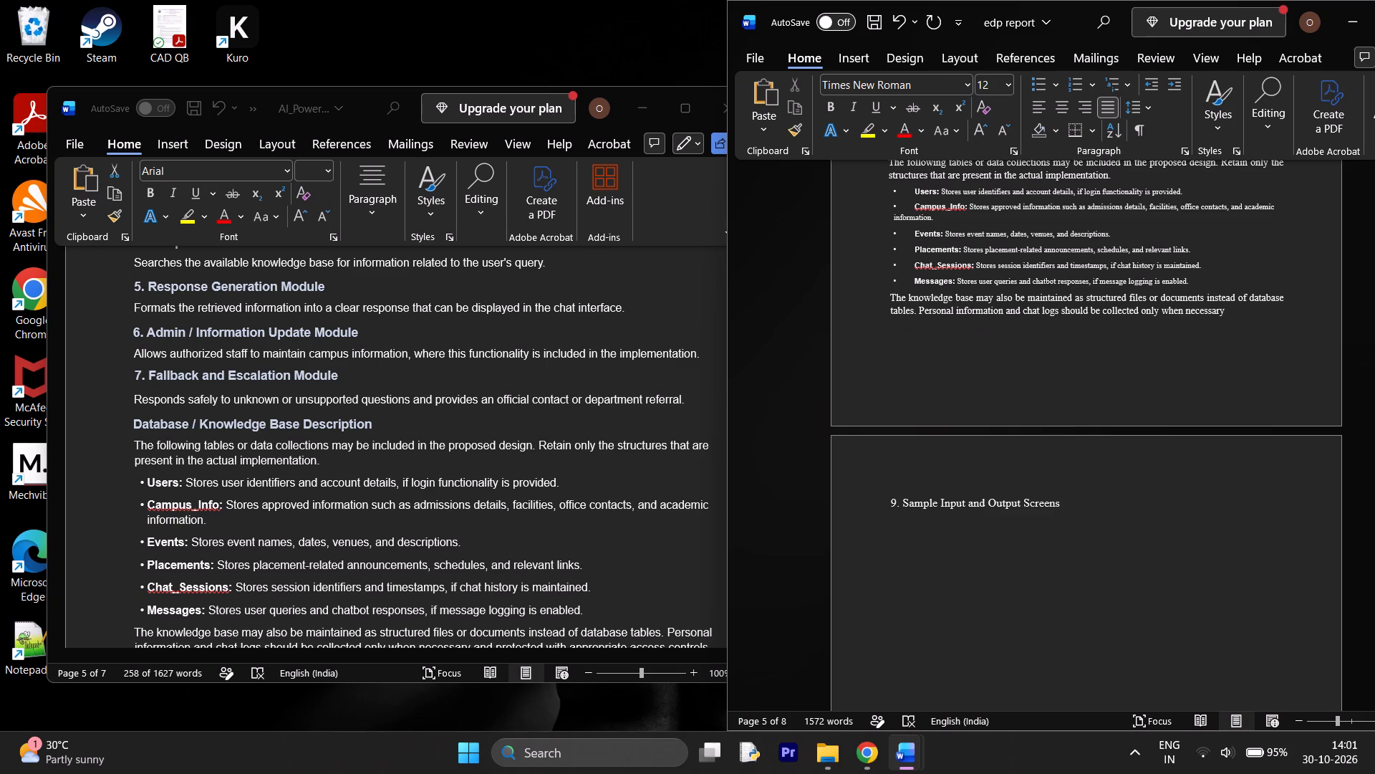
Add a new line directly beneath the "9. Sample Input and Output Screens" heading.
{"action": "scroll", "coordinate": [1227, 312], "scroll_direction": "down", "scroll_amount": 1}
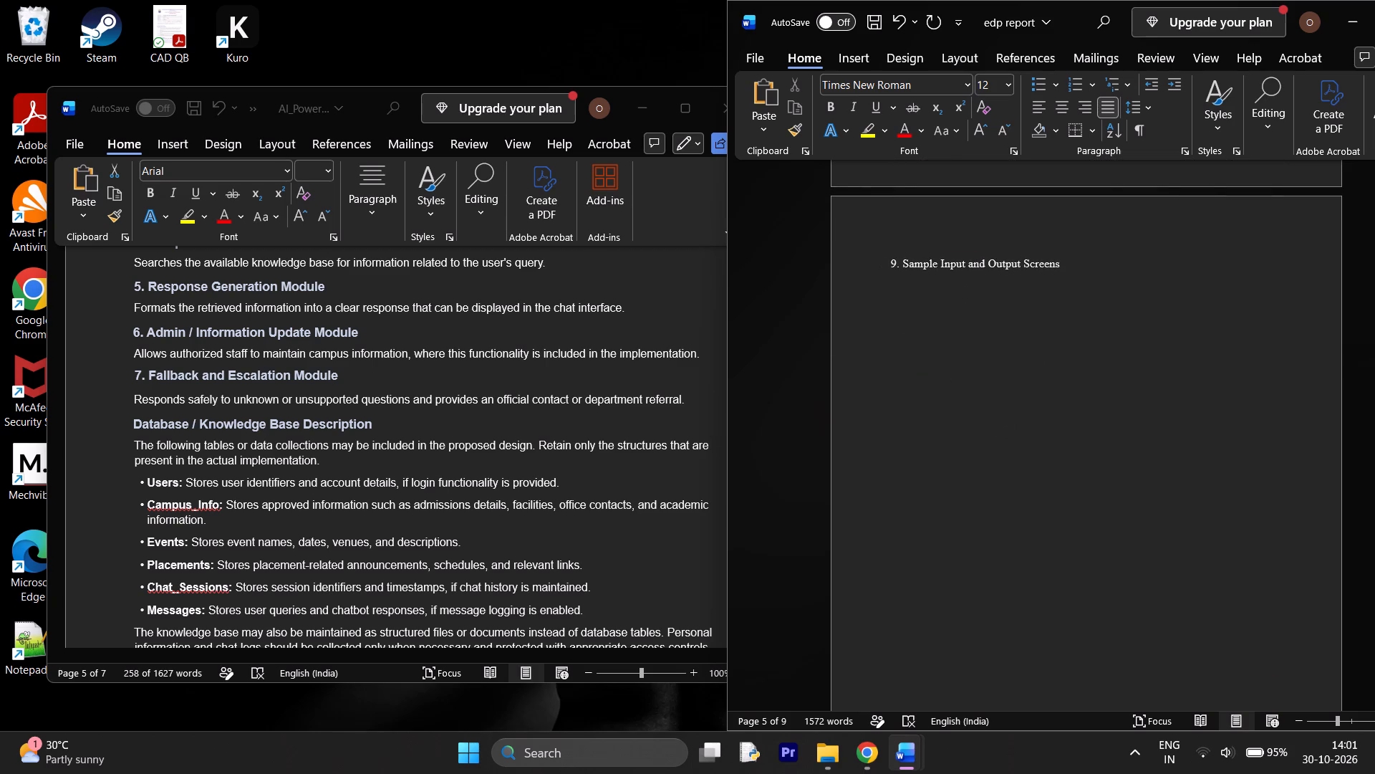
{"action": "left_click", "coordinate": [1069, 274]}
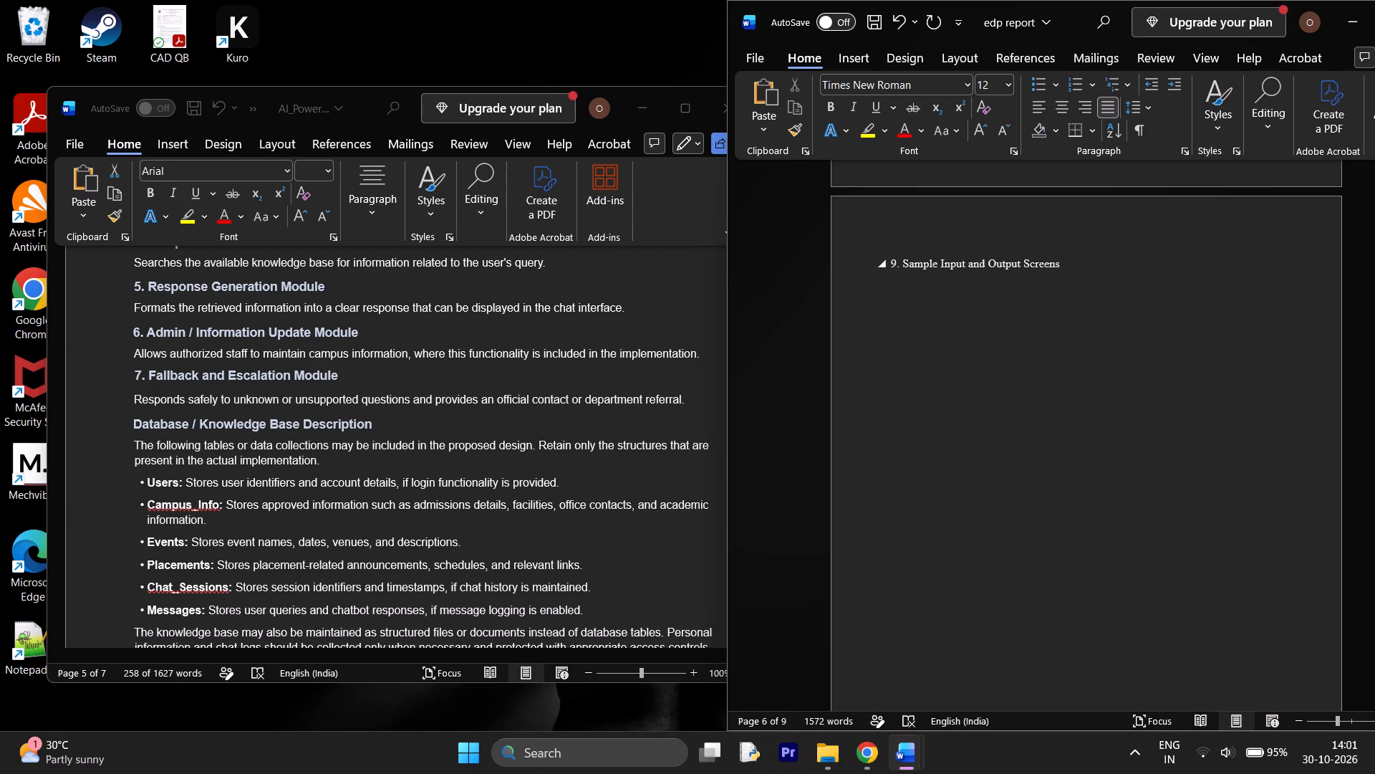
{"action": "left_click", "coordinate": [1061, 268]}
{"action": "key", "text": "Return"}
{"action": "scroll", "coordinate": [549, 356], "scroll_direction": "down", "scroll_amount": 4}
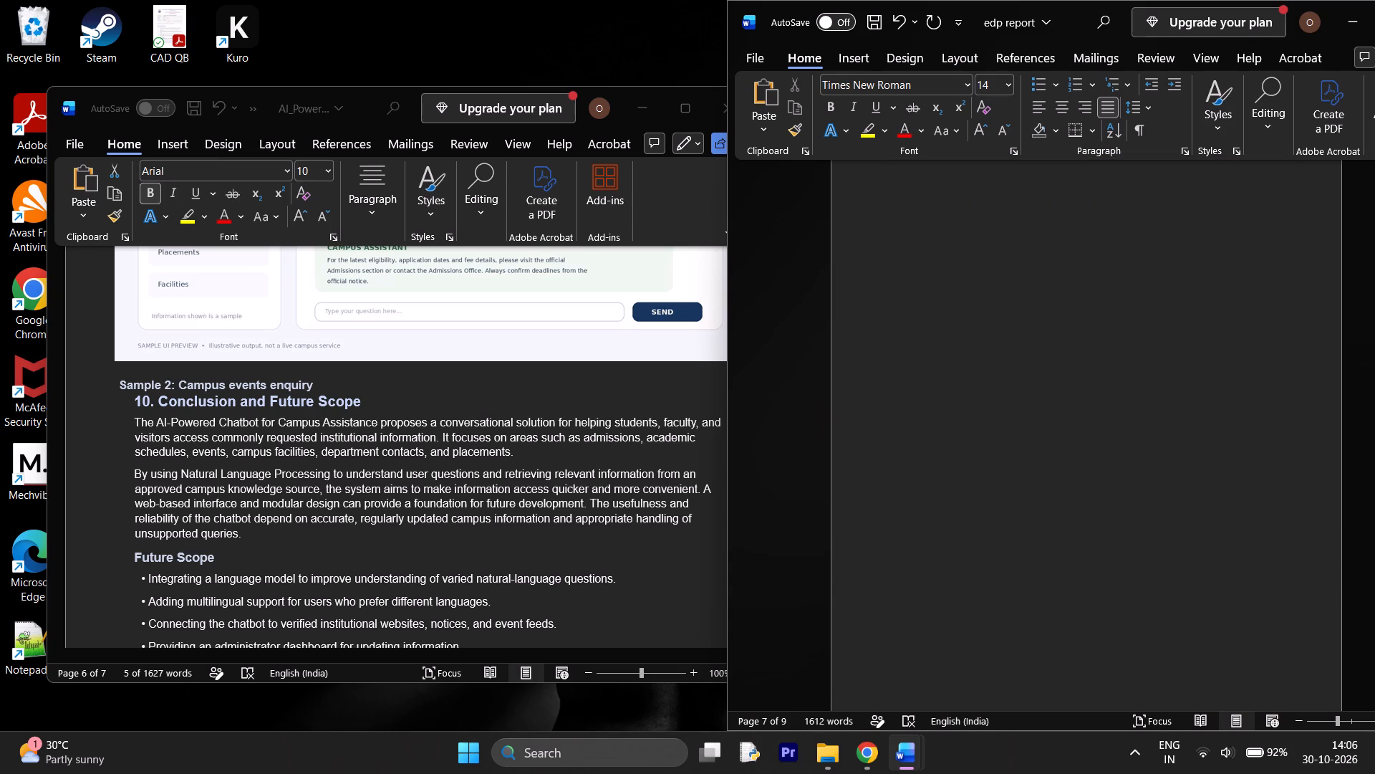
{"action": "scroll", "coordinate": [919, 457], "scroll_direction": "up", "scroll_amount": 1}
{"action": "left_click", "coordinate": [919, 457]}
{"action": "scroll", "coordinate": [919, 457], "scroll_direction": "up", "scroll_amount": 4}
{"action": "scroll", "coordinate": [919, 457], "scroll_direction": "down", "scroll_amount": 1}
{"action": "scroll", "coordinate": [919, 457], "scroll_direction": "up", "scroll_amount": 2}
{"action": "scroll", "coordinate": [919, 457], "scroll_direction": "down", "scroll_amount": 1}
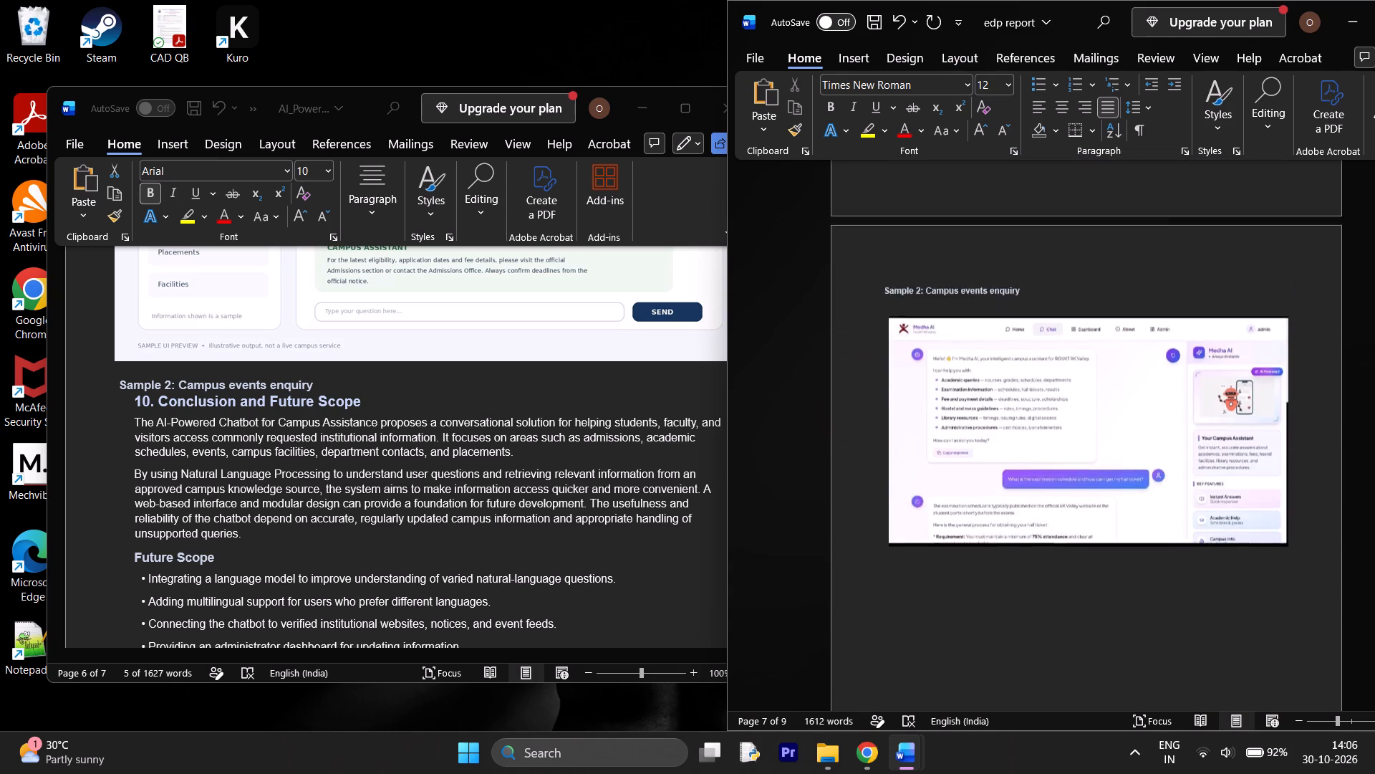
{"action": "scroll", "coordinate": [919, 457], "scroll_direction": "down", "scroll_amount": 3}
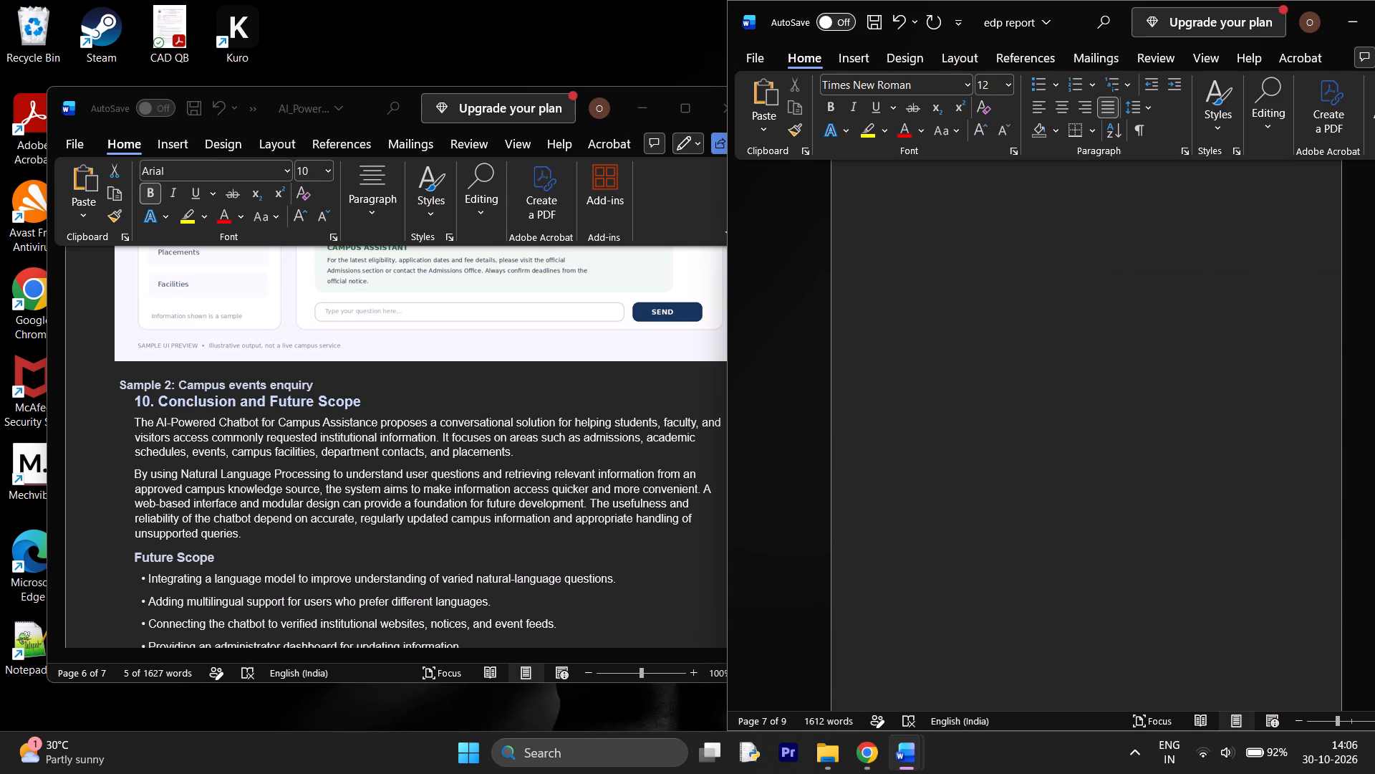
{"action": "scroll", "coordinate": [919, 457], "scroll_direction": "down", "scroll_amount": 2}
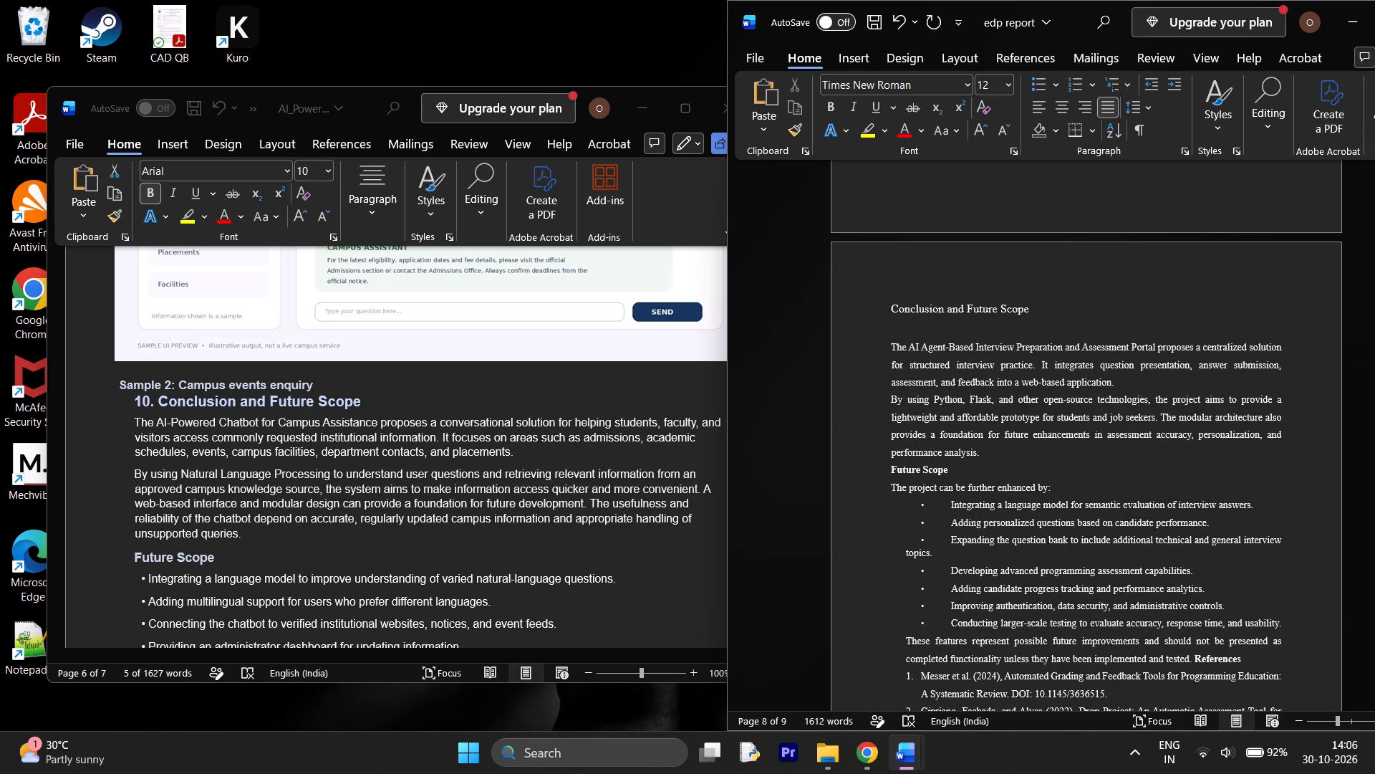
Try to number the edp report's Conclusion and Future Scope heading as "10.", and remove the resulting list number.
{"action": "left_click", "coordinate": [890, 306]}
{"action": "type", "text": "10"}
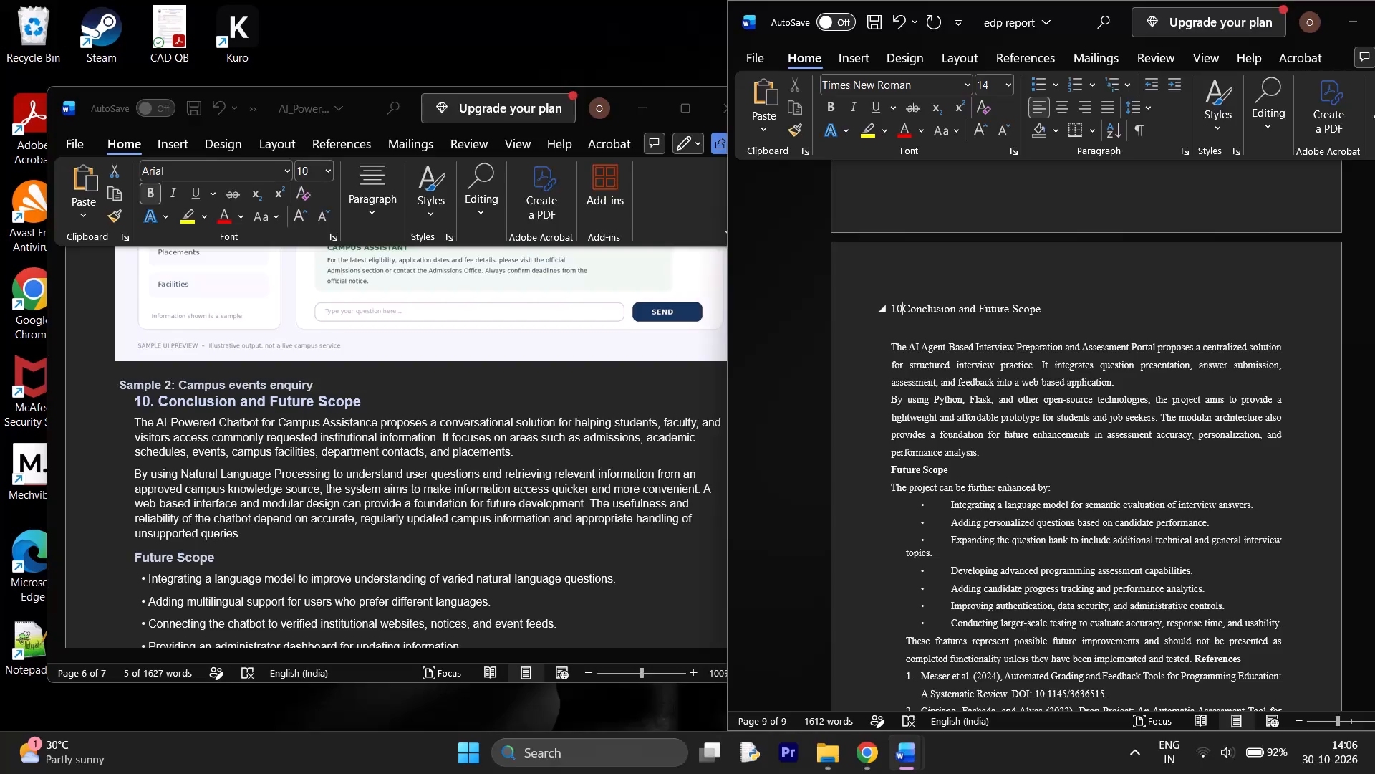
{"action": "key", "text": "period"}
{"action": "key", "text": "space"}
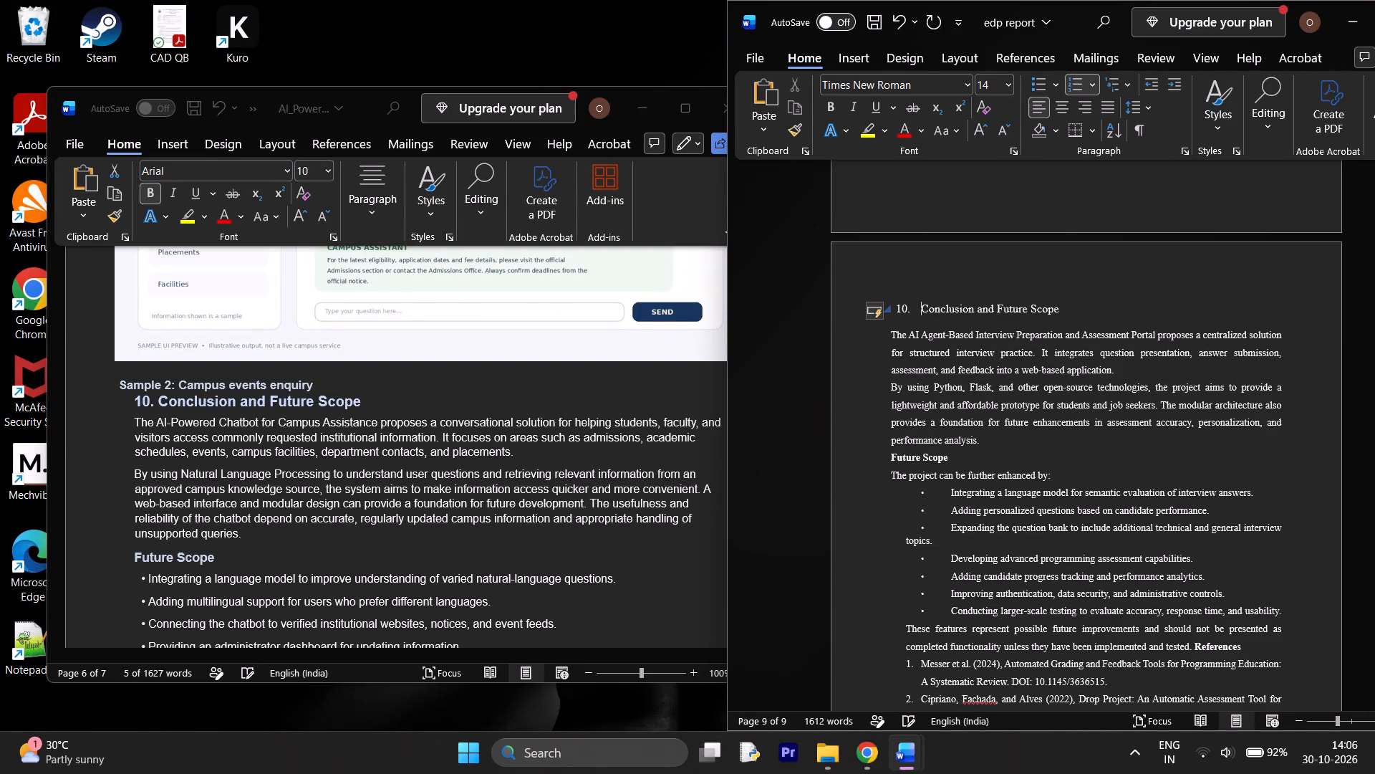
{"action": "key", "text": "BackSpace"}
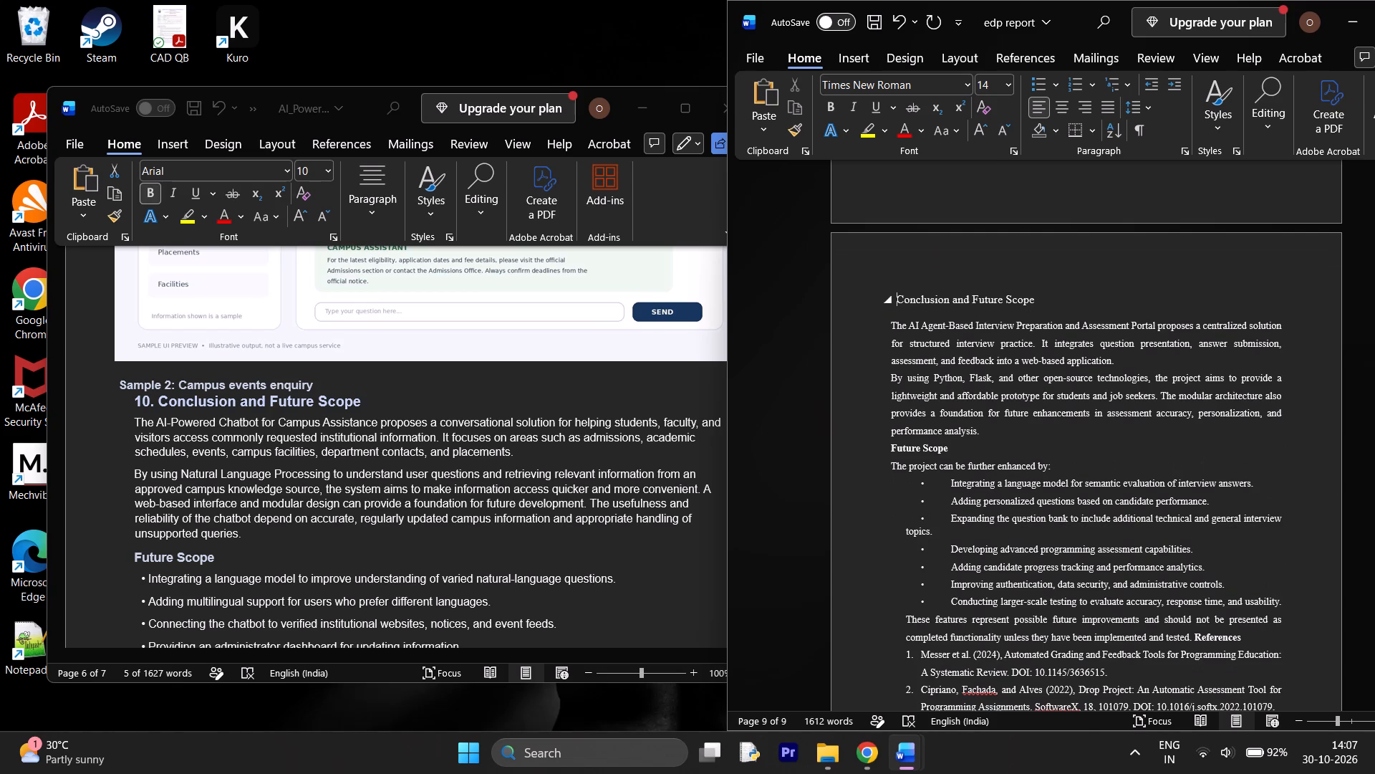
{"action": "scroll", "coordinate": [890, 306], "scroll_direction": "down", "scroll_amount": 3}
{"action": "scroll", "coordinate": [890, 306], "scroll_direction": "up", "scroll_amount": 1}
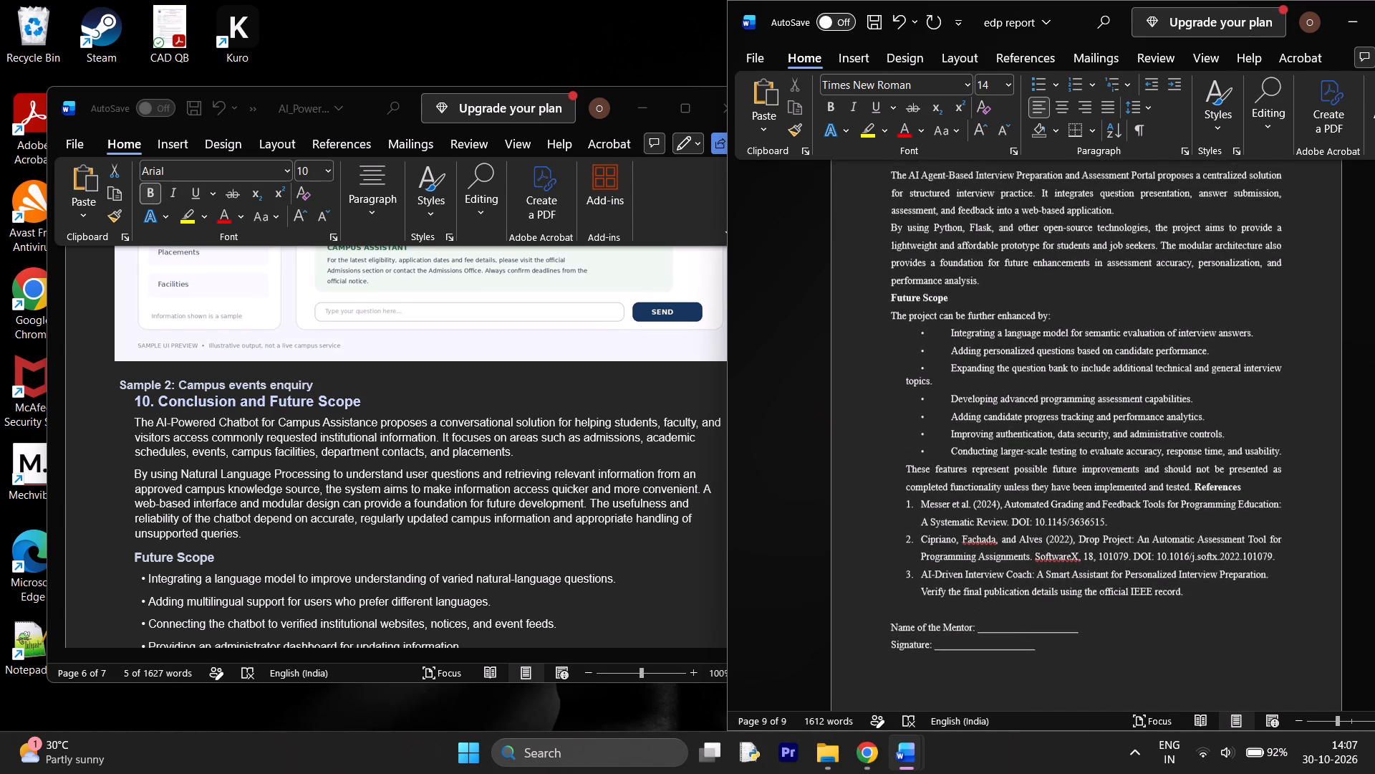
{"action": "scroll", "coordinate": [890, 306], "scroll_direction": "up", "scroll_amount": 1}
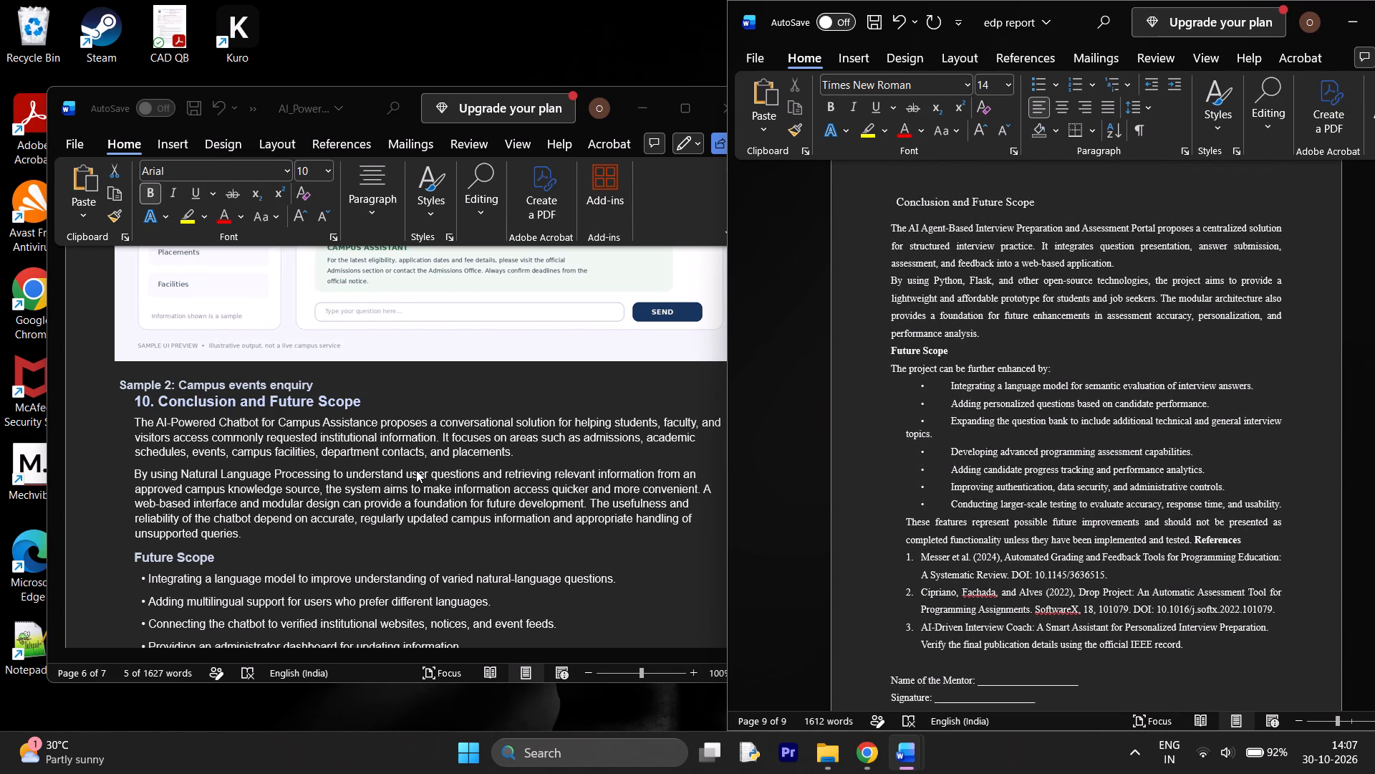
Copy the chatbot report's section 10 content from the first conclusion paragraph through Future Scope, References and the mentor signature lines.
{"action": "scroll", "coordinate": [416, 470], "scroll_direction": "down", "scroll_amount": 3}
{"action": "scroll", "coordinate": [416, 470], "scroll_direction": "right", "scroll_amount": 1}
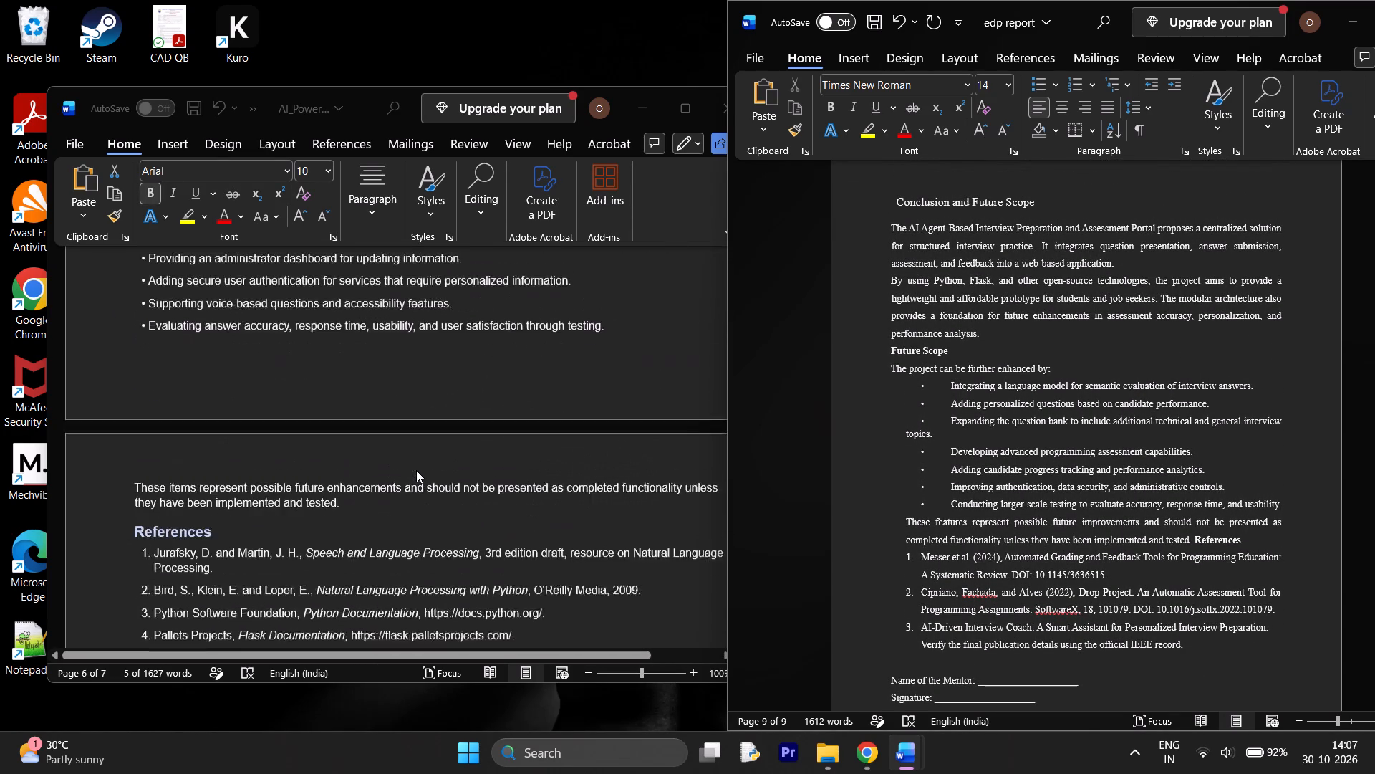
{"action": "scroll", "coordinate": [416, 470], "scroll_direction": "up", "scroll_amount": 2}
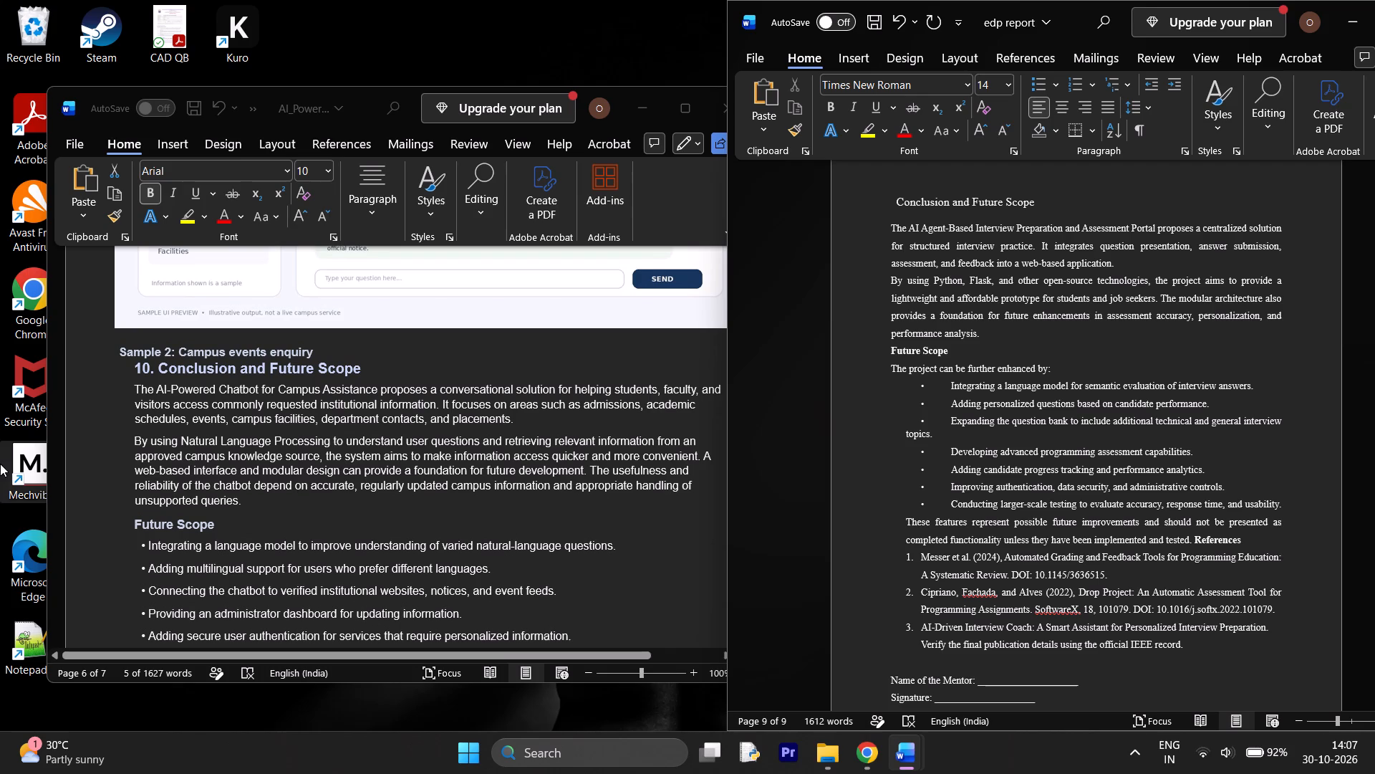
{"action": "left_click", "coordinate": [129, 385]}
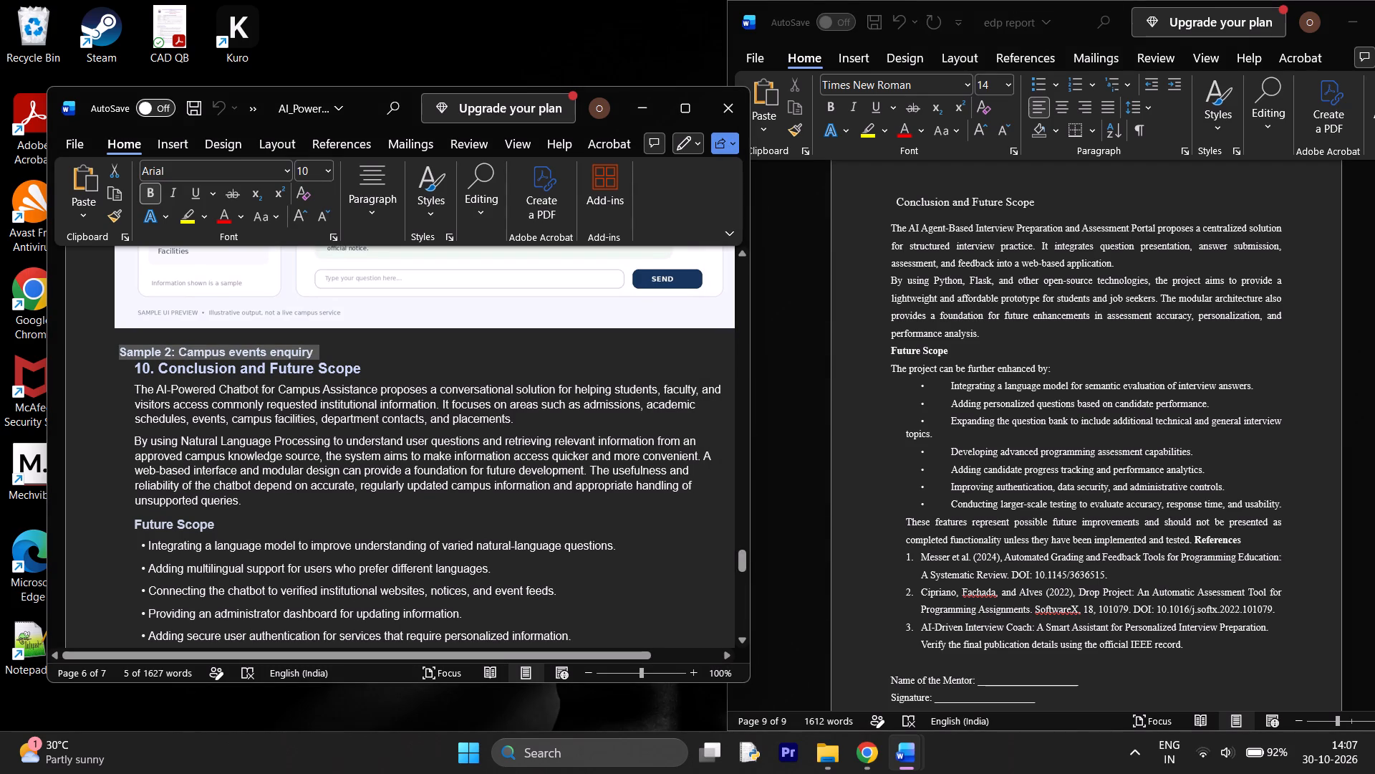
{"action": "left_click", "coordinate": [122, 392]}
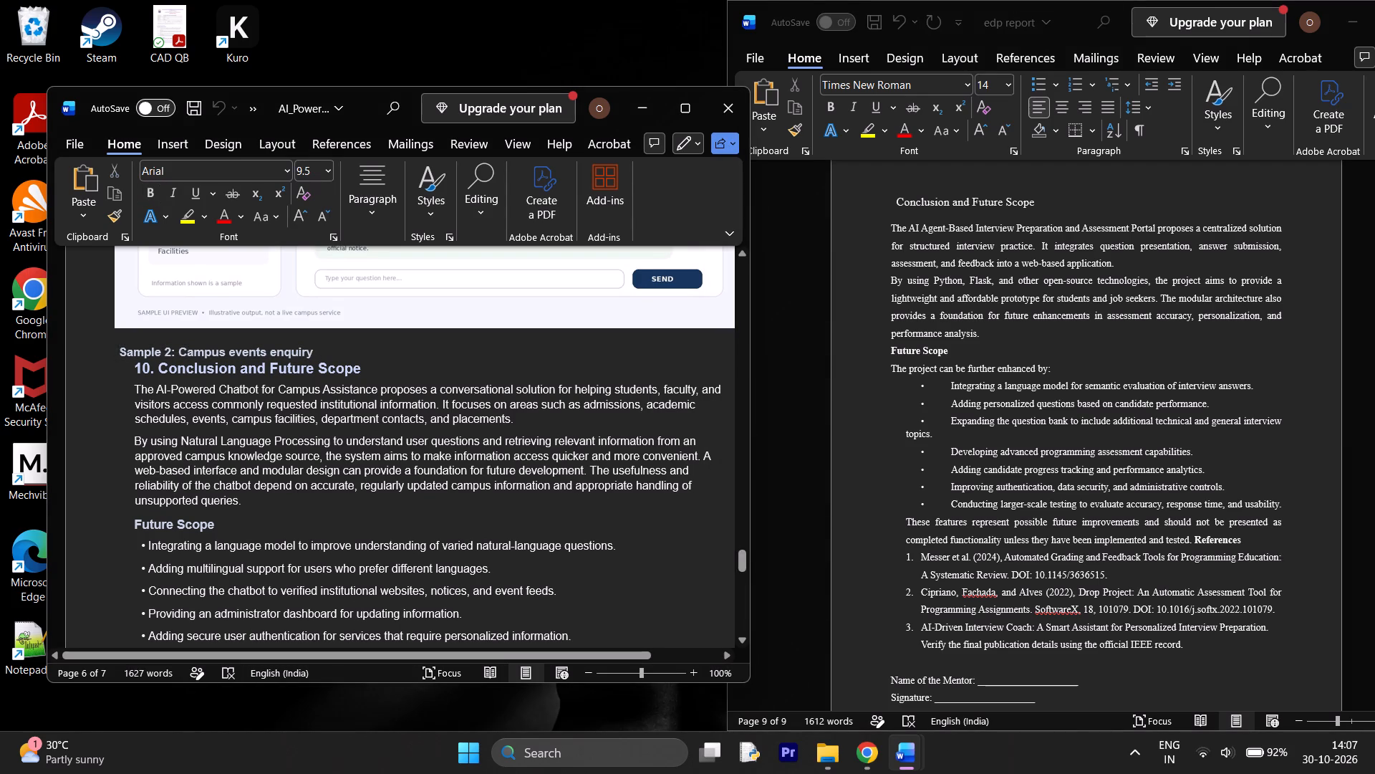
{"action": "left_click", "coordinate": [138, 401]}
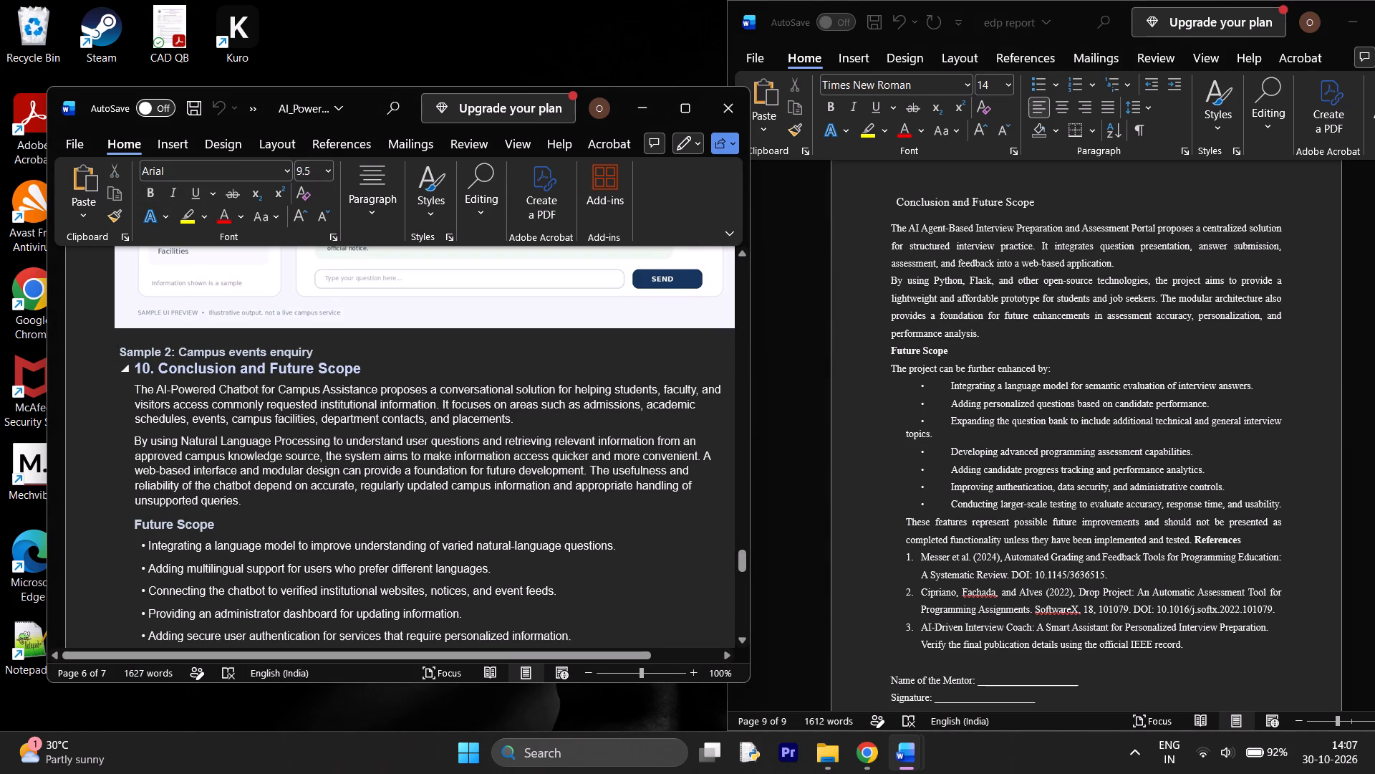
{"action": "left_click", "coordinate": [132, 371]}
{"action": "left_click", "coordinate": [130, 391]}
{"action": "left_click_drag", "start_coordinate": [130, 391], "coordinate": [436, 631]}
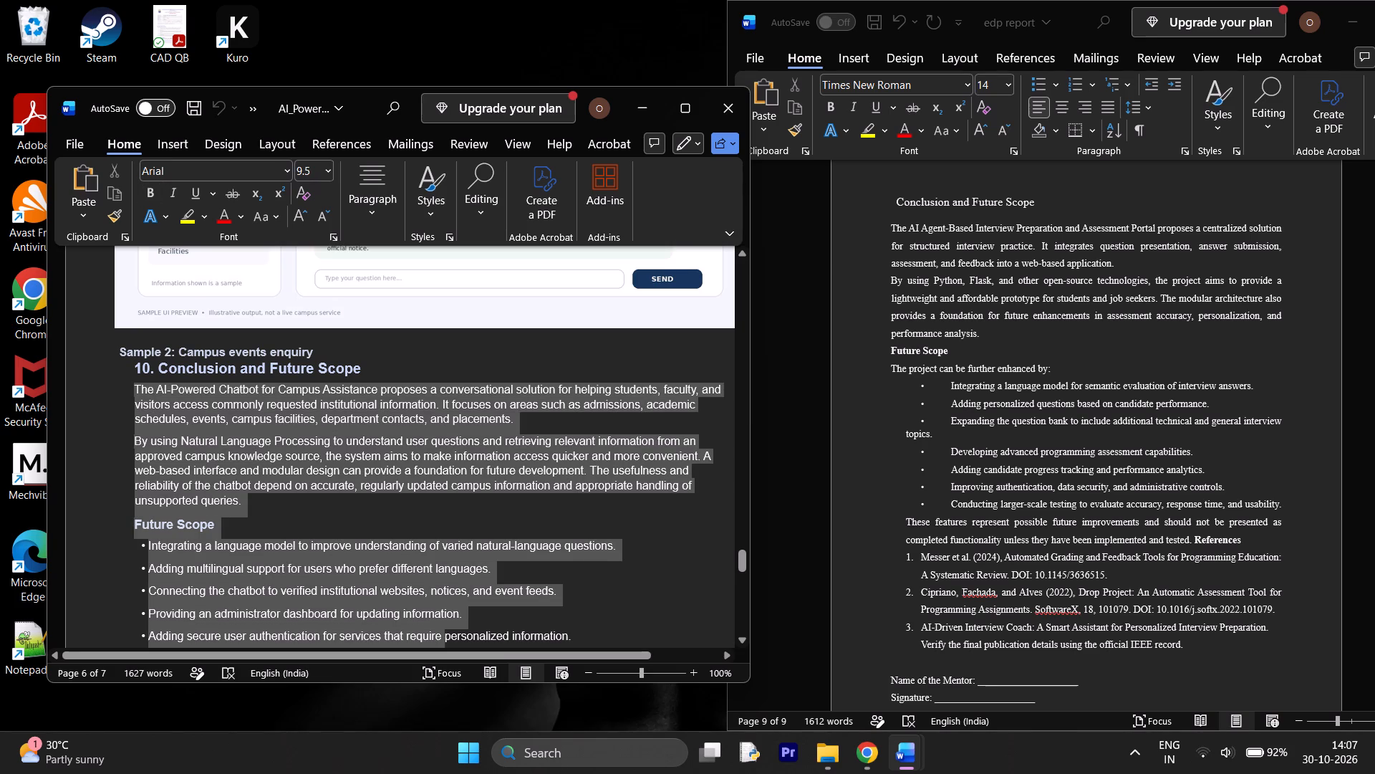
{"action": "left_click_drag", "start_coordinate": [436, 631], "coordinate": [440, 641]}
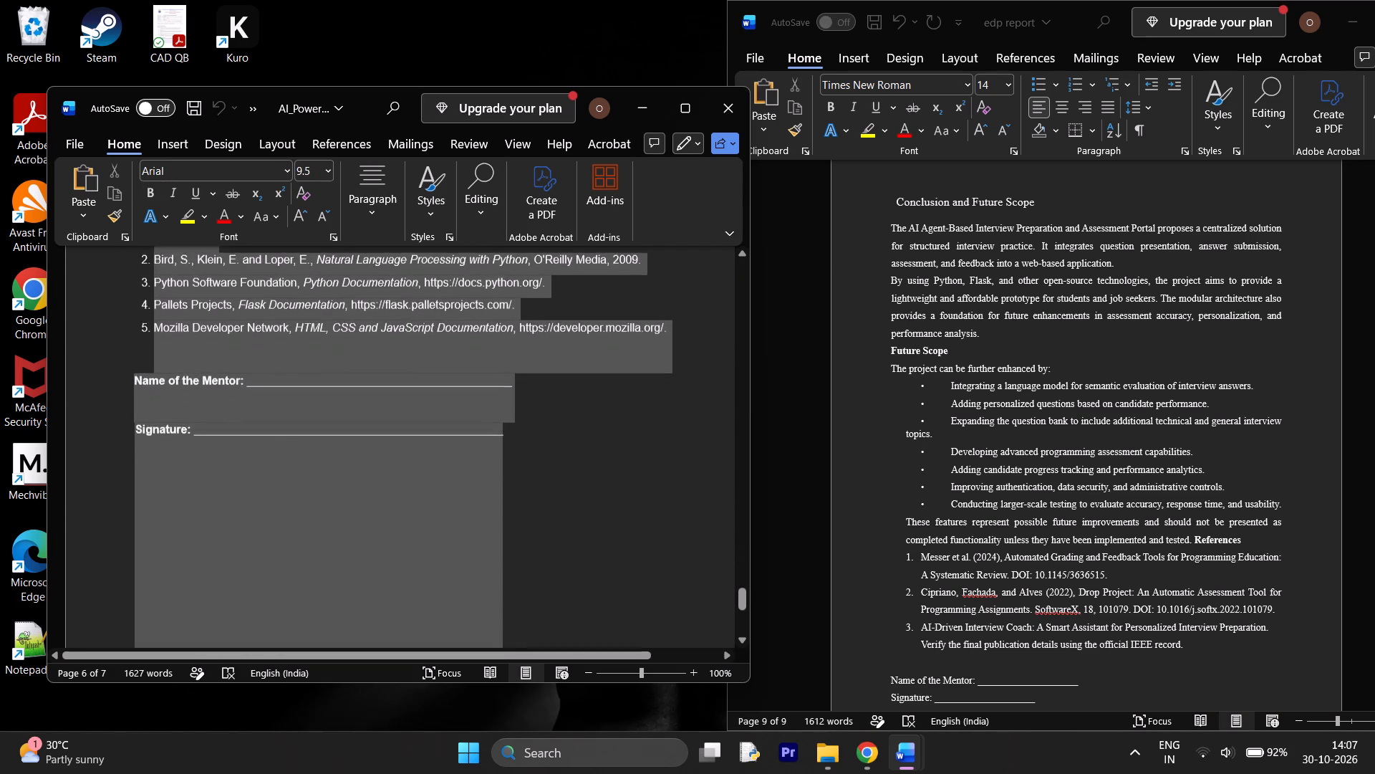
{"action": "left_click_drag", "start_coordinate": [440, 641], "coordinate": [483, 471]}
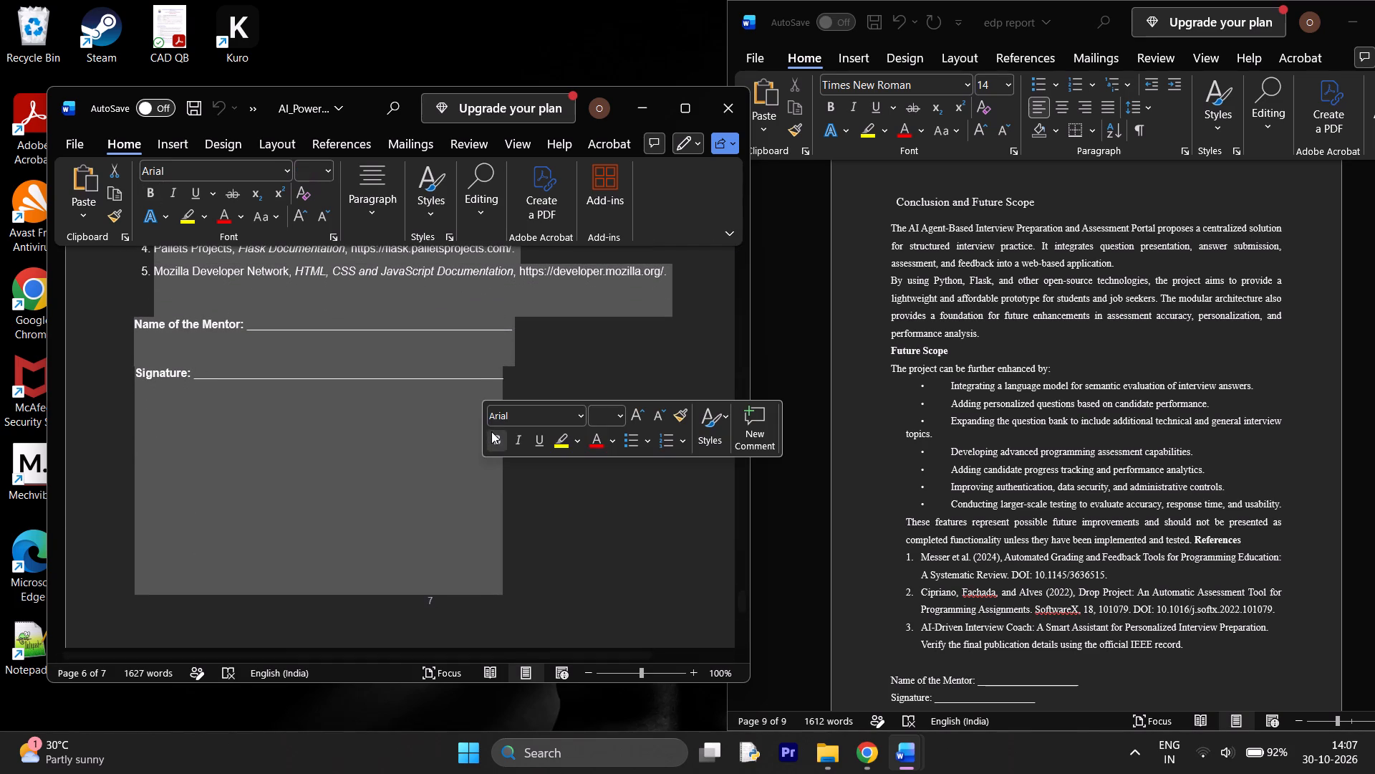
{"action": "key", "text": "ctrl+c"}
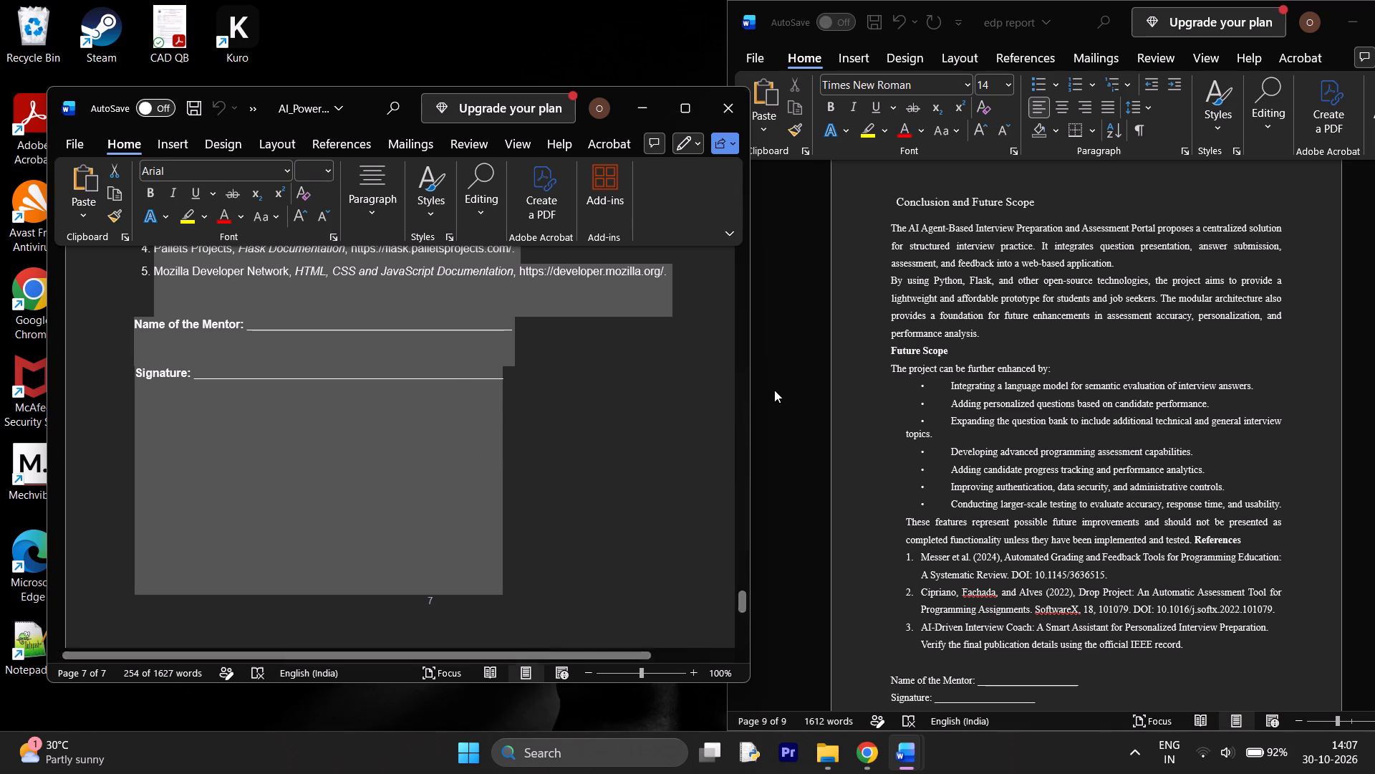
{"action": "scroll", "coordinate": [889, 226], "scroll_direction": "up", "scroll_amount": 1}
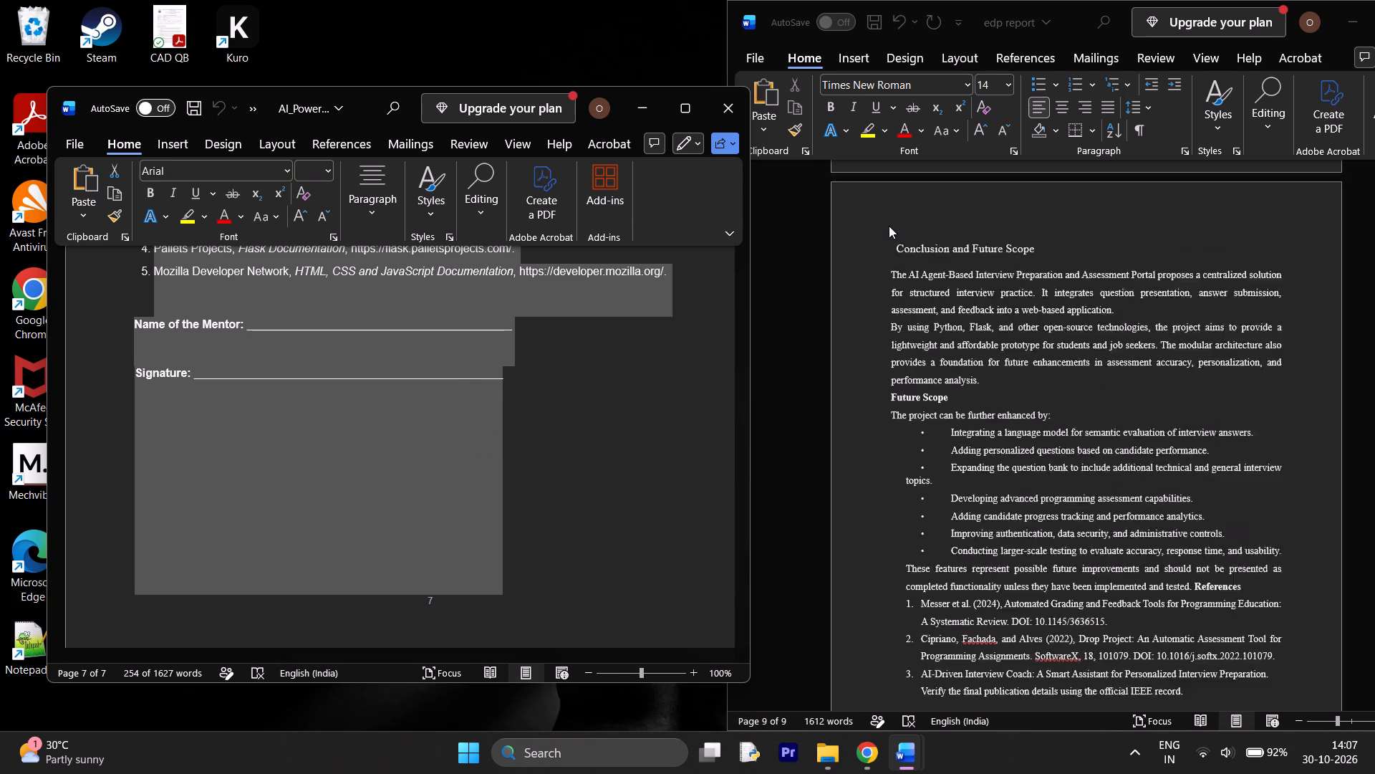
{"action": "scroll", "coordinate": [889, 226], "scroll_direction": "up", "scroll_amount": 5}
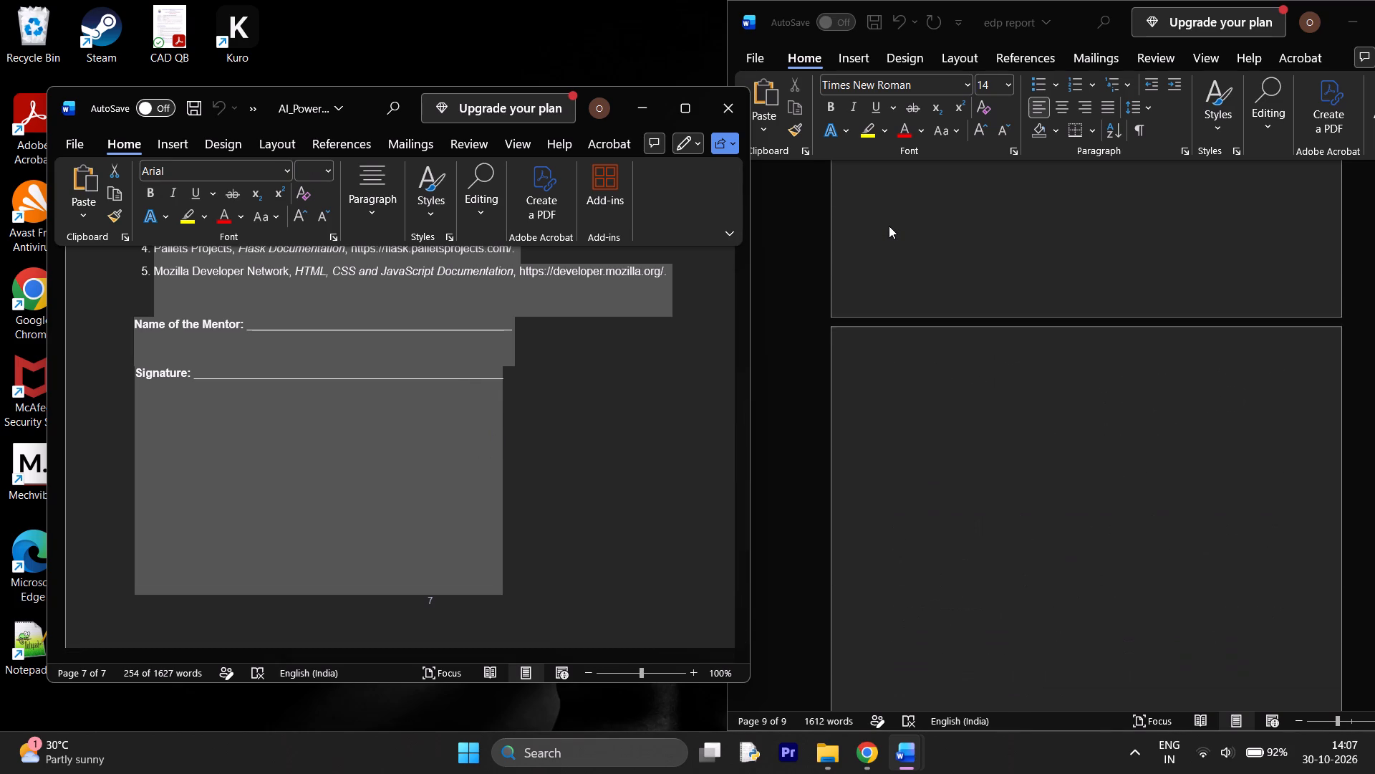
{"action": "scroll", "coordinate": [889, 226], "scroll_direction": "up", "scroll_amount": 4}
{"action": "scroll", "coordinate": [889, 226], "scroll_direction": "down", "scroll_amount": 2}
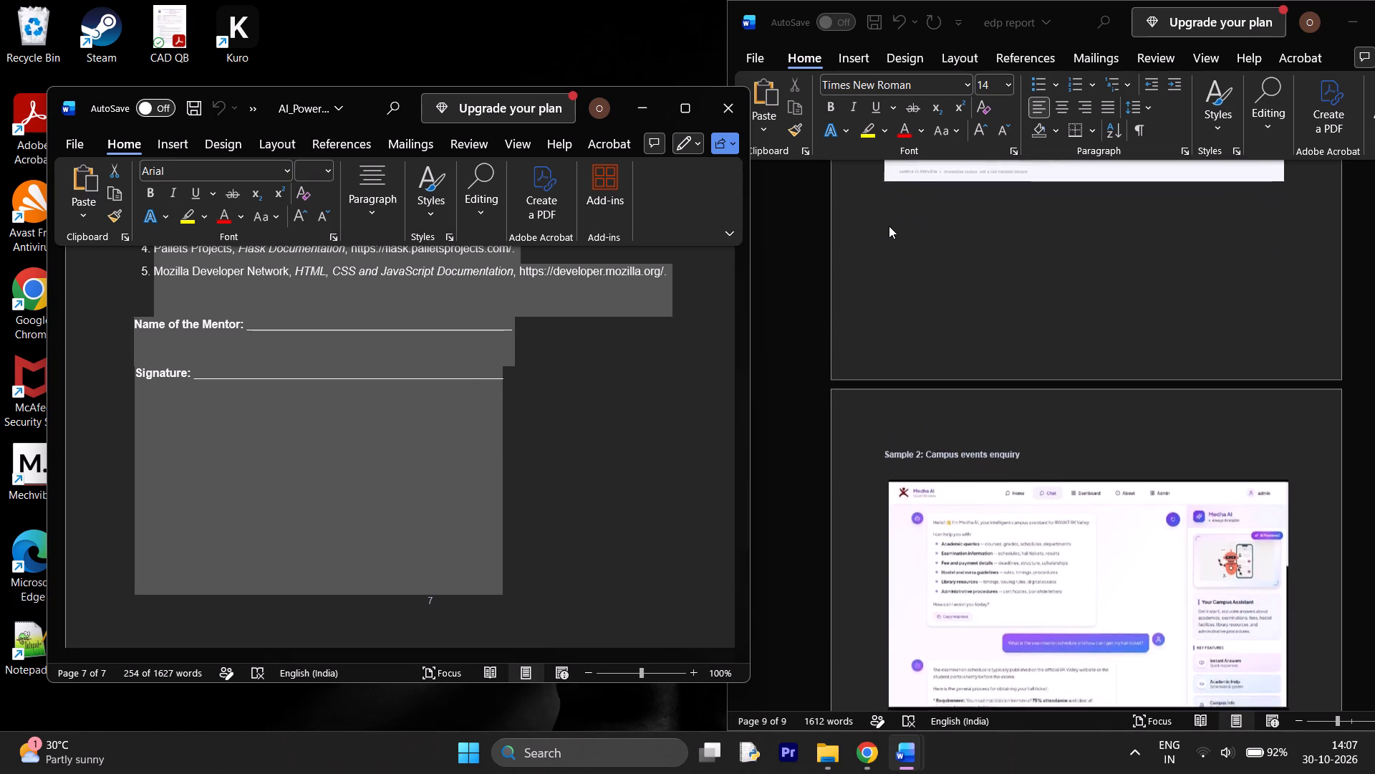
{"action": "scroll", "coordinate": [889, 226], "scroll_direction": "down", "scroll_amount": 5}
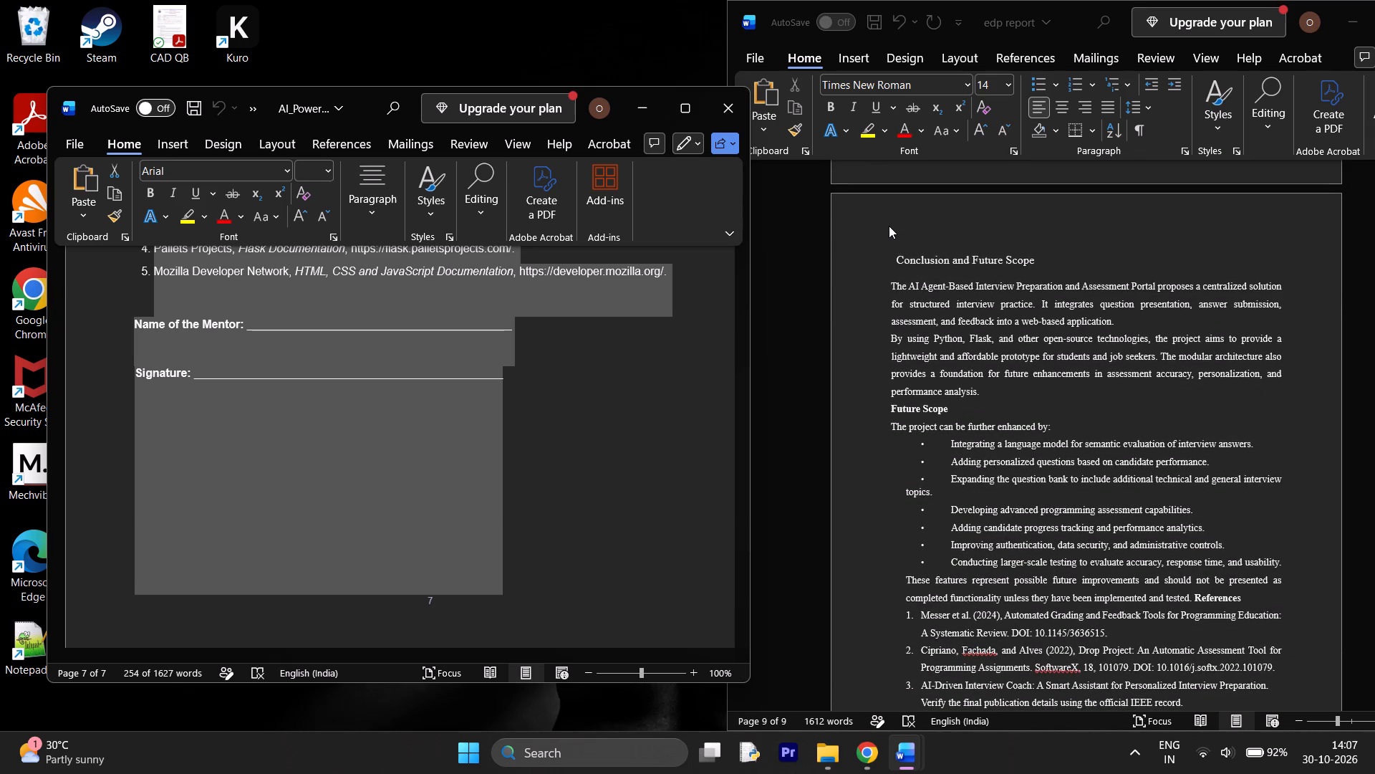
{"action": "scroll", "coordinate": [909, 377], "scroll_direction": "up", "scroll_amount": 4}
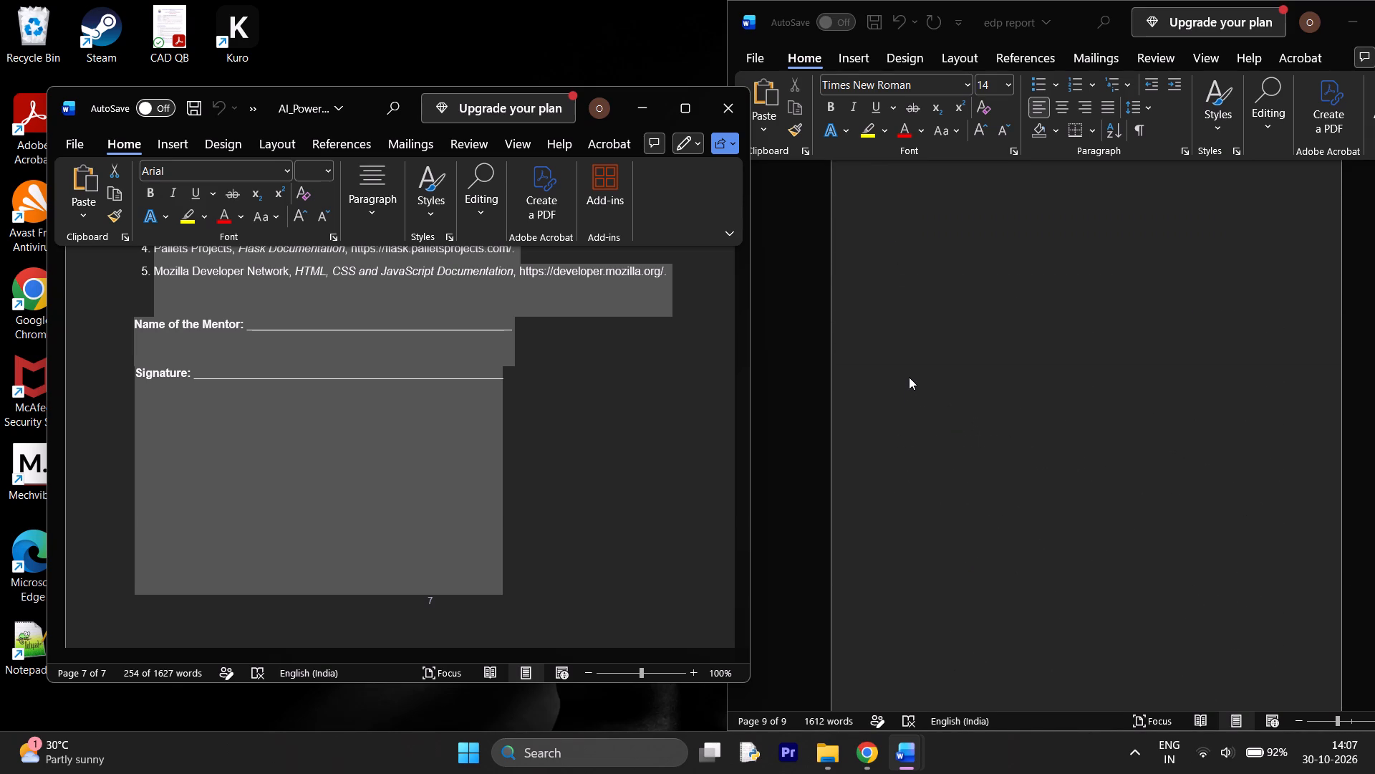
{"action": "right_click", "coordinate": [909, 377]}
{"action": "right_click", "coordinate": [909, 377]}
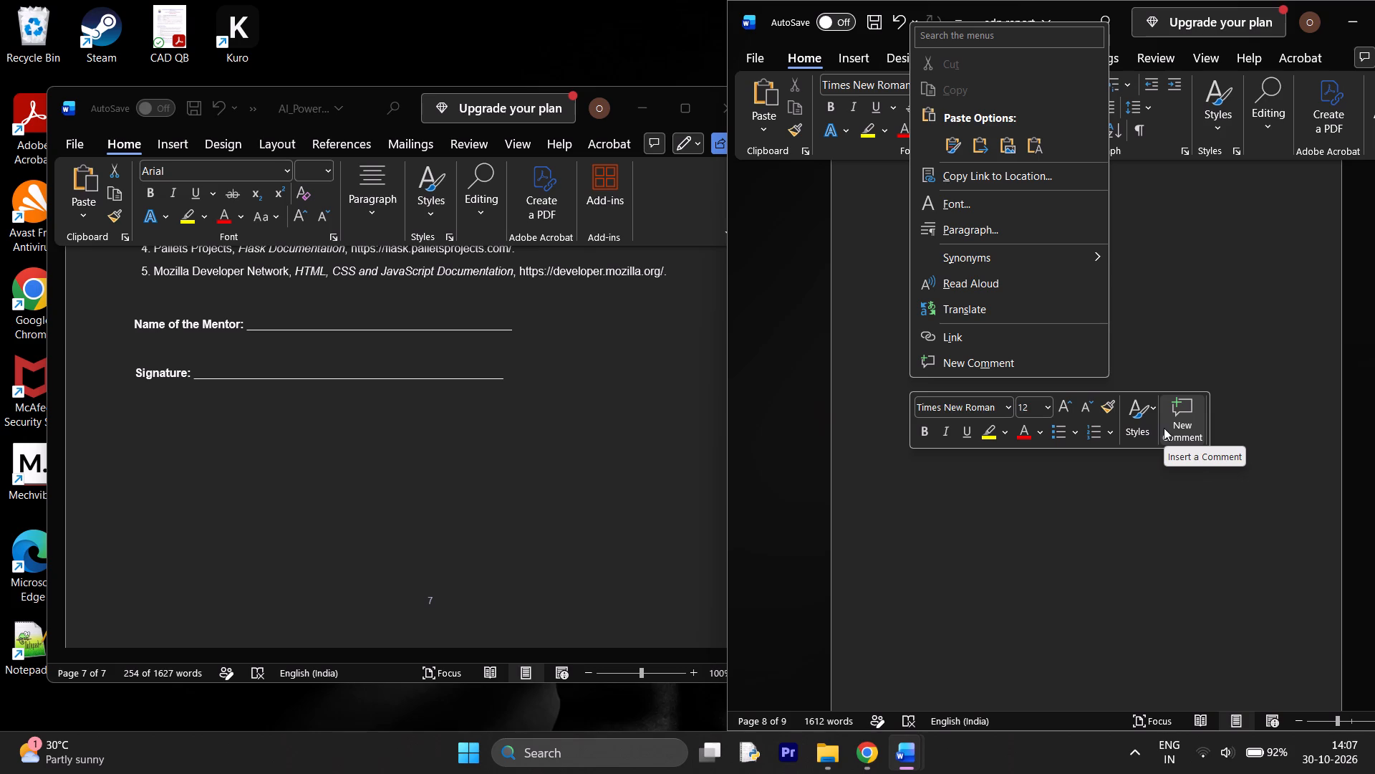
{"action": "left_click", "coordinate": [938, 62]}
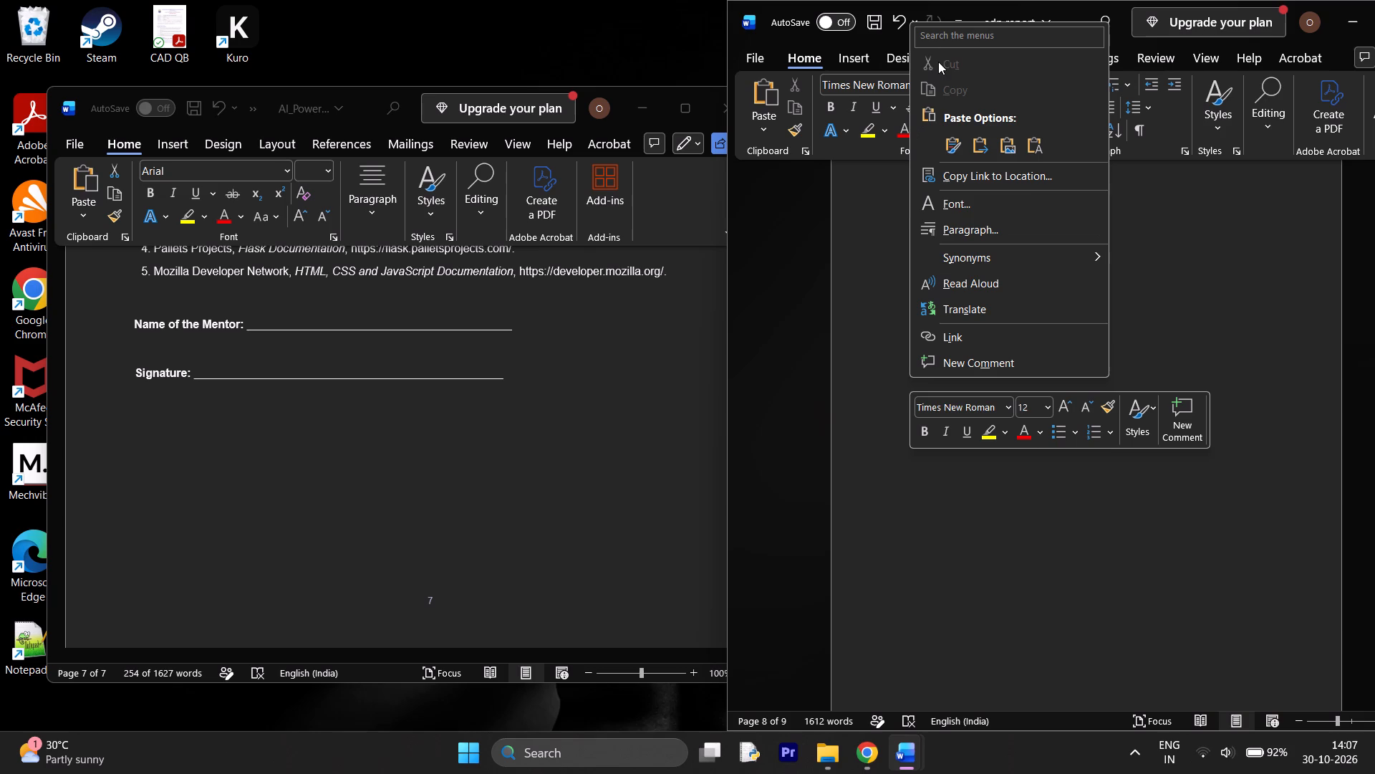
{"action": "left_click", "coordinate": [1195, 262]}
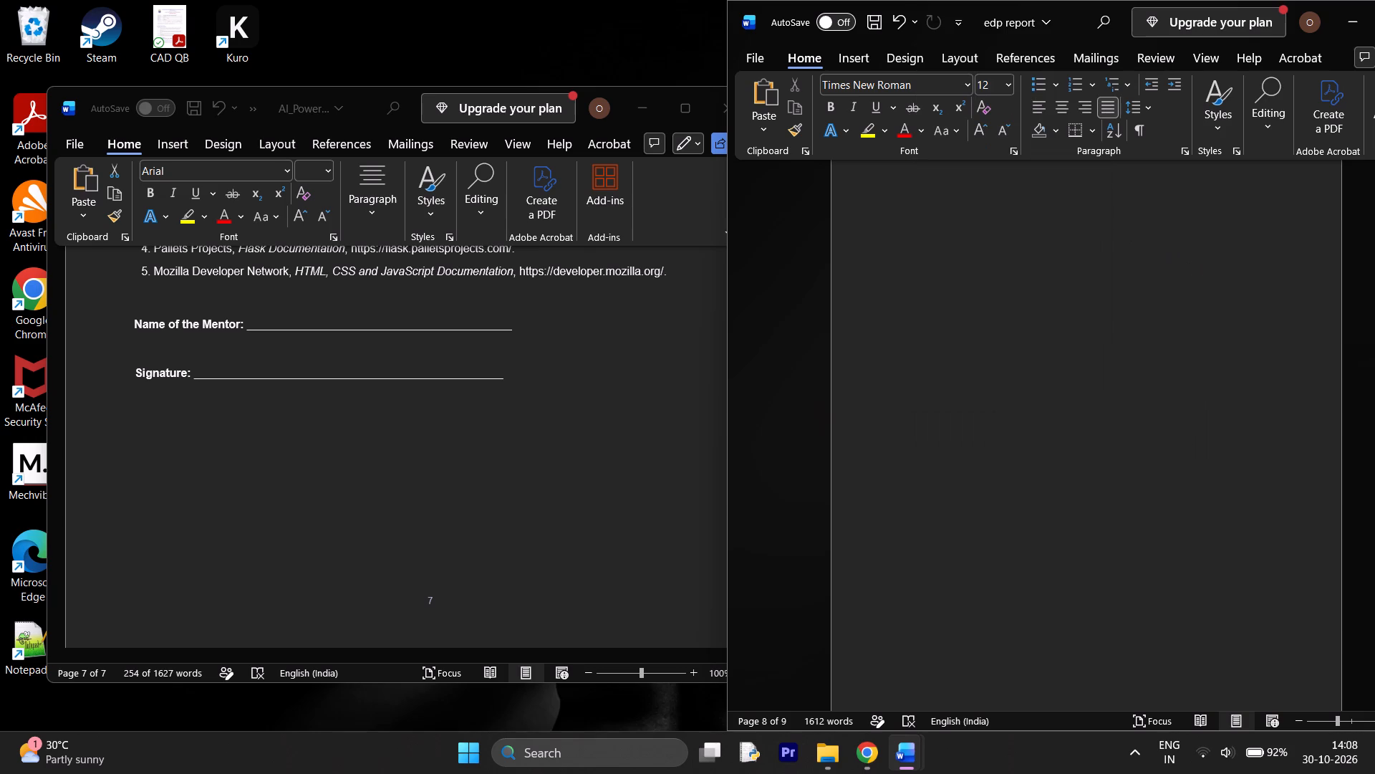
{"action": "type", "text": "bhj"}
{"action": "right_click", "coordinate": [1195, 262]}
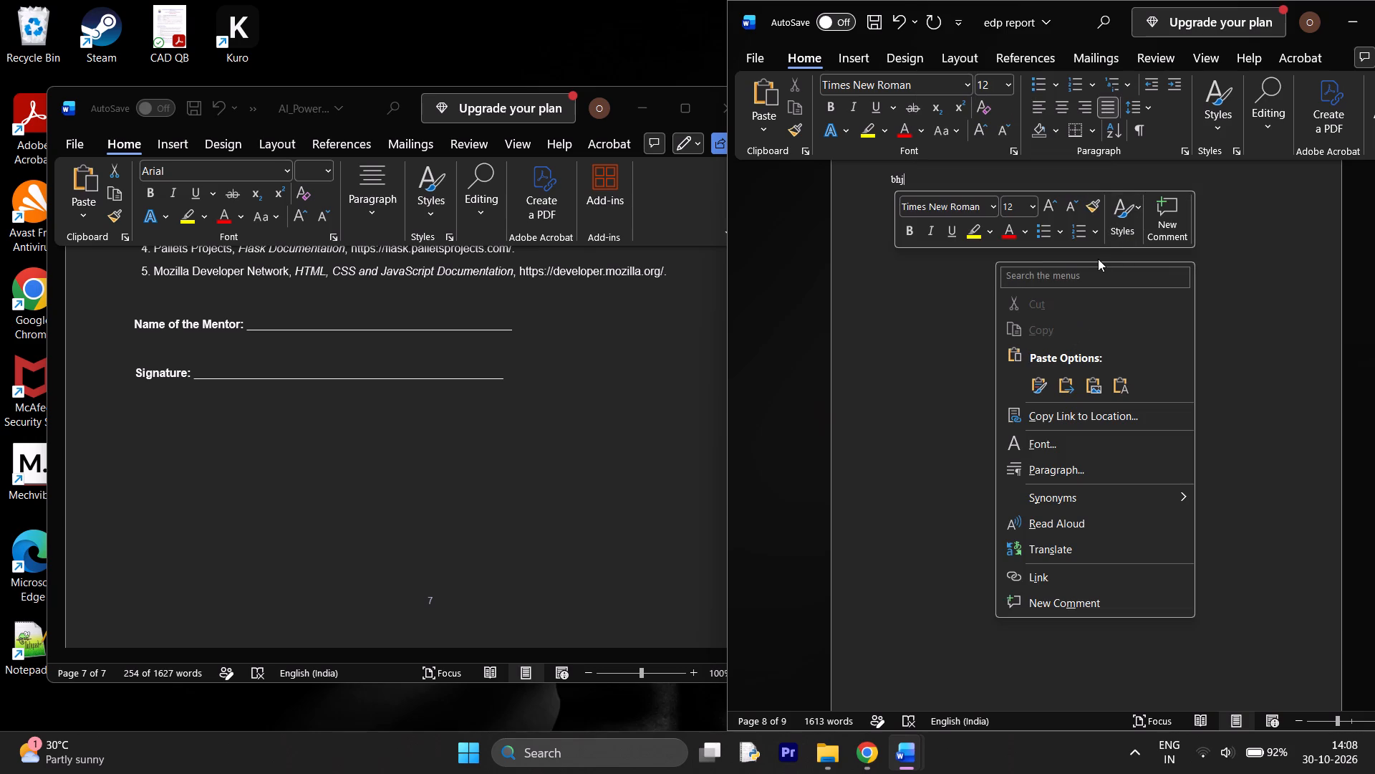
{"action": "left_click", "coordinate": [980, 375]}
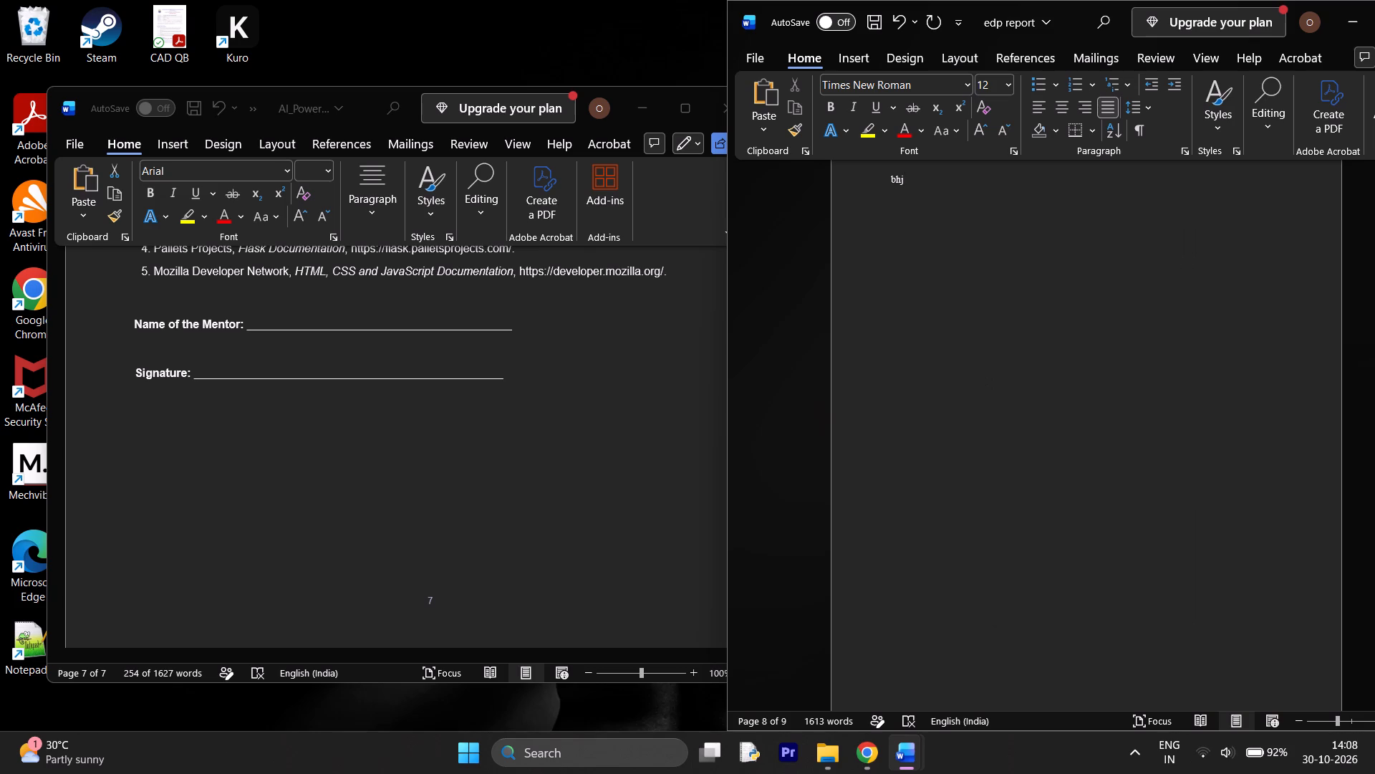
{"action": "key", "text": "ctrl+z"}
Add the number "10." in front of the edp report's Conclusion and Future Scope heading.
{"action": "scroll", "coordinate": [980, 375], "scroll_direction": "up", "scroll_amount": 6}
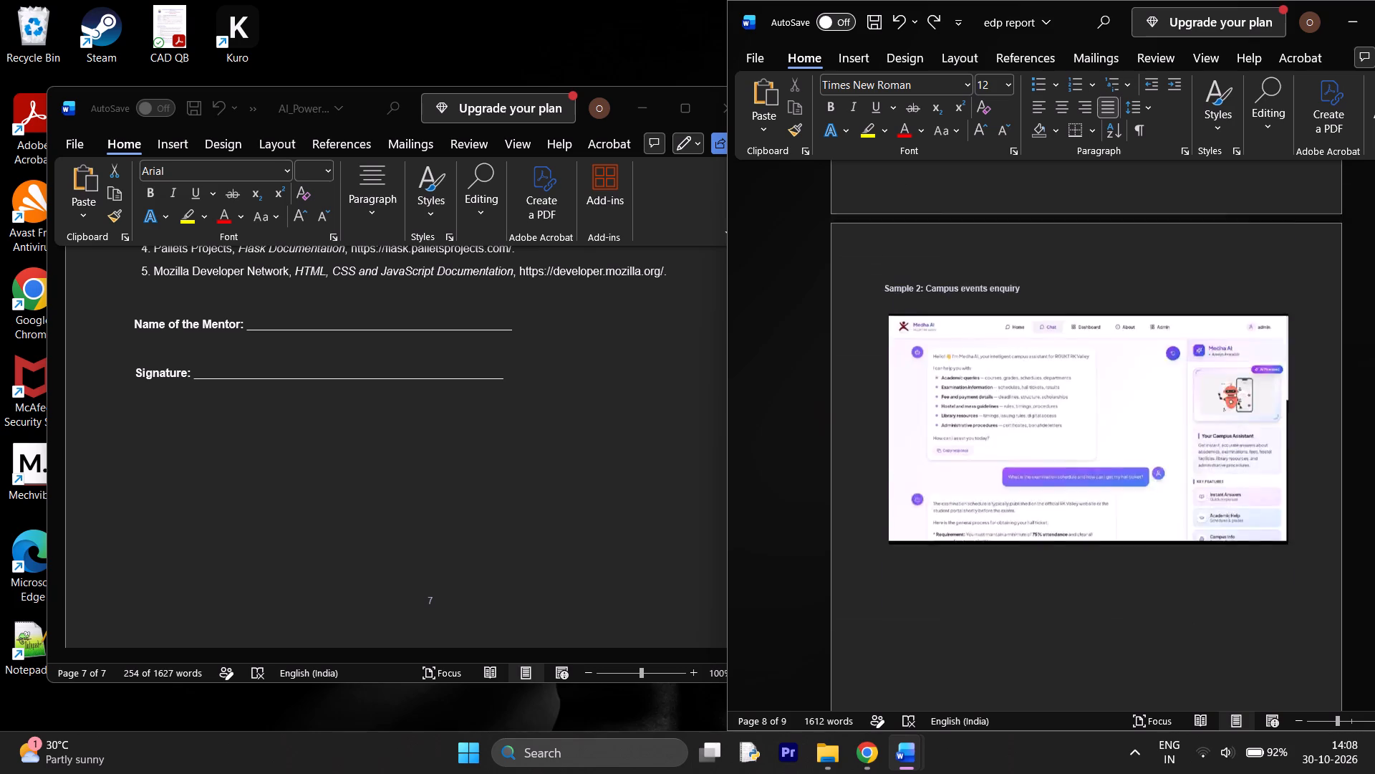
{"action": "scroll", "coordinate": [980, 375], "scroll_direction": "up", "scroll_amount": 2}
{"action": "scroll", "coordinate": [980, 375], "scroll_direction": "down", "scroll_amount": 2}
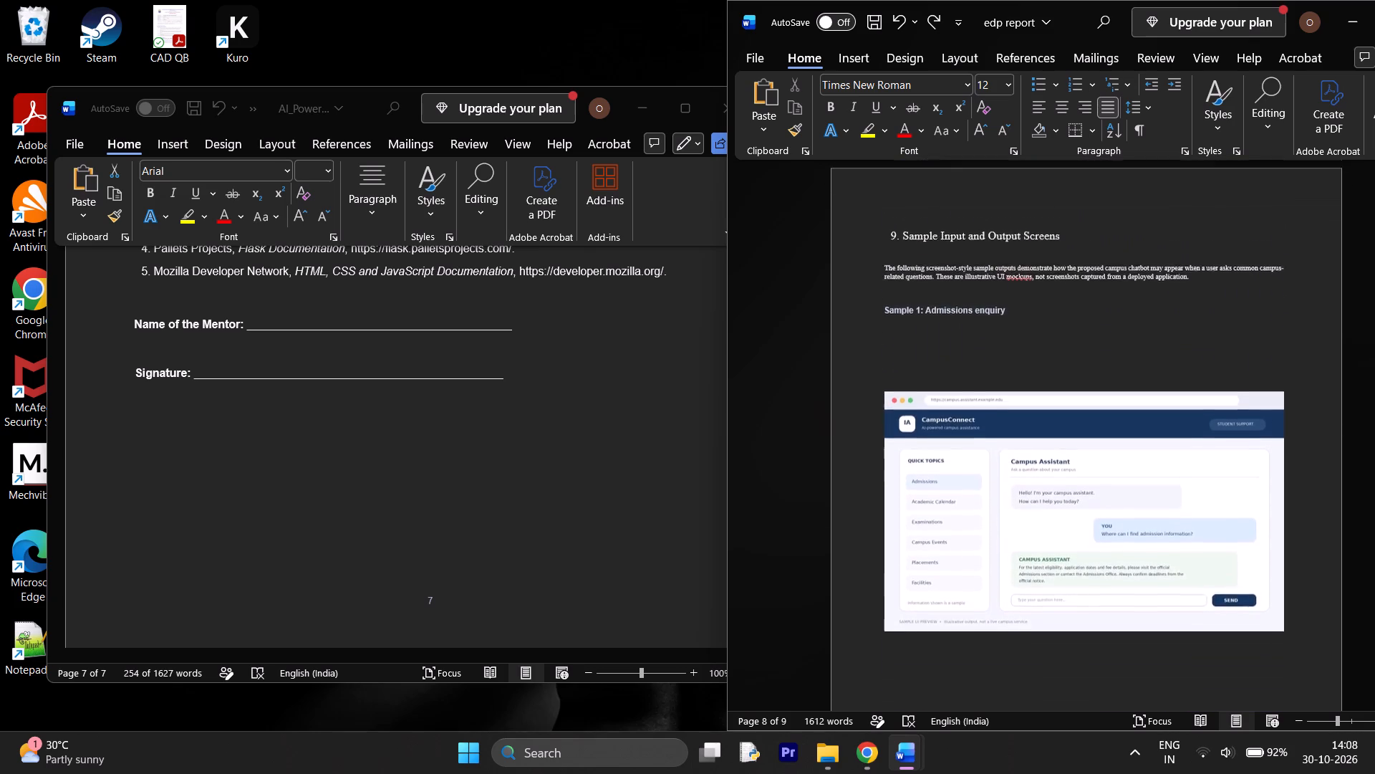
{"action": "scroll", "coordinate": [980, 375], "scroll_direction": "down", "scroll_amount": 7}
{"action": "scroll", "coordinate": [980, 375], "scroll_direction": "up", "scroll_amount": 1}
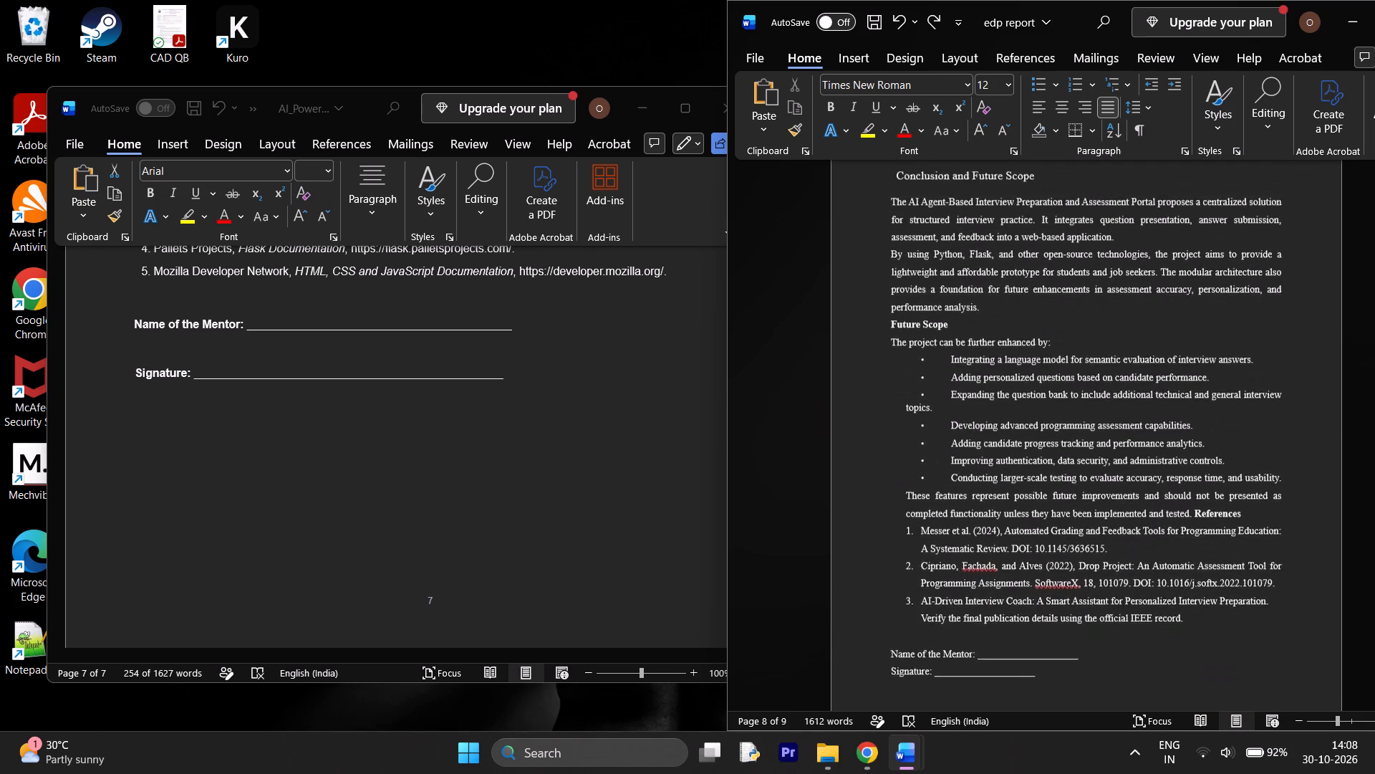
{"action": "scroll", "coordinate": [980, 375], "scroll_direction": "up", "scroll_amount": 1}
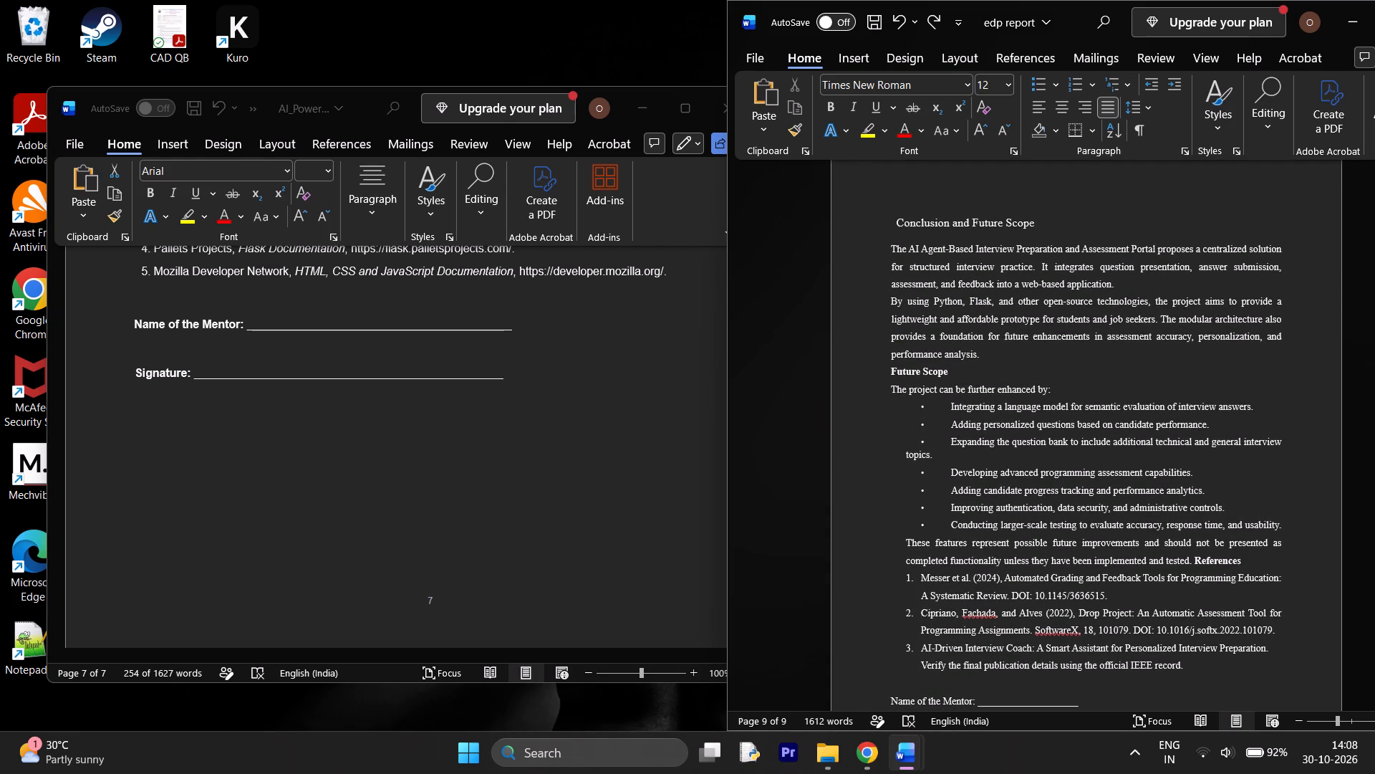
{"action": "left_click", "coordinate": [894, 227]}
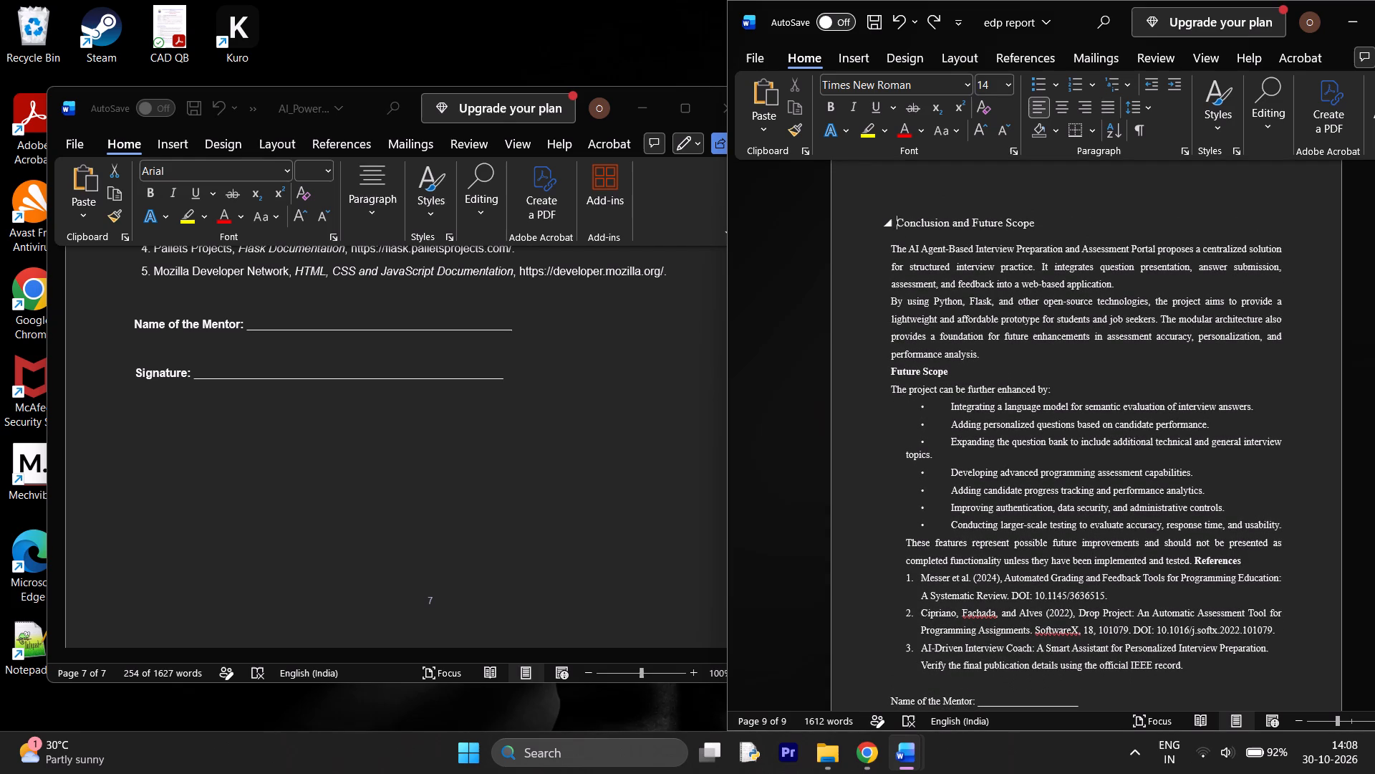
{"action": "type", "text": "10"}
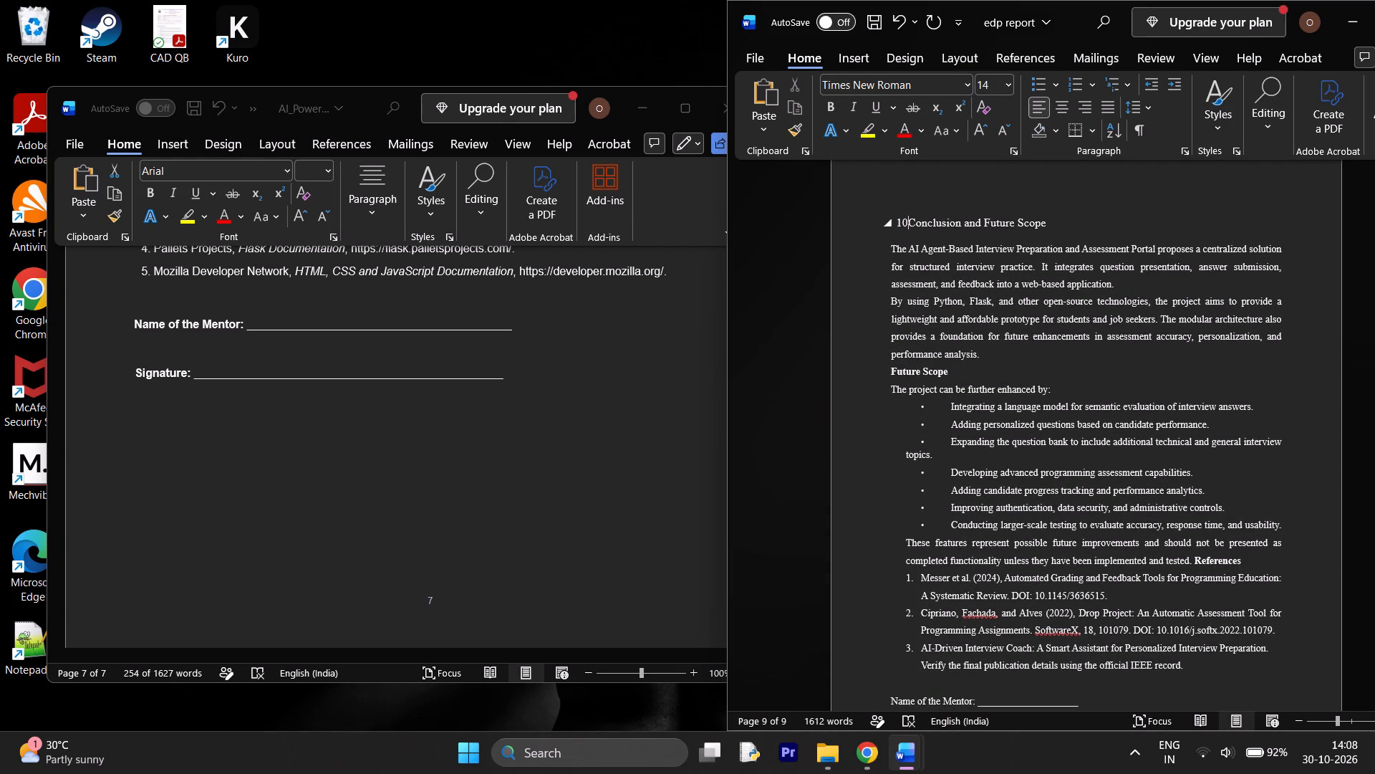
{"action": "key", "text": "period"}
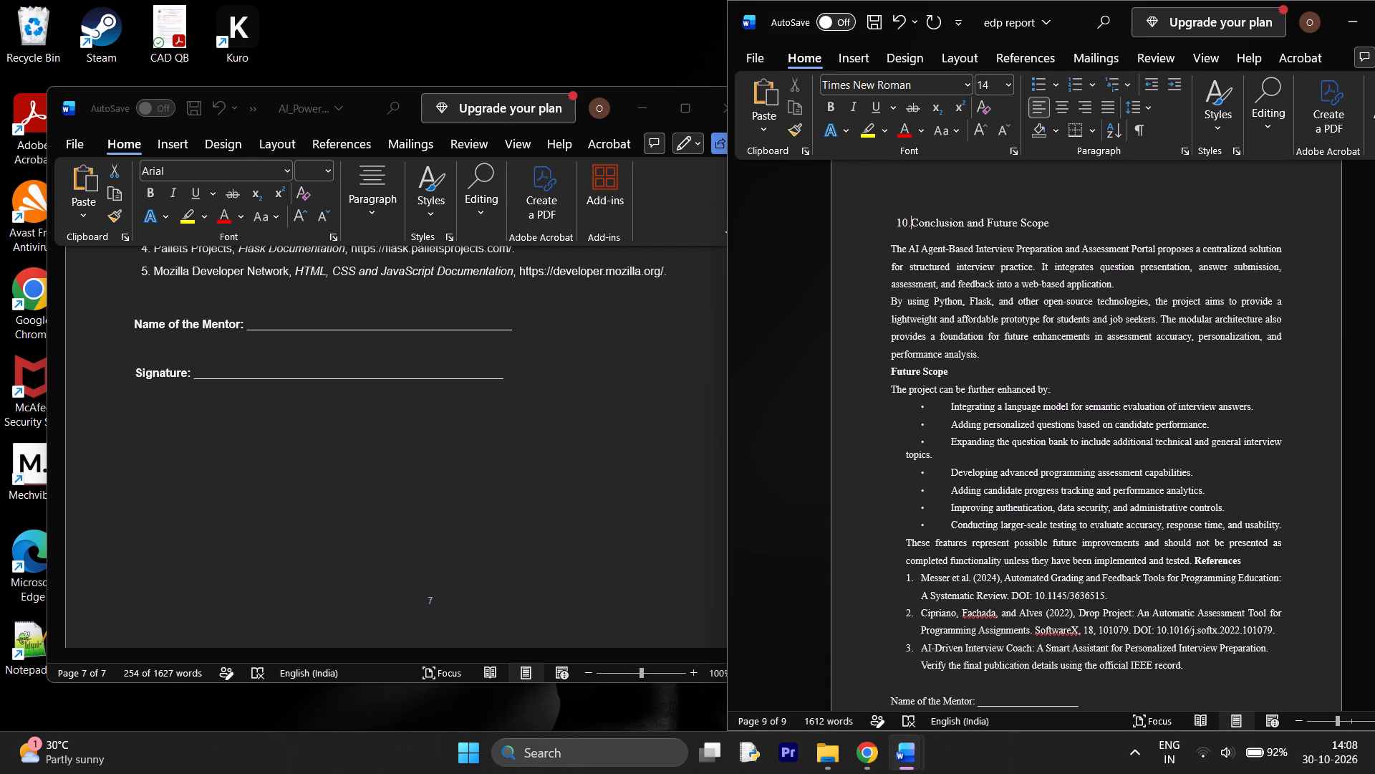
Delete the old interview portal text below the Conclusion and Future Scope heading, including Future Scope, References and the mentor signature lines.
{"action": "left_click", "coordinate": [884, 247]}
{"action": "left_click_drag", "start_coordinate": [884, 247], "coordinate": [1063, 353]}
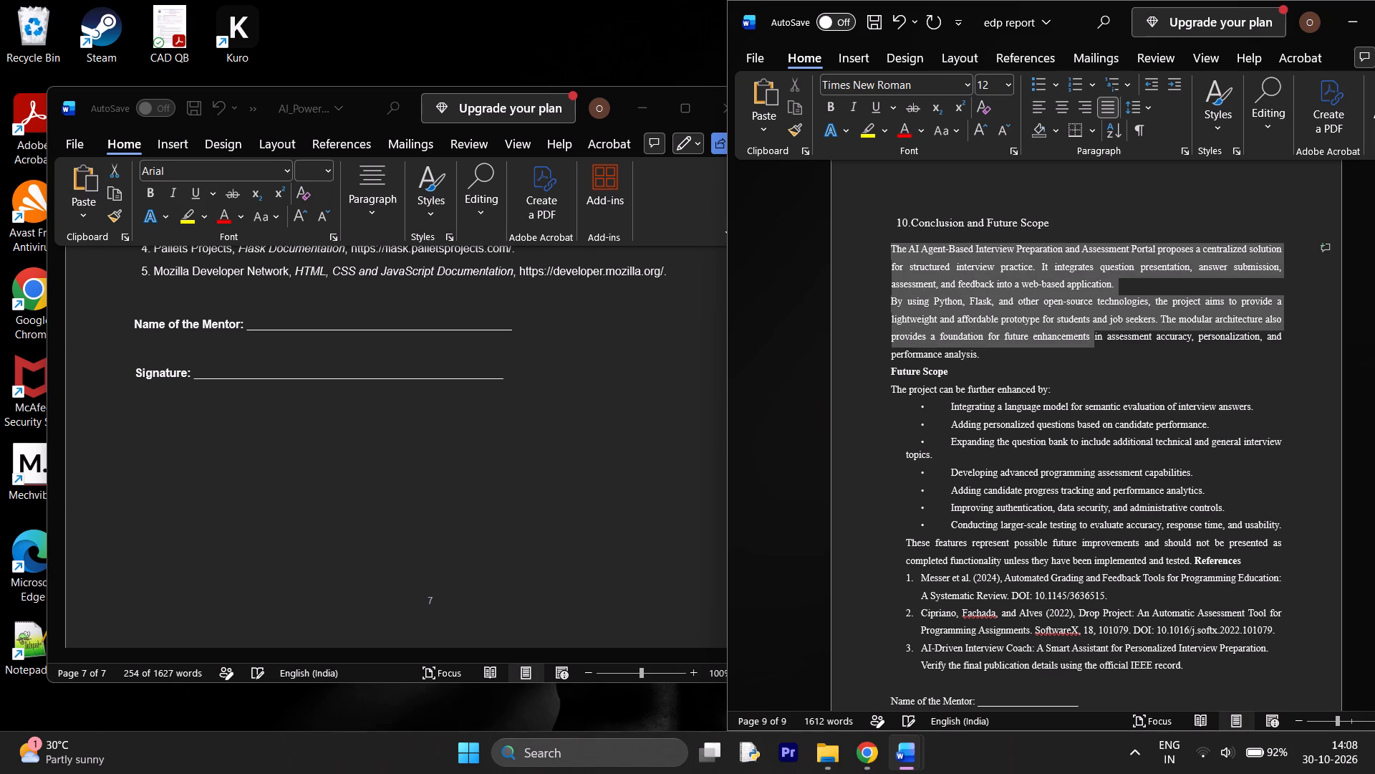
{"action": "left_click_drag", "start_coordinate": [1063, 353], "coordinate": [1108, 598]}
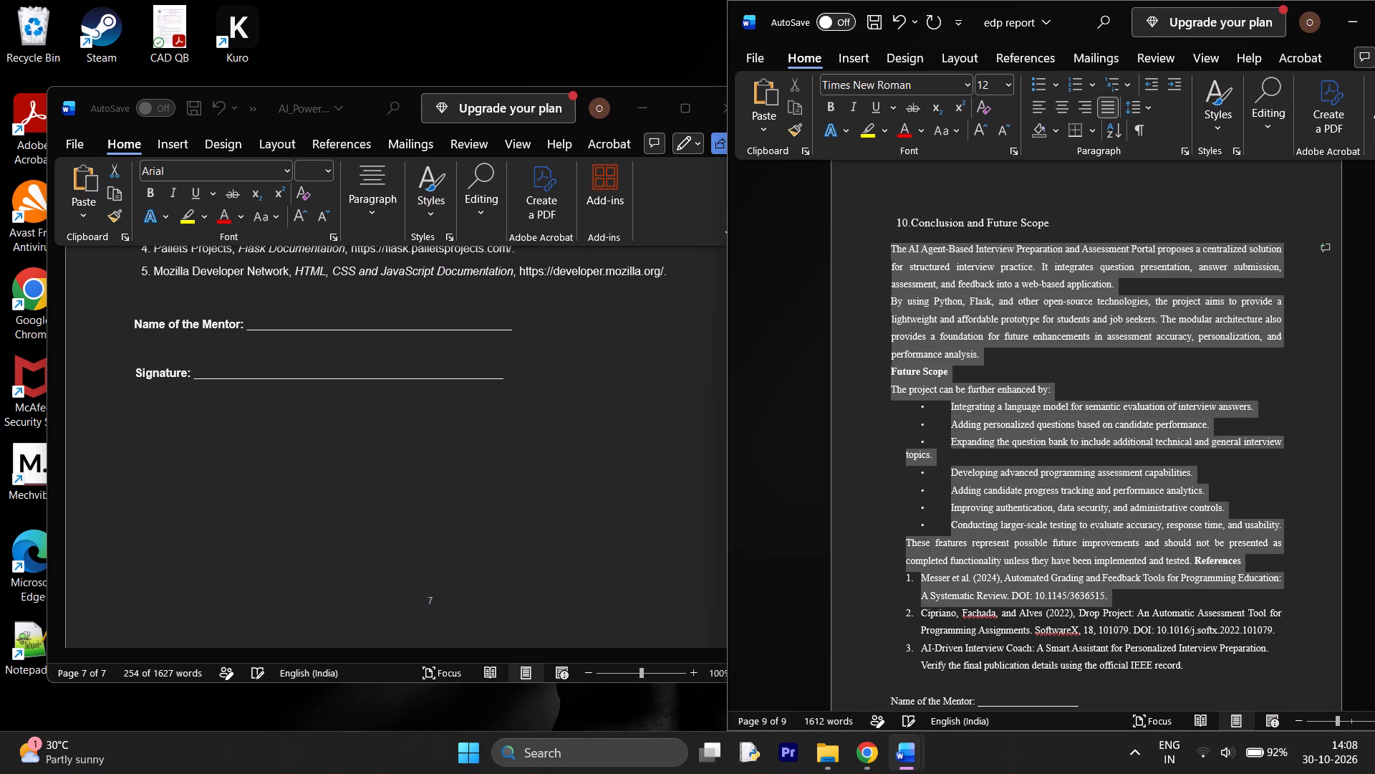
{"action": "left_click_drag", "start_coordinate": [1108, 598], "coordinate": [1107, 773]}
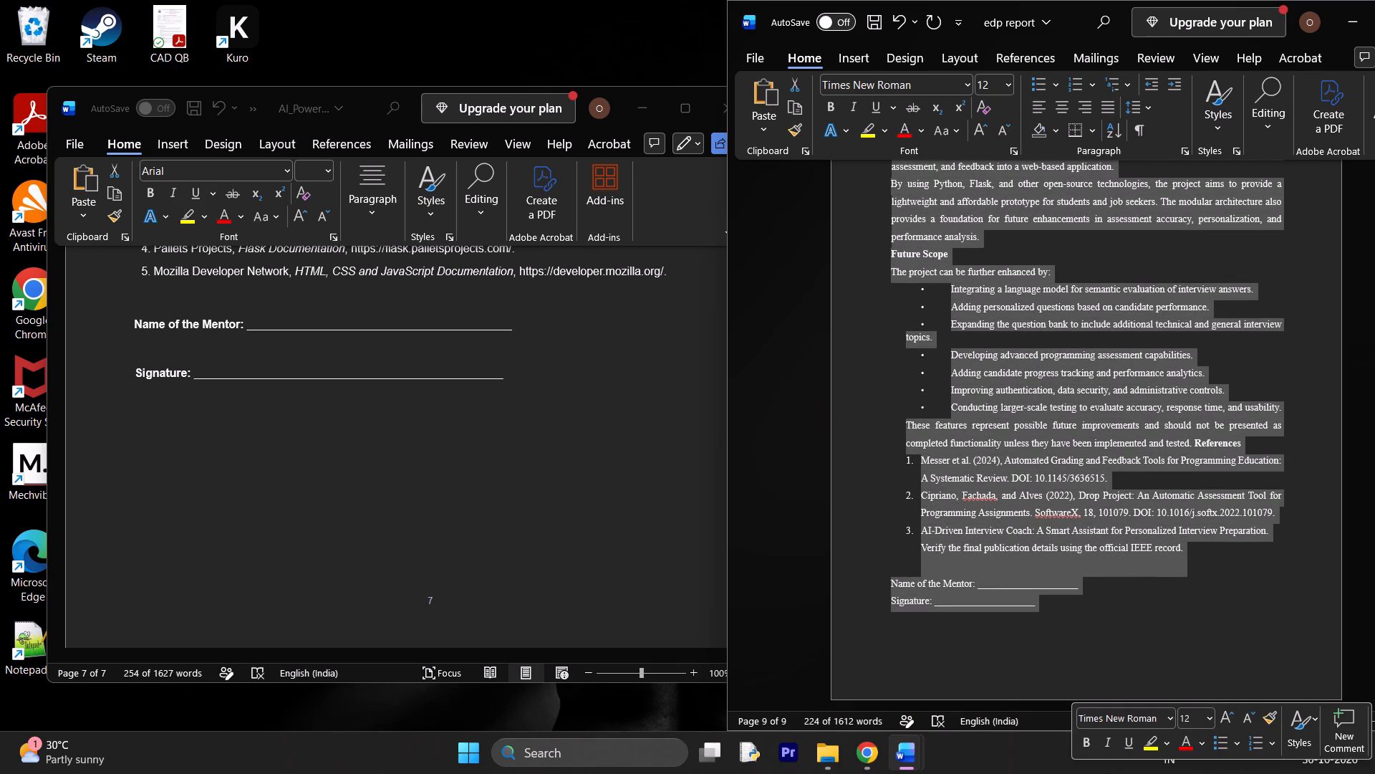
{"action": "key", "text": "BackSpace"}
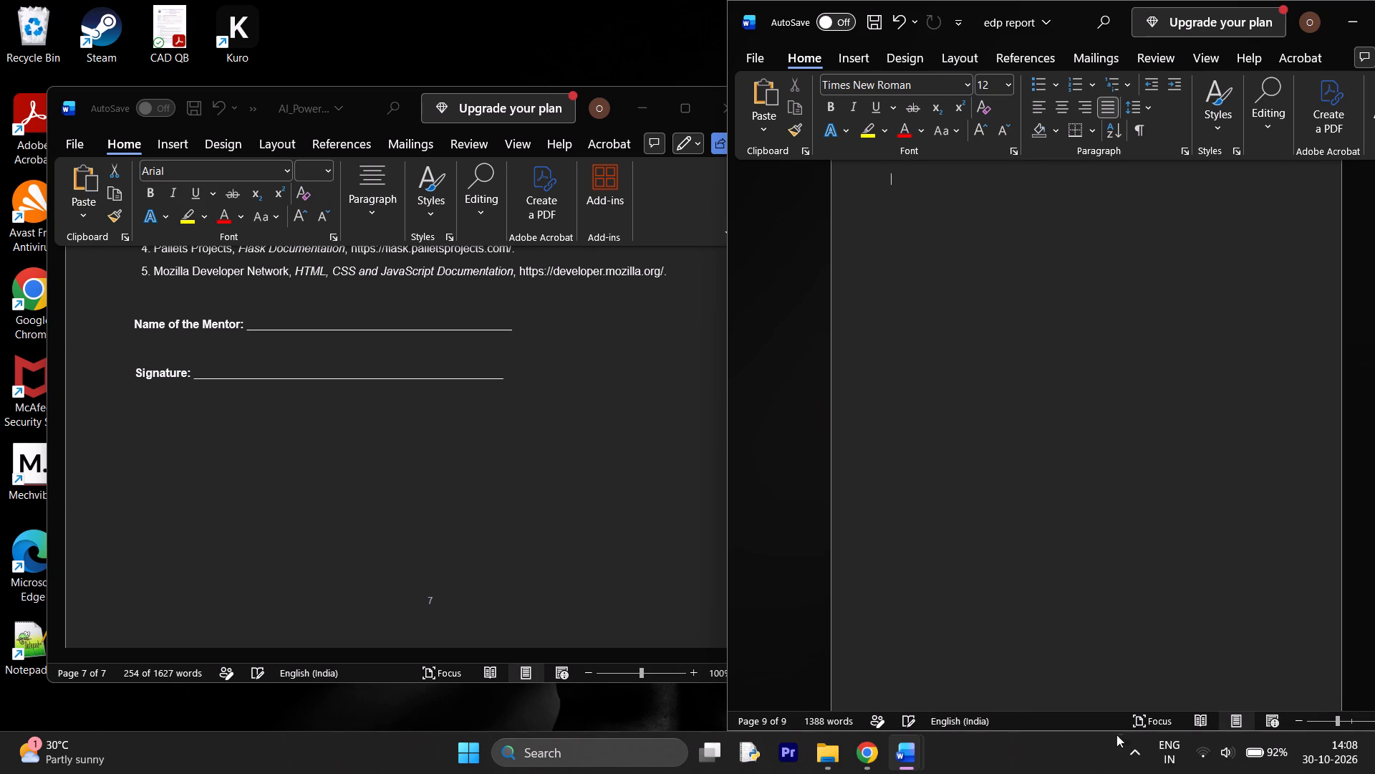
Set the font size to 14 on the empty line below the edp report's section 10 heading and paste the copied chatbot content there.
{"action": "left_click", "coordinate": [998, 87]}
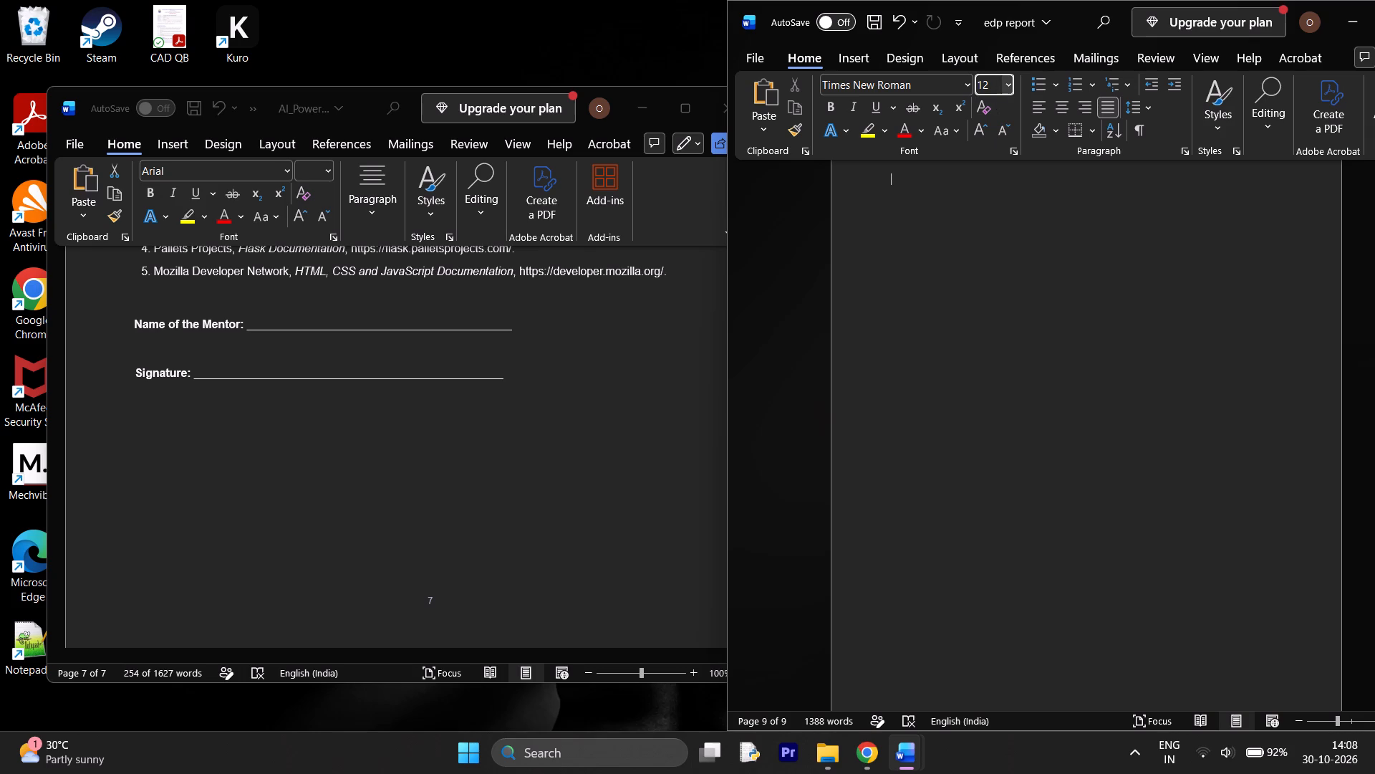
{"action": "left_click", "coordinate": [1010, 87]}
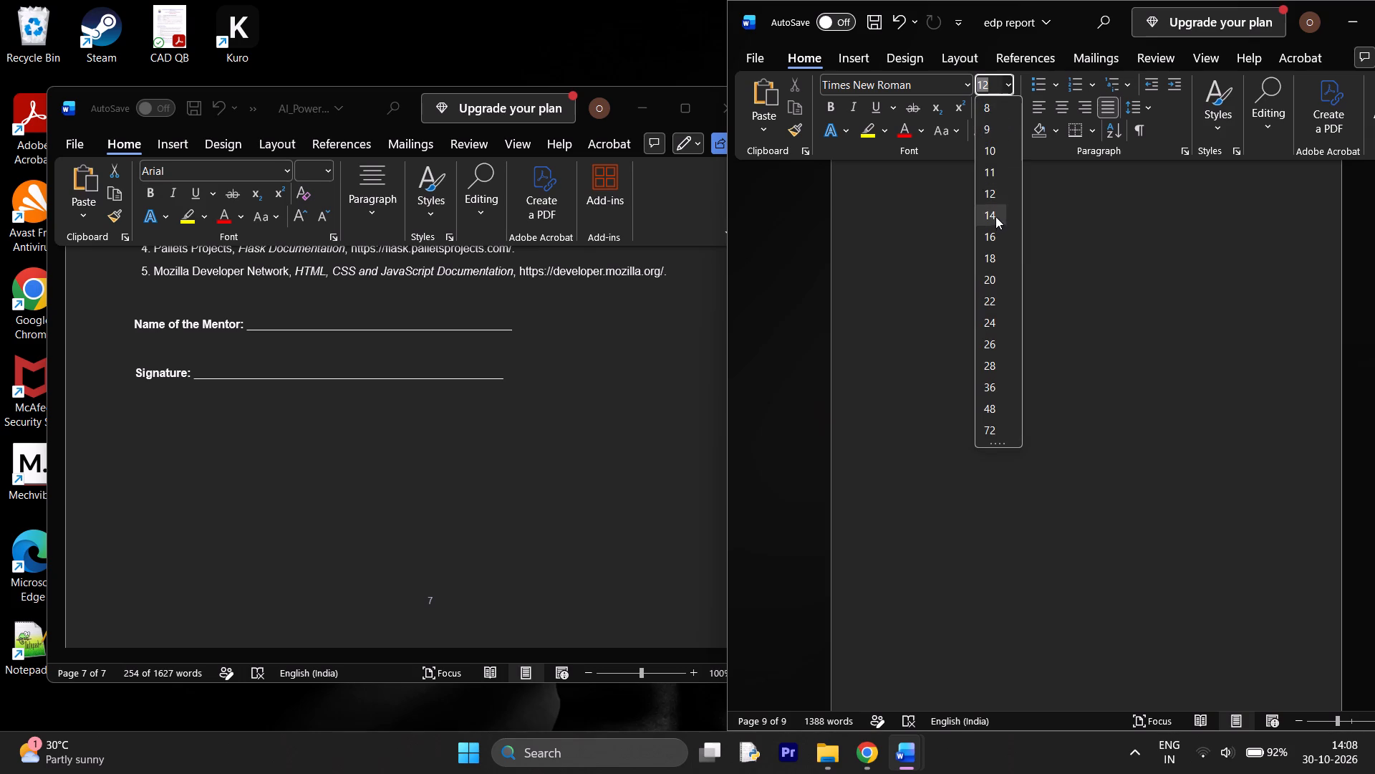
{"action": "left_click", "coordinate": [995, 214]}
{"action": "scroll", "coordinate": [973, 227], "scroll_direction": "up", "scroll_amount": 1}
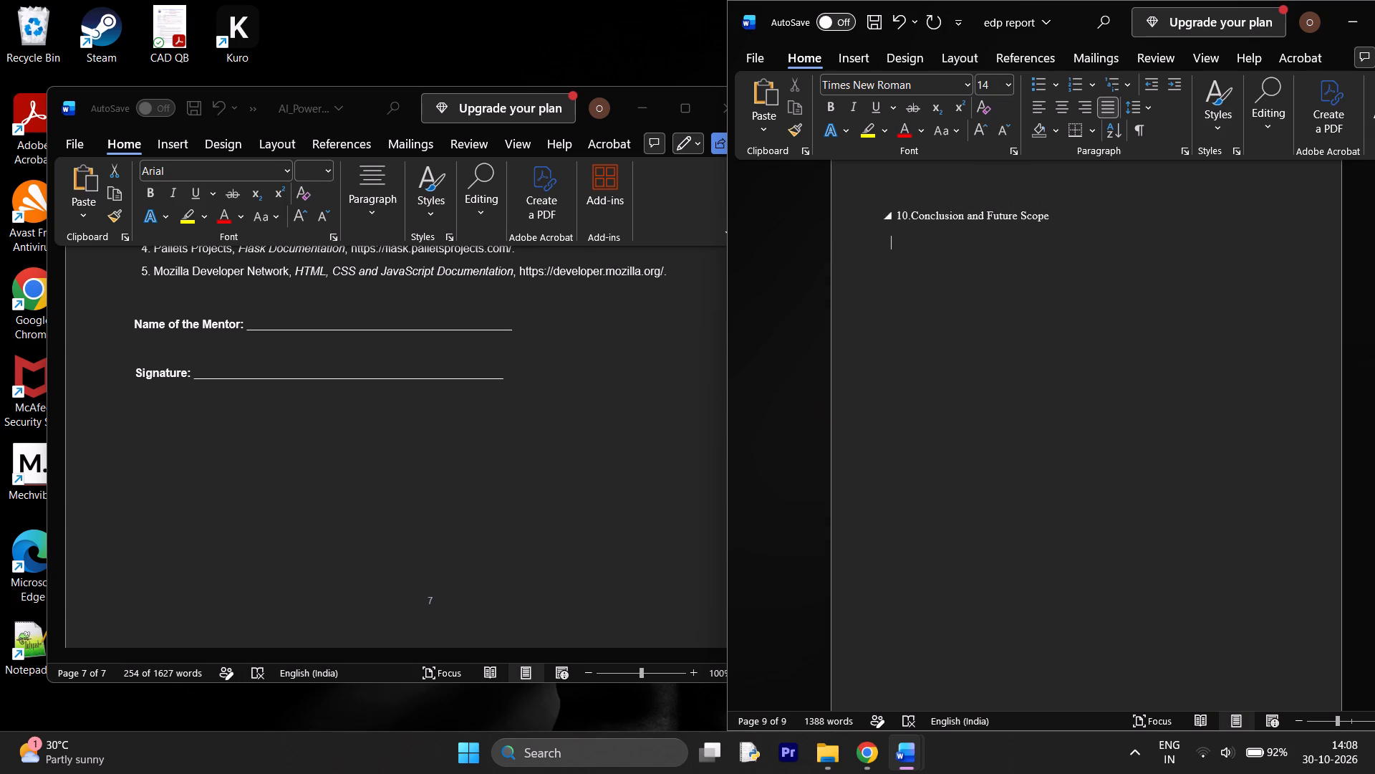
{"action": "scroll", "coordinate": [973, 227], "scroll_direction": "up", "scroll_amount": 1}
{"action": "key", "text": "ctrl+v"}
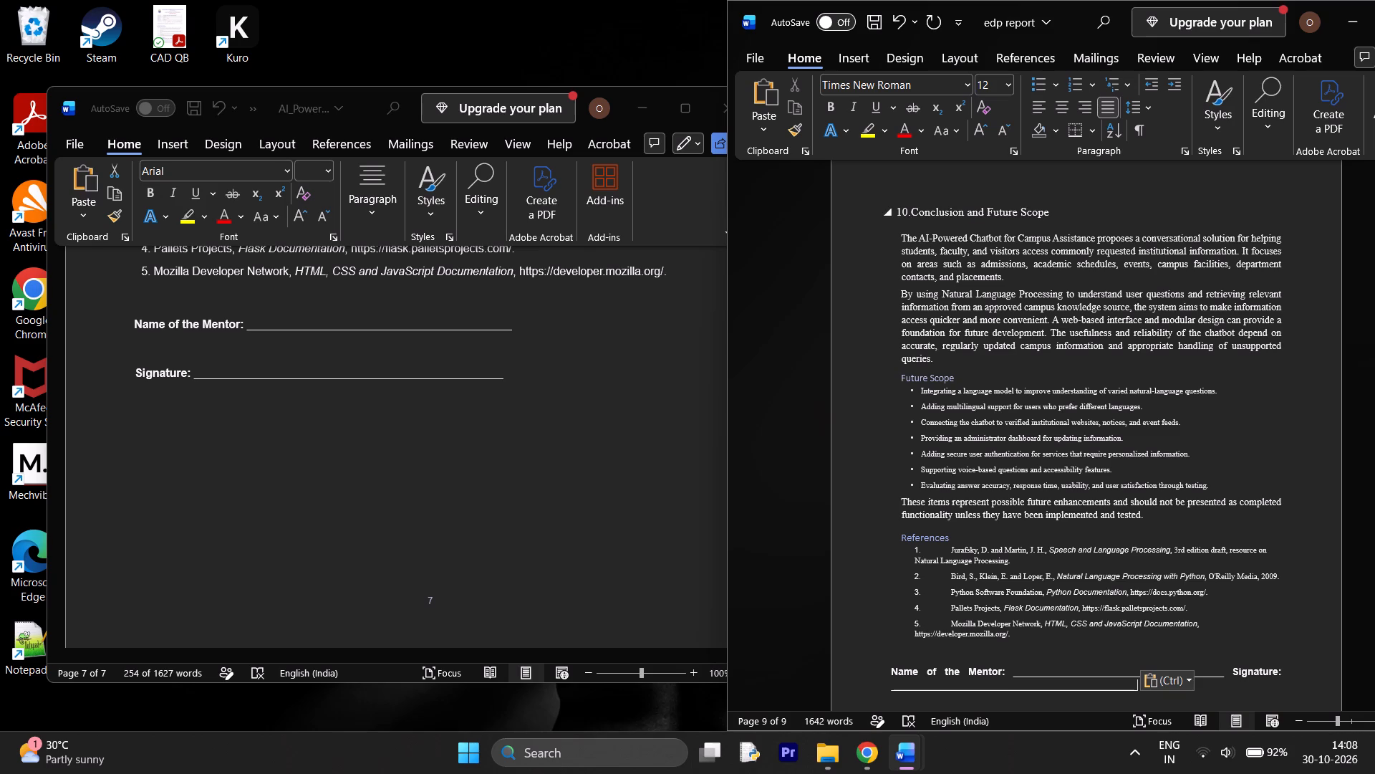
Save the edp report with the newly pasted section 10 content.
{"action": "key", "text": "ctrl+s"}
{"action": "key", "text": "ctrl+s"}
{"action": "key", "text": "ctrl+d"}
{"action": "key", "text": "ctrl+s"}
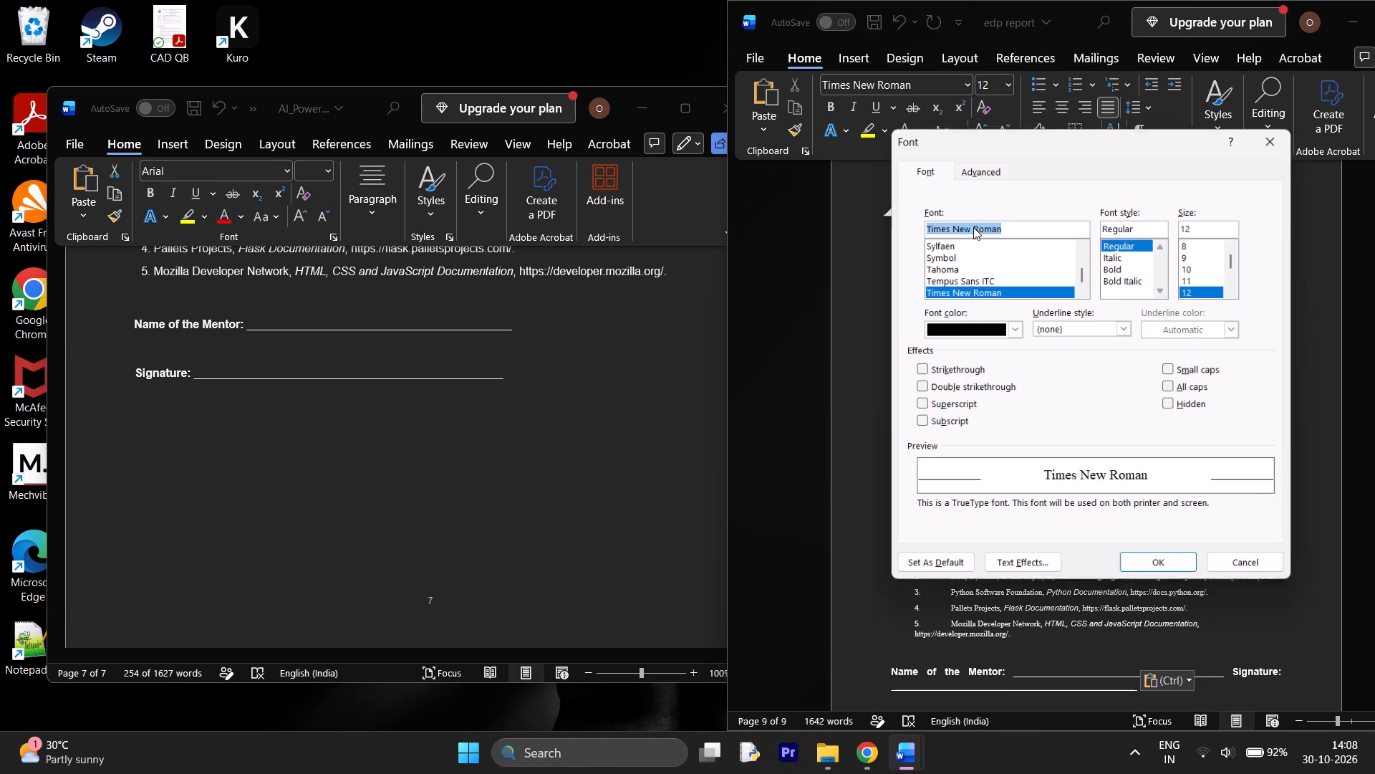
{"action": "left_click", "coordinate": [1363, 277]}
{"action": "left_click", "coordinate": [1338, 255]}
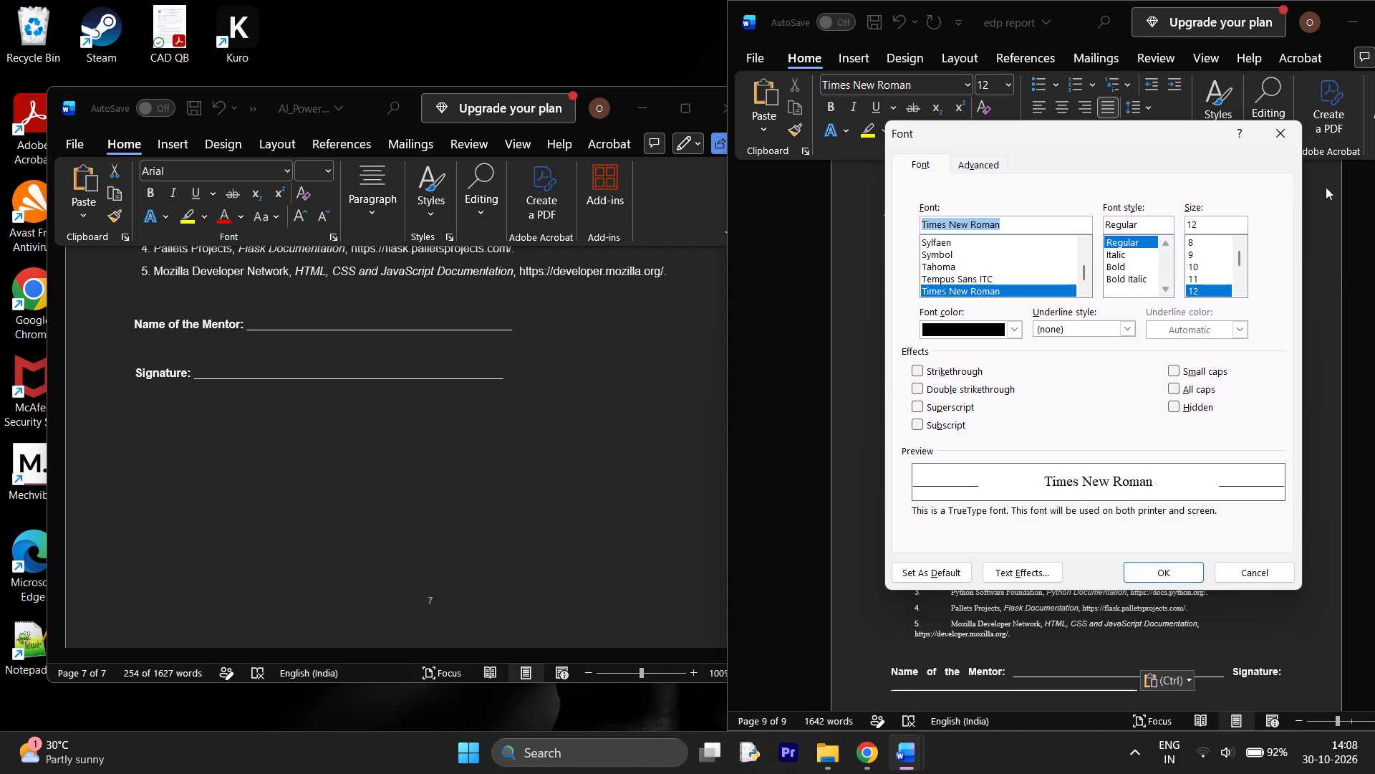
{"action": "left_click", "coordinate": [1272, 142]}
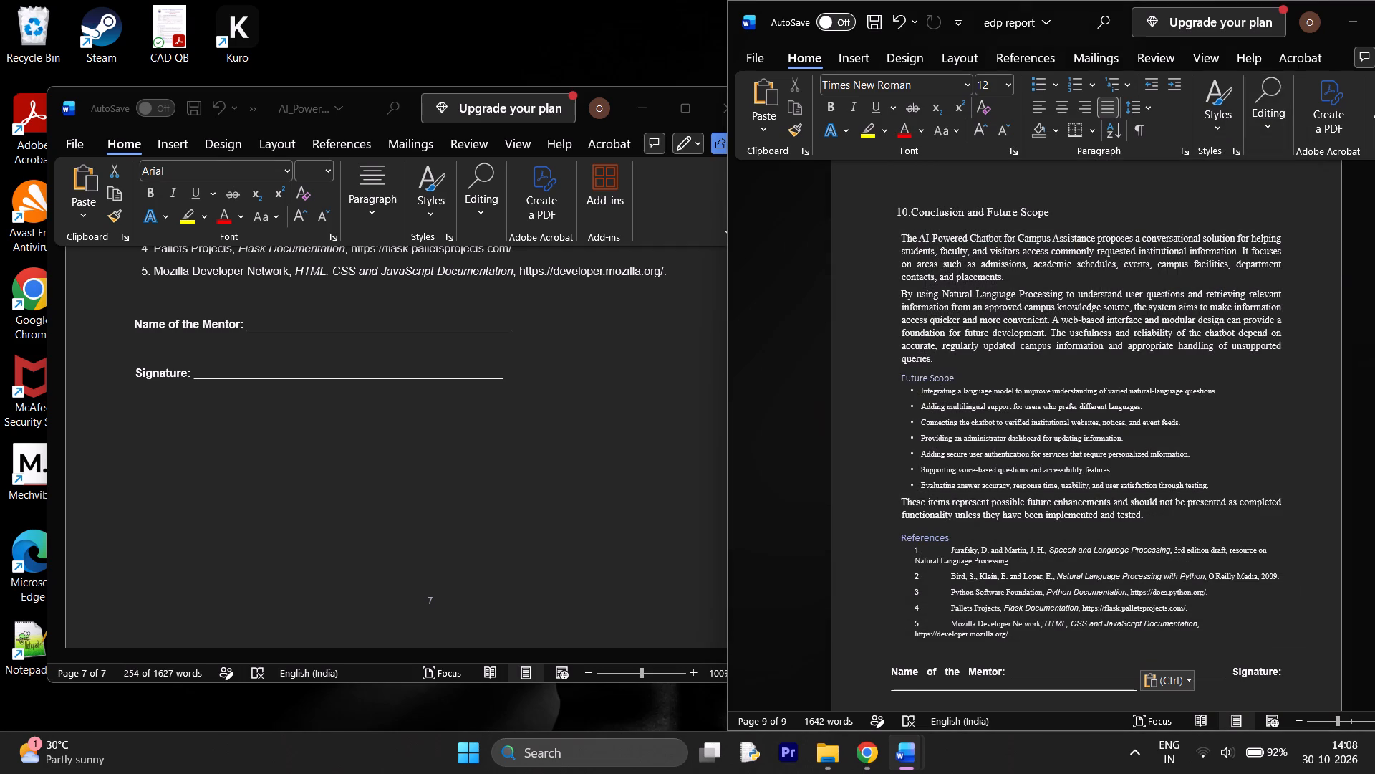
Put the Signature field on its own line below Name of the Mentor, separated by an empty line, and save the edp report.
{"action": "scroll", "coordinate": [1152, 501], "scroll_direction": "down", "scroll_amount": 1}
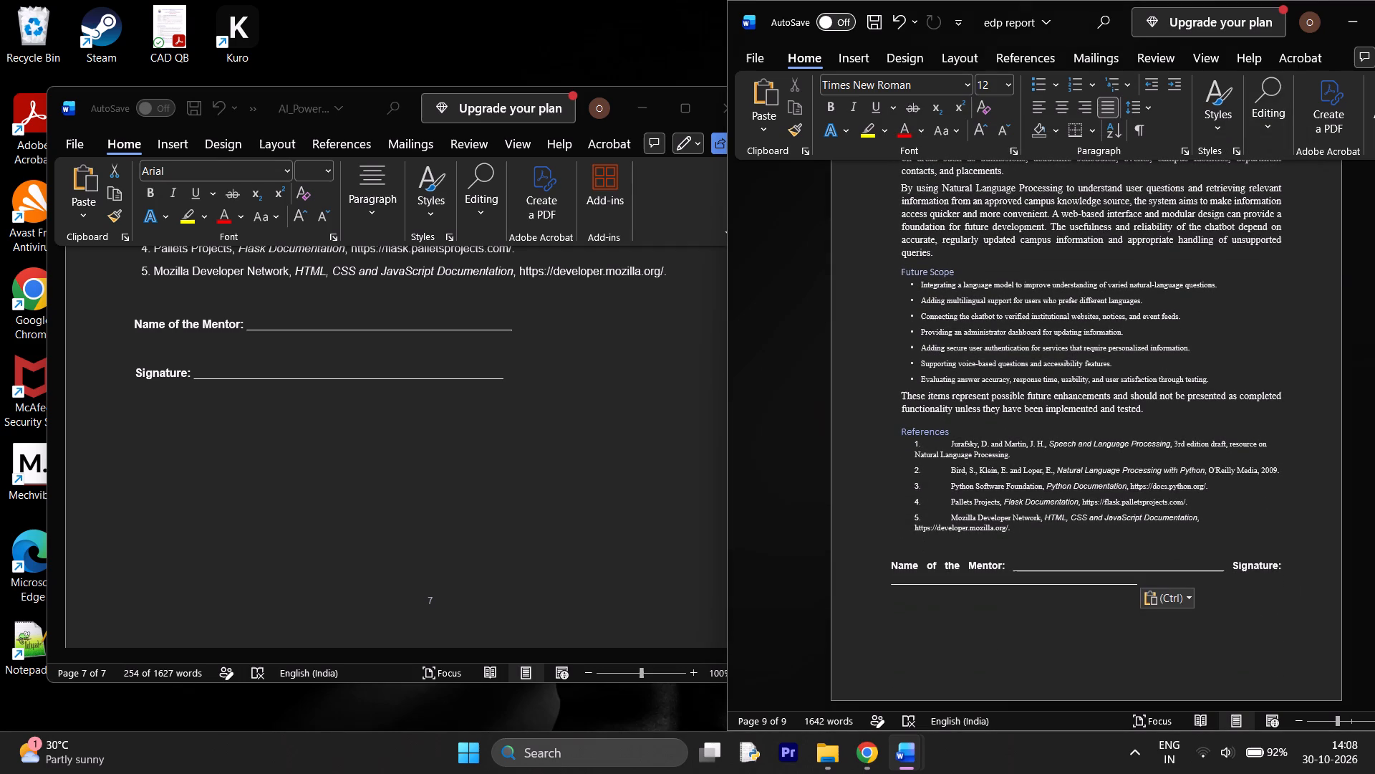
{"action": "left_click", "coordinate": [1232, 566]}
{"action": "key", "text": "Return"}
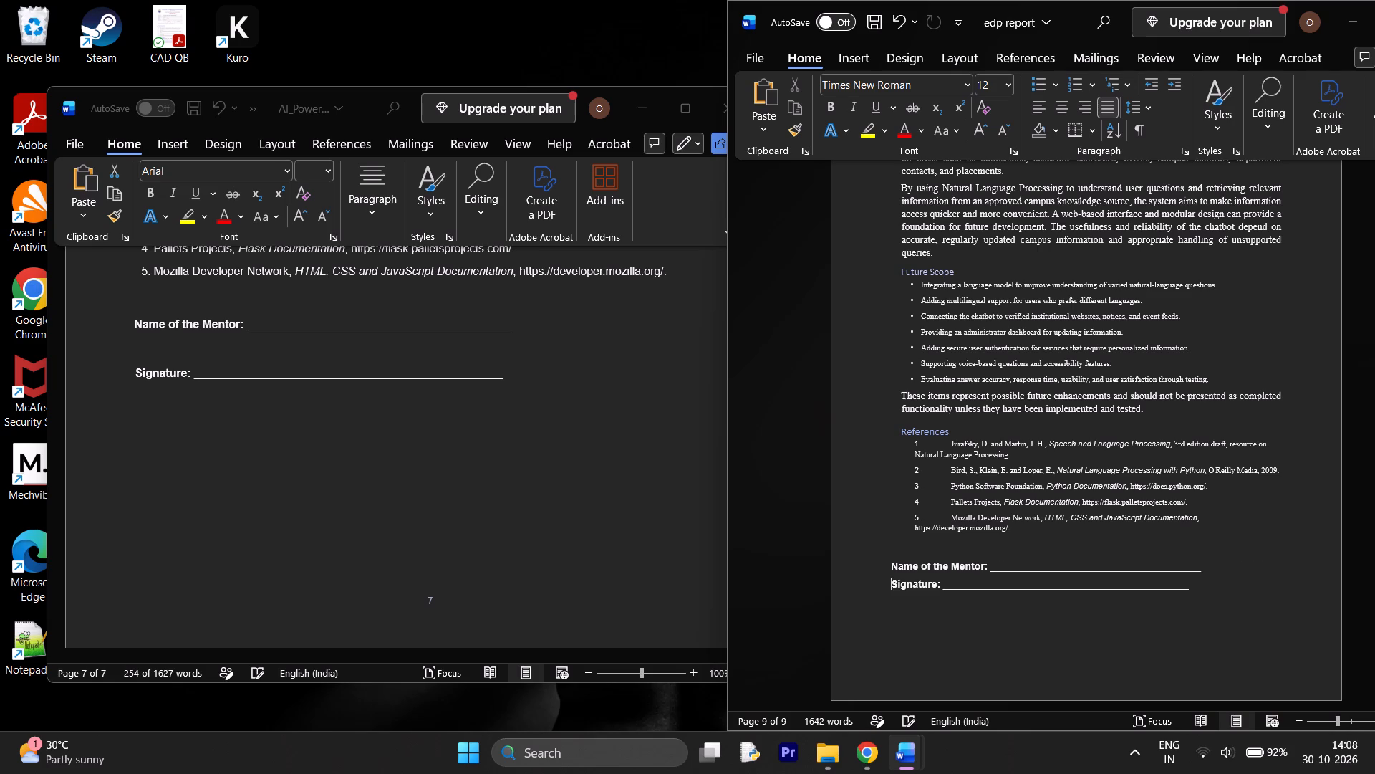
{"action": "key", "text": "ctrl+s"}
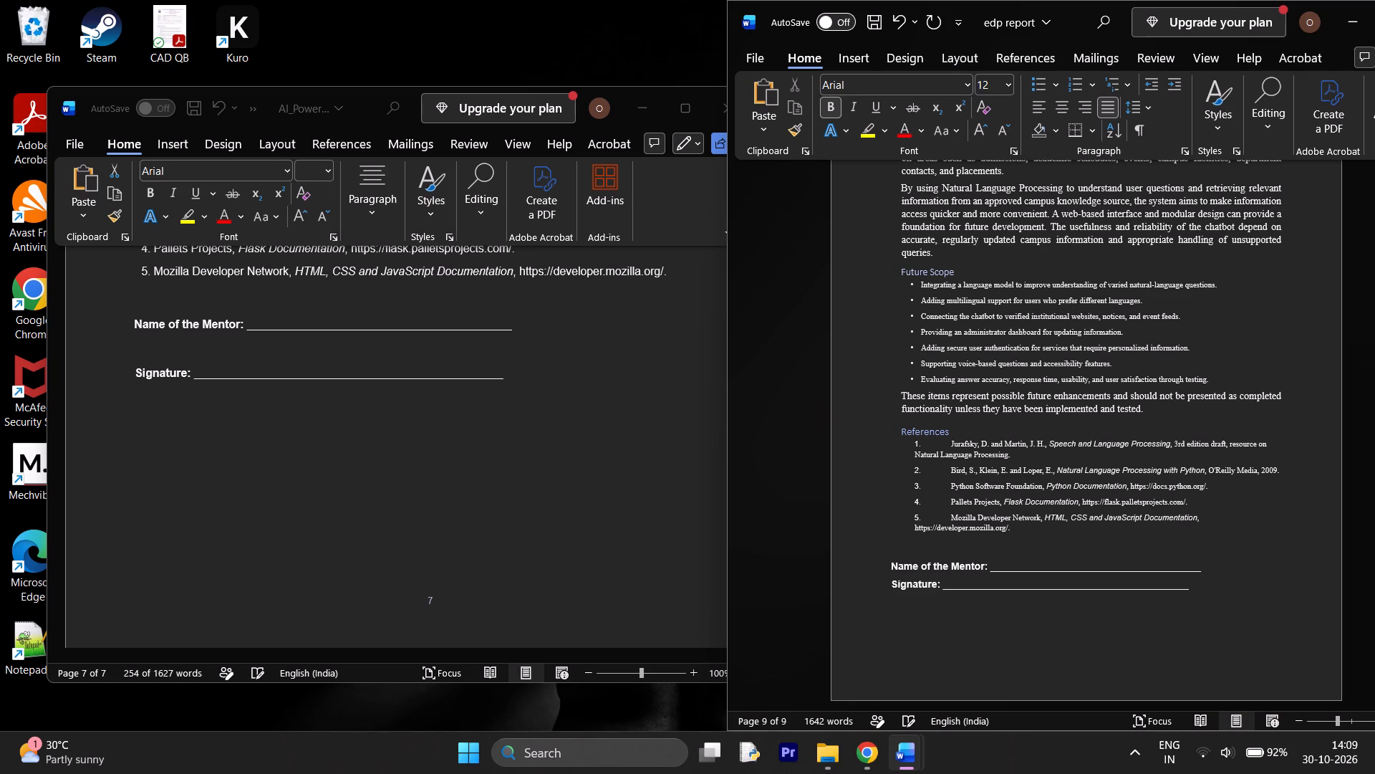
{"action": "key", "text": "ctrl+s"}
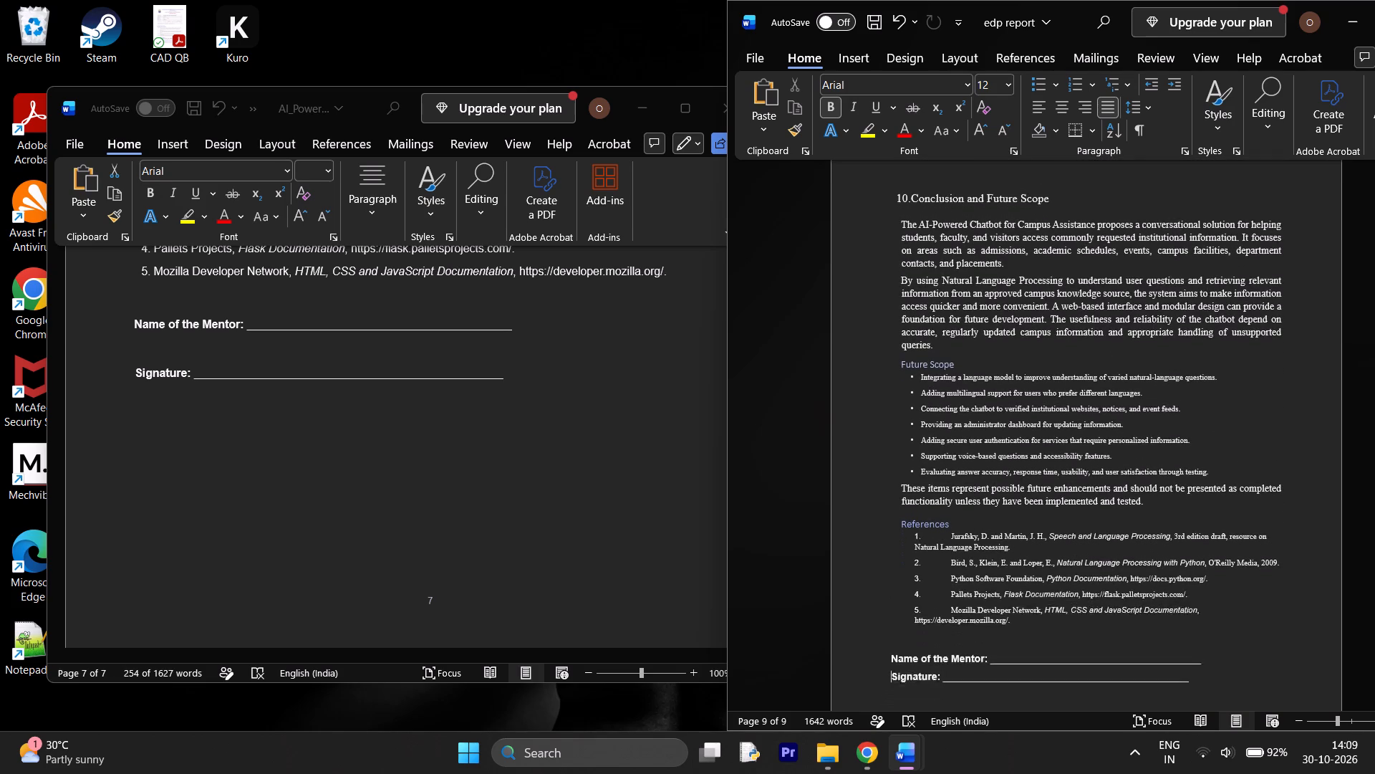
{"action": "left_click", "coordinate": [1207, 633]}
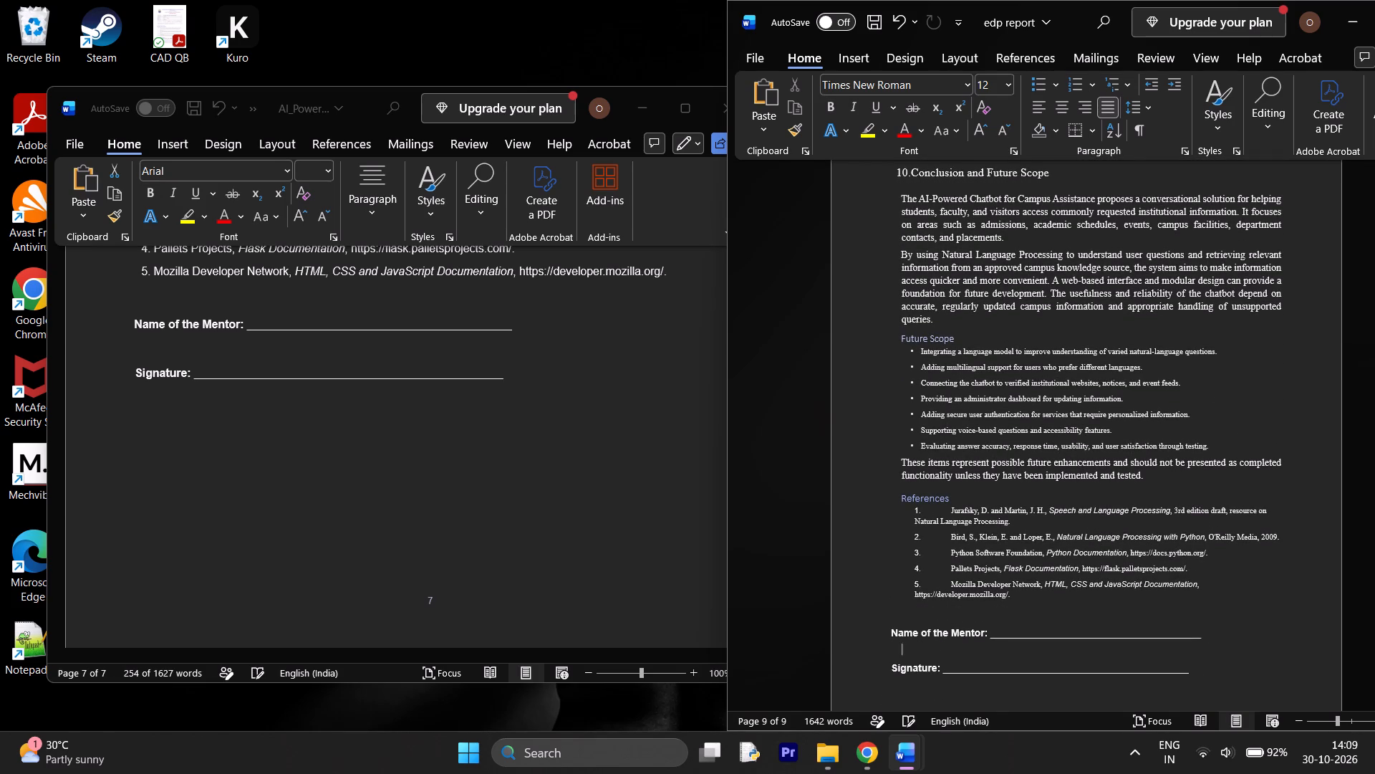
{"action": "key", "text": "ctrl+s"}
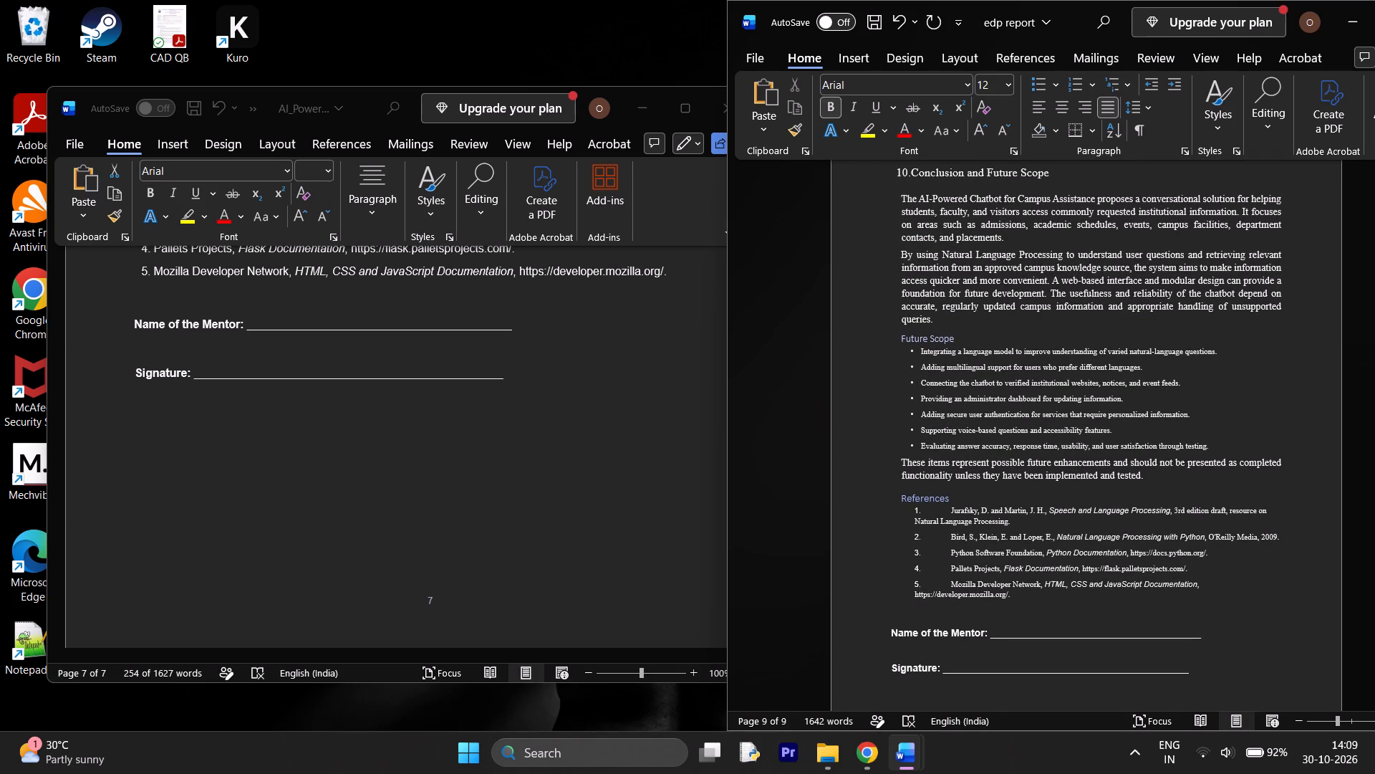
{"action": "scroll", "coordinate": [1198, 659], "scroll_direction": "up", "scroll_amount": 1}
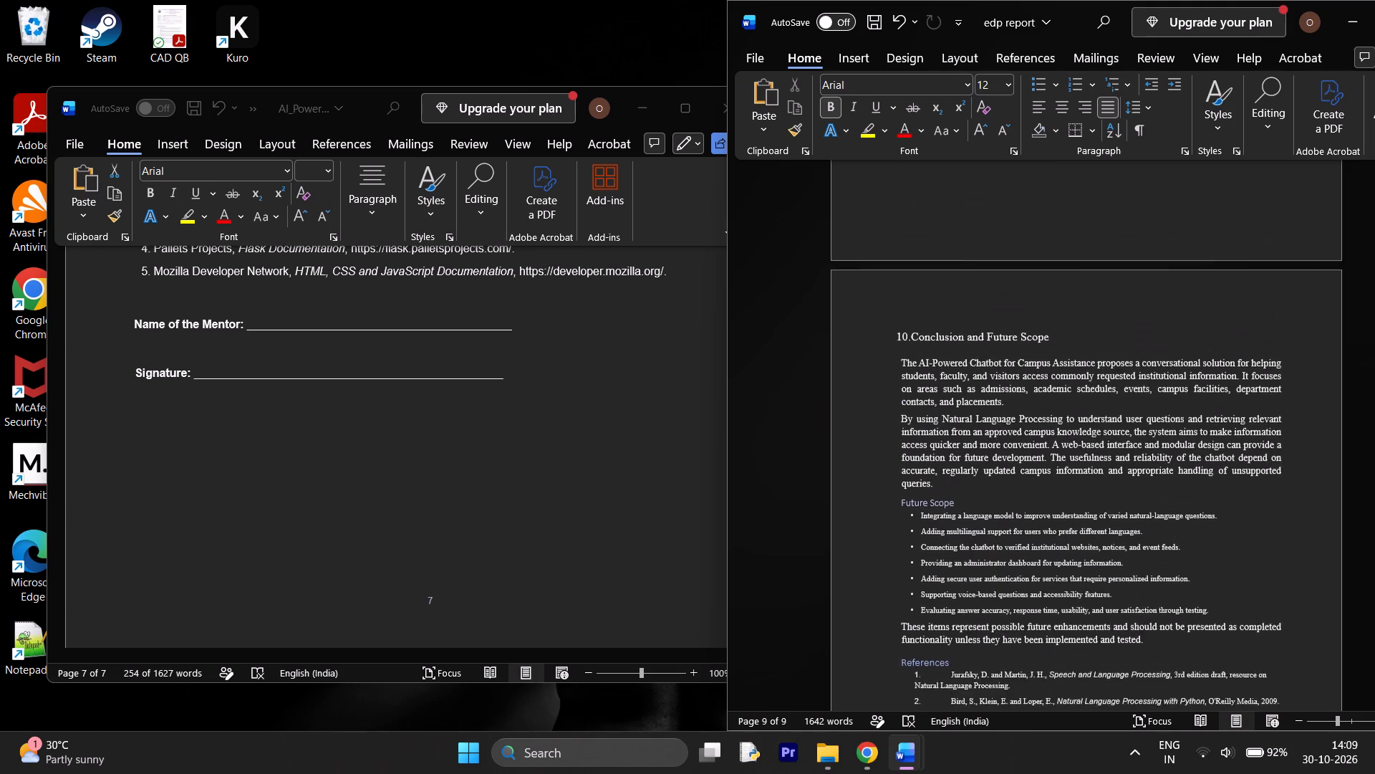
{"action": "scroll", "coordinate": [1198, 659], "scroll_direction": "up", "scroll_amount": 1}
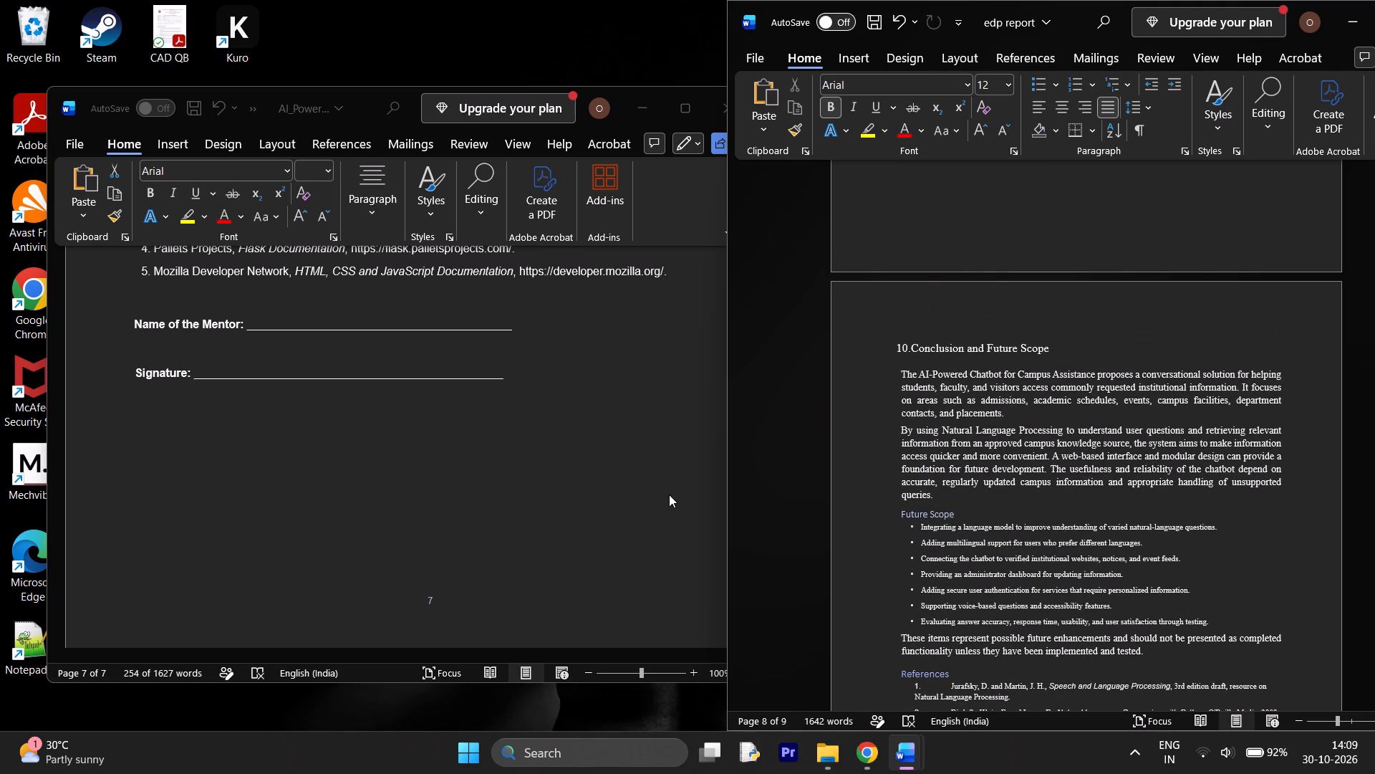
{"action": "scroll", "coordinate": [669, 494], "scroll_direction": "up", "scroll_amount": 2}
{"action": "scroll", "coordinate": [996, 465], "scroll_direction": "up", "scroll_amount": 1}
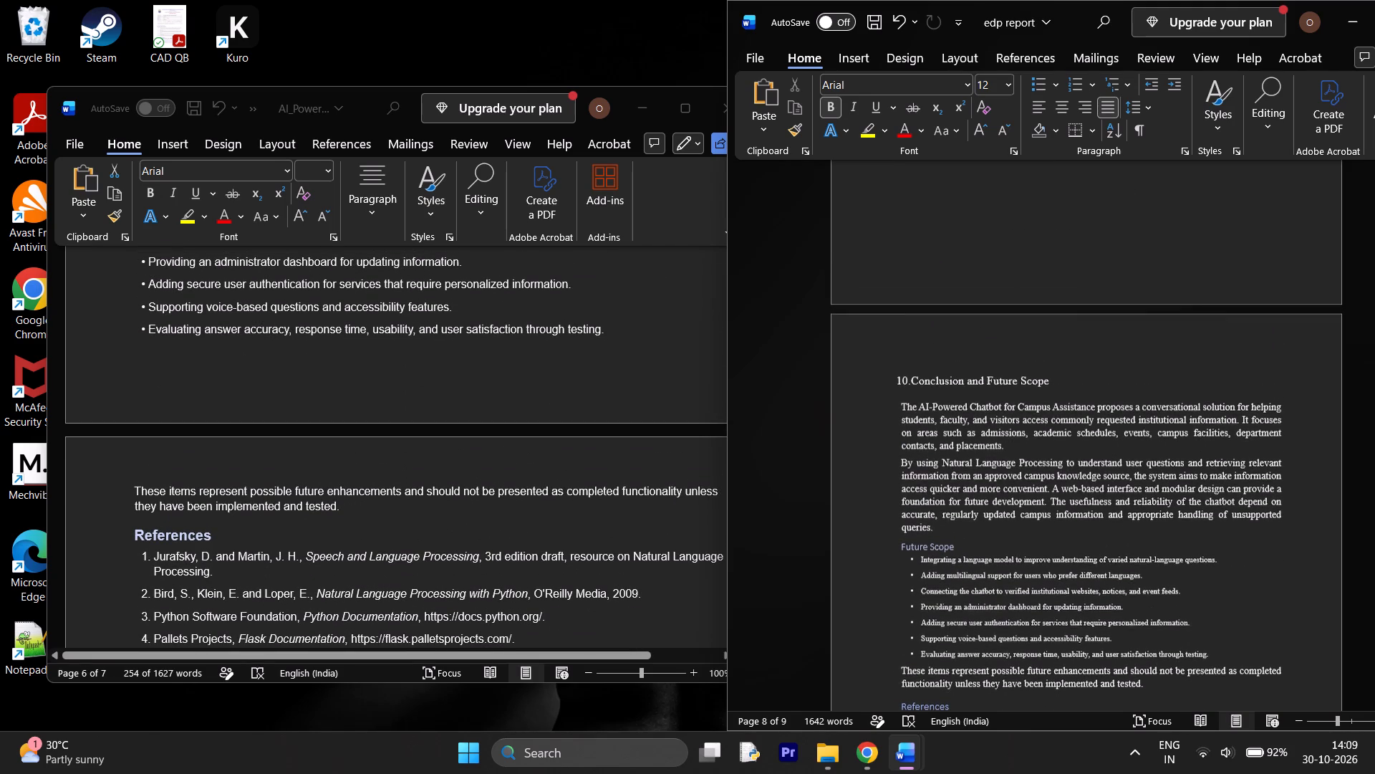
{"action": "scroll", "coordinate": [996, 465], "scroll_direction": "up", "scroll_amount": 2}
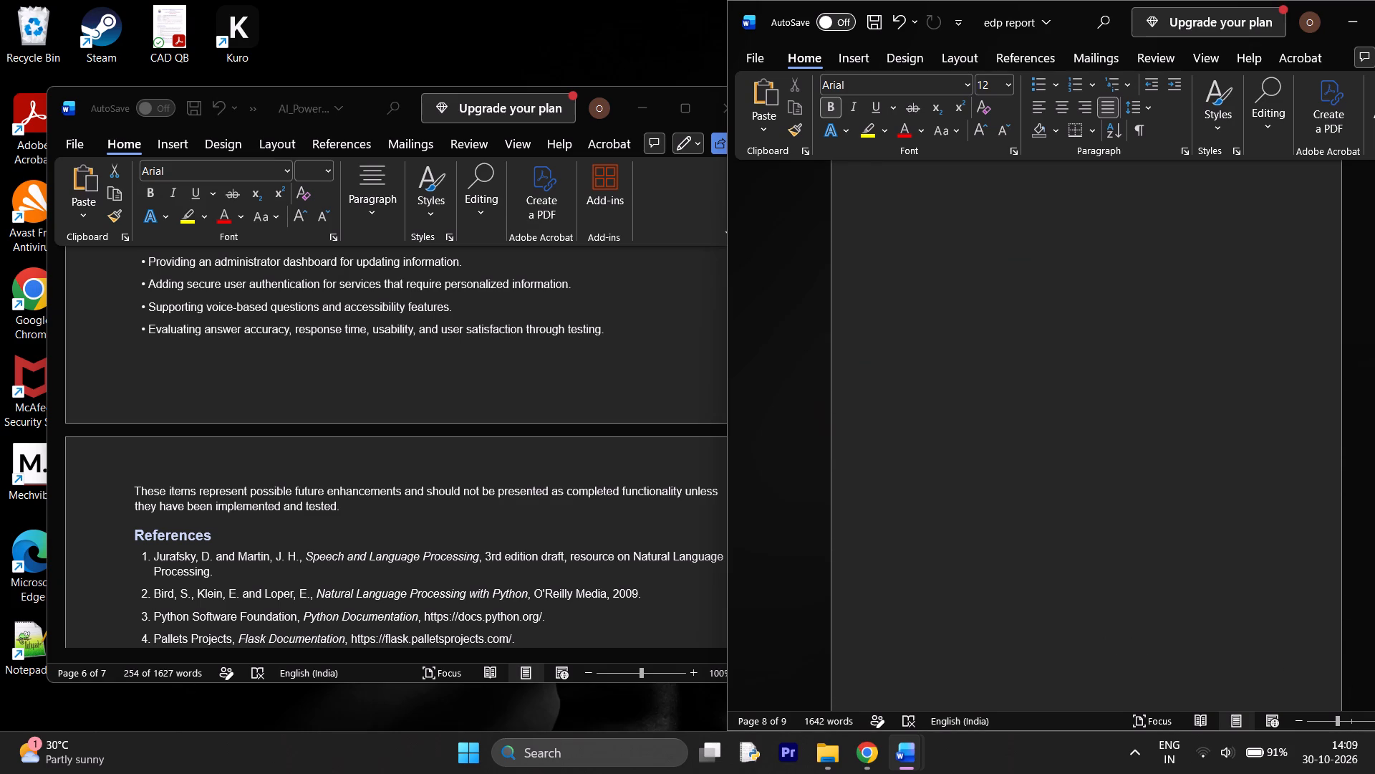
{"action": "left_click", "coordinate": [911, 328]}
{"action": "double_click", "coordinate": [911, 328]}
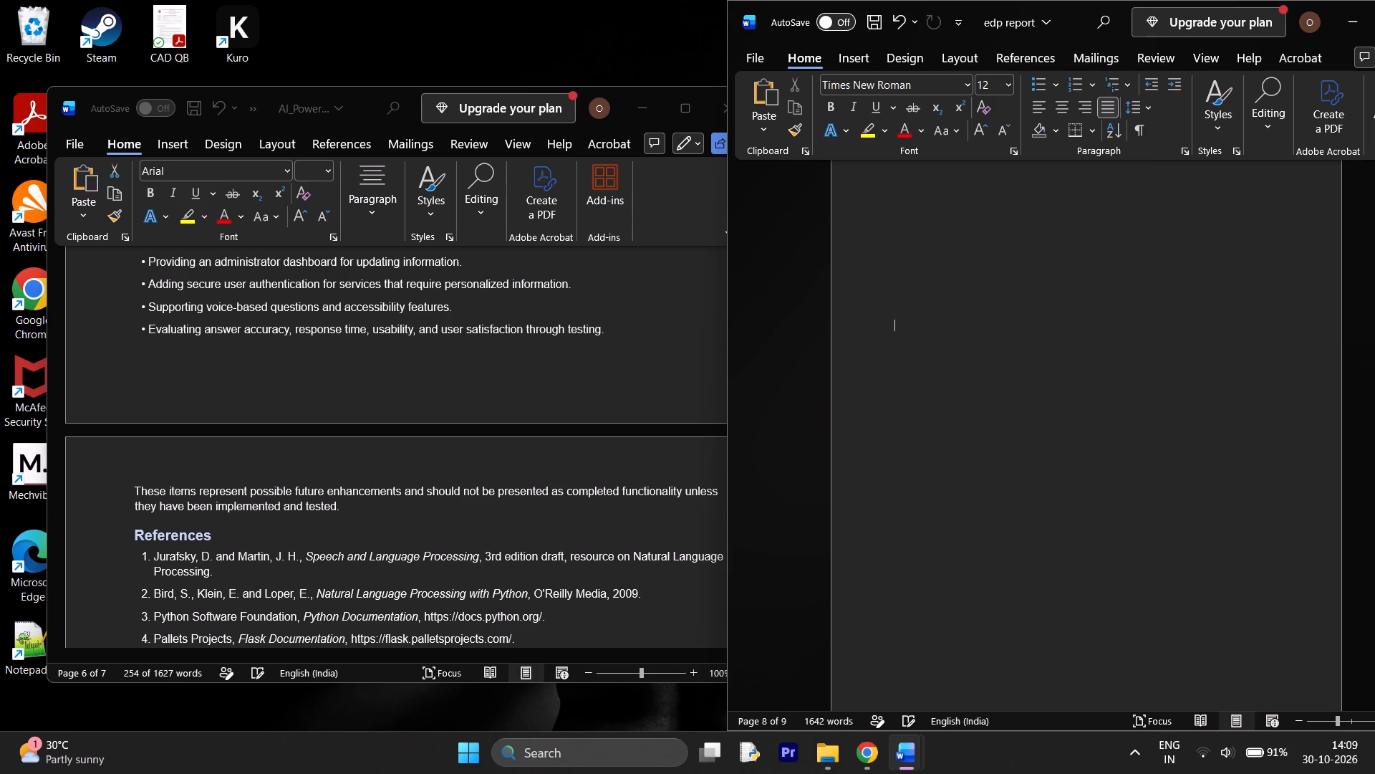
{"action": "scroll", "coordinate": [911, 328], "scroll_direction": "up", "scroll_amount": 2}
{"action": "left_click", "coordinate": [911, 328]}
{"action": "left_click", "coordinate": [870, 368]}
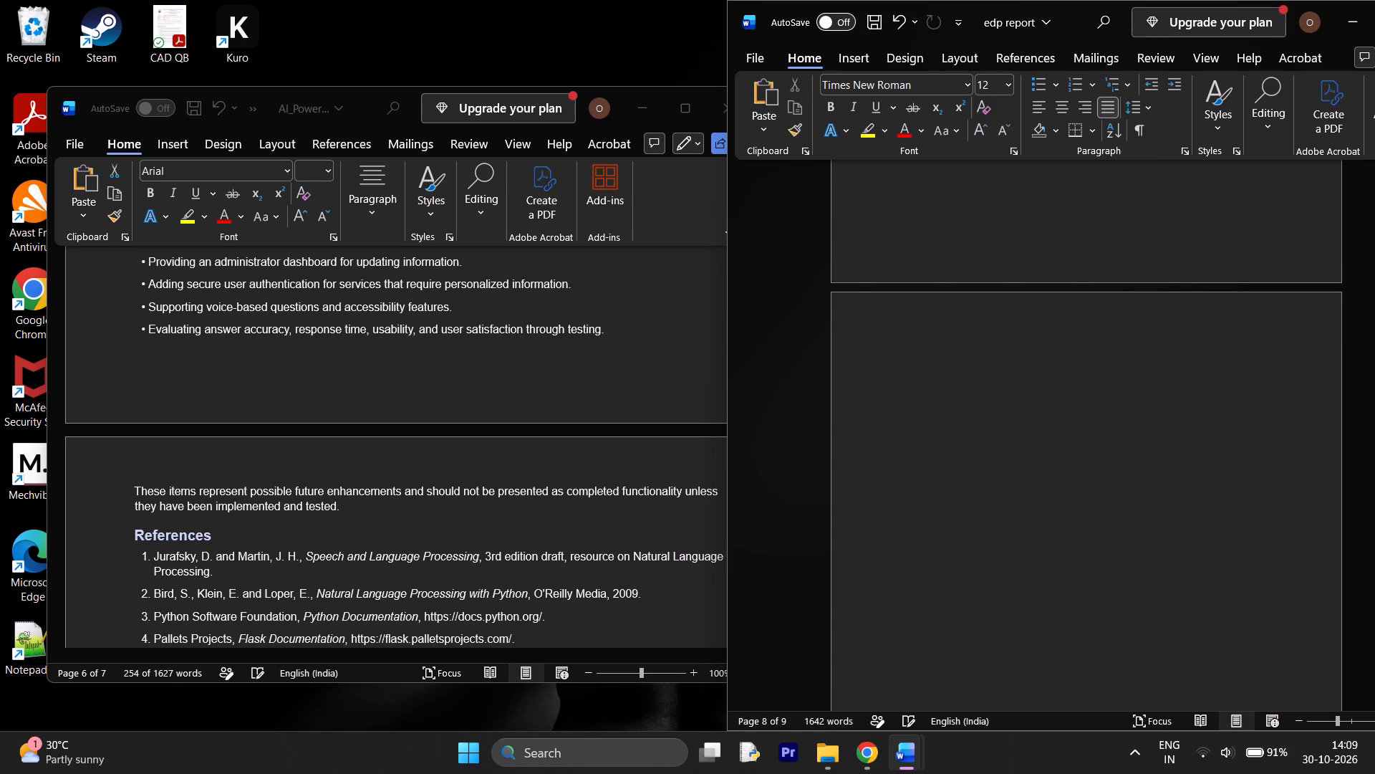
{"action": "left_click", "coordinate": [870, 368]}
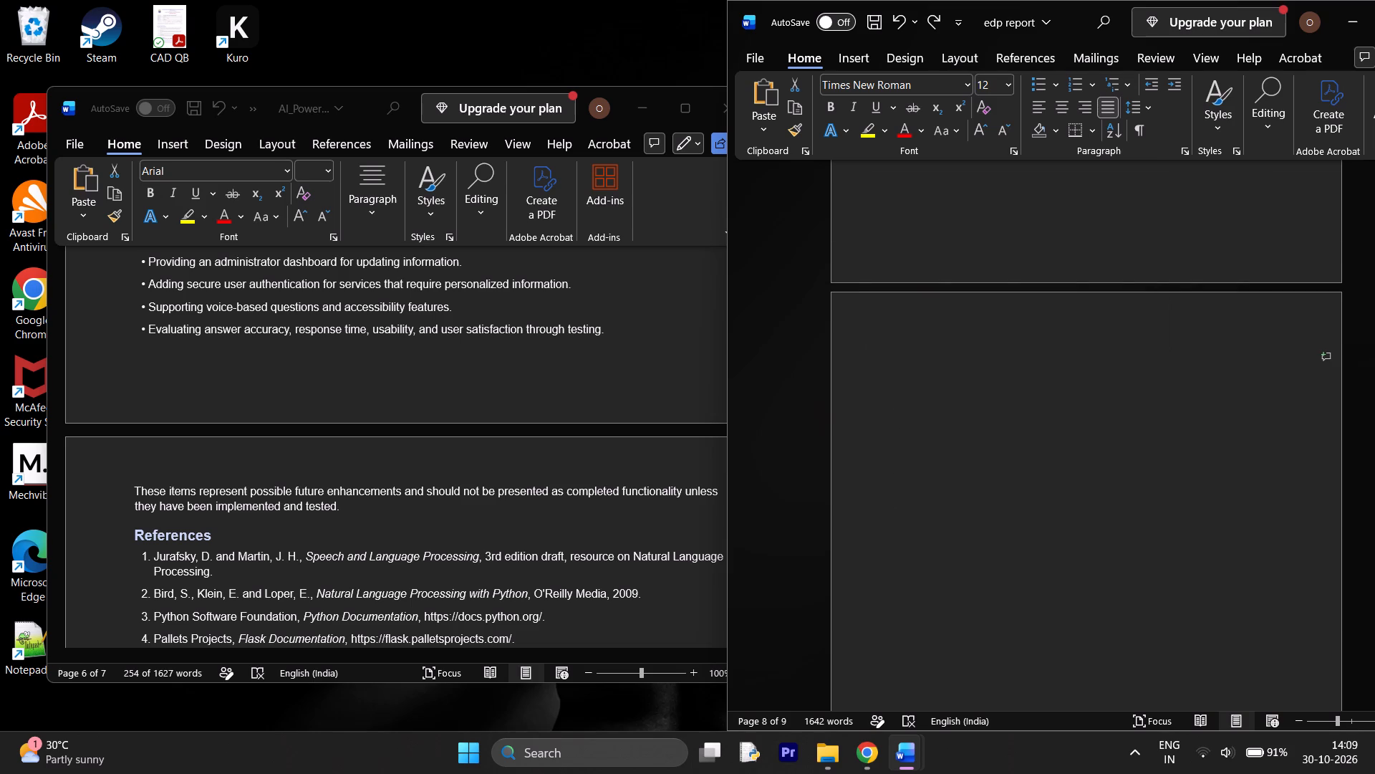
{"action": "right_click", "coordinate": [877, 378]}
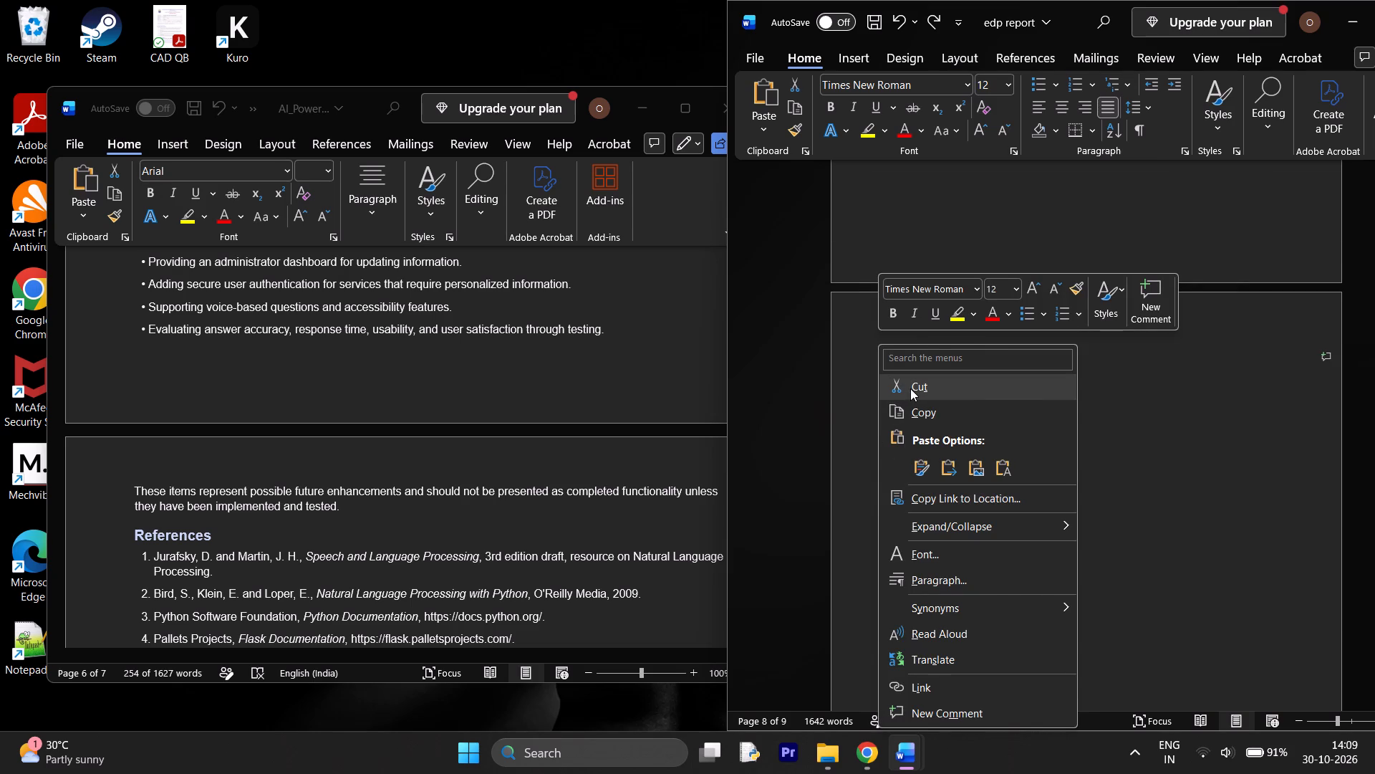
{"action": "left_click", "coordinate": [910, 388]}
Save the edp report with the blank page removed.
{"action": "scroll", "coordinate": [941, 284], "scroll_direction": "up", "scroll_amount": 2}
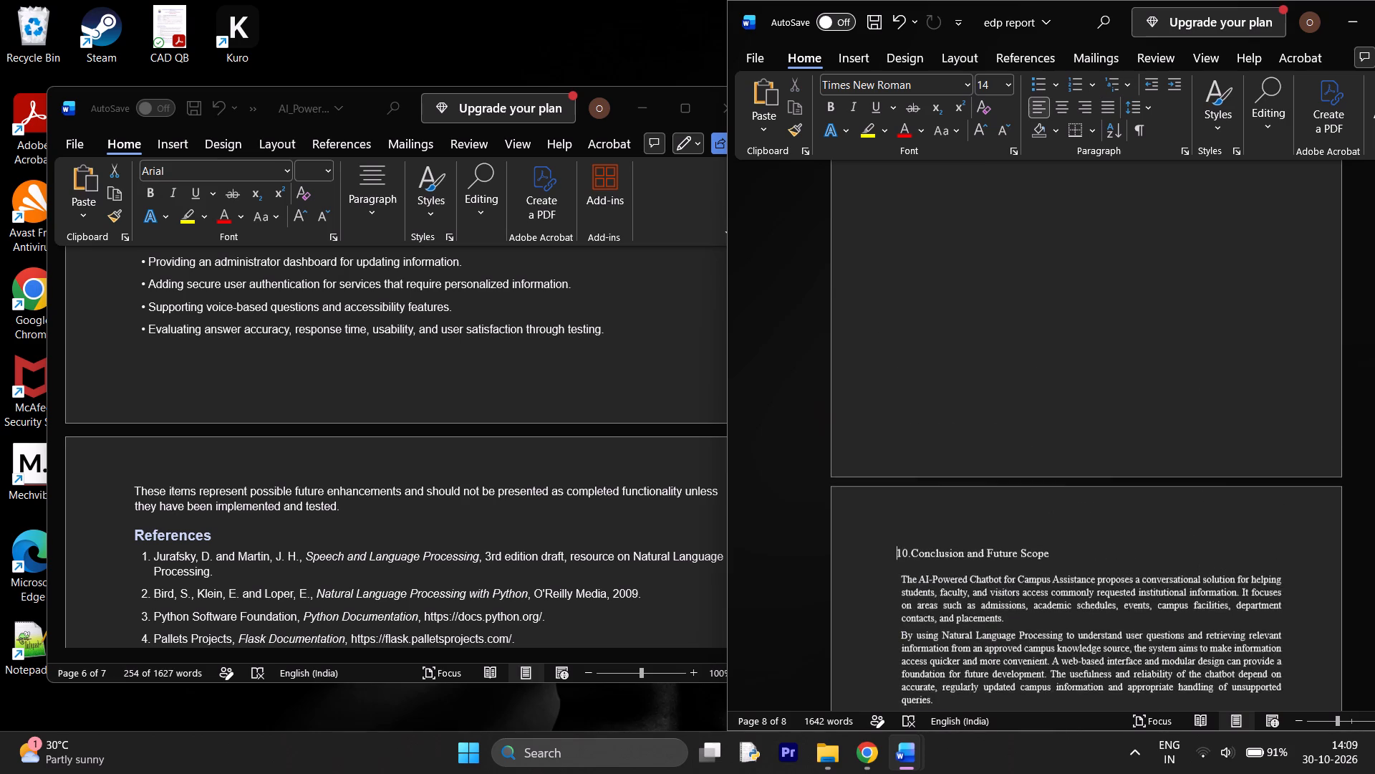
{"action": "scroll", "coordinate": [942, 307], "scroll_direction": "up", "scroll_amount": 2}
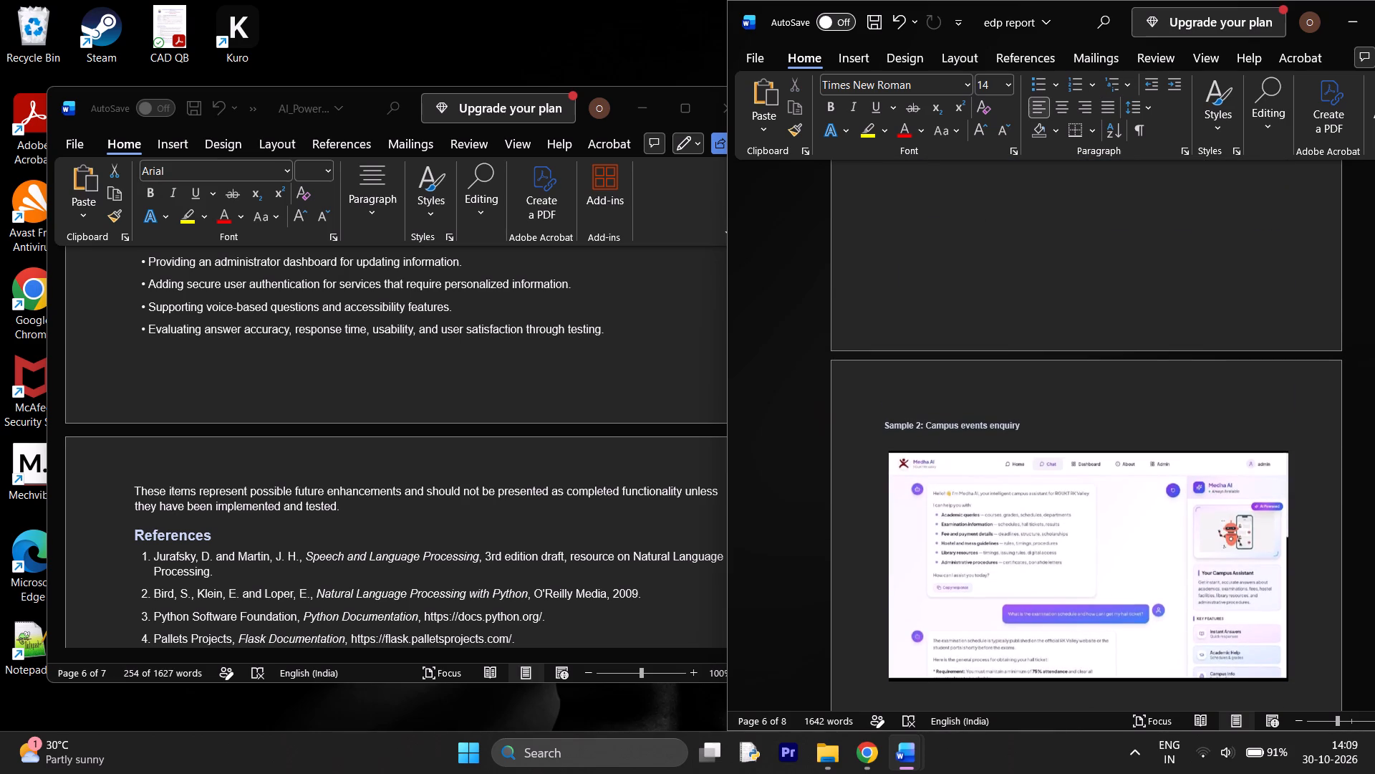
{"action": "key", "text": "ctrl+s"}
{"action": "key", "text": "ctrl+s"}
{"action": "key", "text": "ctrl+s"}
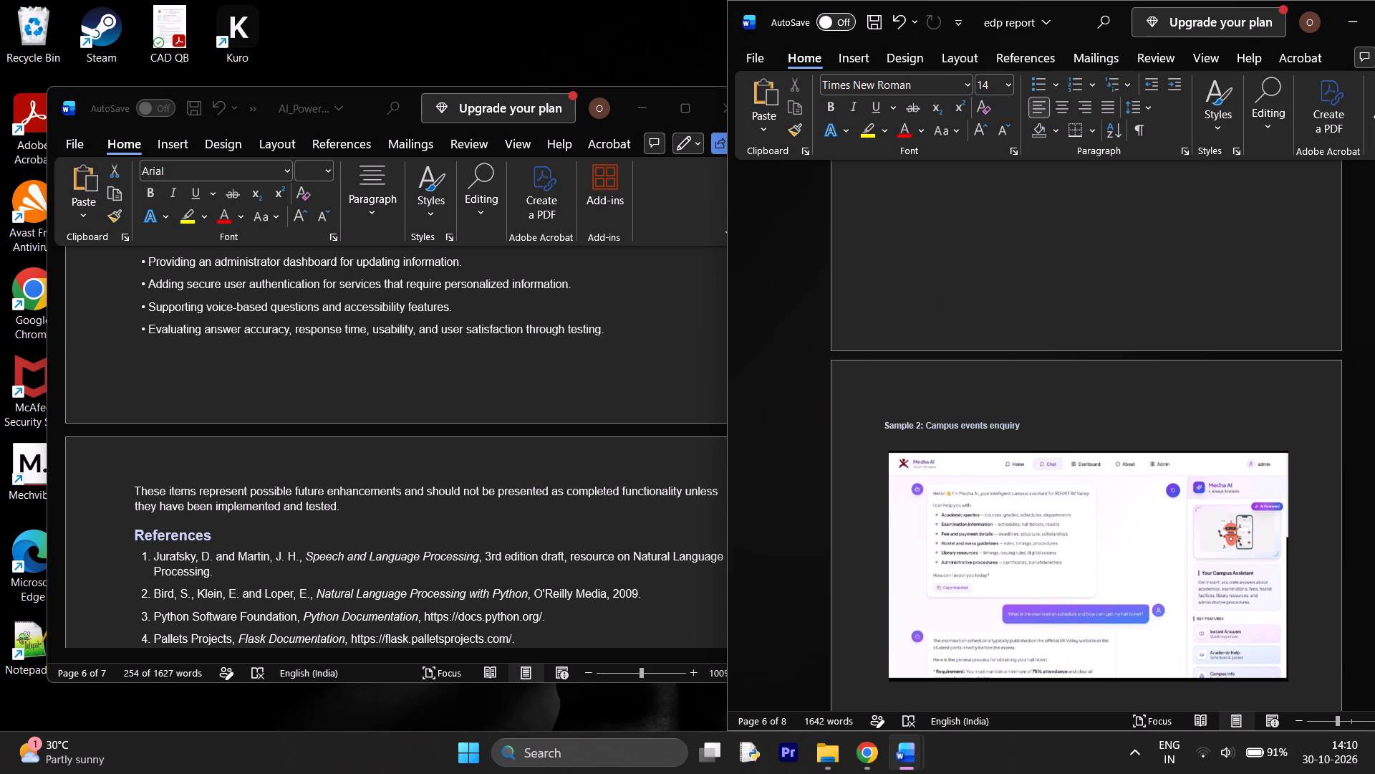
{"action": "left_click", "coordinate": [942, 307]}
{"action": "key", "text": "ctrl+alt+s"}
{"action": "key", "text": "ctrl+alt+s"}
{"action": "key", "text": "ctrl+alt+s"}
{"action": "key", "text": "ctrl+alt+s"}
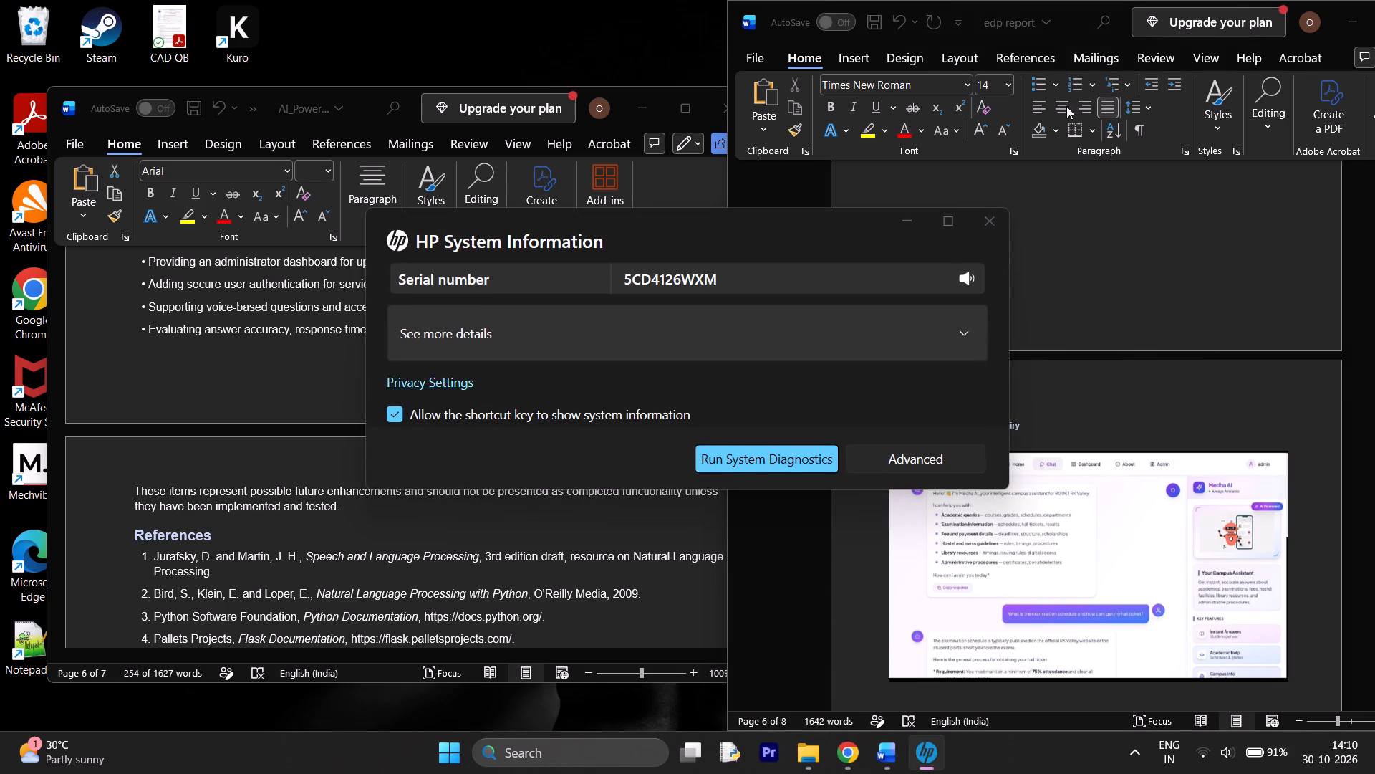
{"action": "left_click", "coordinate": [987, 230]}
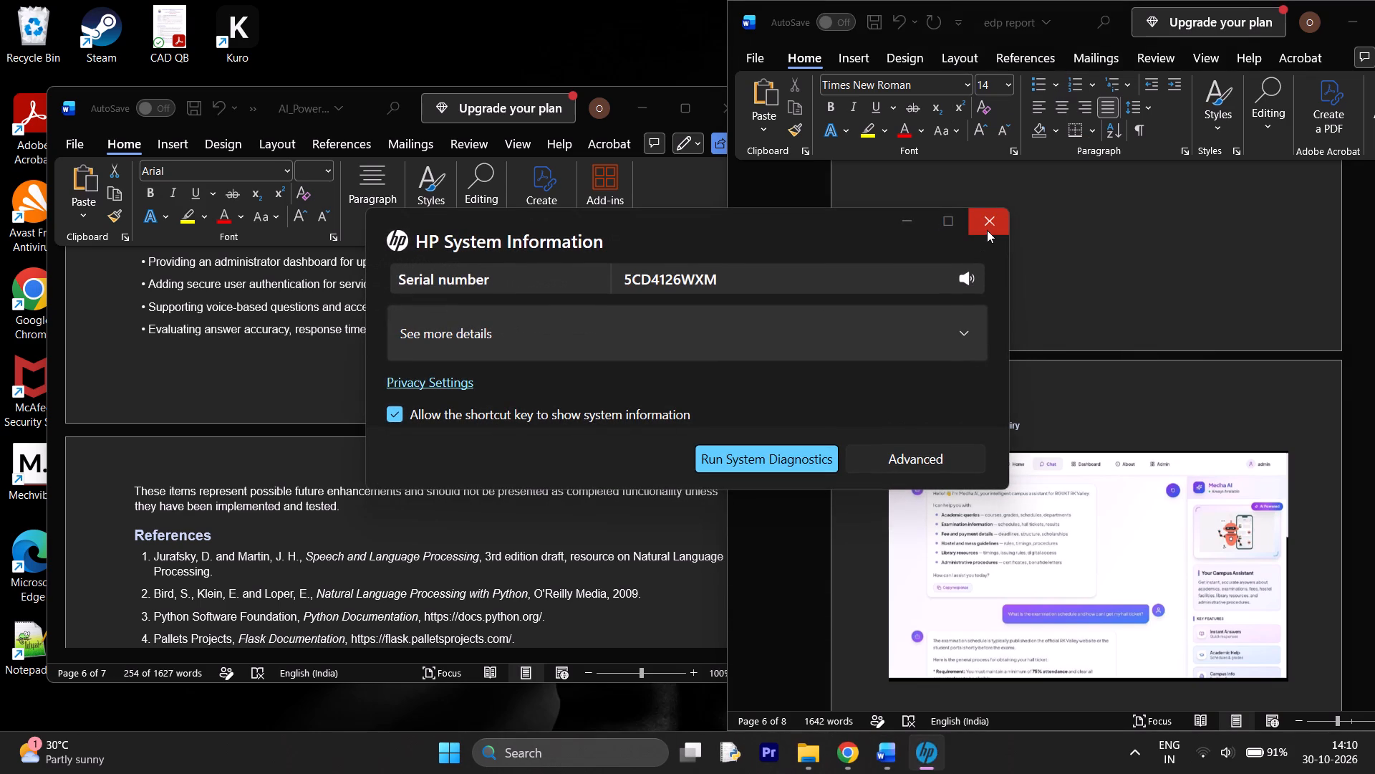
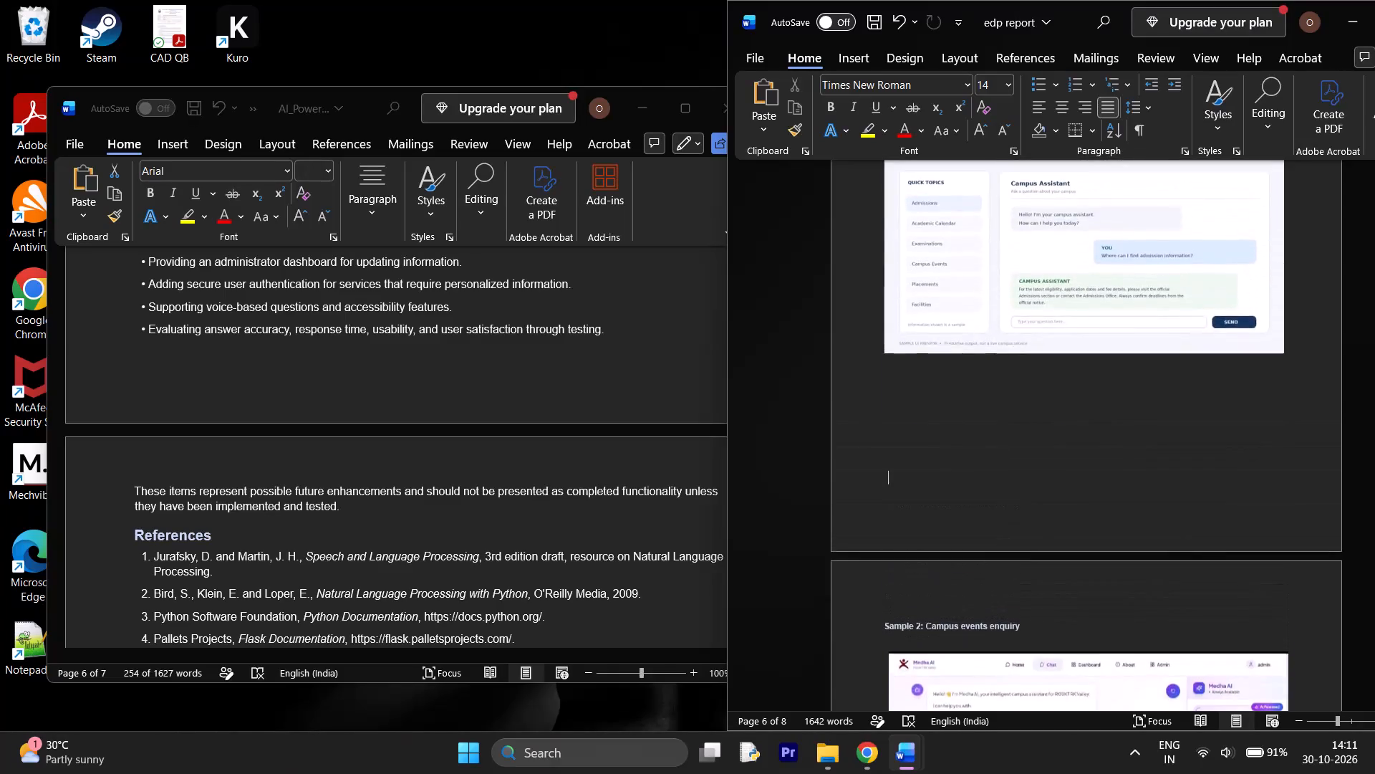
Convert the edp report document to PDF with Adobe Acrobat and decline pinning Acrobat to the taskbar.
{"action": "scroll", "coordinate": [987, 230], "scroll_direction": "up", "scroll_amount": 1}
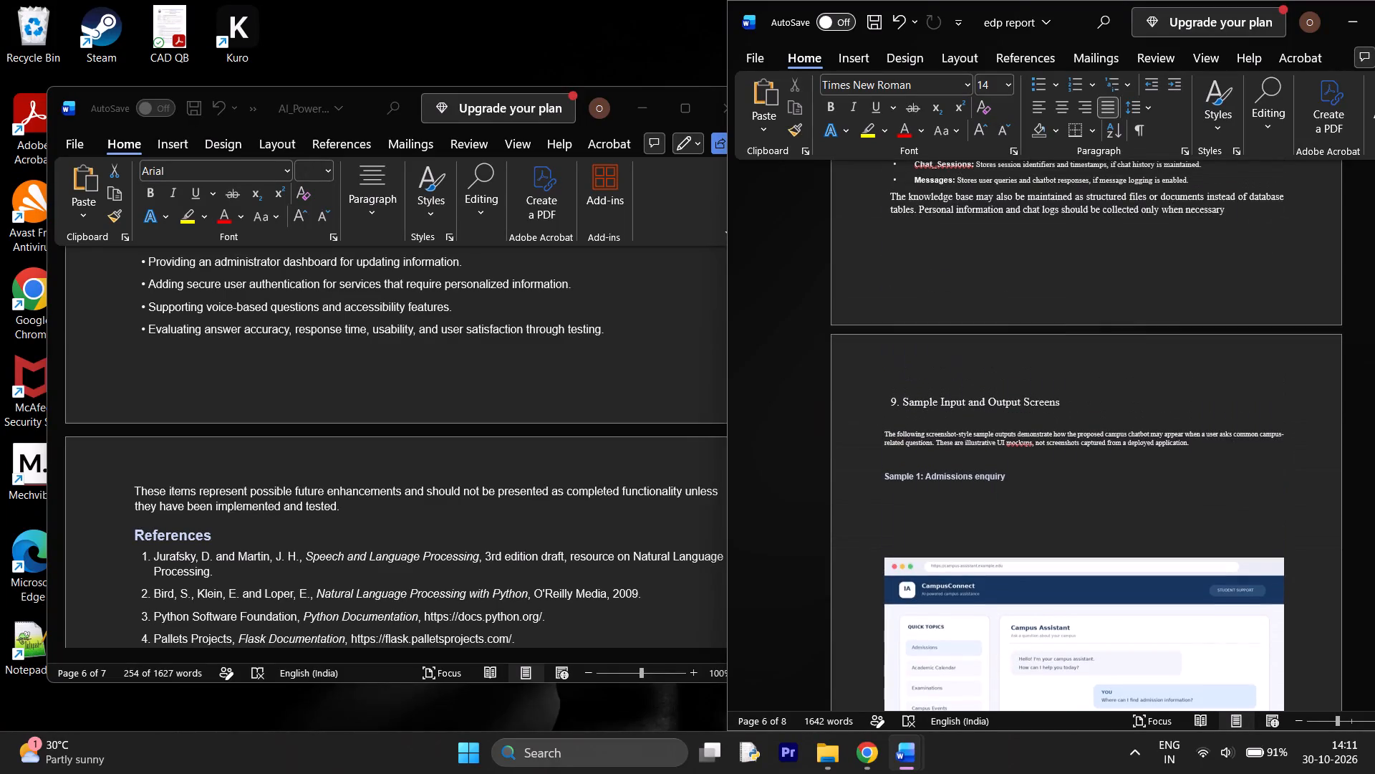
{"action": "scroll", "coordinate": [987, 230], "scroll_direction": "up", "scroll_amount": 1}
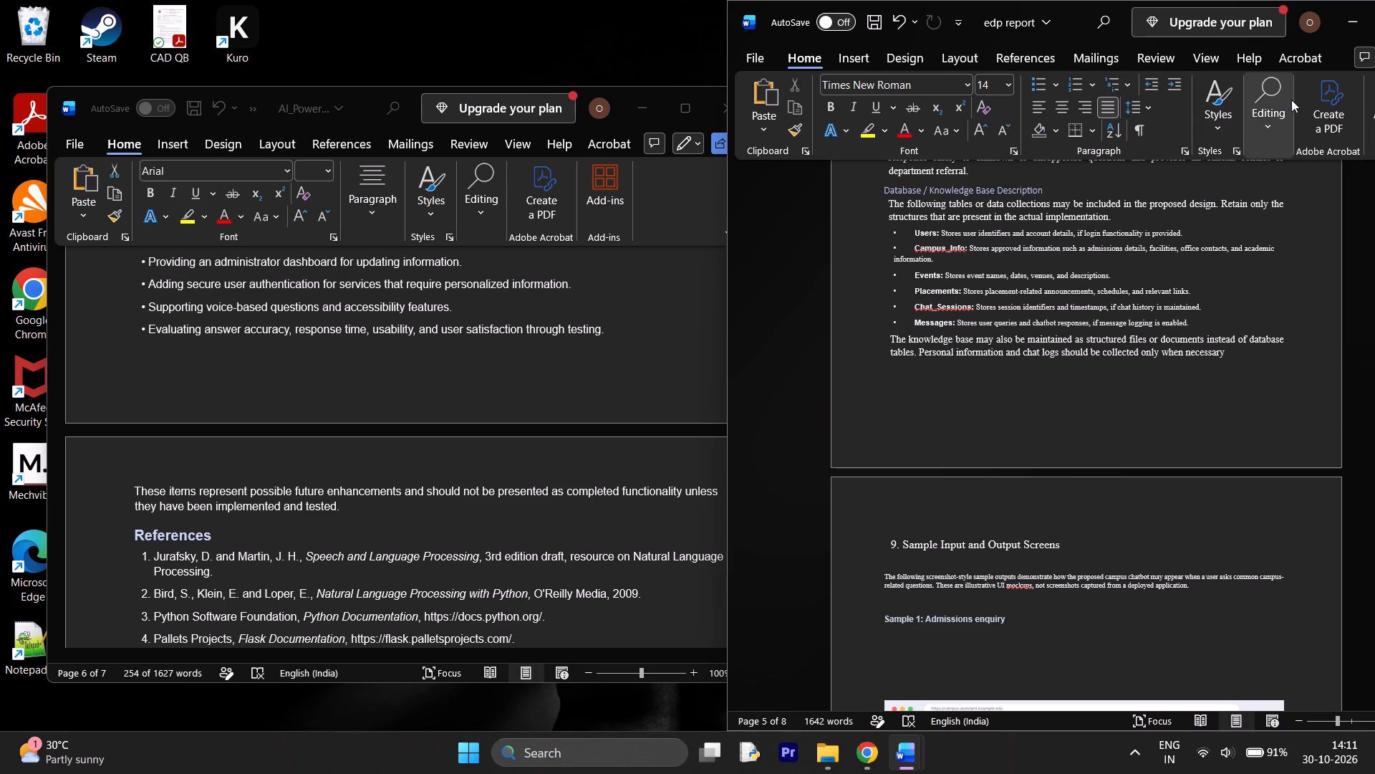
{"action": "left_click", "coordinate": [1324, 112]}
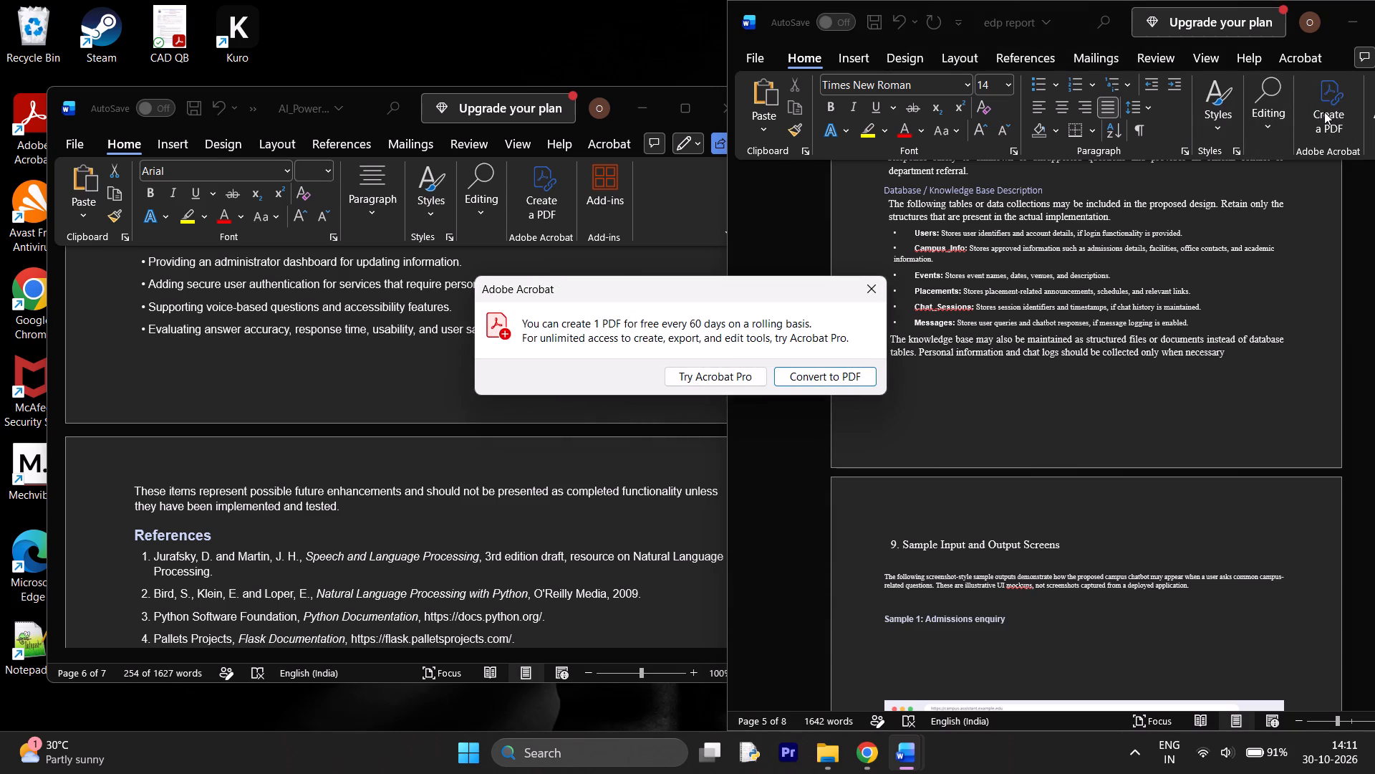
{"action": "left_click", "coordinate": [792, 381]}
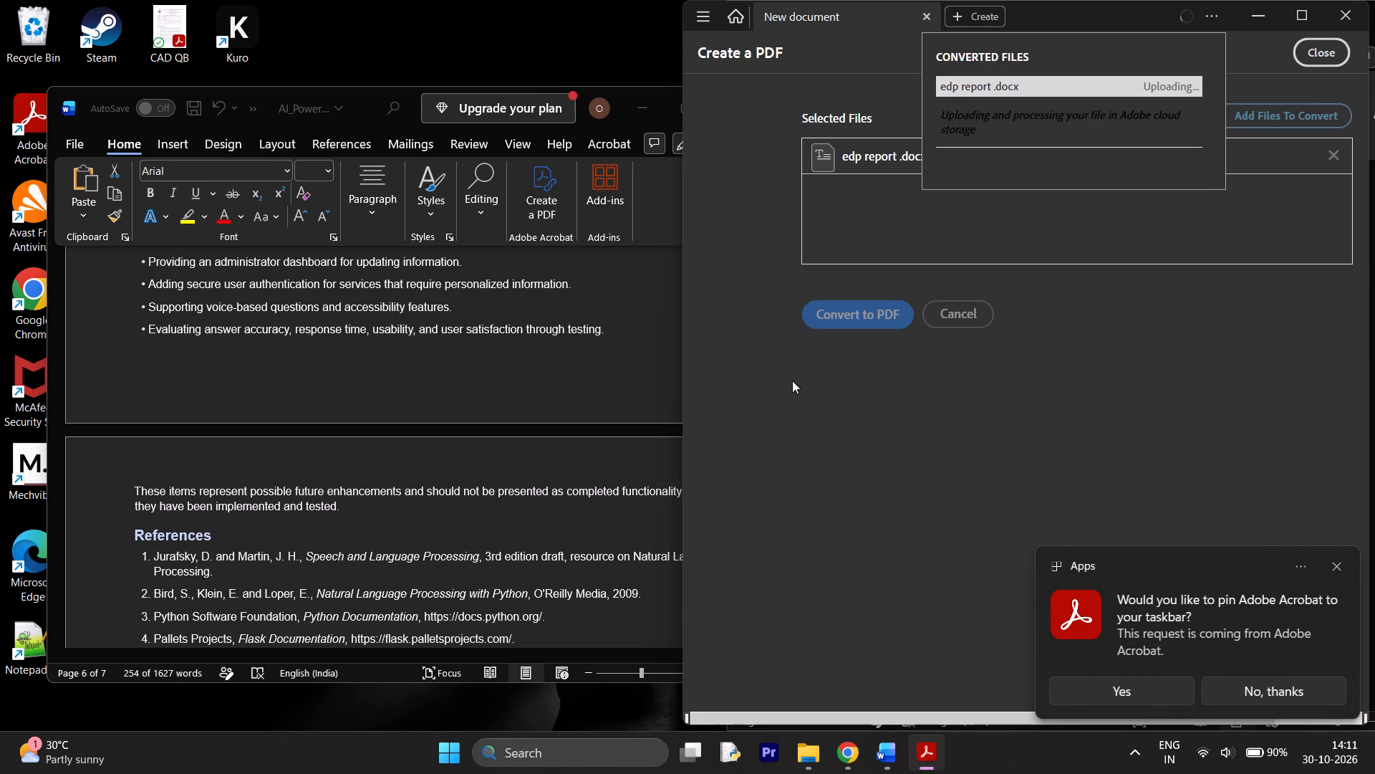
{"action": "left_click", "coordinate": [1230, 687]}
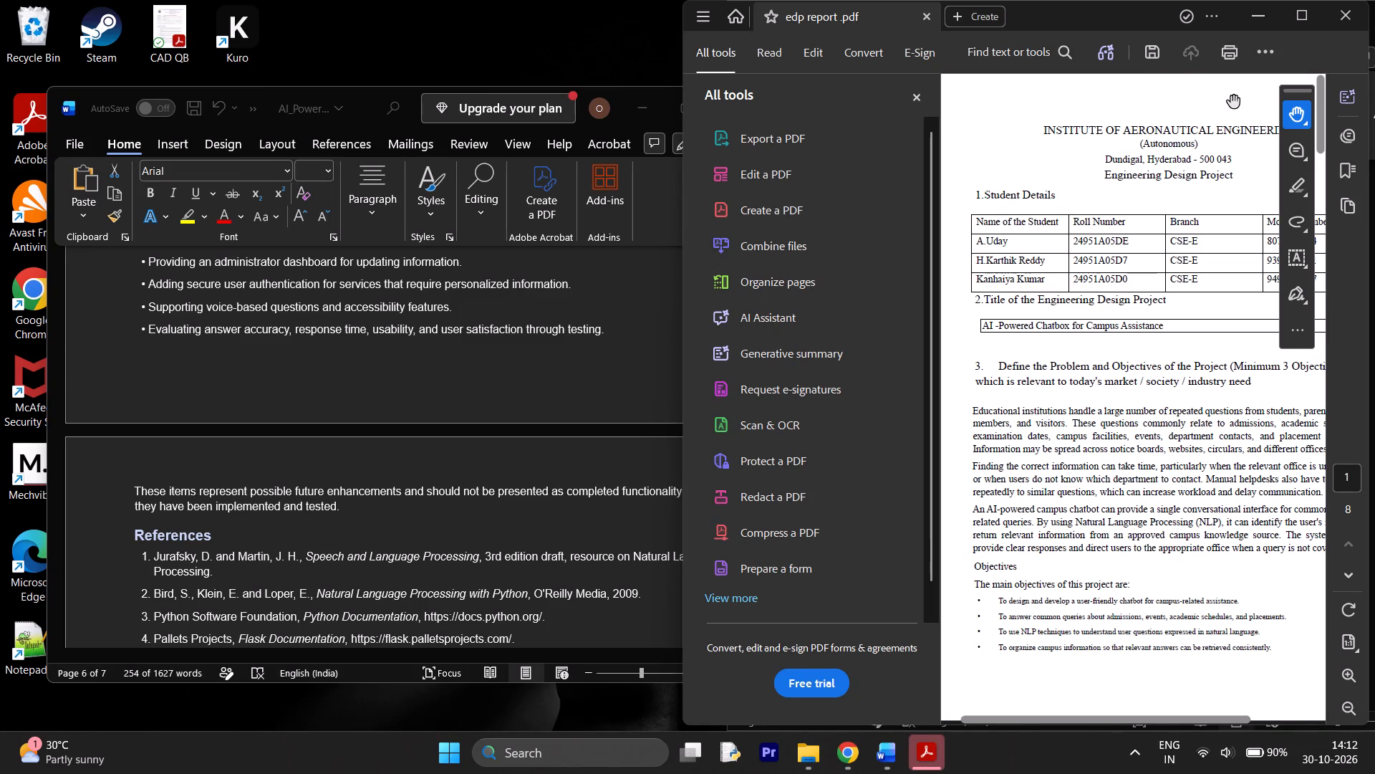
Save the converted PDF in the Downloads folder as "edp report 1" and close Acrobat.
{"action": "left_click", "coordinate": [1147, 58]}
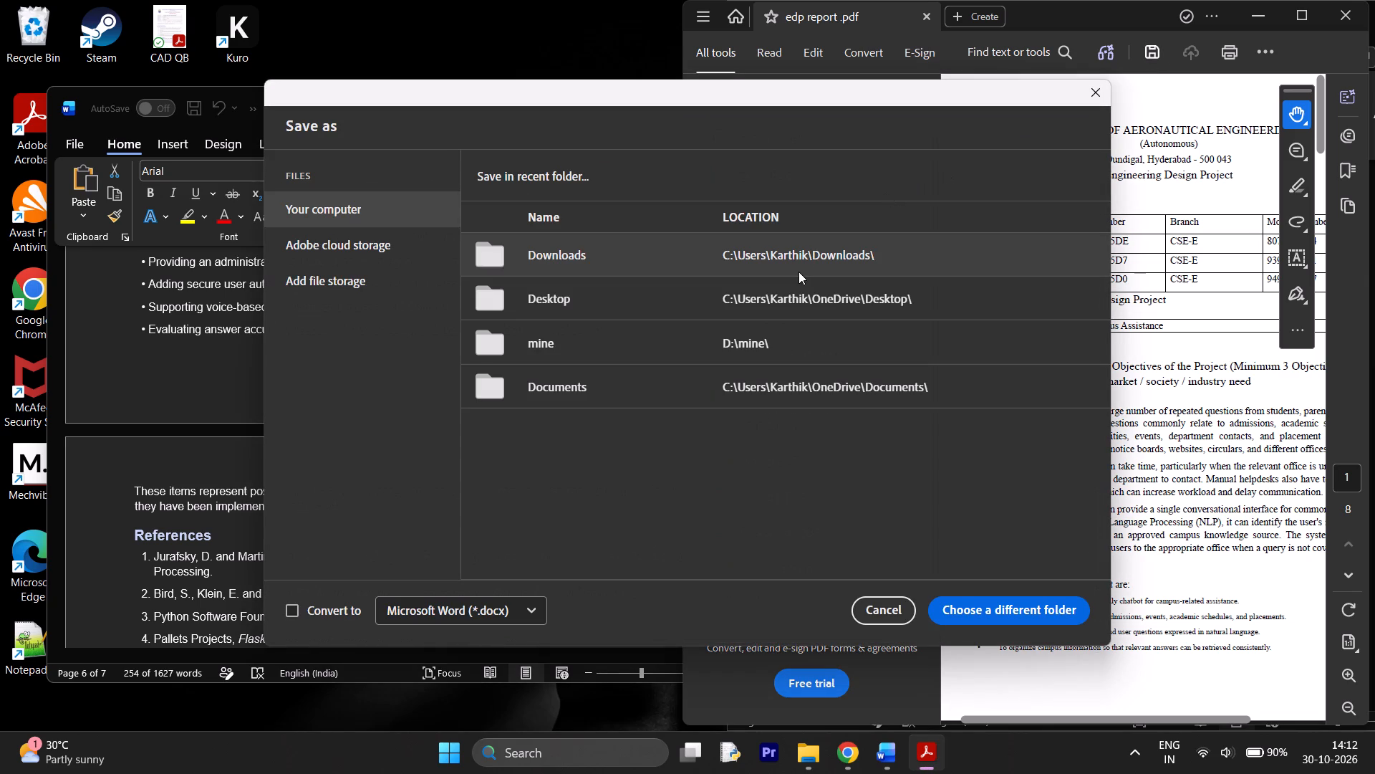
{"action": "left_click", "coordinate": [670, 269]}
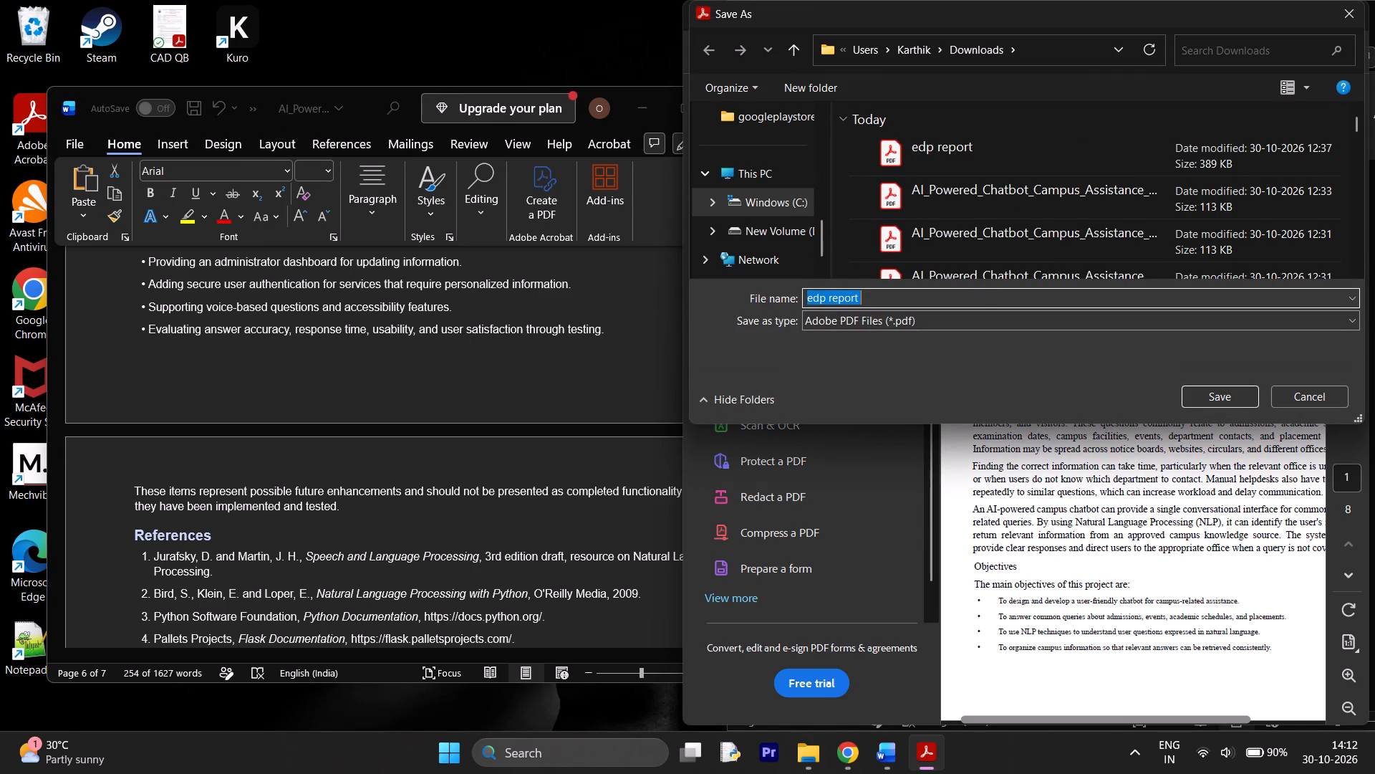
{"action": "left_click", "coordinate": [961, 296]}
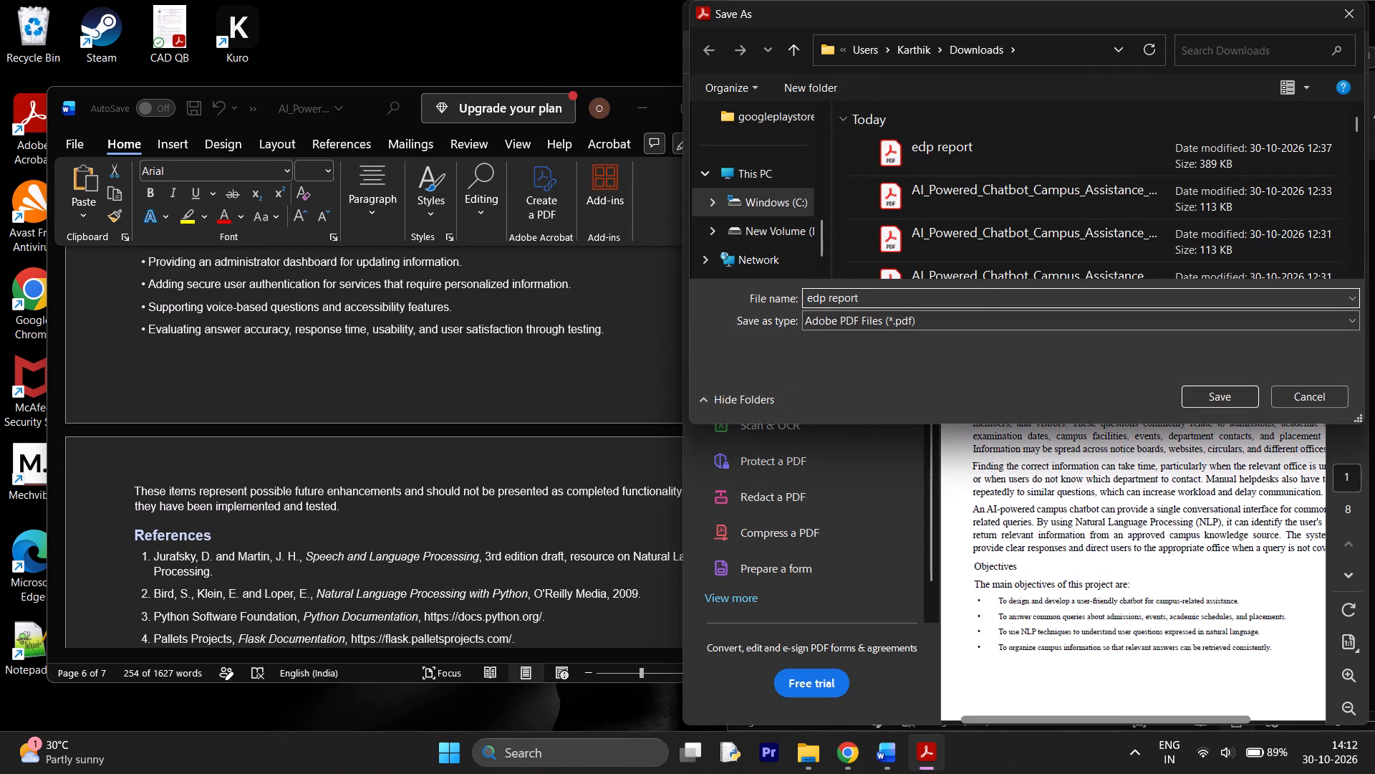
{"action": "key", "text": "1"}
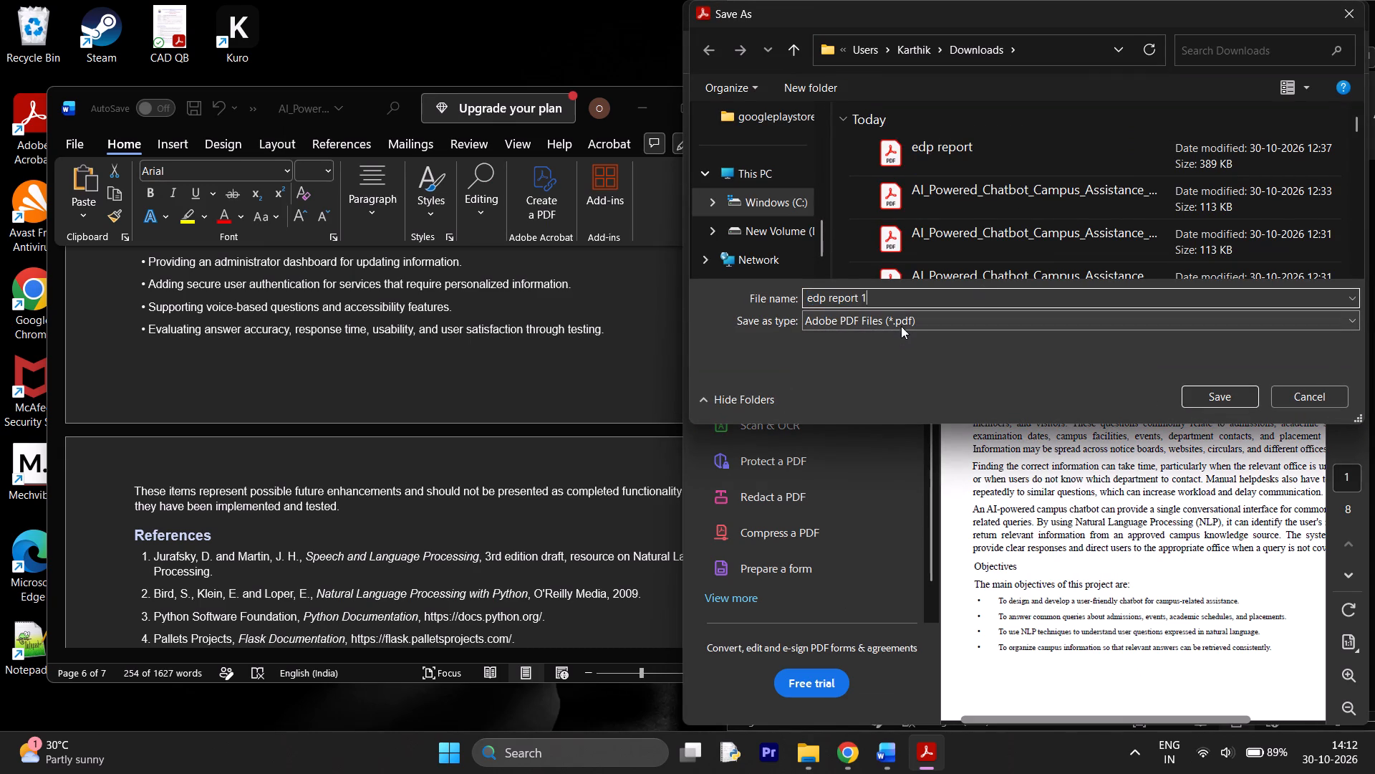
{"action": "left_click", "coordinate": [901, 325]}
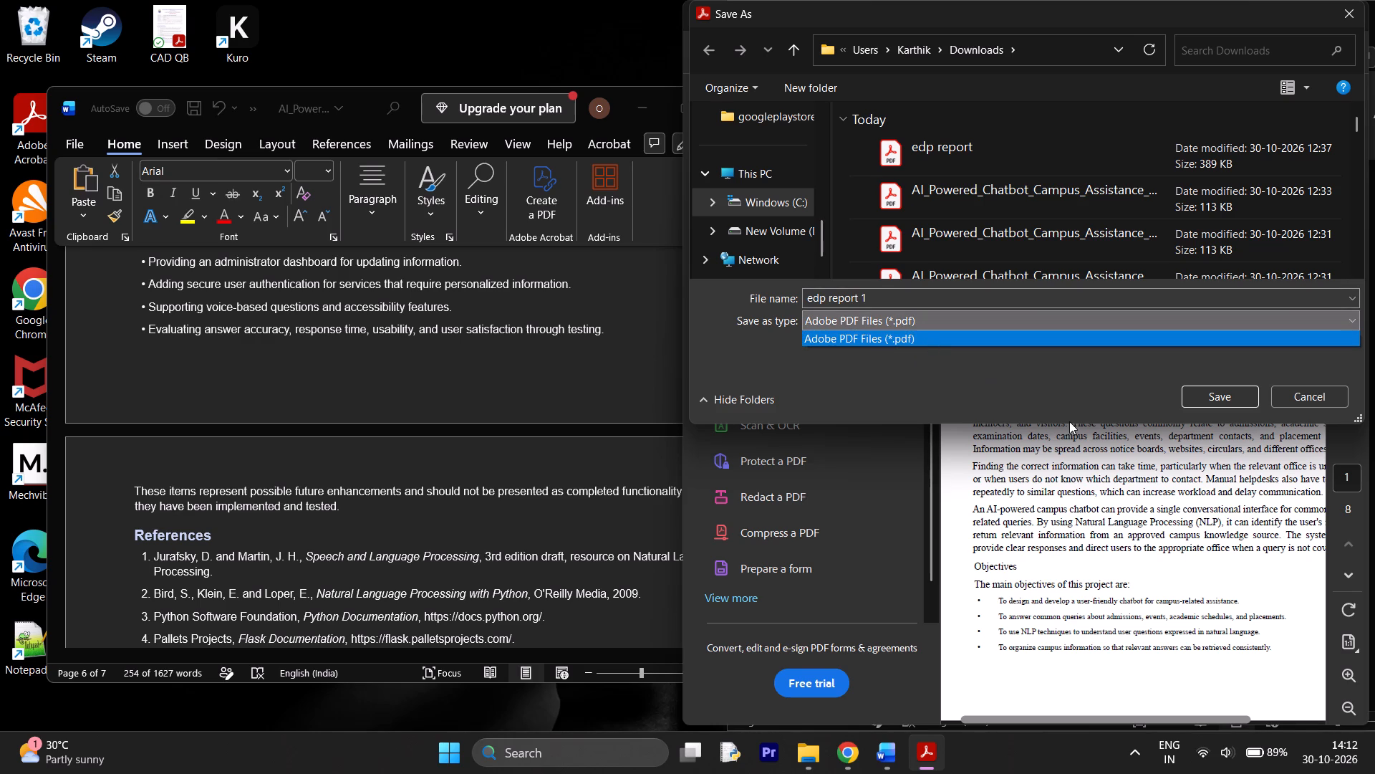
{"action": "left_click", "coordinate": [1201, 391]}
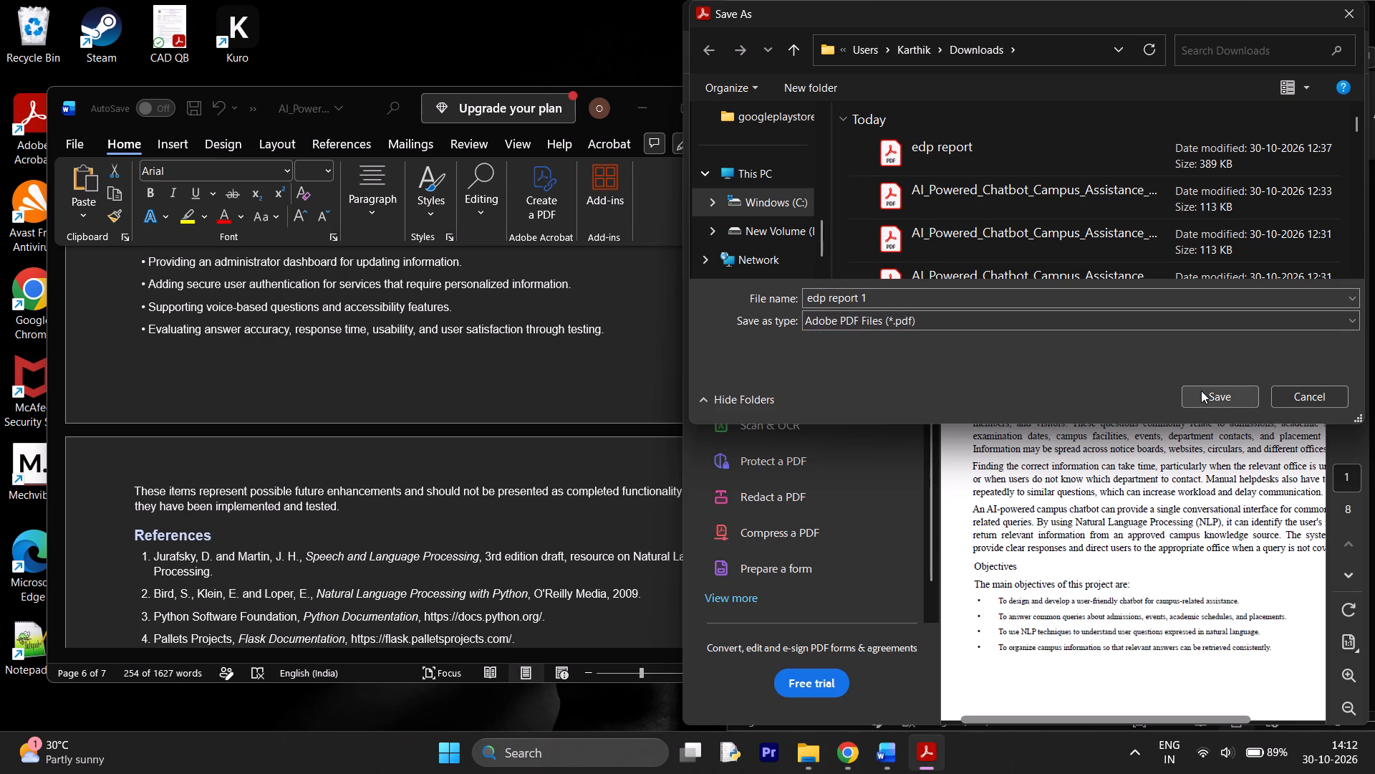
{"action": "left_click", "coordinate": [1202, 402]}
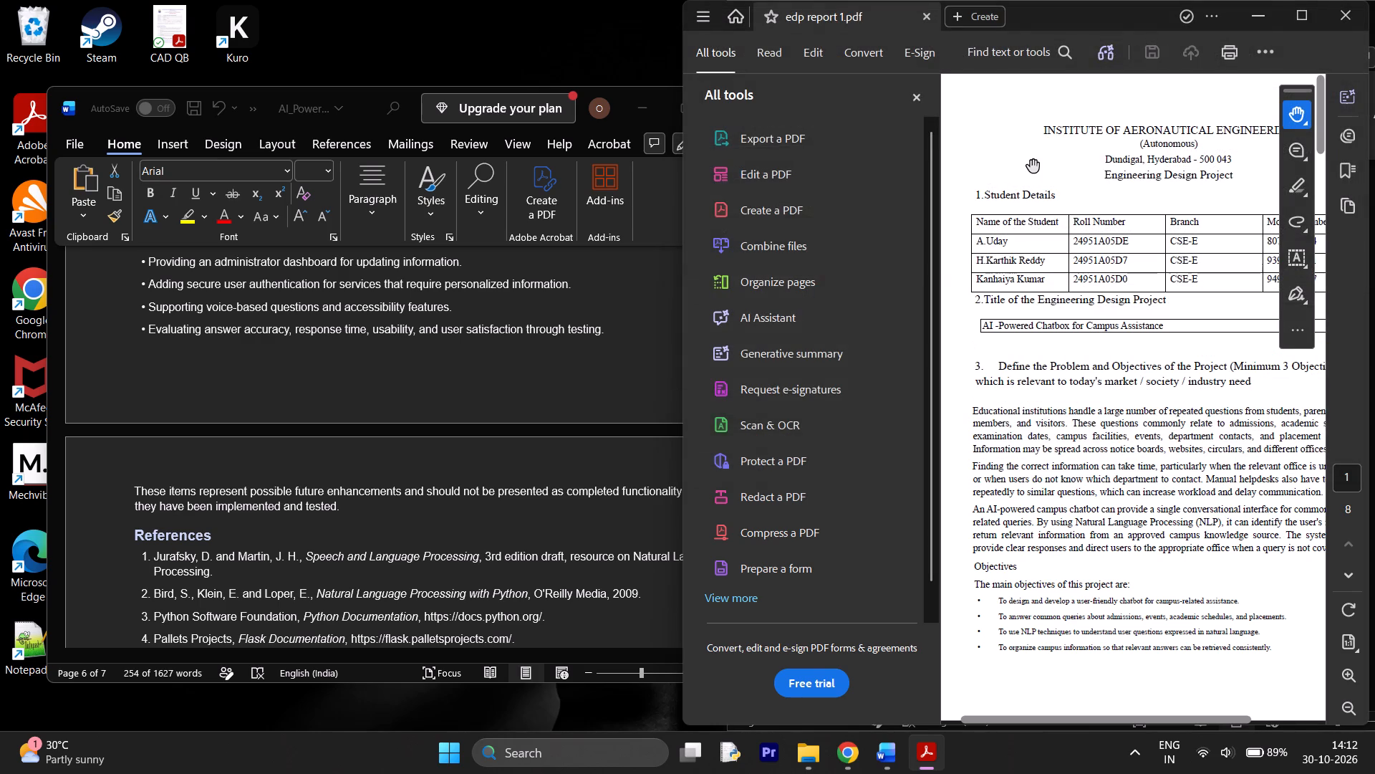
{"action": "left_click", "coordinate": [1331, 13]}
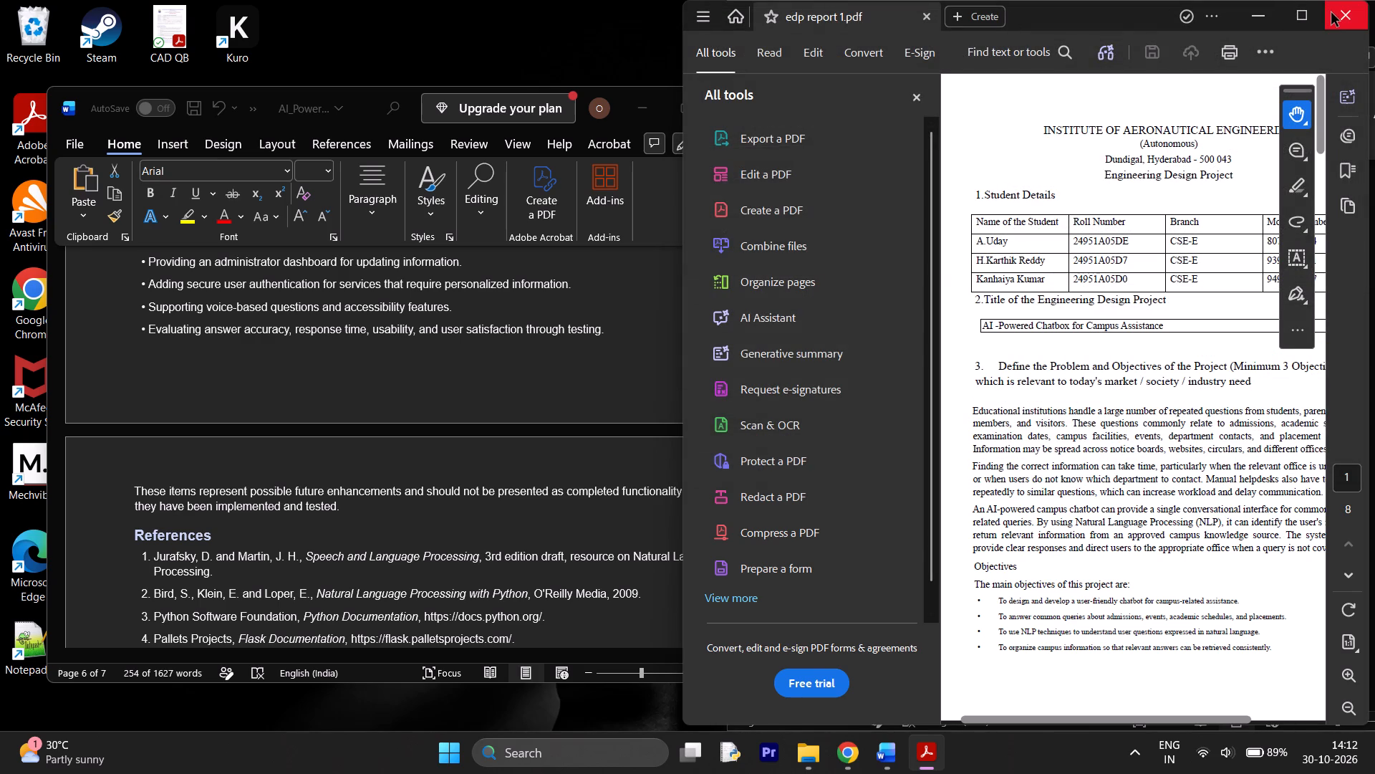
Reduce the height of the first student's row in the Student Details table on the report's first page.
{"action": "scroll", "coordinate": [992, 260], "scroll_direction": "up", "scroll_amount": 5}
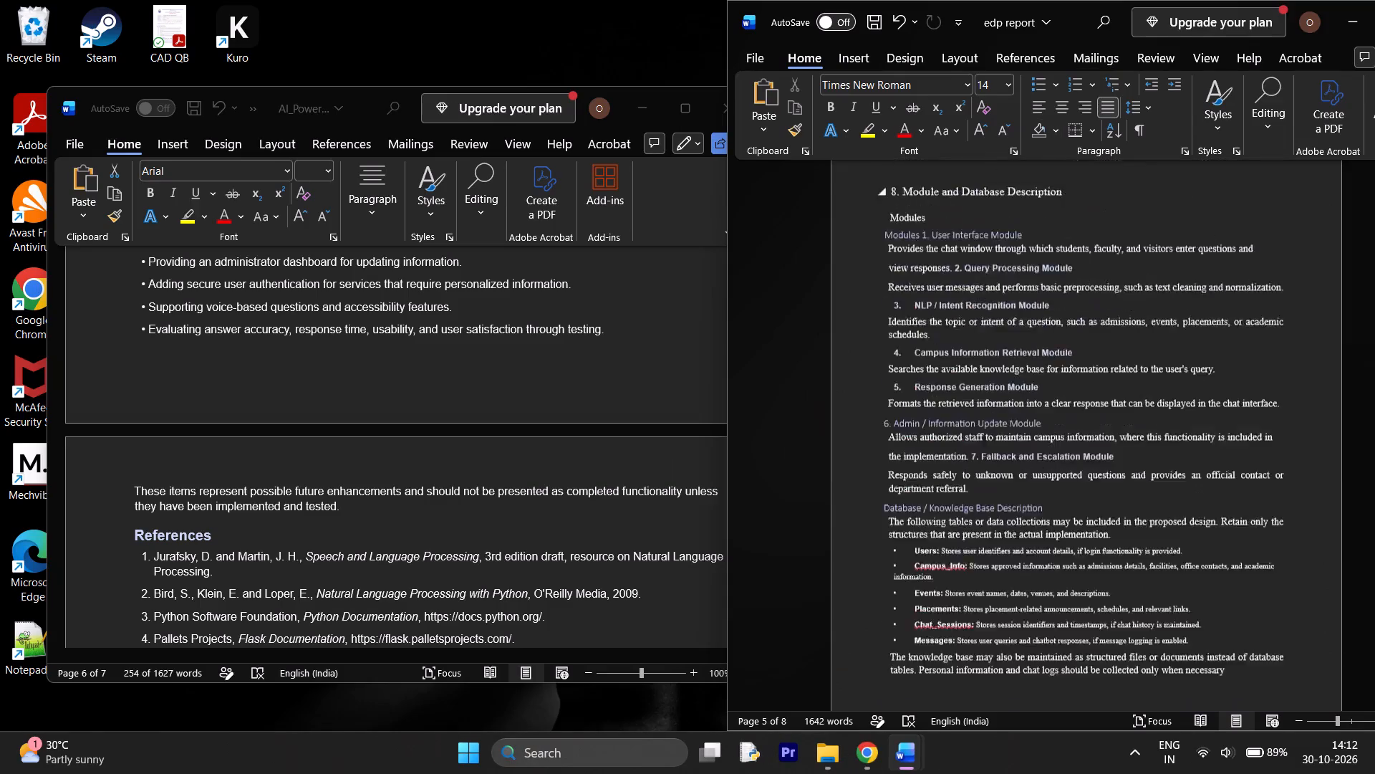
{"action": "scroll", "coordinate": [992, 260], "scroll_direction": "up", "scroll_amount": 19}
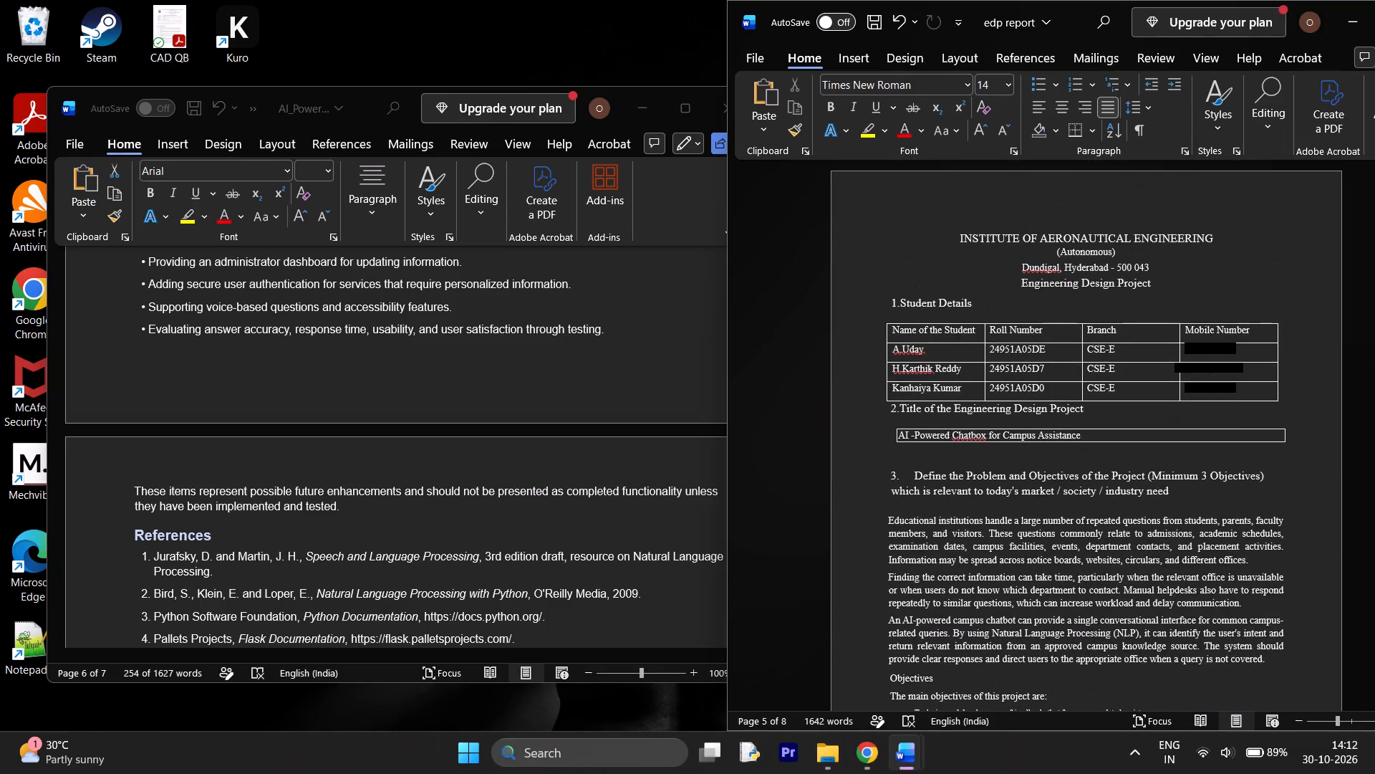
{"action": "left_click", "coordinate": [891, 366]}
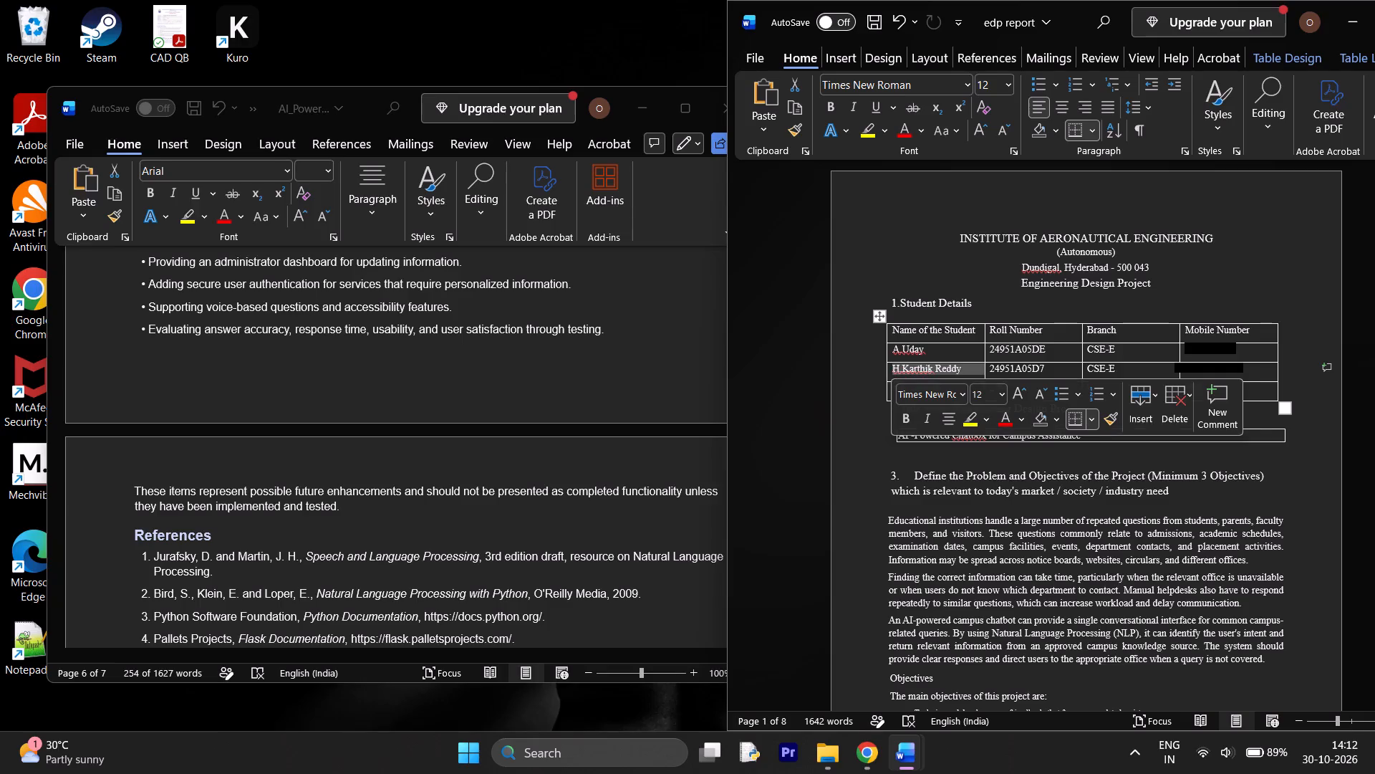
{"action": "left_click", "coordinate": [889, 363]}
{"action": "left_click_drag", "start_coordinate": [889, 363], "coordinate": [942, 419]}
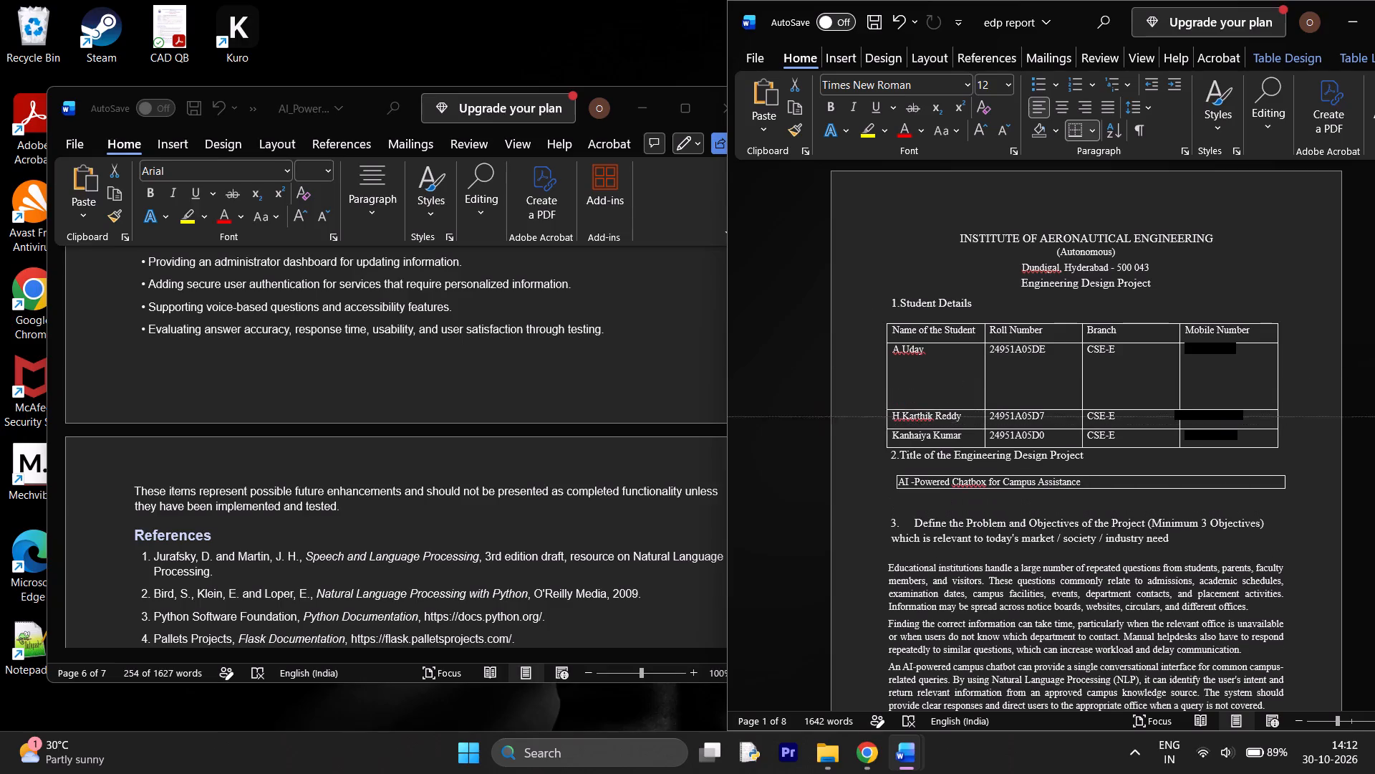
{"action": "left_click_drag", "start_coordinate": [942, 419], "coordinate": [923, 357]}
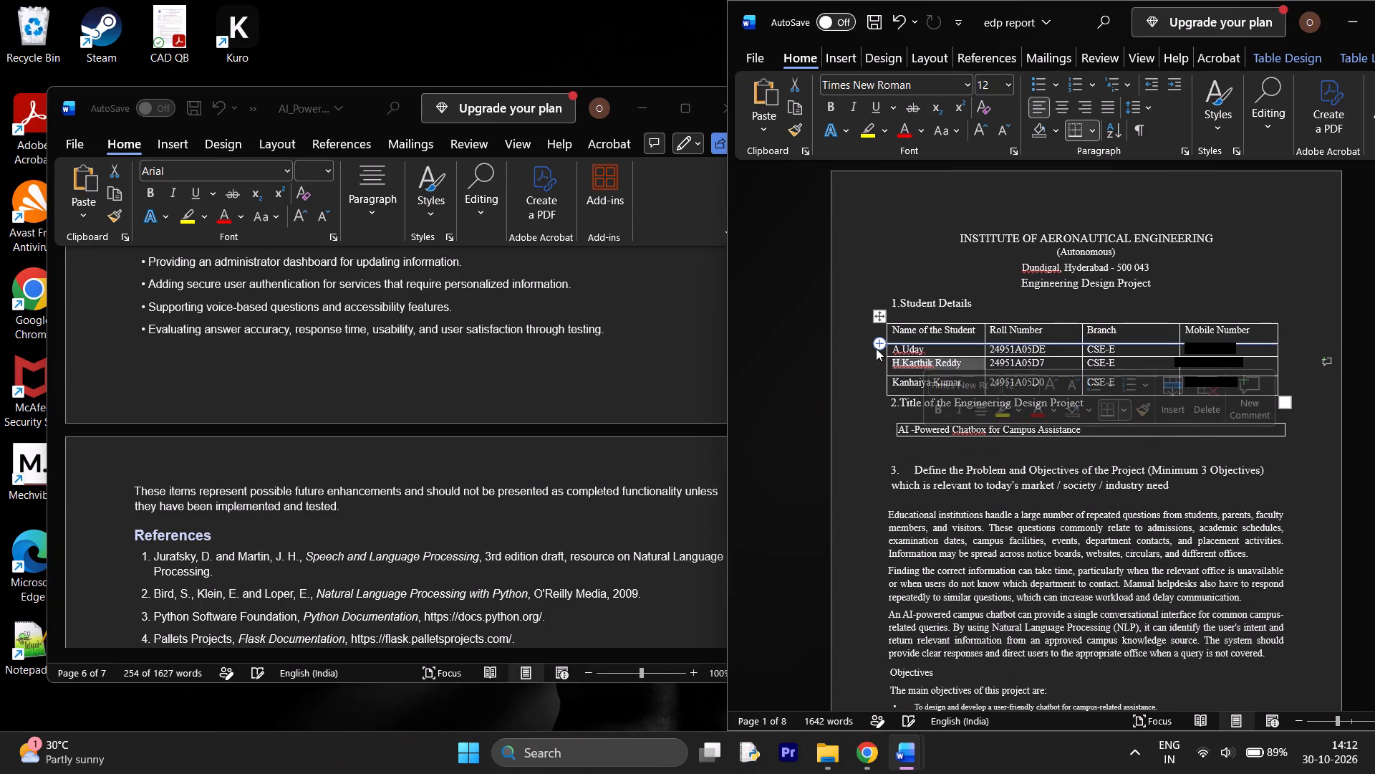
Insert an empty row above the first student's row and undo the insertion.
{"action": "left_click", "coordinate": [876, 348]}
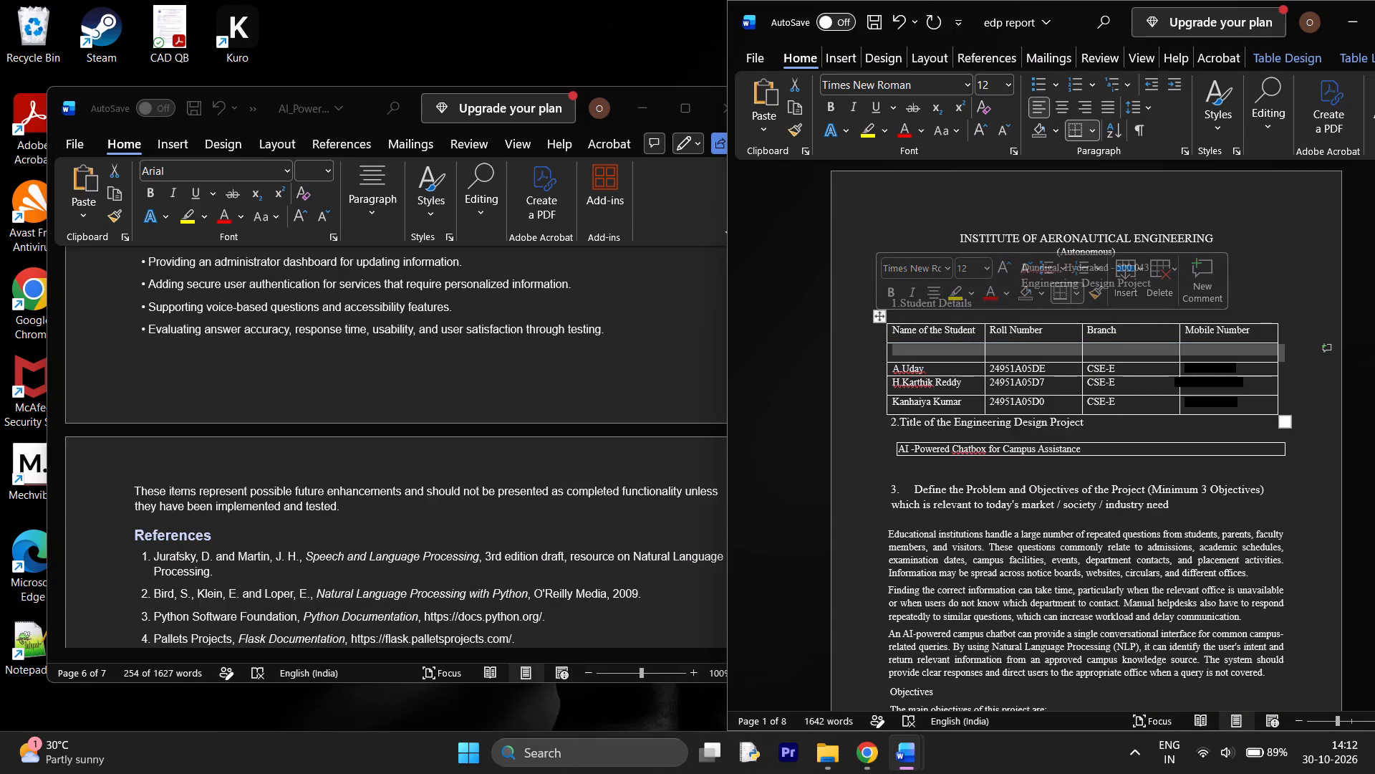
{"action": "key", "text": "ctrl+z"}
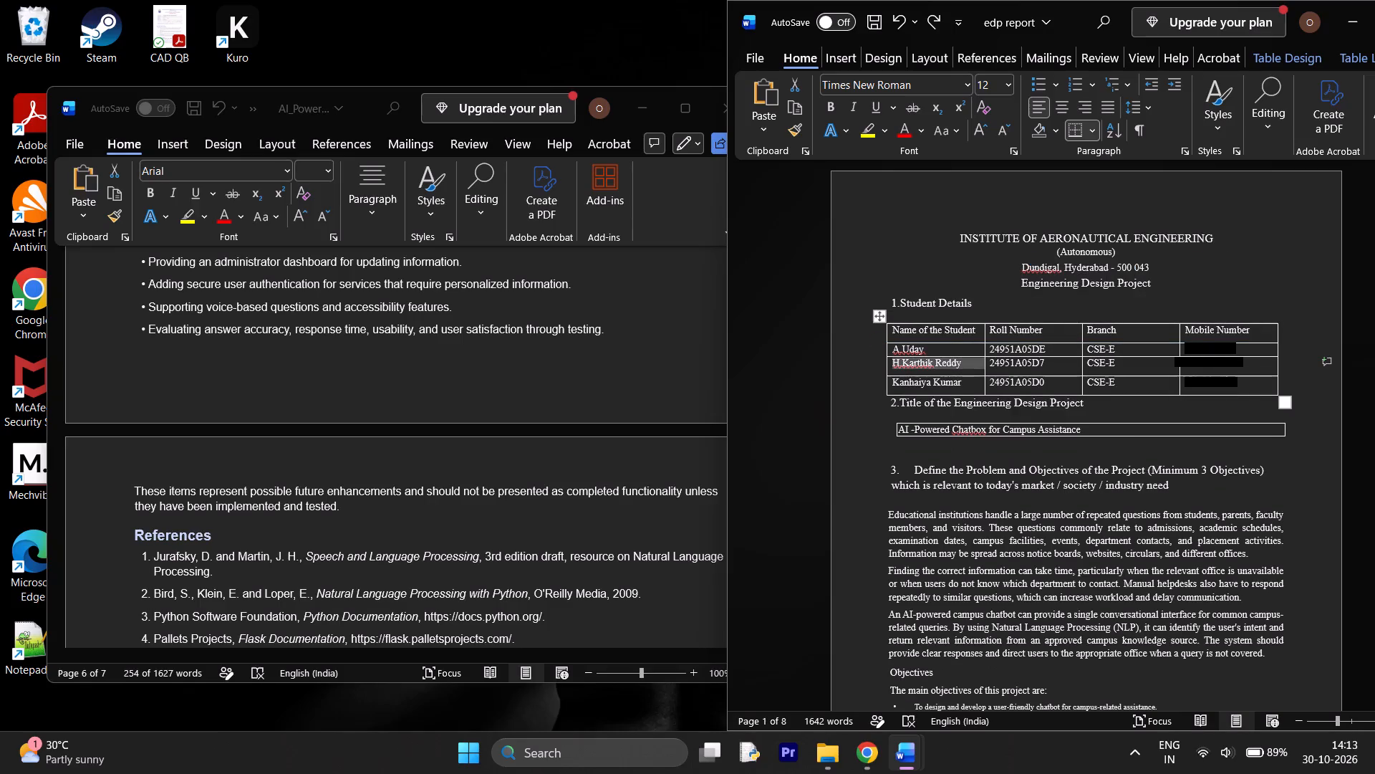
Clear the contents of the second and third student rows in the Student Details table.
{"action": "left_click", "coordinate": [995, 360]}
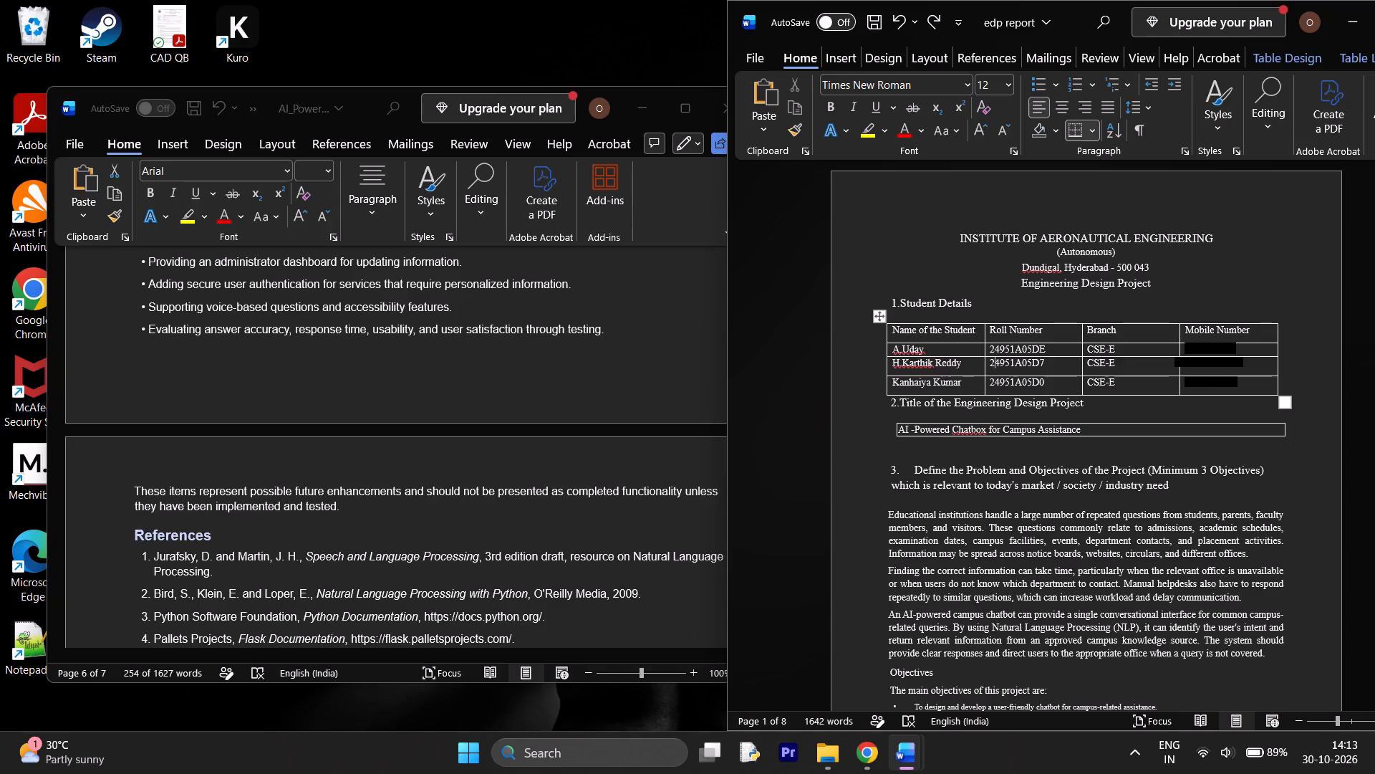
{"action": "left_click_drag", "start_coordinate": [893, 363], "coordinate": [1043, 377]}
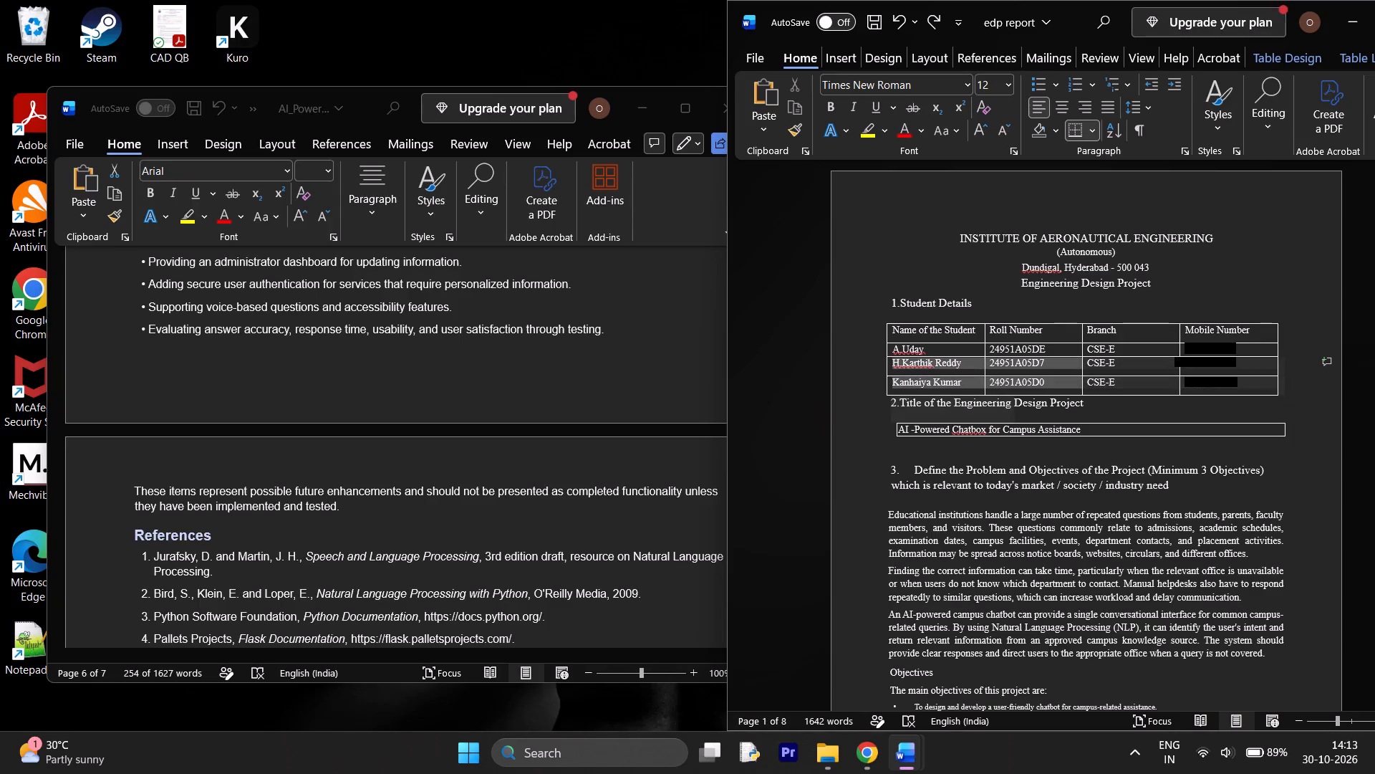
{"action": "left_click_drag", "start_coordinate": [1043, 377], "coordinate": [1250, 391]}
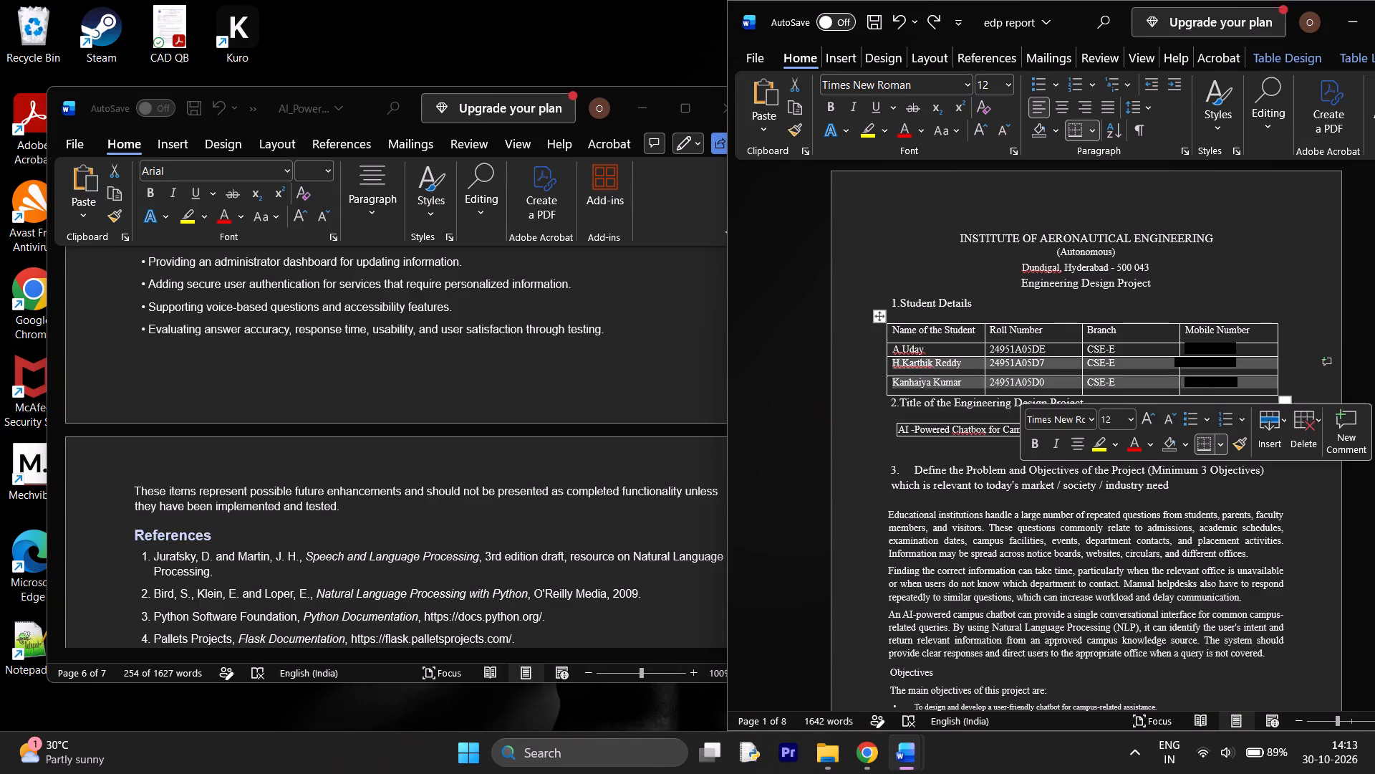
{"action": "key", "text": "Delete"}
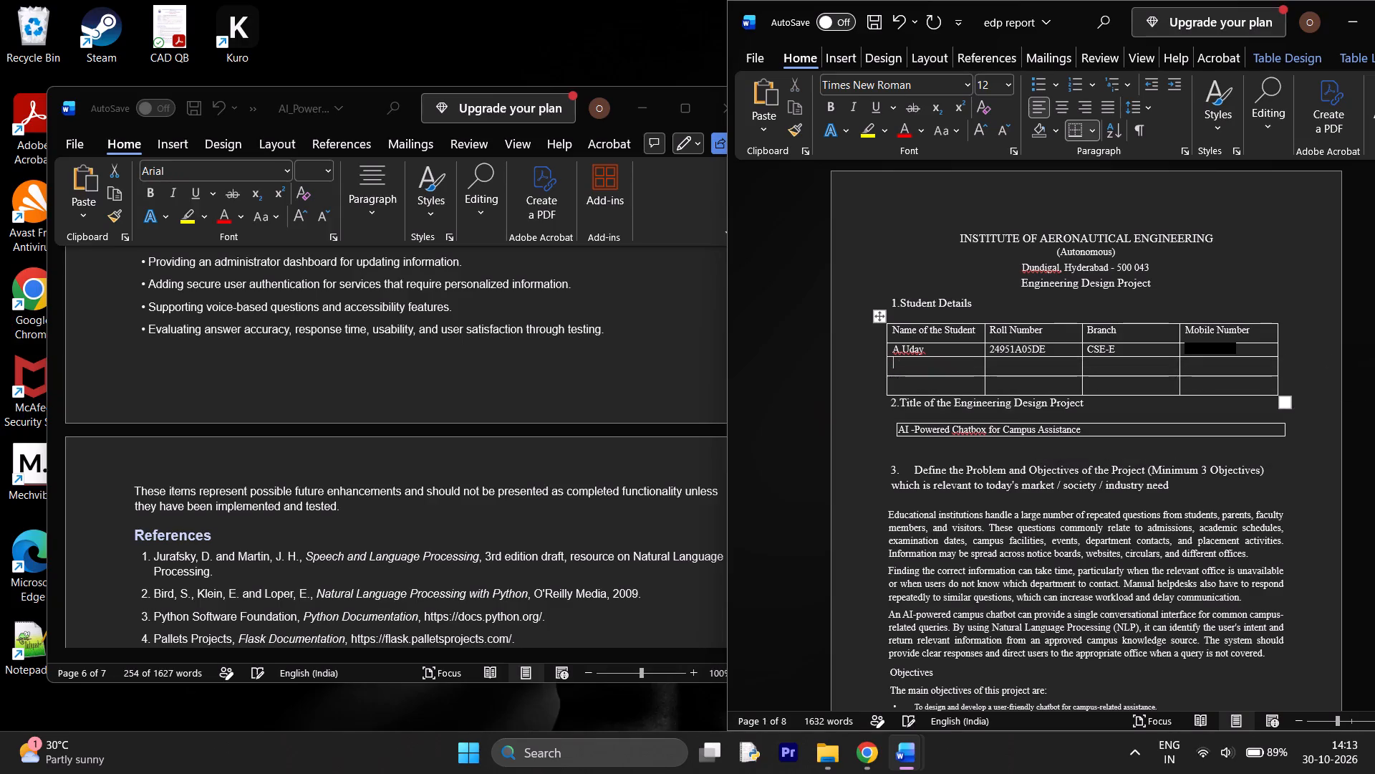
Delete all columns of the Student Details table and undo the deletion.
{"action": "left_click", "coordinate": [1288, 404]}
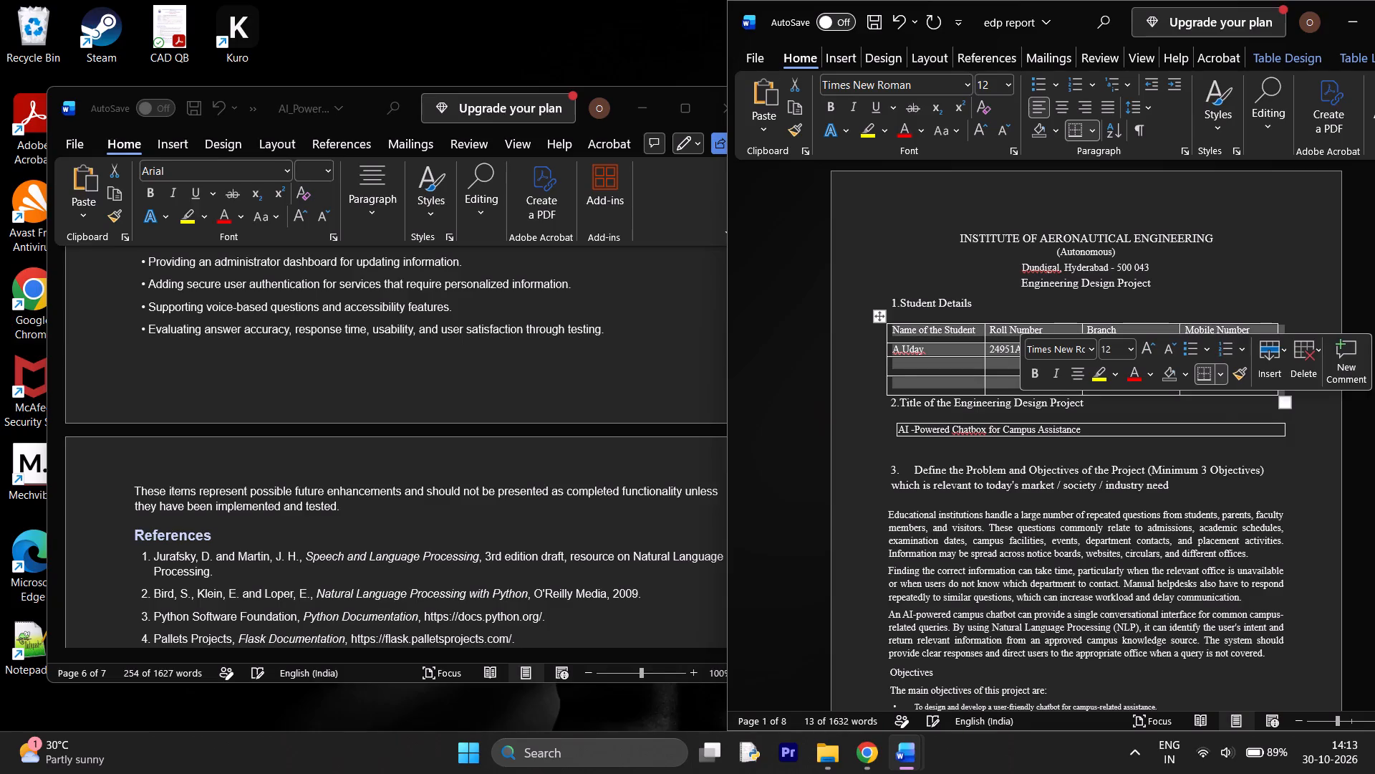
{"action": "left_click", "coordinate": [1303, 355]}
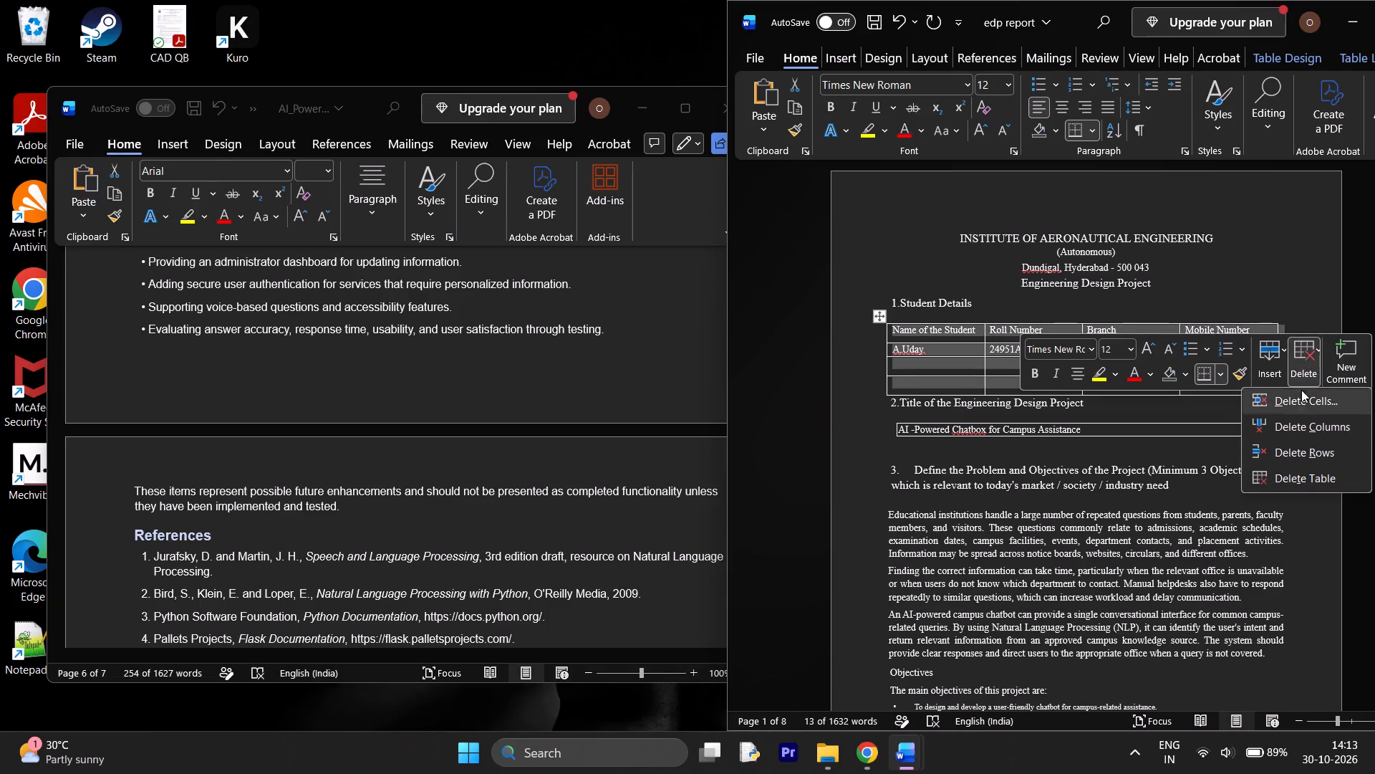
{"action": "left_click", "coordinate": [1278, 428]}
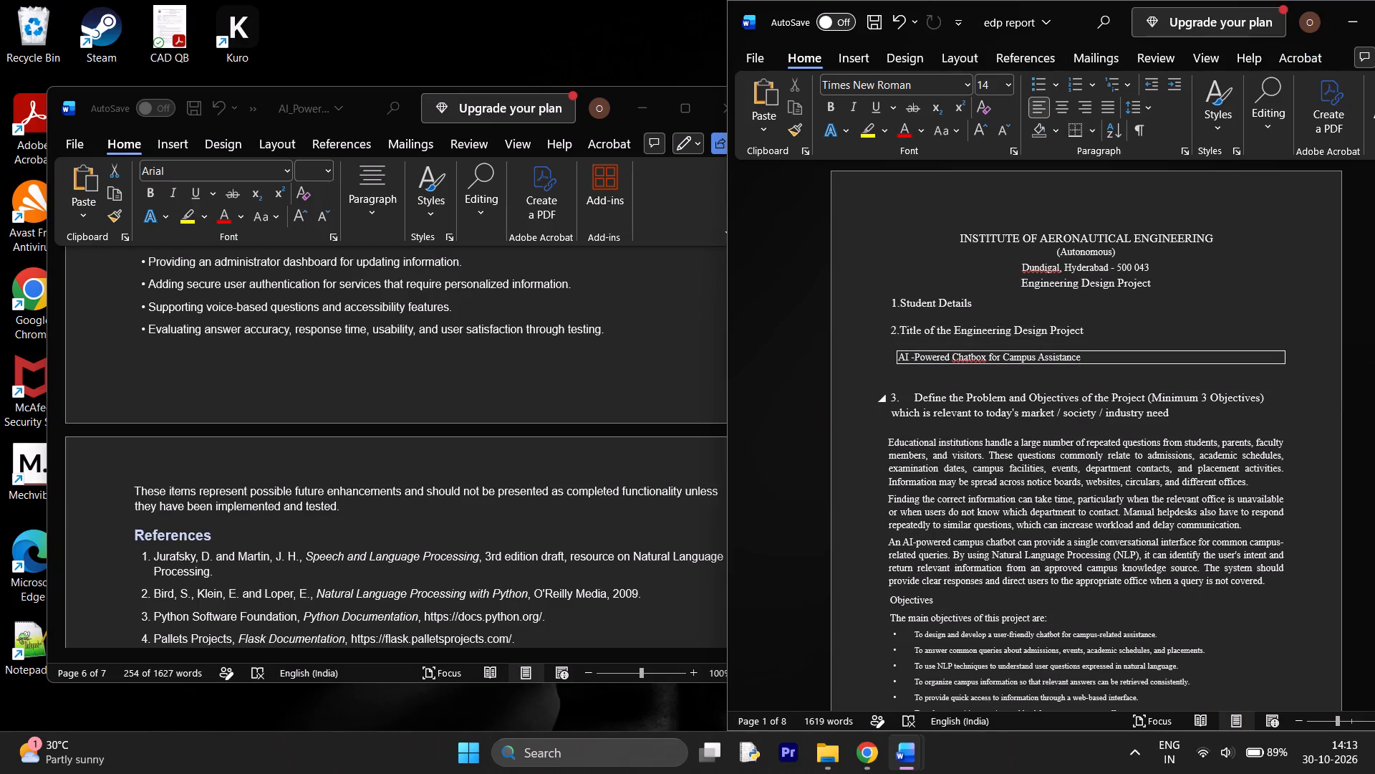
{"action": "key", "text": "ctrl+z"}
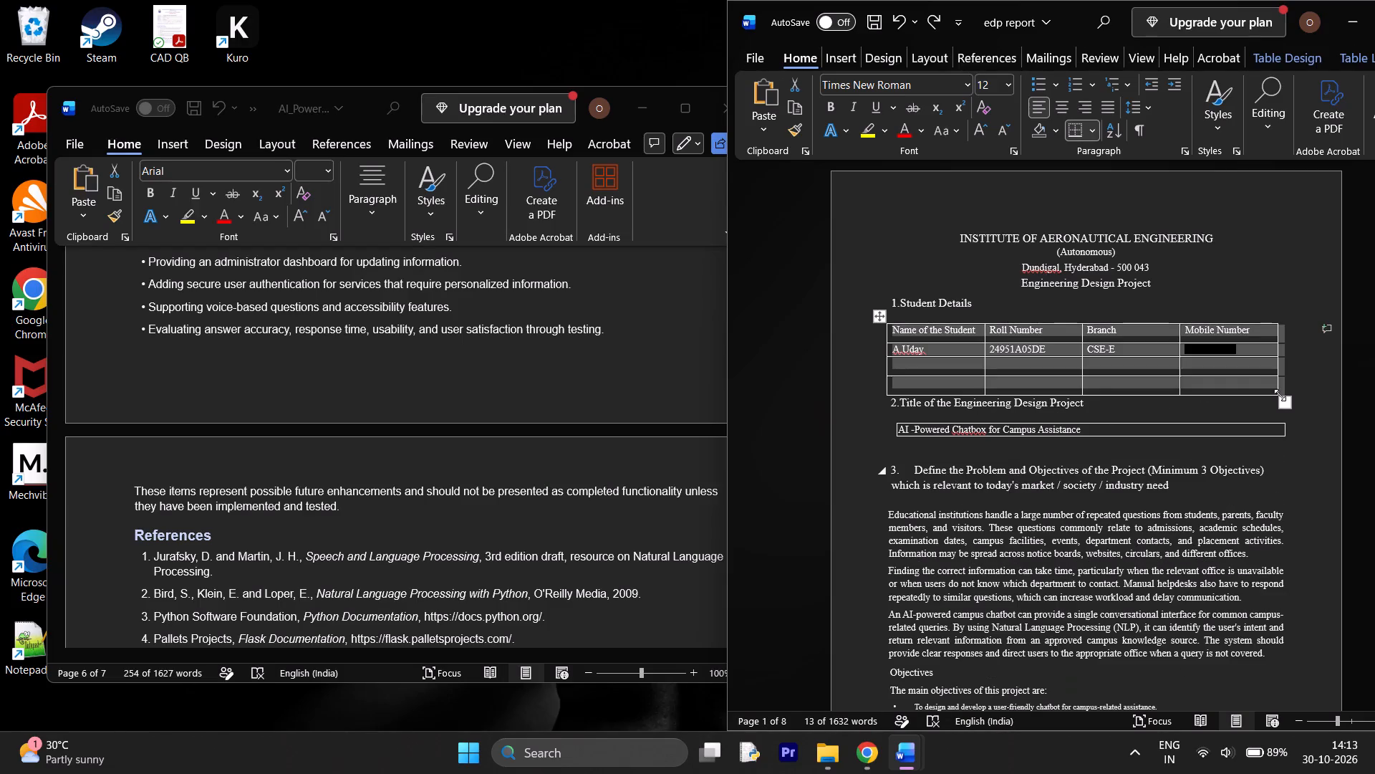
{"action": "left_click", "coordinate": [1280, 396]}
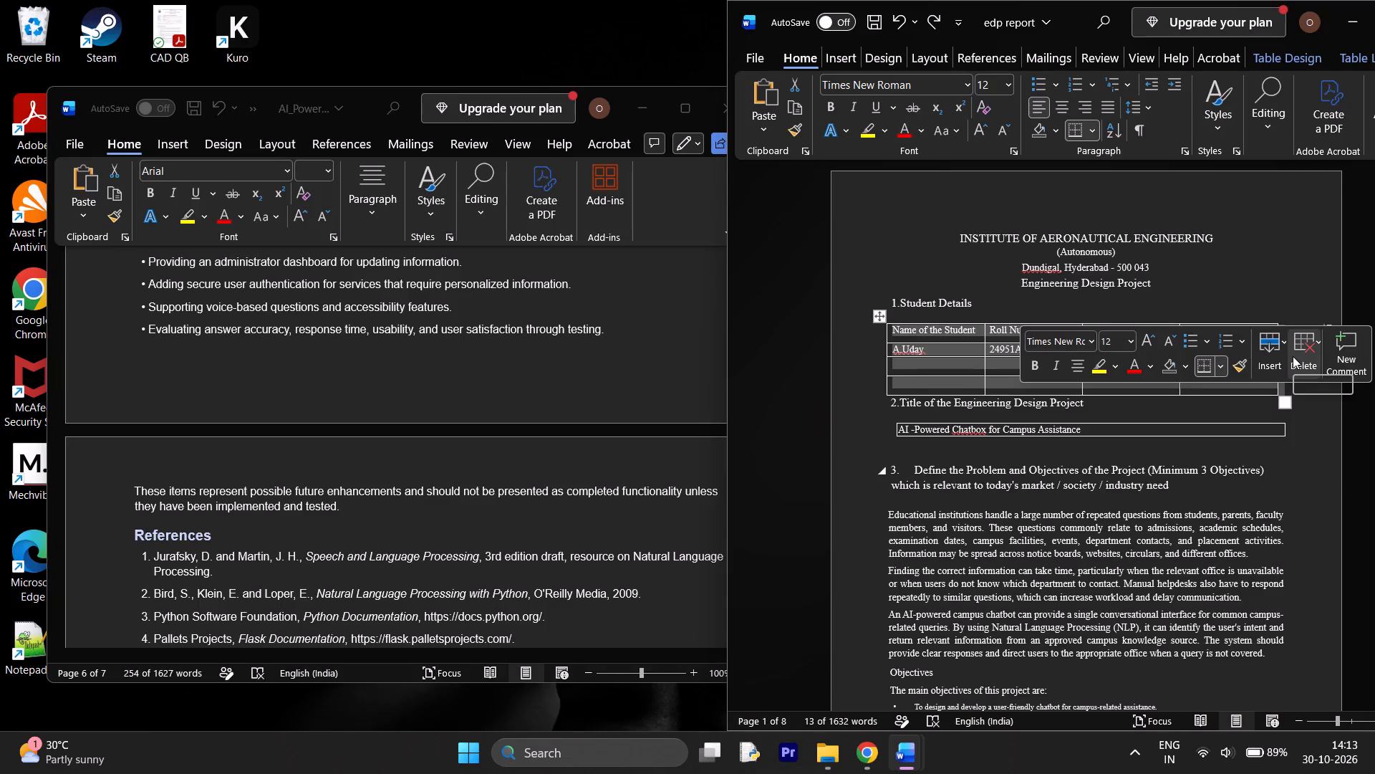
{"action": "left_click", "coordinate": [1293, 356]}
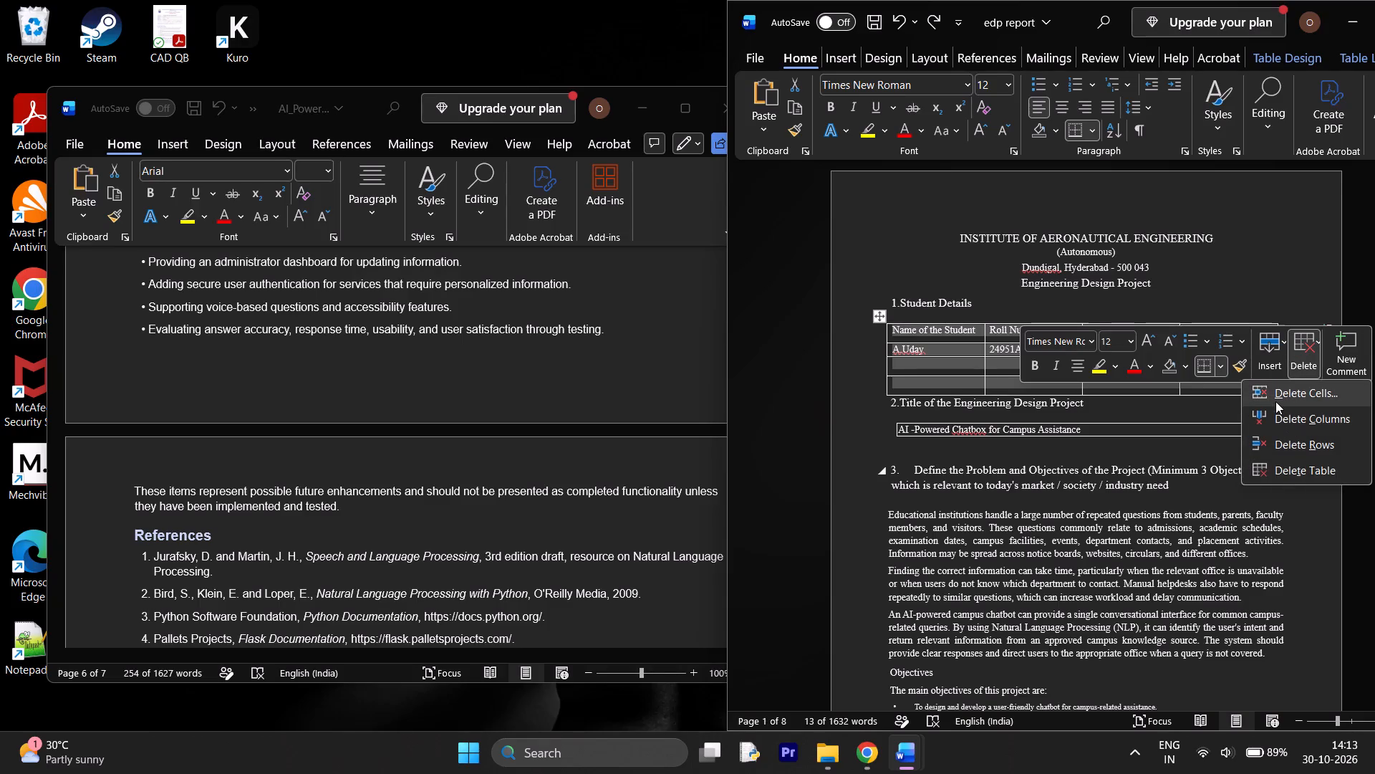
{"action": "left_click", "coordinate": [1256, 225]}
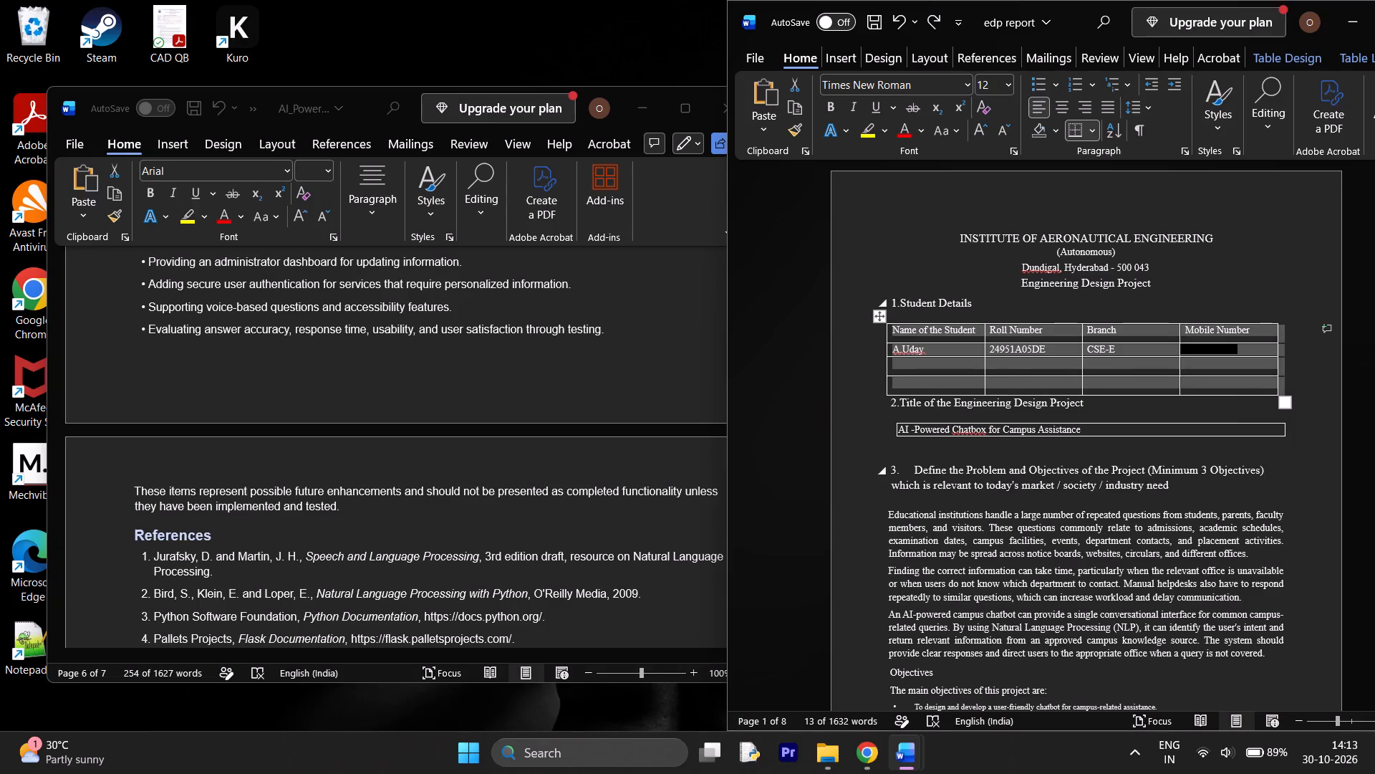
Move the student details table up to directly below the INSTITUTE OF AERONAUTICAL ENGINEERING heading.
{"action": "left_click_drag", "start_coordinate": [880, 319], "coordinate": [887, 325]}
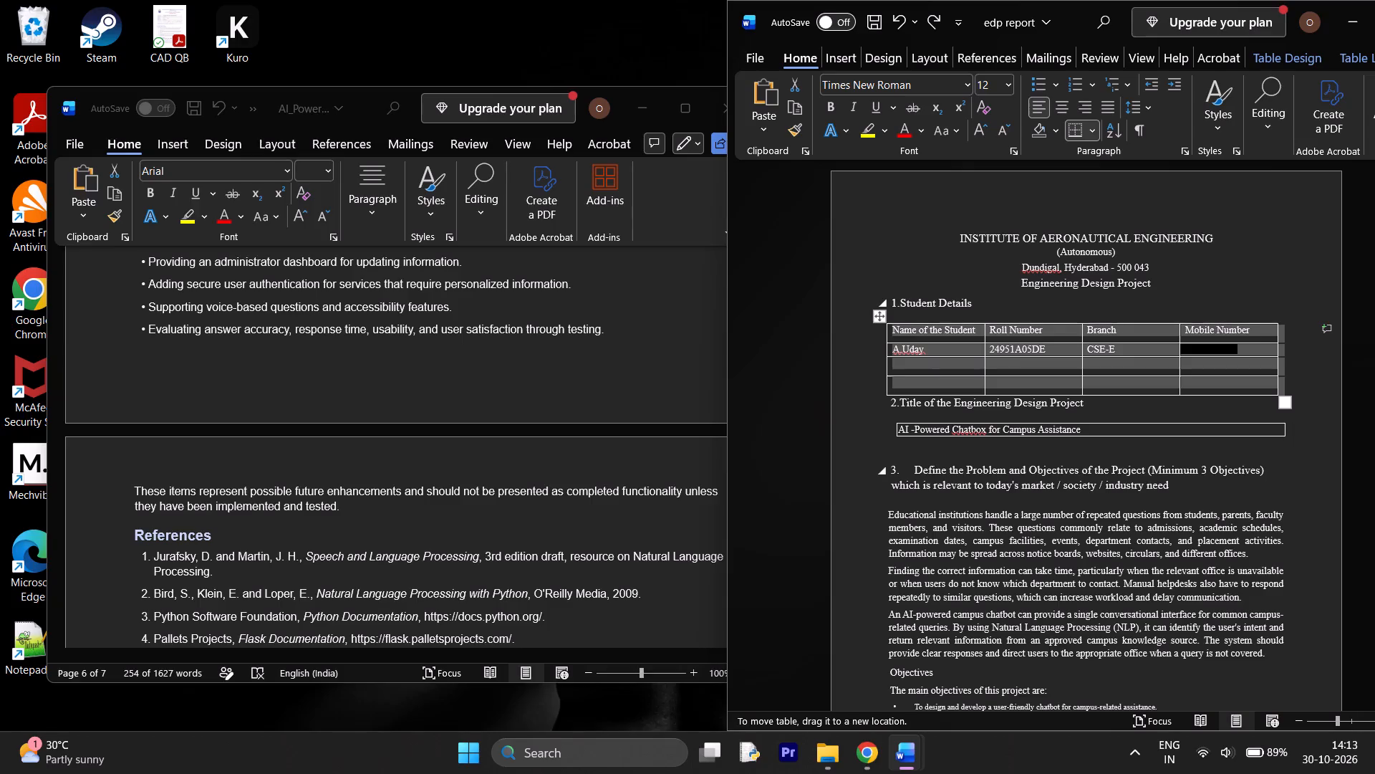
{"action": "left_click_drag", "start_coordinate": [887, 325], "coordinate": [881, 343]}
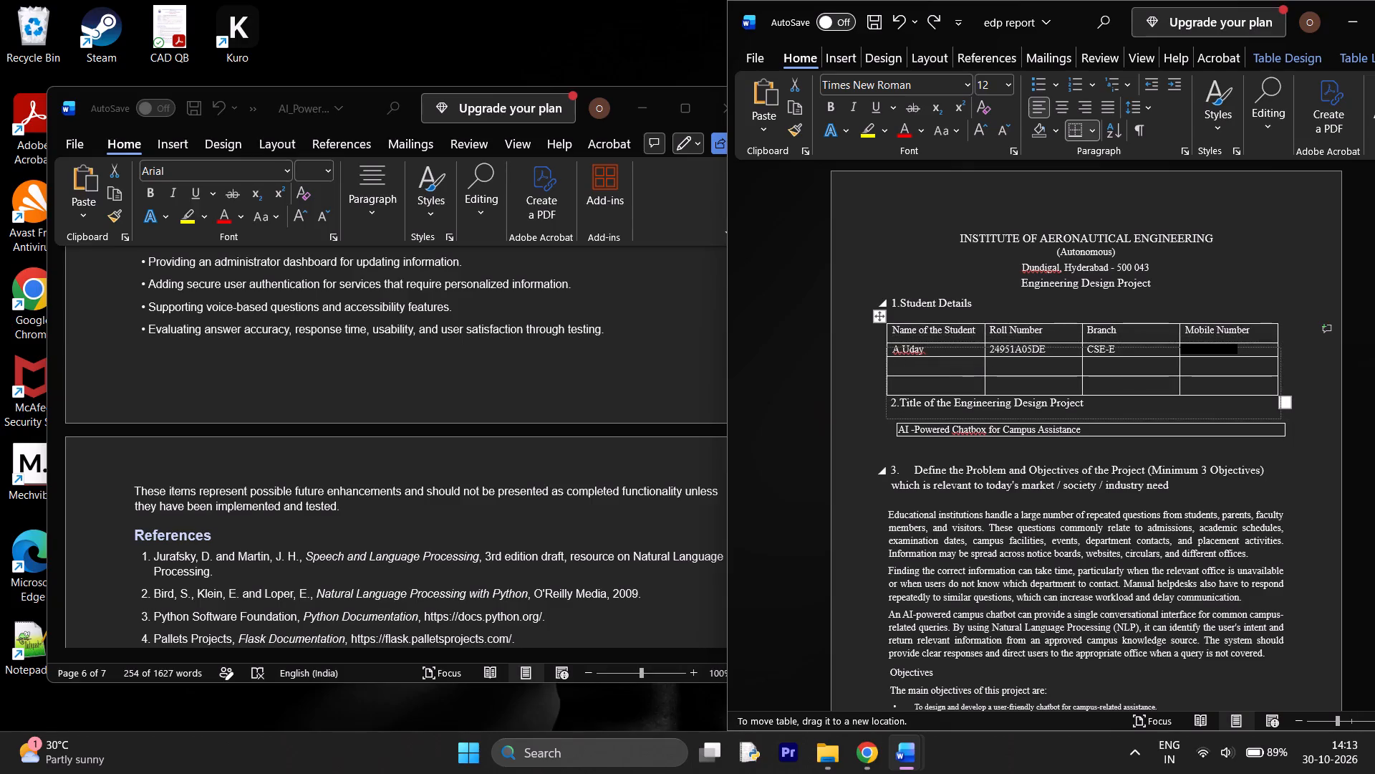
{"action": "left_click_drag", "start_coordinate": [881, 343], "coordinate": [879, 338]}
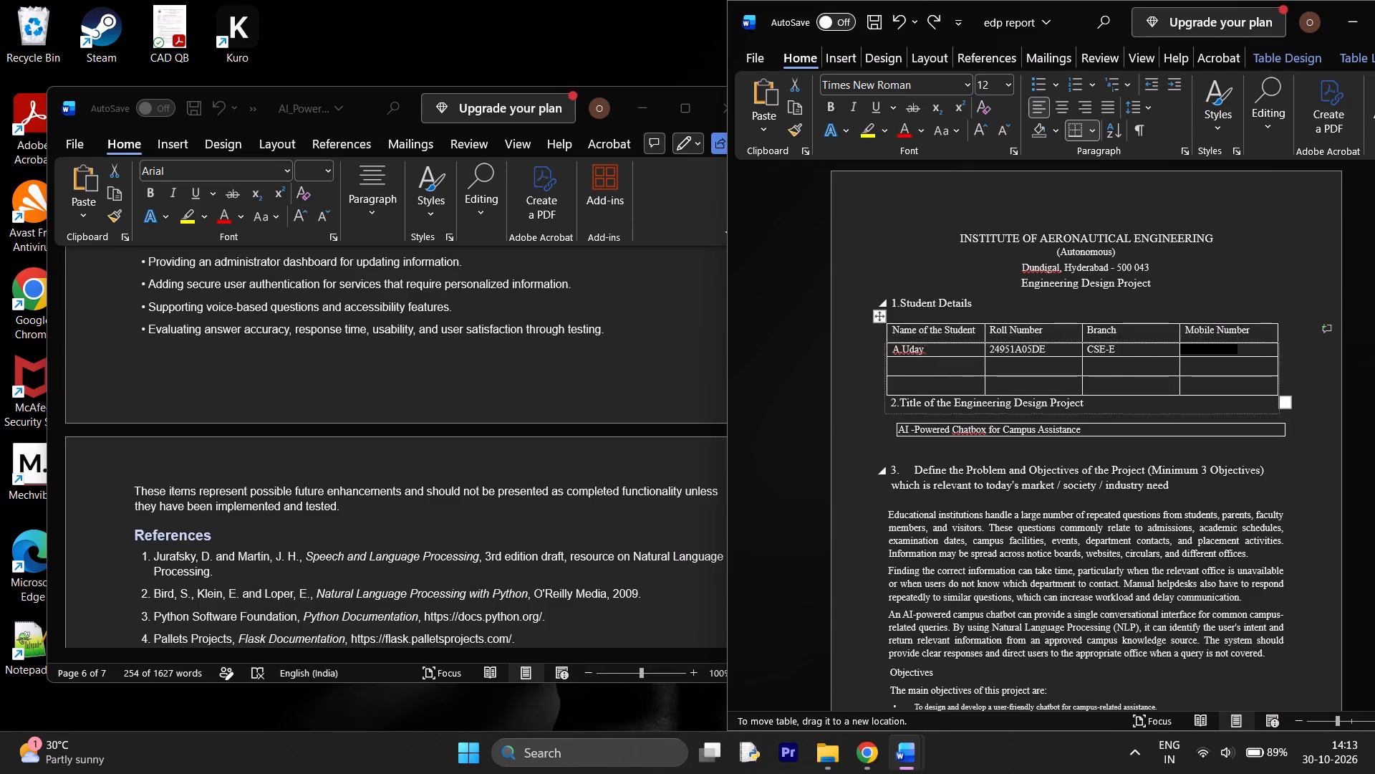
{"action": "left_click_drag", "start_coordinate": [879, 338], "coordinate": [881, 336]}
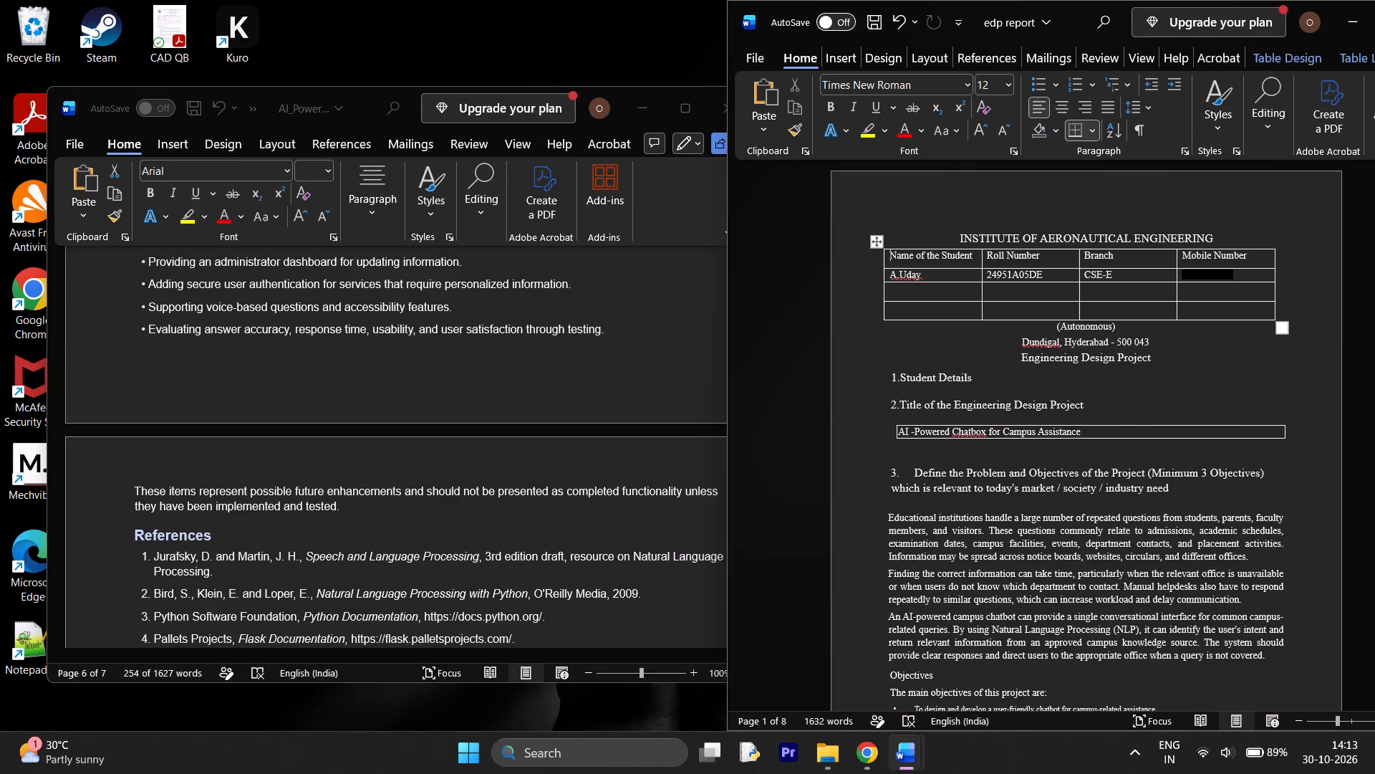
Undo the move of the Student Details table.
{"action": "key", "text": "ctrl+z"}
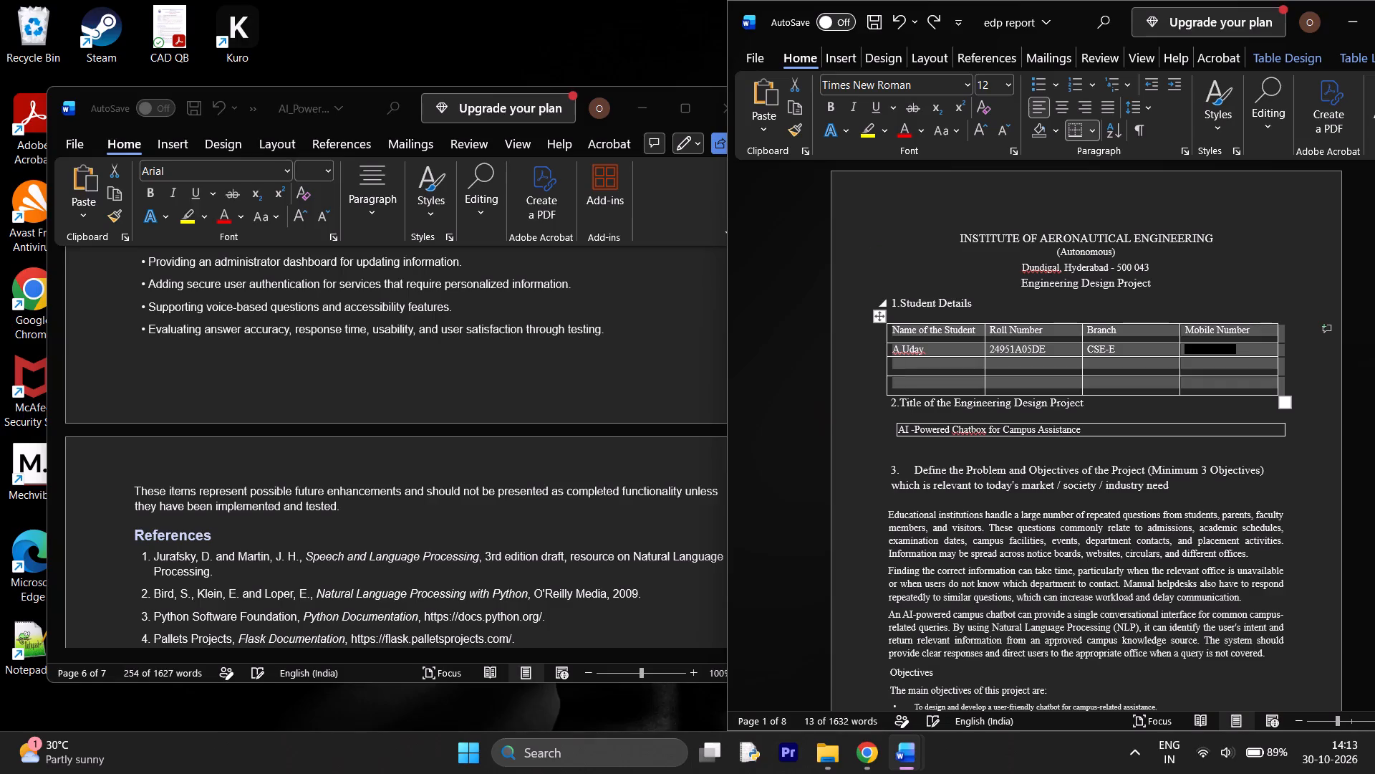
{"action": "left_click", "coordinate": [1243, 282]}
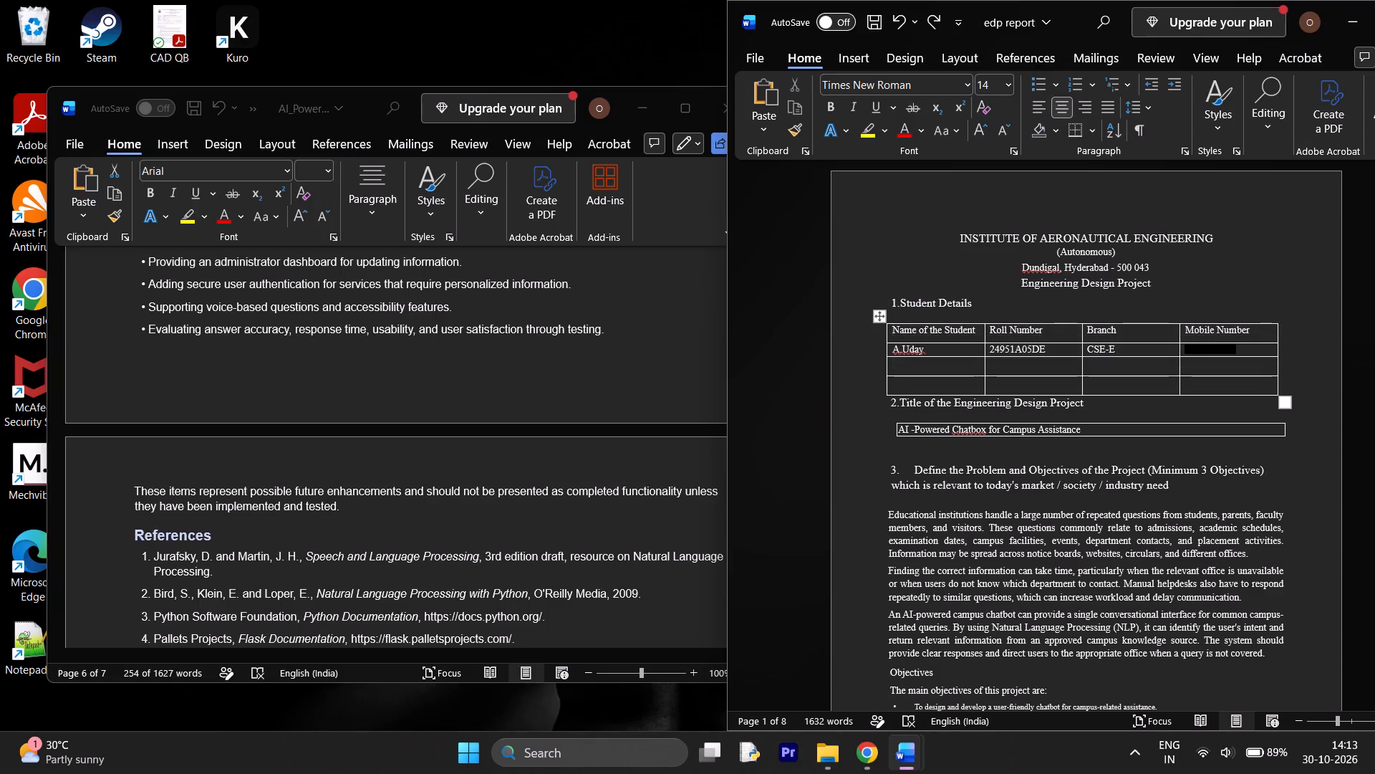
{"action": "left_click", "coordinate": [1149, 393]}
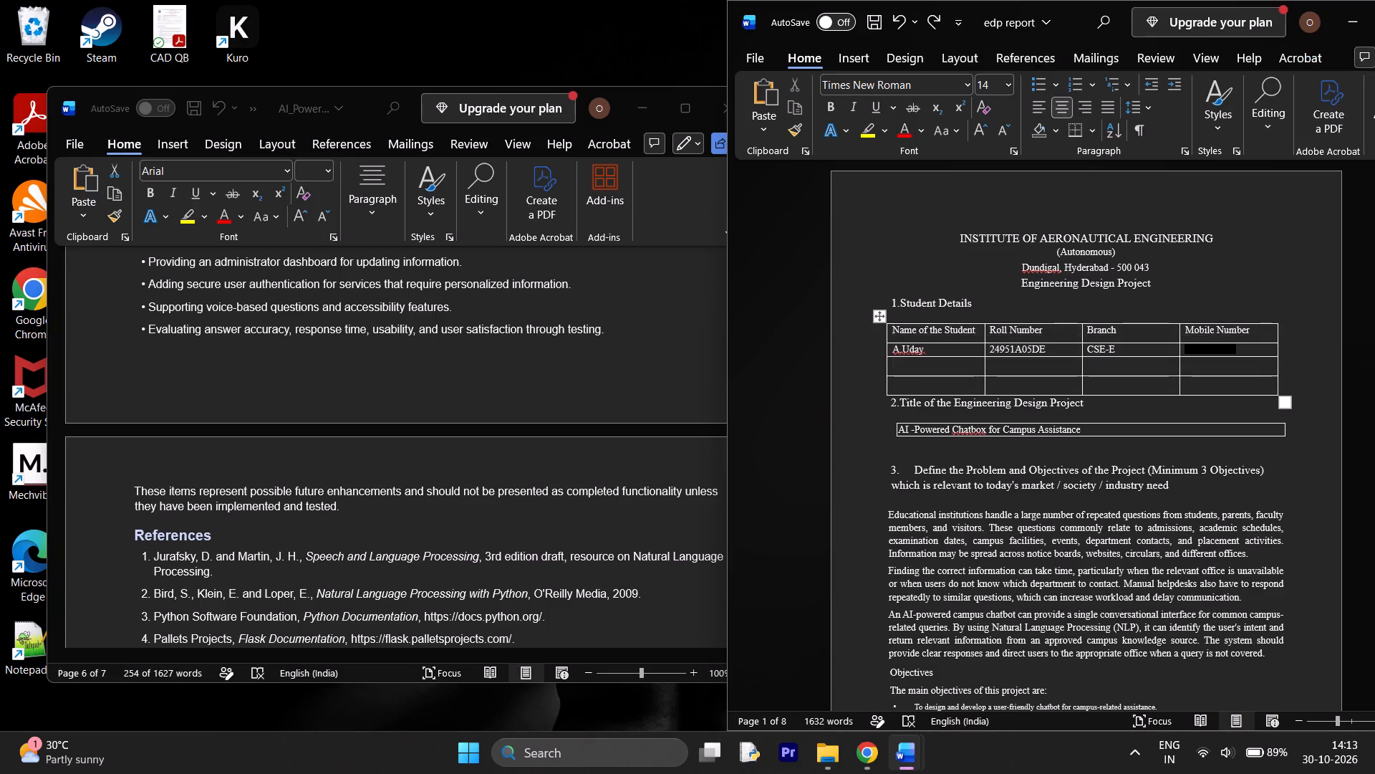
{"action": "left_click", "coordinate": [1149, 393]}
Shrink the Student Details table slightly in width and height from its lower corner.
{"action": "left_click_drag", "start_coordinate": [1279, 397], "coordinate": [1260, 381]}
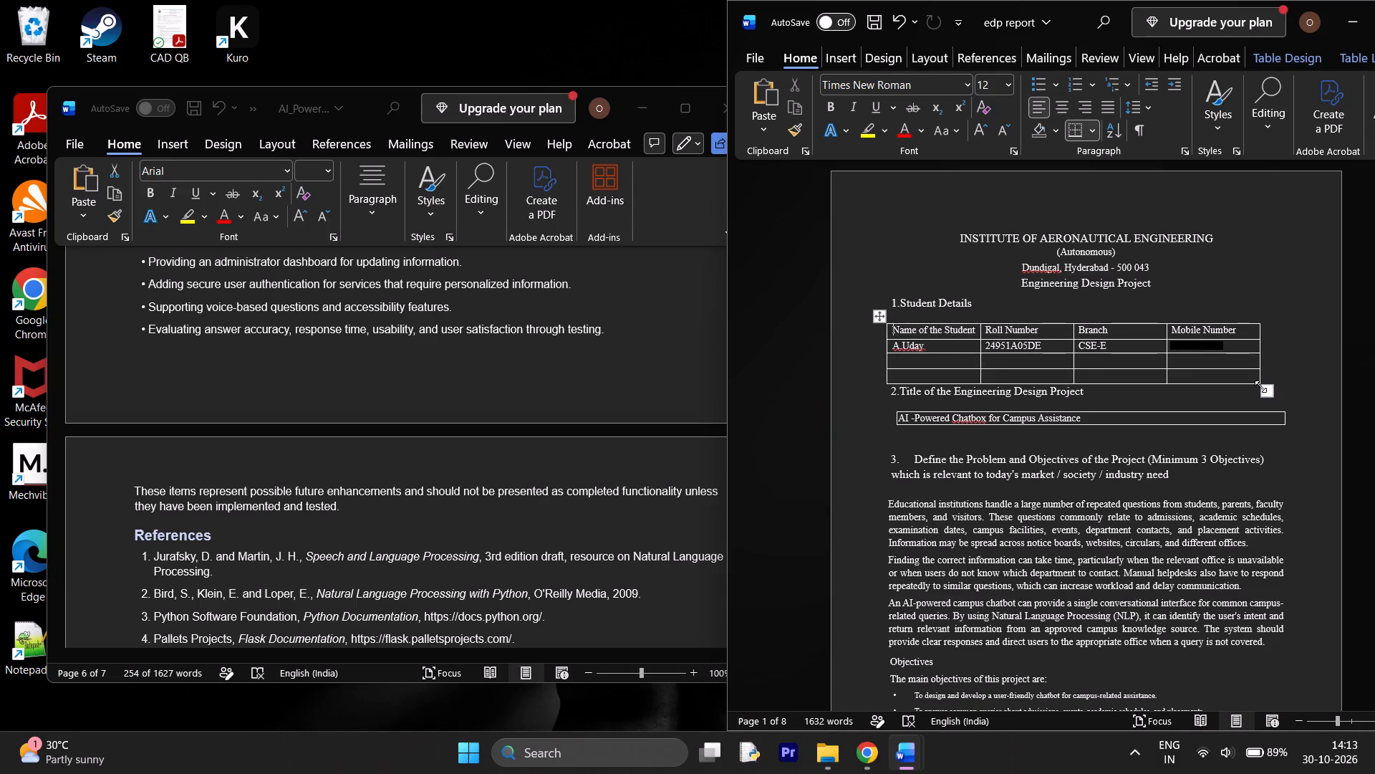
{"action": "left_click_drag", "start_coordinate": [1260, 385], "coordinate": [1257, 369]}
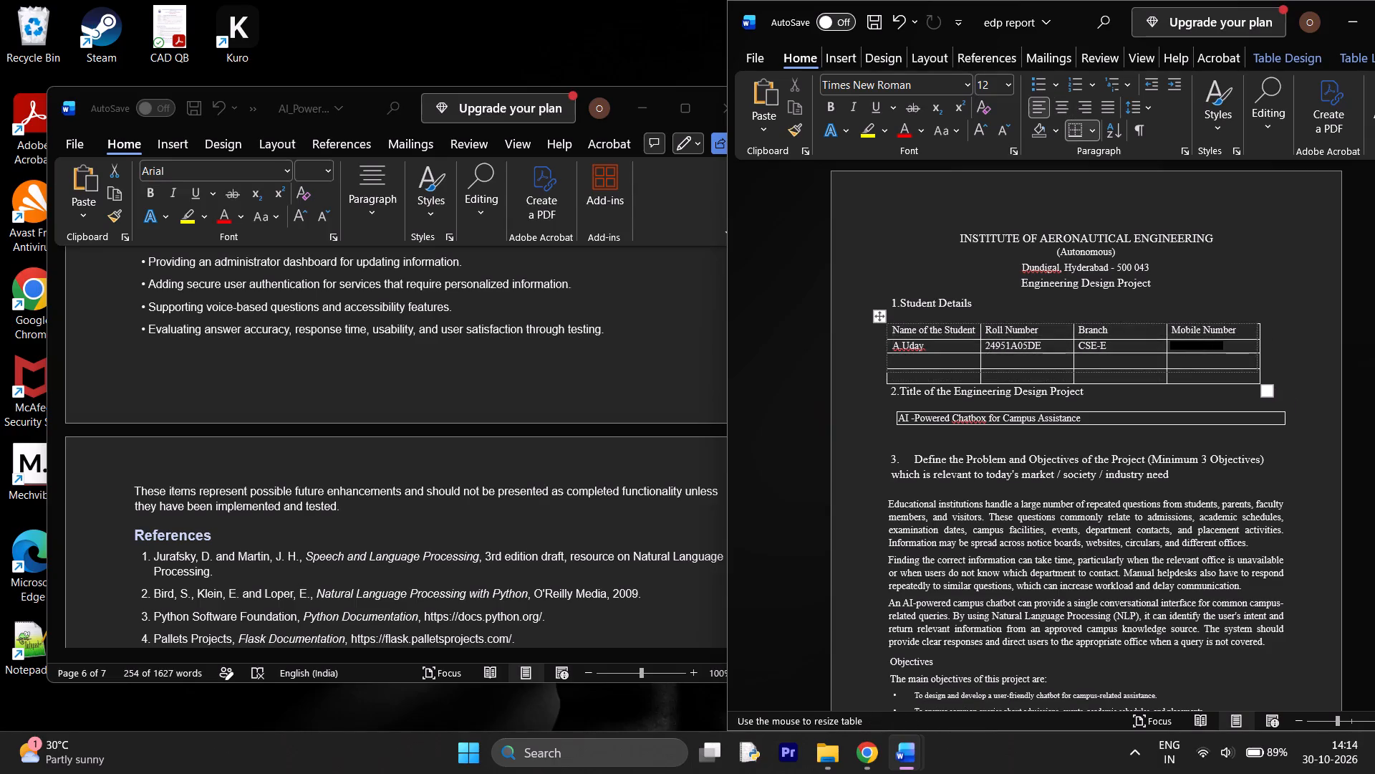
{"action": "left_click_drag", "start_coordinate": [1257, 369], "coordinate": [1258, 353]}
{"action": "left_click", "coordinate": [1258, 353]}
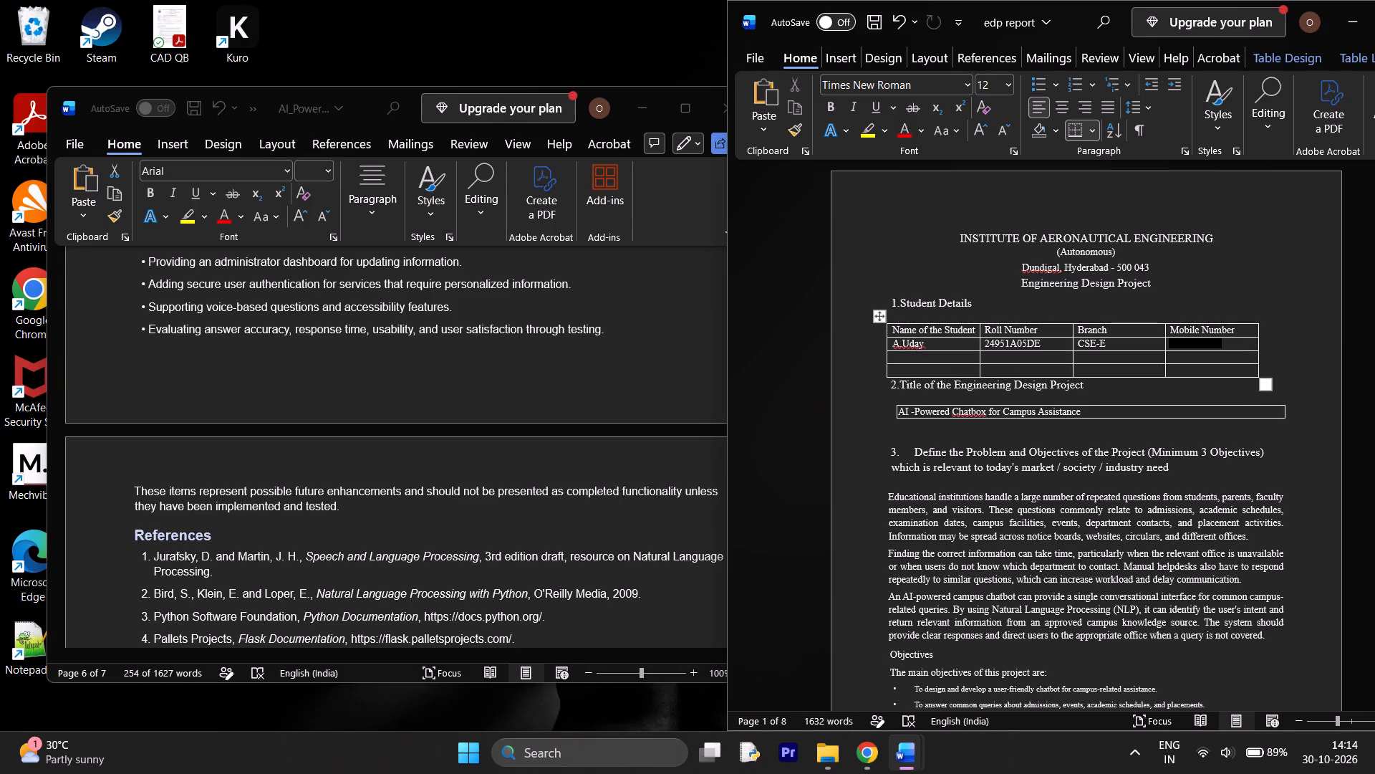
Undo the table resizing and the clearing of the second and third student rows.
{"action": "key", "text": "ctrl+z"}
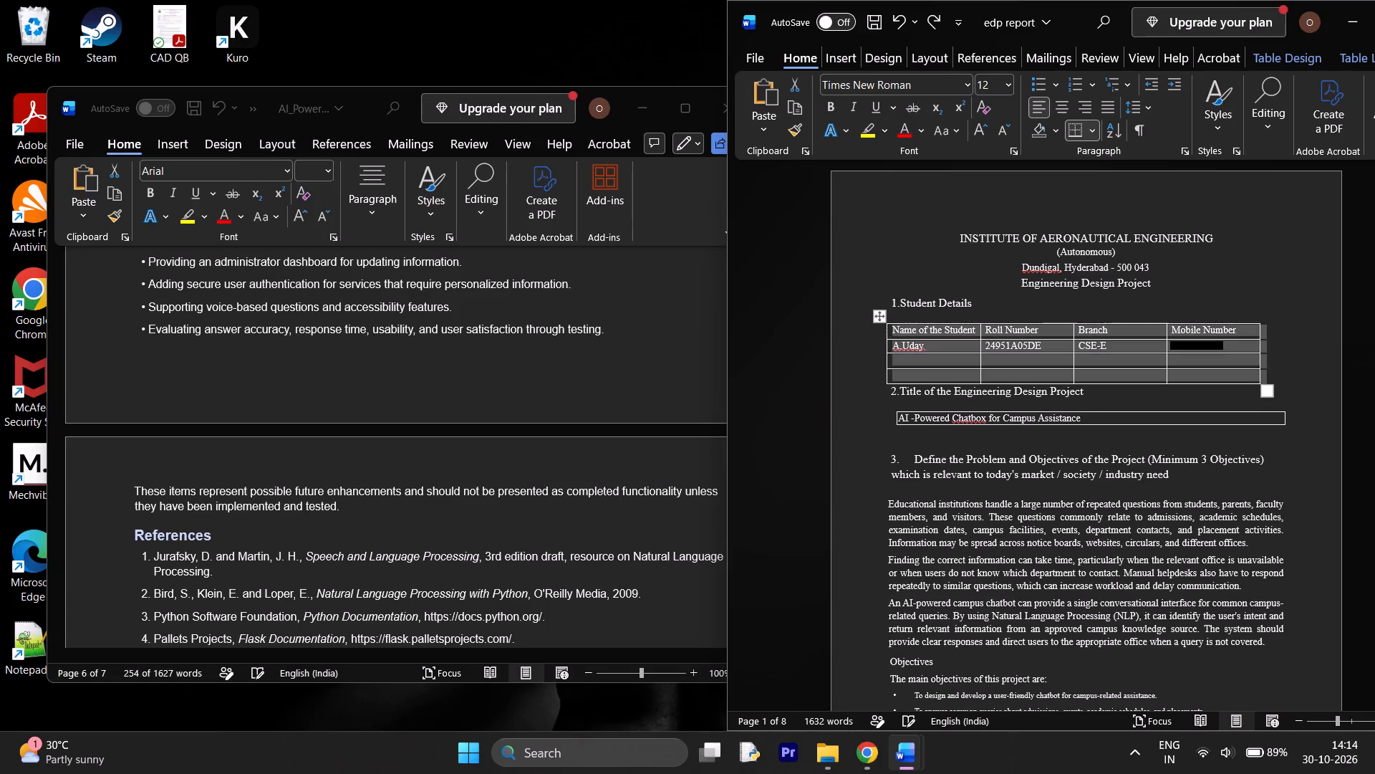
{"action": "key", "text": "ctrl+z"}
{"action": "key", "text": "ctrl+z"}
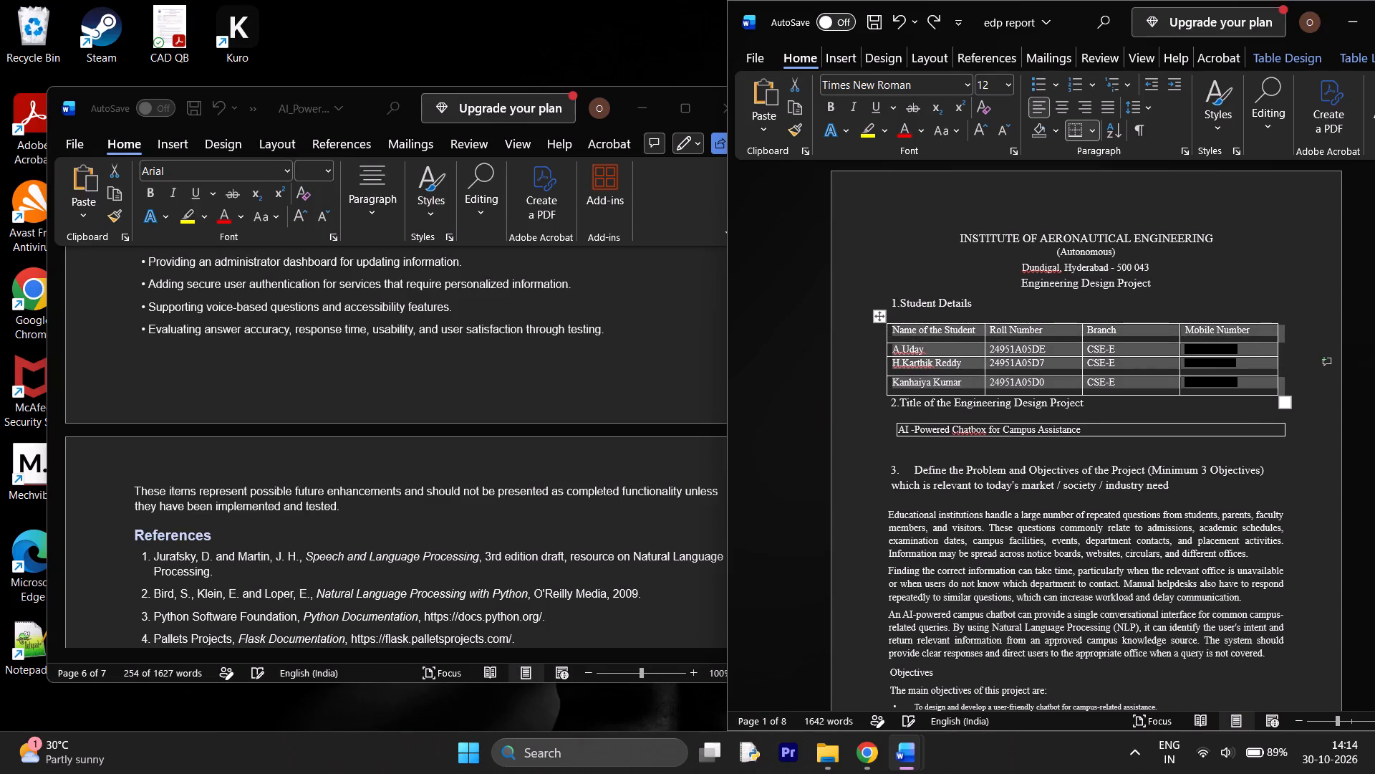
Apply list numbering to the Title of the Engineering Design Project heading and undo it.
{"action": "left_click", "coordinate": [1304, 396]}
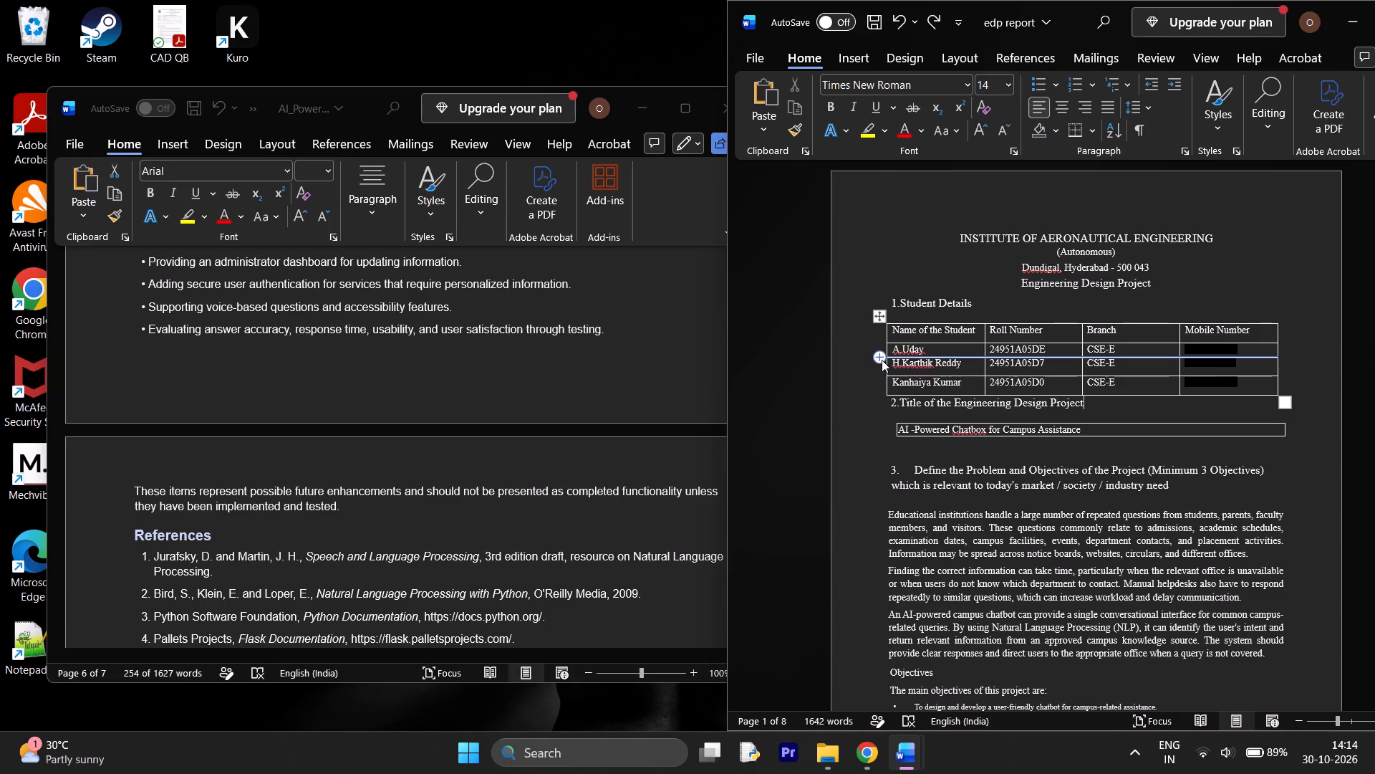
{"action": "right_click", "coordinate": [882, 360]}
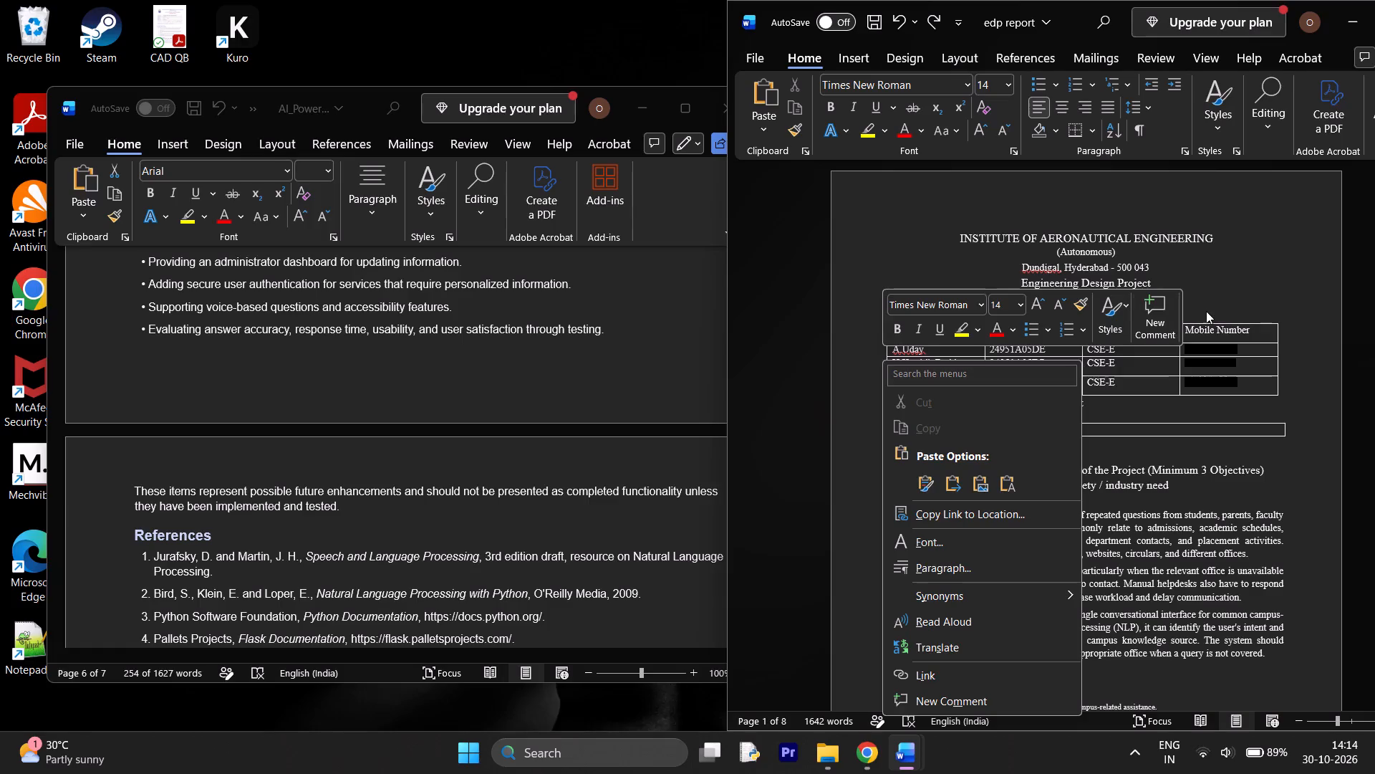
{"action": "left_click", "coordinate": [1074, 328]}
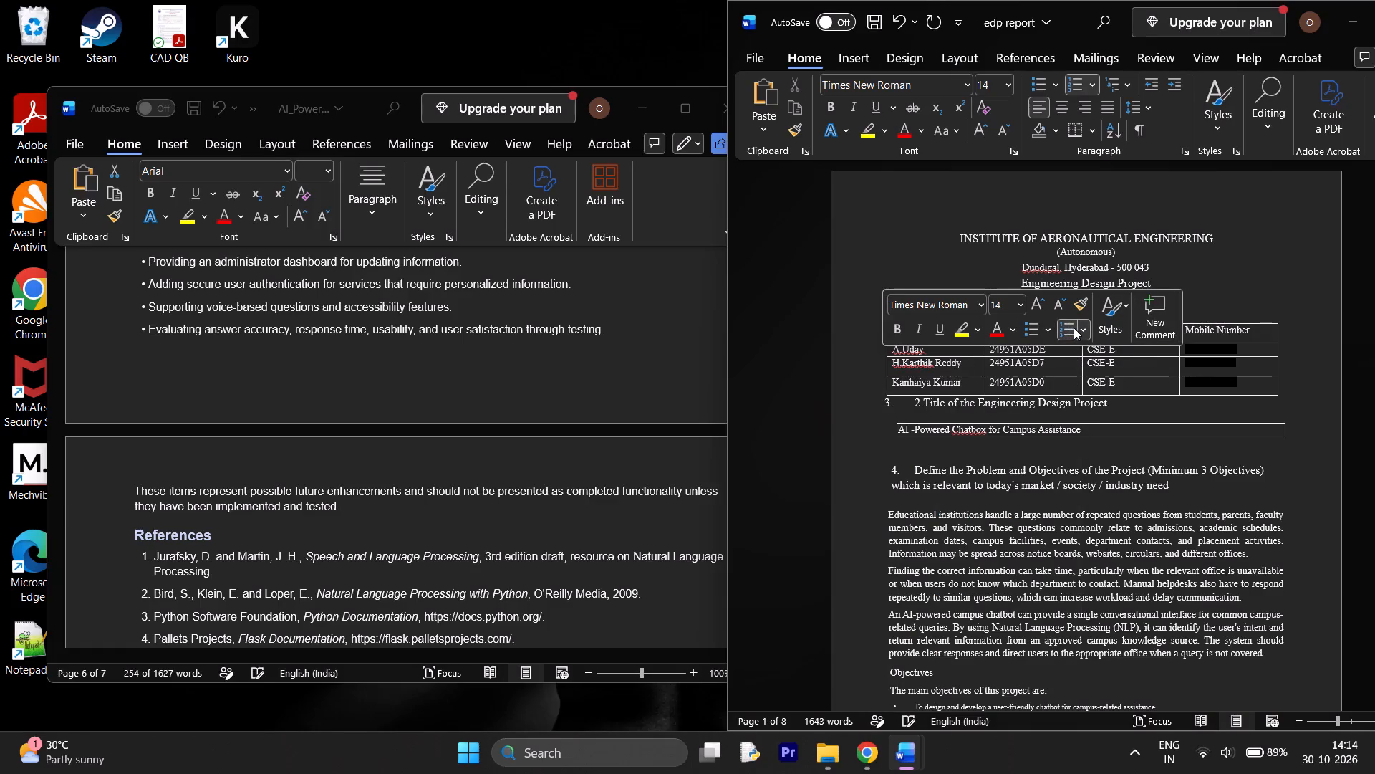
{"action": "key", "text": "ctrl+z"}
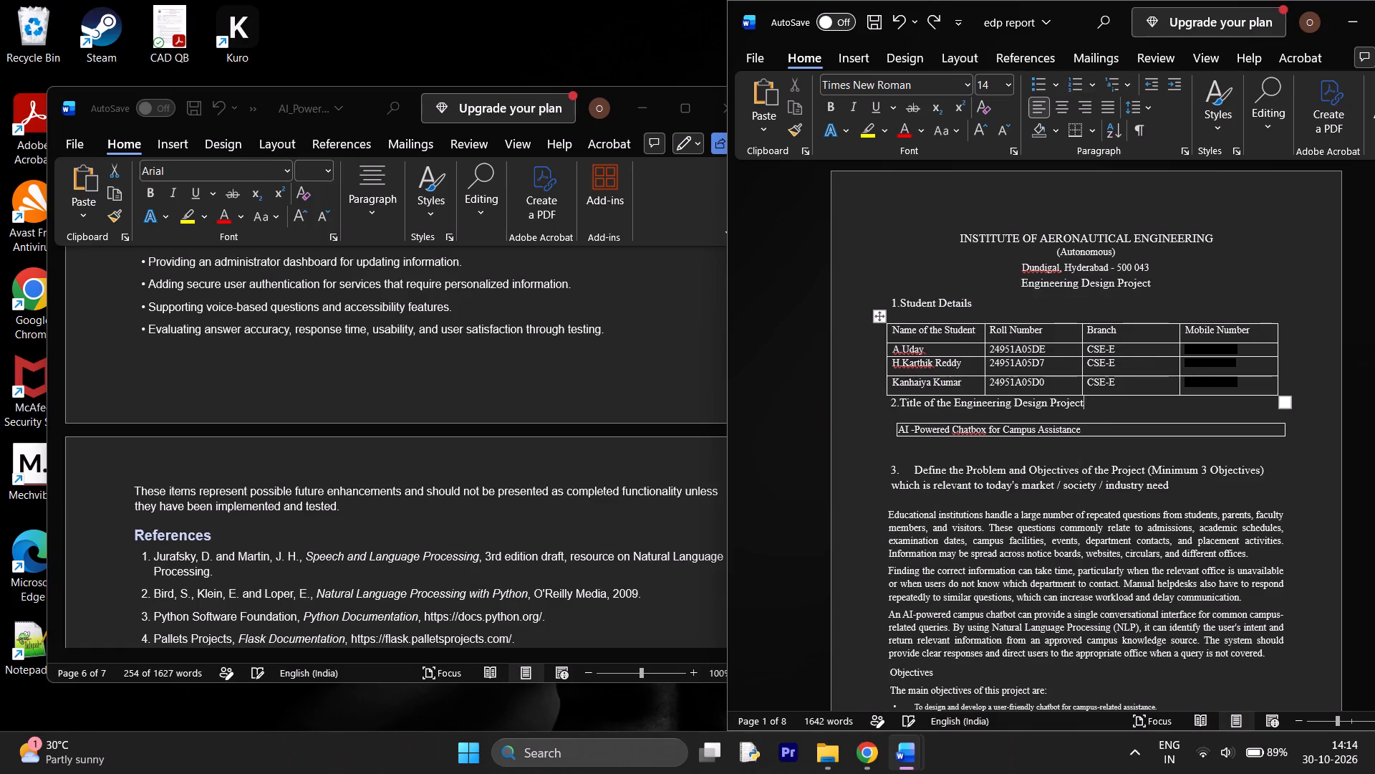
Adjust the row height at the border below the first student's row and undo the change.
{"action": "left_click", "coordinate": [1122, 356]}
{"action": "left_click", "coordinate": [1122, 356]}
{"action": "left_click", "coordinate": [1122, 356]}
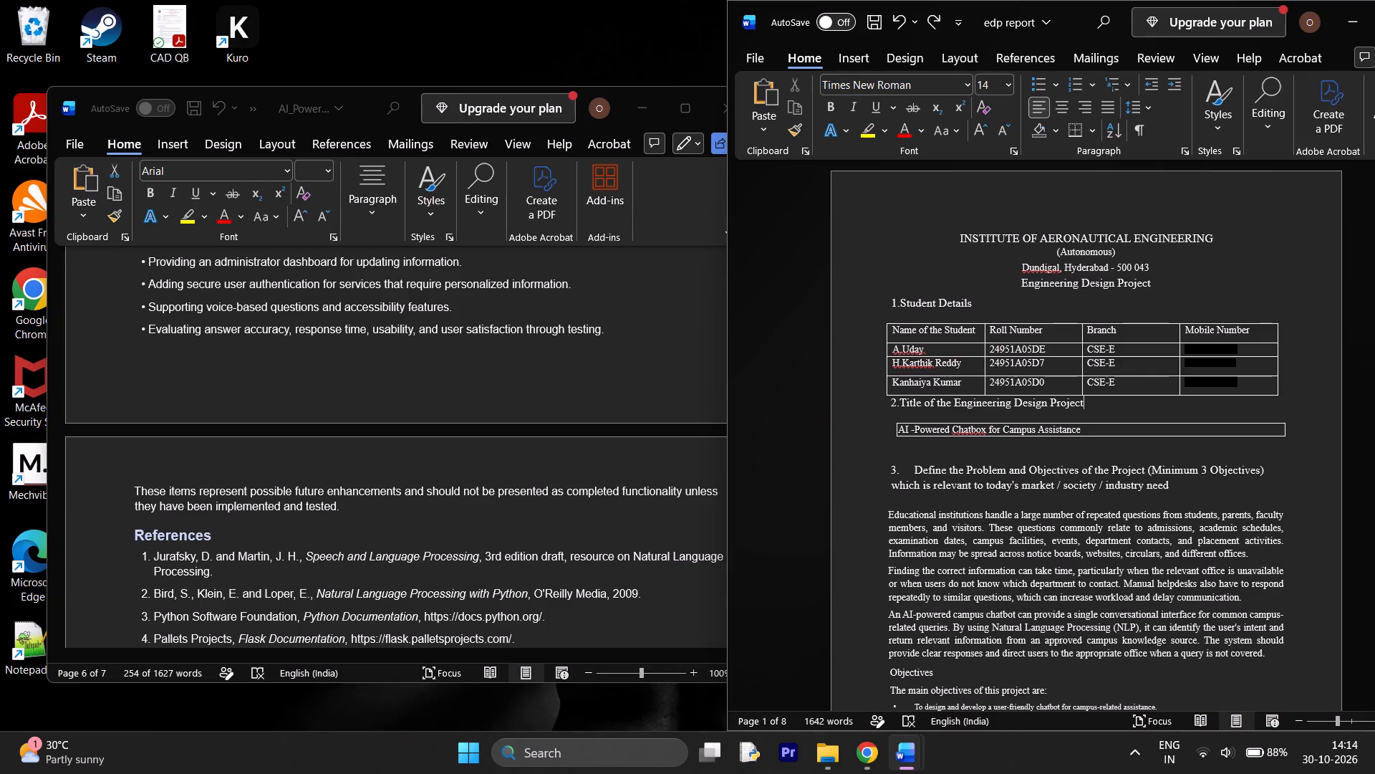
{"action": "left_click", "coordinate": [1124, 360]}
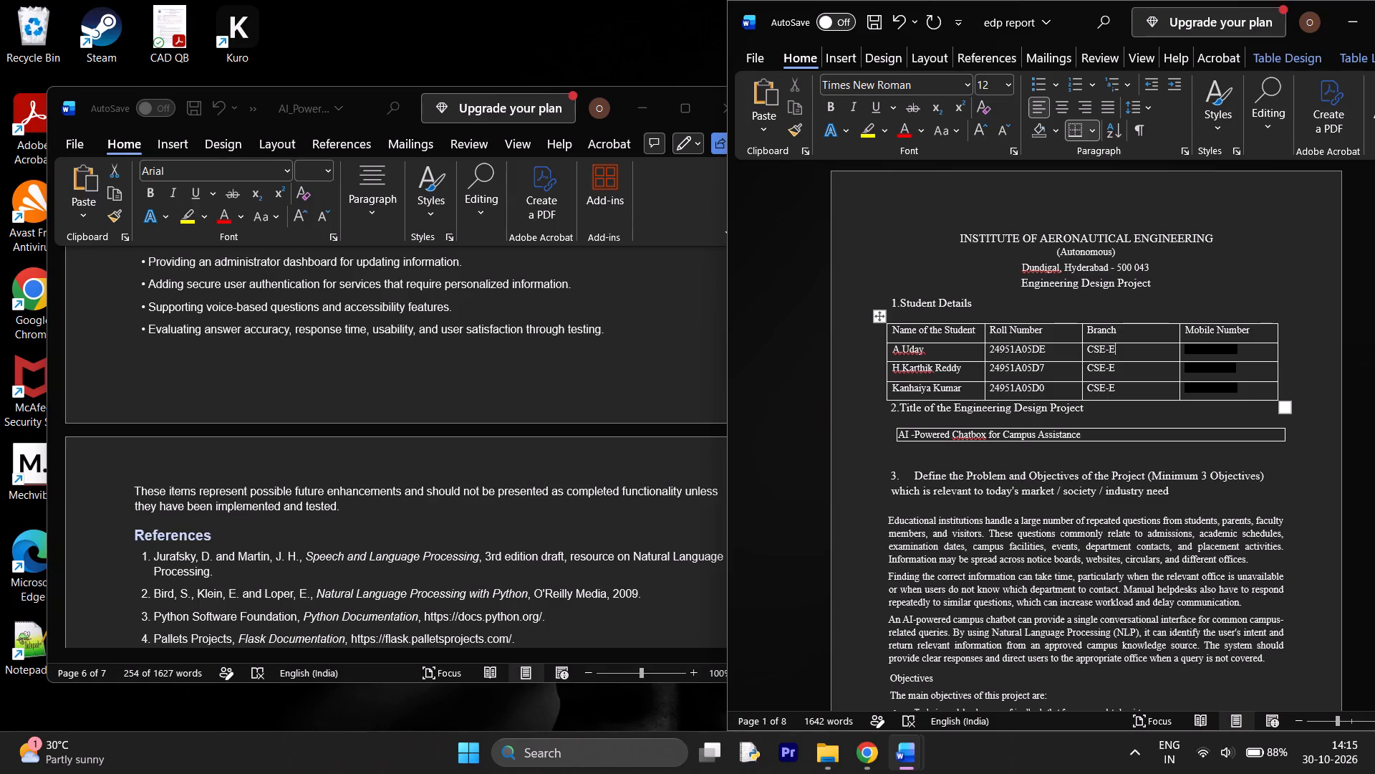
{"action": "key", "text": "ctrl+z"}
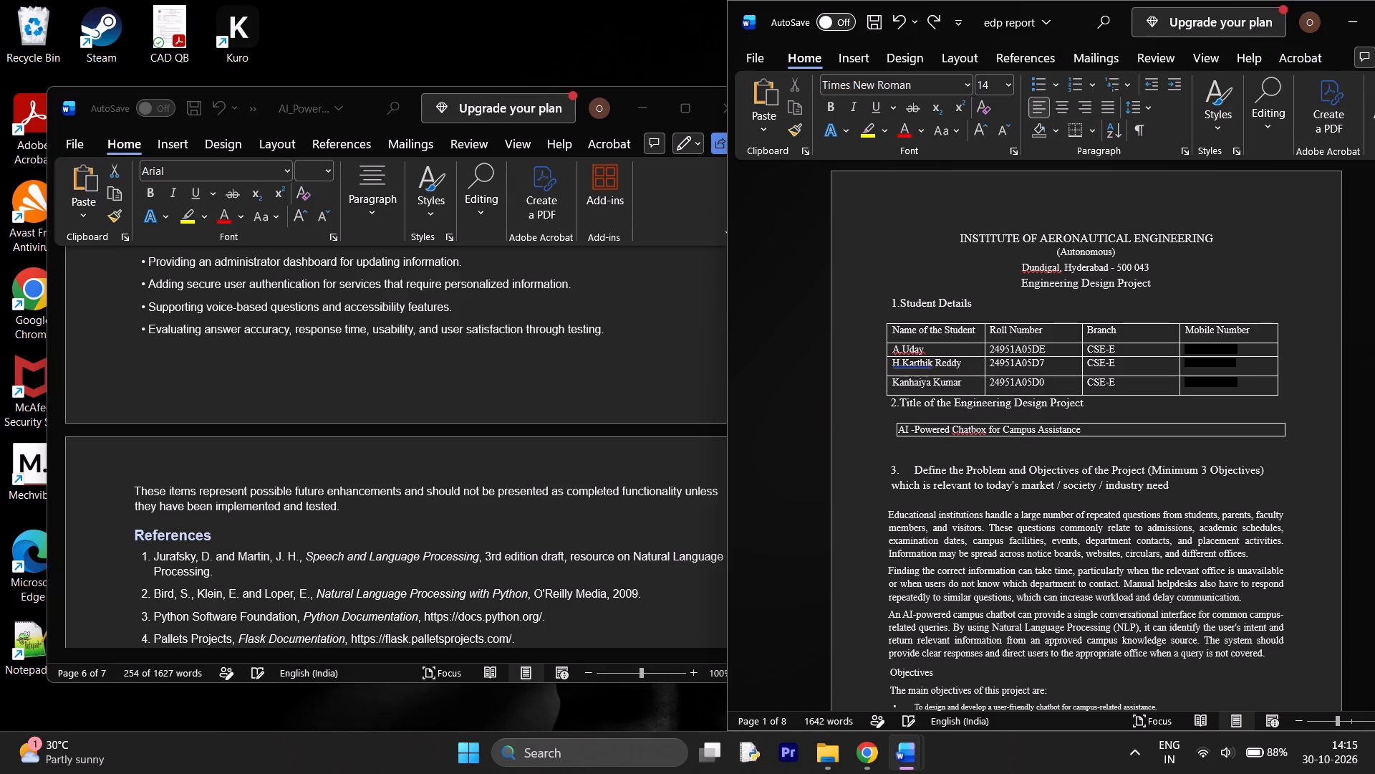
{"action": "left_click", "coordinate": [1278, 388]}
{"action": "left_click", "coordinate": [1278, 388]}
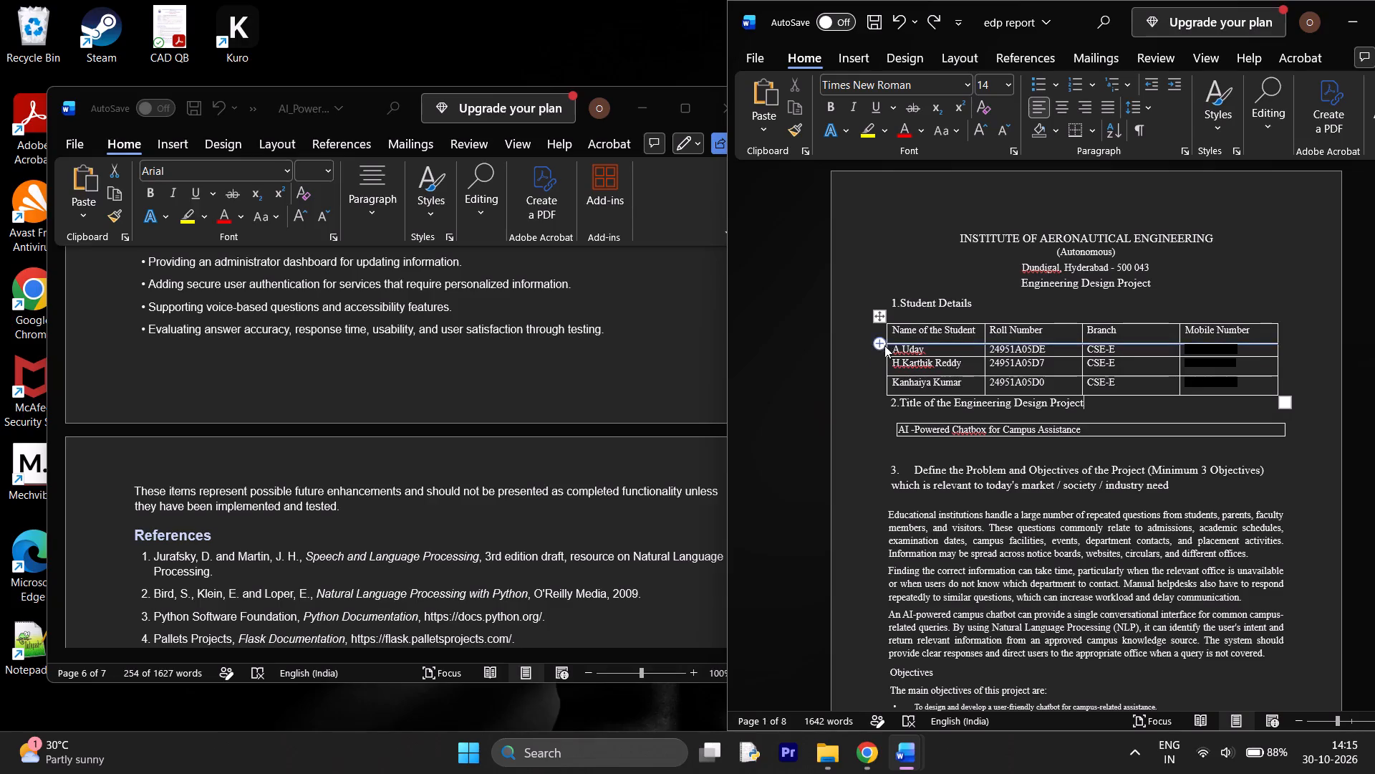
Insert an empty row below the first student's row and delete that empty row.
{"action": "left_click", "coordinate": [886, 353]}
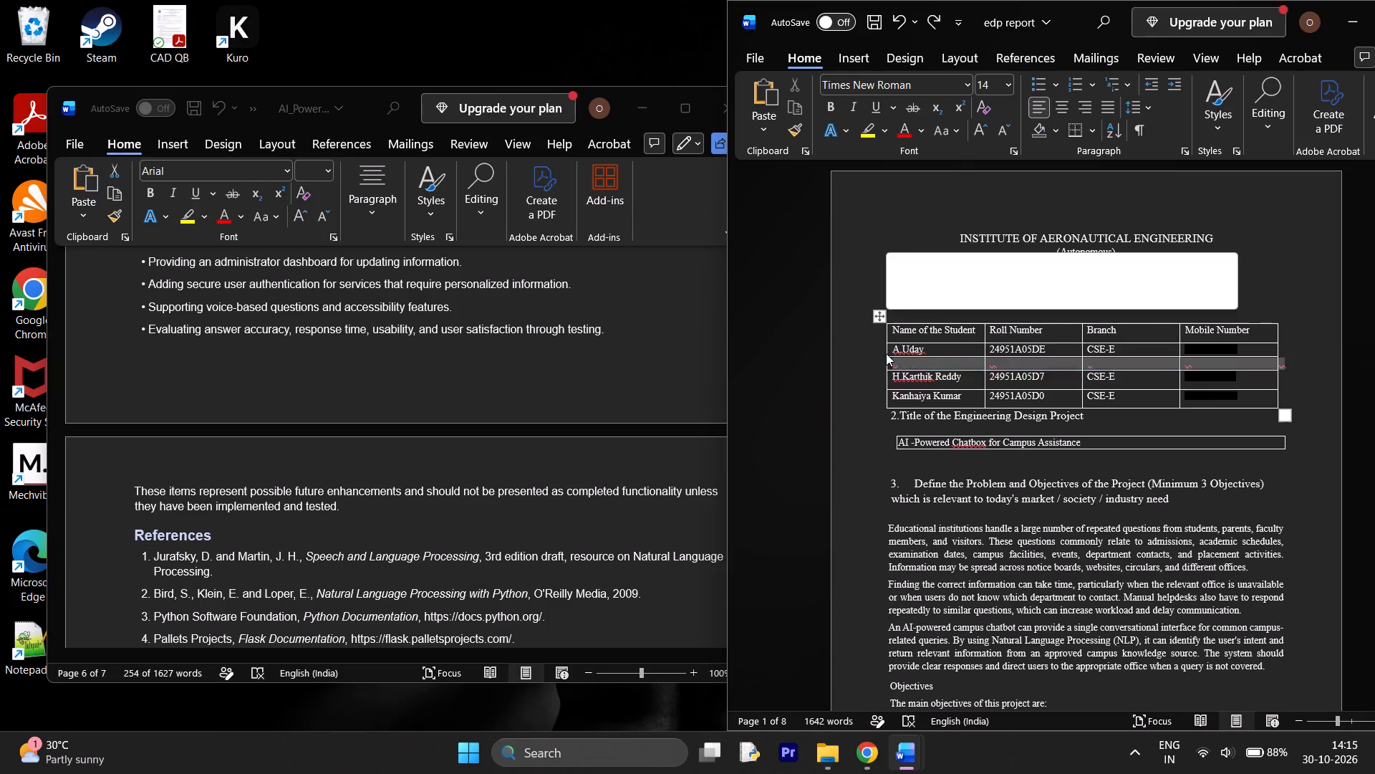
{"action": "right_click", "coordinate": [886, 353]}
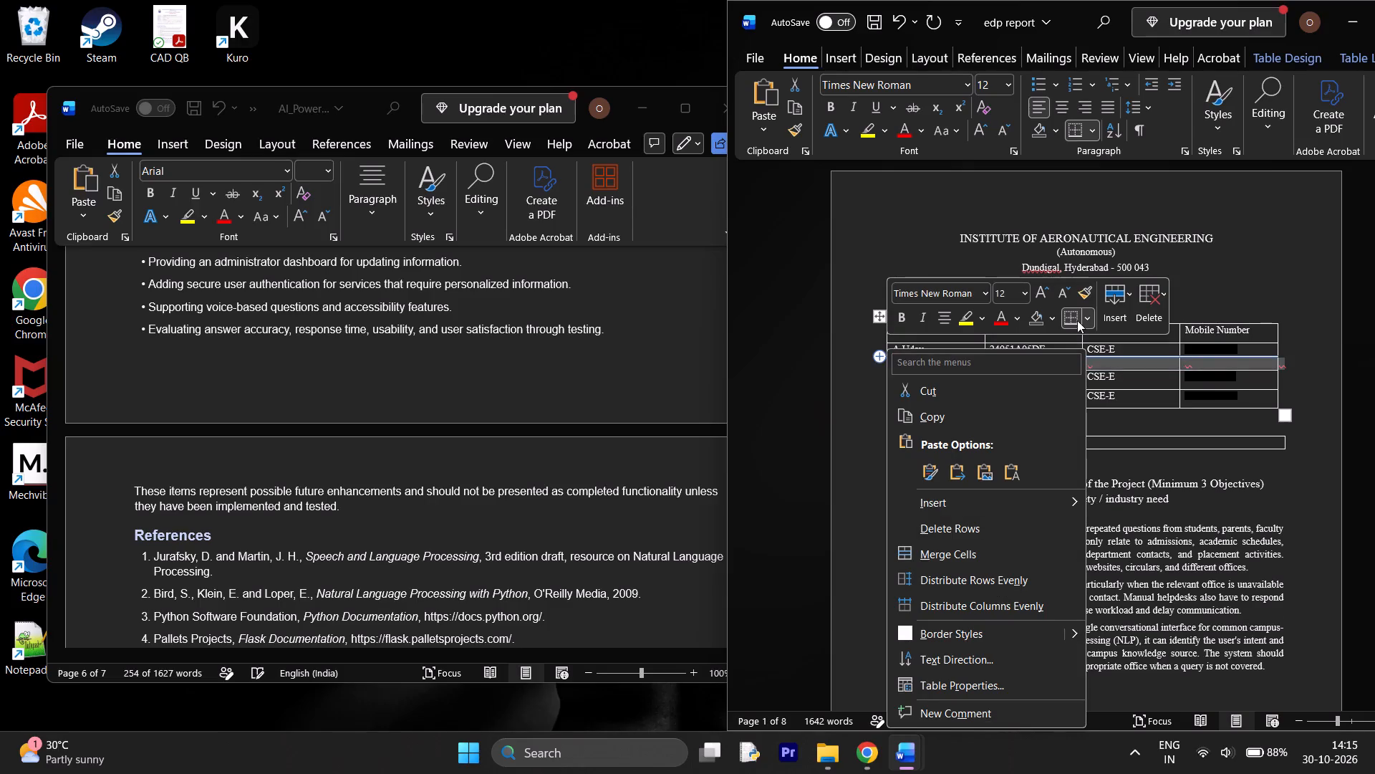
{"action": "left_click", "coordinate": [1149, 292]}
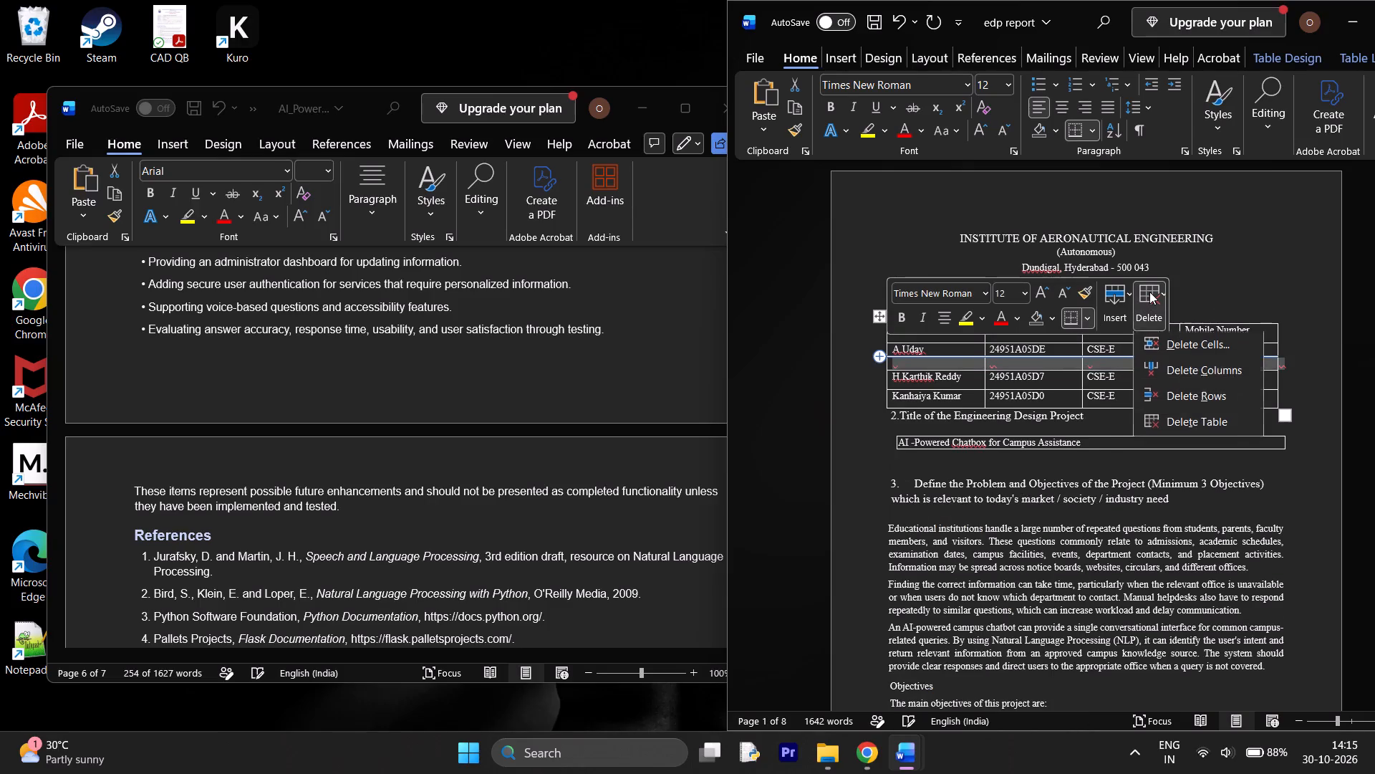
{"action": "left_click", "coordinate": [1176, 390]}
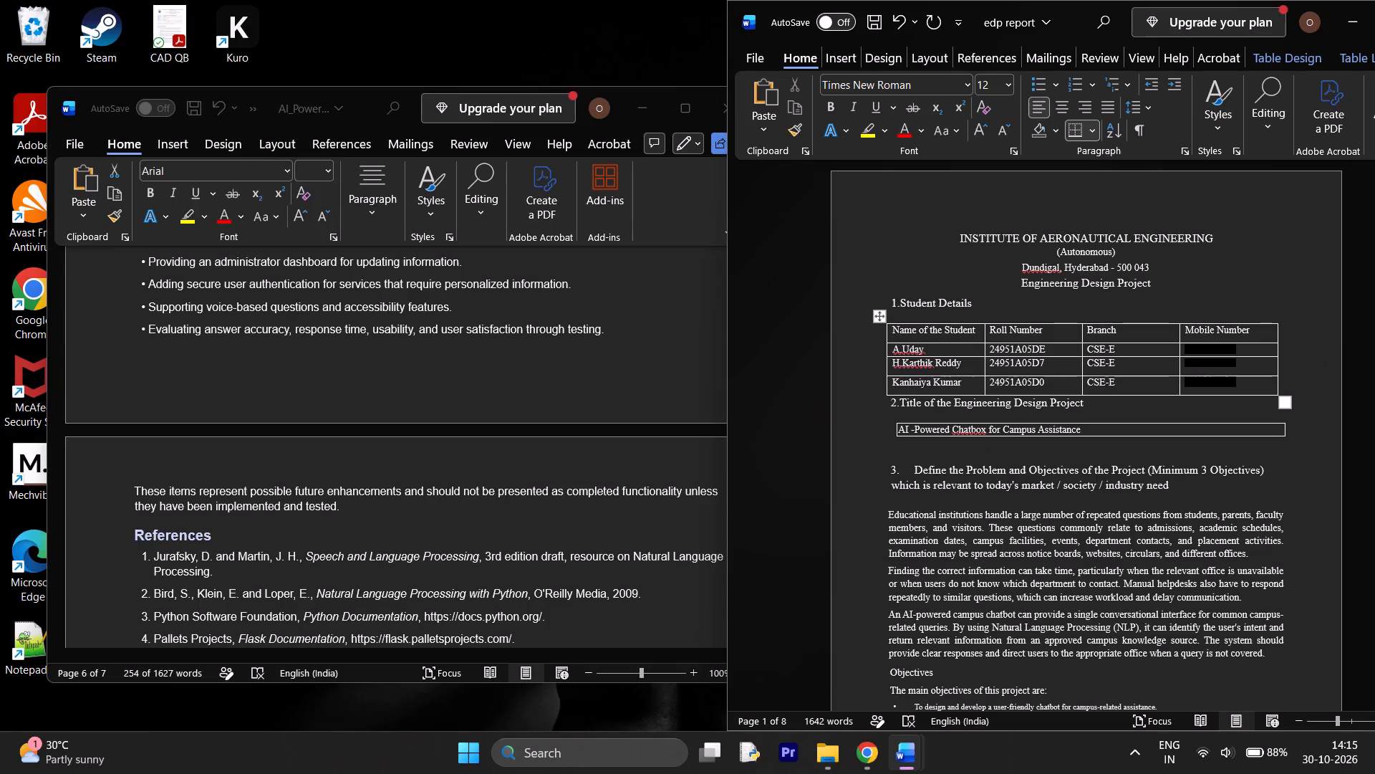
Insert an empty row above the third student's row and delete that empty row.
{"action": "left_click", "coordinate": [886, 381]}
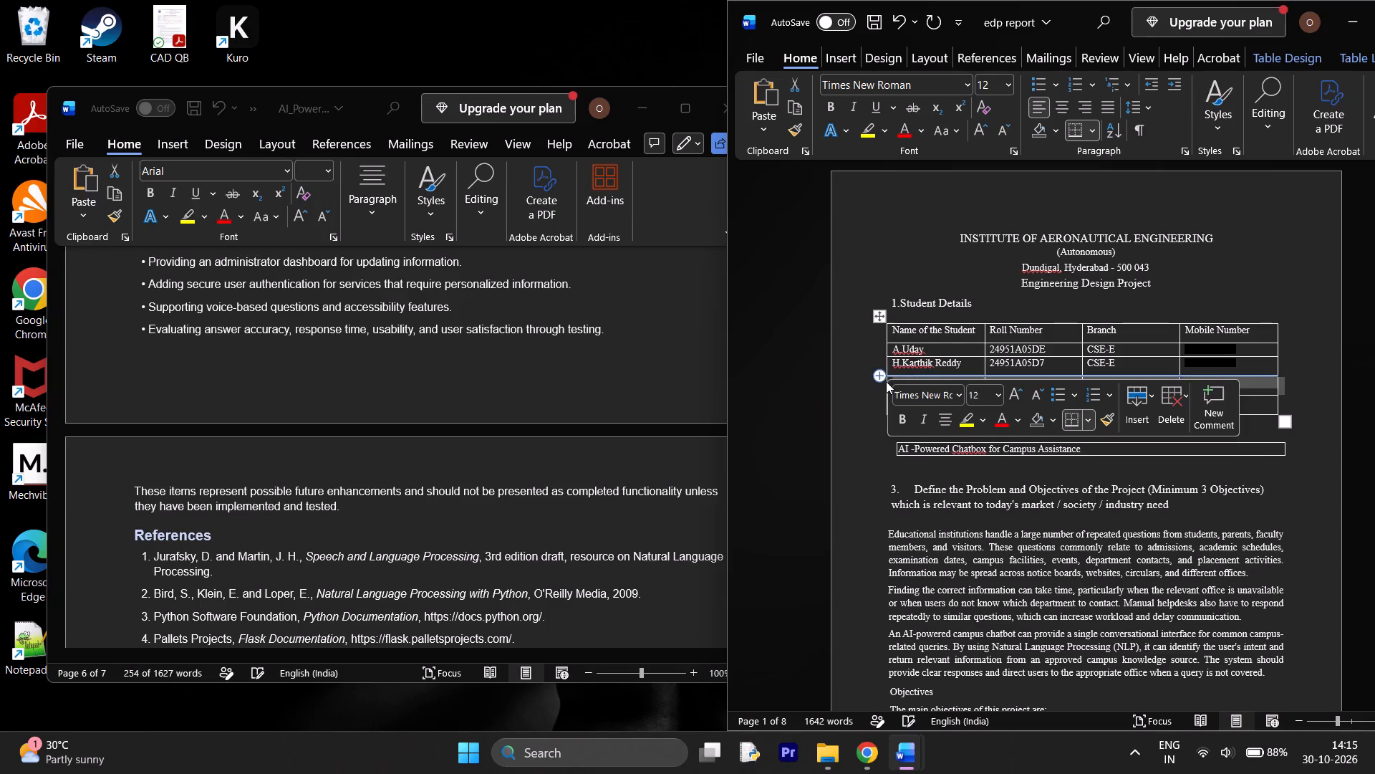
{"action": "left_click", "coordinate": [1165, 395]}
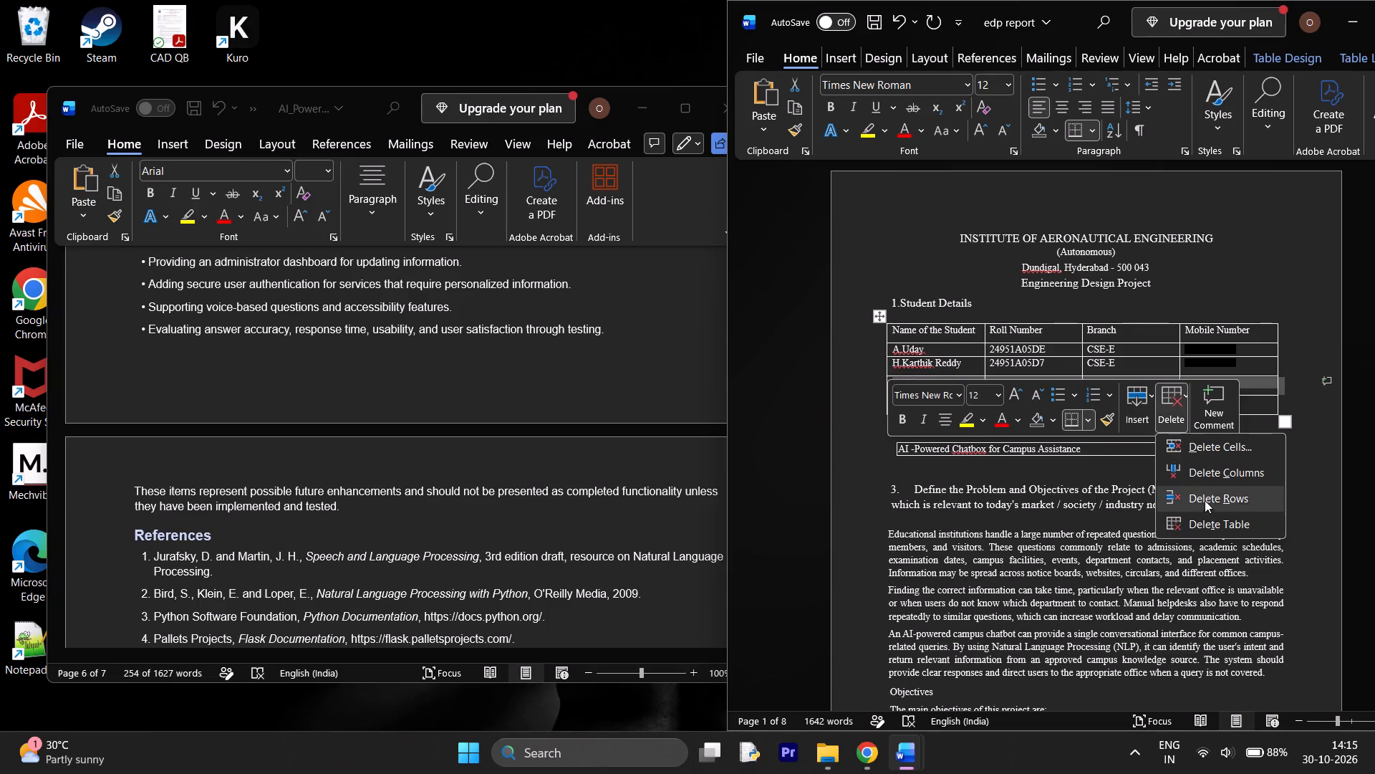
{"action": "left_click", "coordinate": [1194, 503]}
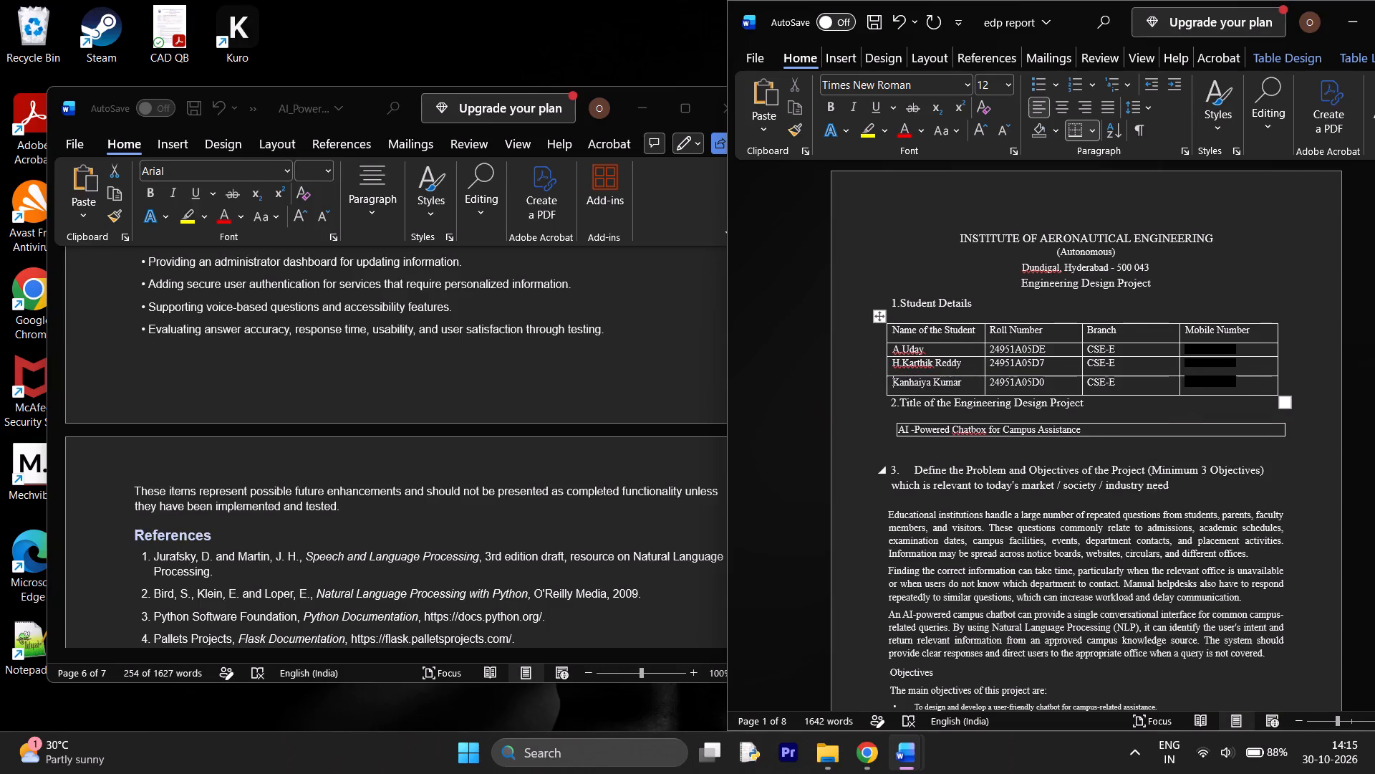
Delete the third student's row from the Student Details table.
{"action": "left_click", "coordinate": [893, 383]}
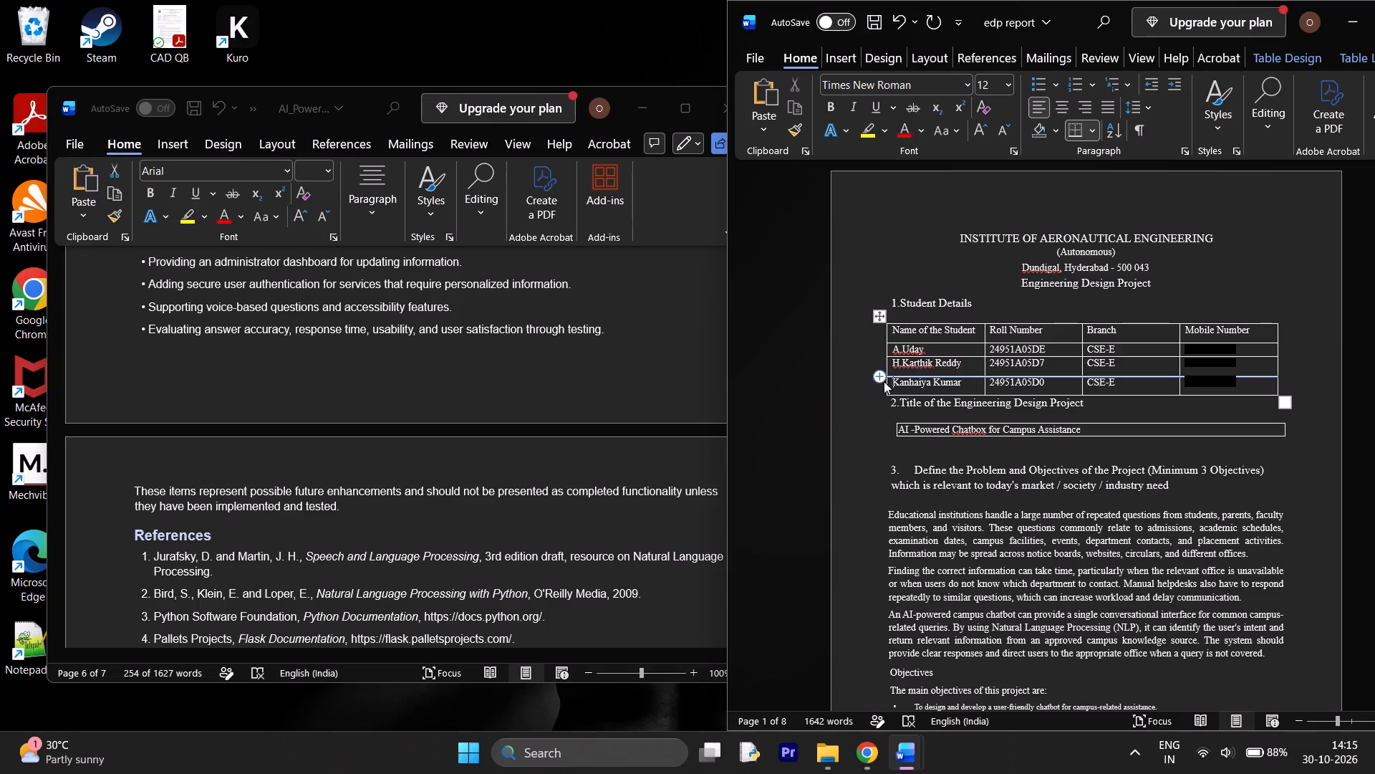
{"action": "right_click", "coordinate": [887, 381]}
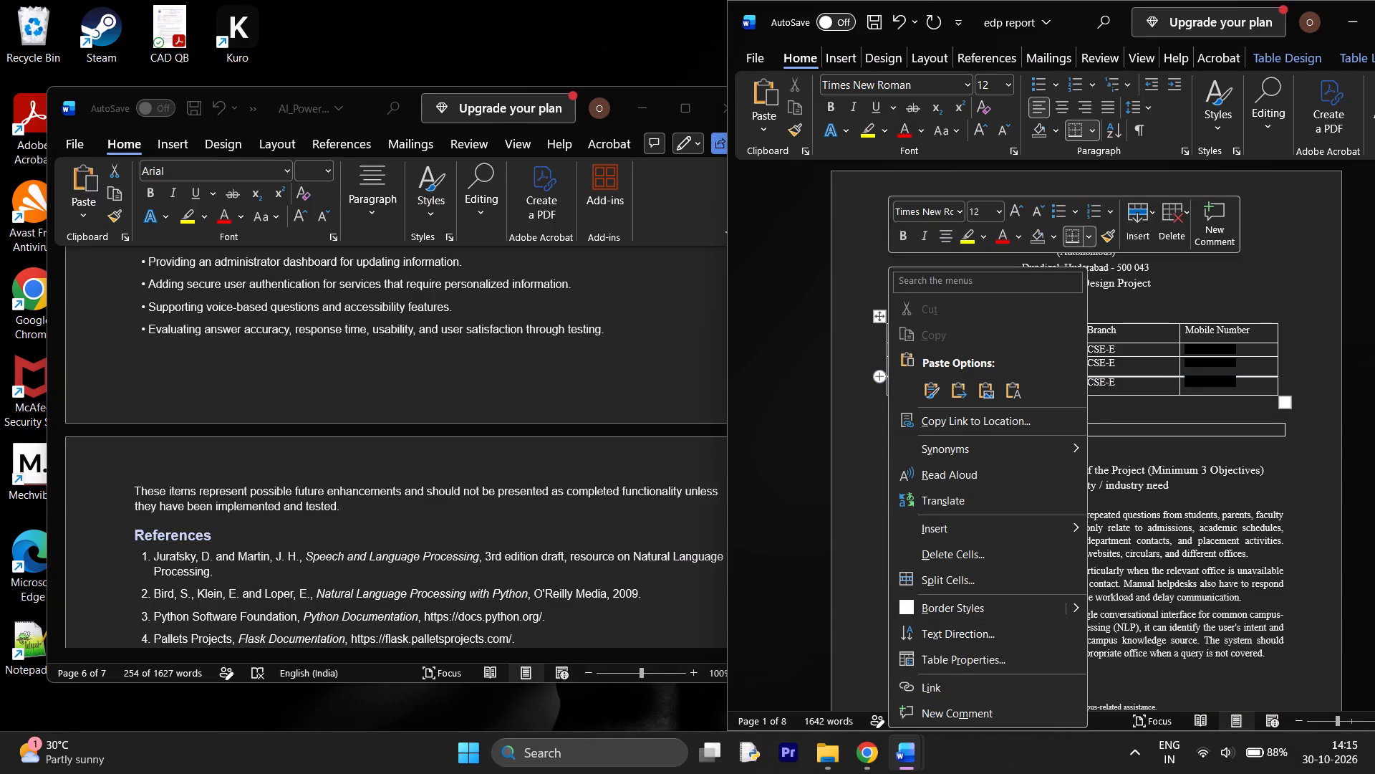
{"action": "left_click", "coordinate": [1165, 206]}
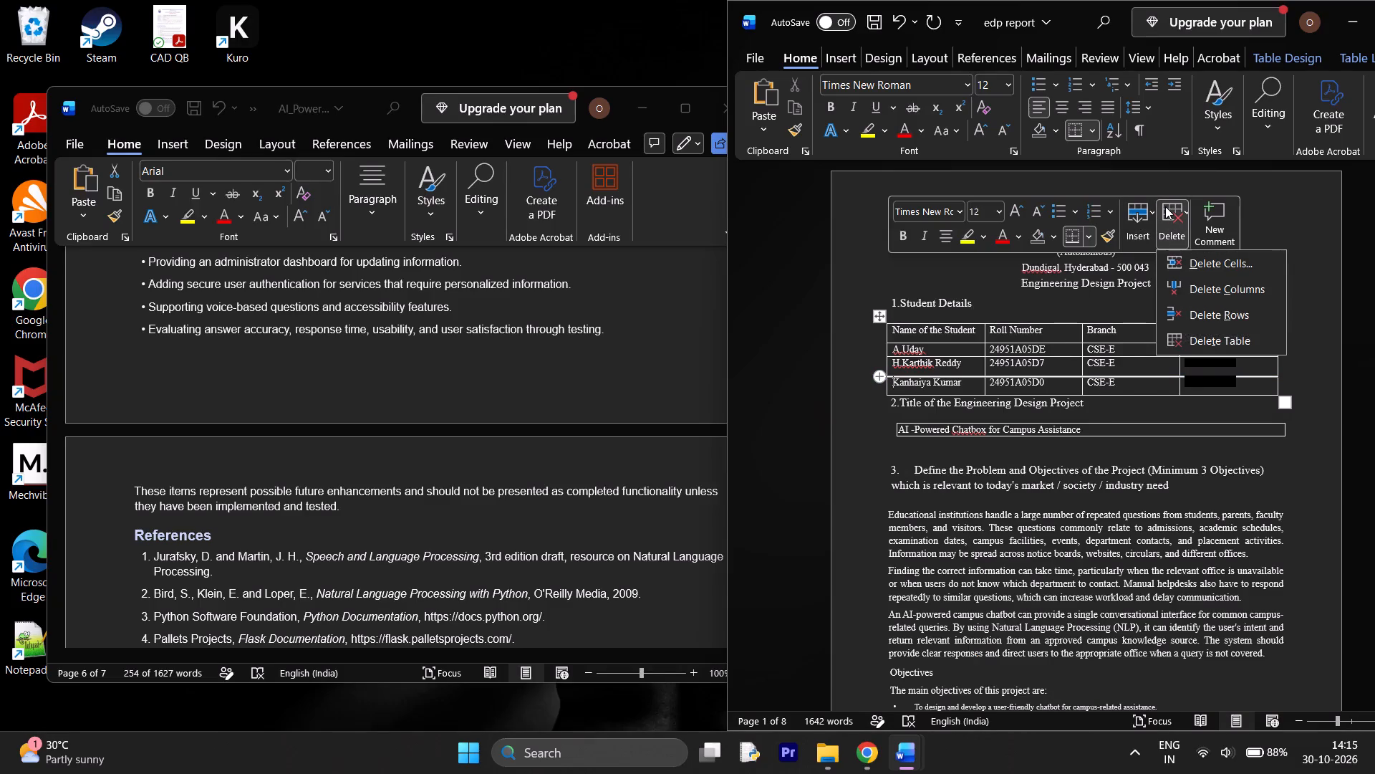
{"action": "left_click", "coordinate": [1190, 316]}
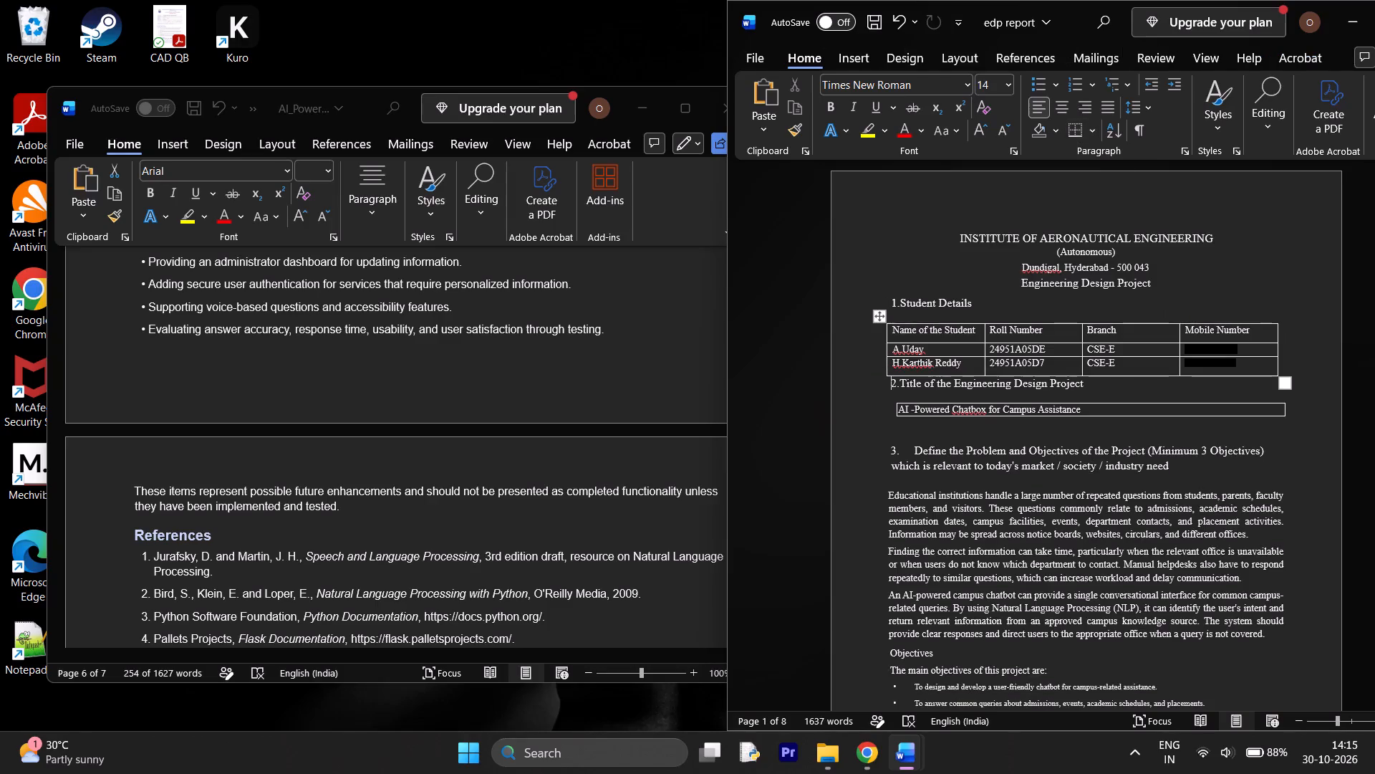
Delete the second student's row from the Student Details table.
{"action": "left_click", "coordinate": [892, 364]}
{"action": "right_click", "coordinate": [892, 364]}
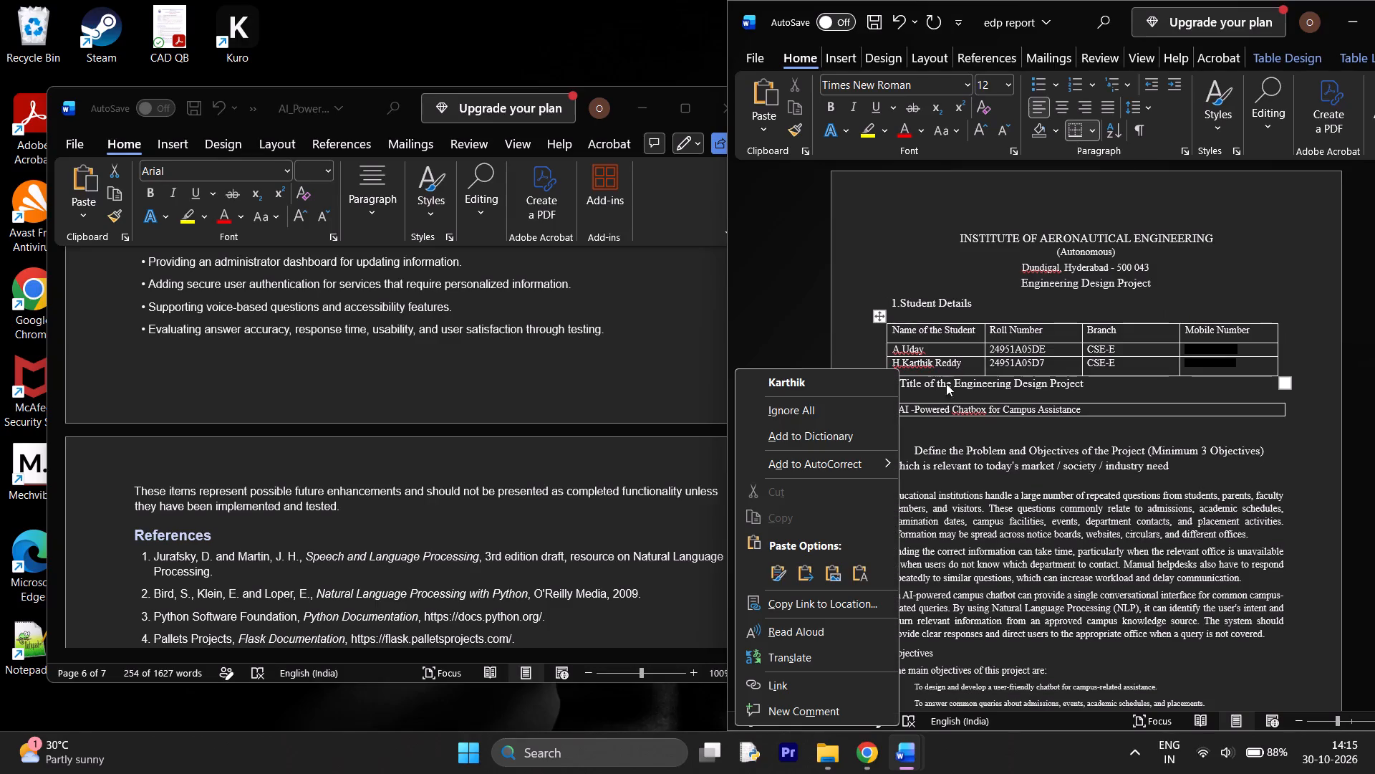
{"action": "left_click", "coordinate": [1178, 275]}
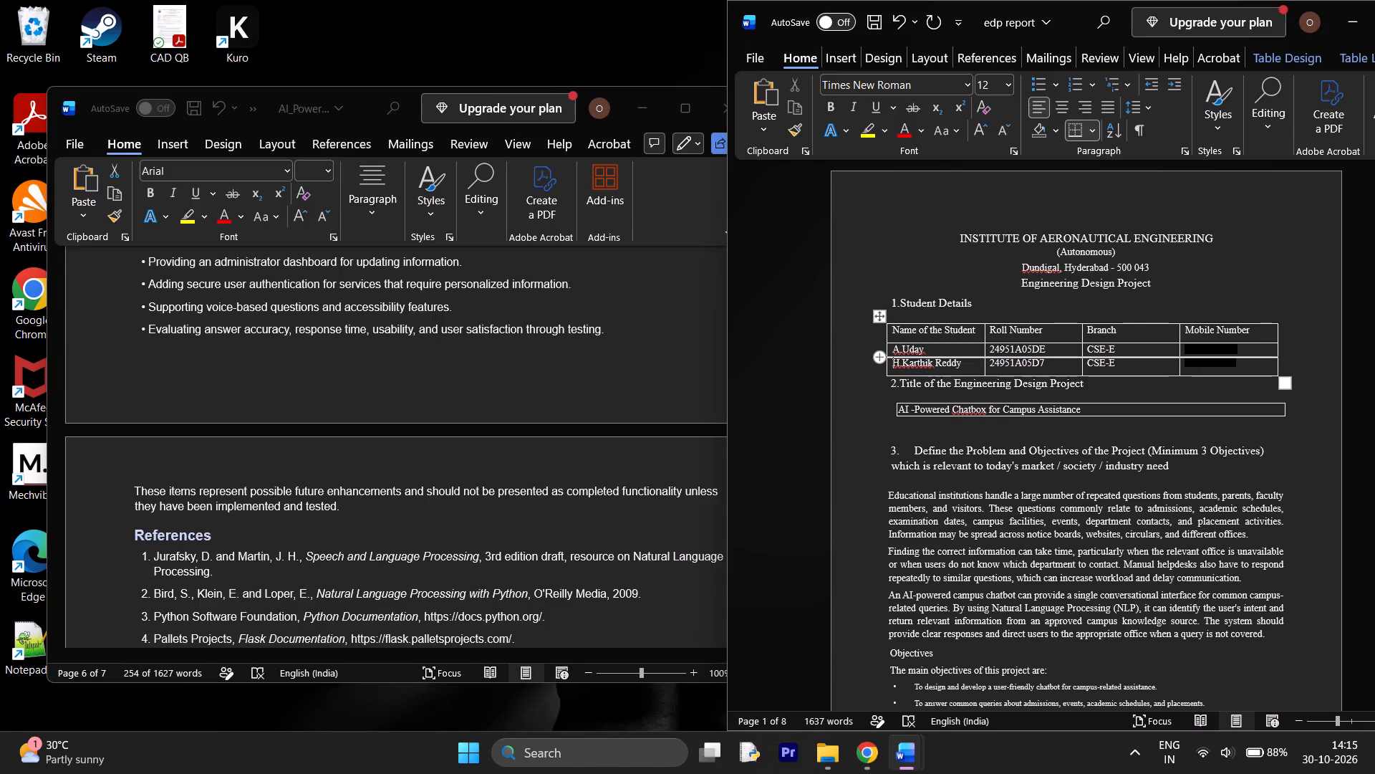
{"action": "right_click", "coordinate": [884, 365]}
{"action": "left_click", "coordinate": [1142, 285]}
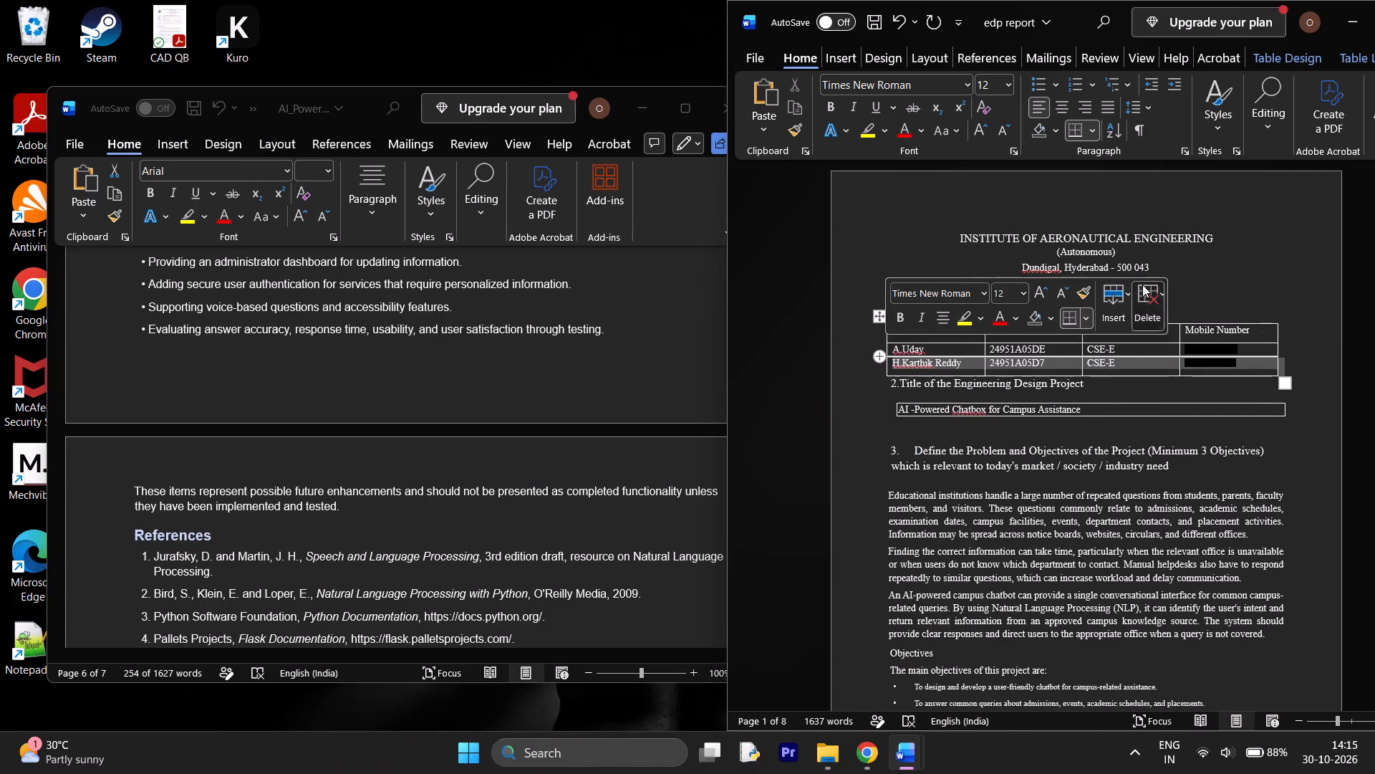
{"action": "left_click", "coordinate": [1177, 400]}
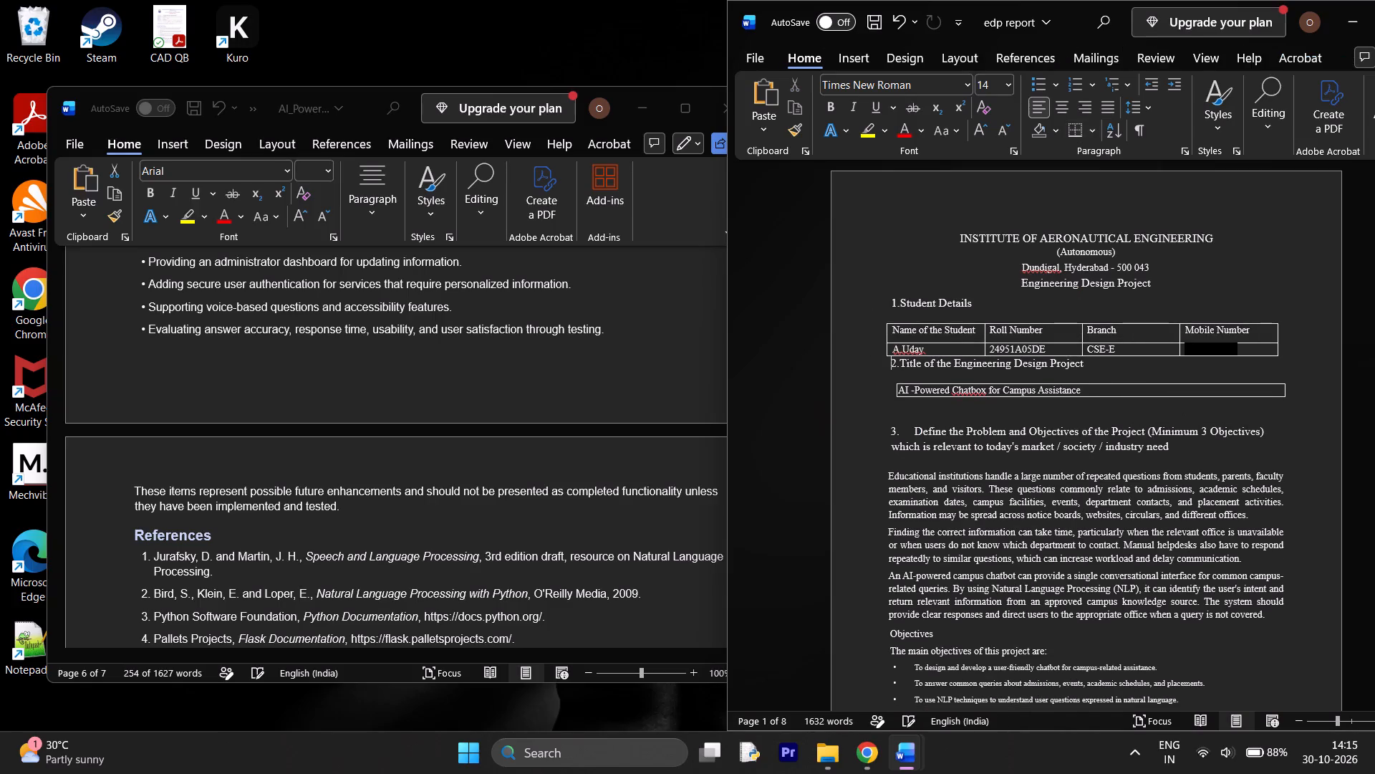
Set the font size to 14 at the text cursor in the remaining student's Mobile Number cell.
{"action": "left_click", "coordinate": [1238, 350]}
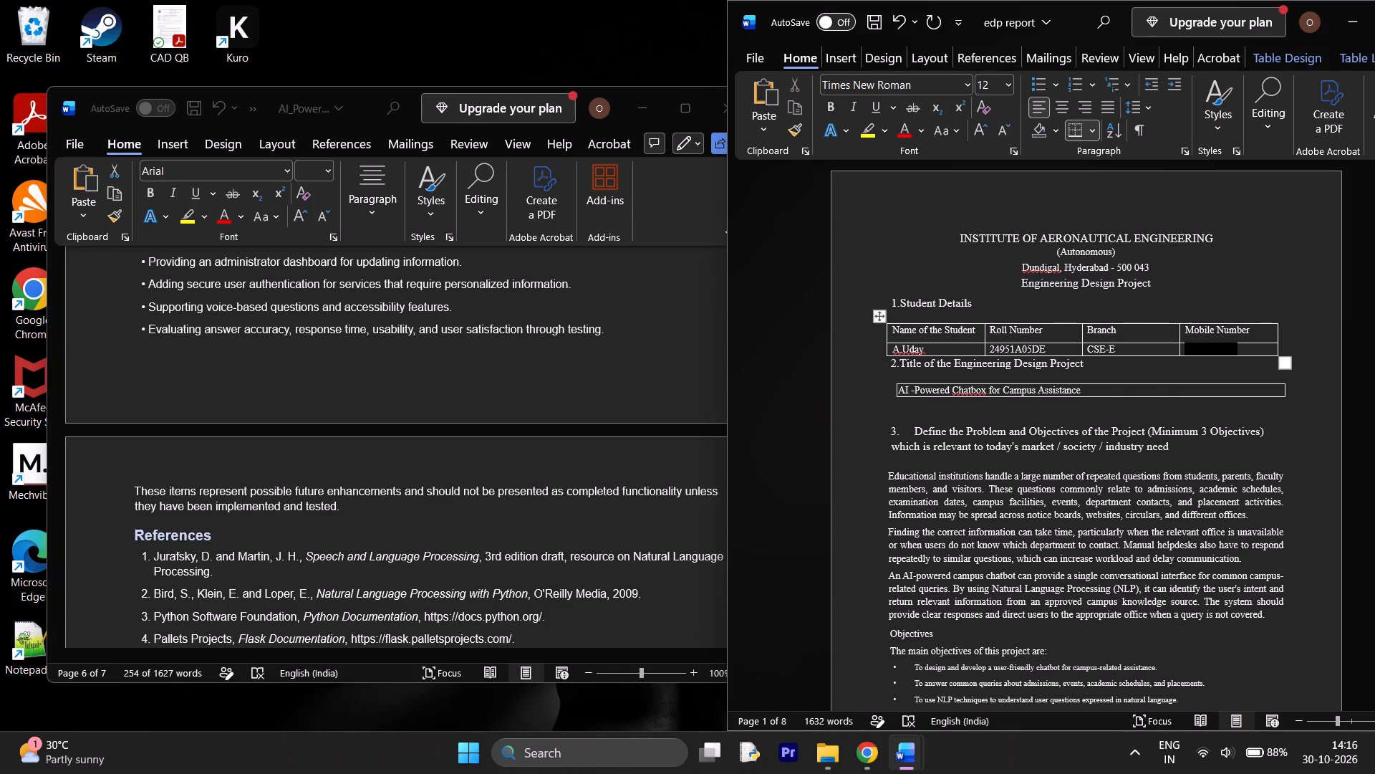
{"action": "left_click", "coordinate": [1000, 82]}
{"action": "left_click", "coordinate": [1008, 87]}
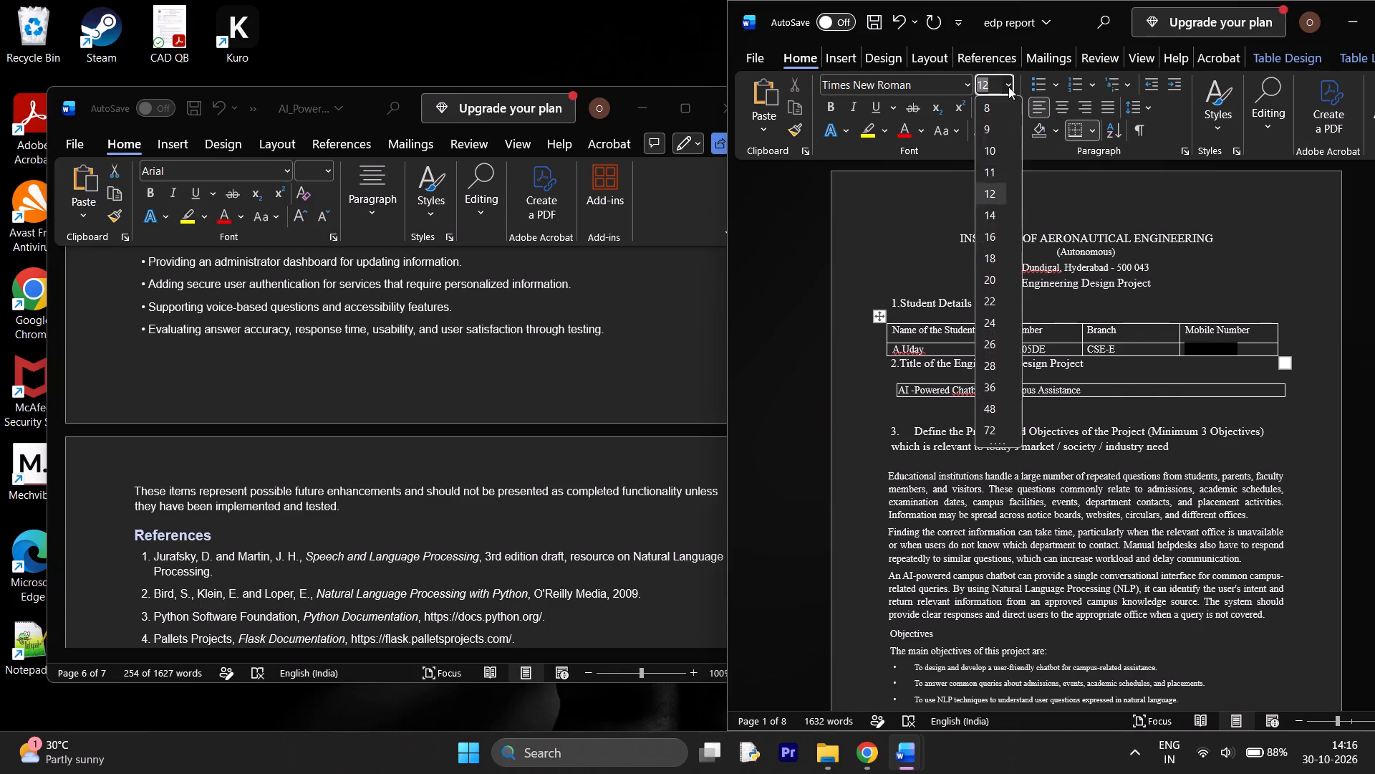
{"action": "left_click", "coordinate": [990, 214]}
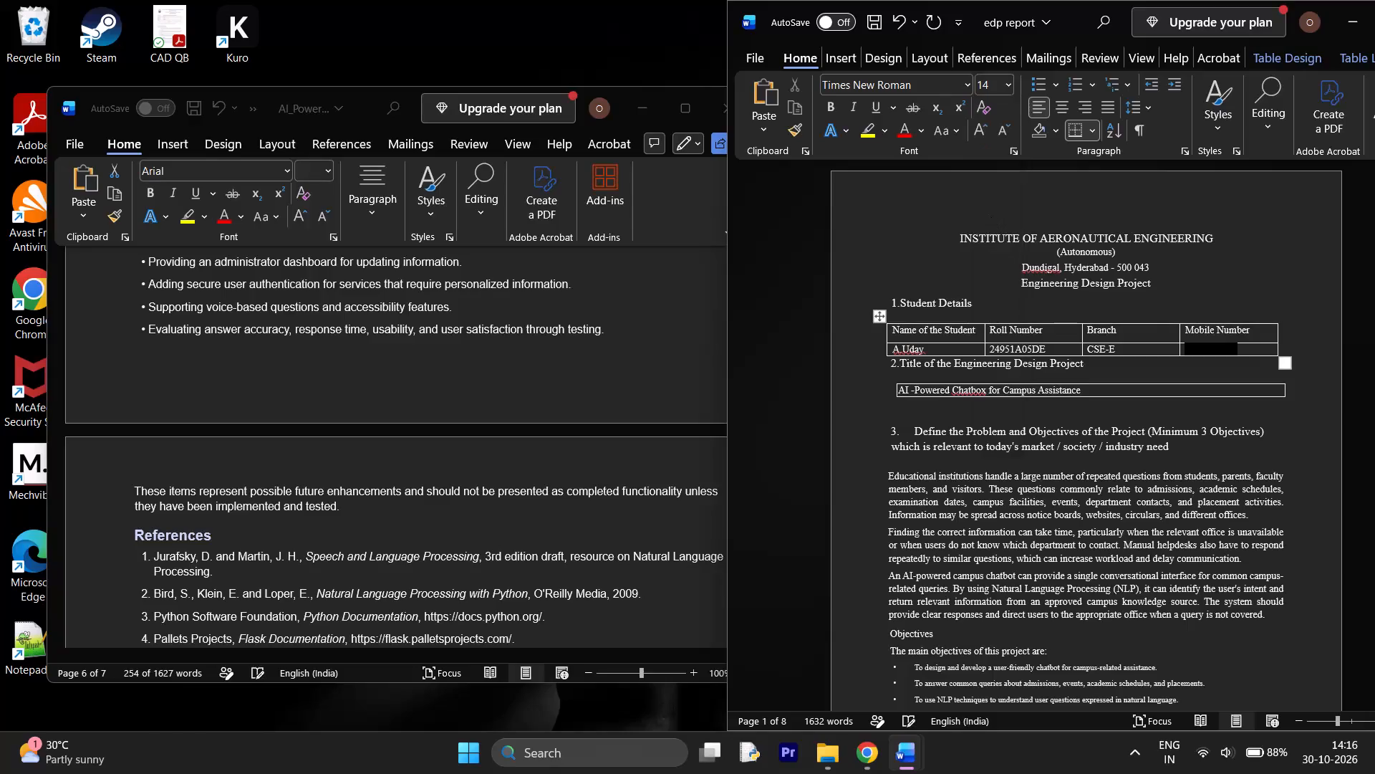
Erase the mobile number from the remaining student's row in the Student Details table.
{"action": "left_click", "coordinate": [1260, 352]}
{"action": "key", "text": "BackSpace"}
{"action": "key", "text": "BackSpace"}
{"action": "key", "text": "BackSpace"}
{"action": "key", "text": "BackSpace"}
{"action": "key", "text": "BackSpace"}
{"action": "key", "text": "BackSpace"}
{"action": "key", "text": "BackSpace"}
{"action": "key", "text": "BackSpace"}
{"action": "key", "text": "BackSpace"}
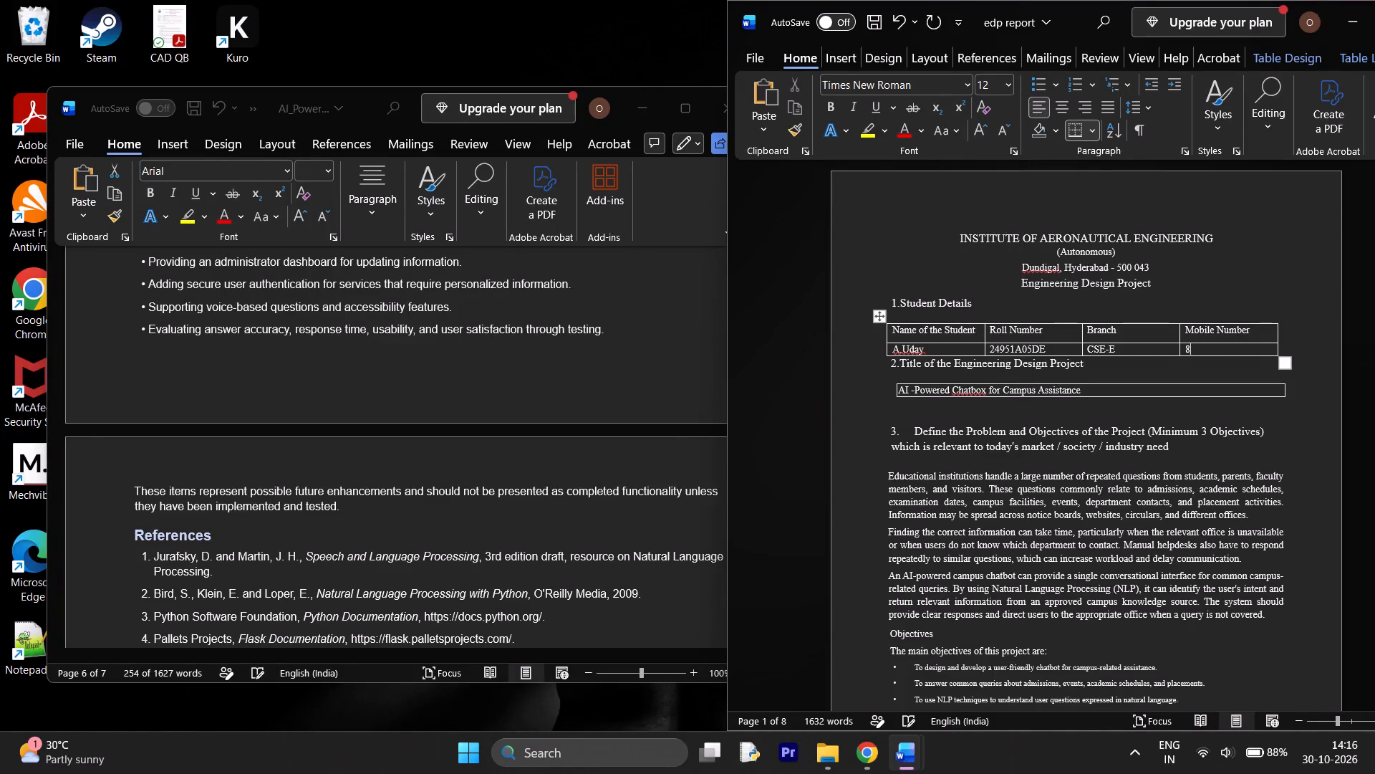
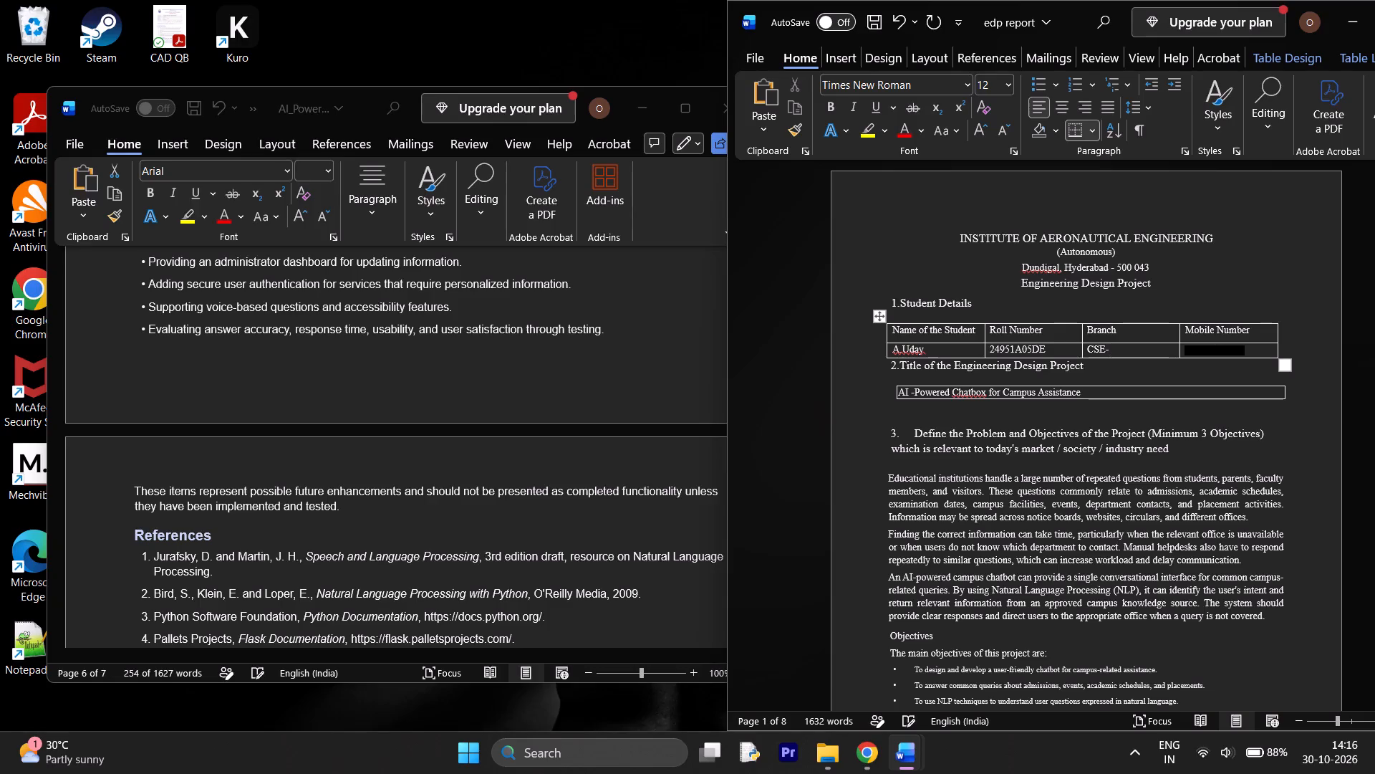
Complete the student's Branch entry in the Student Details table as CSE-F.
{"action": "key", "text": "shift+f"}
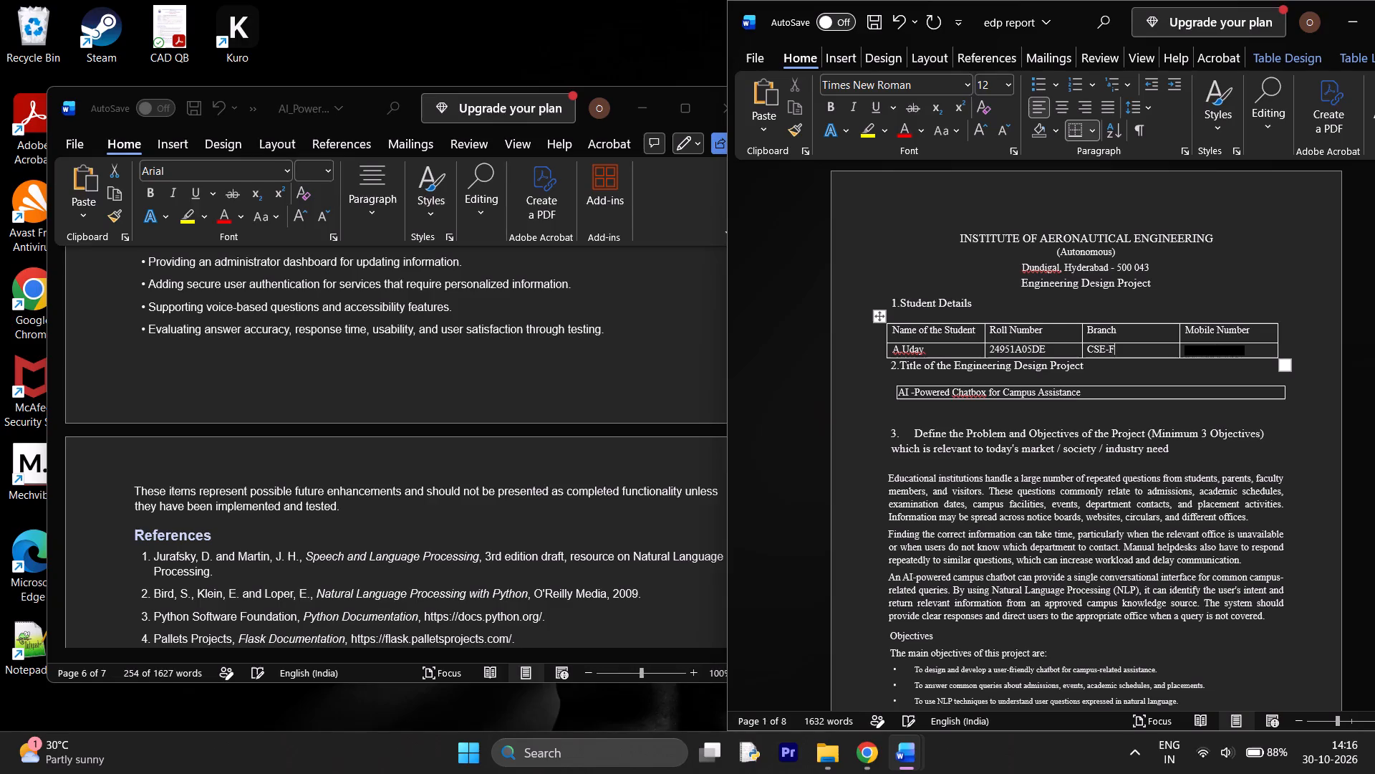
Replace the last two characters of the student's roll number in the Student Details table with G4.
{"action": "left_click", "coordinate": [1052, 349]}
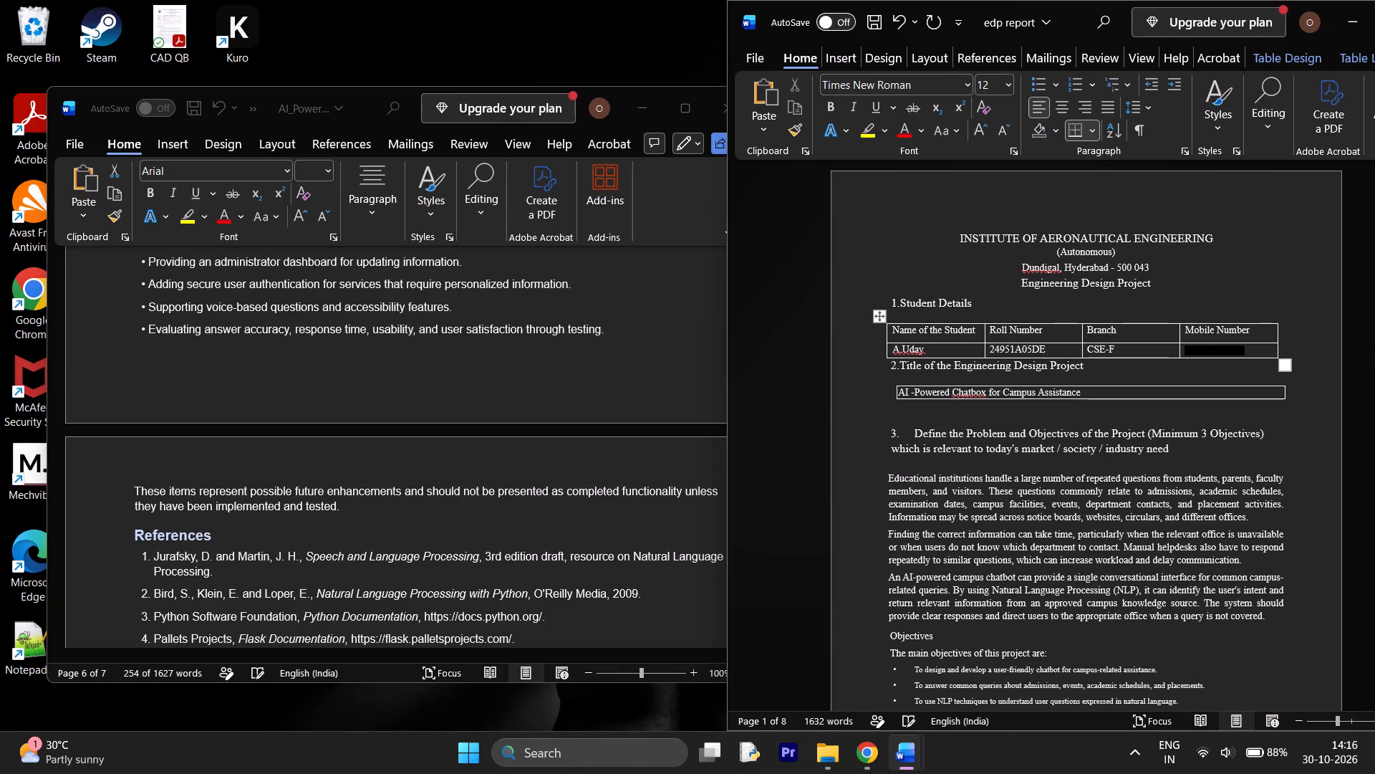
{"action": "key", "text": "BackSpace"}
{"action": "key", "text": "BackSpace"}
{"action": "type", "text": "G4"}
Replace the name in the Name of the Student cell with the new student's name.
{"action": "left_click", "coordinate": [947, 350]}
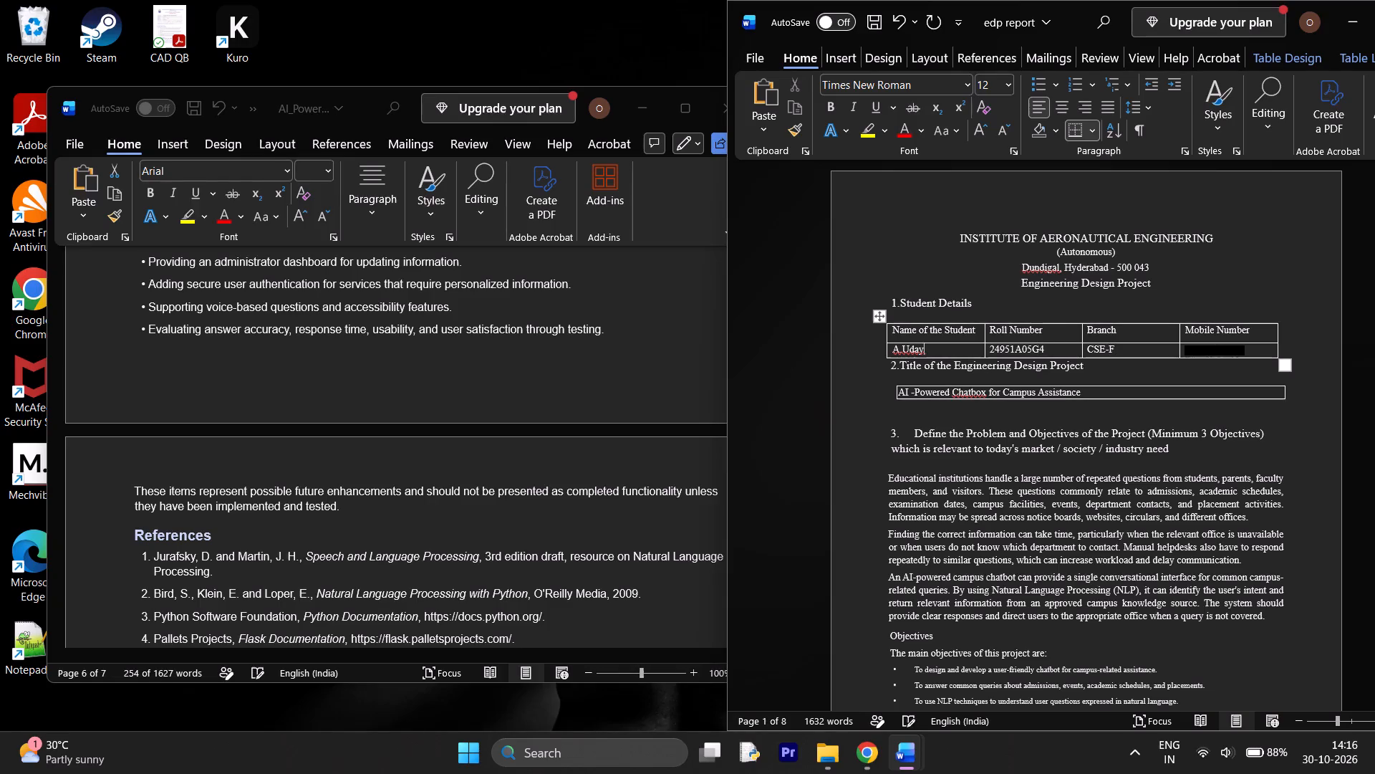
{"action": "key", "text": "BackSpace"}
{"action": "key", "text": "BackSpace"}
{"action": "key", "text": "BackSpace"}
{"action": "key", "text": "BackSpace"}
{"action": "key", "text": "BackSpace"}
{"action": "key", "text": "BackSpace"}
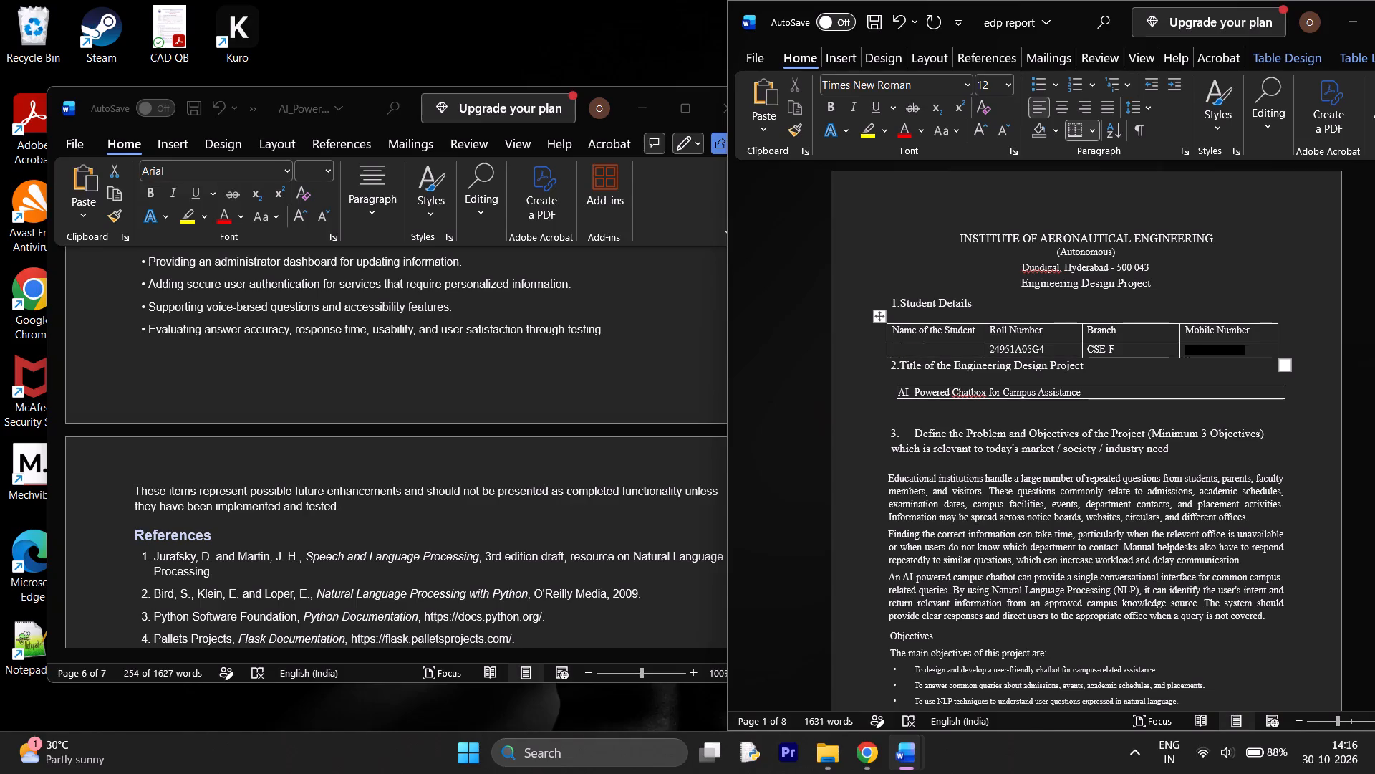
{"action": "key", "text": "shift+b"}
{"action": "type", "text": ".Lok"}
{"action": "type", "text": "esh"}
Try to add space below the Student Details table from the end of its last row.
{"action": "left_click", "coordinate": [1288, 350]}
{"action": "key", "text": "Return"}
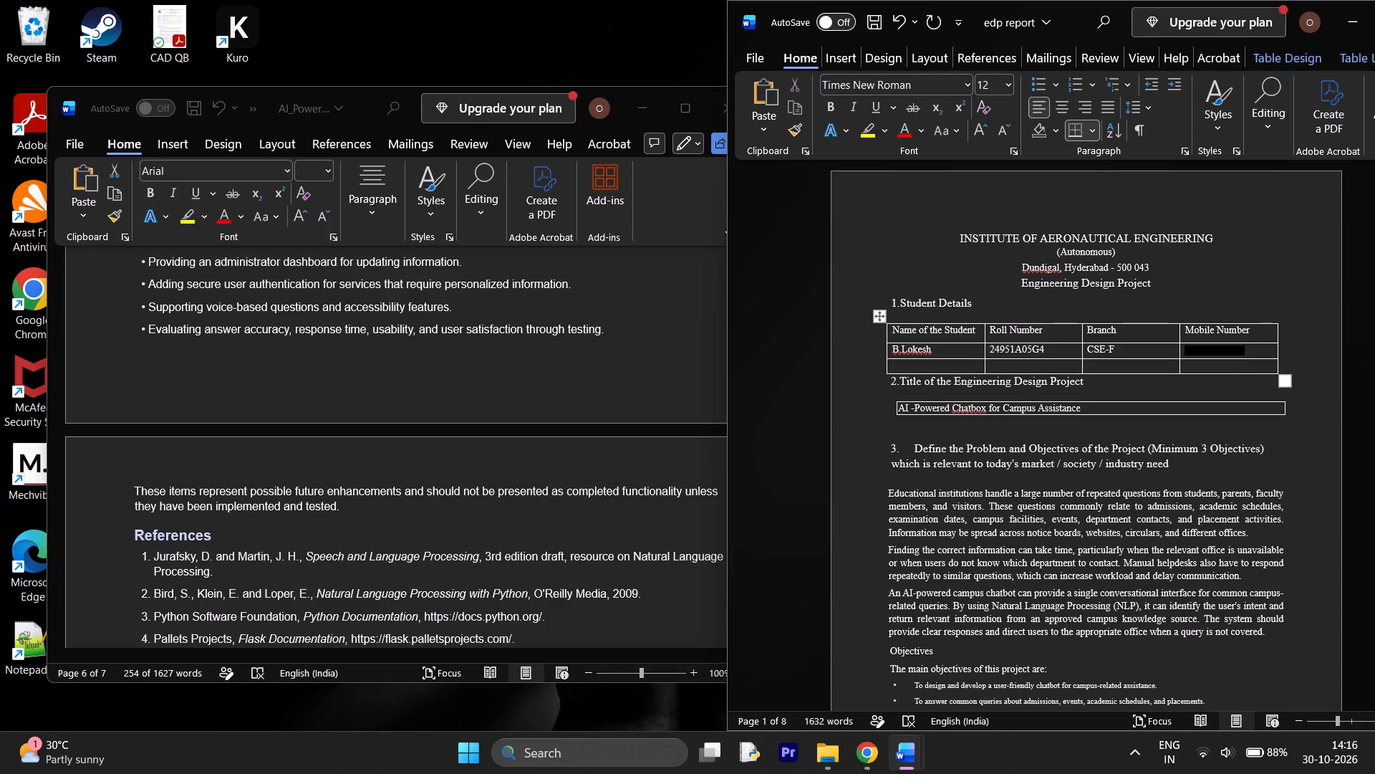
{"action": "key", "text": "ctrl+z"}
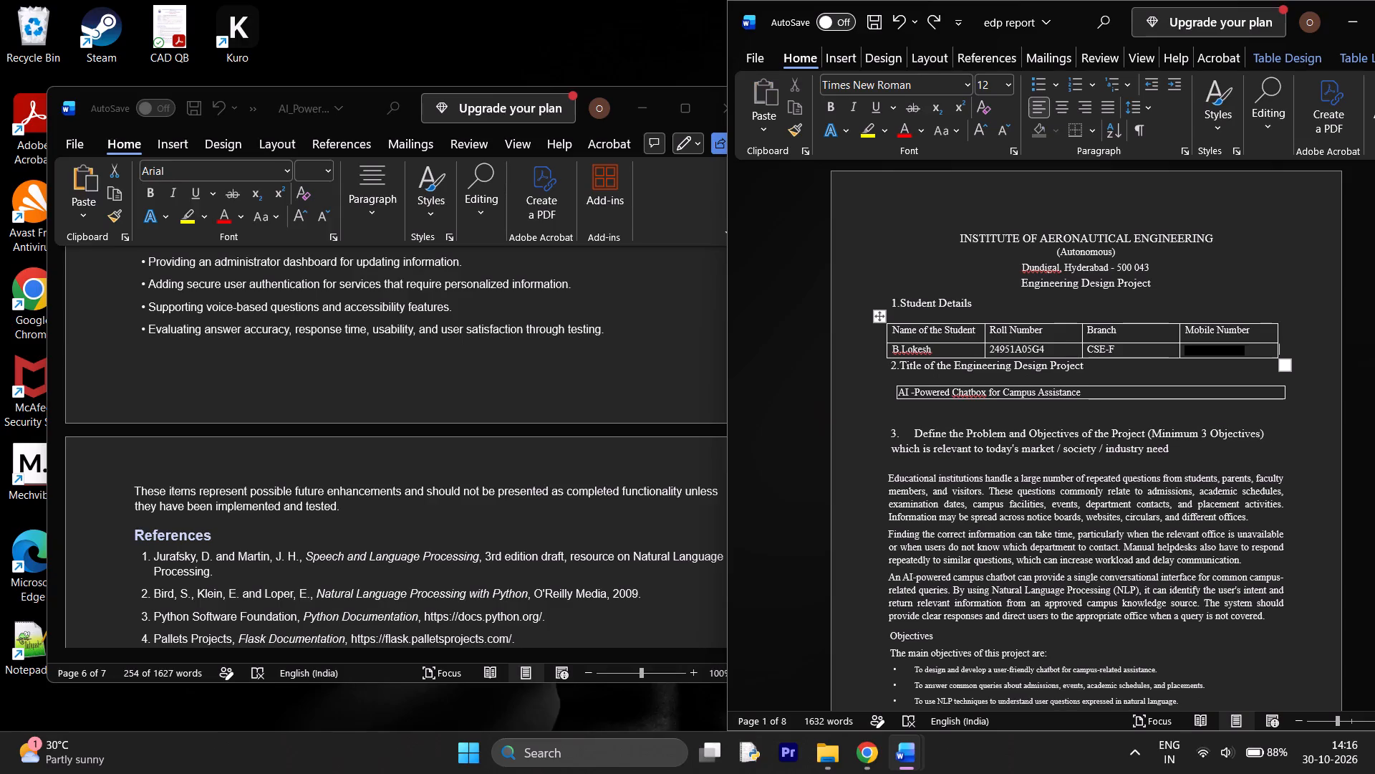
Insert a blank line above the heading "2.Title of the Engineering Design Project" and save the document.
{"action": "left_click", "coordinate": [890, 365]}
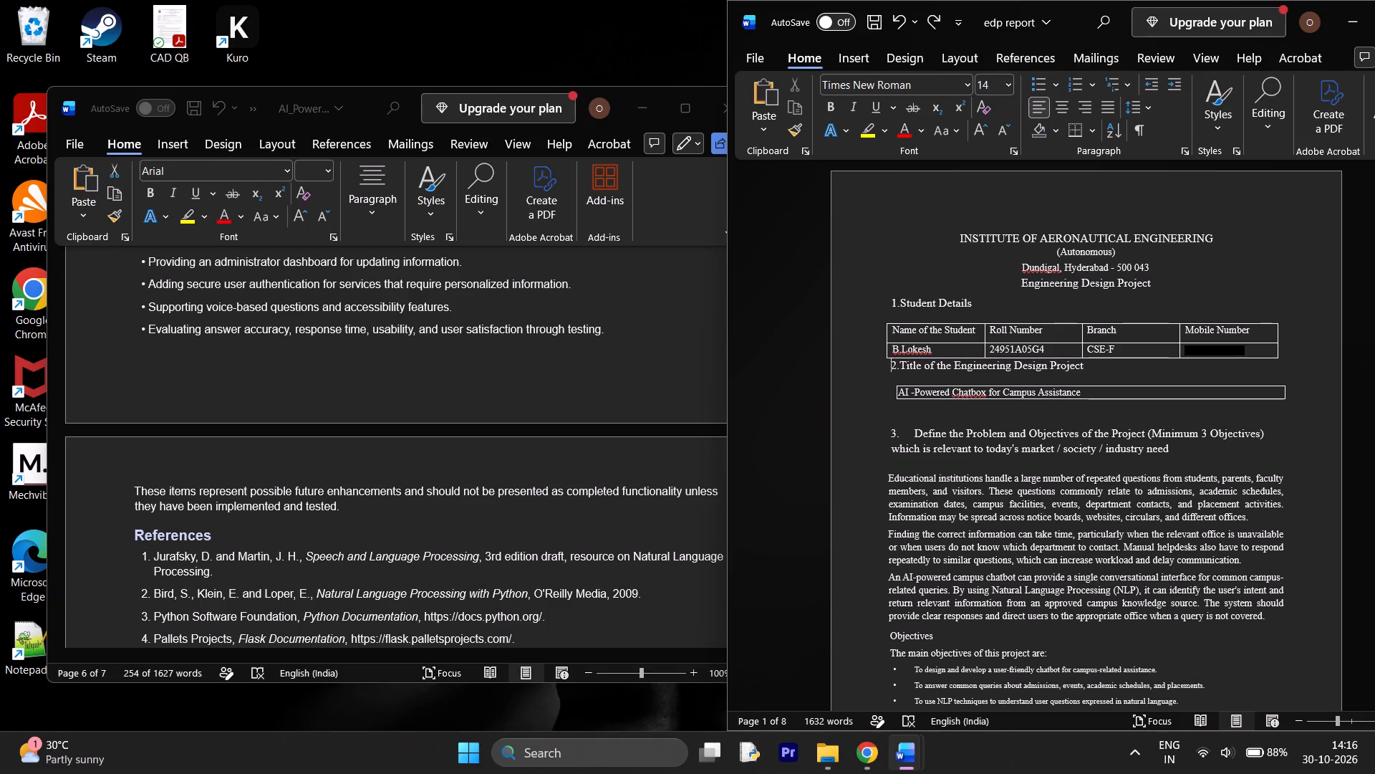
{"action": "key", "text": "Return"}
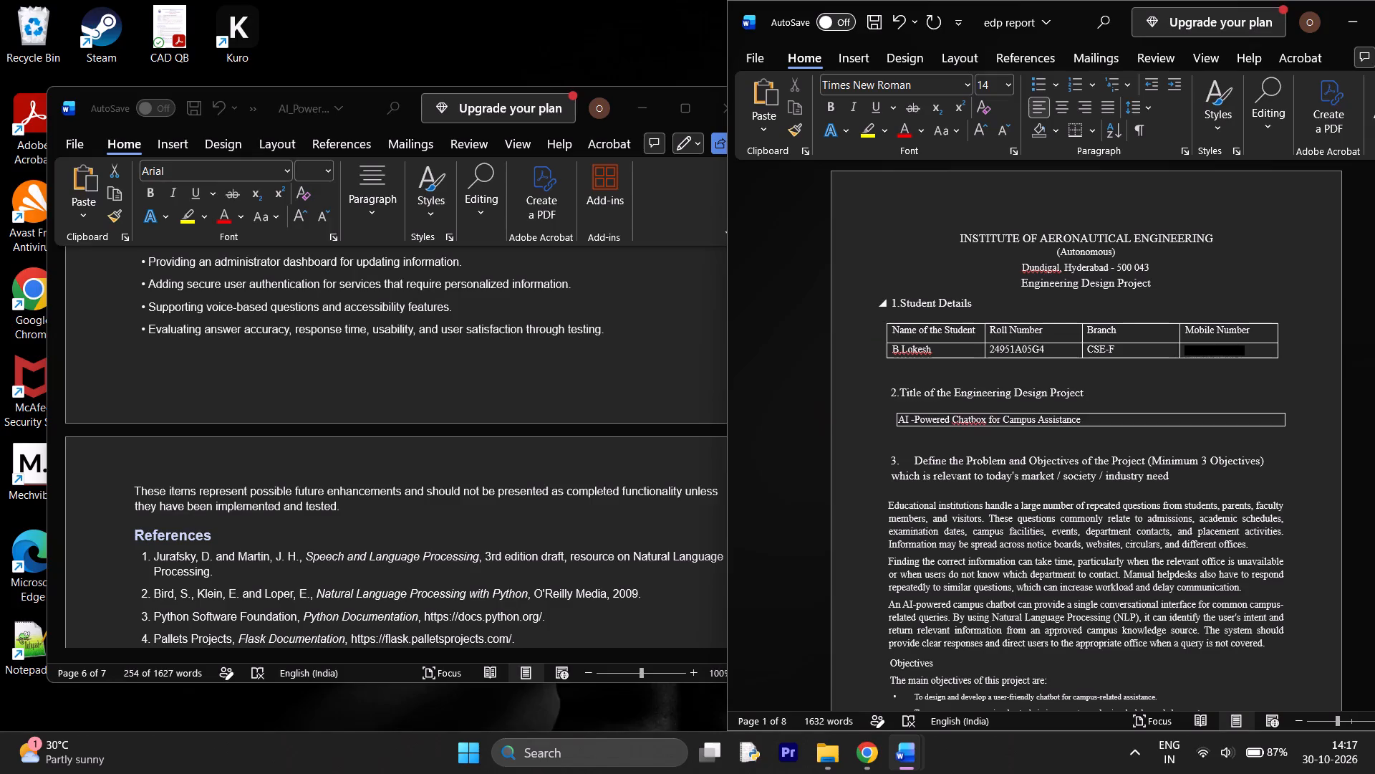
{"action": "key", "text": "ctrl+s"}
{"action": "key", "text": "ctrl+s"}
{"action": "key", "text": "ctrl+s"}
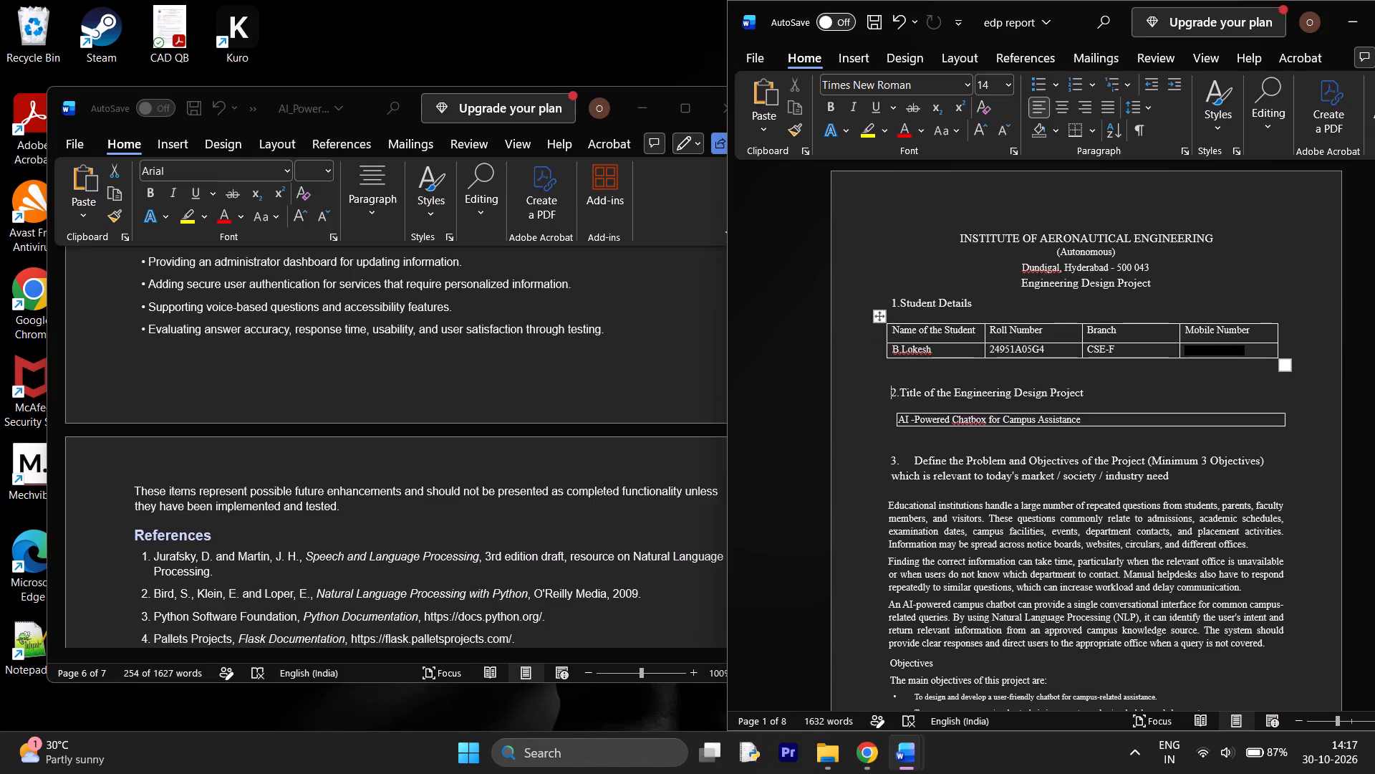
Insert a blank line above the heading "4. Describe the Solution / Proposed / Developed".
{"action": "scroll", "coordinate": [1069, 348], "scroll_direction": "down", "scroll_amount": 6}
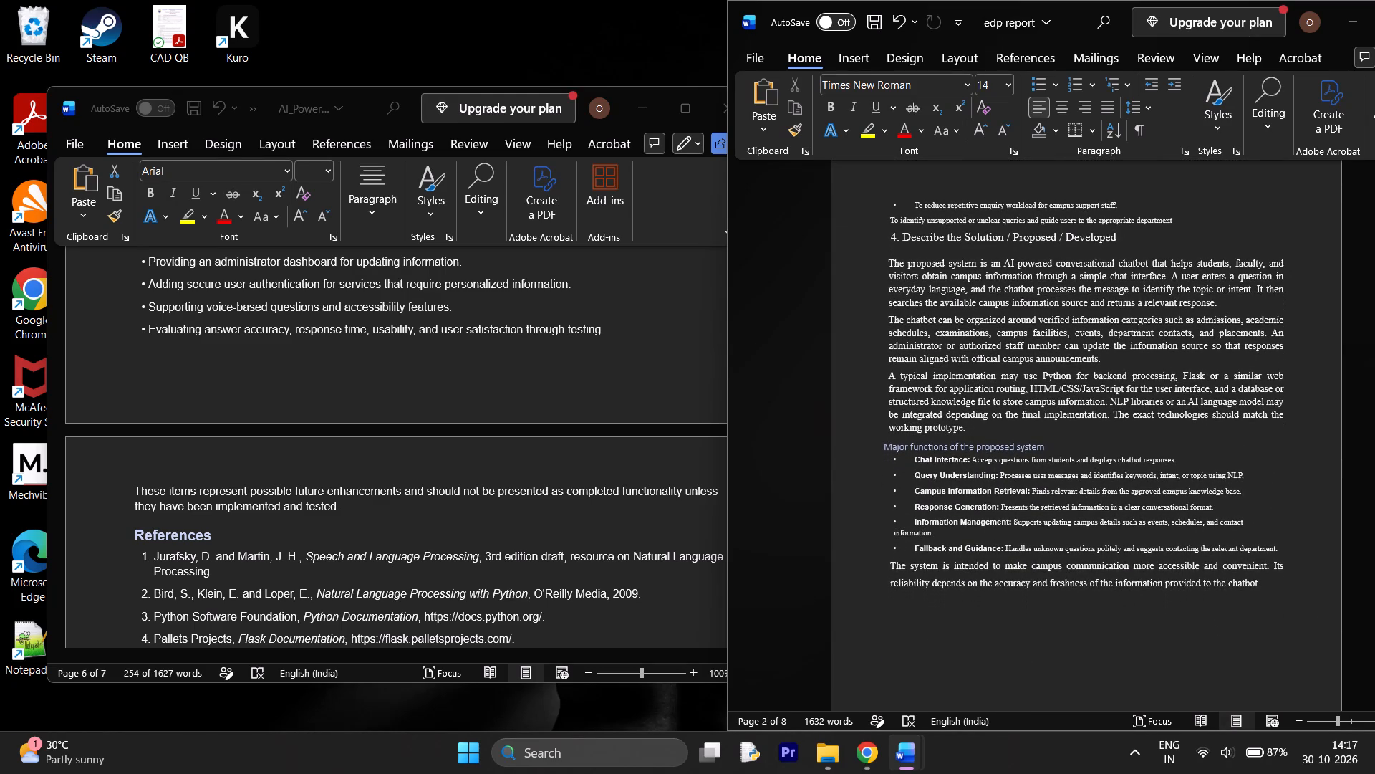
{"action": "left_click", "coordinate": [1174, 219]}
{"action": "key", "text": "Return"}
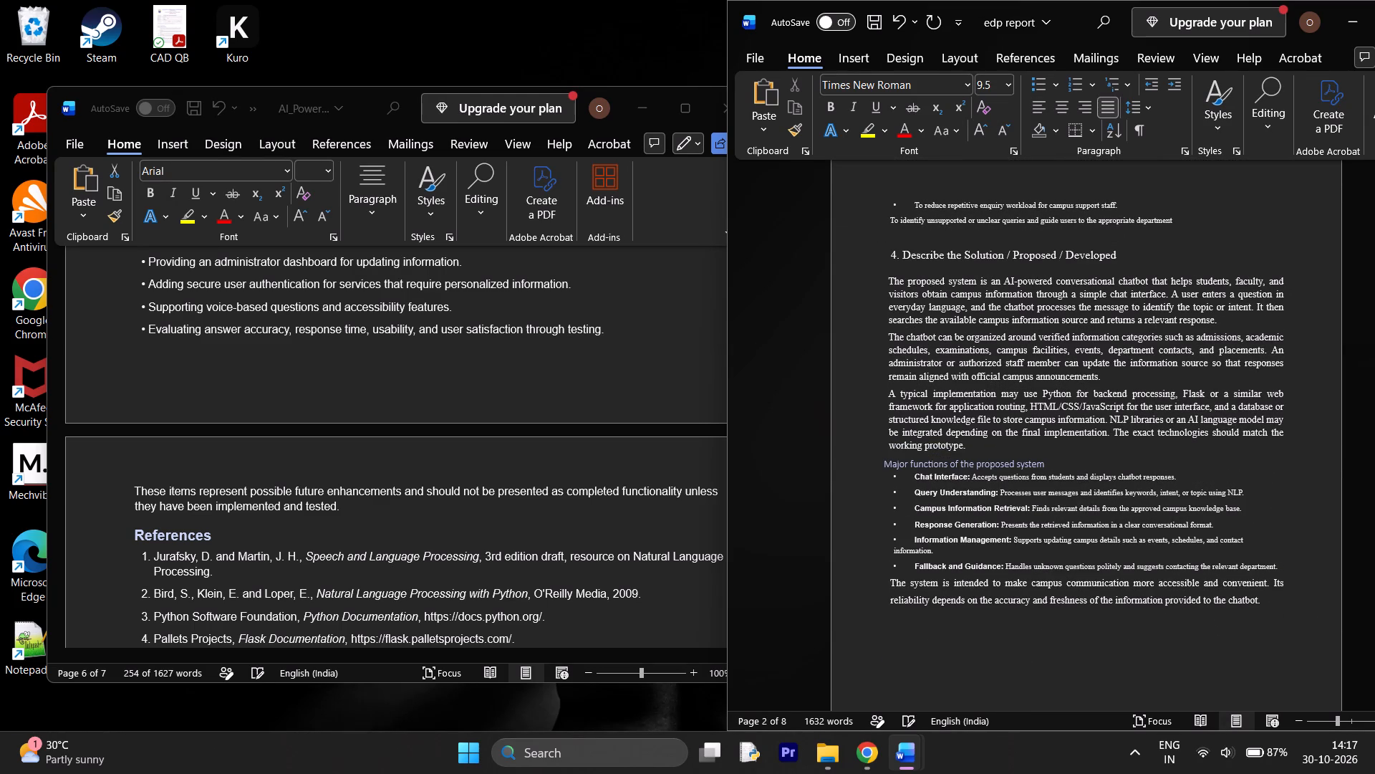
Insert a blank line above the heading "6. How Your Solution Differs from Competitor Products".
{"action": "scroll", "coordinate": [1174, 219], "scroll_direction": "down", "scroll_amount": 4}
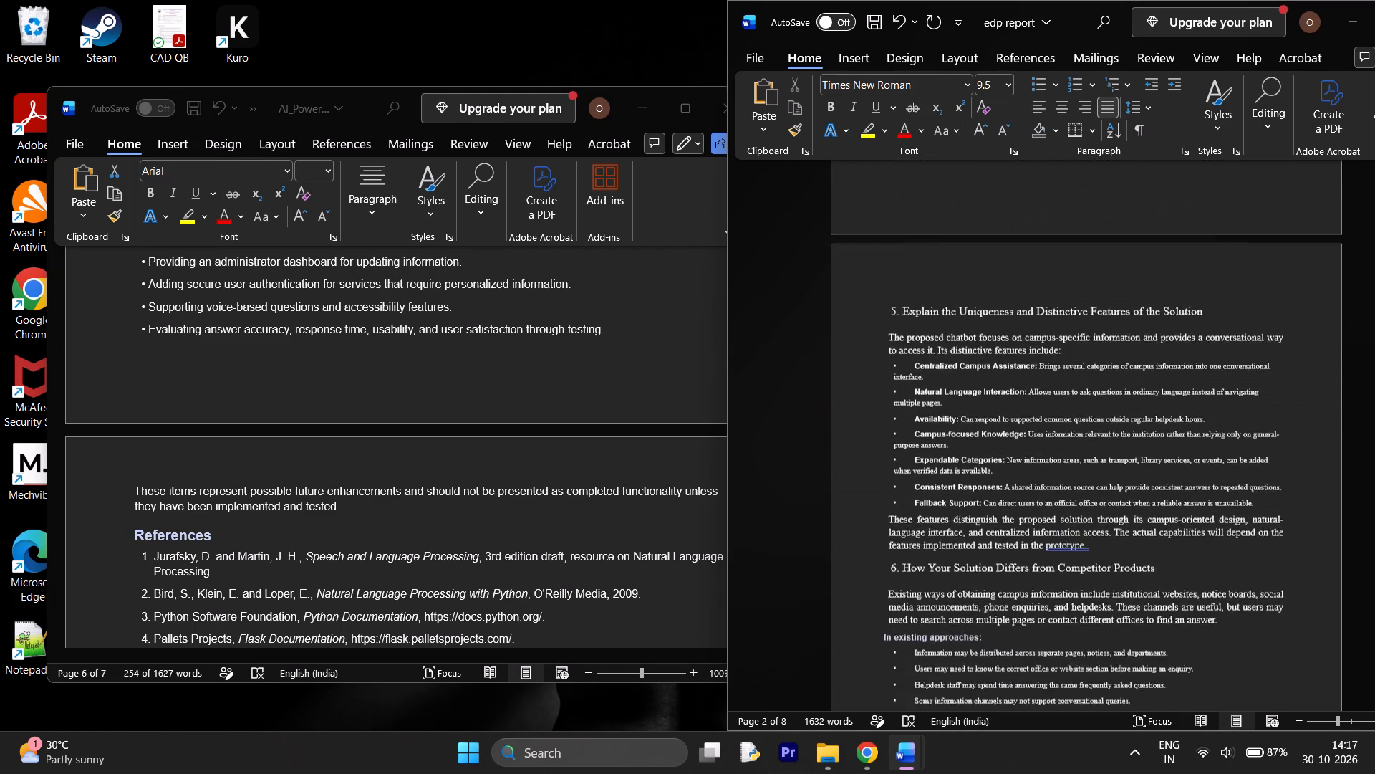
{"action": "scroll", "coordinate": [1174, 219], "scroll_direction": "down", "scroll_amount": 1}
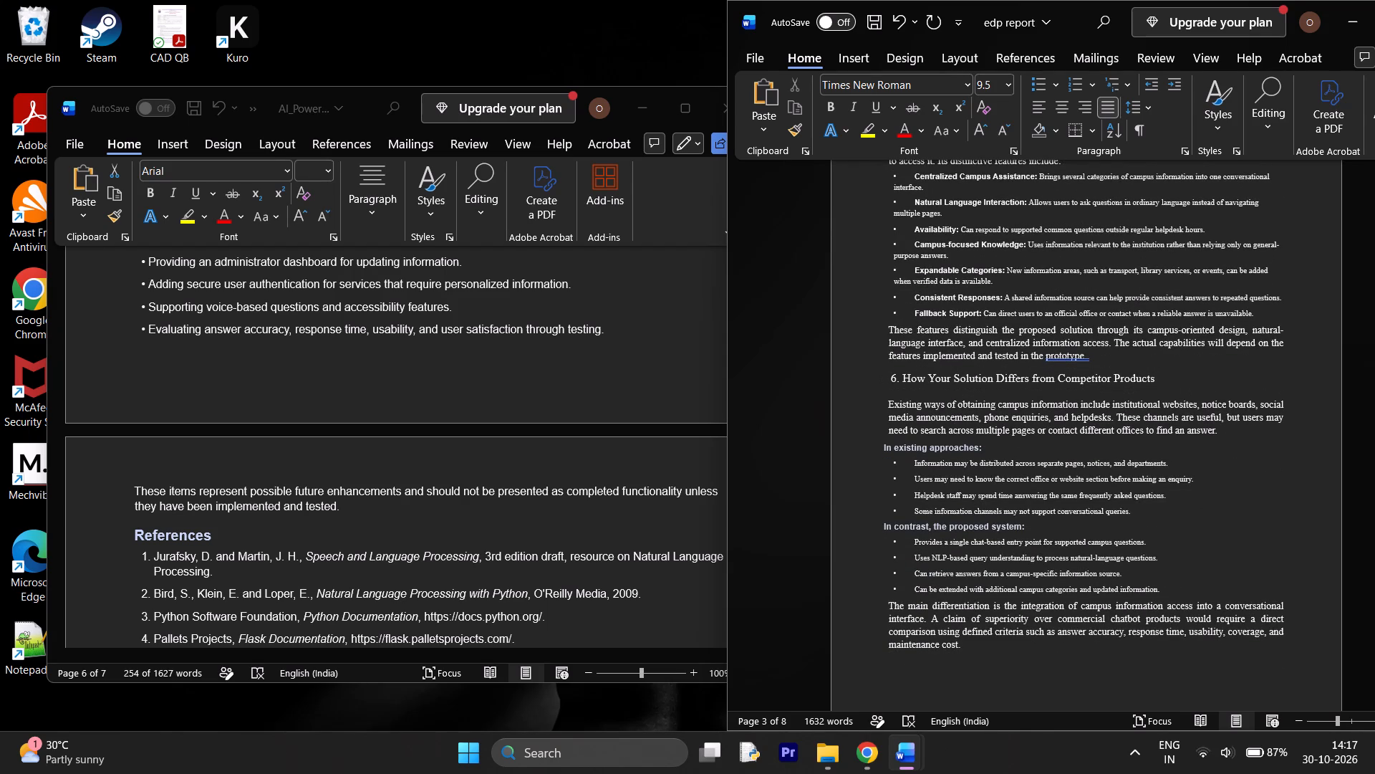
{"action": "left_click", "coordinate": [1094, 355]}
{"action": "key", "text": "Return"}
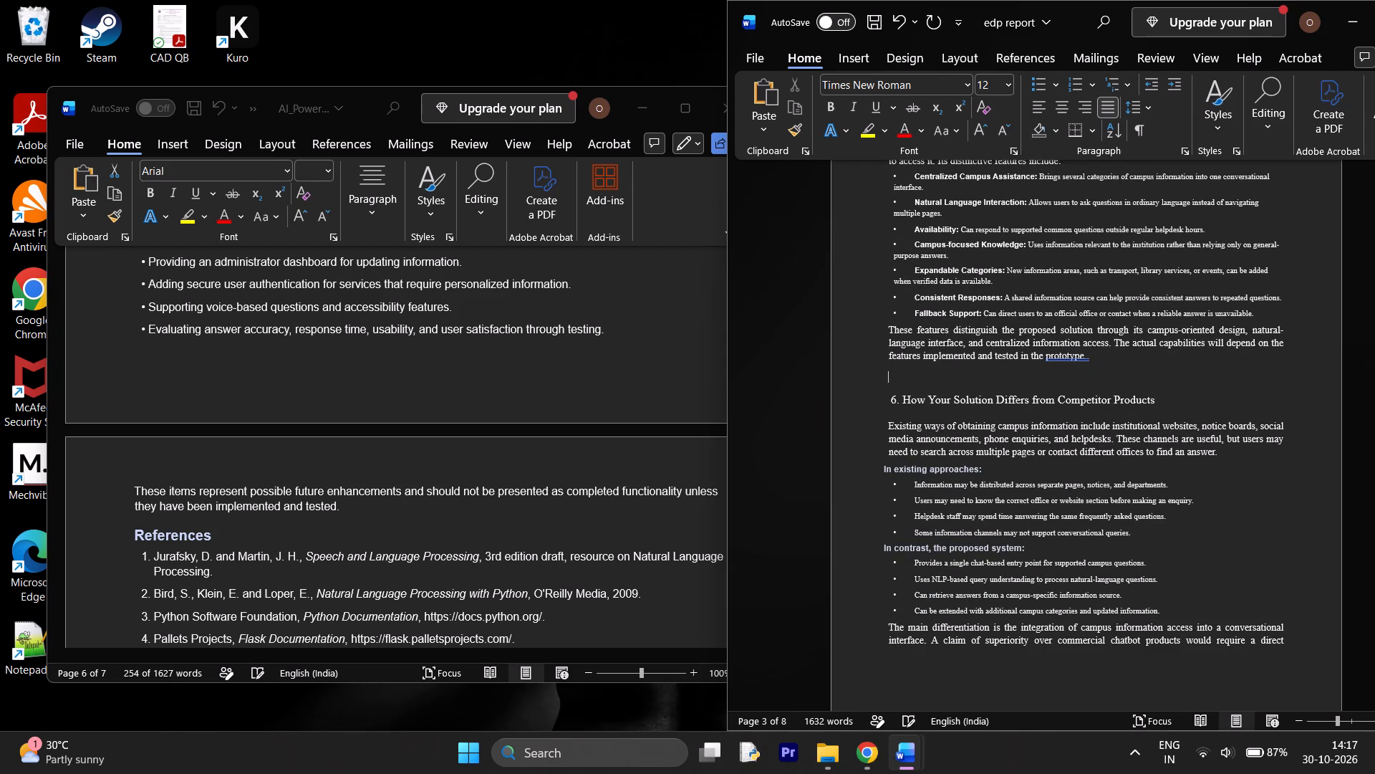
Insert a blank line above the heading "7. System Architectural Diagram".
{"action": "scroll", "coordinate": [1094, 355], "scroll_direction": "down", "scroll_amount": 3}
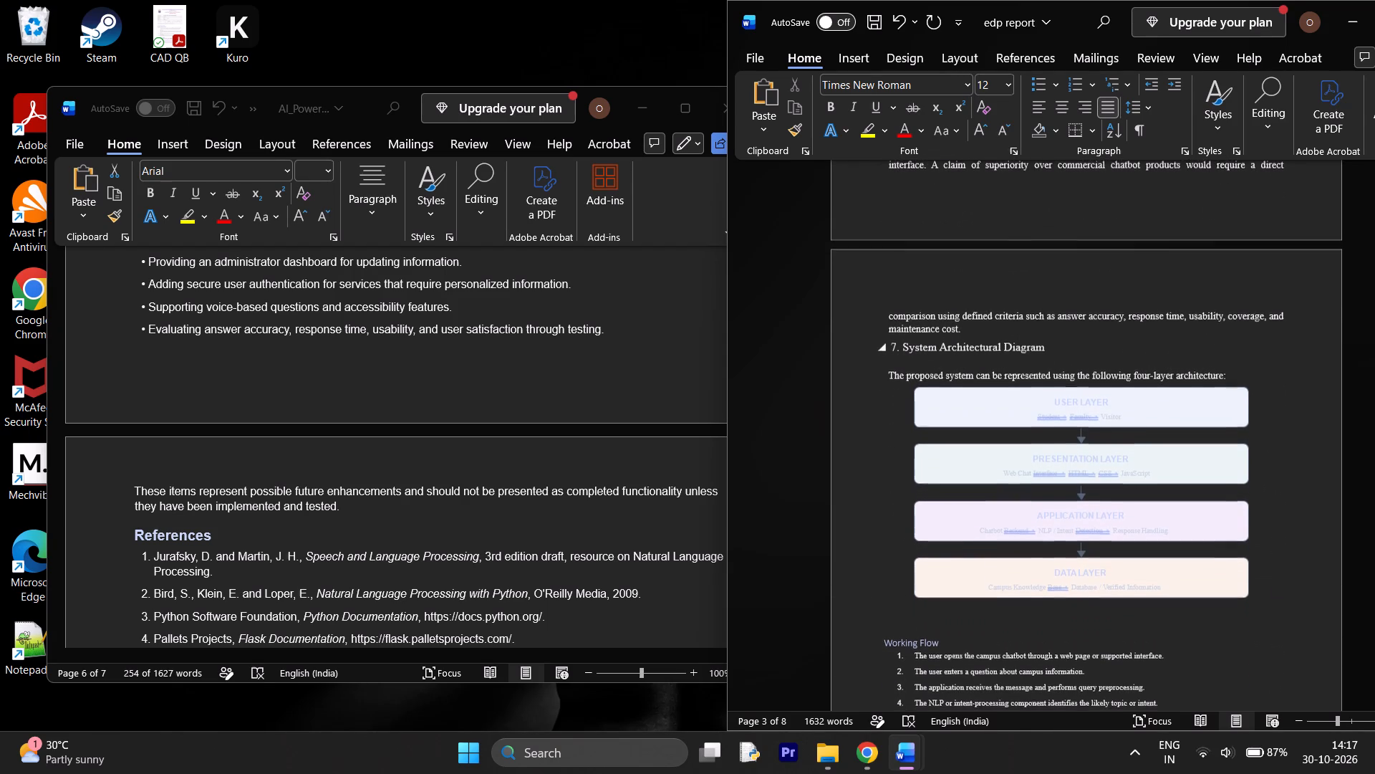
{"action": "left_click", "coordinate": [964, 326]}
{"action": "key", "text": "Return"}
Review the spacing and layout of the rest of the report, from section 7 through the mentor signature lines.
{"action": "scroll", "coordinate": [964, 326], "scroll_direction": "down", "scroll_amount": 1}
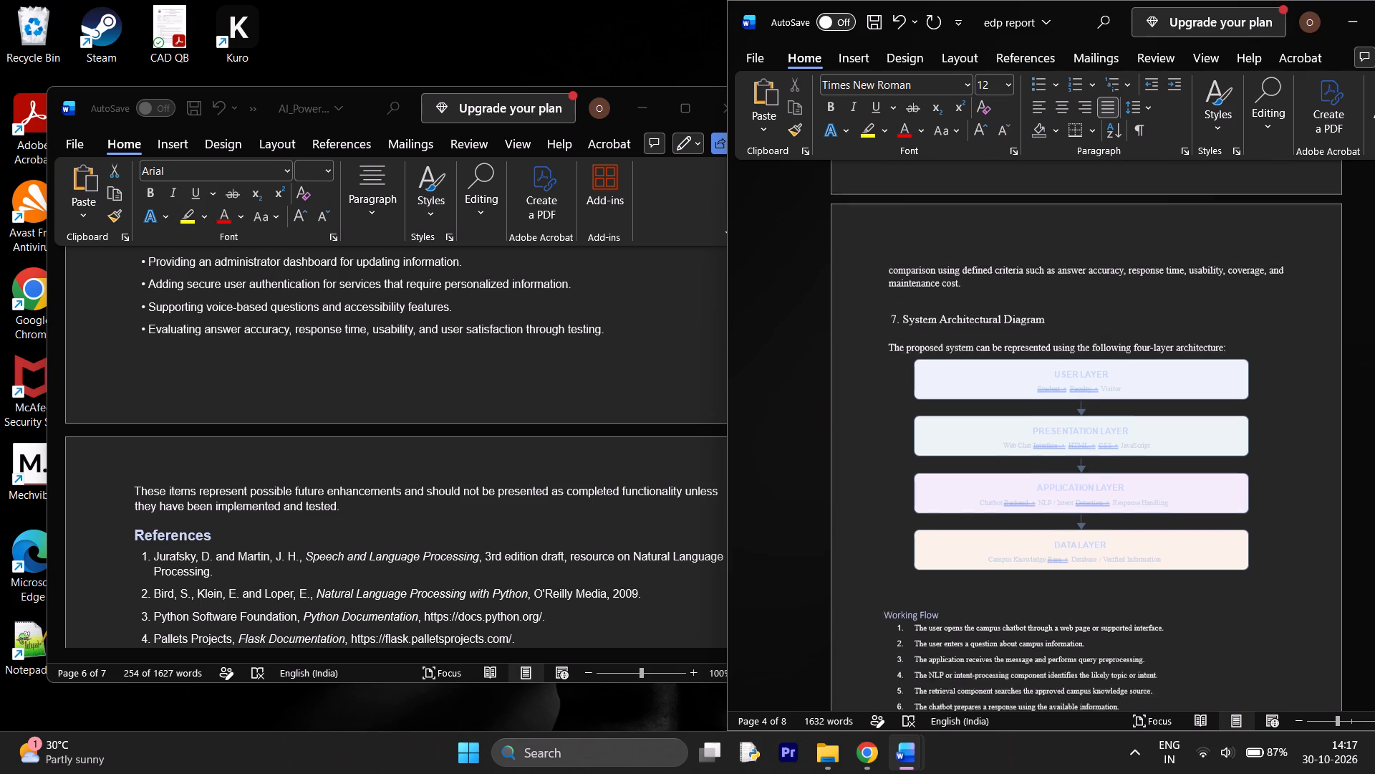
{"action": "scroll", "coordinate": [964, 326], "scroll_direction": "down", "scroll_amount": 4}
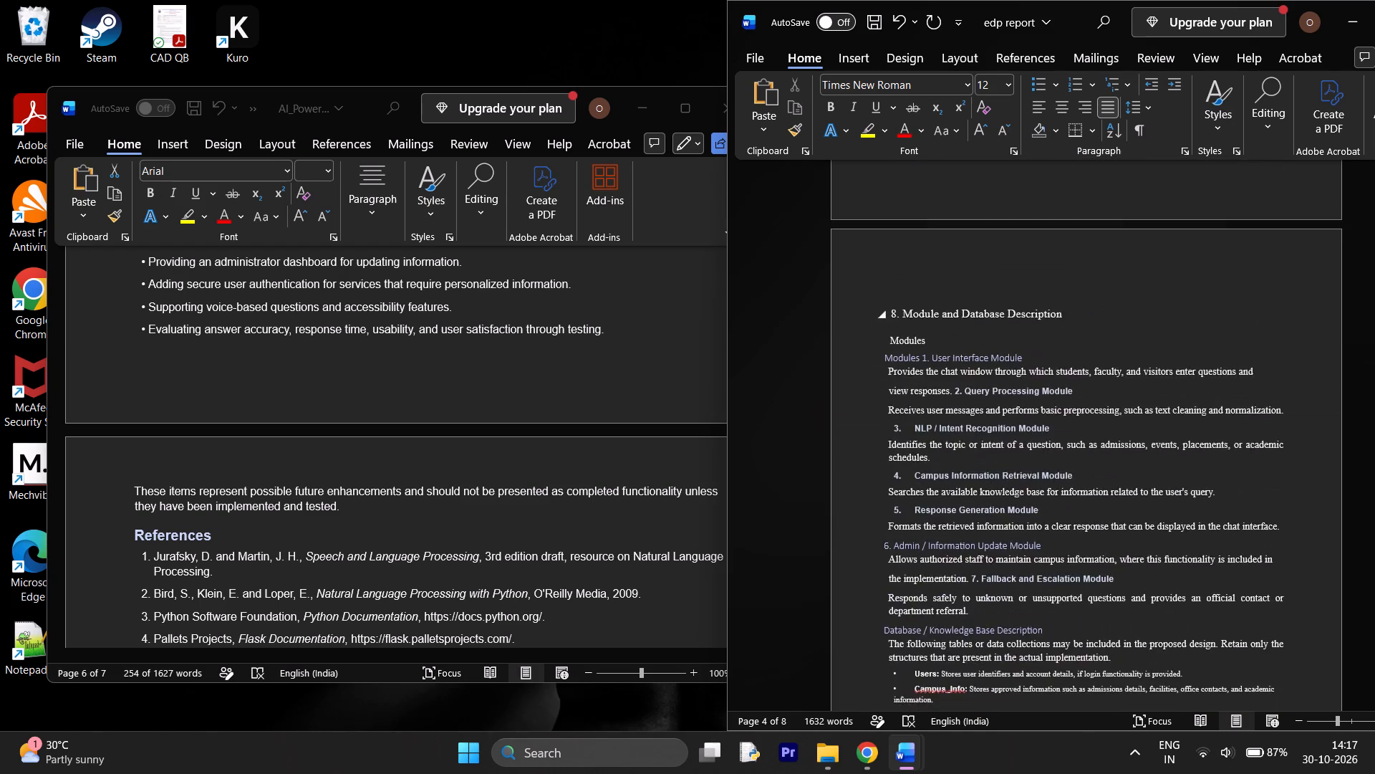
{"action": "scroll", "coordinate": [964, 326], "scroll_direction": "down", "scroll_amount": 5}
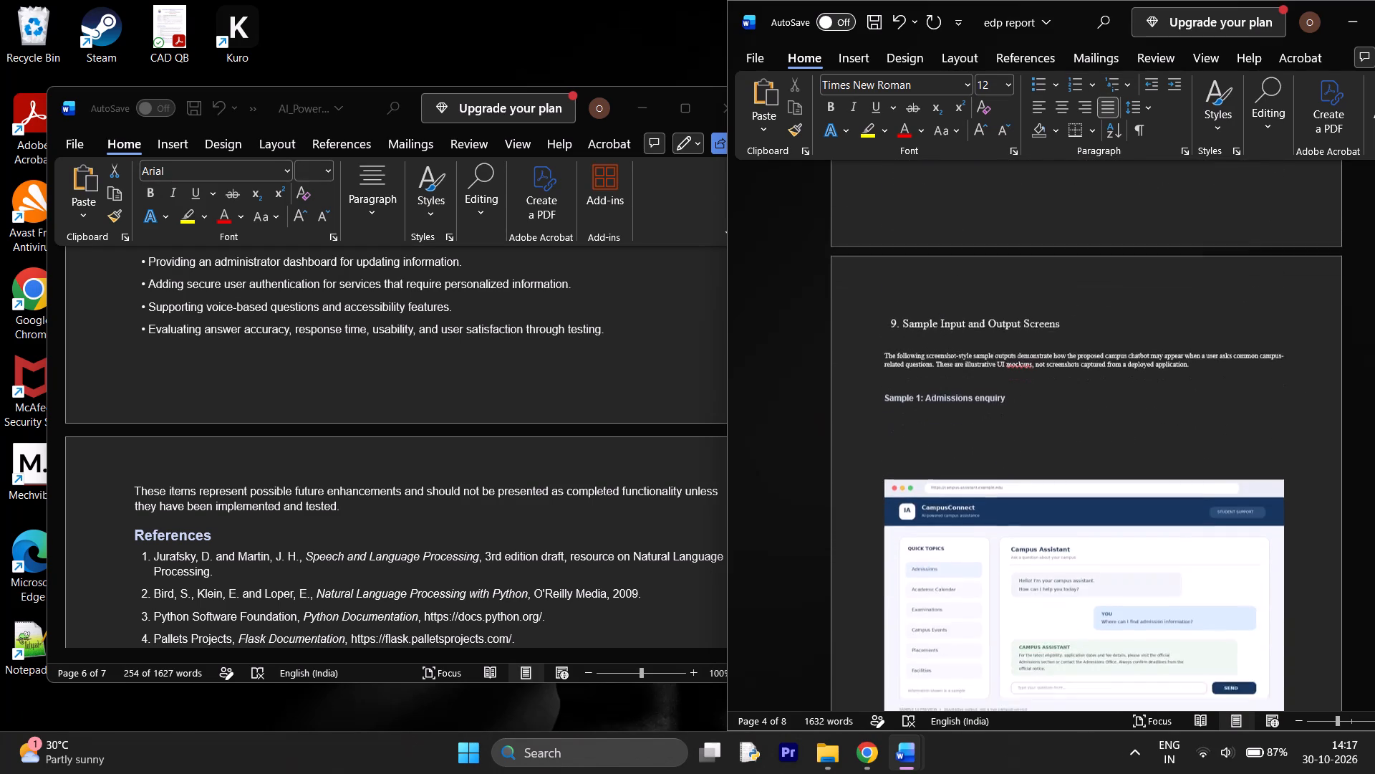
{"action": "scroll", "coordinate": [964, 326], "scroll_direction": "down", "scroll_amount": 4}
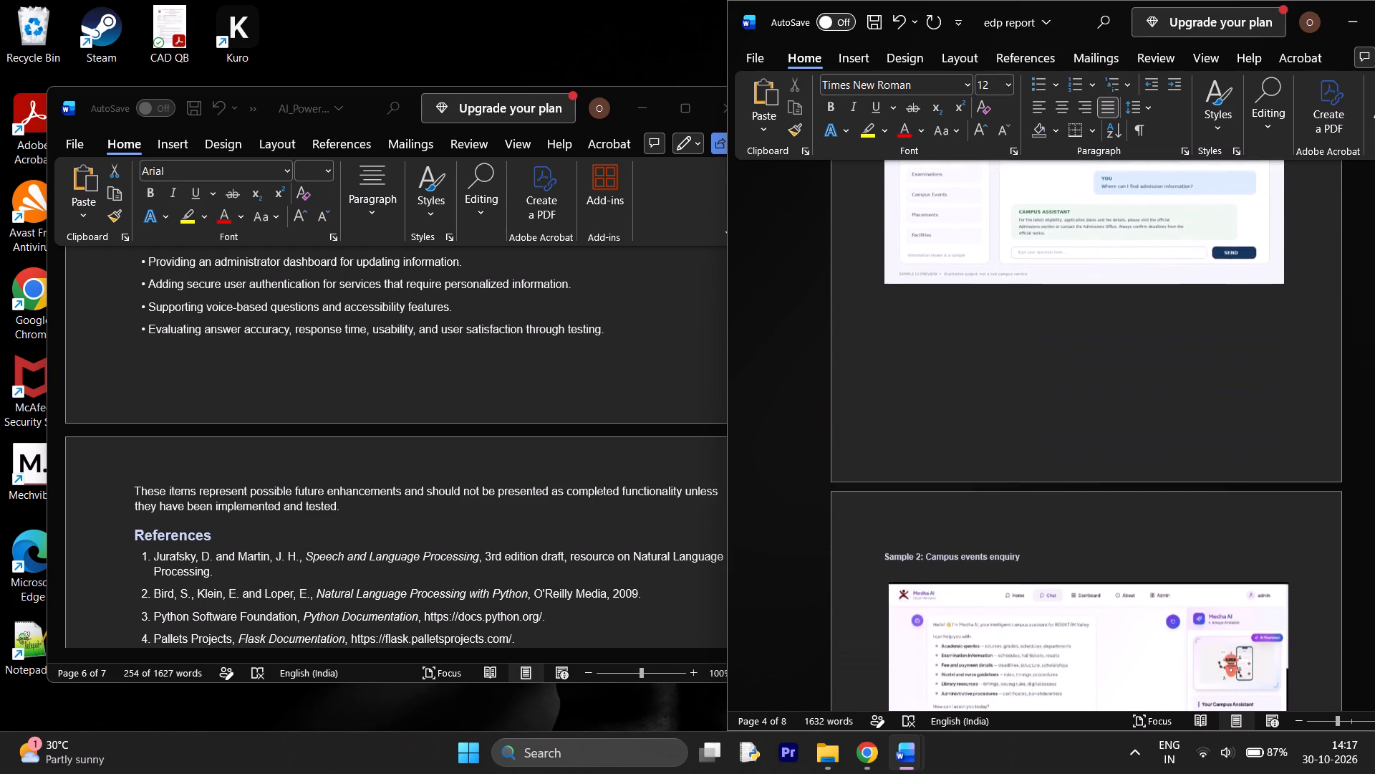
{"action": "scroll", "coordinate": [964, 326], "scroll_direction": "down", "scroll_amount": 4}
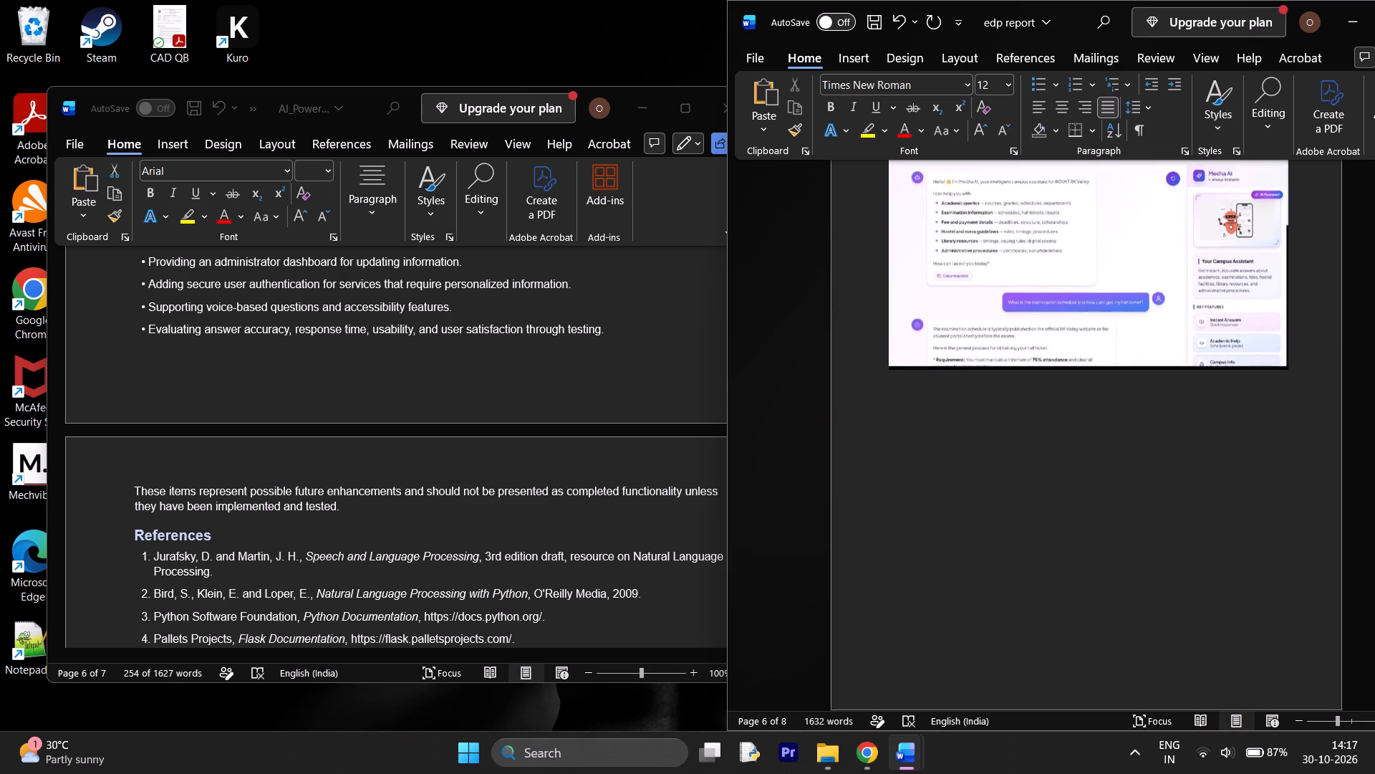
{"action": "scroll", "coordinate": [964, 326], "scroll_direction": "down", "scroll_amount": 5}
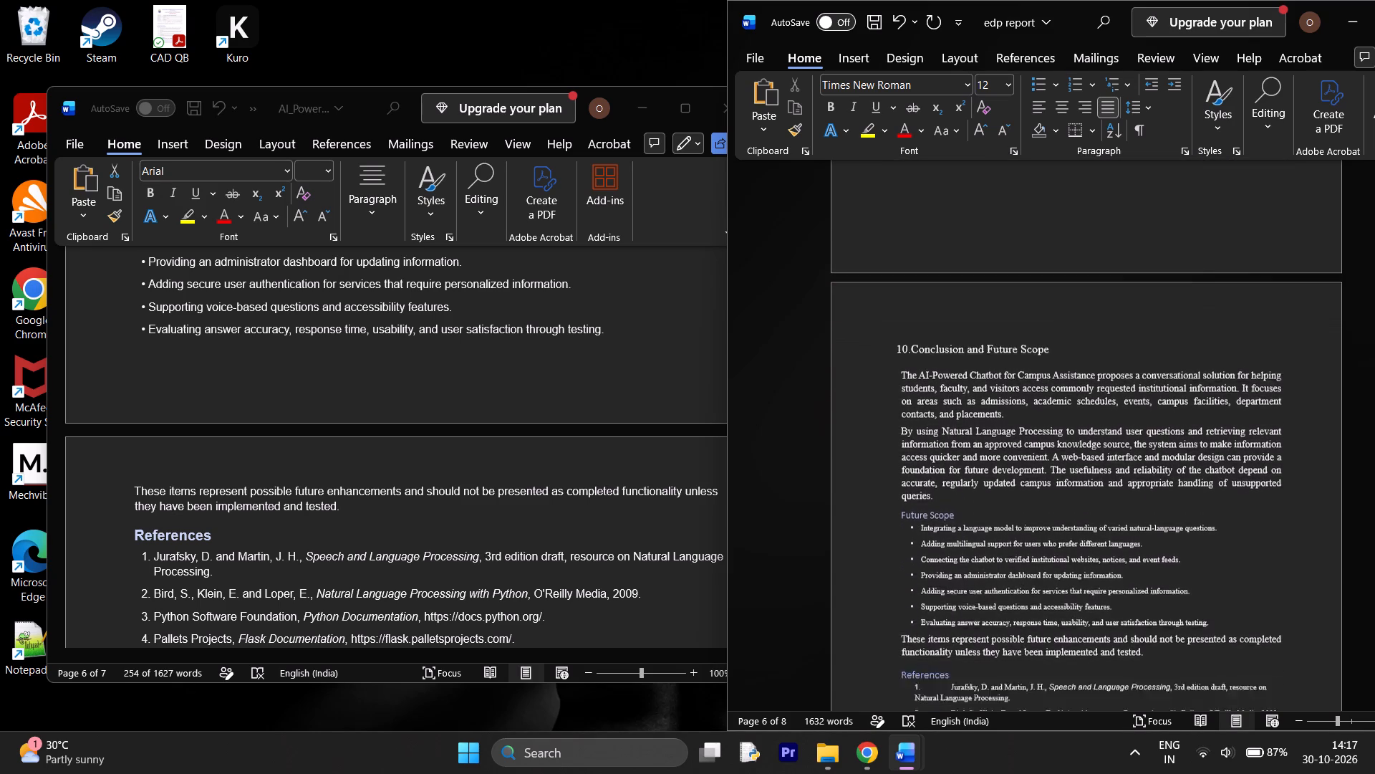
{"action": "scroll", "coordinate": [964, 326], "scroll_direction": "down", "scroll_amount": 2}
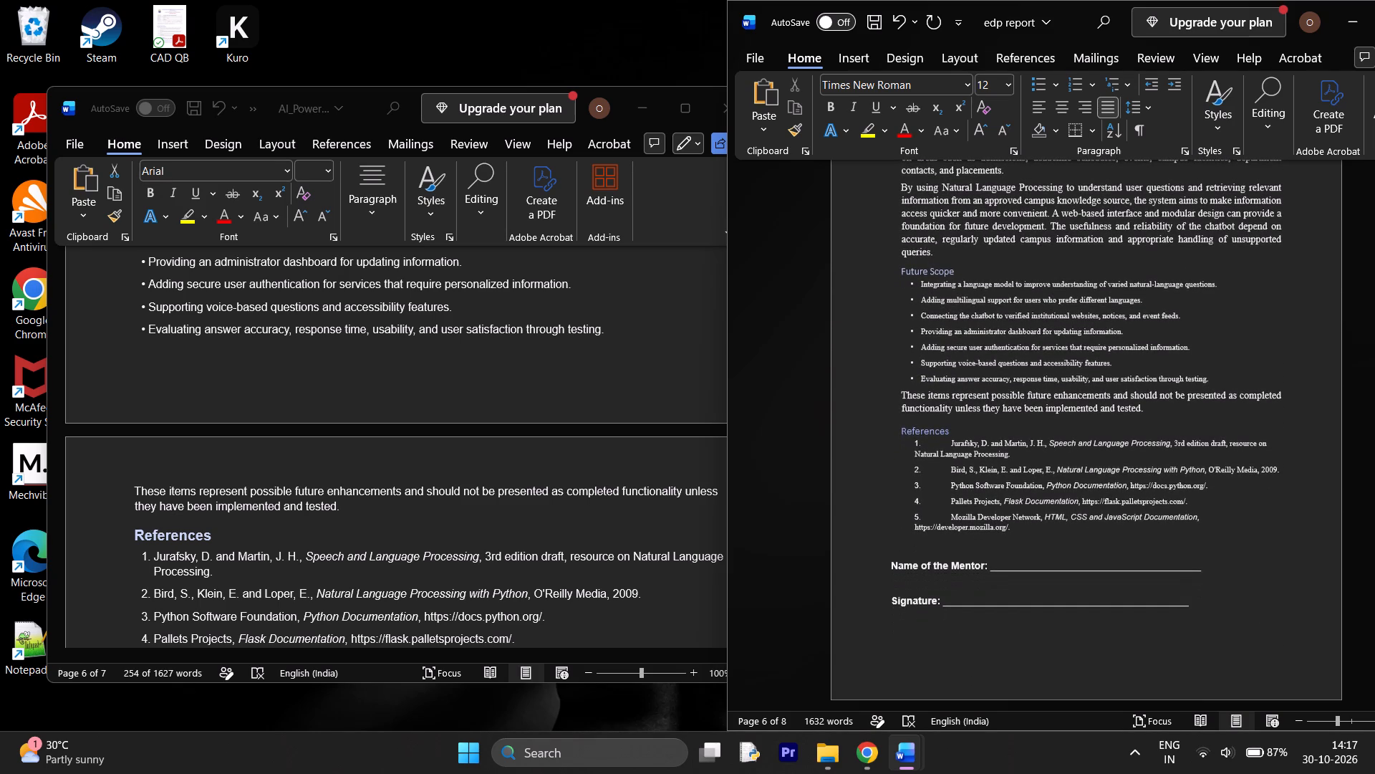
Save the edp report document.
{"action": "key", "text": "ctrl+s"}
{"action": "key", "text": "ctrl+s"}
{"action": "key", "text": "ctrl+s"}
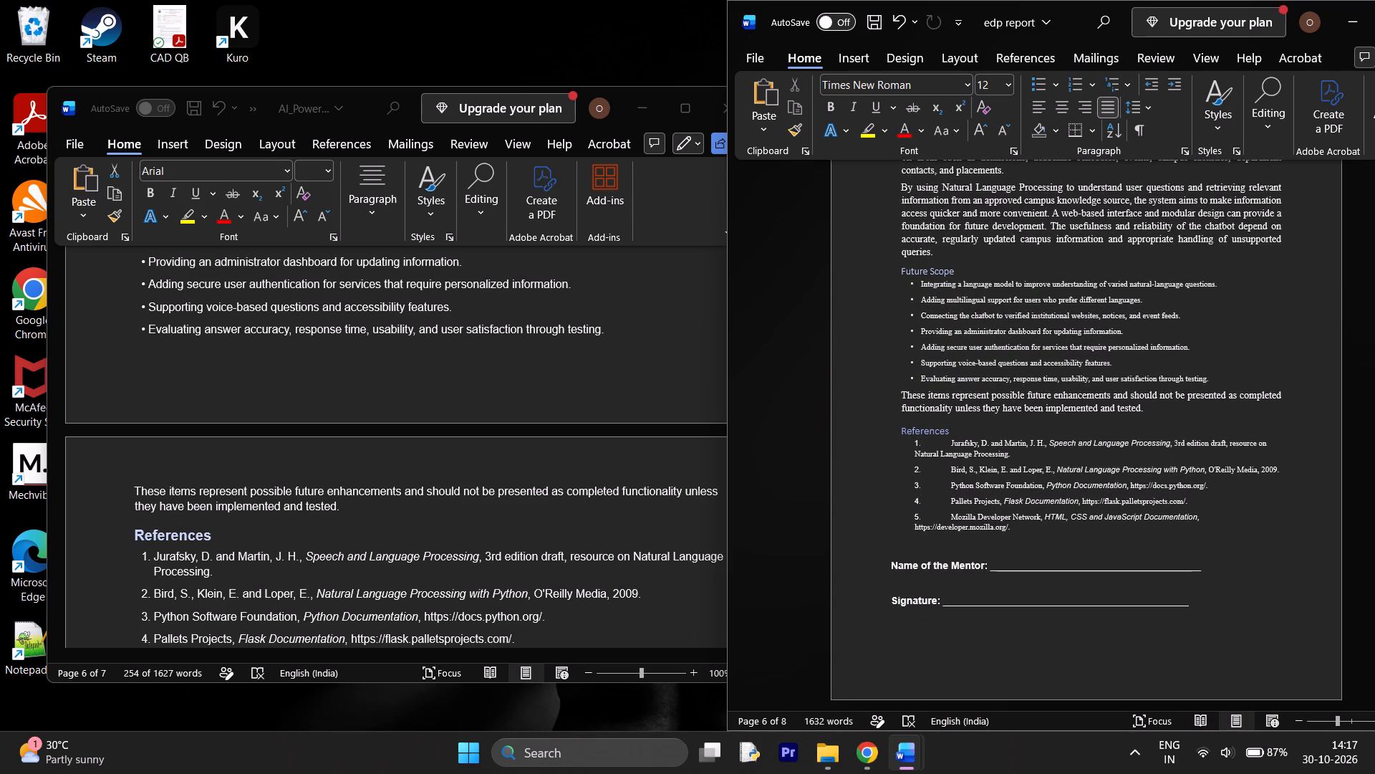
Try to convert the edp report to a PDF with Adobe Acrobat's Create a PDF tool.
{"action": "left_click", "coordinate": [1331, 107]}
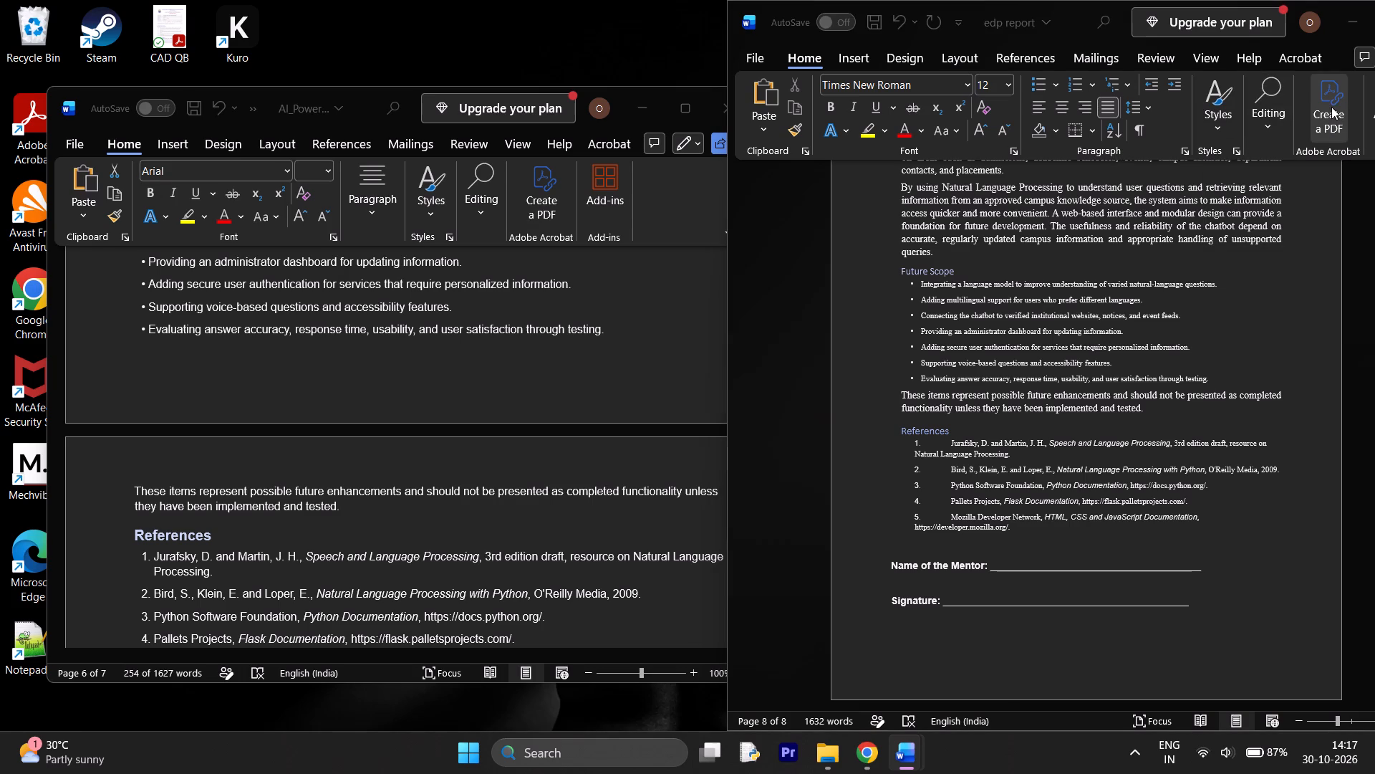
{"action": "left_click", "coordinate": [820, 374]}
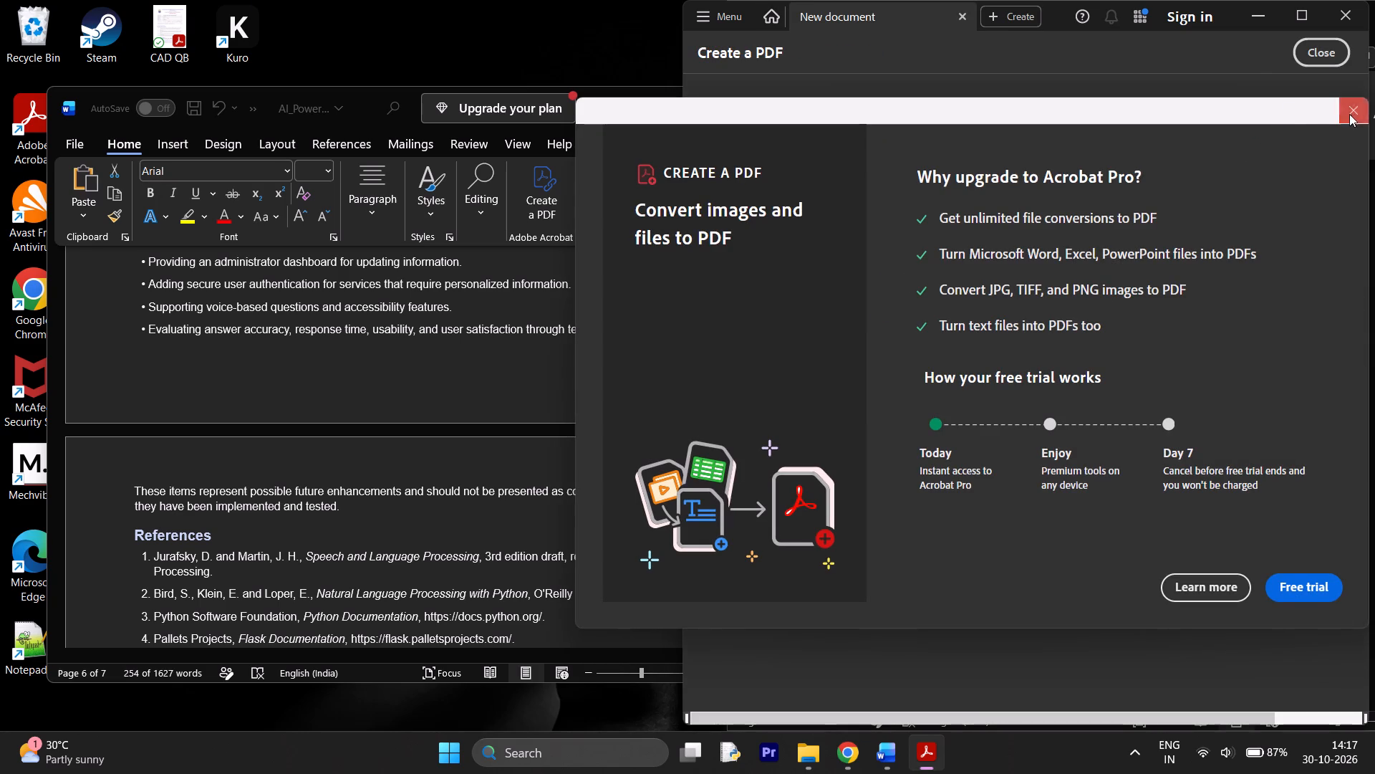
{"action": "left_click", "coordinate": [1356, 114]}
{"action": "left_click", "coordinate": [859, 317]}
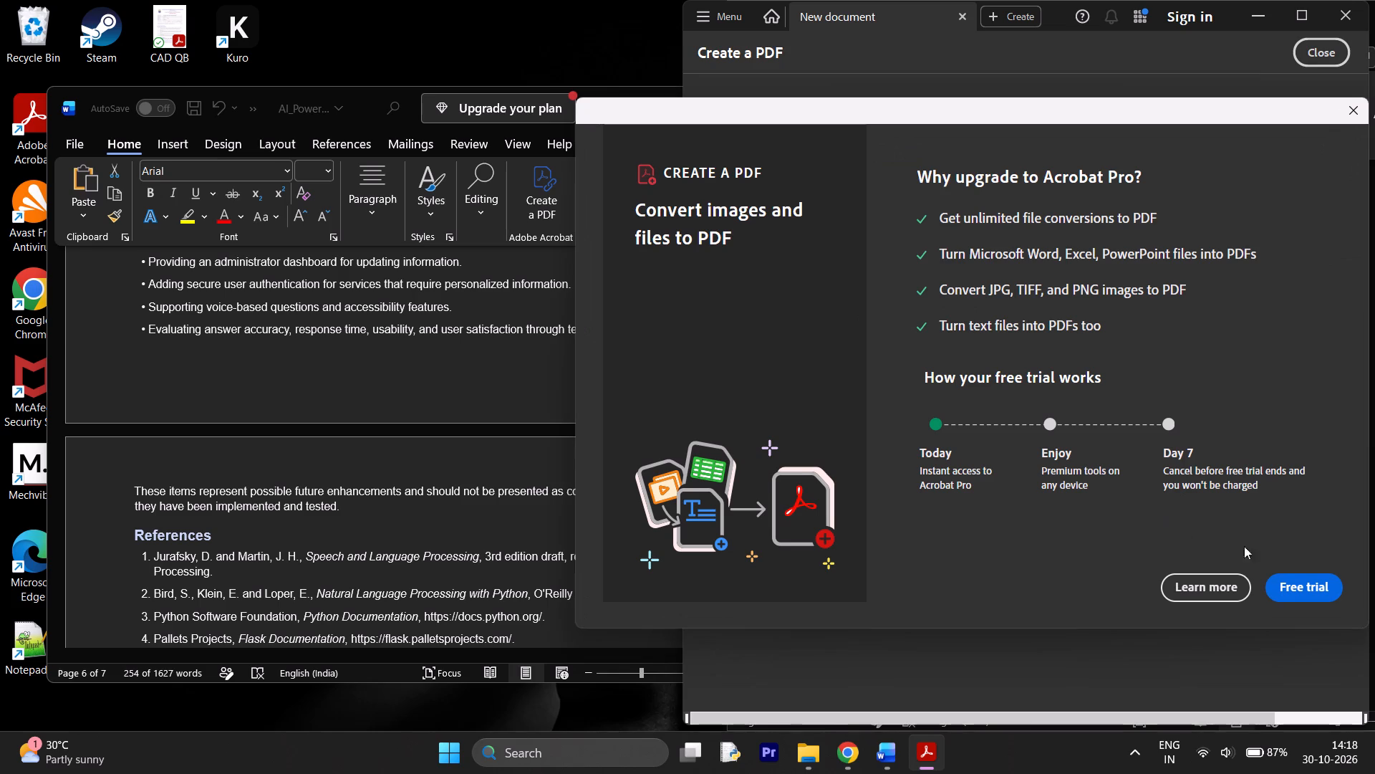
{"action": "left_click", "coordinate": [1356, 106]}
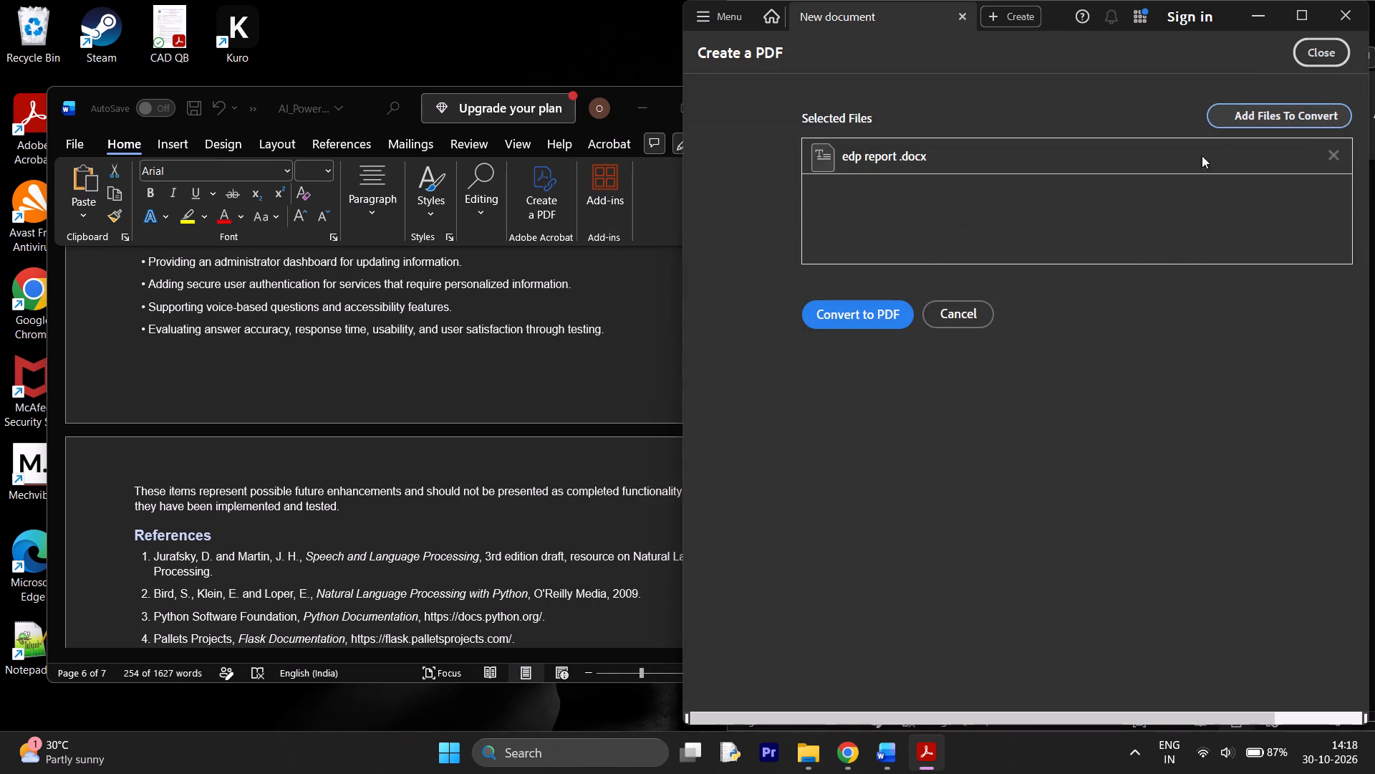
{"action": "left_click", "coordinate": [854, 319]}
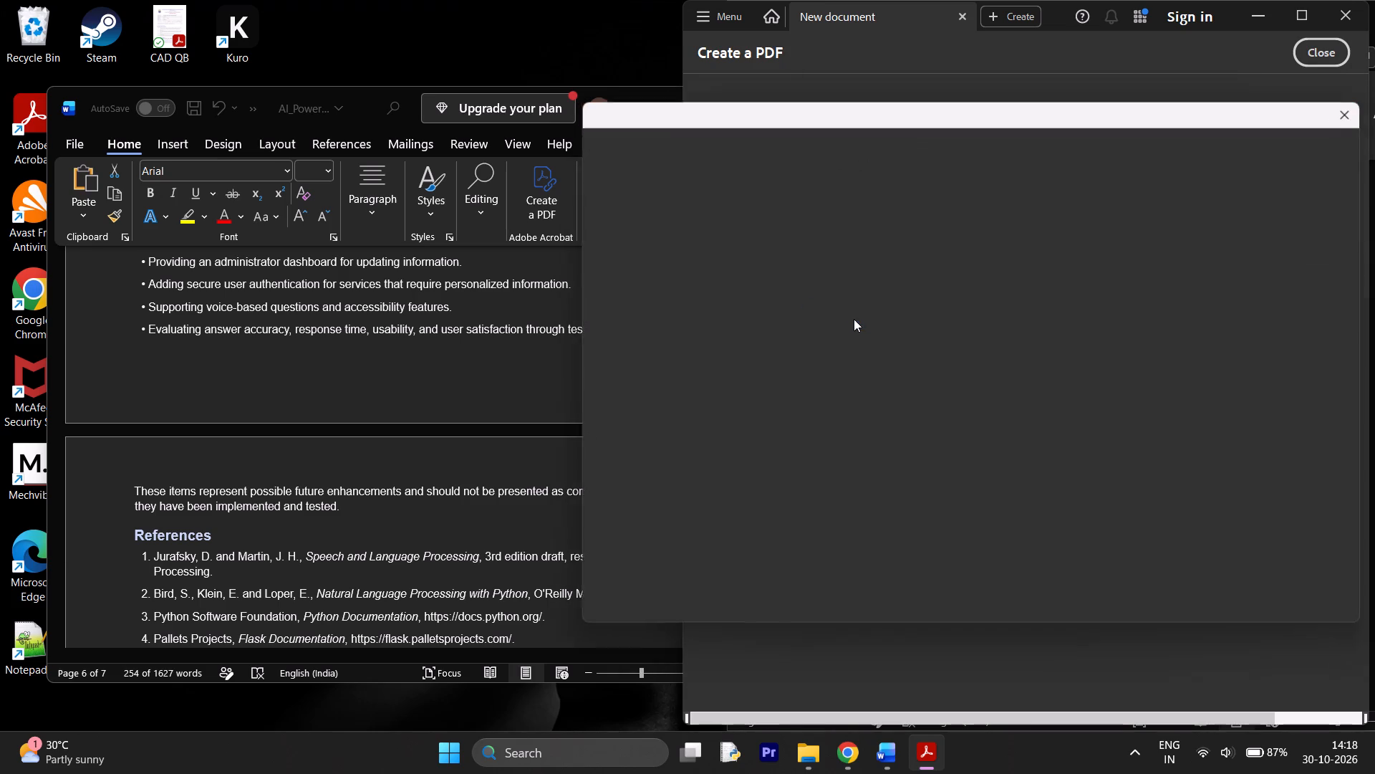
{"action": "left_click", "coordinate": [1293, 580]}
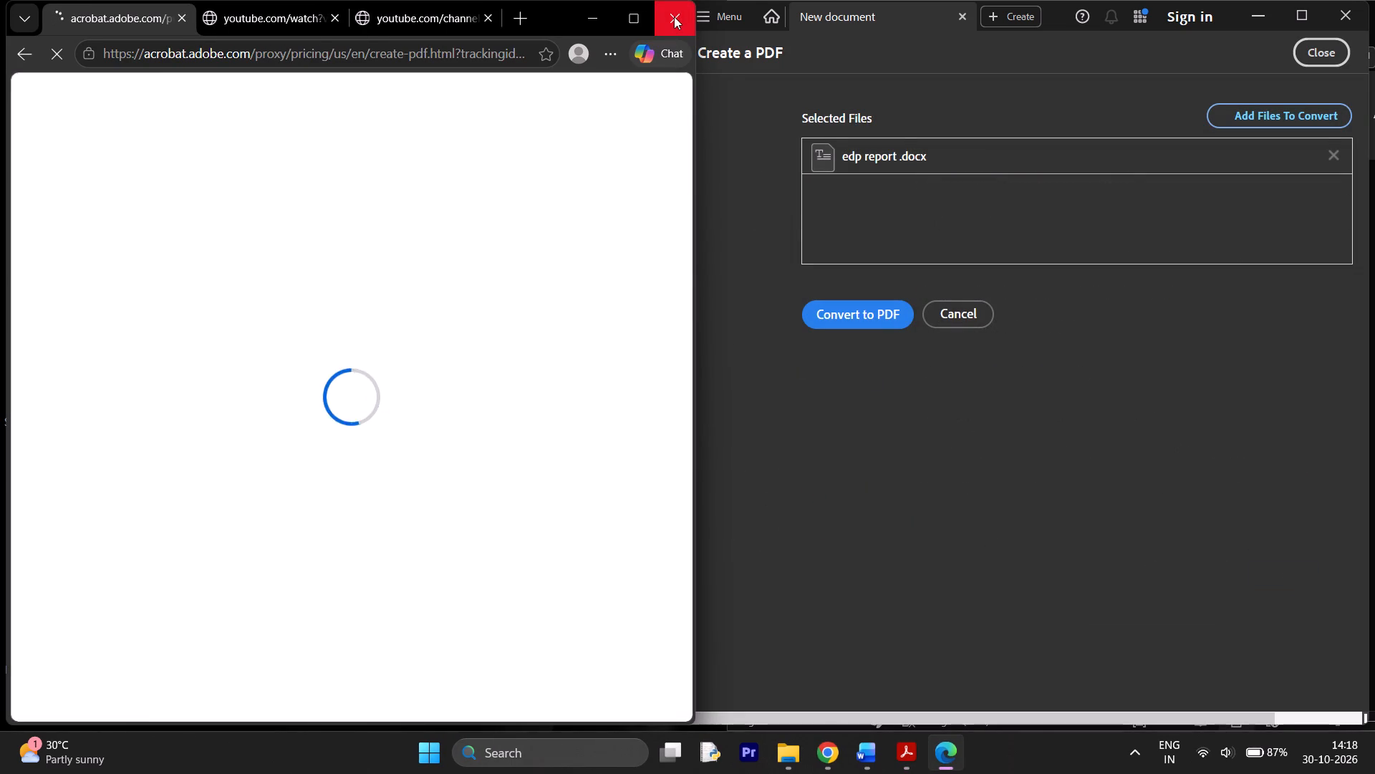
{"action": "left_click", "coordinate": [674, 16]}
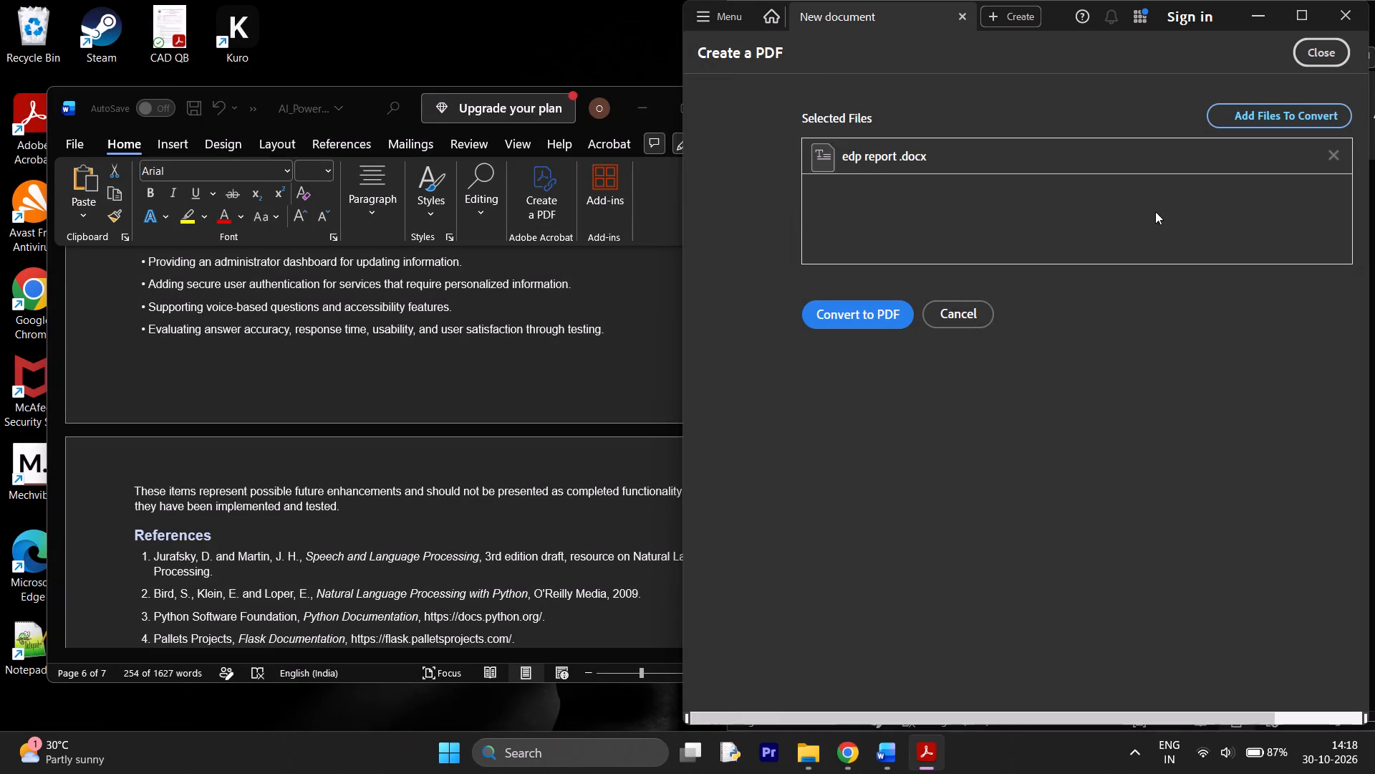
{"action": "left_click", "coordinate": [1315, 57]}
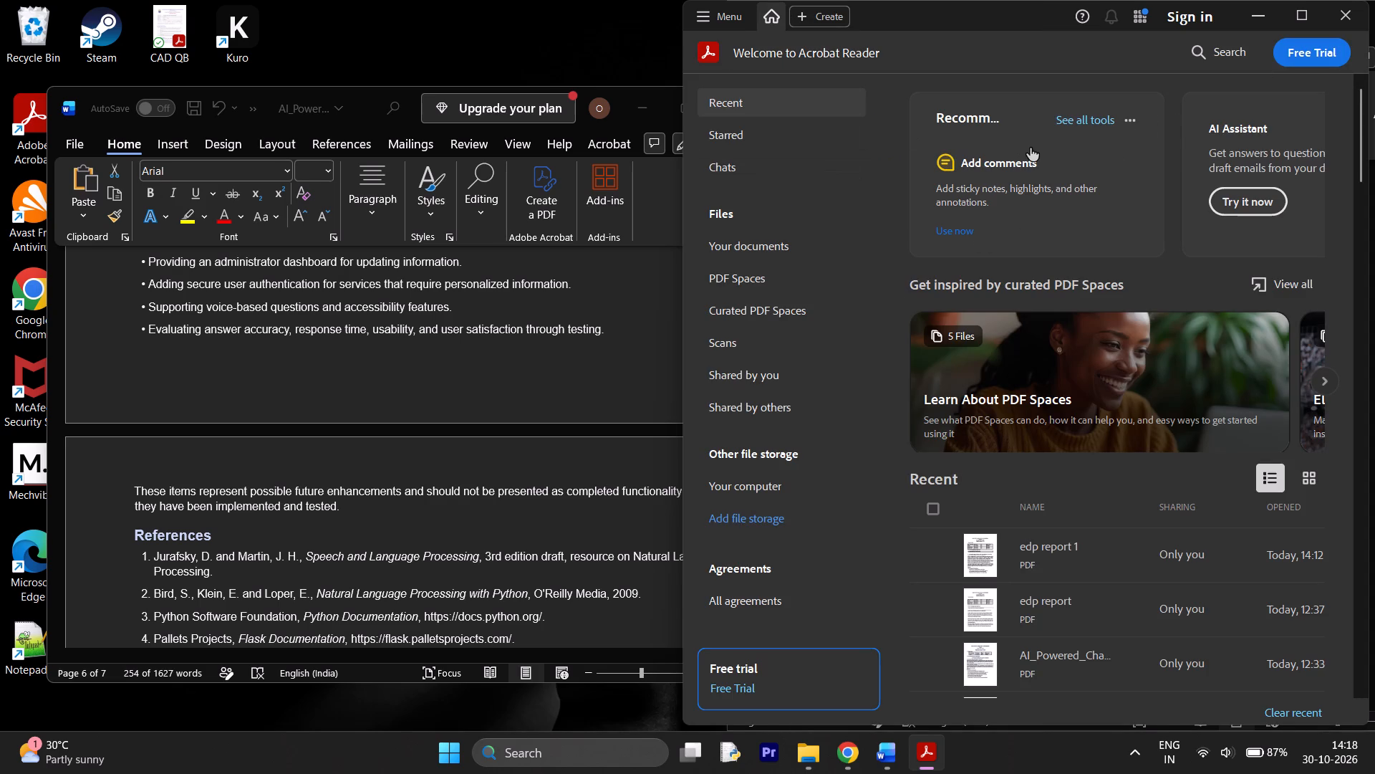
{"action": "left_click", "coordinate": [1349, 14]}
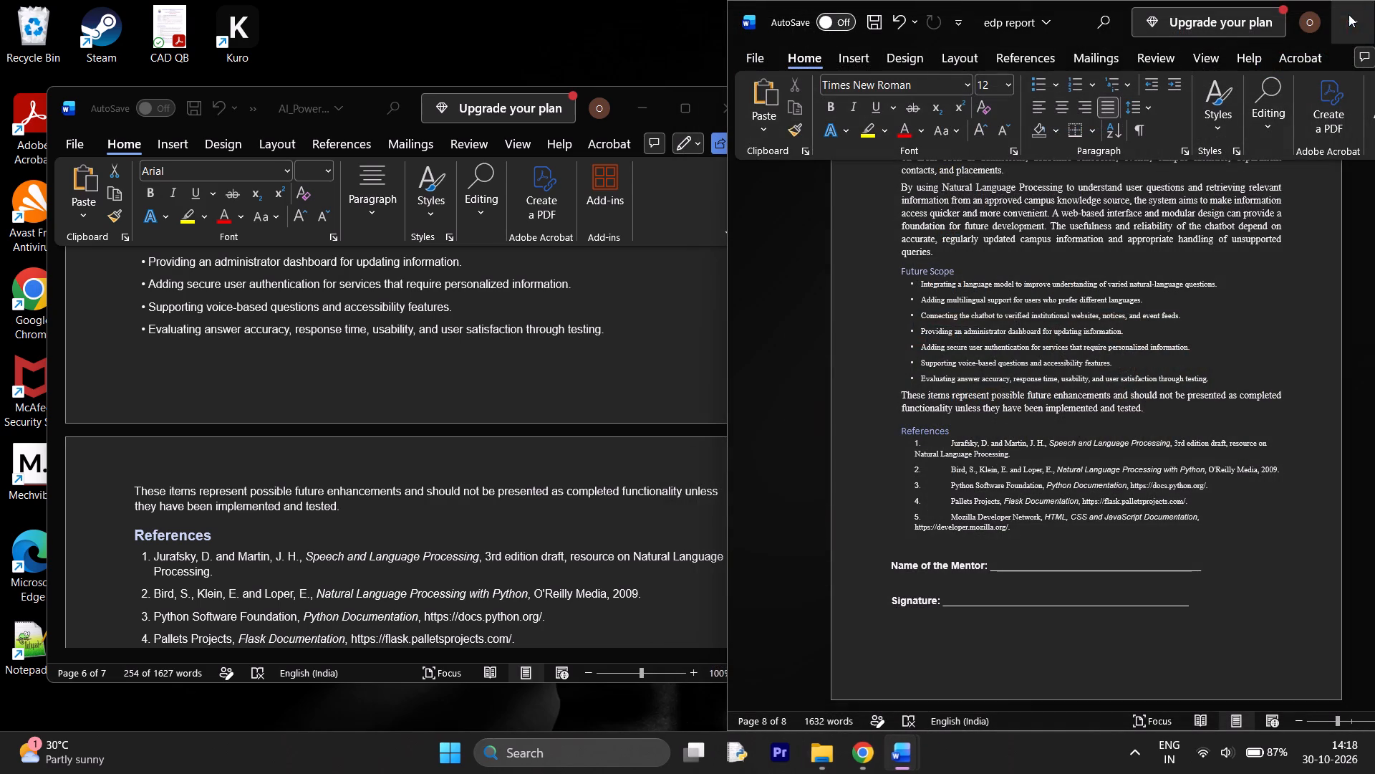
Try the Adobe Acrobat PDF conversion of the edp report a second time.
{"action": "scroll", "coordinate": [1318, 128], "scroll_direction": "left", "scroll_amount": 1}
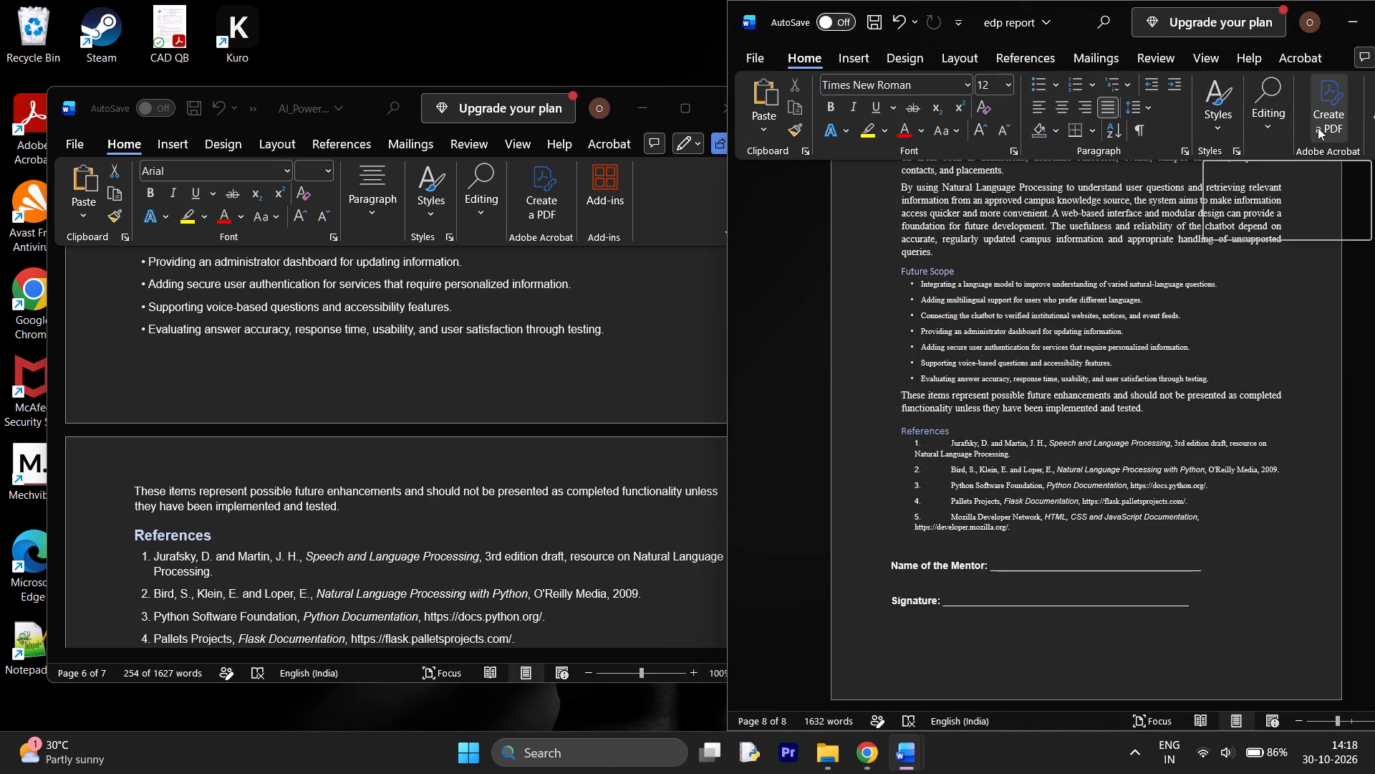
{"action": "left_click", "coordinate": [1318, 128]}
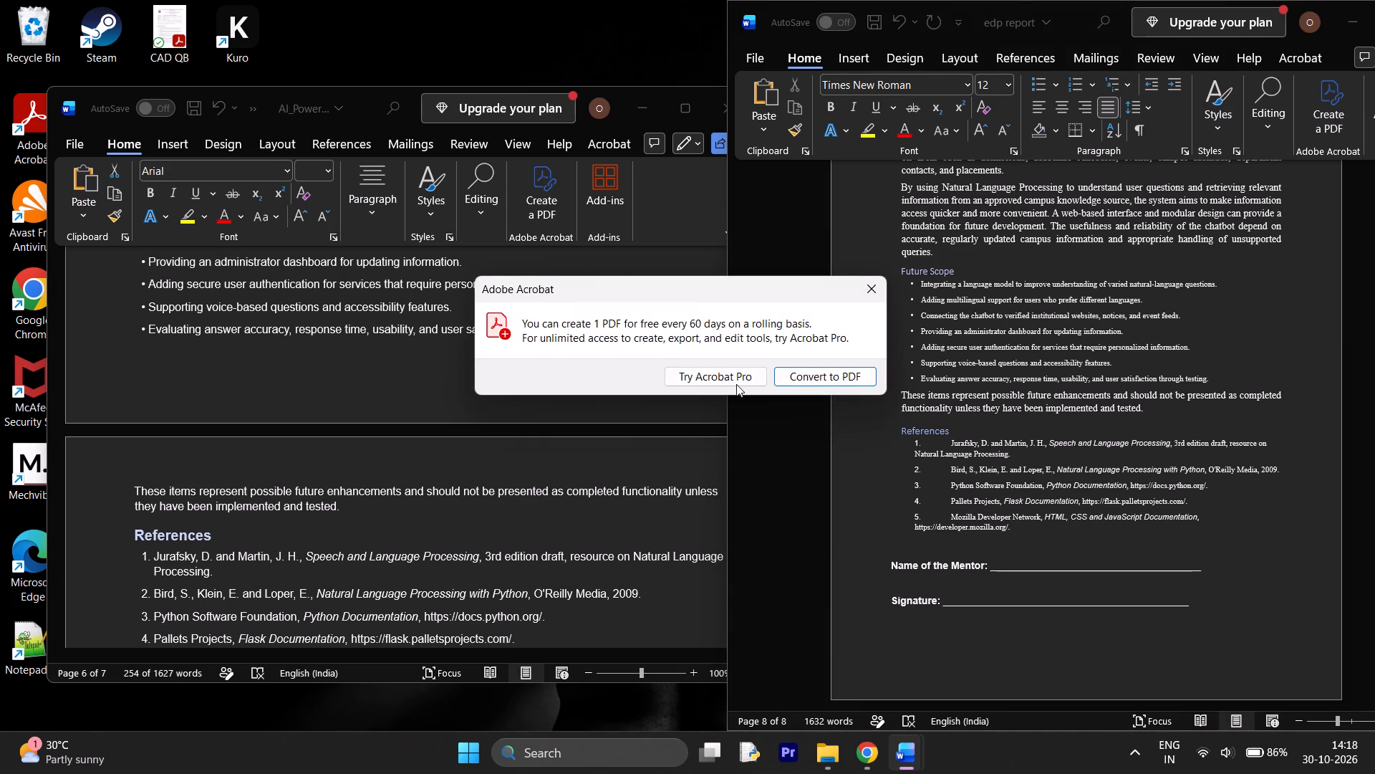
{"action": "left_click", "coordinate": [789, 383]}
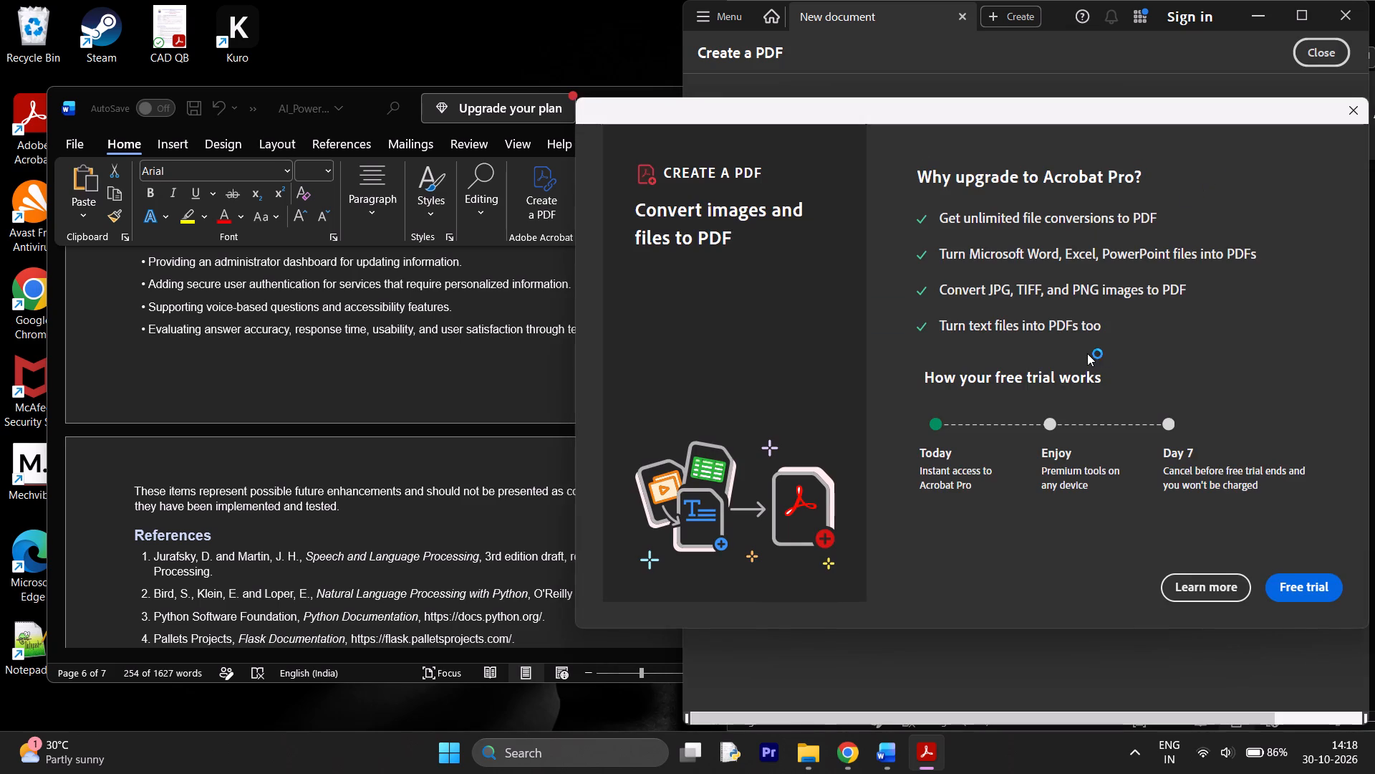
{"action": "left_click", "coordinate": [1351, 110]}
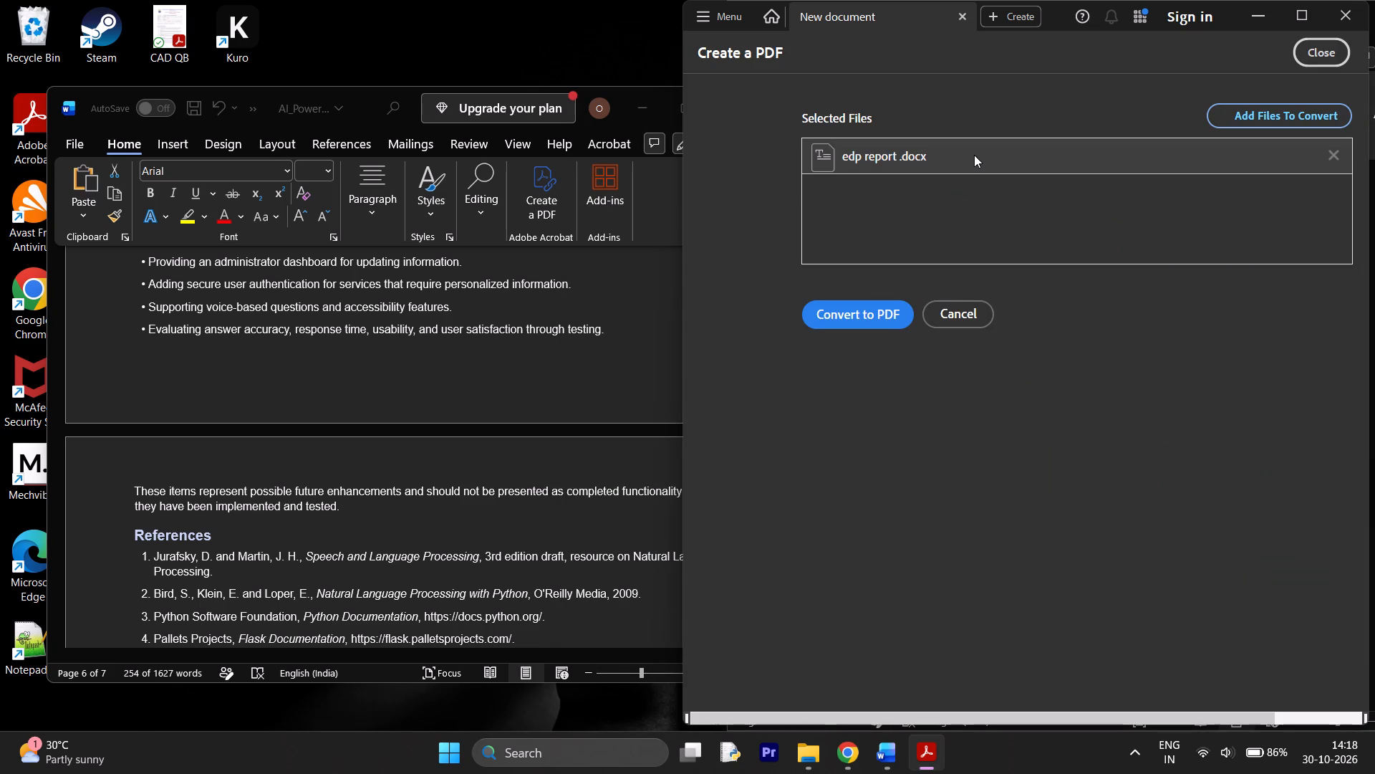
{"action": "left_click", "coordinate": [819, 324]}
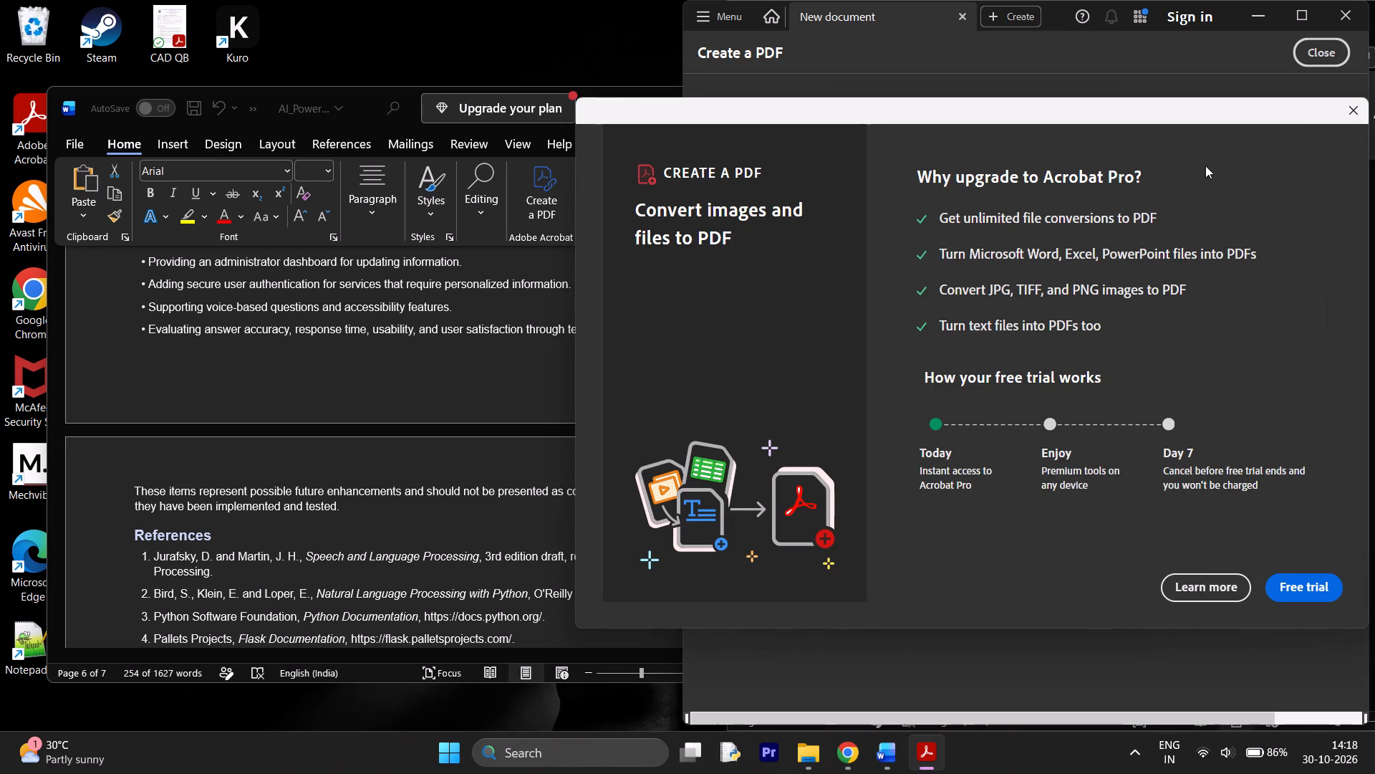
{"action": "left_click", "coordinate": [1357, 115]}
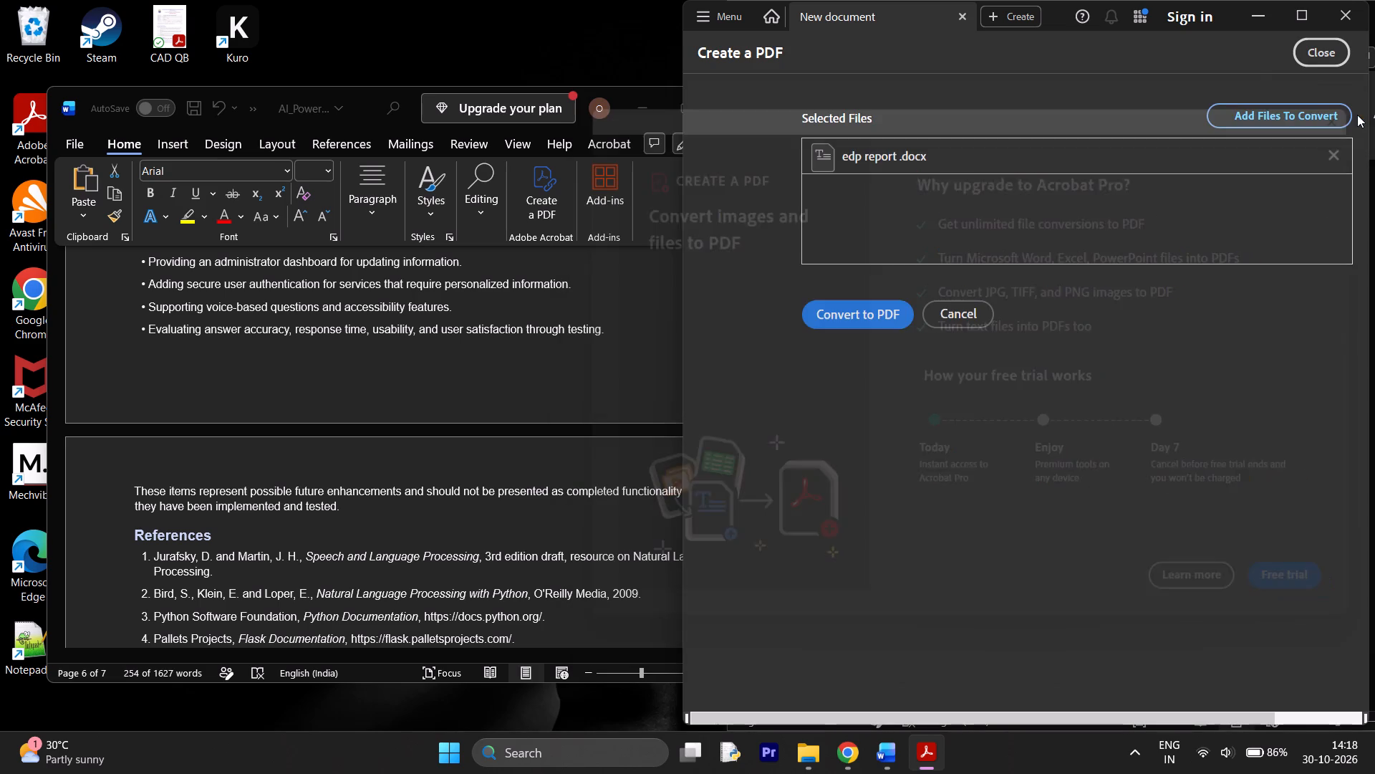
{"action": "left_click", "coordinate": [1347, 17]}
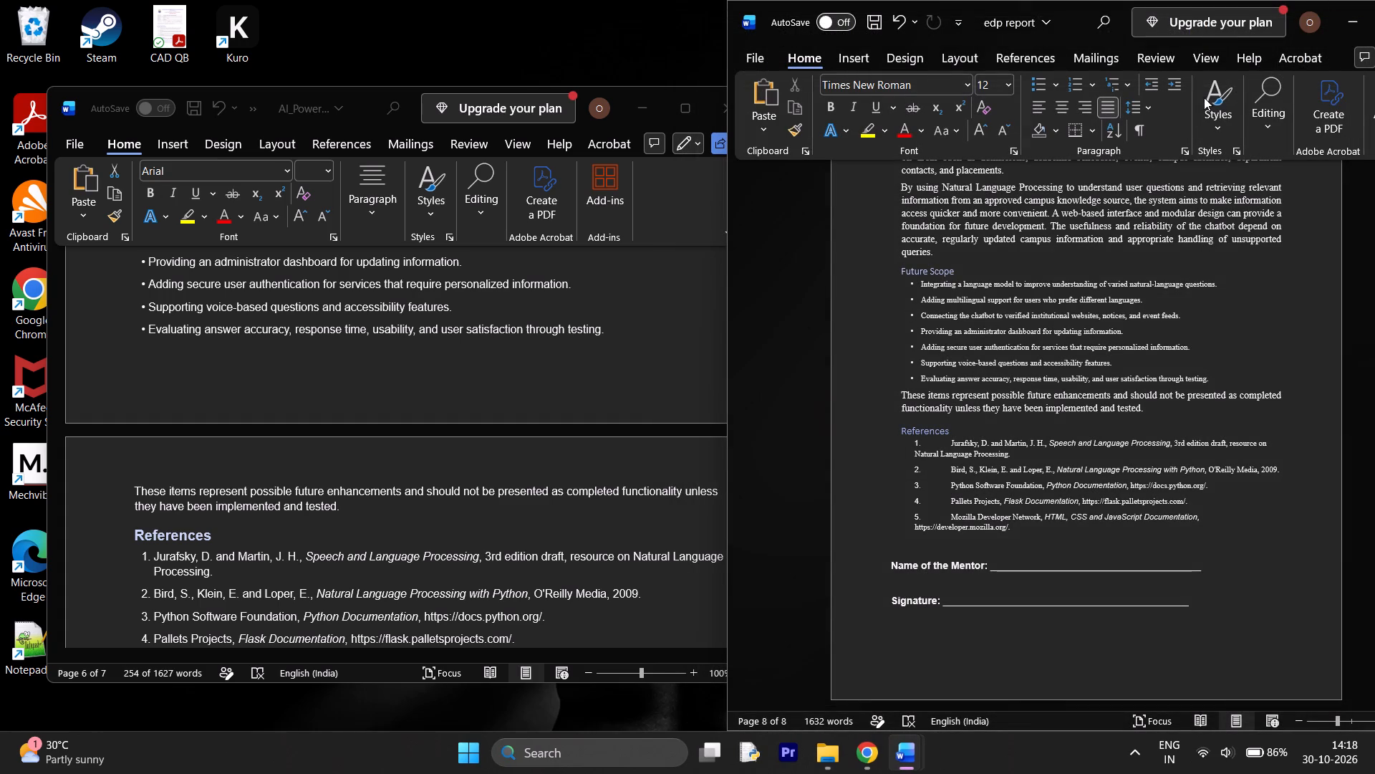
Start saving a copy of the edp report with Save As and choose the Downloads folder as its location.
{"action": "left_click", "coordinate": [754, 55]}
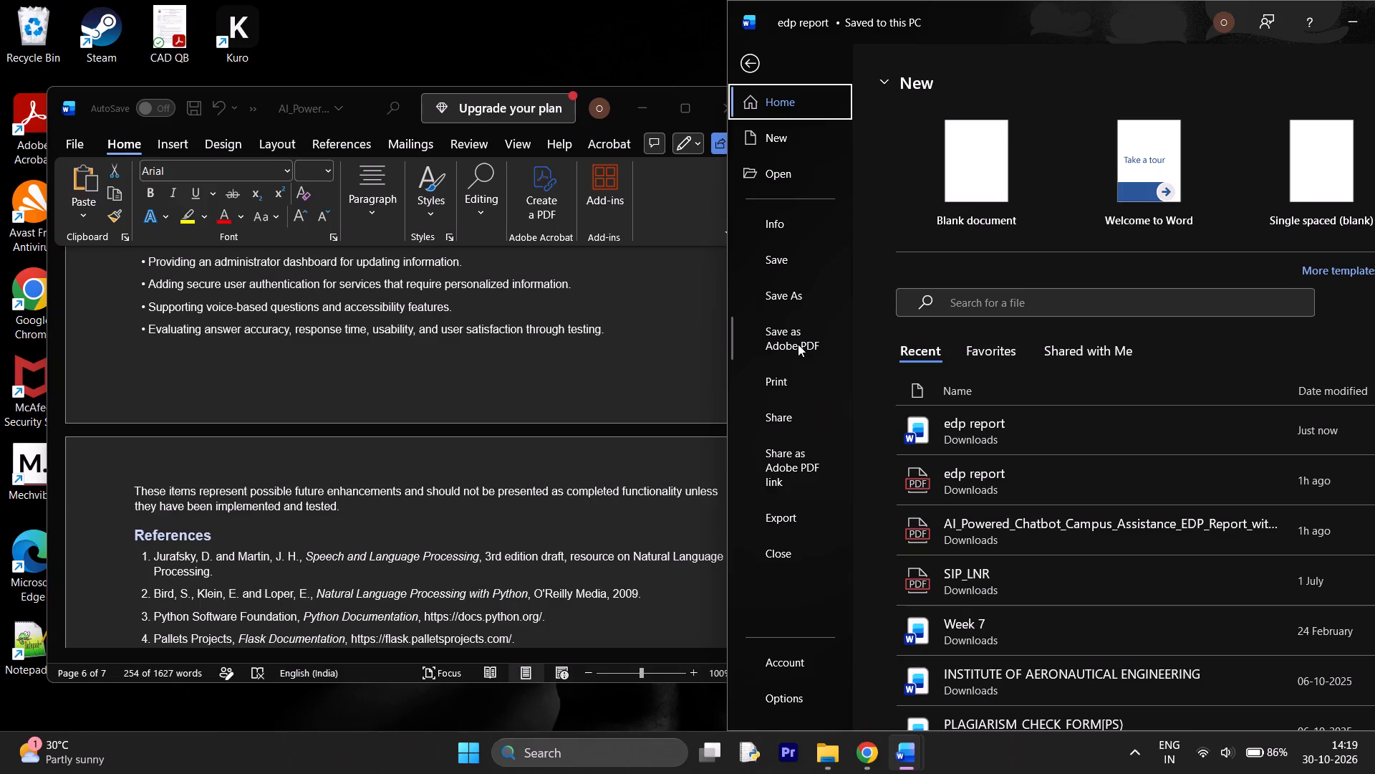
{"action": "left_click", "coordinate": [780, 295]}
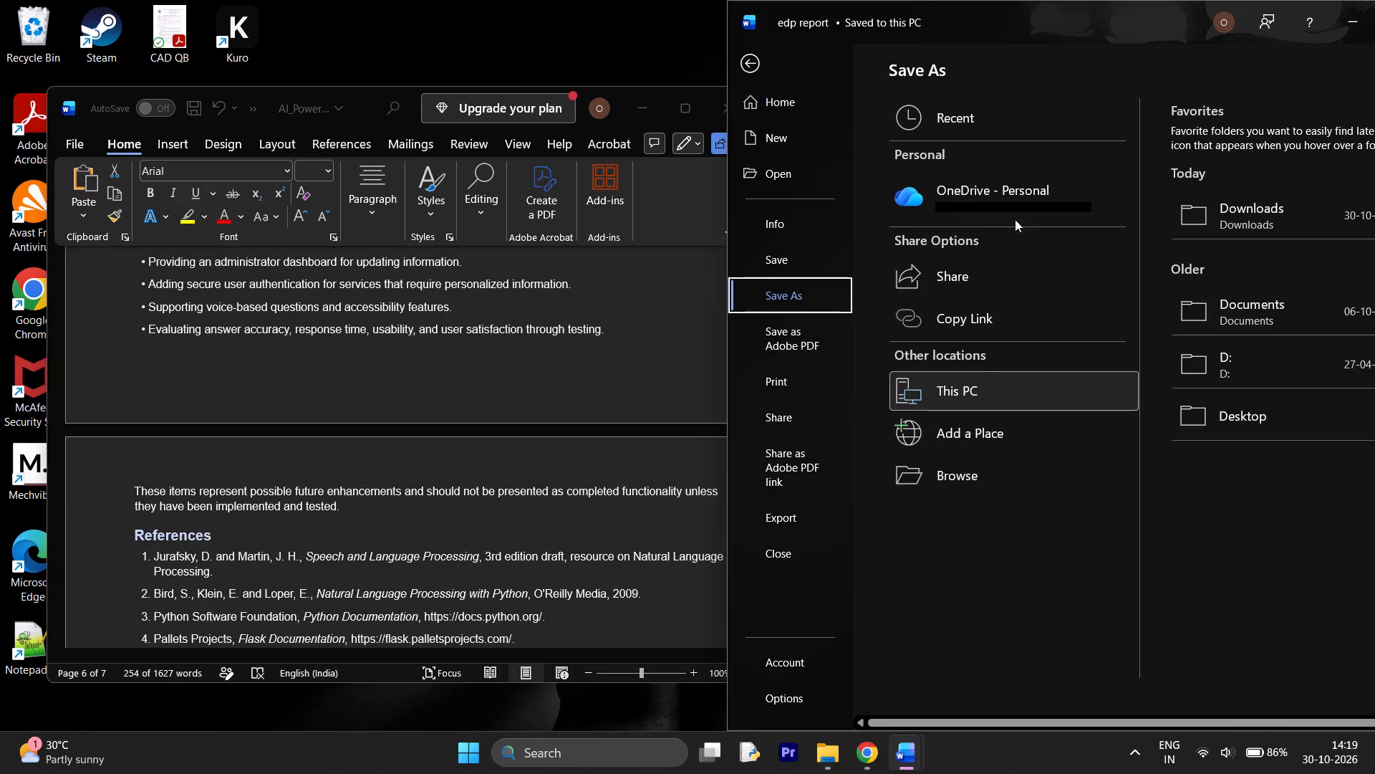
{"action": "left_click", "coordinate": [1038, 196]}
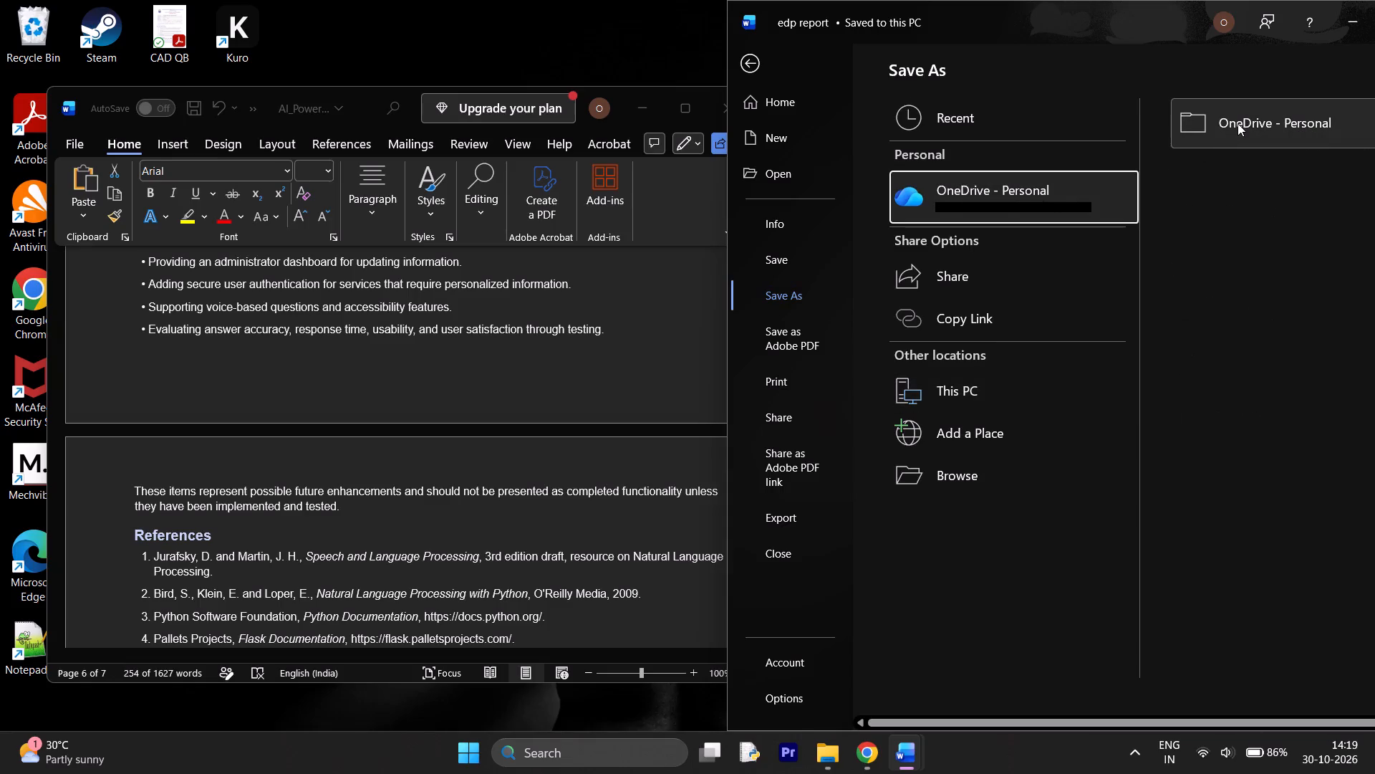
{"action": "left_click", "coordinate": [1237, 123]}
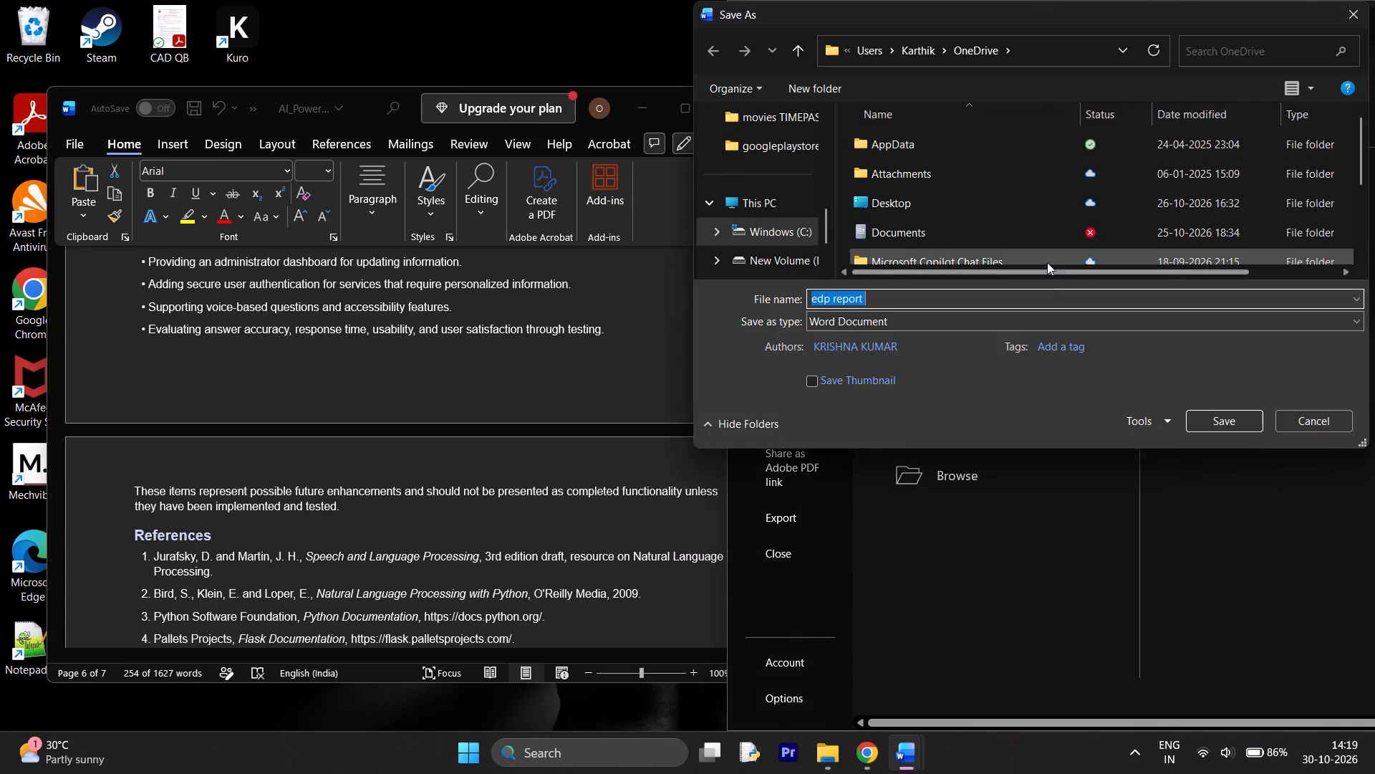
{"action": "scroll", "coordinate": [758, 247], "scroll_direction": "down", "scroll_amount": 1}
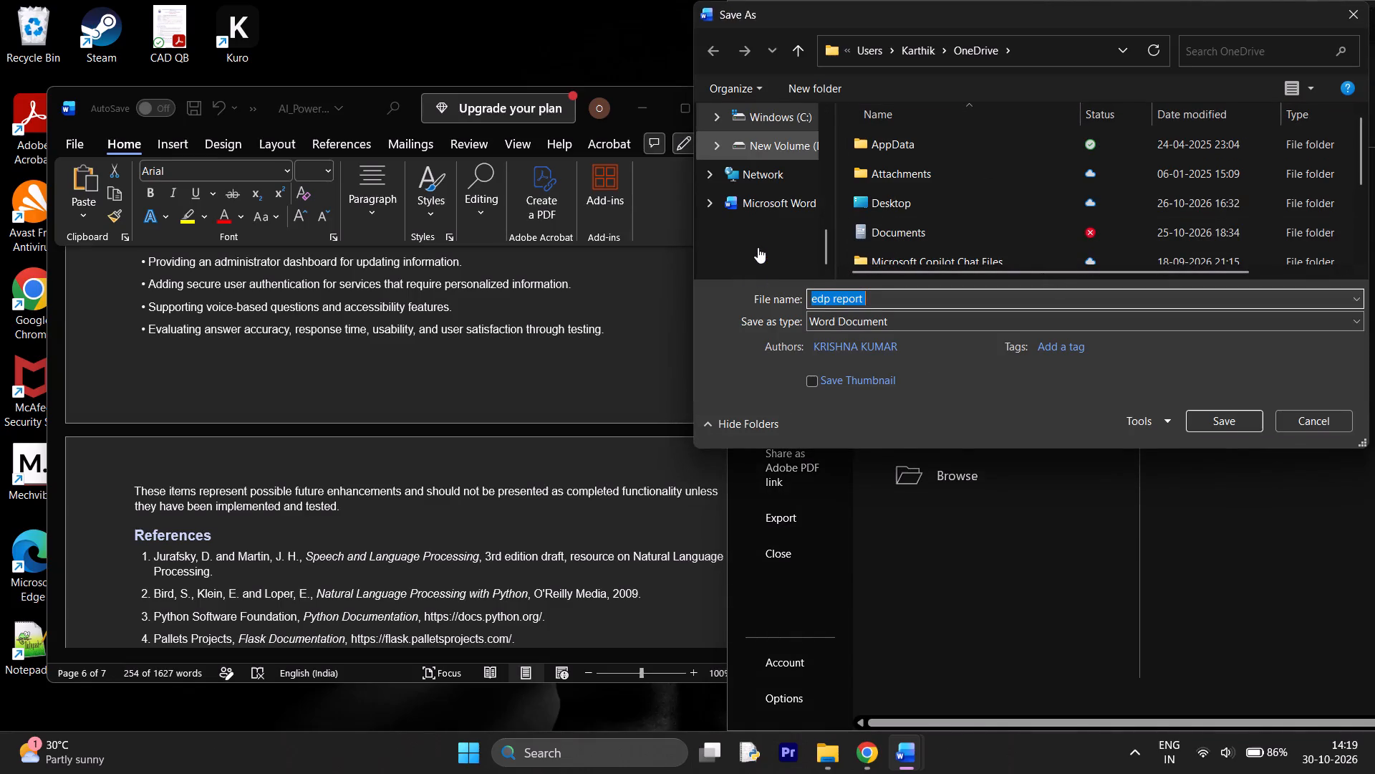
{"action": "scroll", "coordinate": [758, 247], "scroll_direction": "up", "scroll_amount": 1}
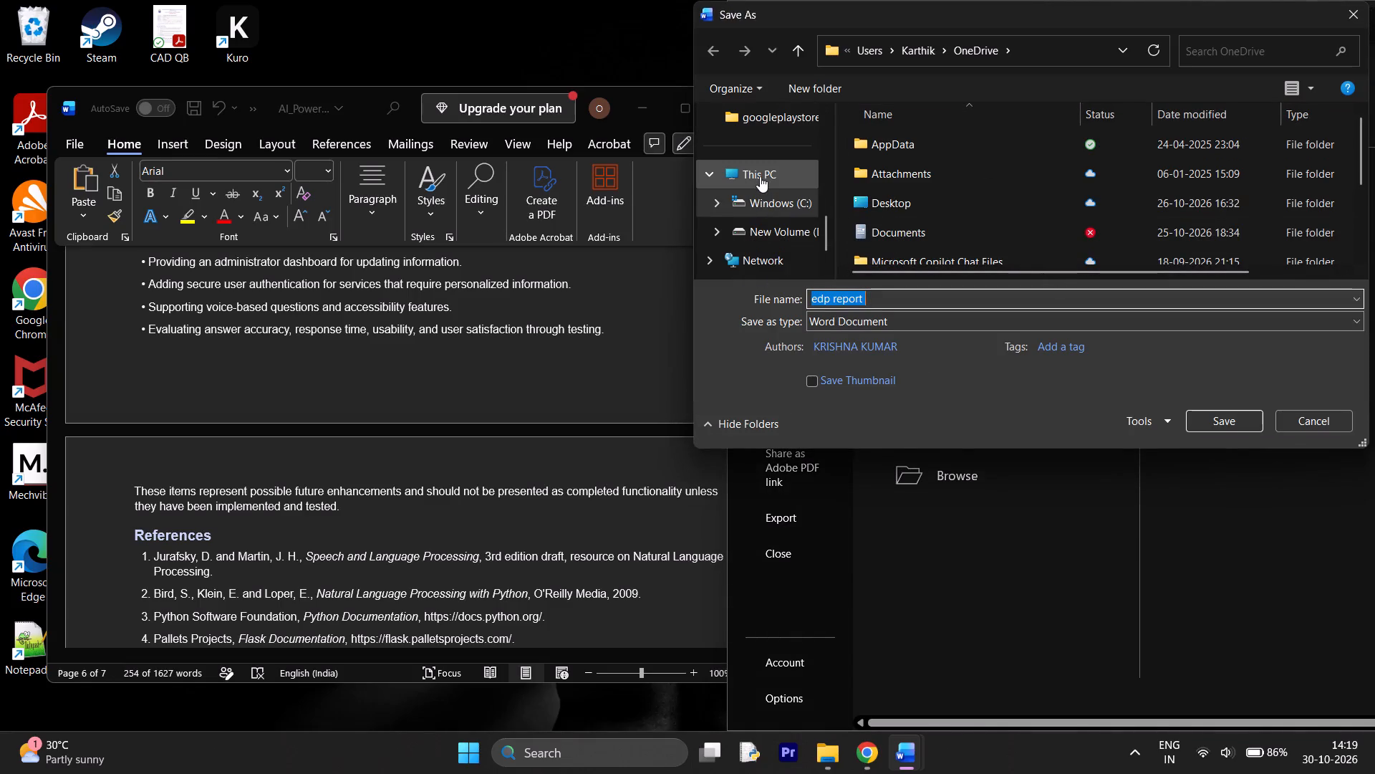
{"action": "left_click", "coordinate": [760, 176]}
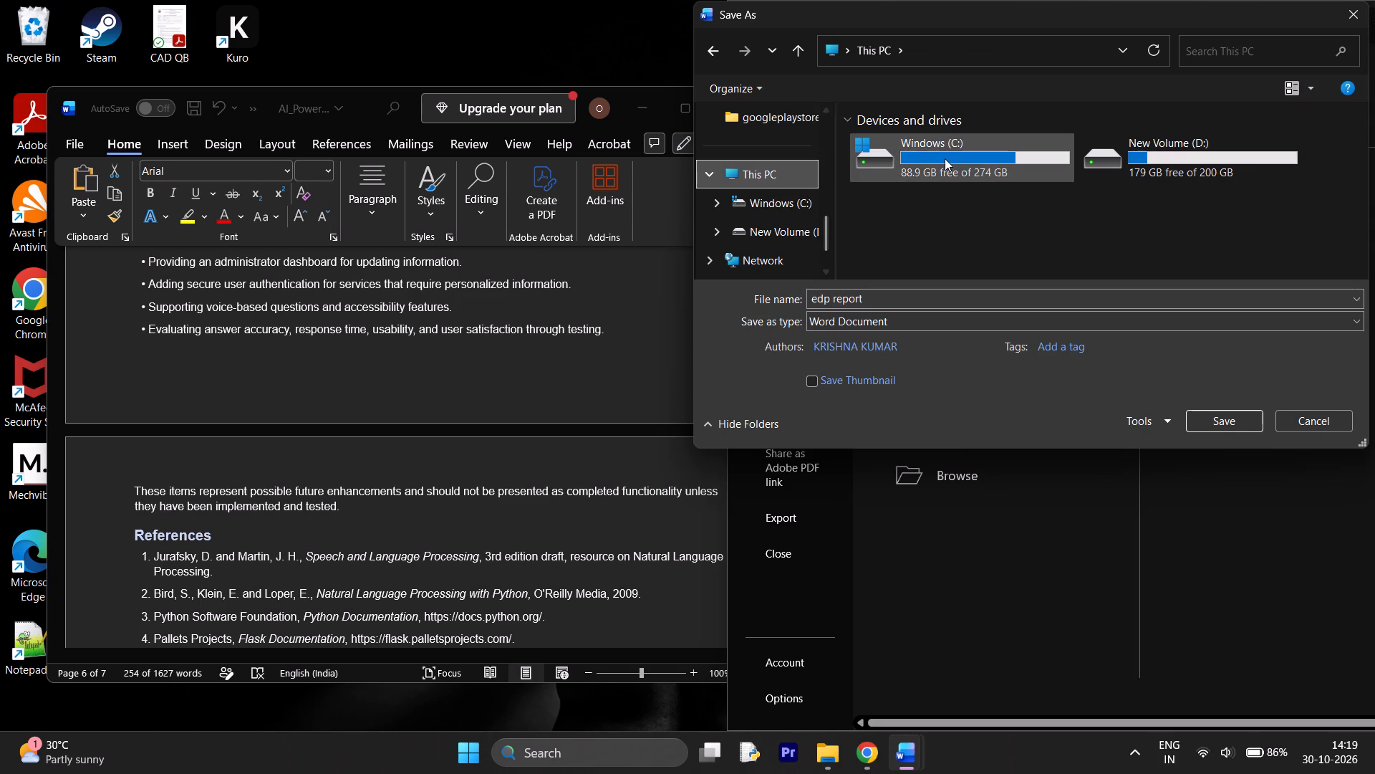
{"action": "left_click", "coordinate": [945, 158]}
{"action": "double_click", "coordinate": [945, 158]}
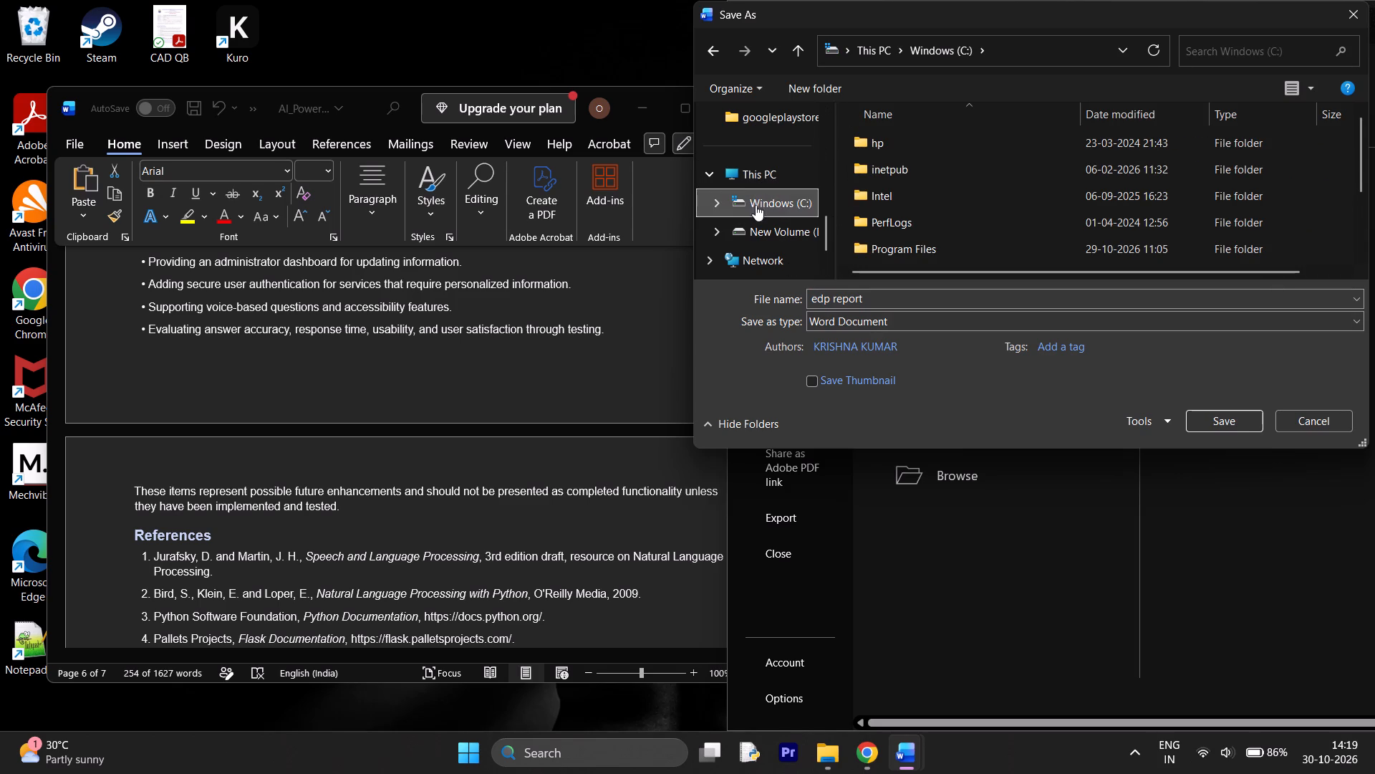
{"action": "scroll", "coordinate": [770, 116], "scroll_direction": "up", "scroll_amount": 1}
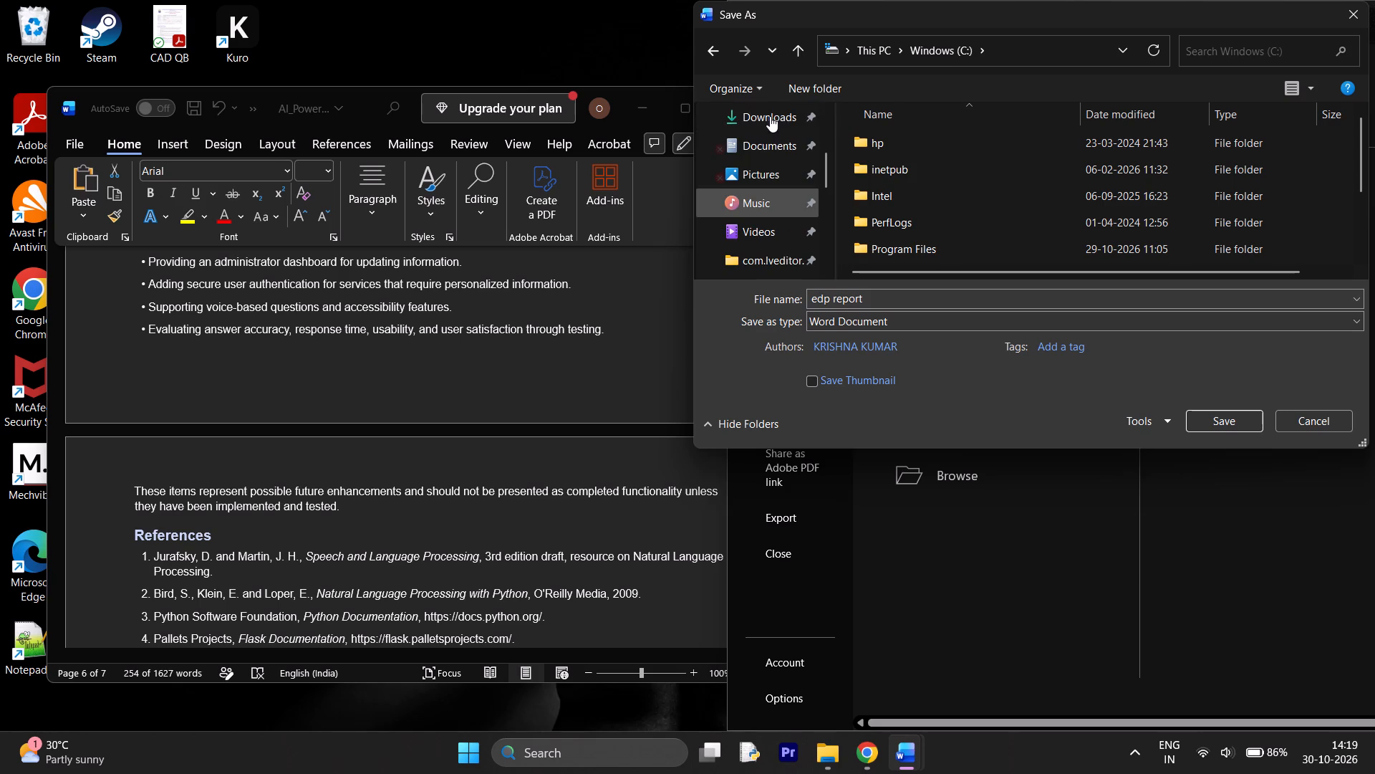
{"action": "left_click", "coordinate": [770, 116]}
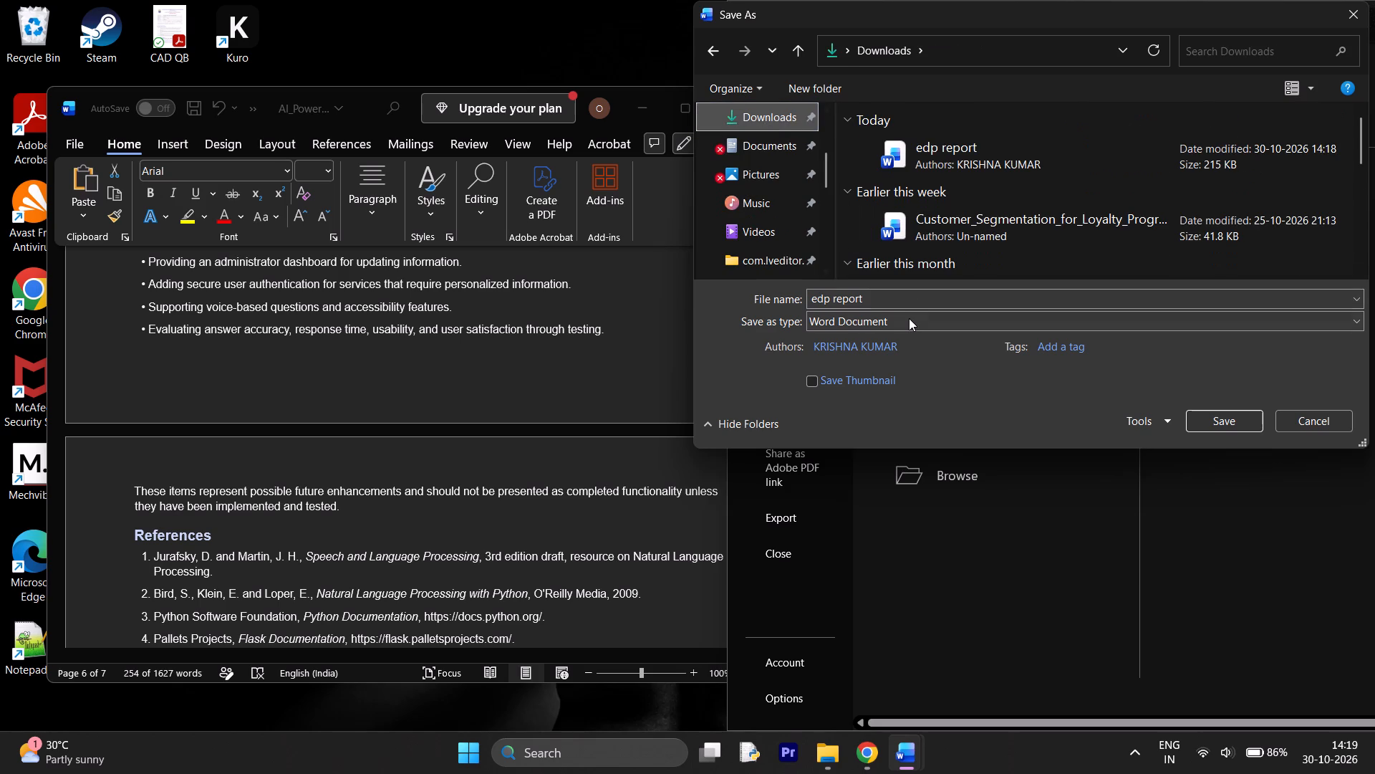
Save the copy in PDF format under the name "edp report 2 loki", without replacing the existing edp report PDF.
{"action": "left_click", "coordinate": [909, 318]}
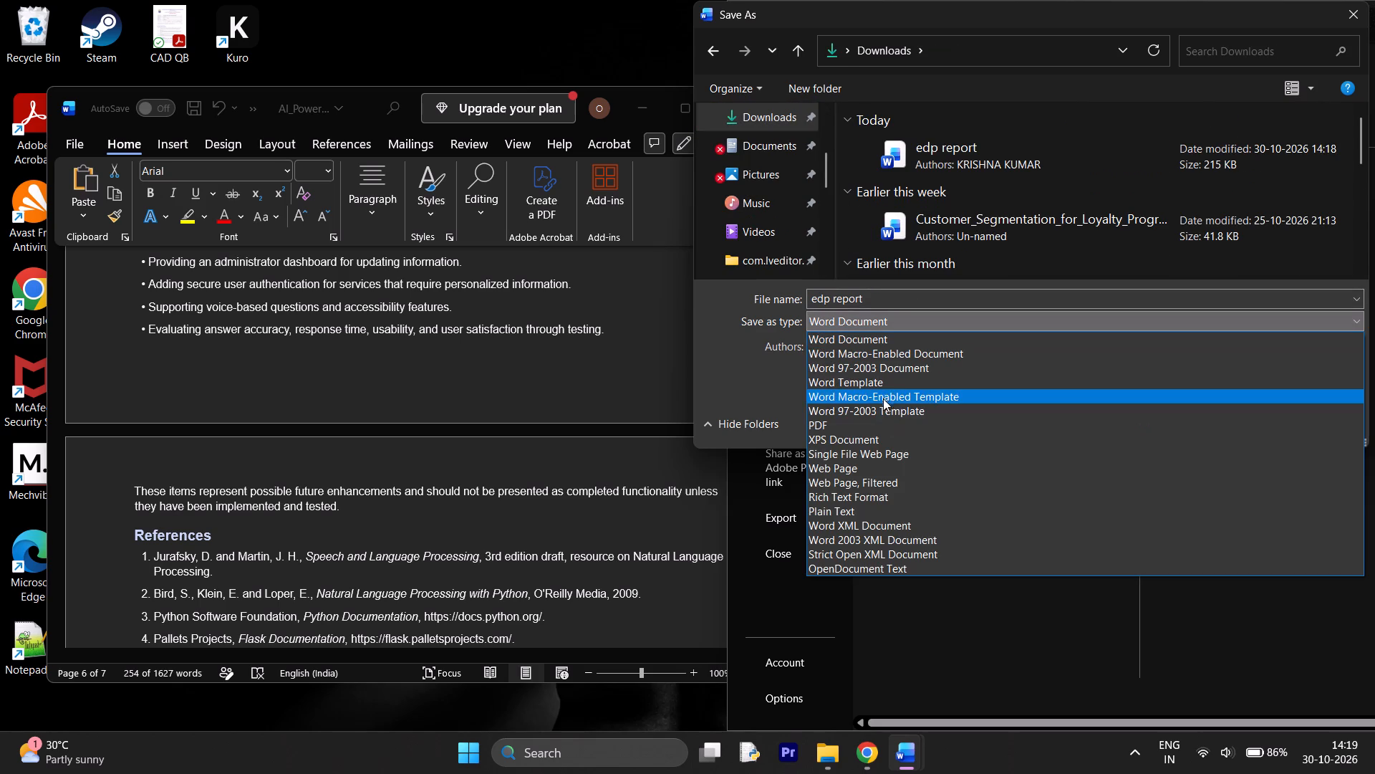
{"action": "left_click", "coordinate": [874, 422]}
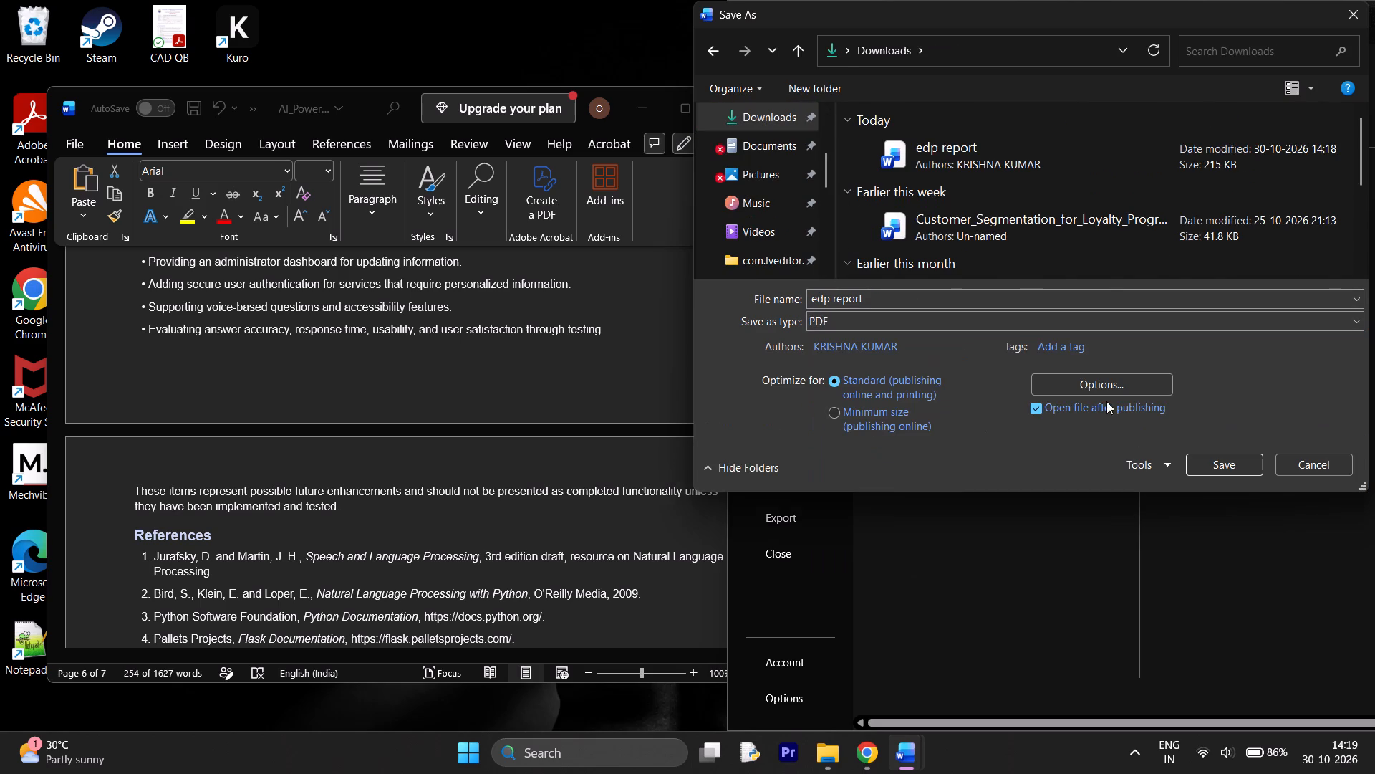
{"action": "left_click", "coordinate": [1224, 465]}
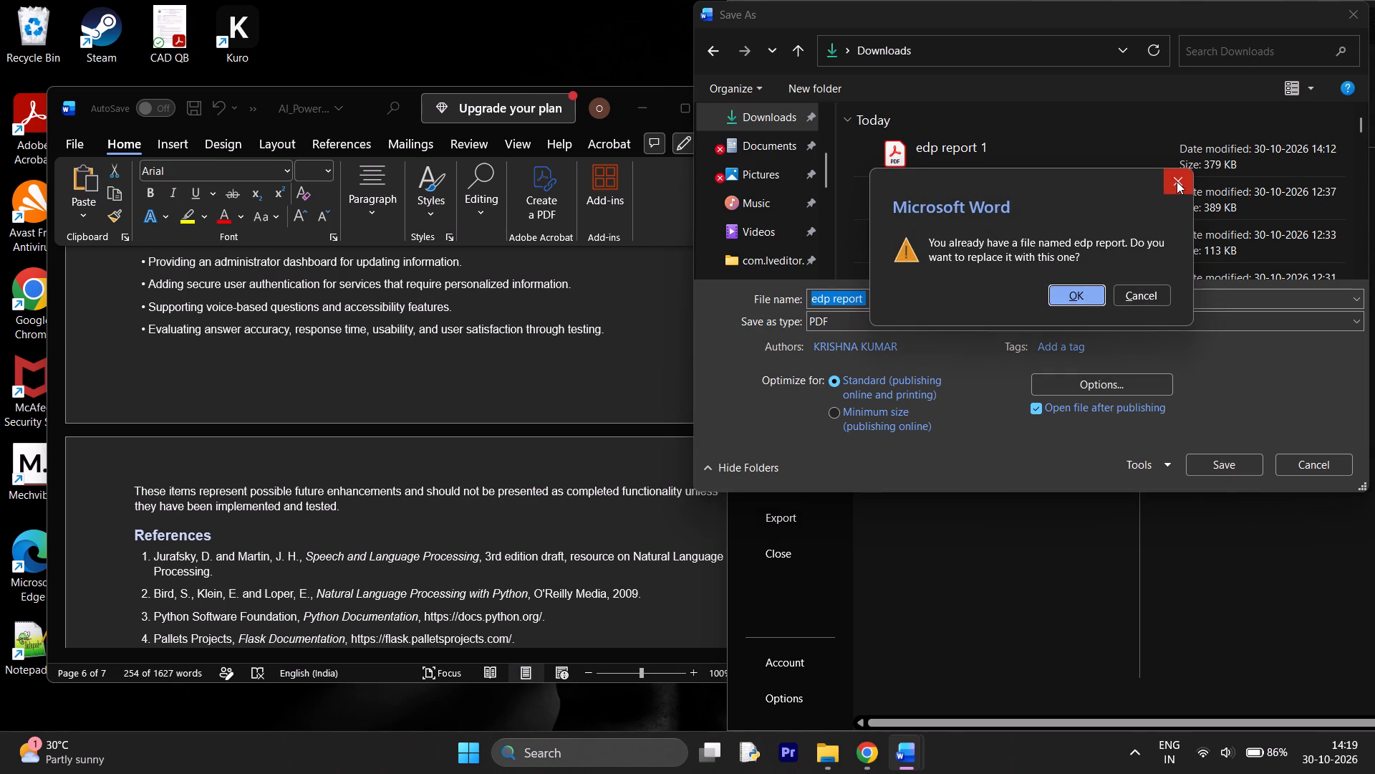
{"action": "left_click", "coordinate": [1177, 181]}
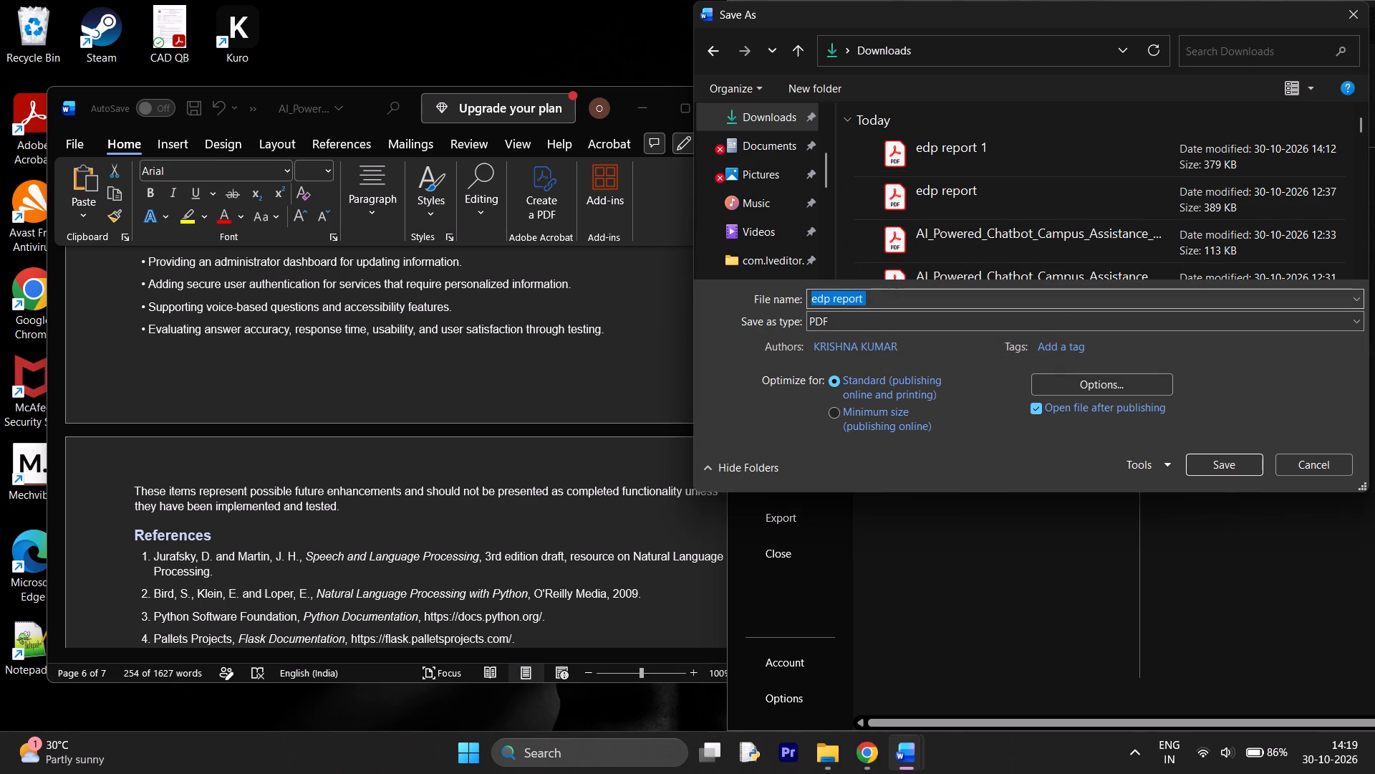
{"action": "left_click", "coordinate": [882, 295]}
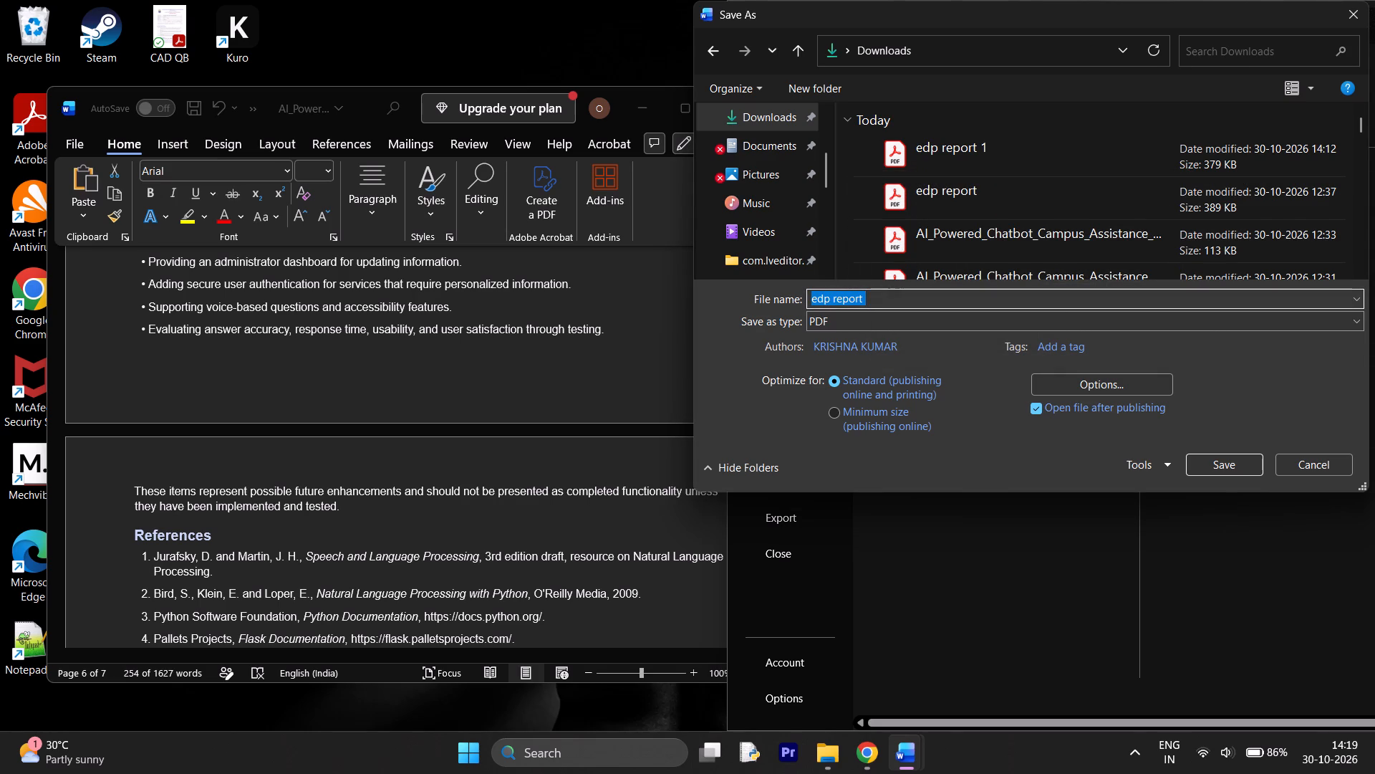
{"action": "key", "text": "space"}
{"action": "type", "text": "edp re["}
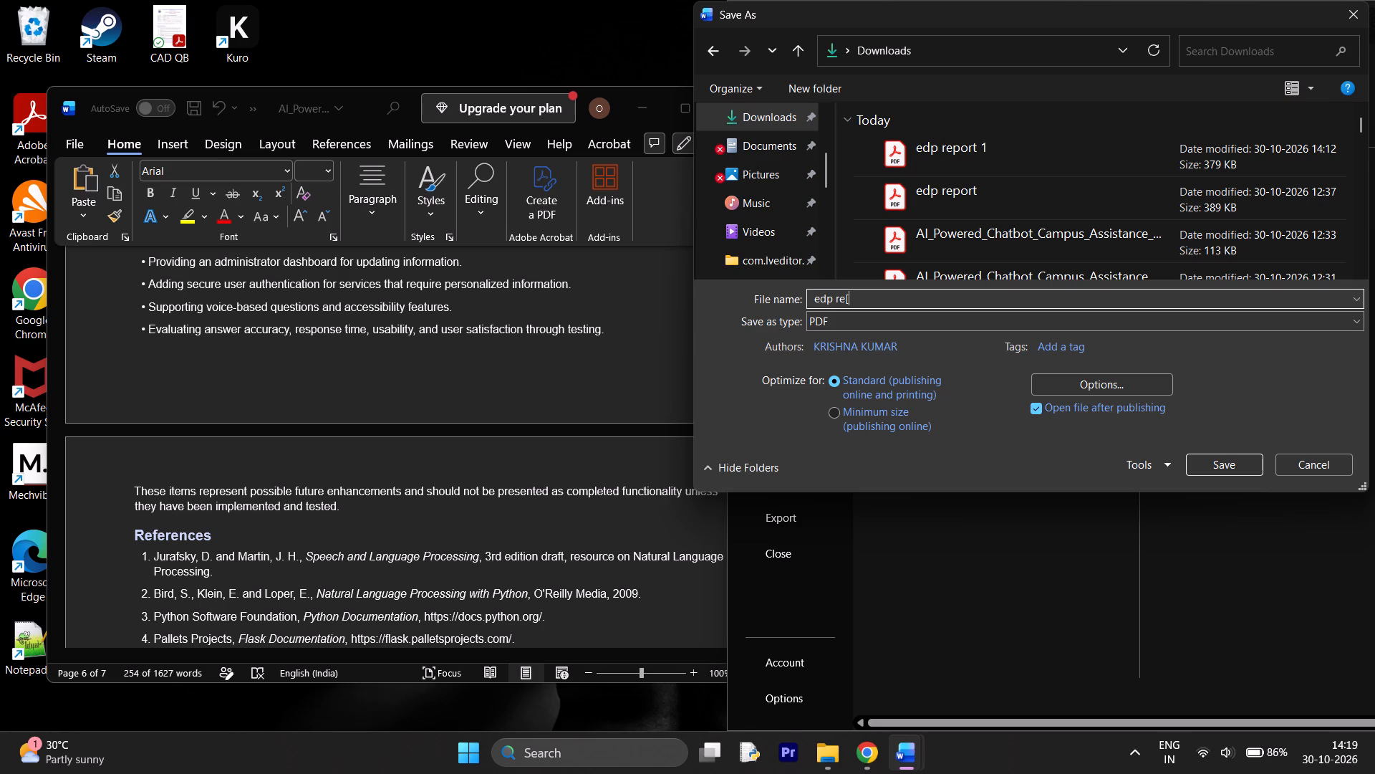
{"action": "key", "text": "BackSpace"}
{"action": "type", "text": "port 2"}
{"action": "key", "text": "space"}
{"action": "type", "text": "loki"}
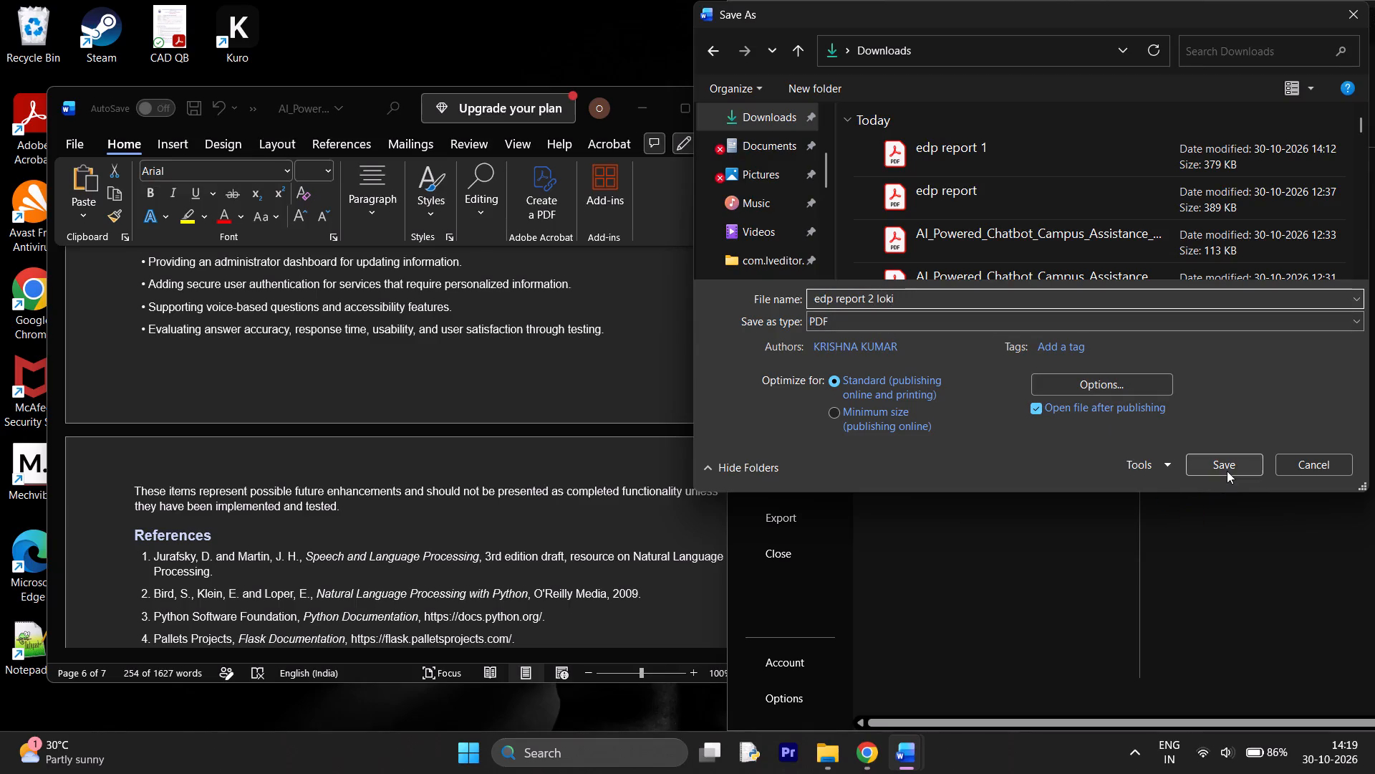
{"action": "left_click", "coordinate": [1227, 470]}
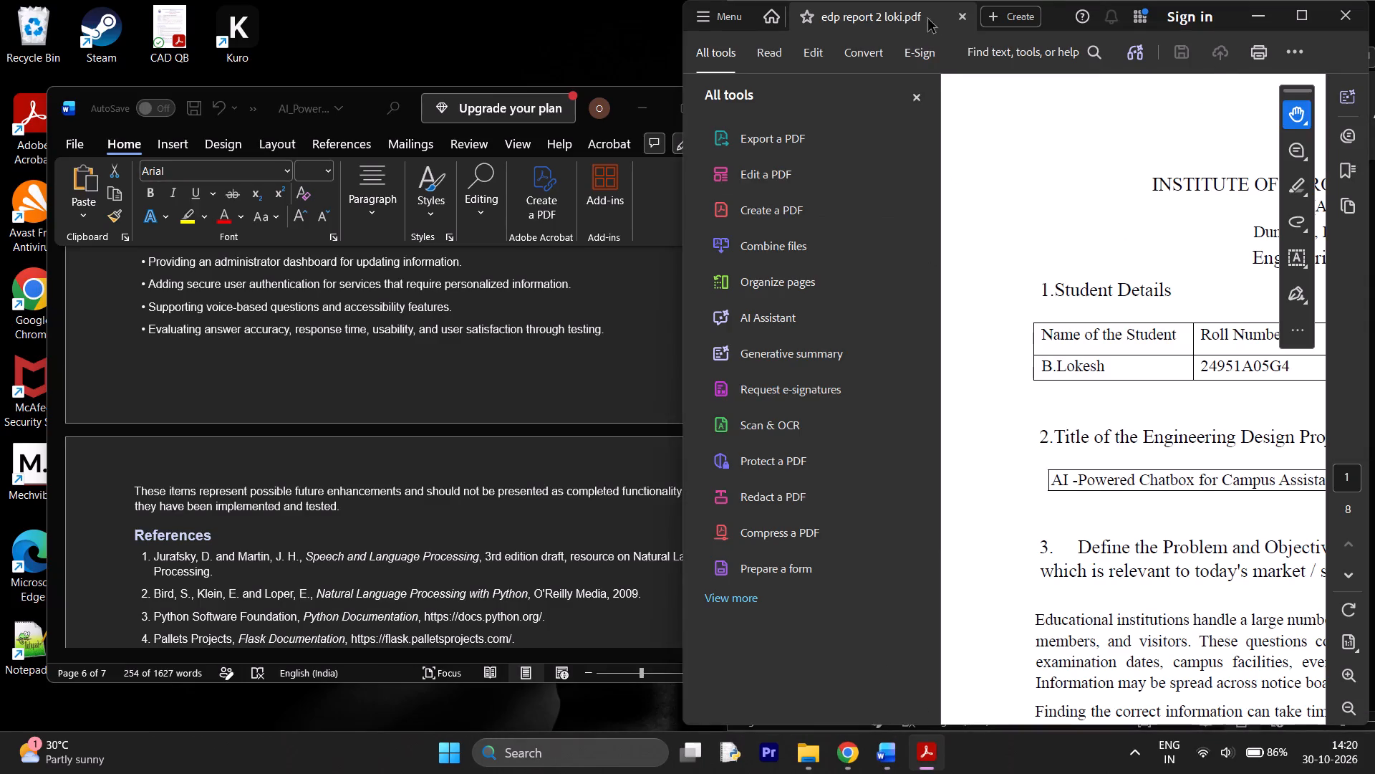
Enlarge the exported edp report 2 loki PDF and review sections 1 to 6, from the student details to the competitor comparison.
{"action": "left_click", "coordinate": [917, 97]}
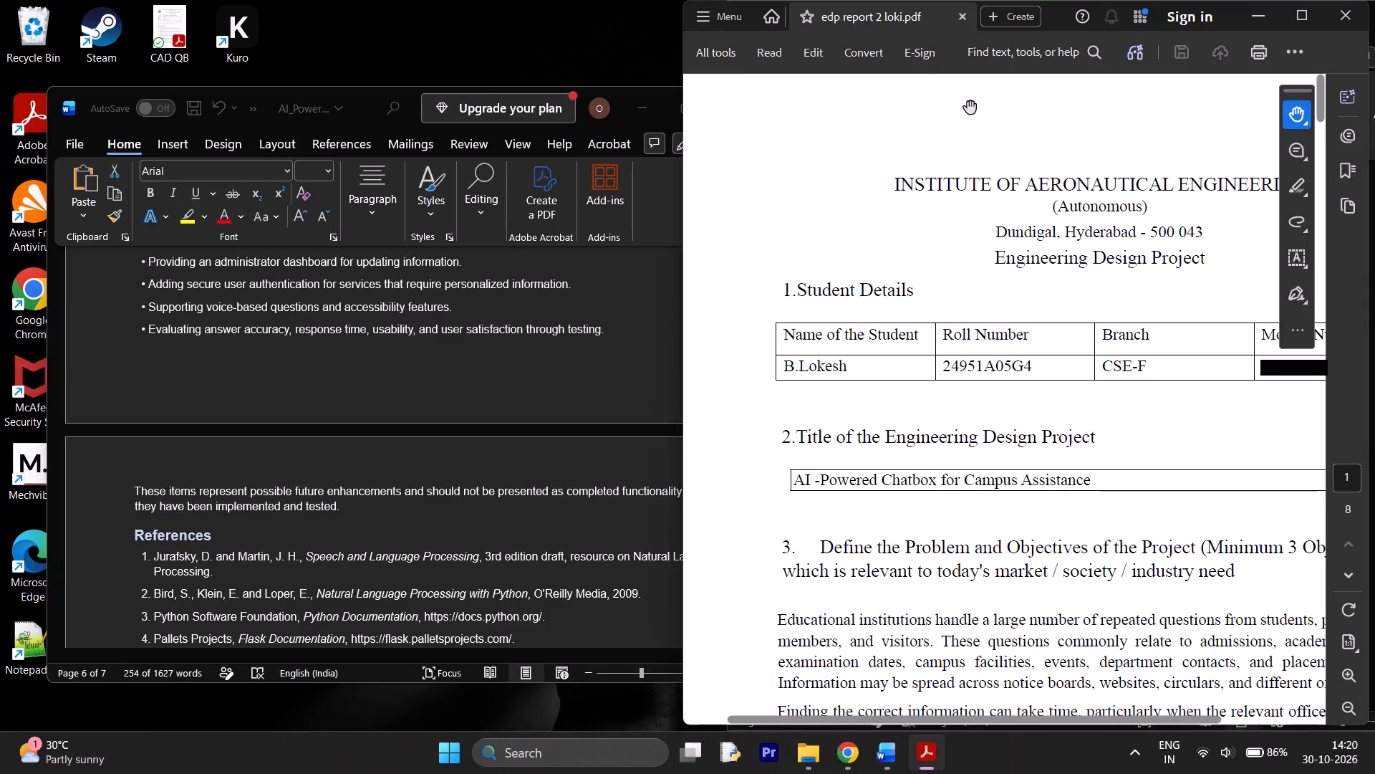
{"action": "left_click", "coordinate": [1308, 29]}
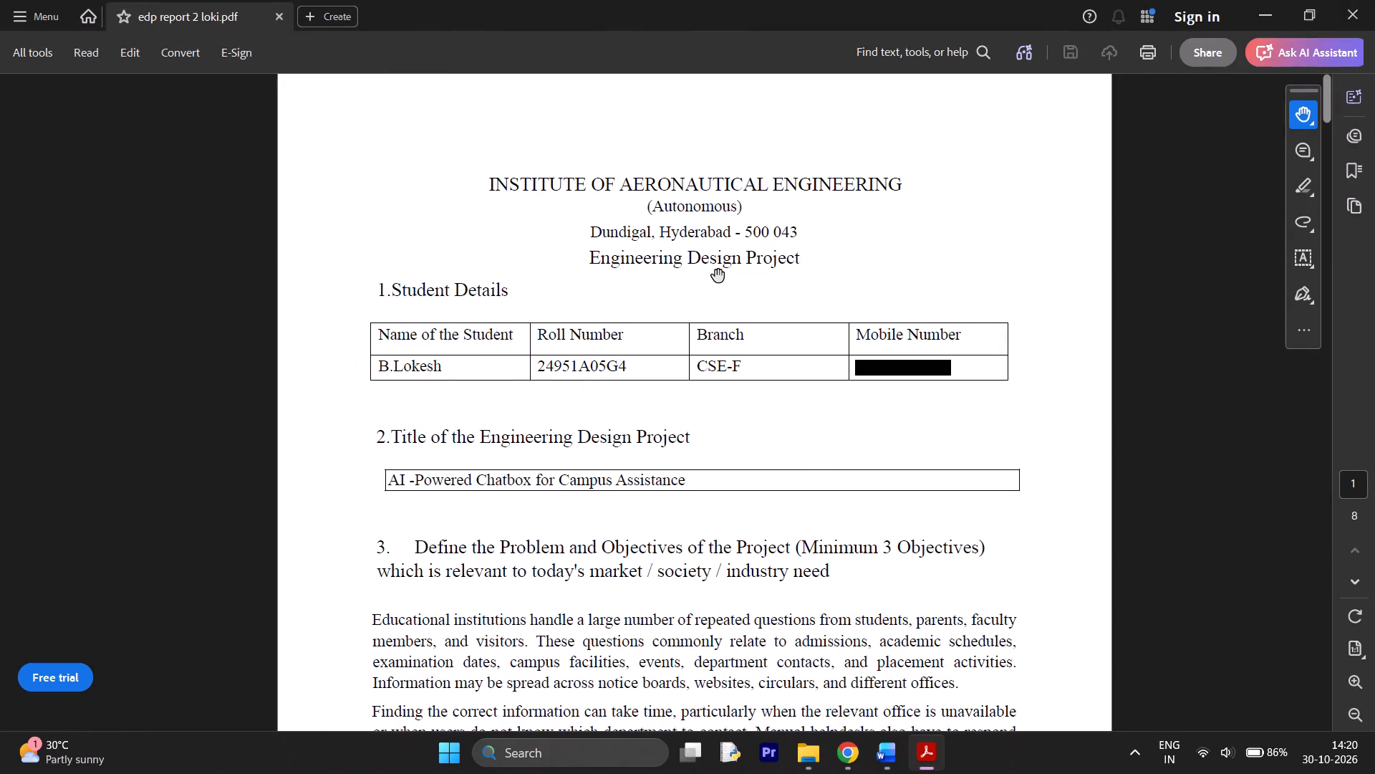
{"action": "scroll", "coordinate": [718, 276], "scroll_direction": "down", "scroll_amount": 1}
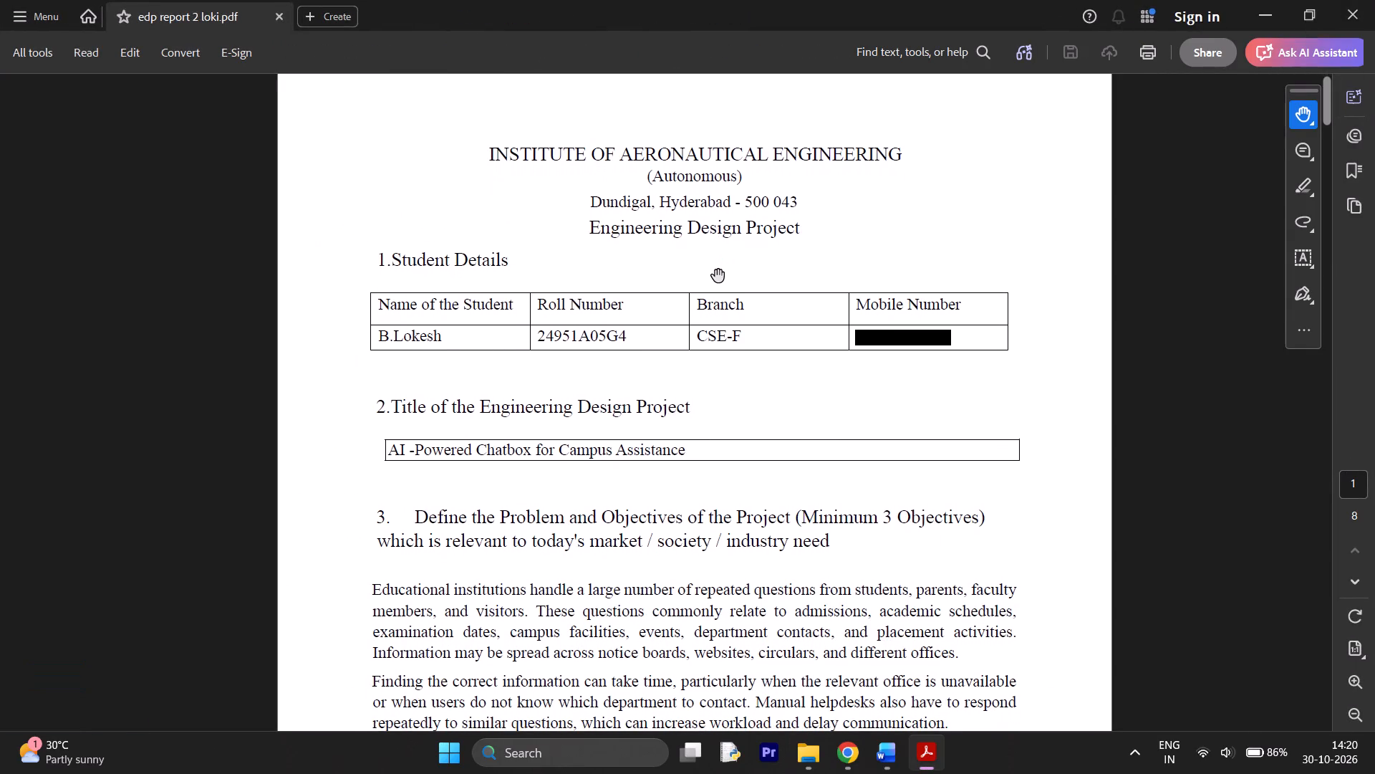
{"action": "scroll", "coordinate": [718, 264], "scroll_direction": "down", "scroll_amount": 3}
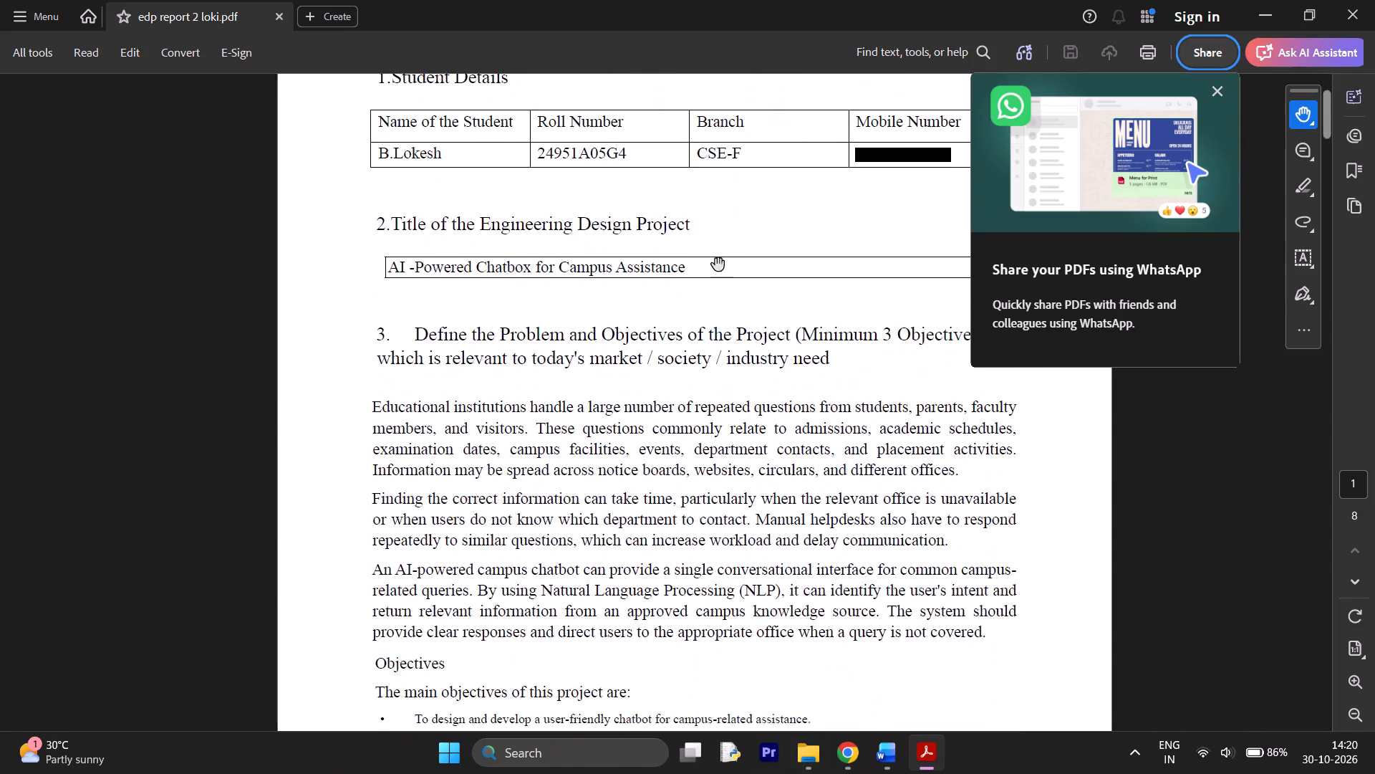
{"action": "scroll", "coordinate": [718, 264], "scroll_direction": "down", "scroll_amount": 1}
{"action": "left_click", "coordinate": [1220, 85]}
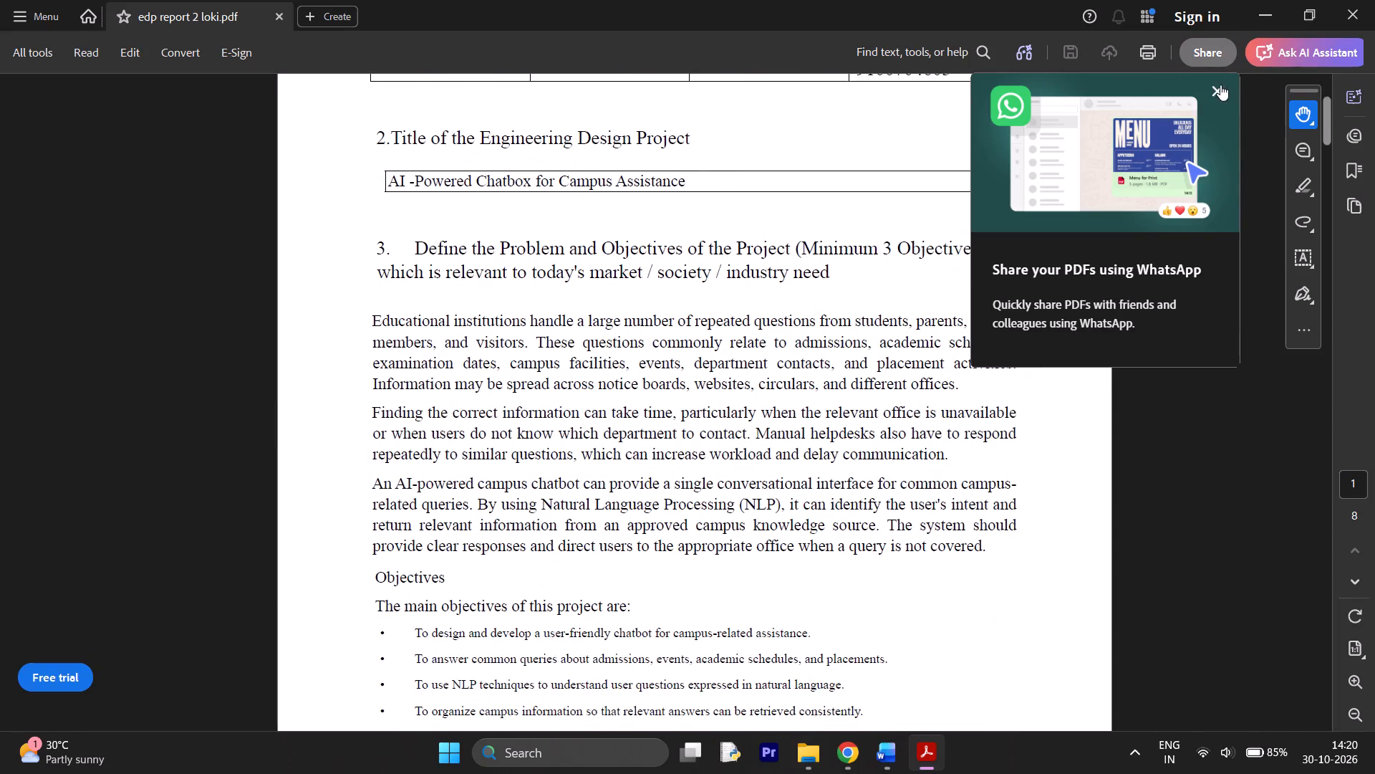
{"action": "scroll", "coordinate": [682, 397], "scroll_direction": "down", "scroll_amount": 2}
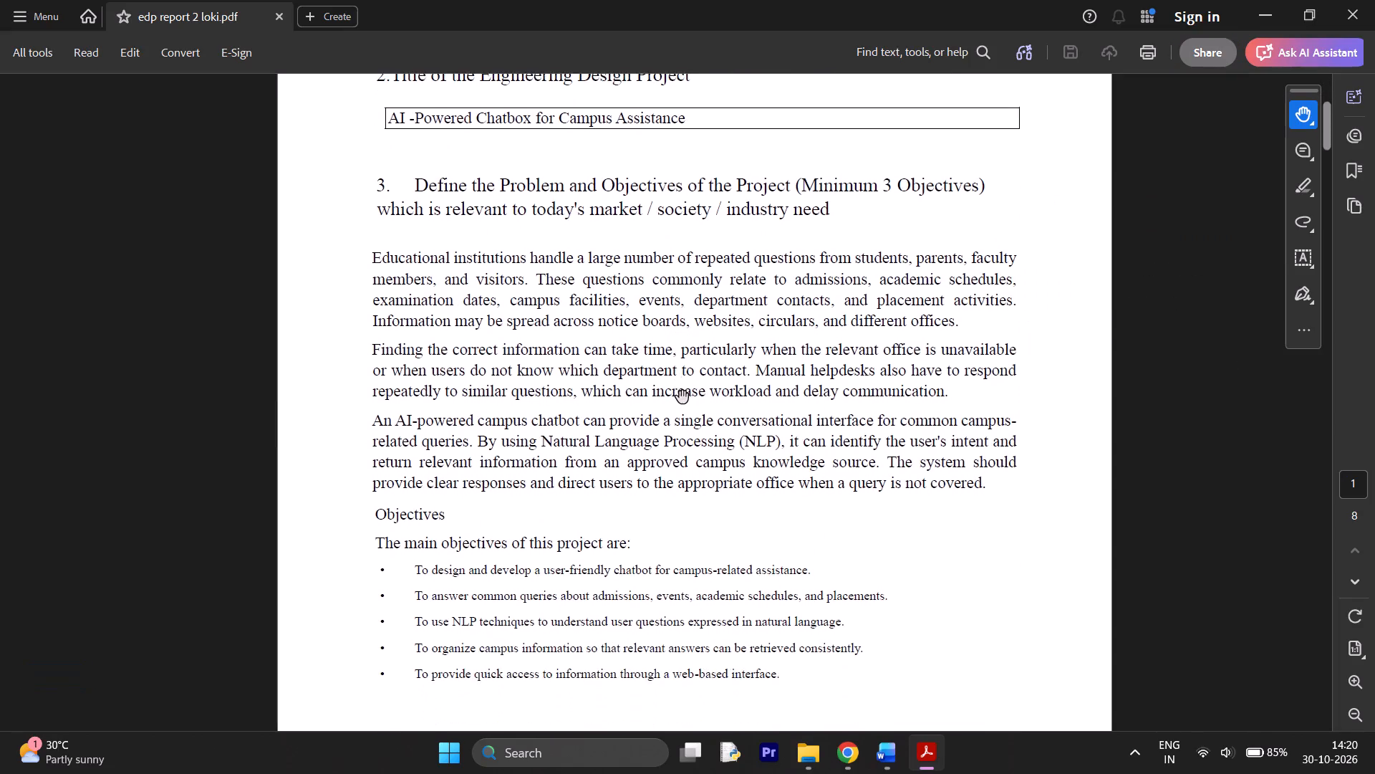
{"action": "scroll", "coordinate": [682, 397], "scroll_direction": "down", "scroll_amount": 5}
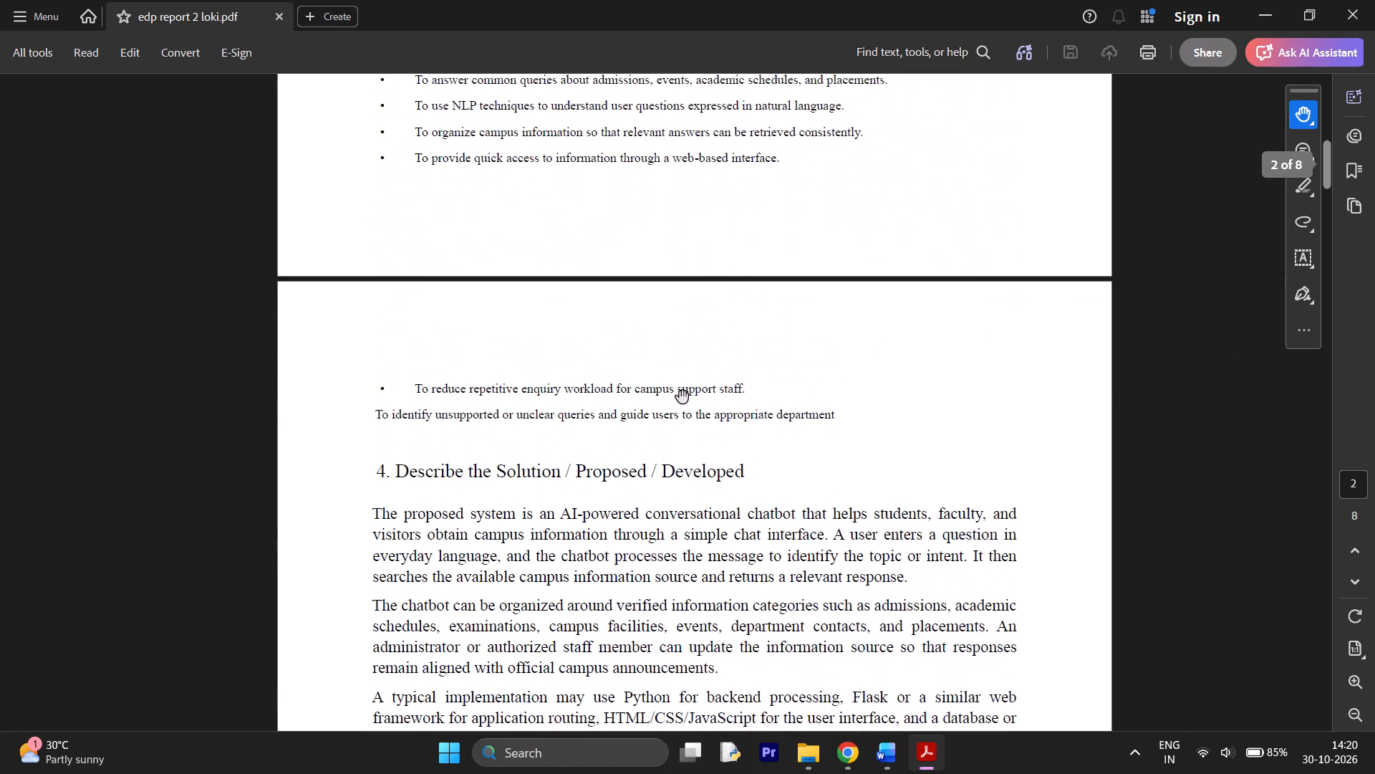
{"action": "scroll", "coordinate": [682, 397], "scroll_direction": "down", "scroll_amount": 5}
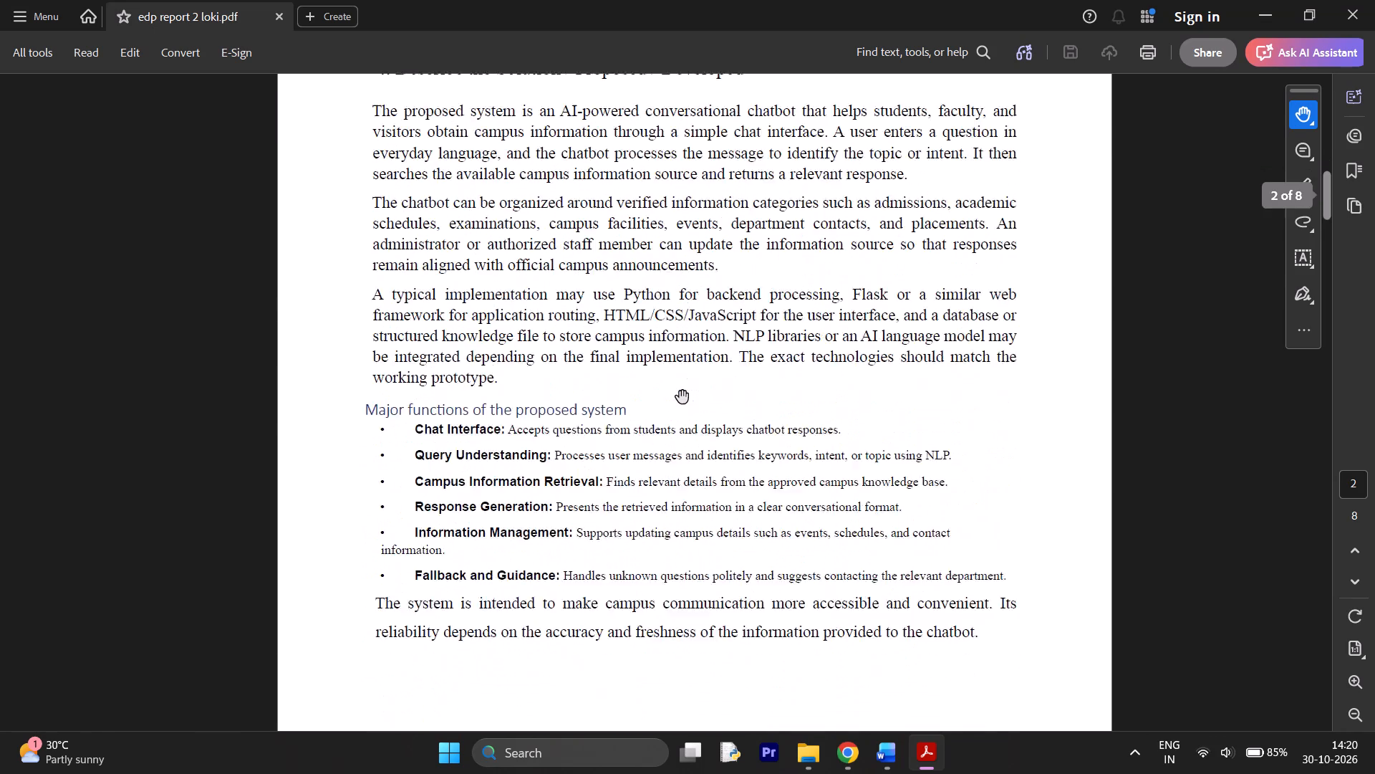
{"action": "scroll", "coordinate": [682, 397], "scroll_direction": "down", "scroll_amount": 7}
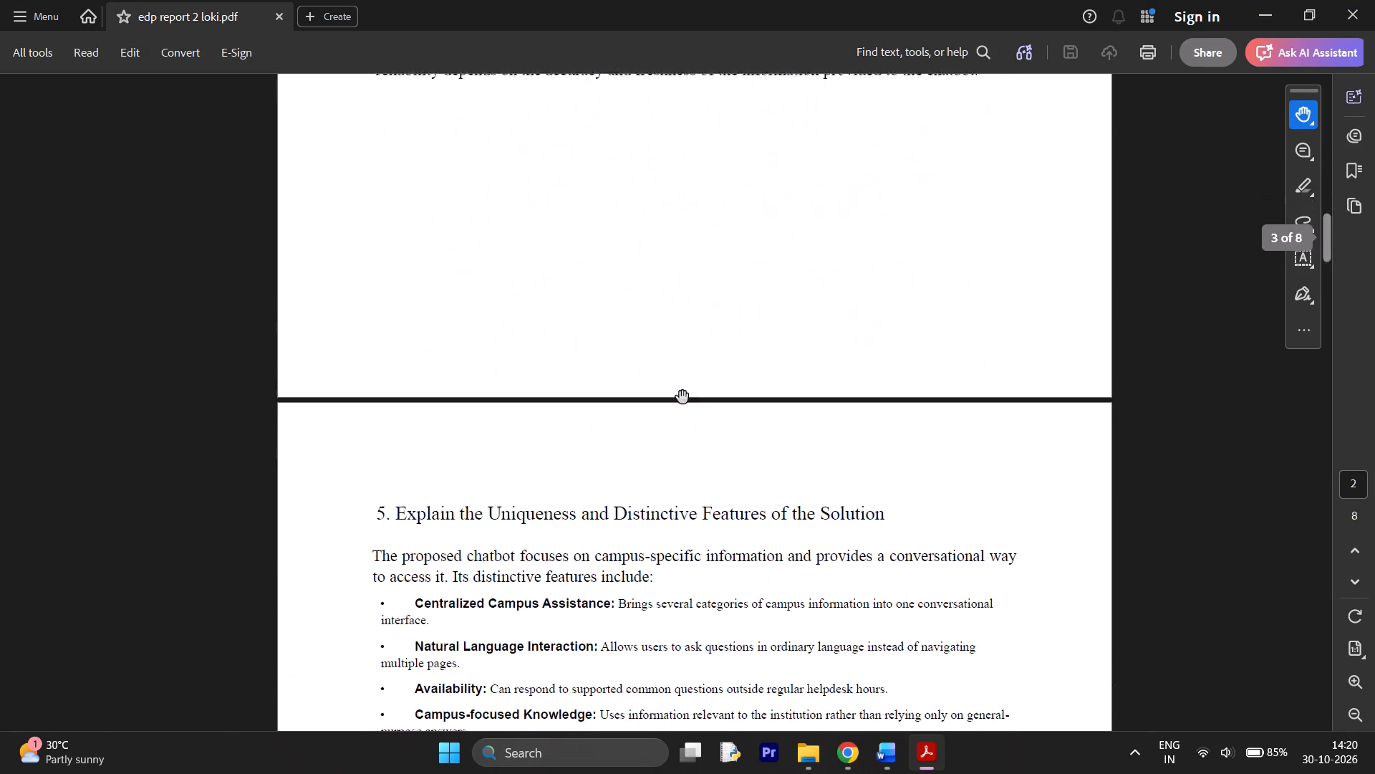
{"action": "scroll", "coordinate": [682, 397], "scroll_direction": "down", "scroll_amount": 4}
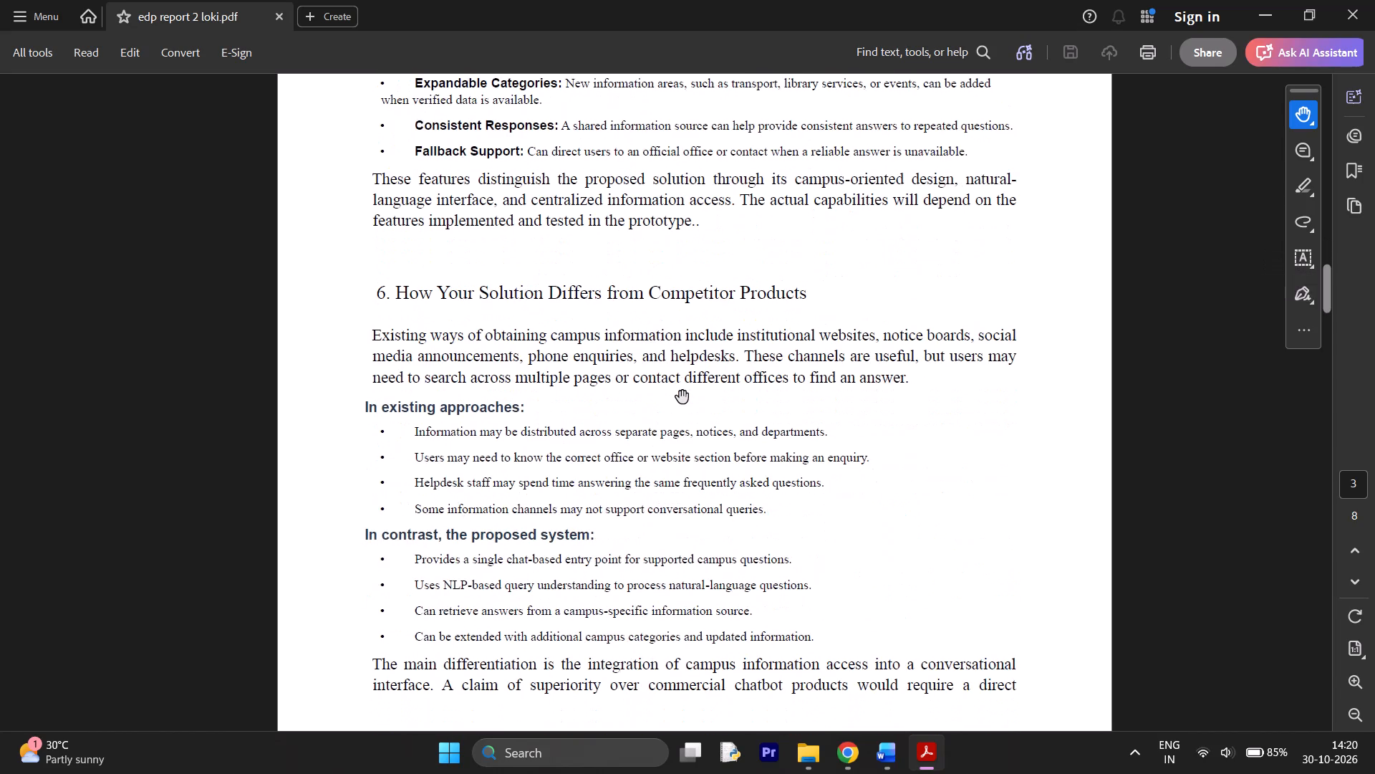
Check the layout of the System Architectural Diagram, Working Flow and Module and Database Description sections in the exported PDF.
{"action": "scroll", "coordinate": [682, 397], "scroll_direction": "down", "scroll_amount": 9}
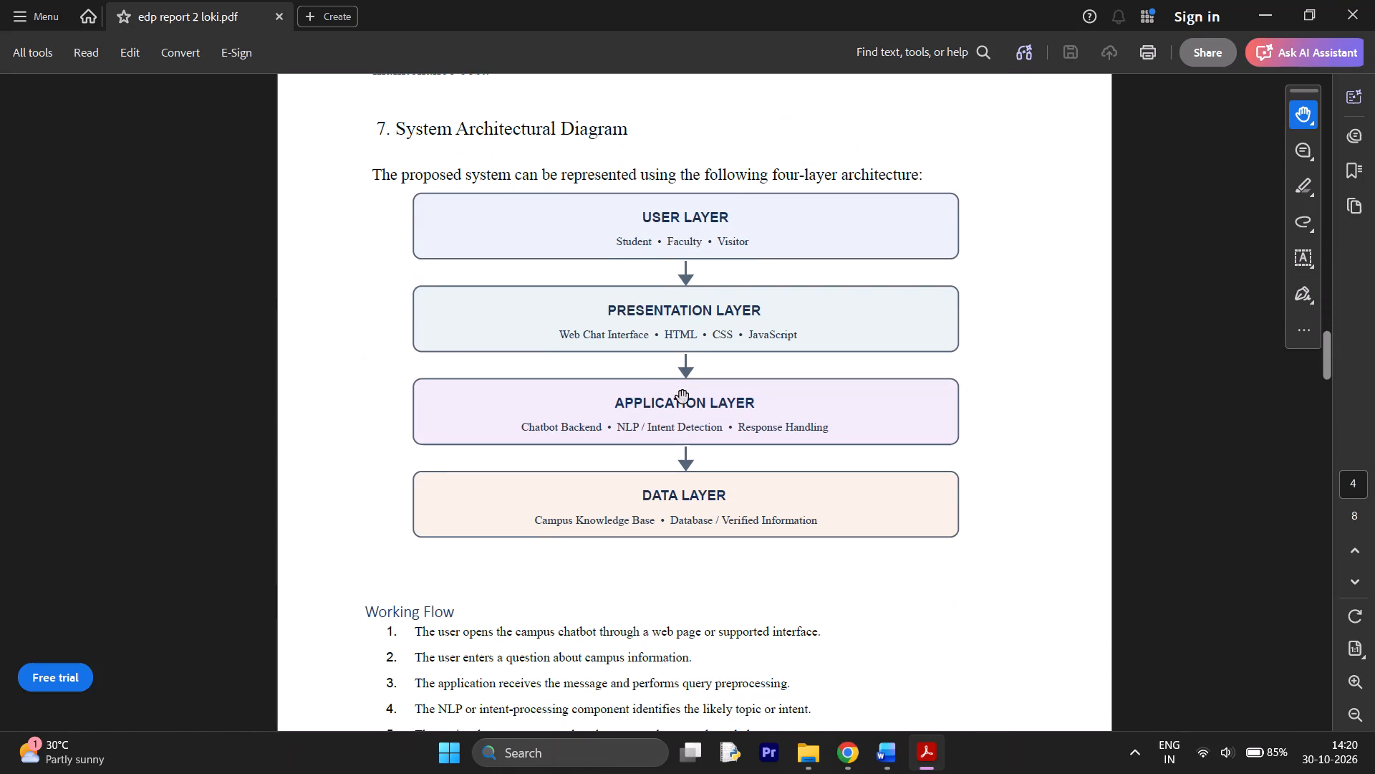
{"action": "scroll", "coordinate": [682, 397], "scroll_direction": "down", "scroll_amount": 5}
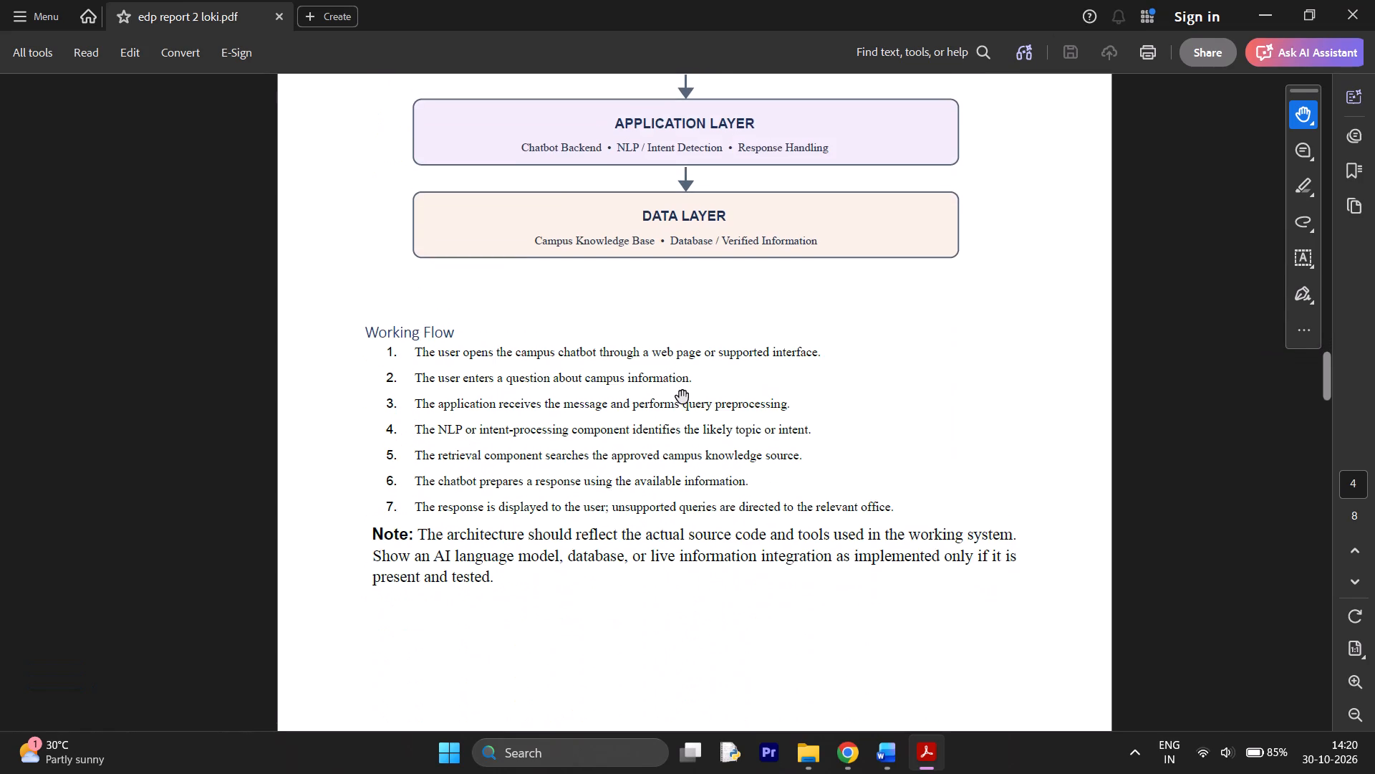
{"action": "scroll", "coordinate": [682, 397], "scroll_direction": "down", "scroll_amount": 4}
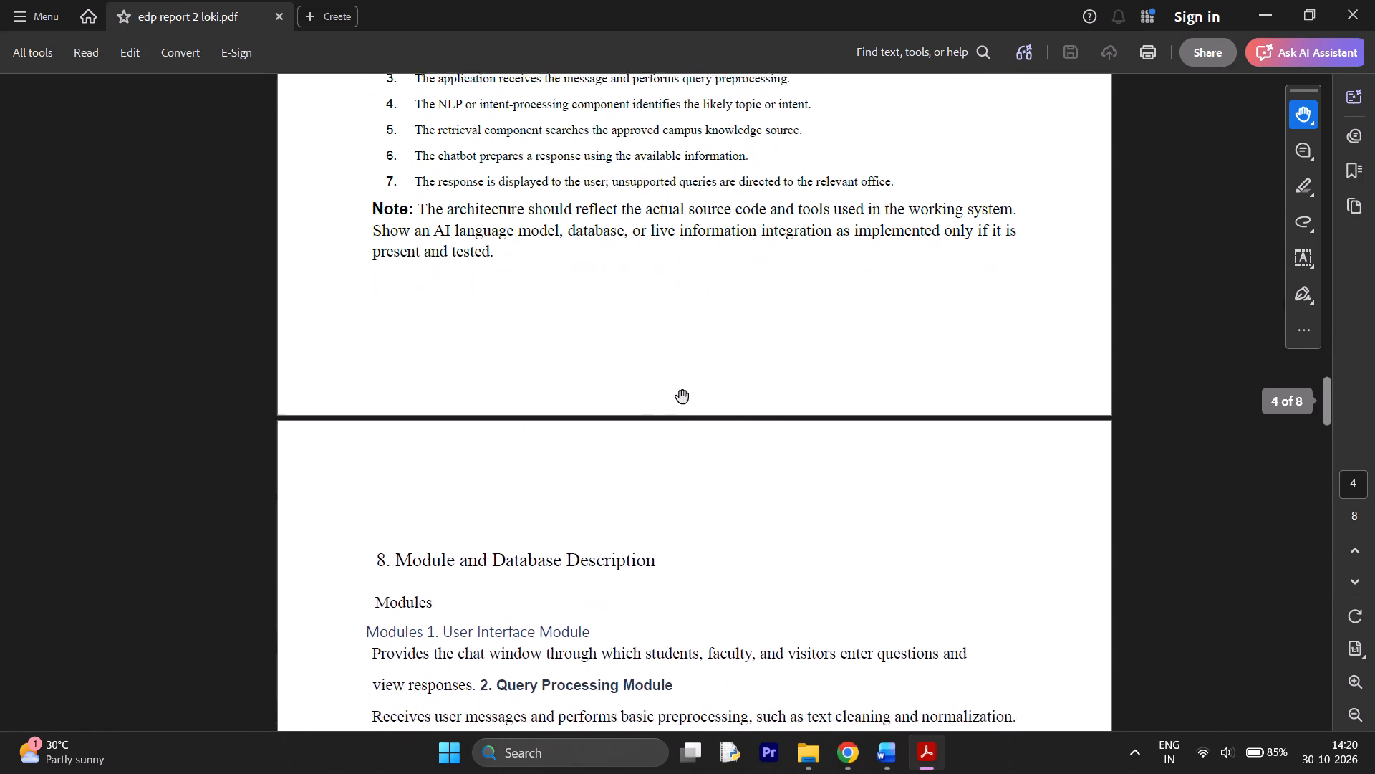
{"action": "scroll", "coordinate": [682, 397], "scroll_direction": "down", "scroll_amount": 2}
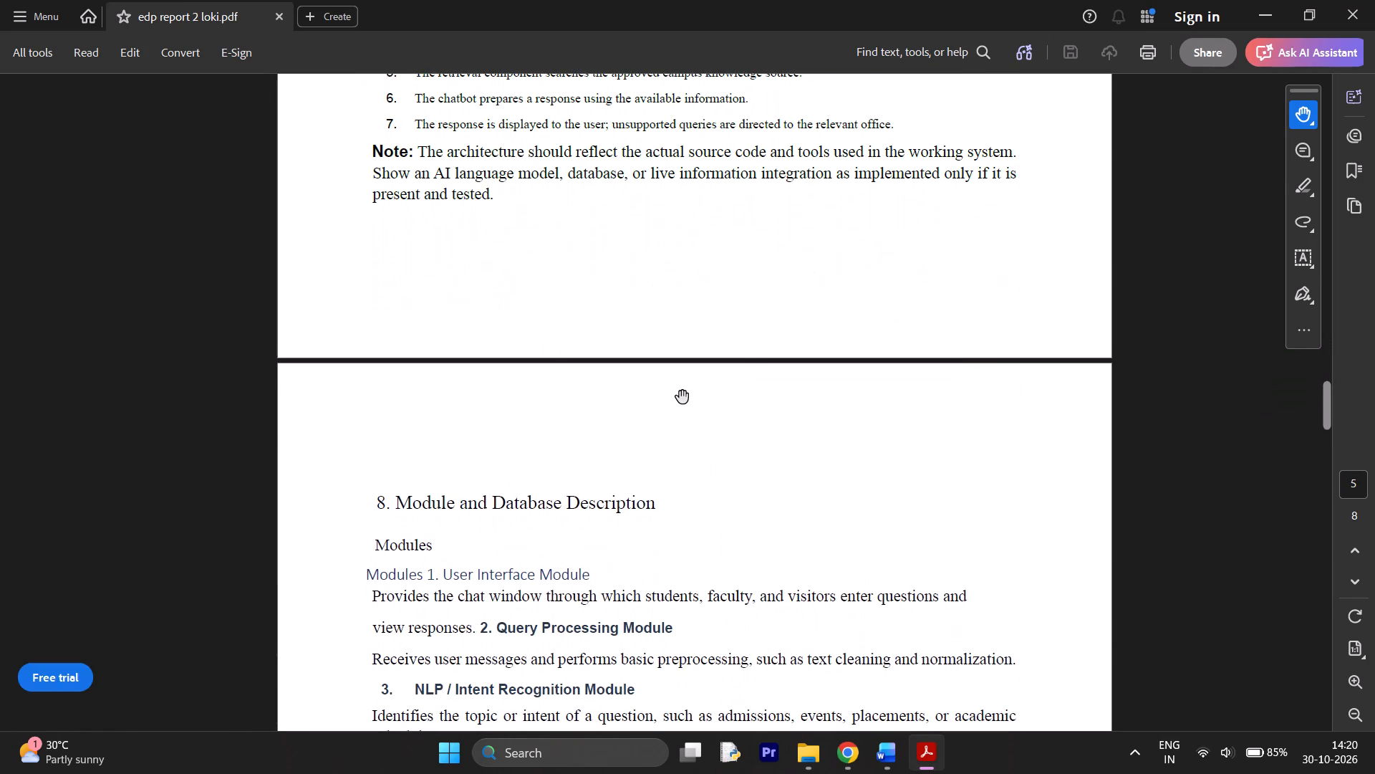
{"action": "scroll", "coordinate": [682, 397], "scroll_direction": "down", "scroll_amount": 4}
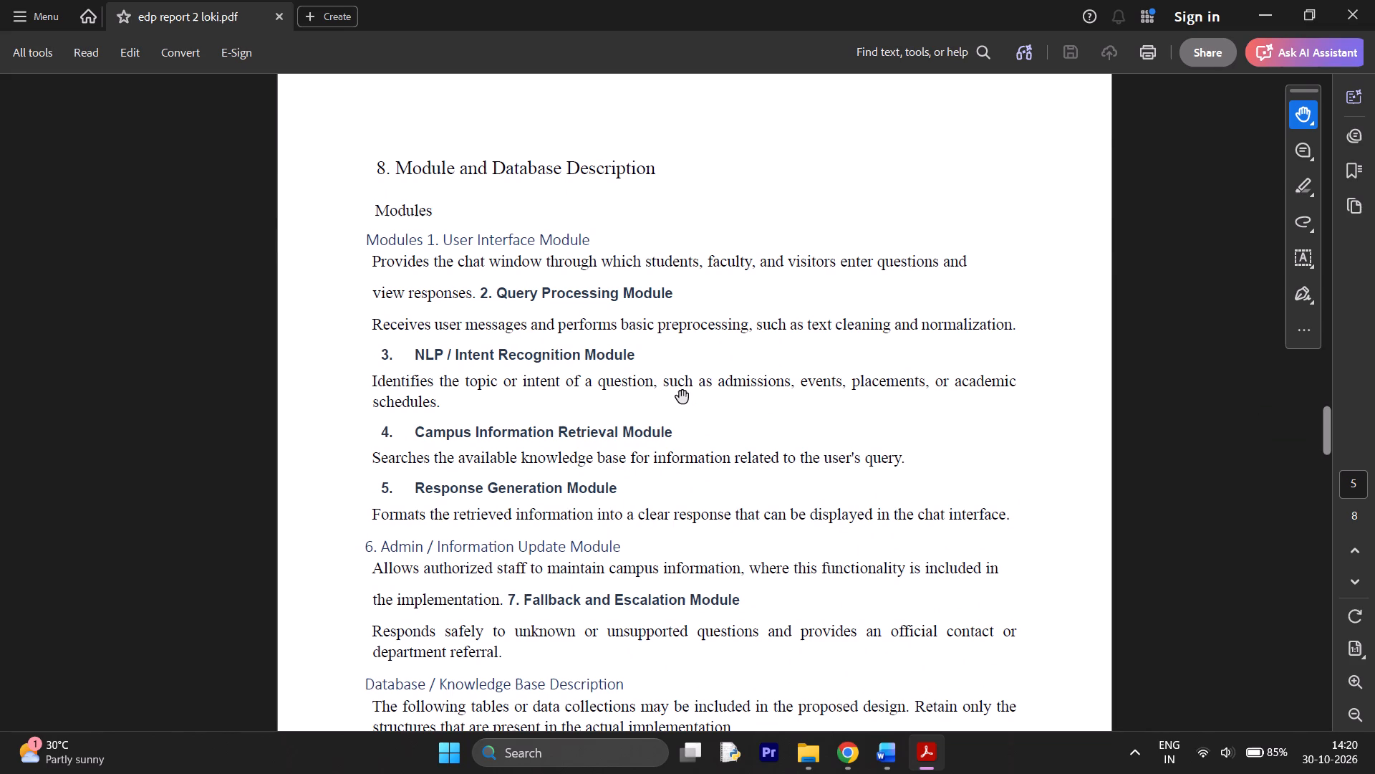
{"action": "scroll", "coordinate": [682, 397], "scroll_direction": "down", "scroll_amount": 2}
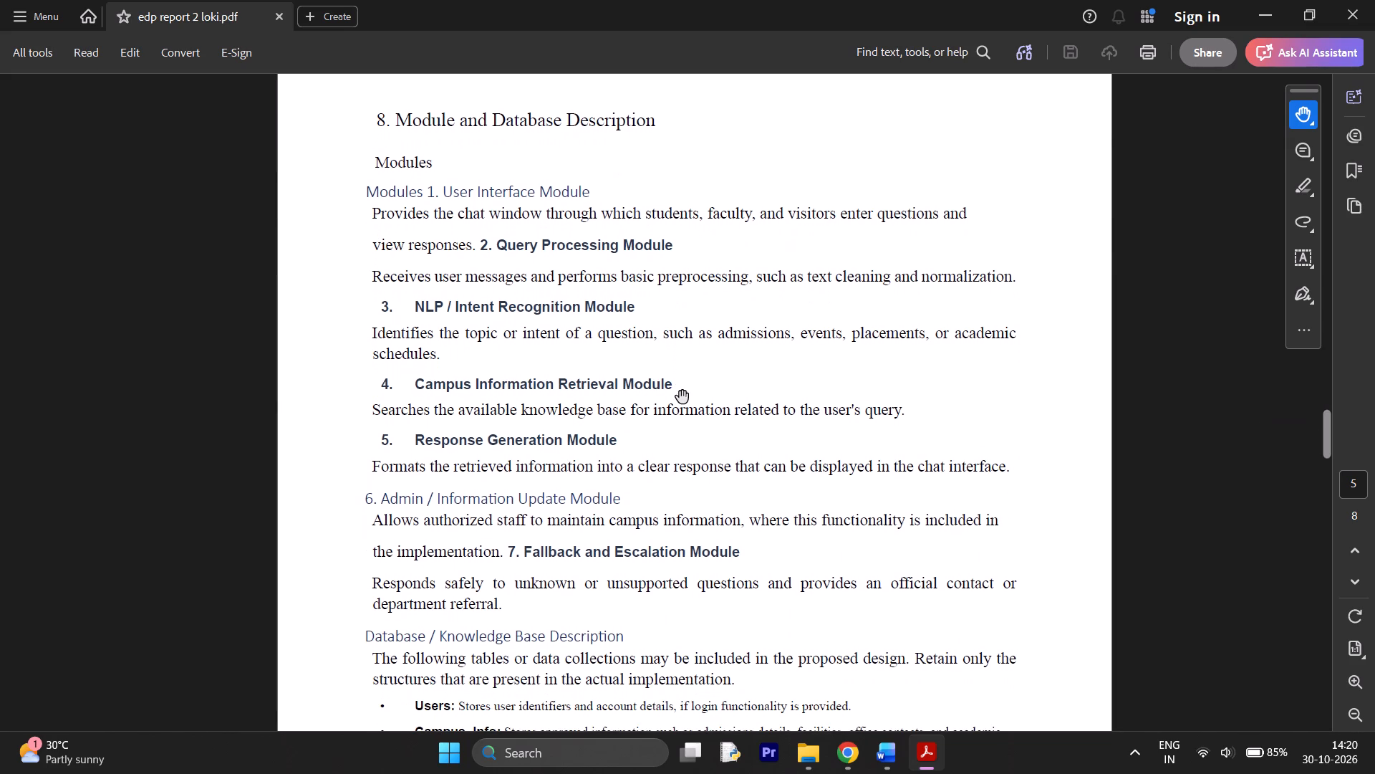
{"action": "scroll", "coordinate": [682, 397], "scroll_direction": "down", "scroll_amount": 3}
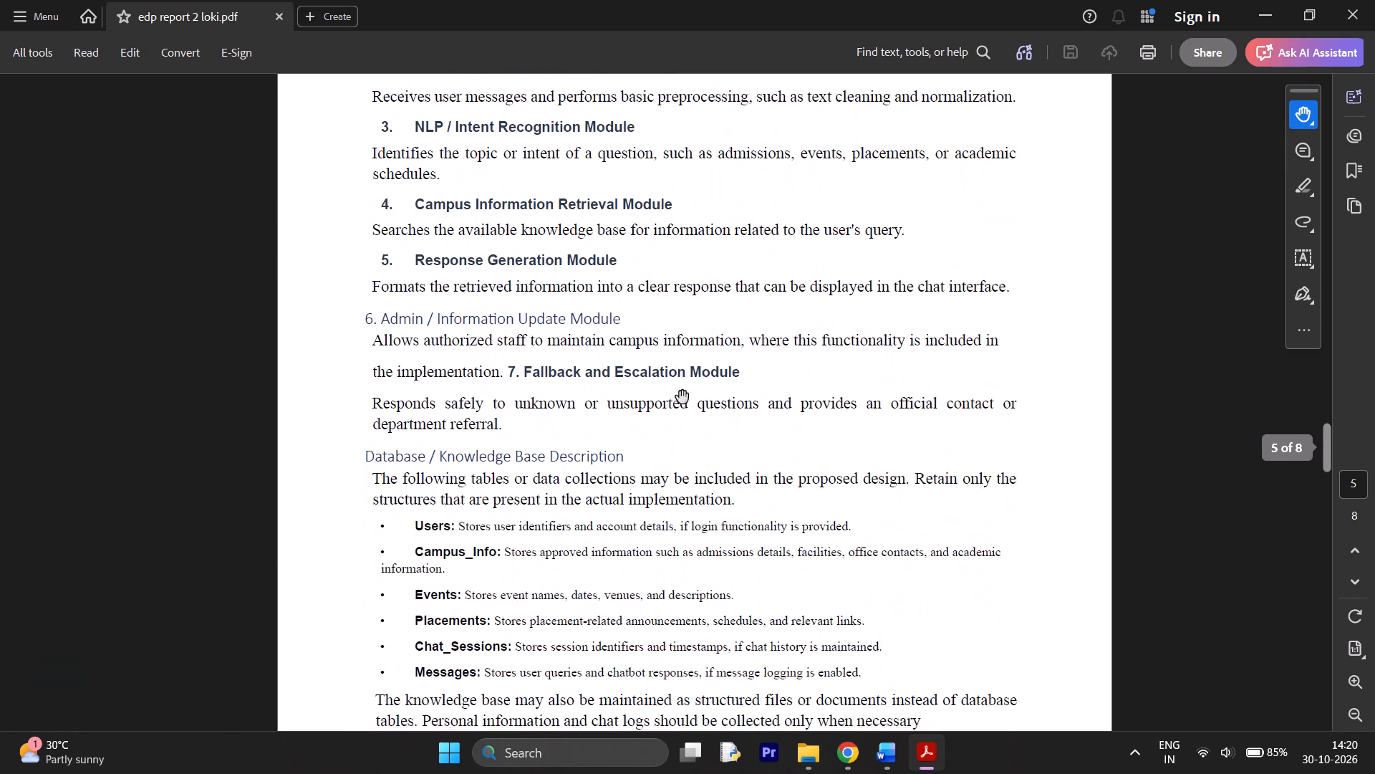
{"action": "scroll", "coordinate": [682, 397], "scroll_direction": "down", "scroll_amount": 4}
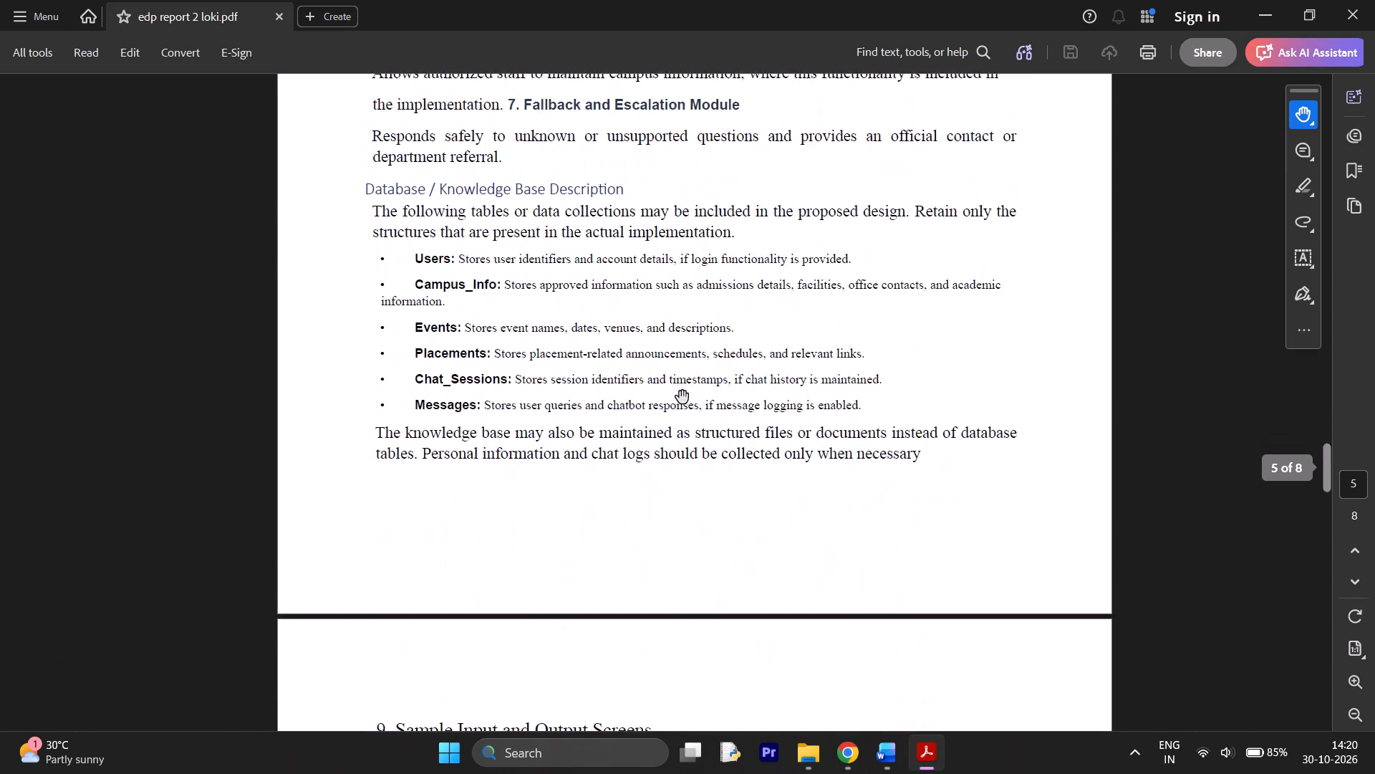
{"action": "scroll", "coordinate": [682, 397], "scroll_direction": "down", "scroll_amount": 7}
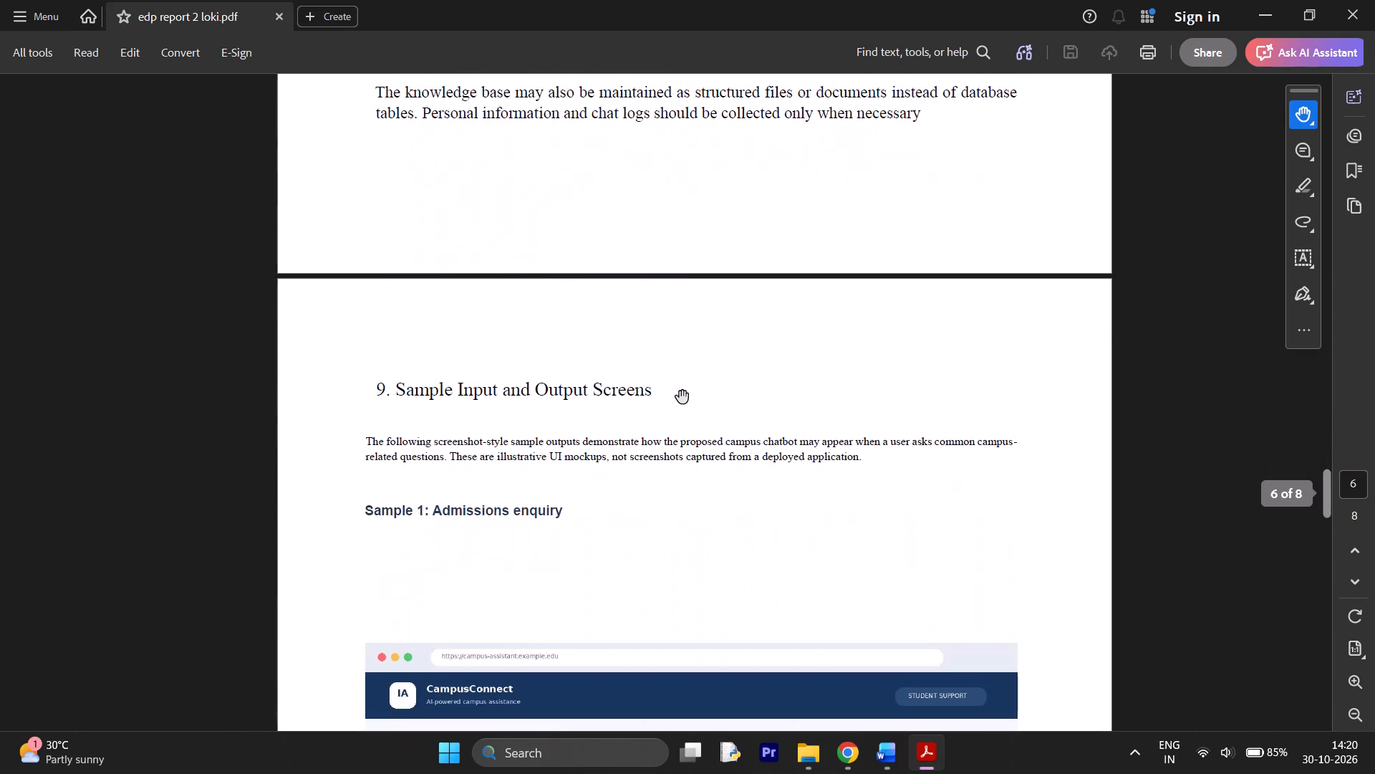
{"action": "scroll", "coordinate": [682, 397], "scroll_direction": "down", "scroll_amount": 4}
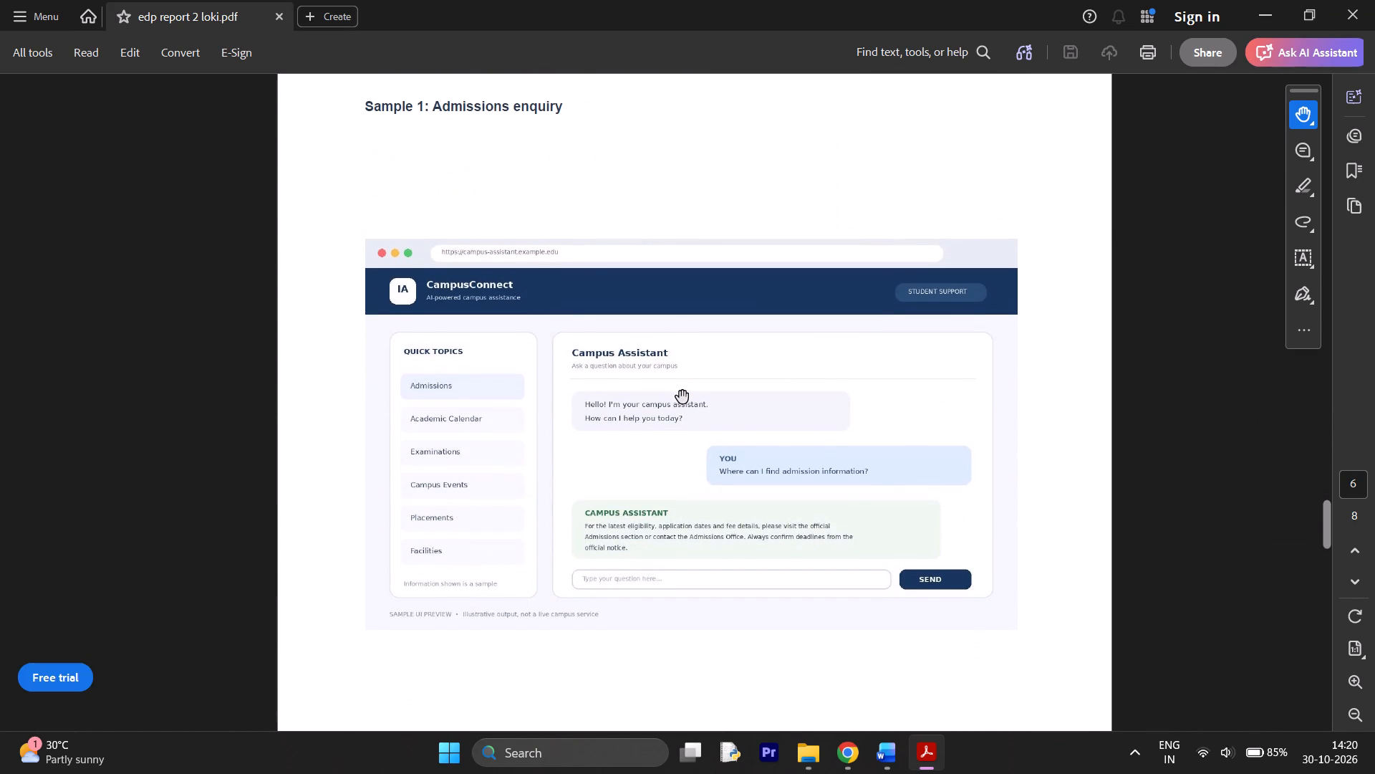
{"action": "scroll", "coordinate": [682, 397], "scroll_direction": "down", "scroll_amount": 4}
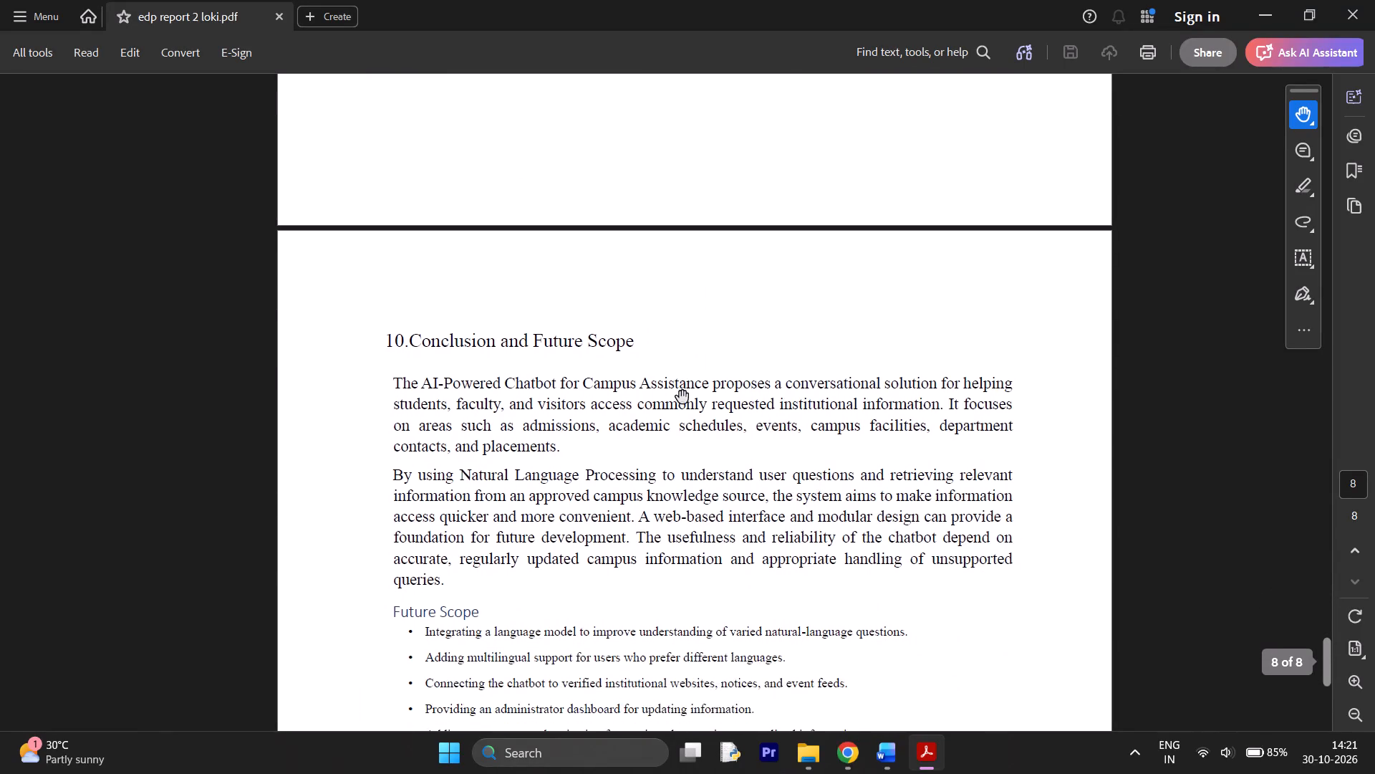
Review the PDF's Conclusion and Future Scope, References and mentor signature lines, and recheck the Module and Database Description section.
{"action": "scroll", "coordinate": [682, 397], "scroll_direction": "down", "scroll_amount": 7}
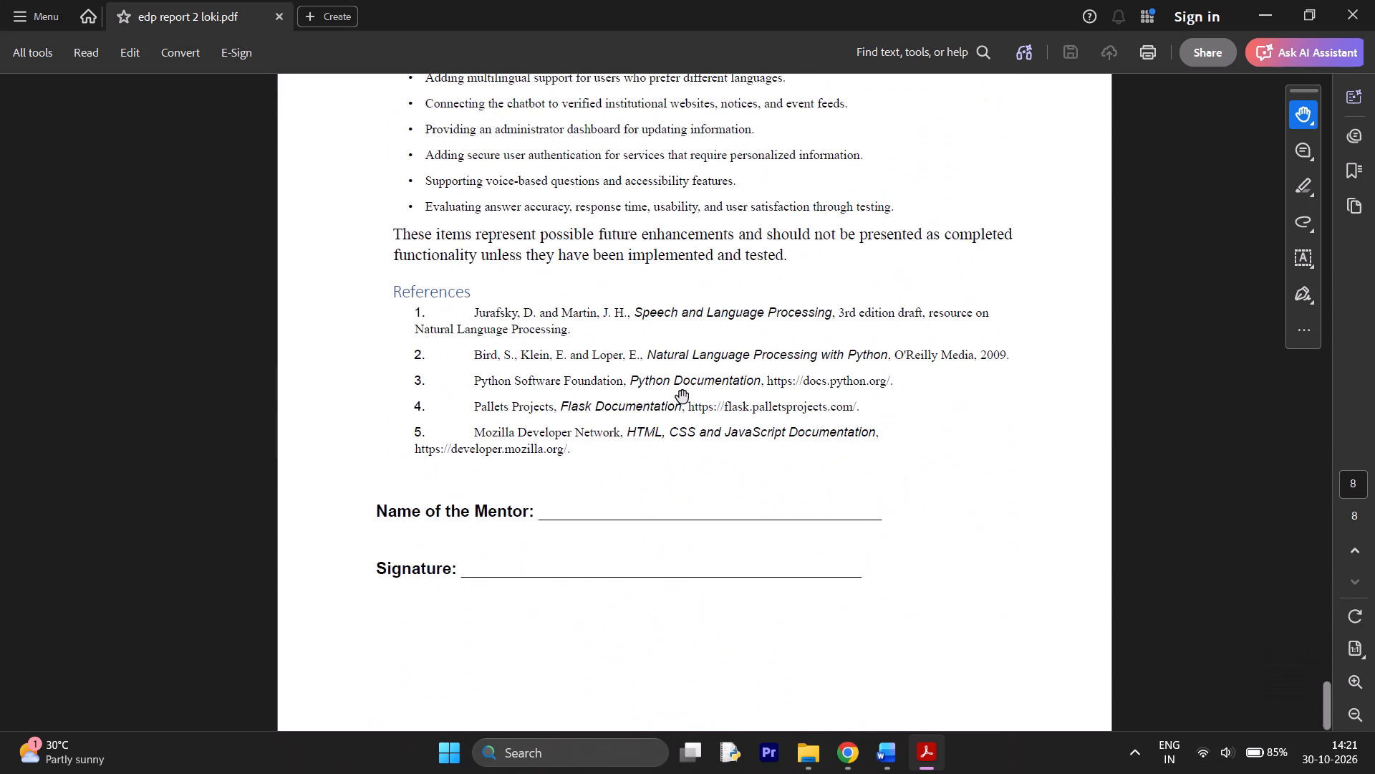
{"action": "scroll", "coordinate": [682, 397], "scroll_direction": "up", "scroll_amount": 7}
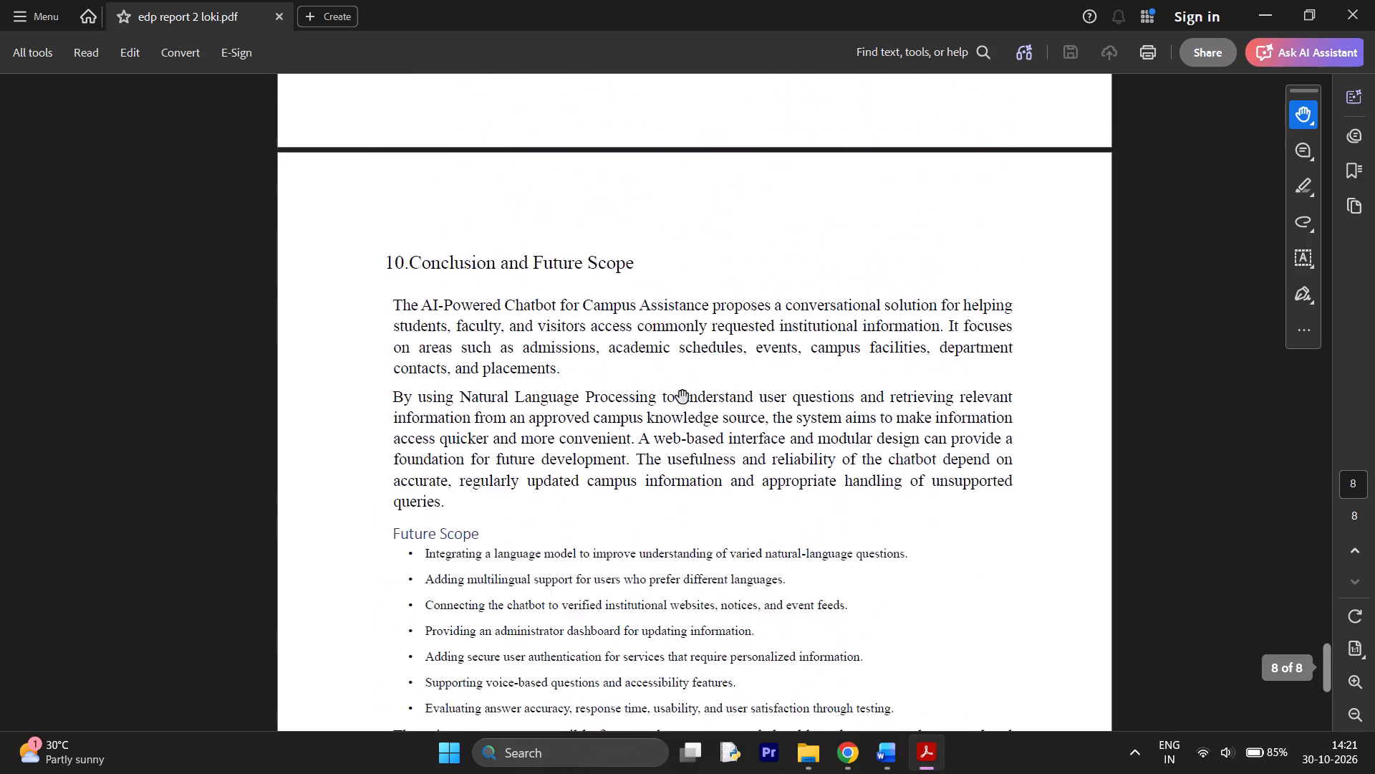
{"action": "scroll", "coordinate": [682, 397], "scroll_direction": "up", "scroll_amount": 9}
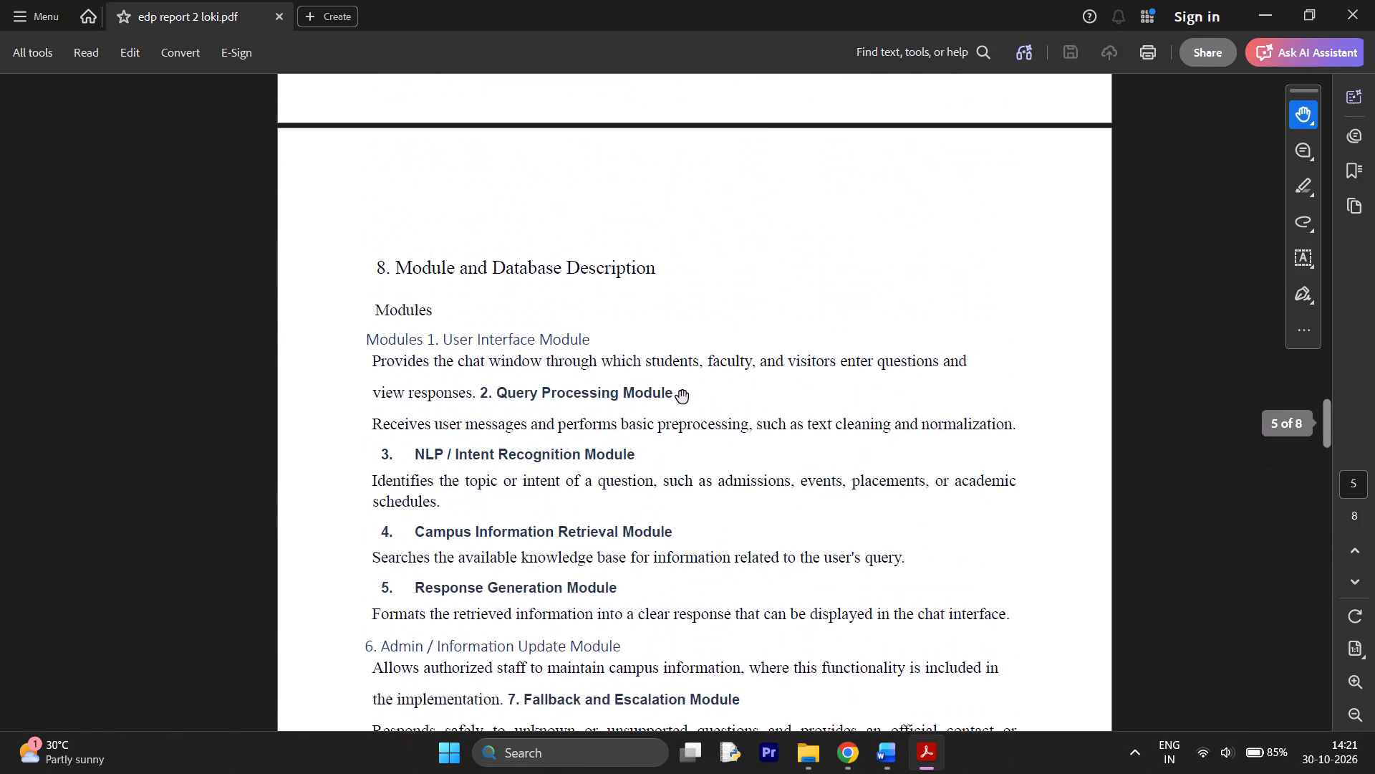
{"action": "scroll", "coordinate": [682, 397], "scroll_direction": "up", "scroll_amount": 1}
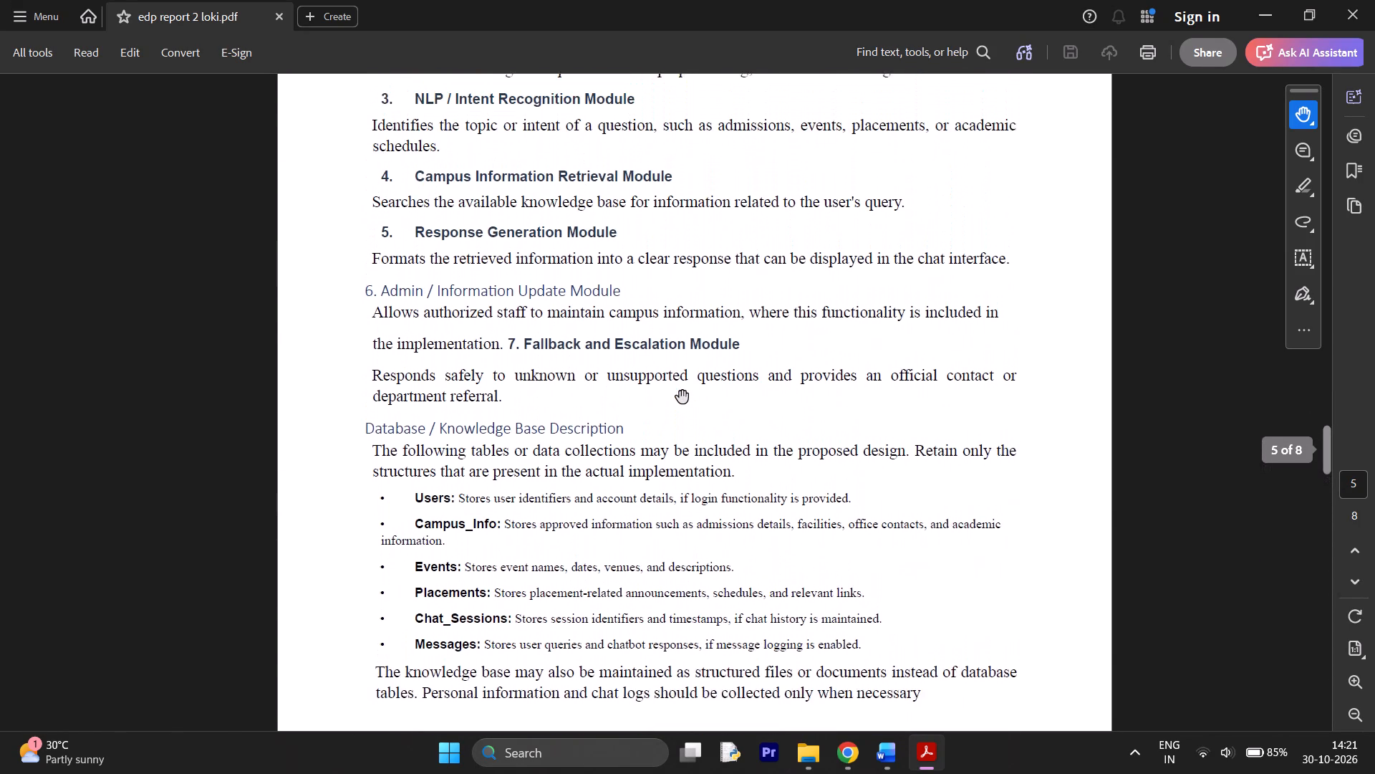
{"action": "scroll", "coordinate": [682, 397], "scroll_direction": "up", "scroll_amount": 1}
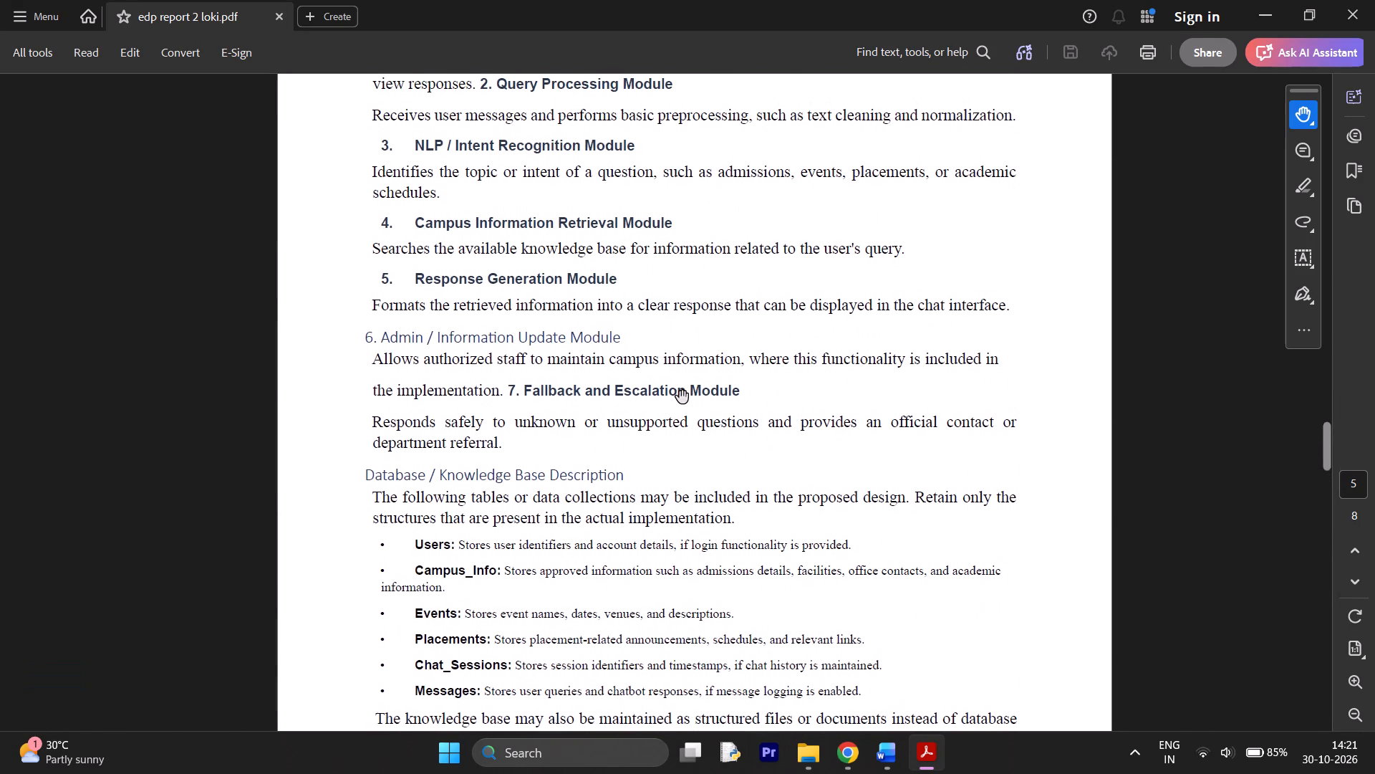
{"action": "scroll", "coordinate": [682, 397], "scroll_direction": "up", "scroll_amount": 1}
{"action": "scroll", "coordinate": [1100, 113], "scroll_direction": "right", "scroll_amount": 1}
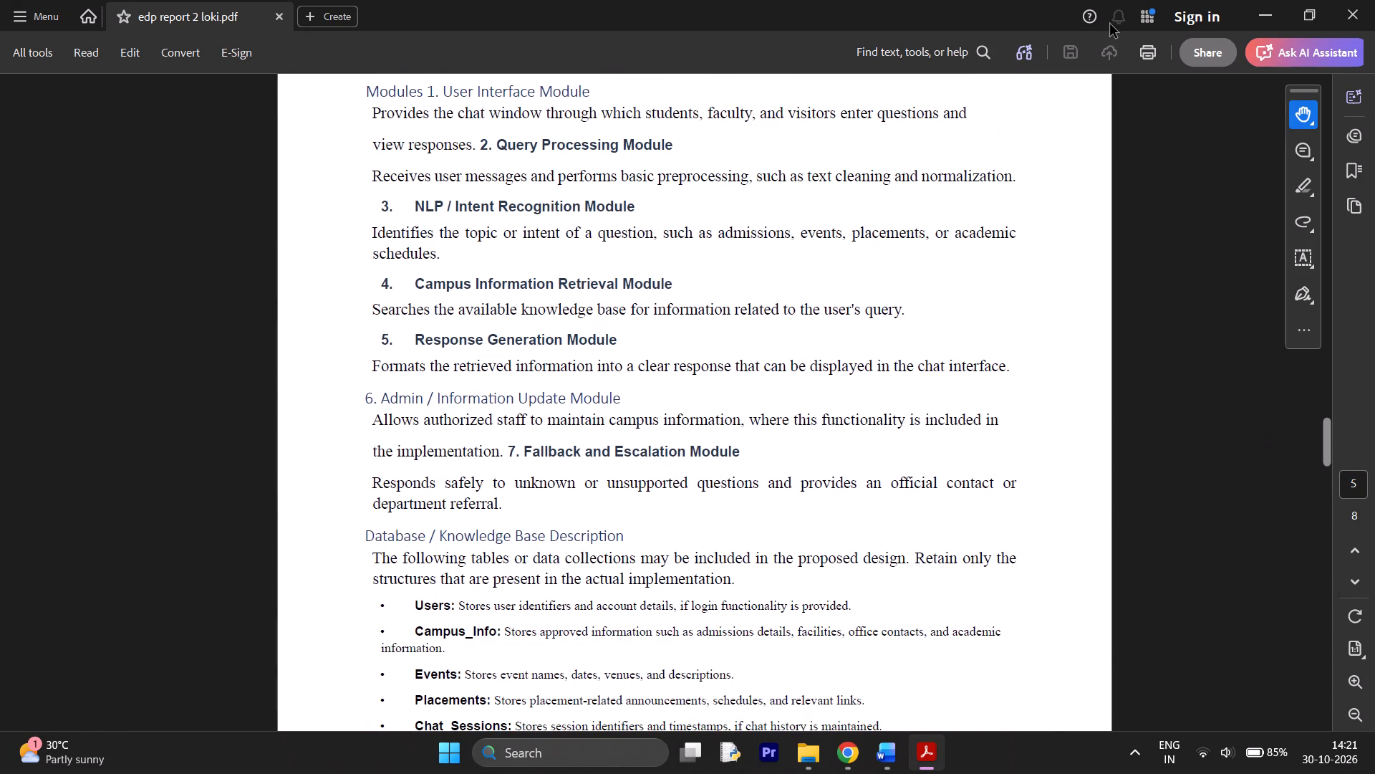
View the sharing options for the edp report 2 loki PDF and close them without sharing.
{"action": "left_click", "coordinate": [1192, 59]}
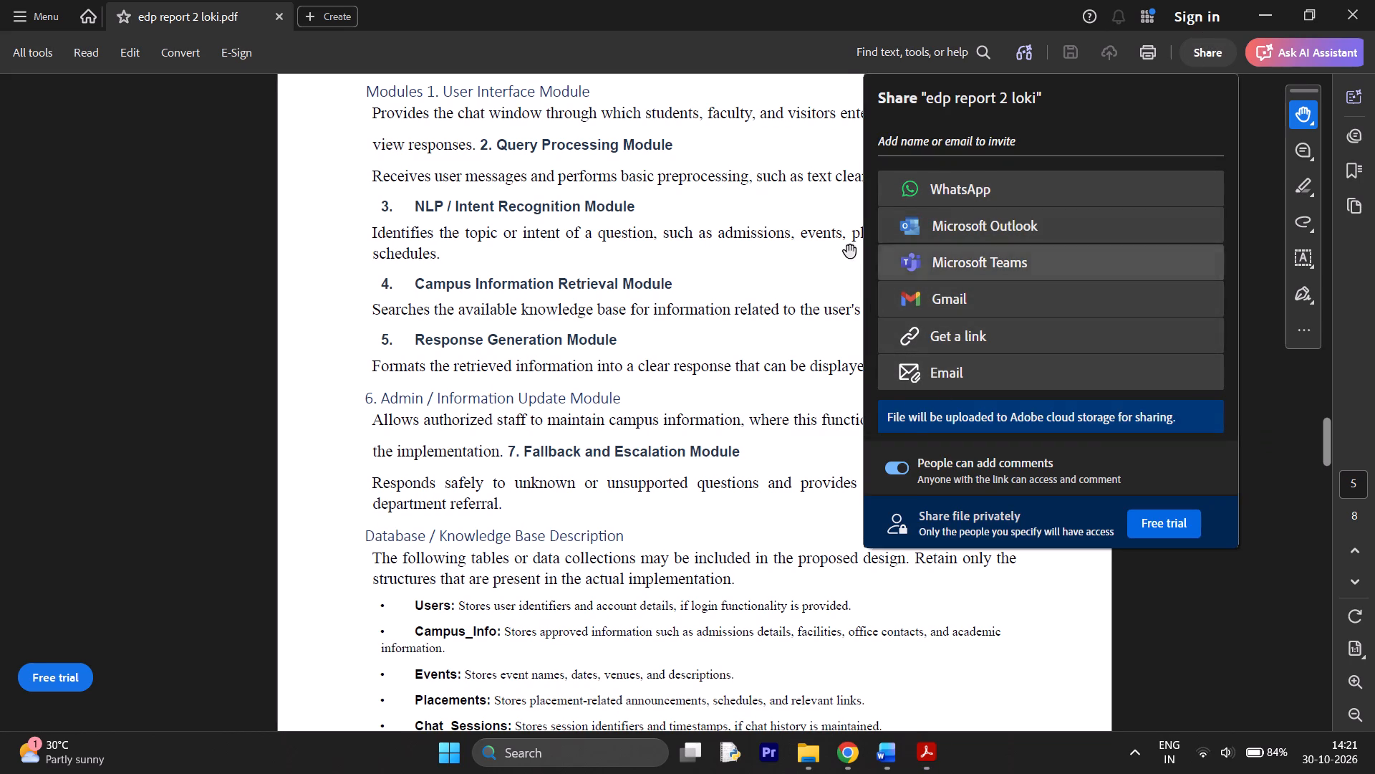
{"action": "left_click", "coordinate": [1133, 614]}
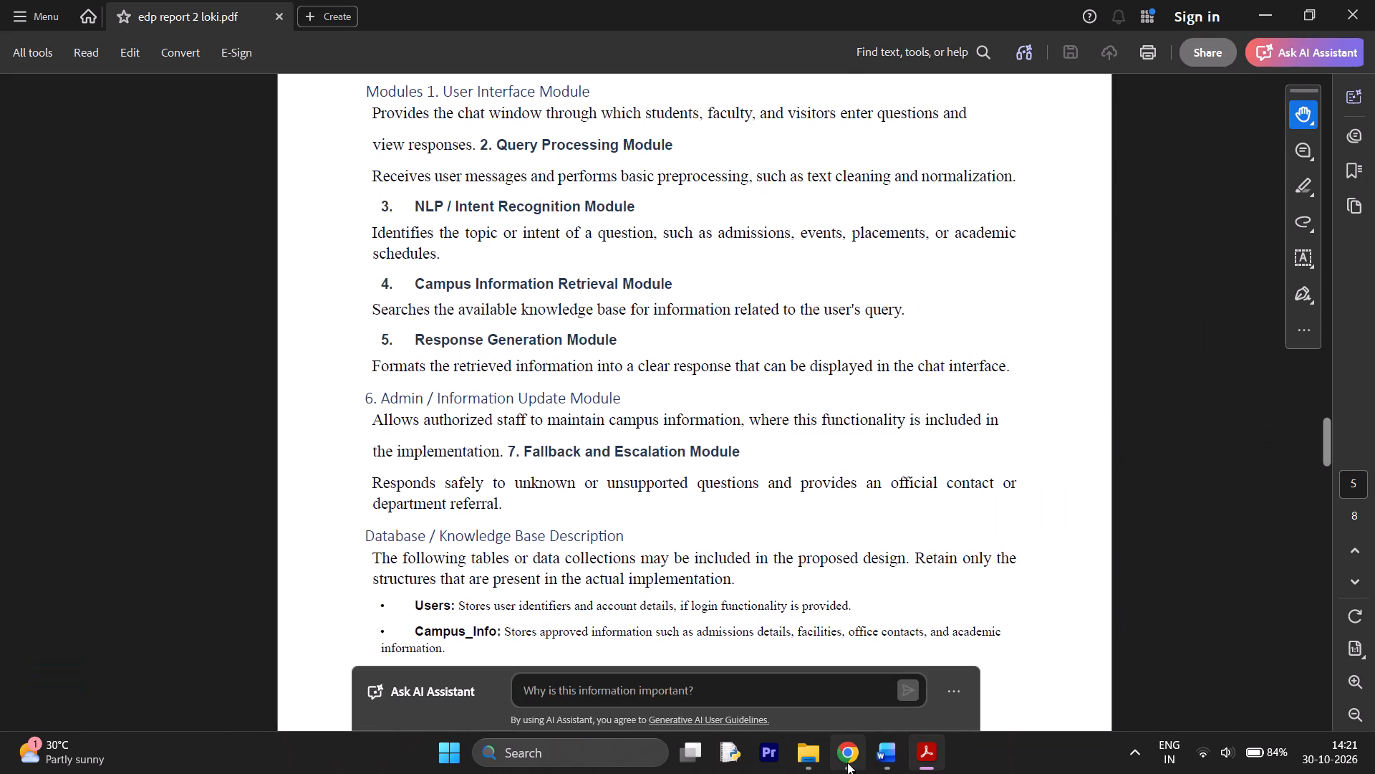
Switch to Chrome, close the Telegram tab showing the Medha AI image, and look up Telegram Web in a new tab.
{"action": "left_click", "coordinate": [848, 763]}
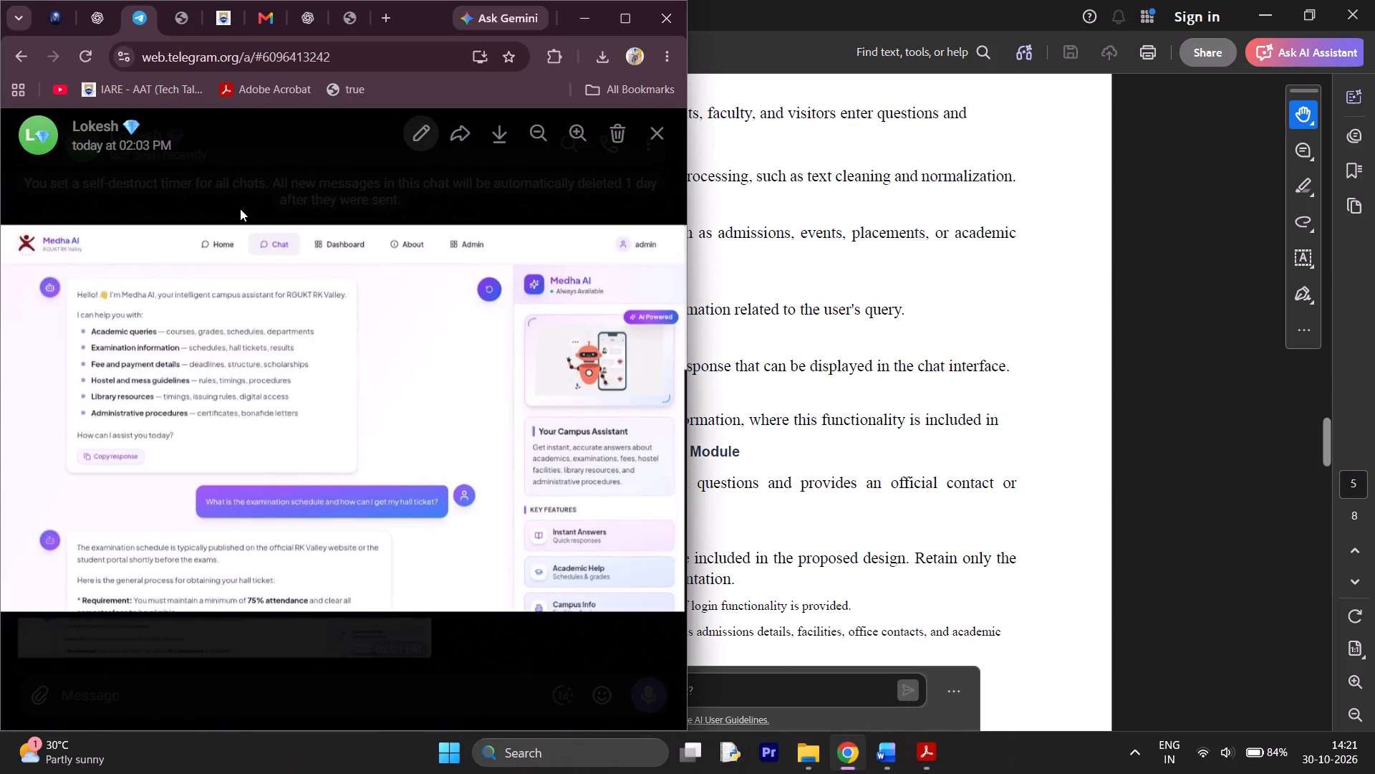
{"action": "left_click", "coordinate": [139, 19]}
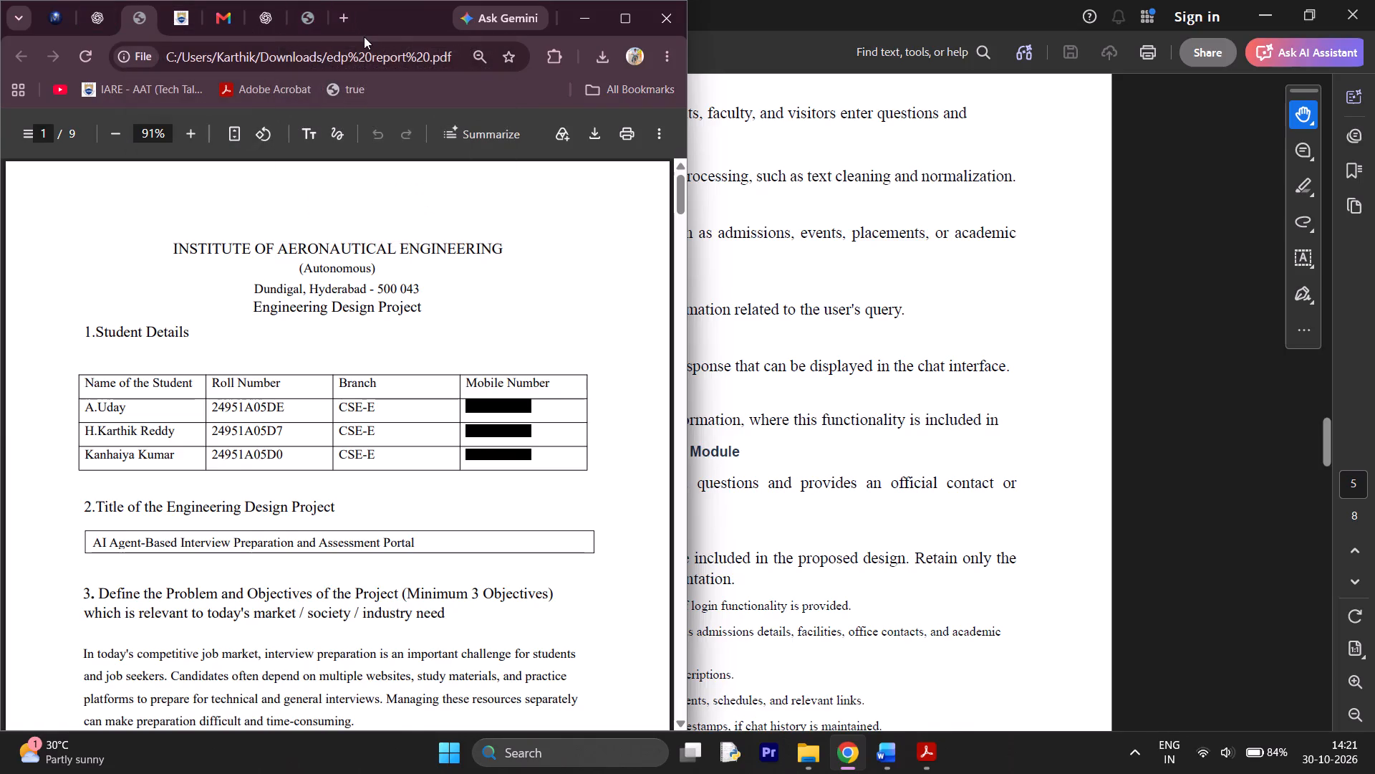
{"action": "key", "text": "ctrl+z"}
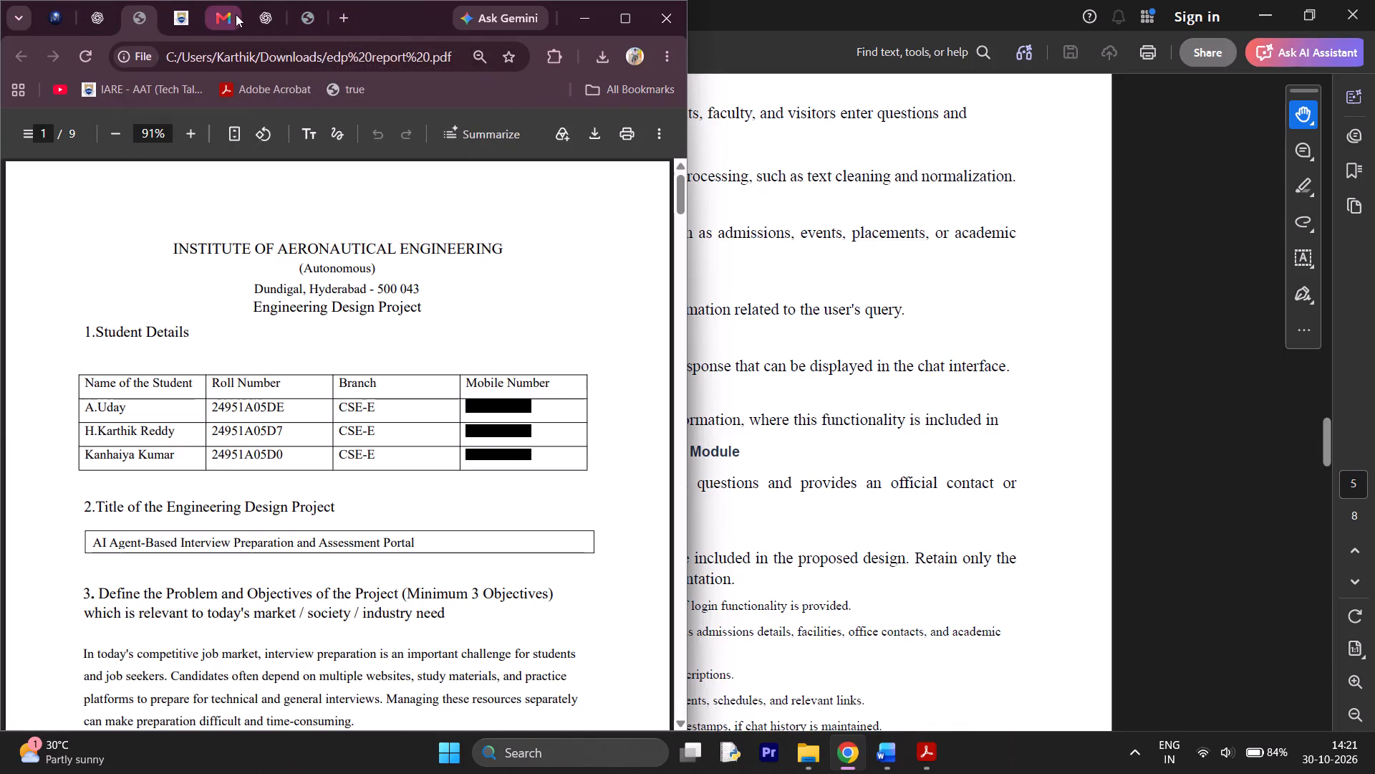
{"action": "left_click", "coordinate": [342, 18]}
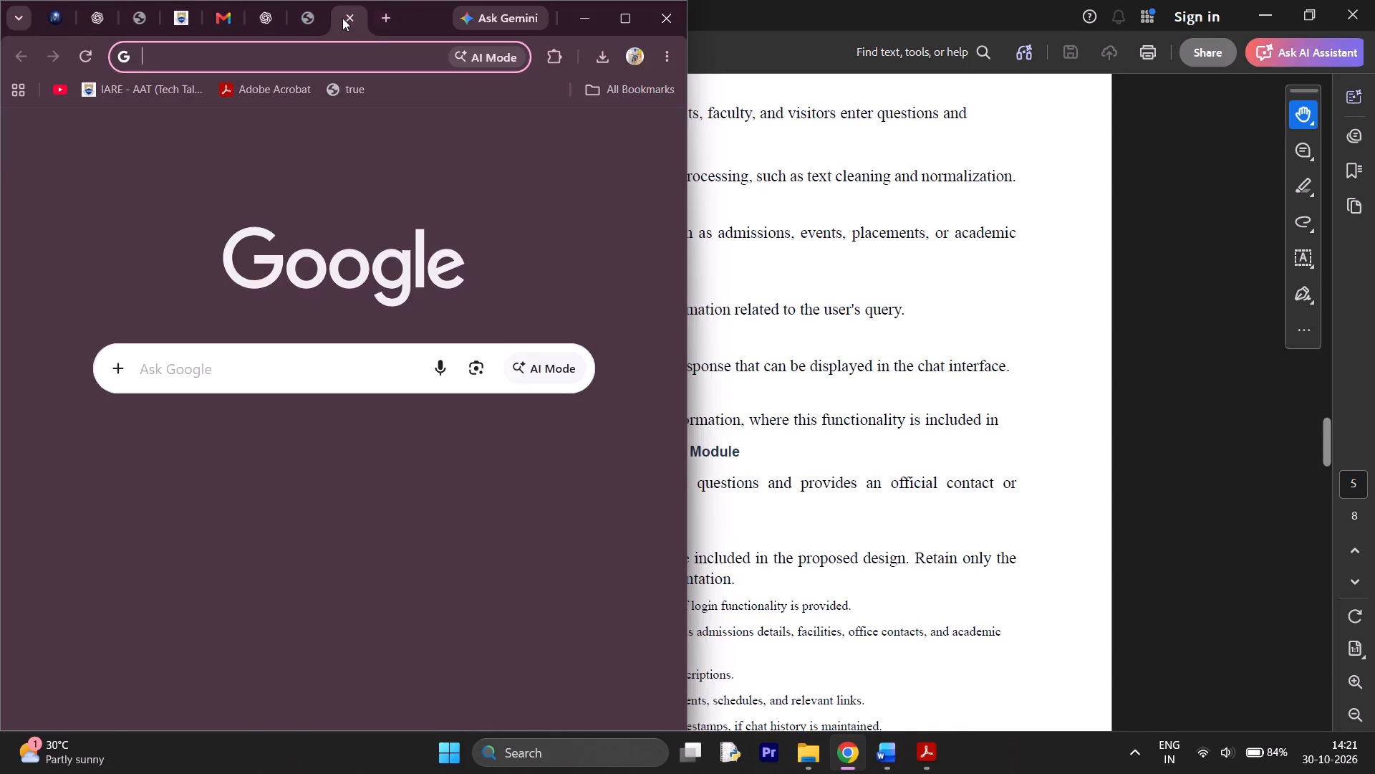
{"action": "left_click", "coordinate": [301, 48]}
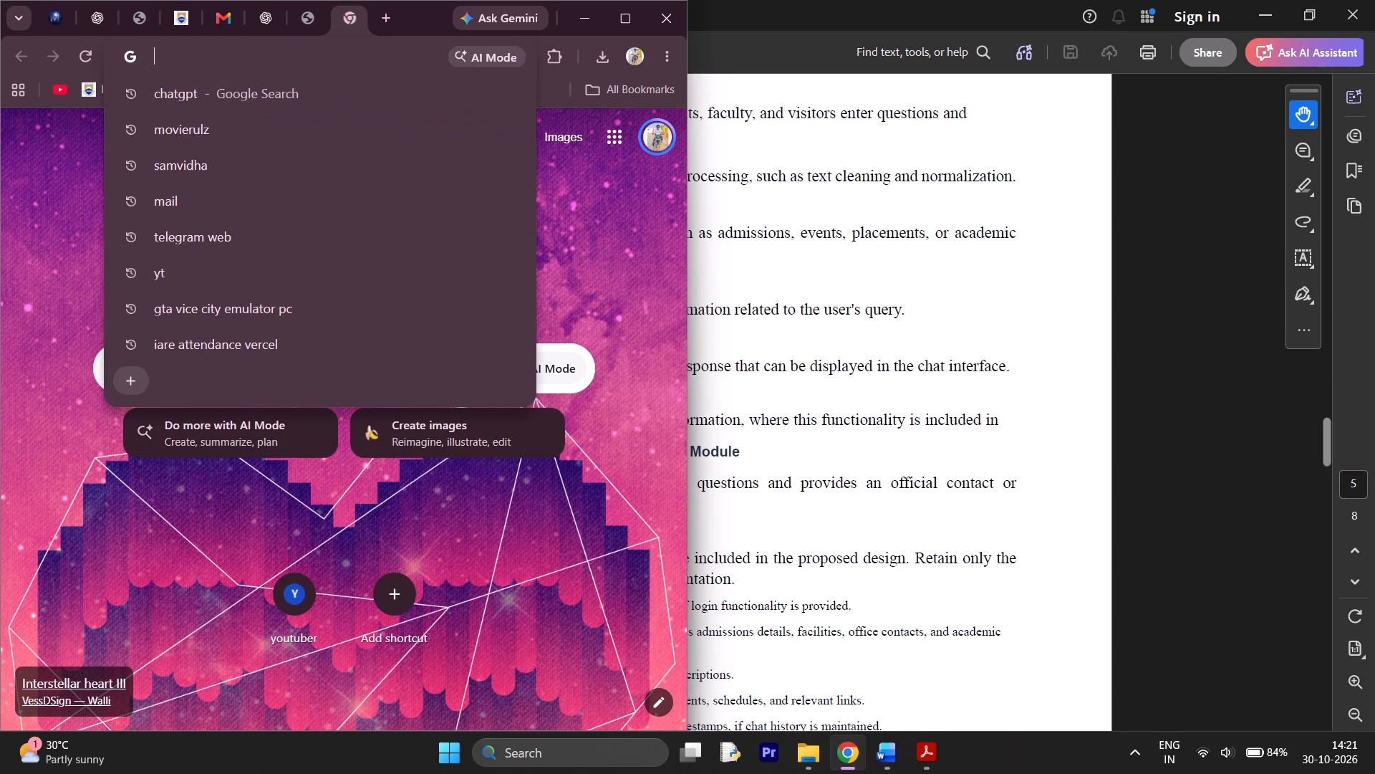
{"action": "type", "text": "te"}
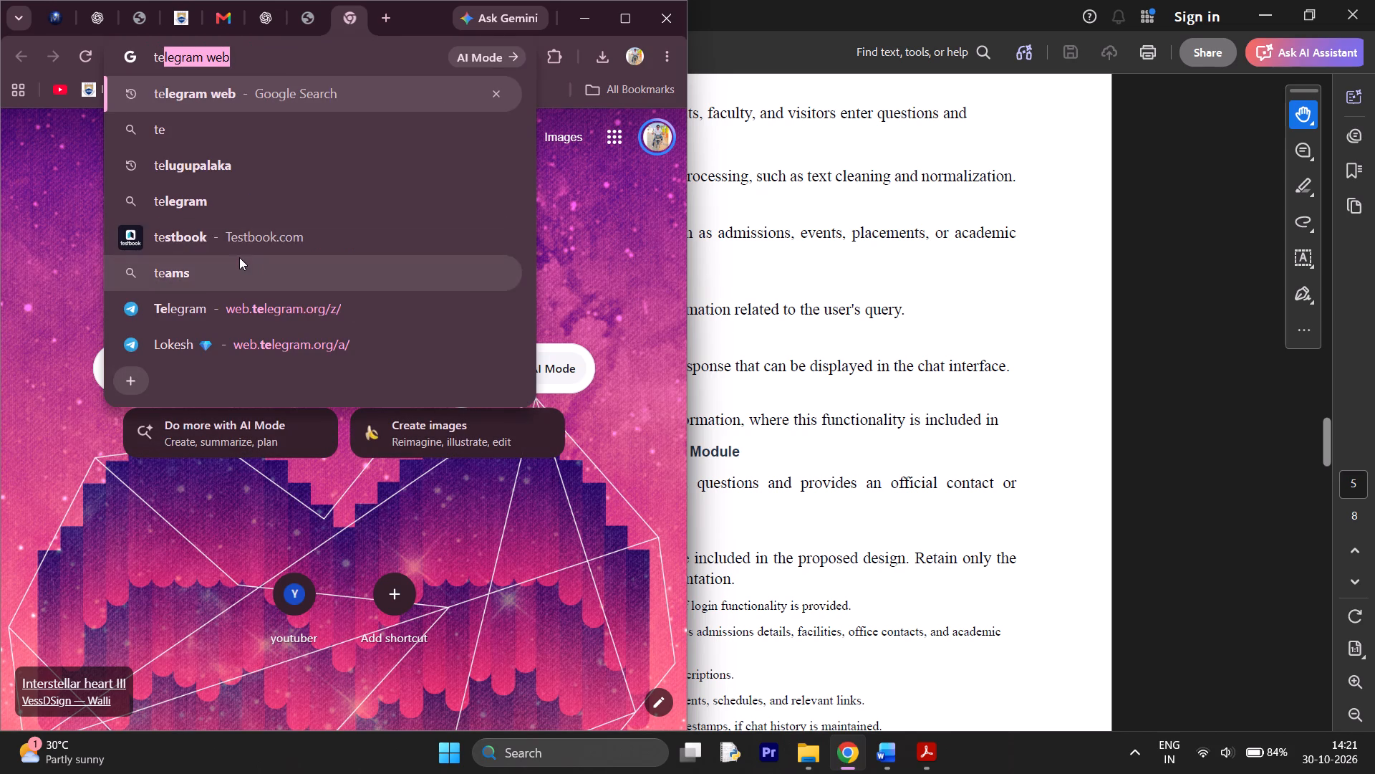
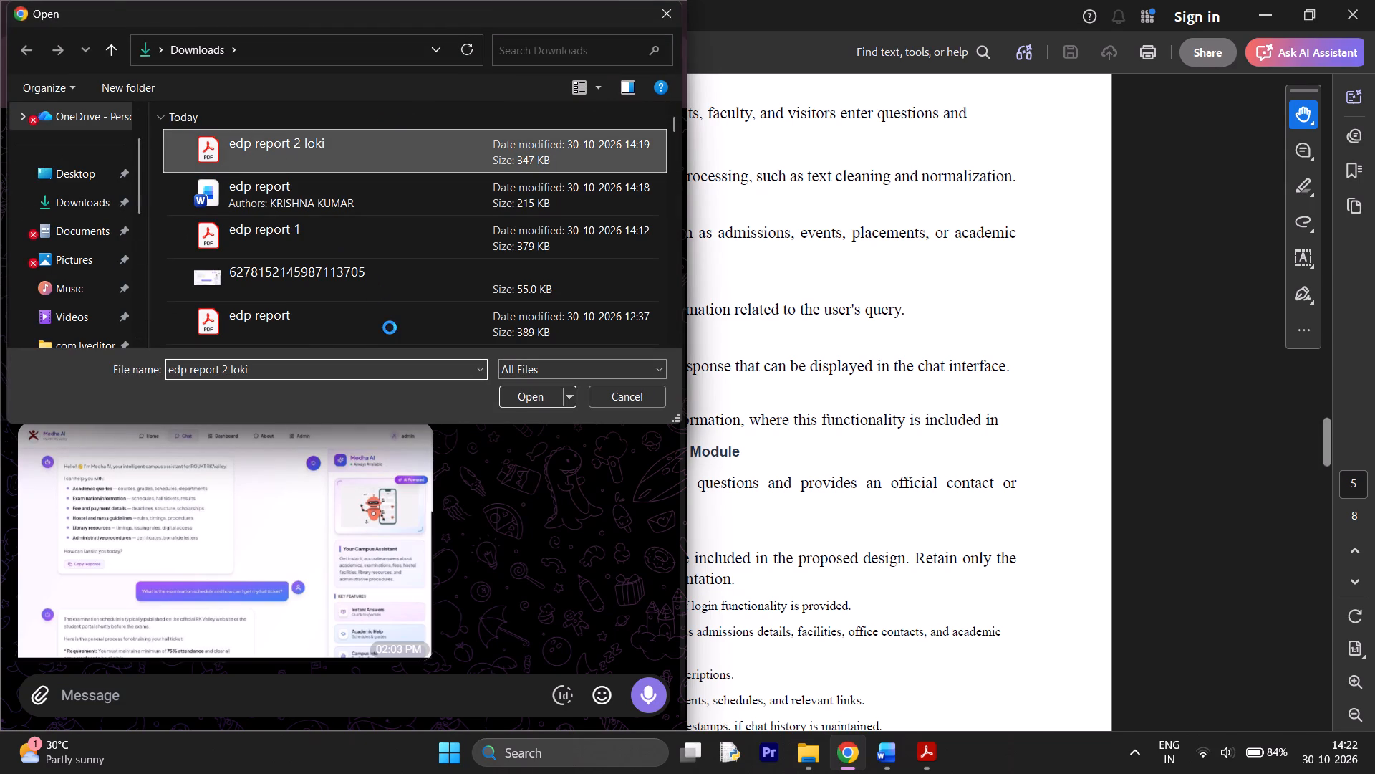
{"action": "left_click", "coordinate": [541, 392]}
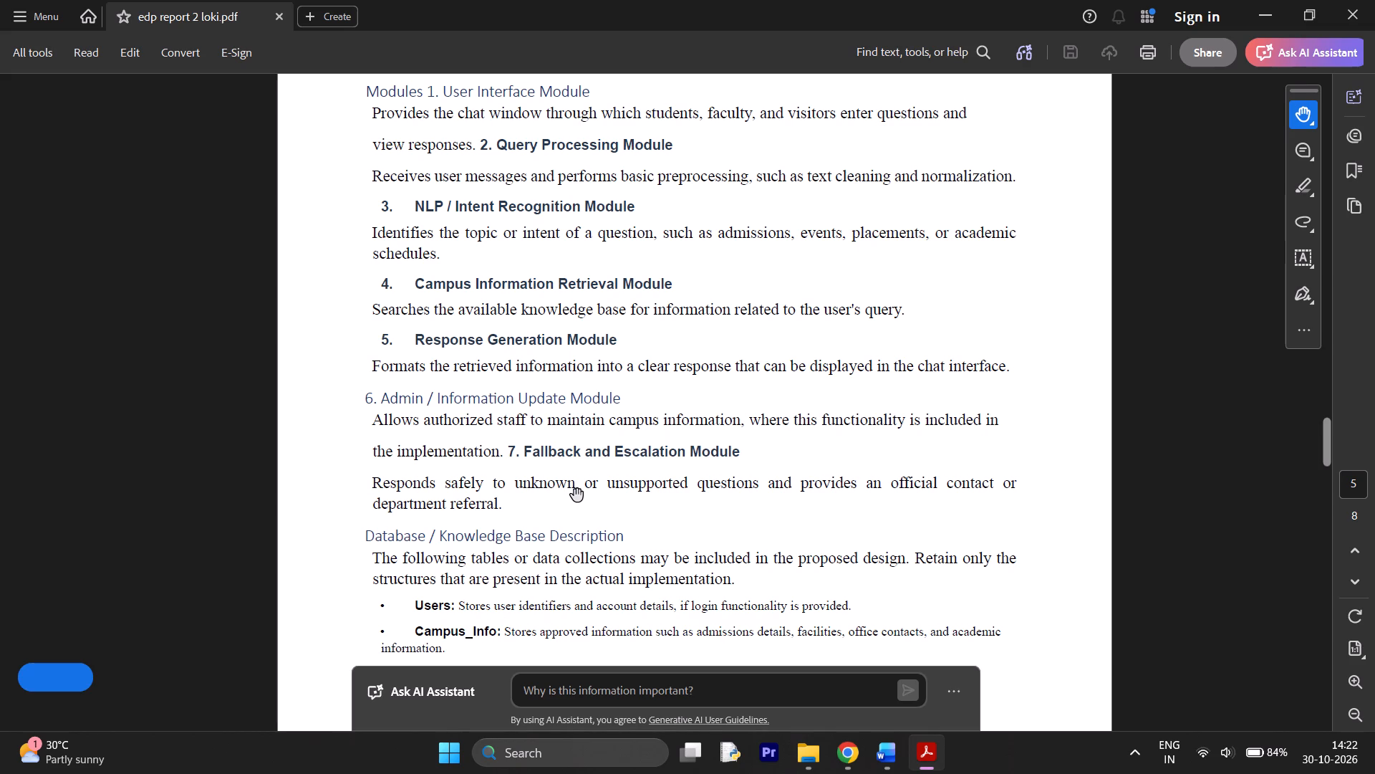
{"action": "scroll", "coordinate": [739, 322], "scroll_direction": "up", "scroll_amount": 1}
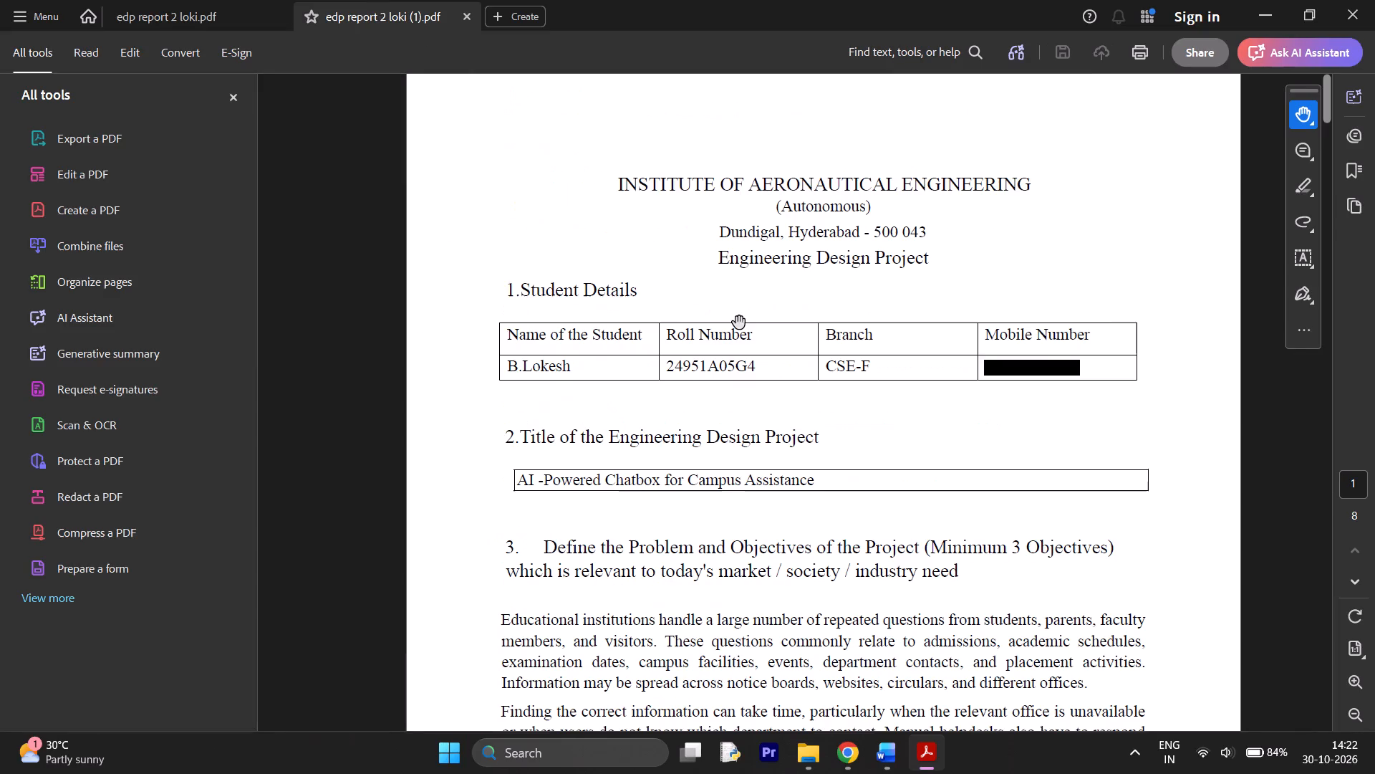
{"action": "scroll", "coordinate": [739, 322], "scroll_direction": "down", "scroll_amount": 1}
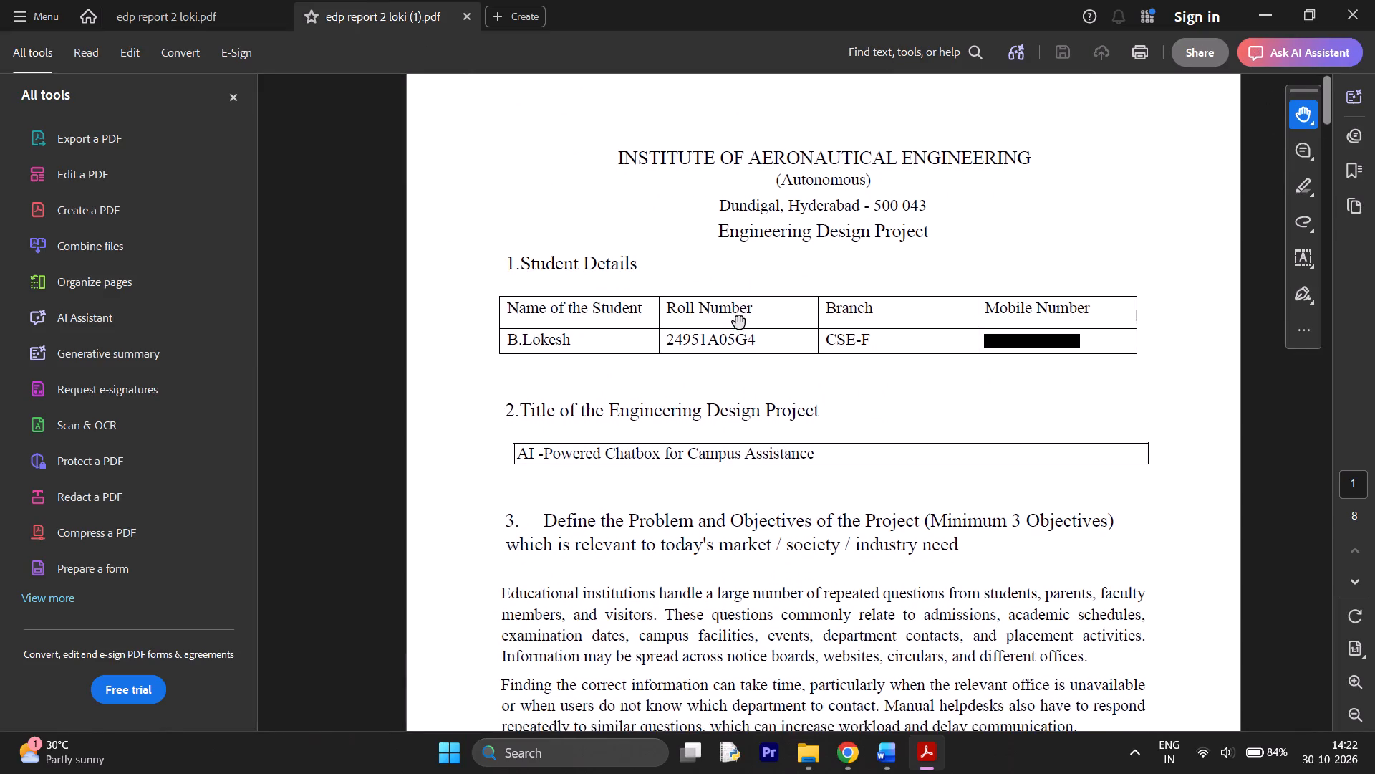
{"action": "scroll", "coordinate": [739, 322], "scroll_direction": "down", "scroll_amount": 1}
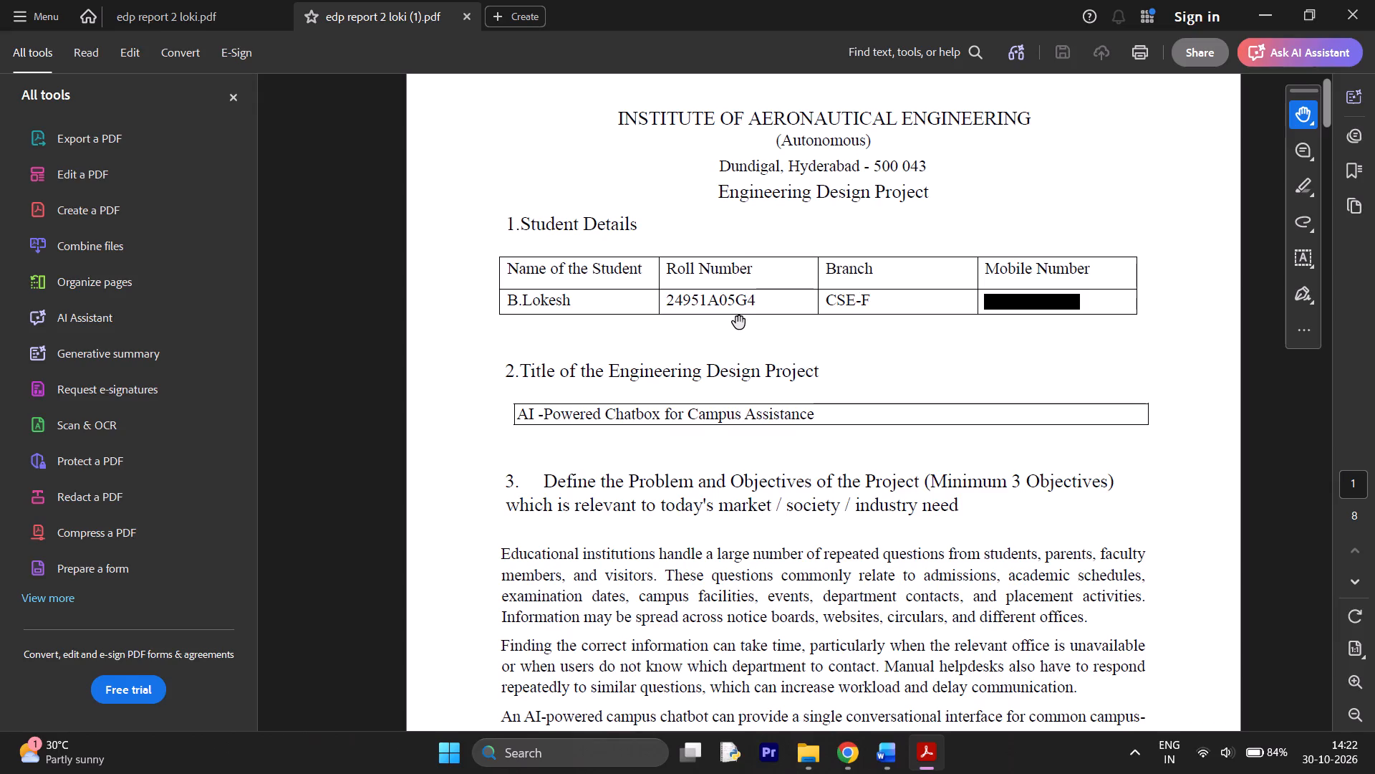
Review the exported PDF from the Student Details through the Module and Database Description section for layout problems.
{"action": "scroll", "coordinate": [739, 322], "scroll_direction": "down", "scroll_amount": 4}
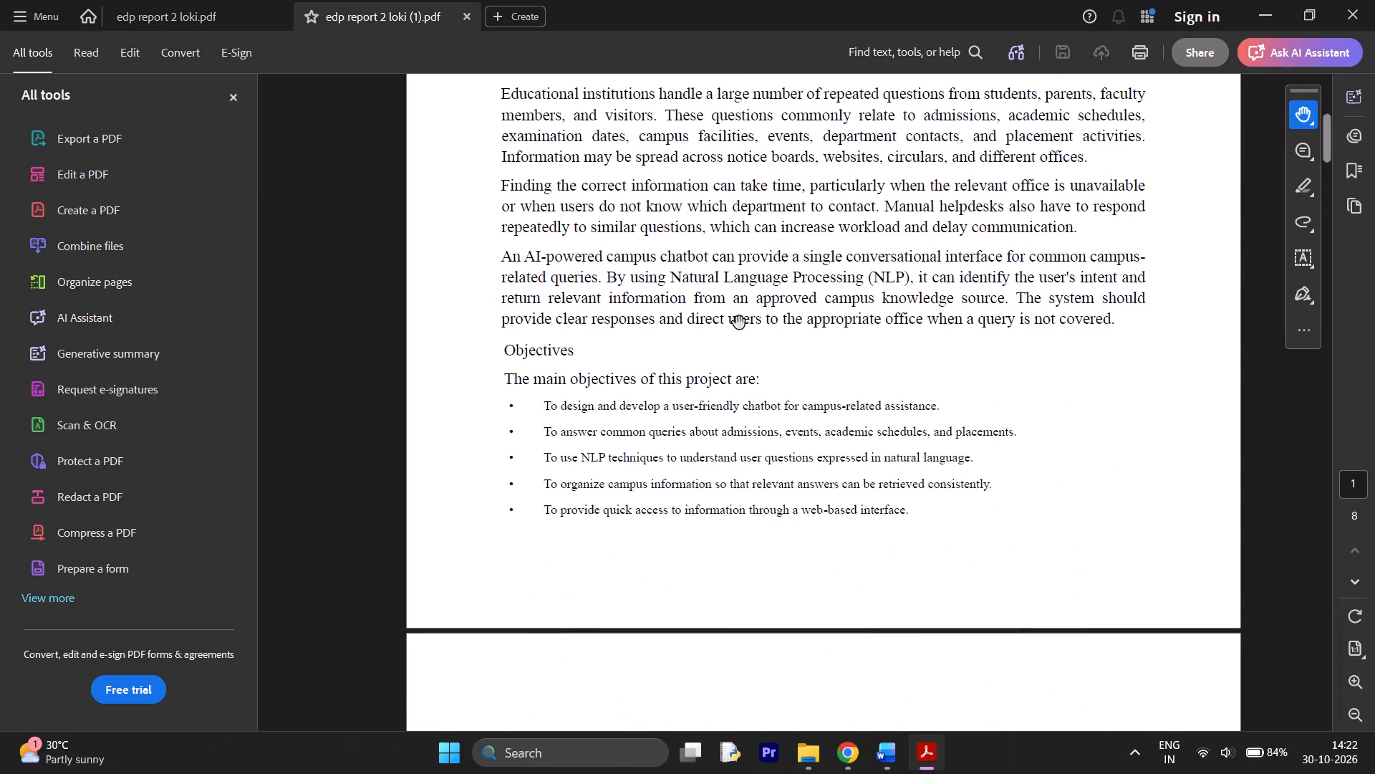
{"action": "scroll", "coordinate": [739, 322], "scroll_direction": "down", "scroll_amount": 5}
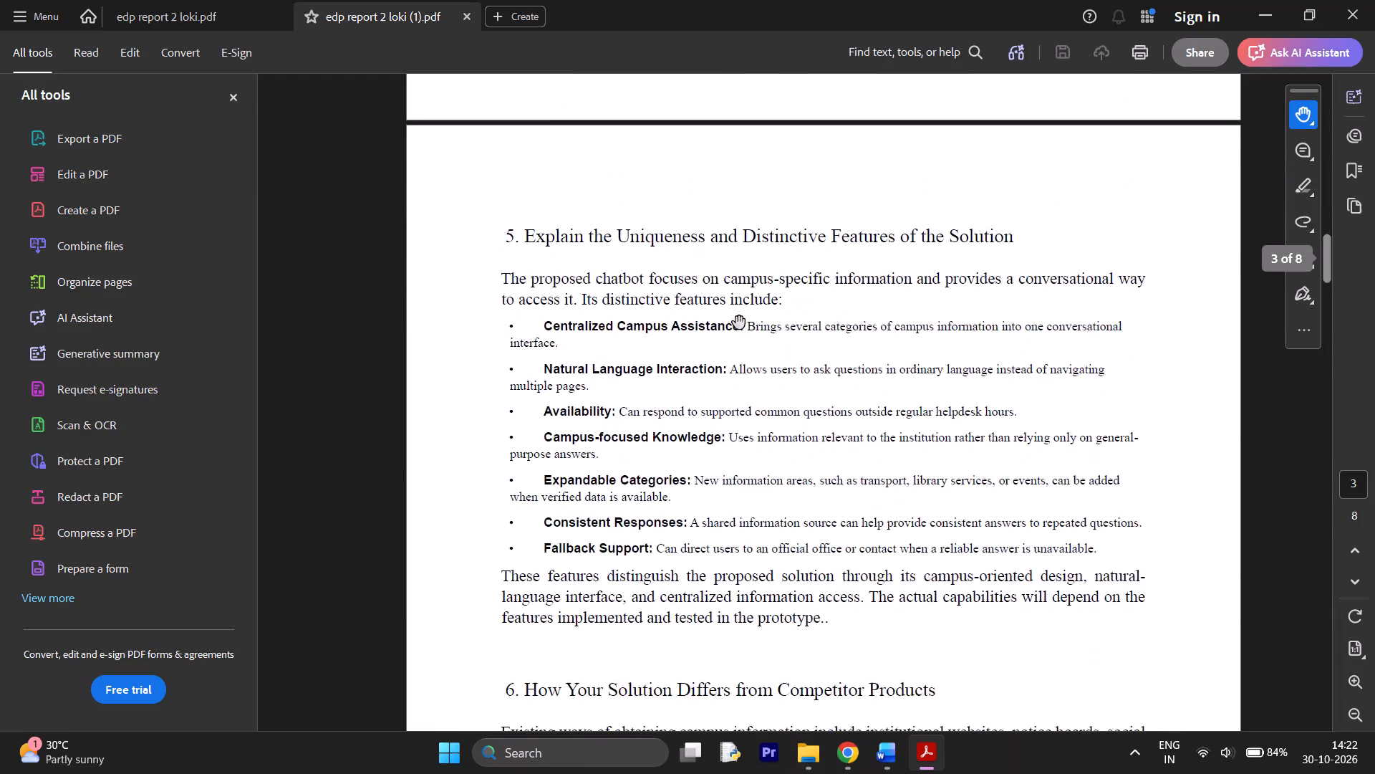
{"action": "scroll", "coordinate": [739, 322], "scroll_direction": "down", "scroll_amount": 2}
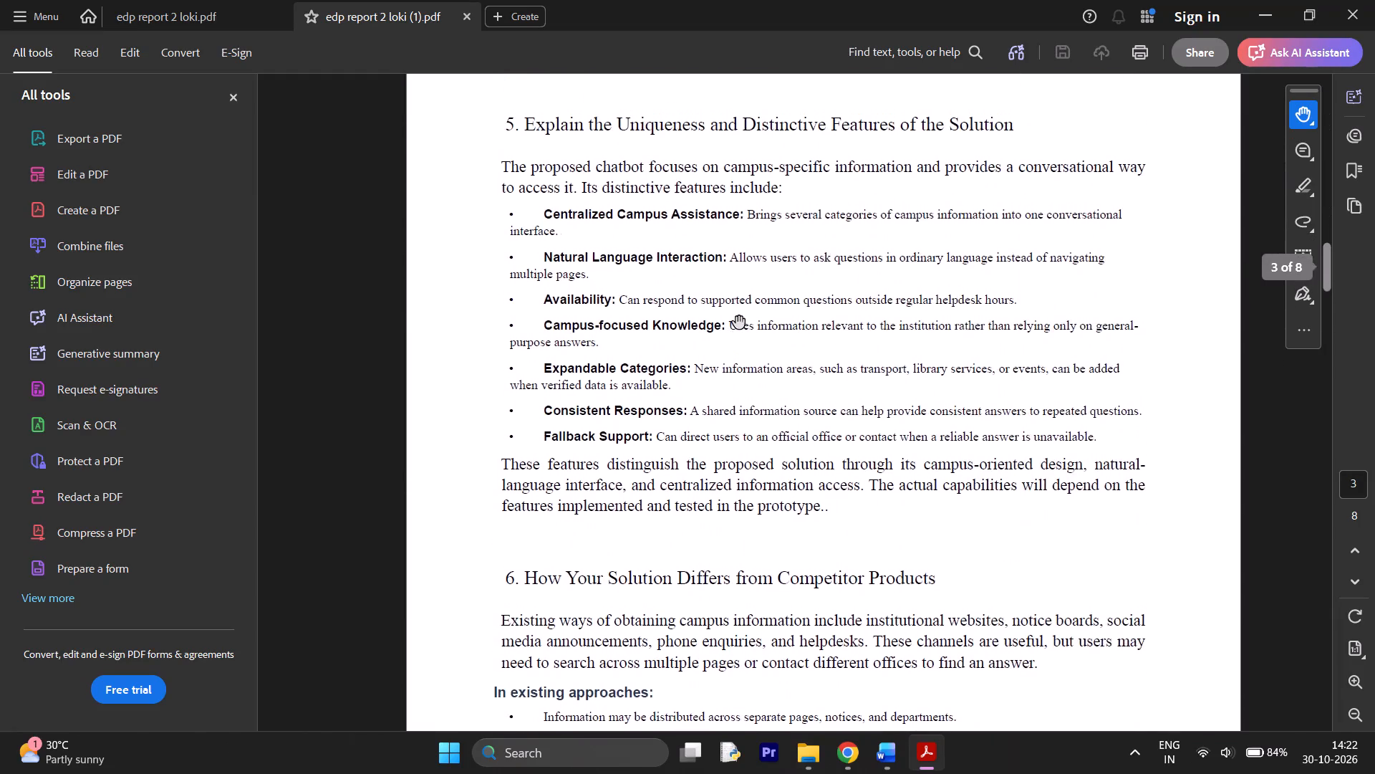
{"action": "scroll", "coordinate": [739, 322], "scroll_direction": "down", "scroll_amount": 1}
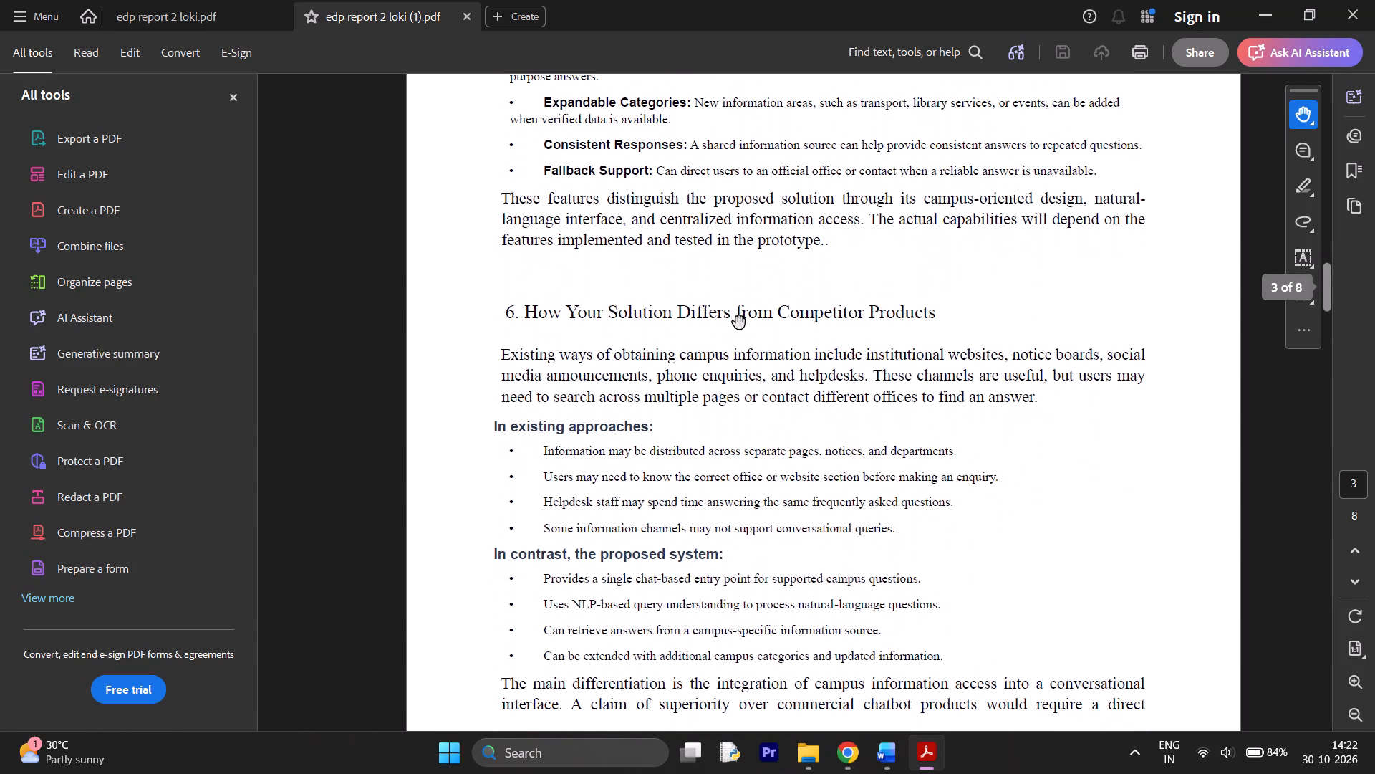
{"action": "scroll", "coordinate": [739, 322], "scroll_direction": "down", "scroll_amount": 1}
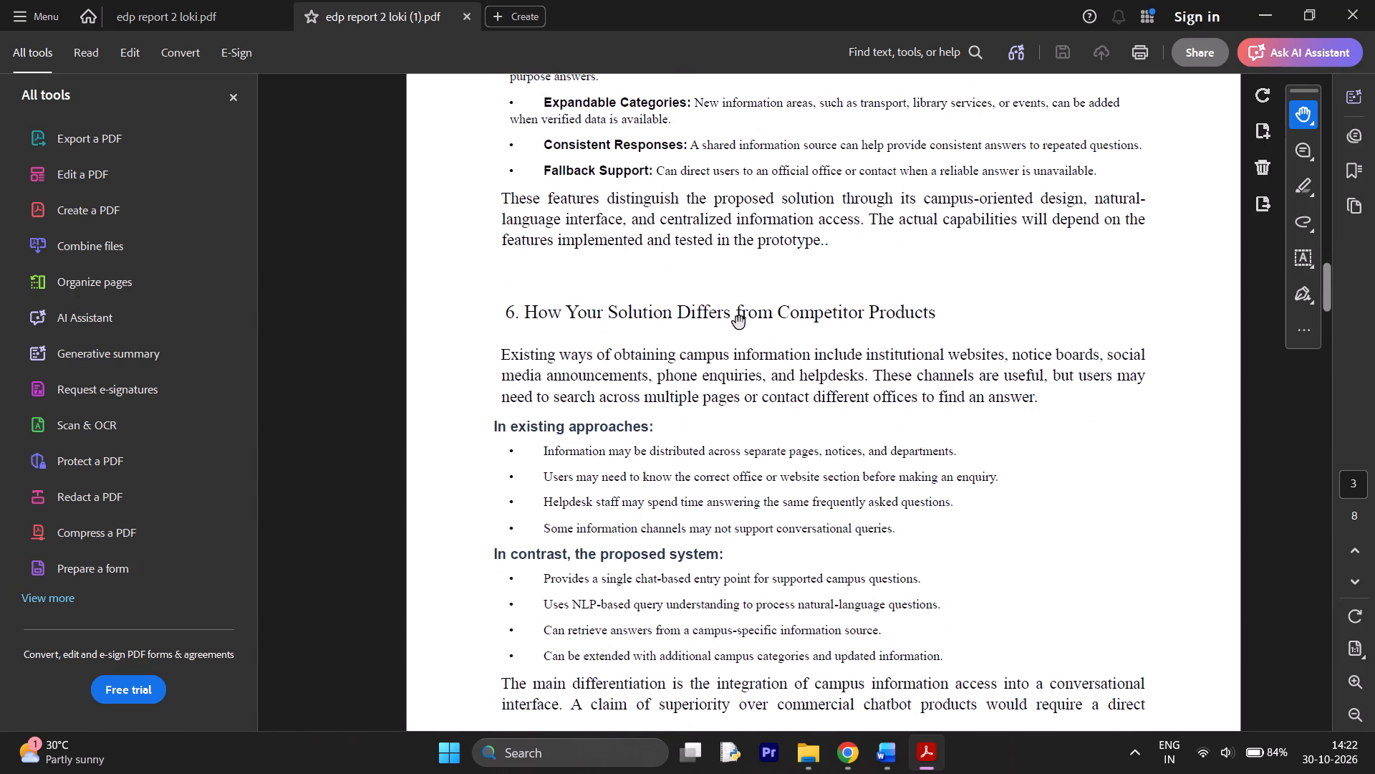
{"action": "scroll", "coordinate": [739, 322], "scroll_direction": "down", "scroll_amount": 4}
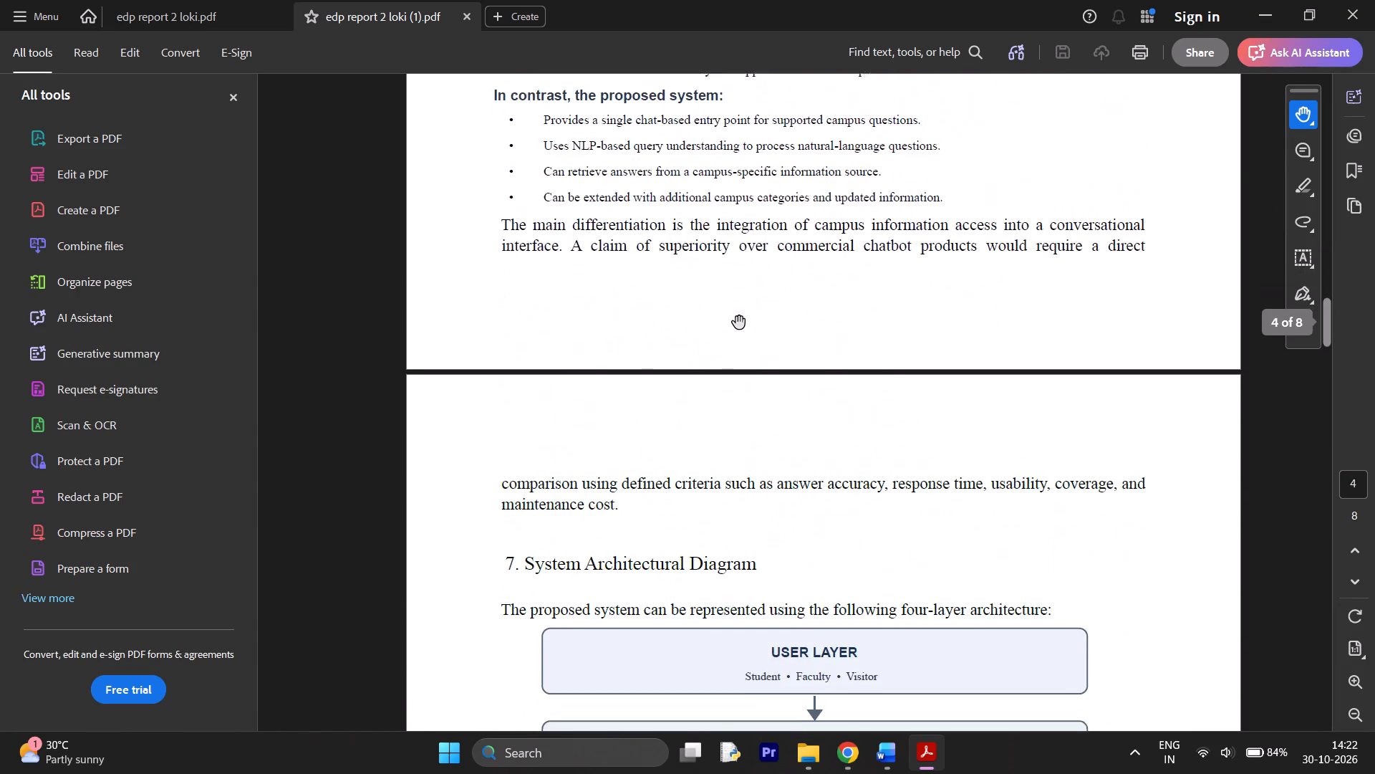
{"action": "scroll", "coordinate": [739, 322], "scroll_direction": "down", "scroll_amount": 2}
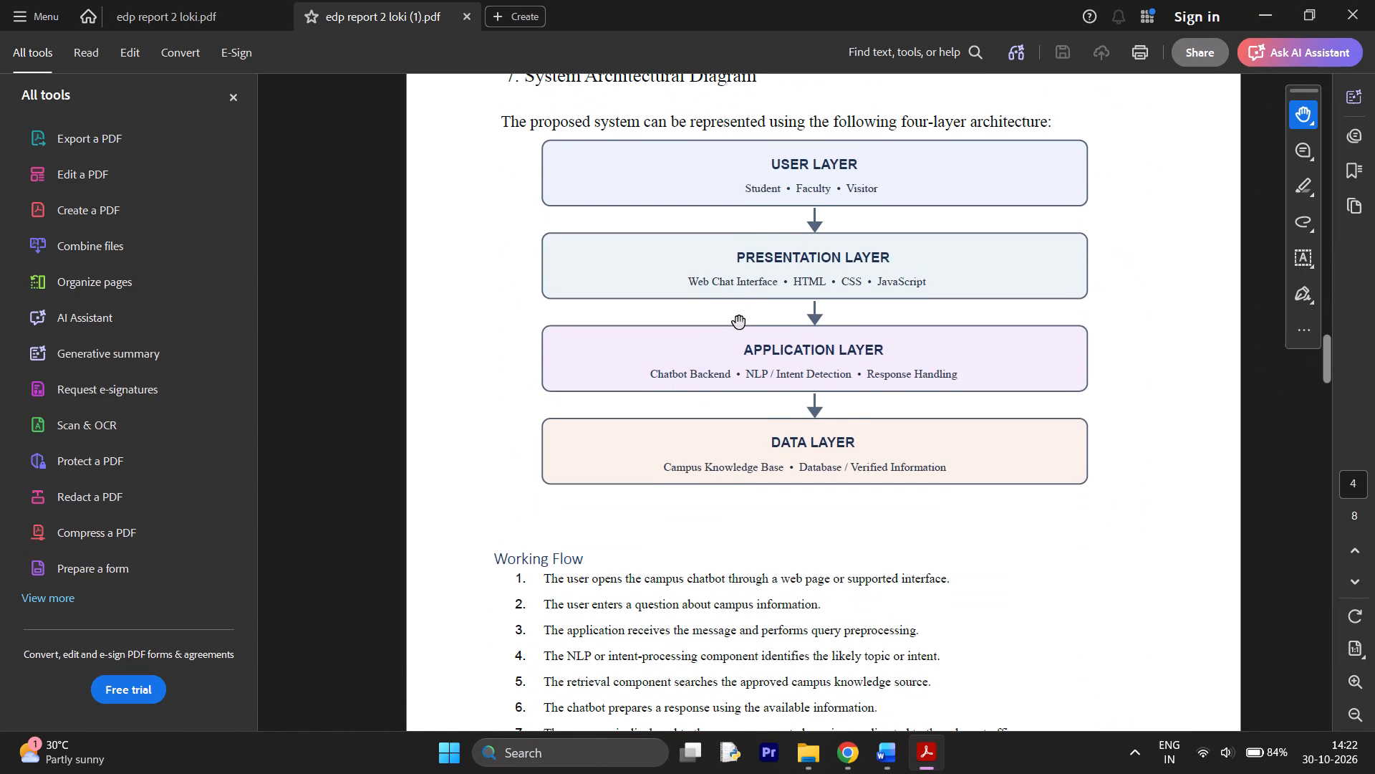
{"action": "scroll", "coordinate": [739, 322], "scroll_direction": "down", "scroll_amount": 5}
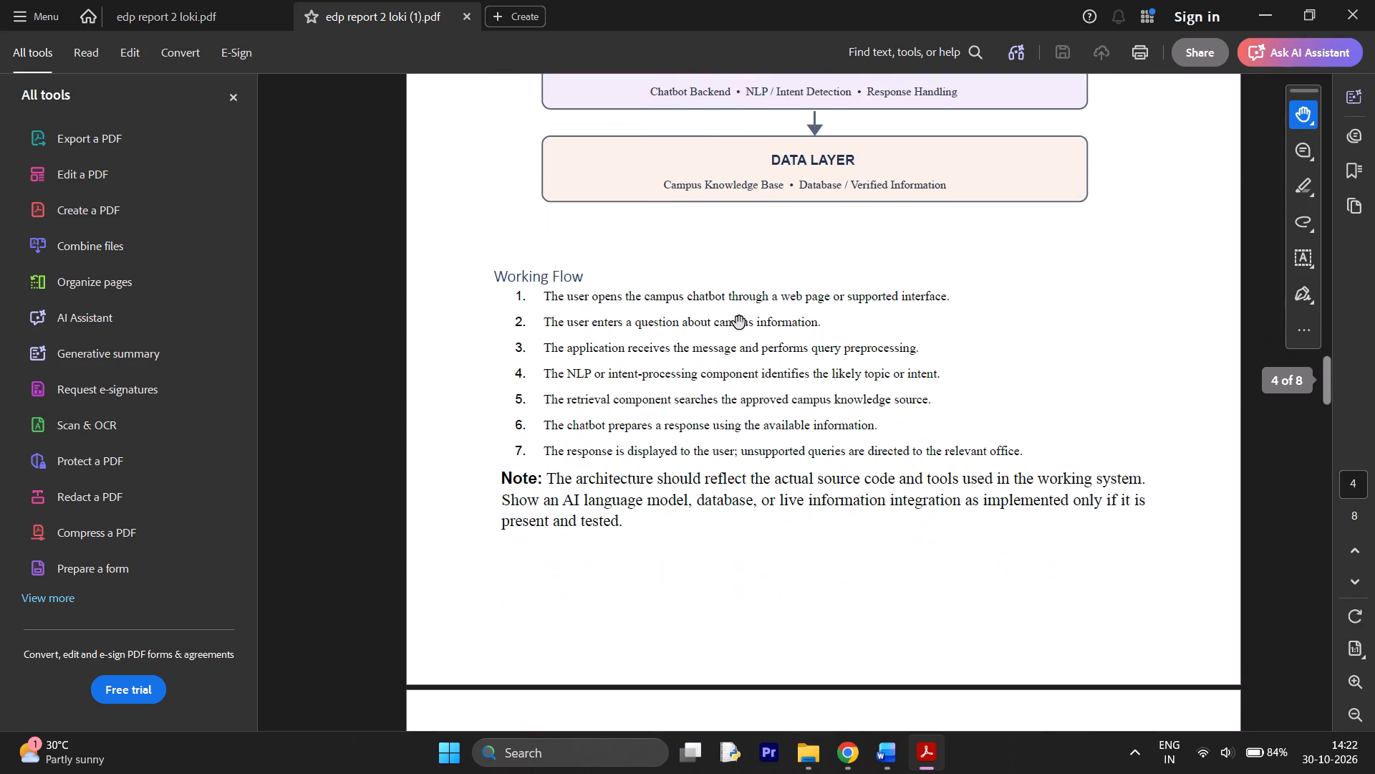
{"action": "scroll", "coordinate": [739, 322], "scroll_direction": "down", "scroll_amount": 7}
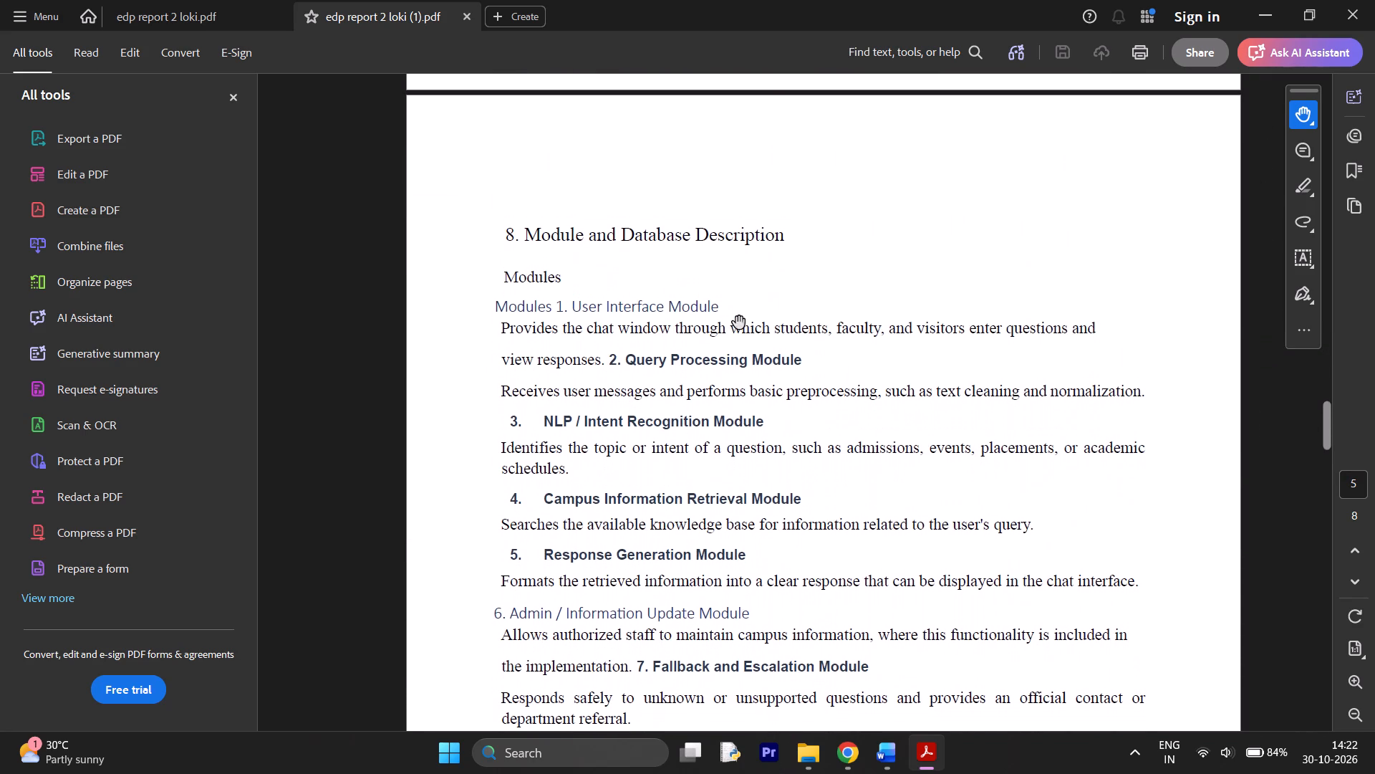
{"action": "scroll", "coordinate": [739, 322], "scroll_direction": "down", "scroll_amount": 1}
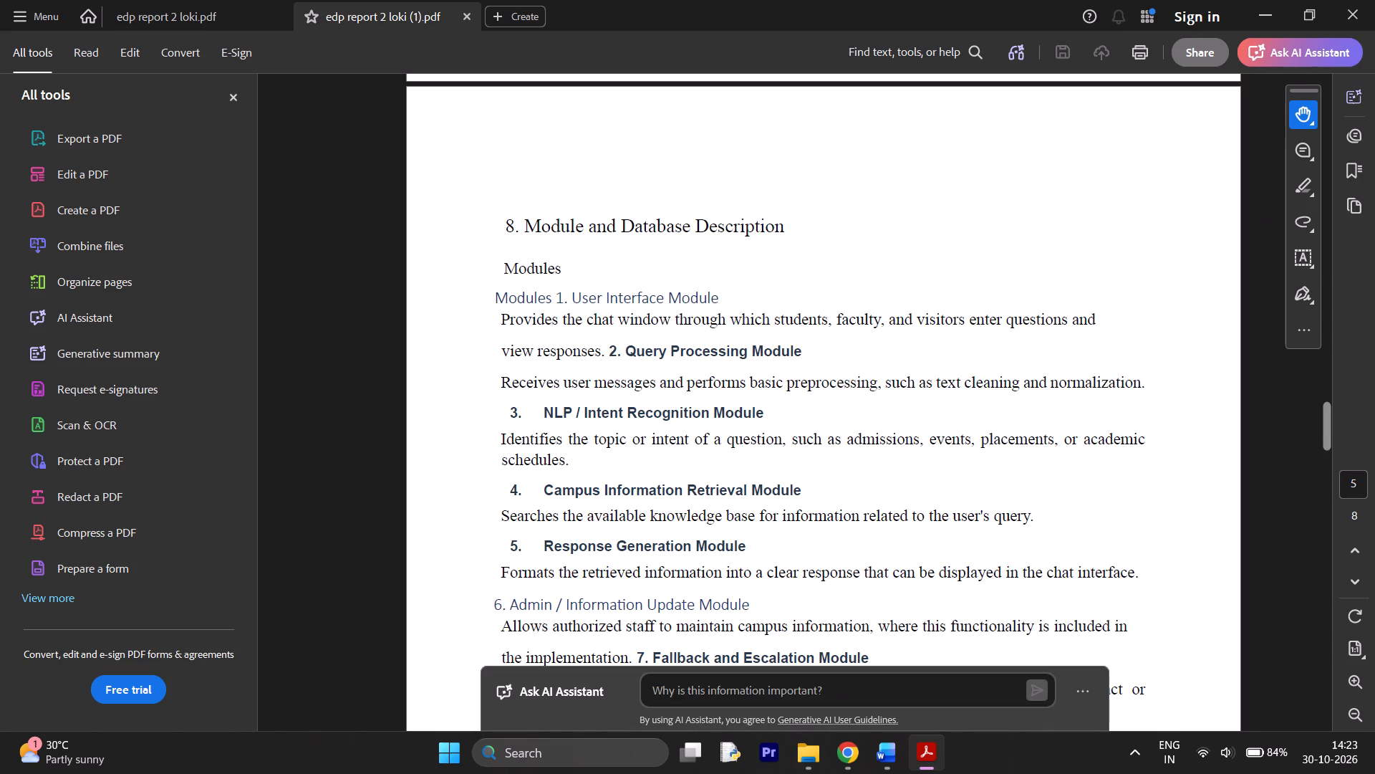
Switch to the edp report in Word and delete the standalone "Modules" line under the Module and Database Description heading.
{"action": "left_click", "coordinate": [882, 763]}
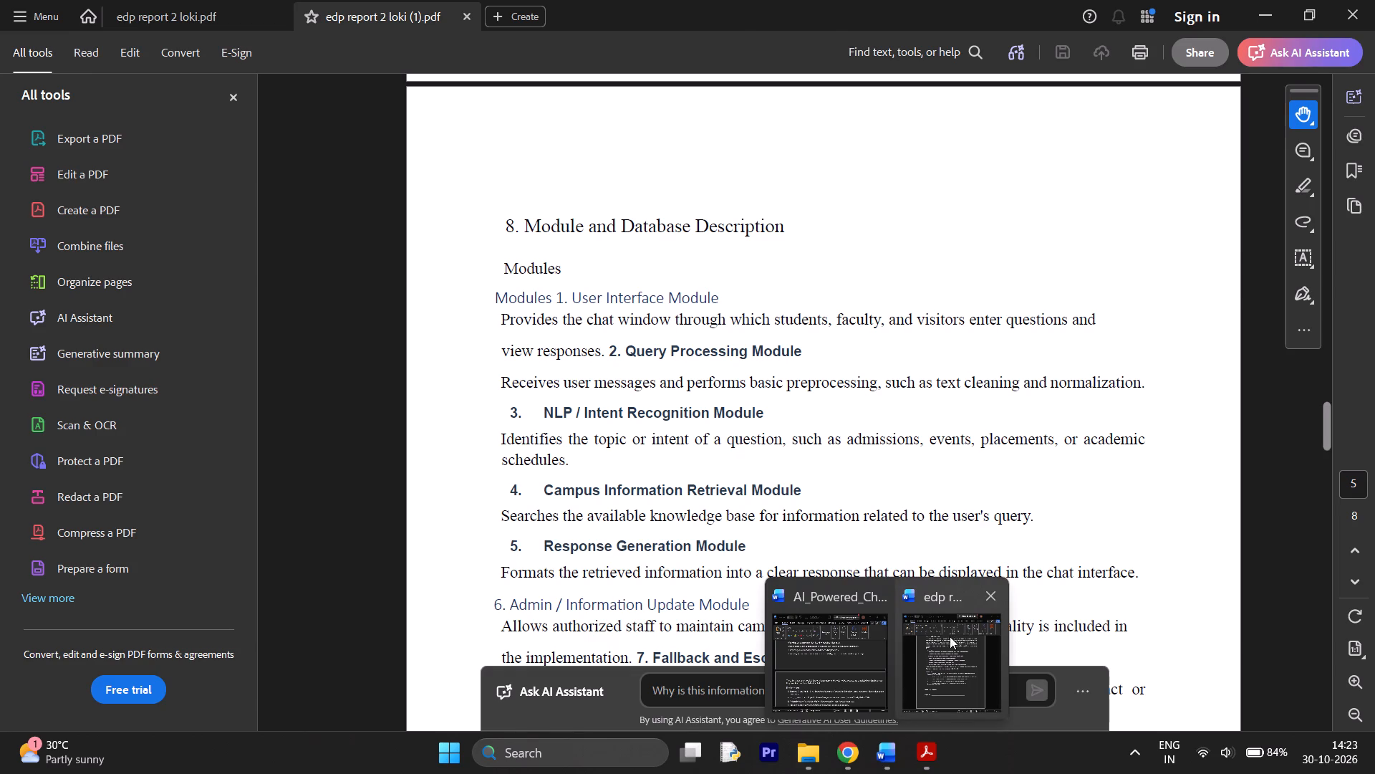
{"action": "left_click", "coordinate": [955, 632]}
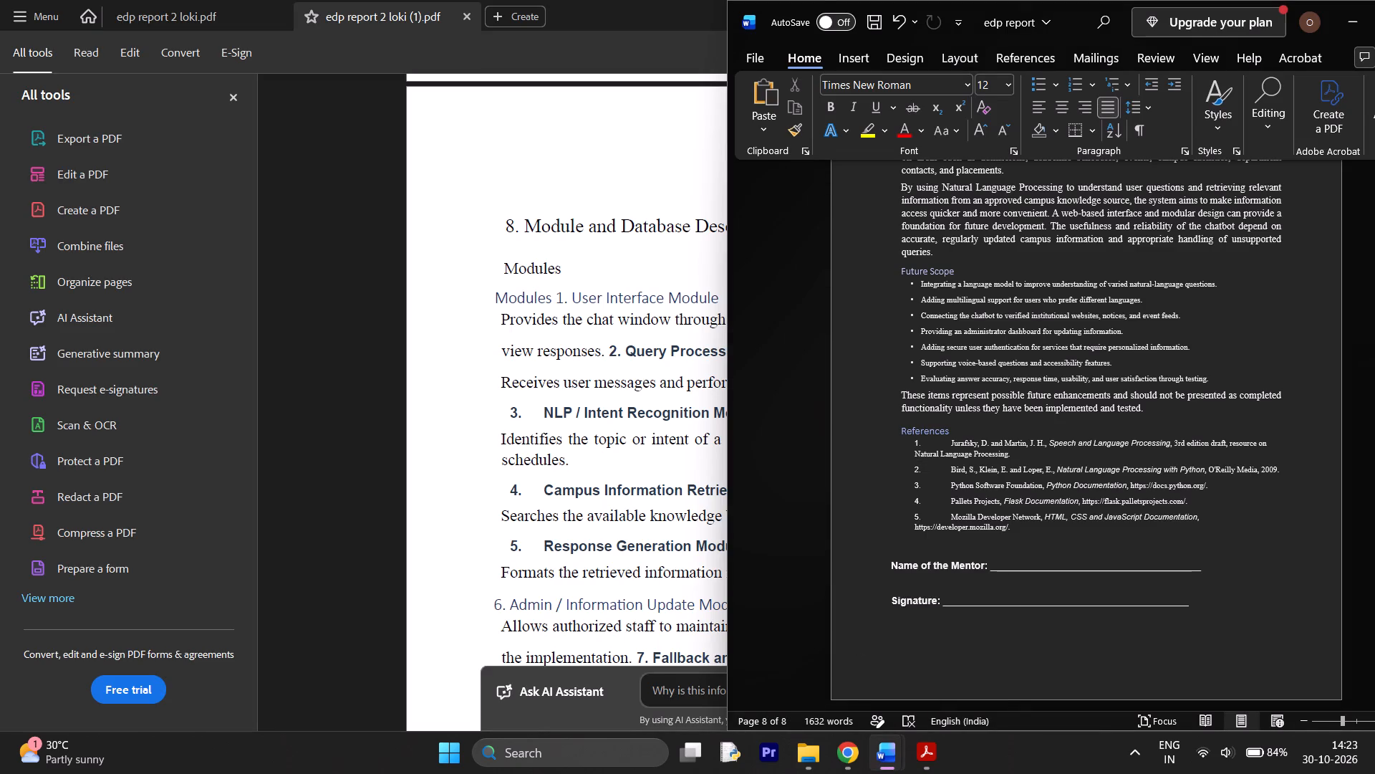
{"action": "scroll", "coordinate": [995, 479], "scroll_direction": "up", "scroll_amount": 6}
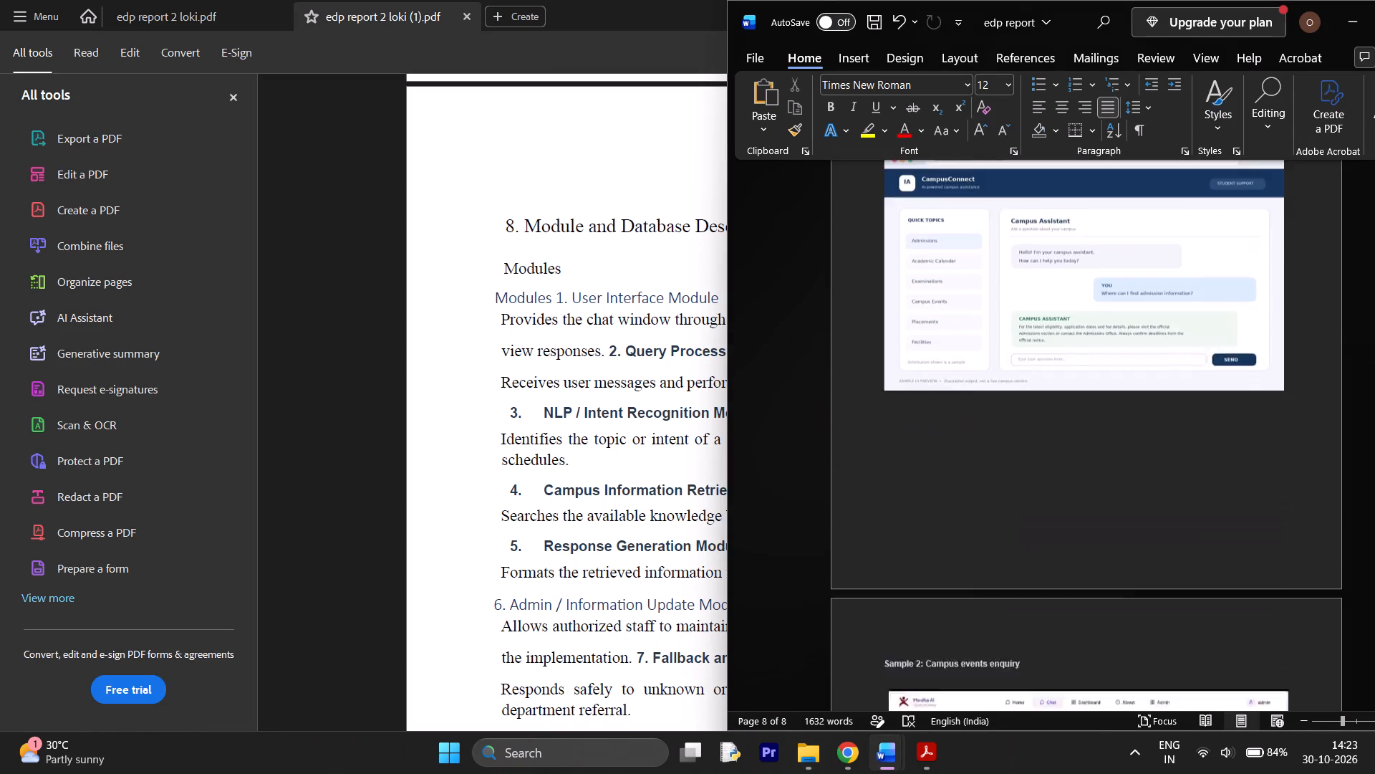
{"action": "scroll", "coordinate": [995, 479], "scroll_direction": "up", "scroll_amount": 5}
{"action": "scroll", "coordinate": [995, 479], "scroll_direction": "down", "scroll_amount": 1}
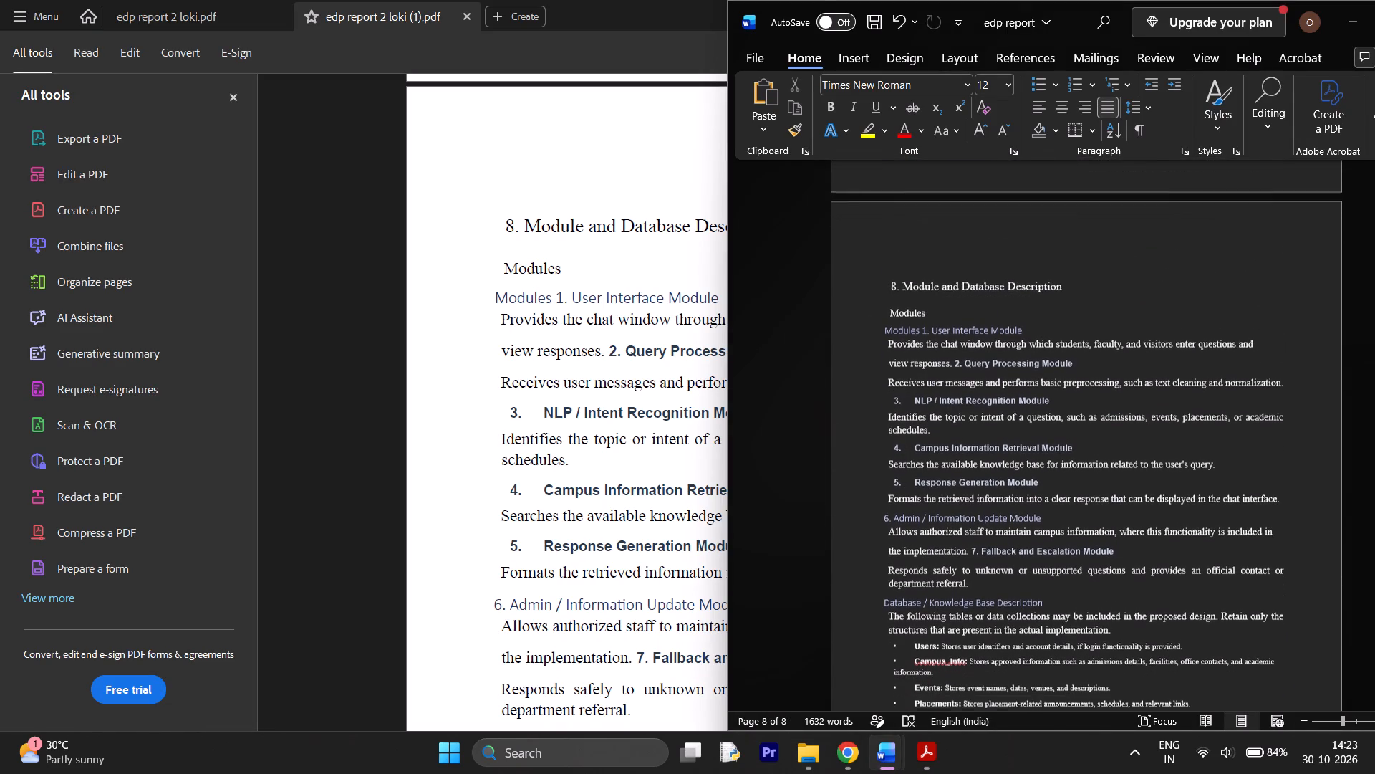
{"action": "scroll", "coordinate": [995, 479], "scroll_direction": "down", "scroll_amount": 1}
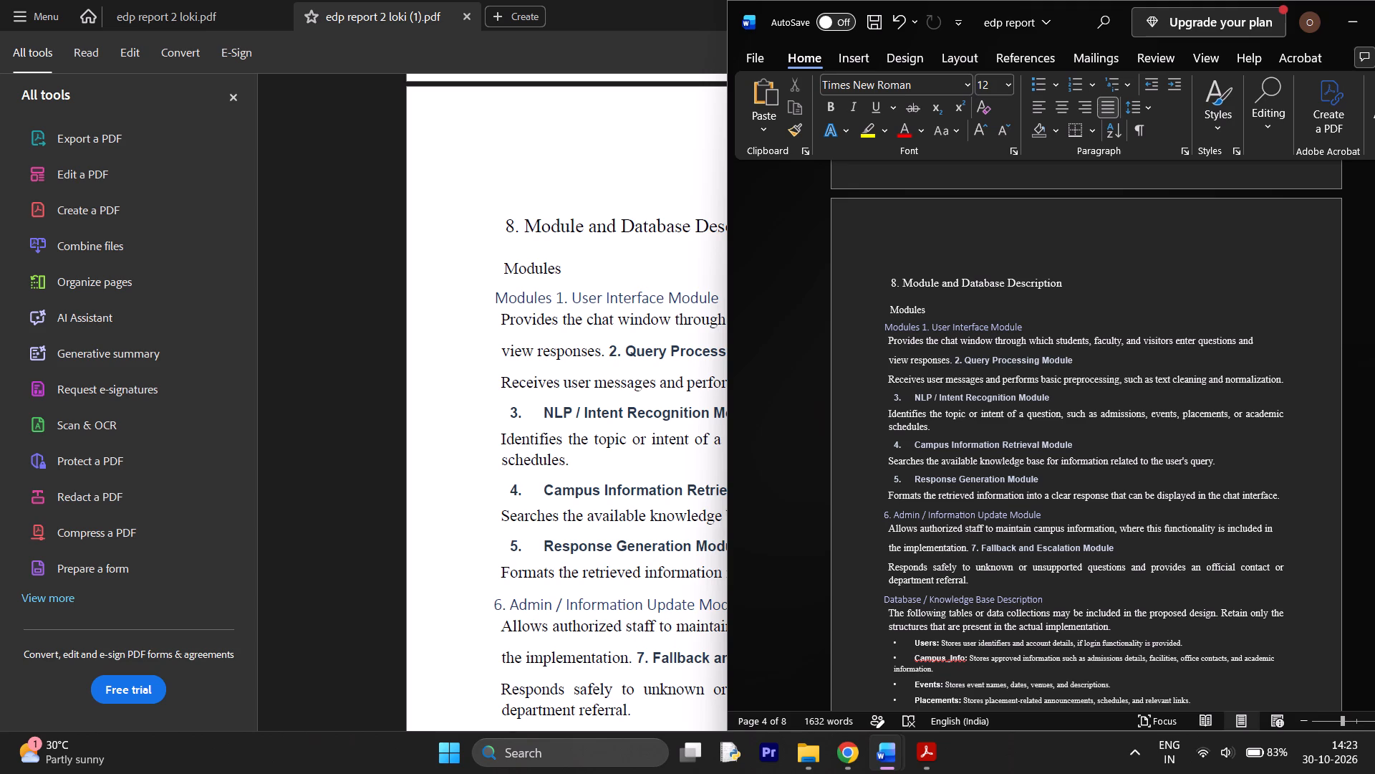
{"action": "left_click", "coordinate": [927, 308]}
{"action": "key", "text": "BackSpace"}
{"action": "key", "text": "BackSpace"}
{"action": "key", "text": "BackSpace"}
{"action": "key", "text": "BackSpace"}
{"action": "key", "text": "BackSpace"}
{"action": "key", "text": "BackSpace"}
{"action": "key", "text": "BackSpace"}
{"action": "key", "text": "BackSpace"}
{"action": "key", "text": "BackSpace"}
{"action": "key", "text": "BackSpace"}
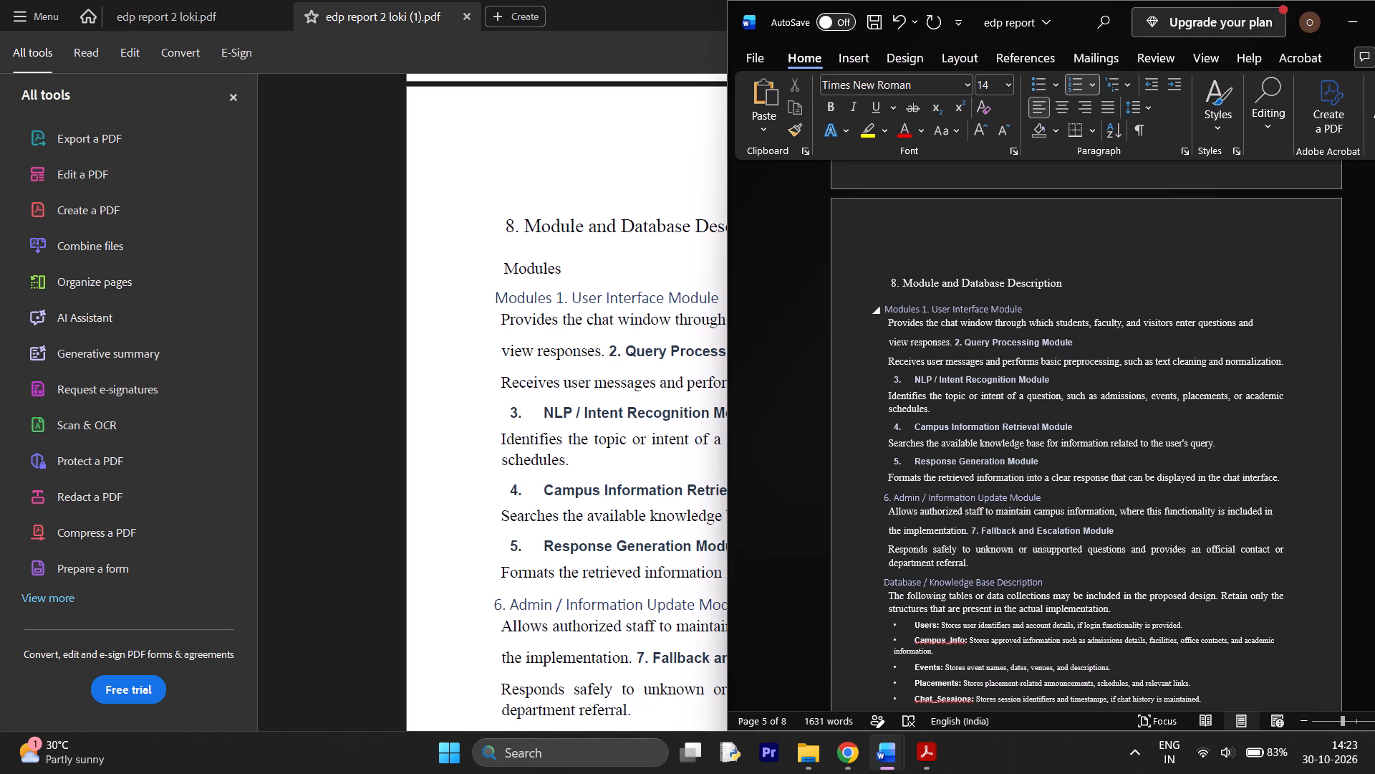
{"action": "left_click", "coordinate": [889, 283]}
Move the "2. Query Processing Module" heading onto its own line, separate from "view responses.".
{"action": "left_click", "coordinate": [952, 342]}
{"action": "key", "text": "Return"}
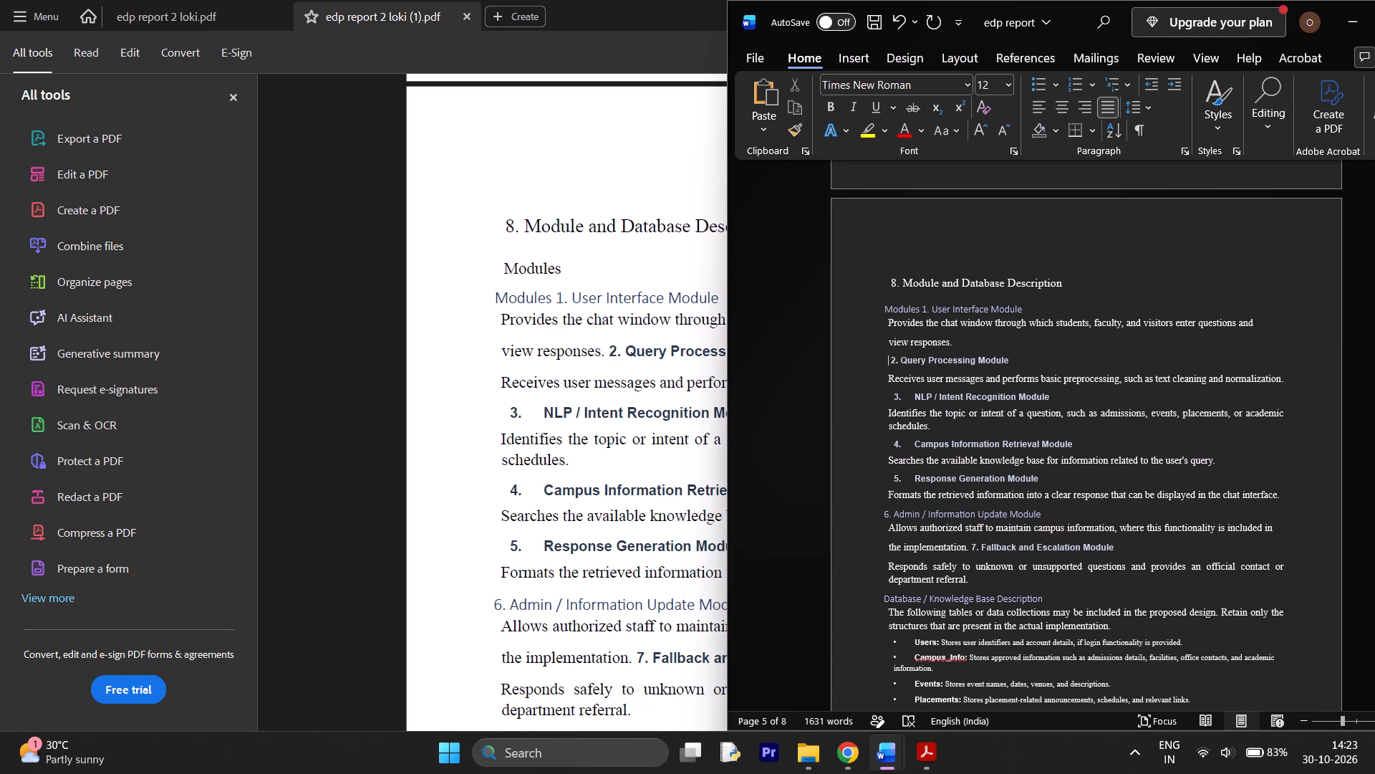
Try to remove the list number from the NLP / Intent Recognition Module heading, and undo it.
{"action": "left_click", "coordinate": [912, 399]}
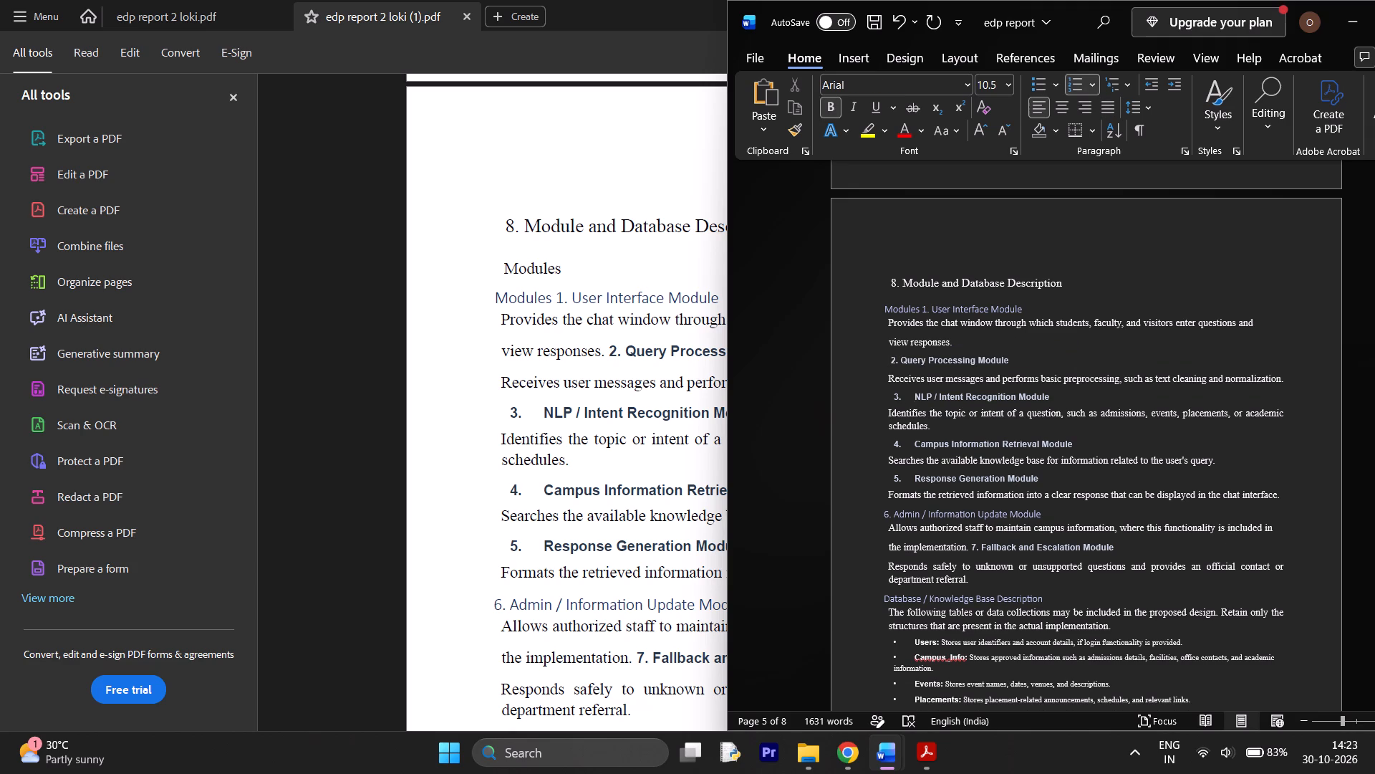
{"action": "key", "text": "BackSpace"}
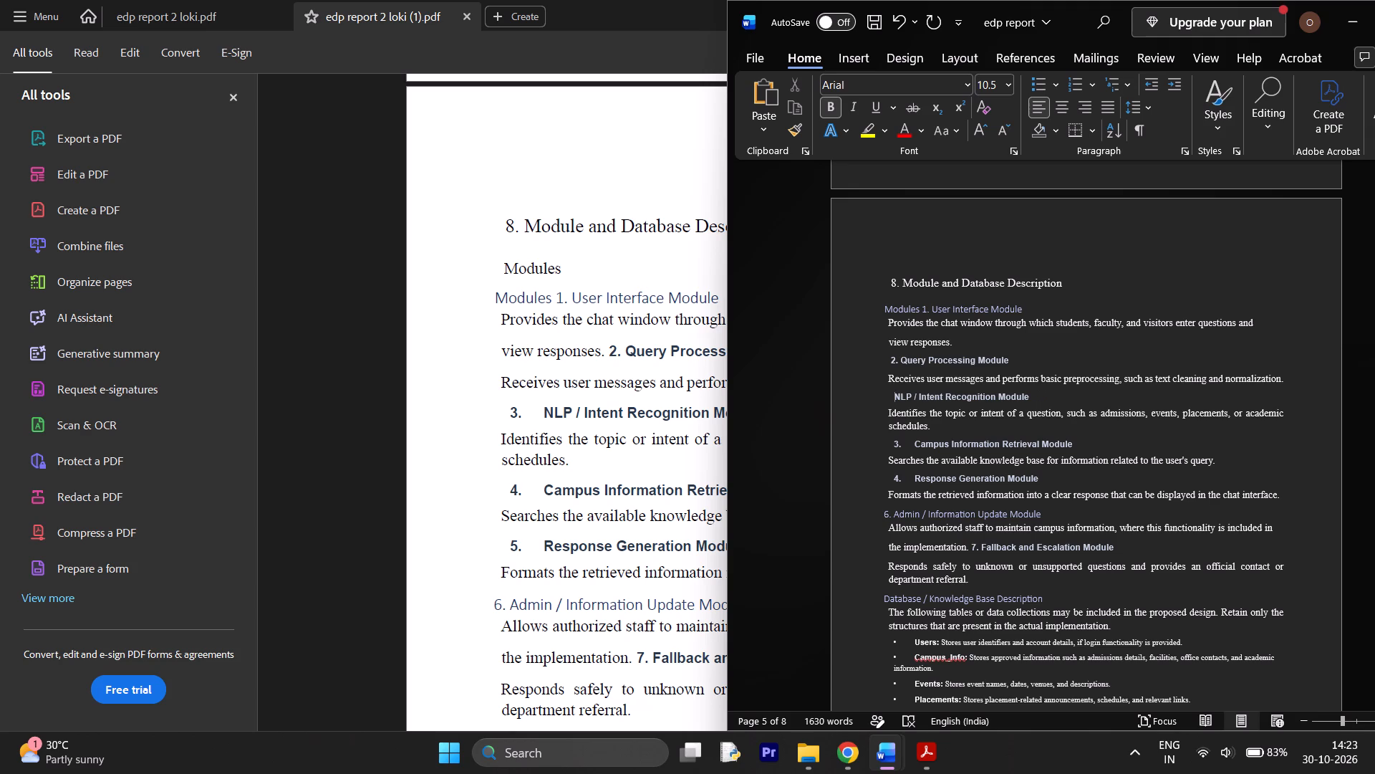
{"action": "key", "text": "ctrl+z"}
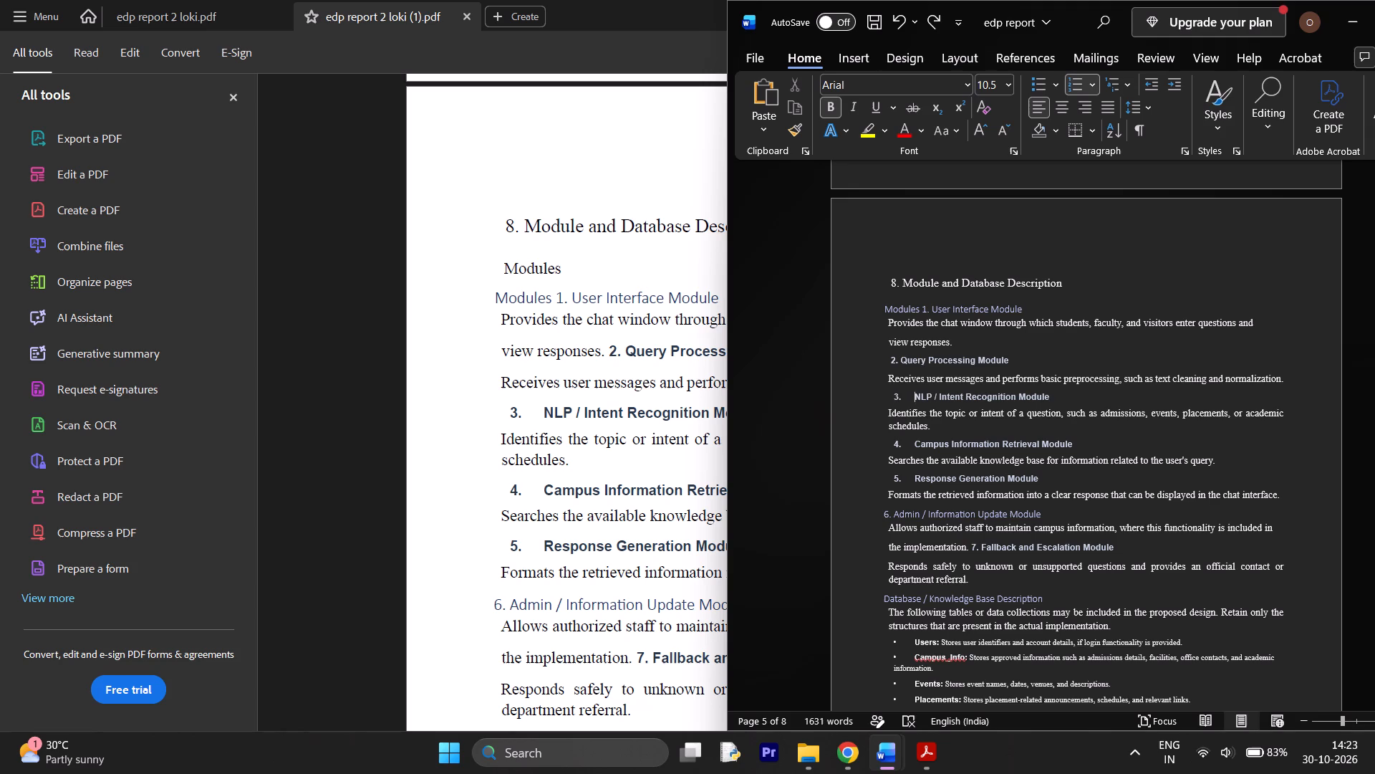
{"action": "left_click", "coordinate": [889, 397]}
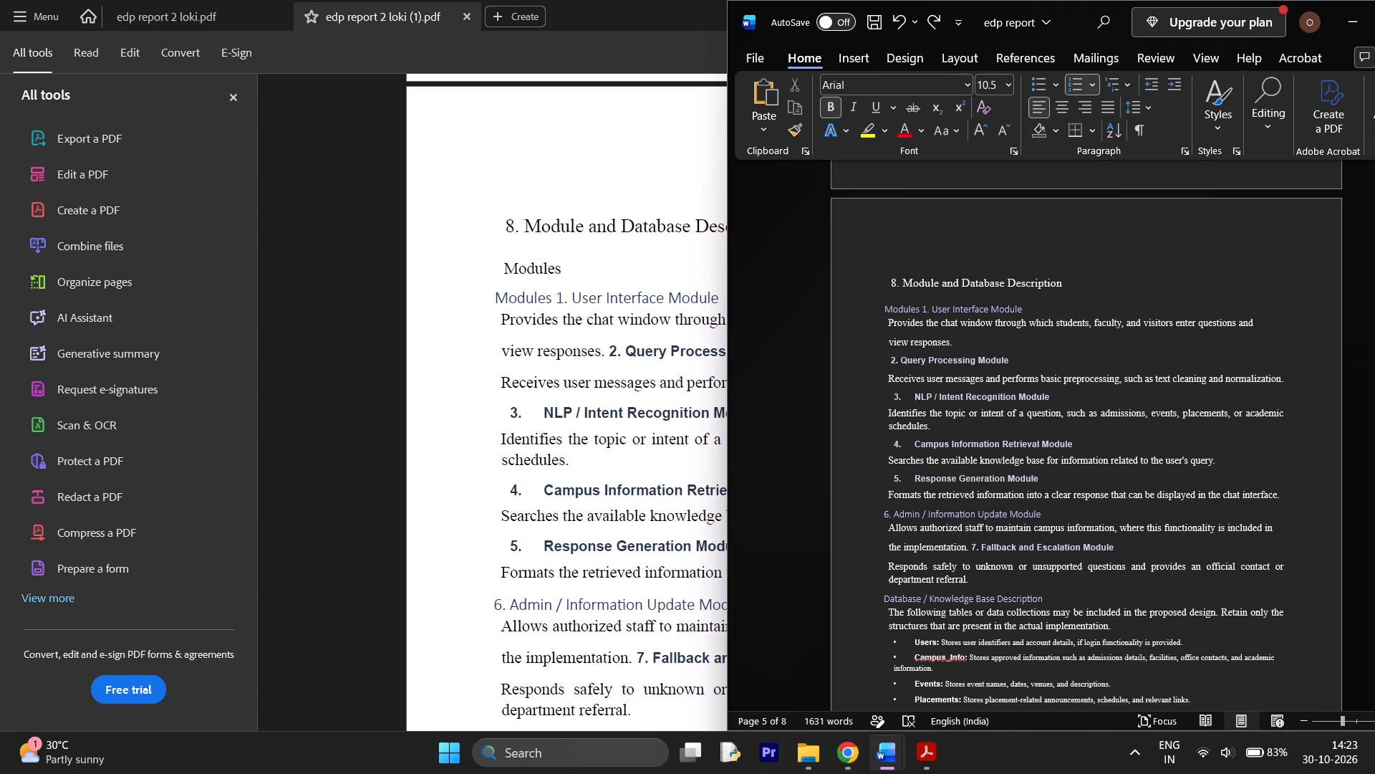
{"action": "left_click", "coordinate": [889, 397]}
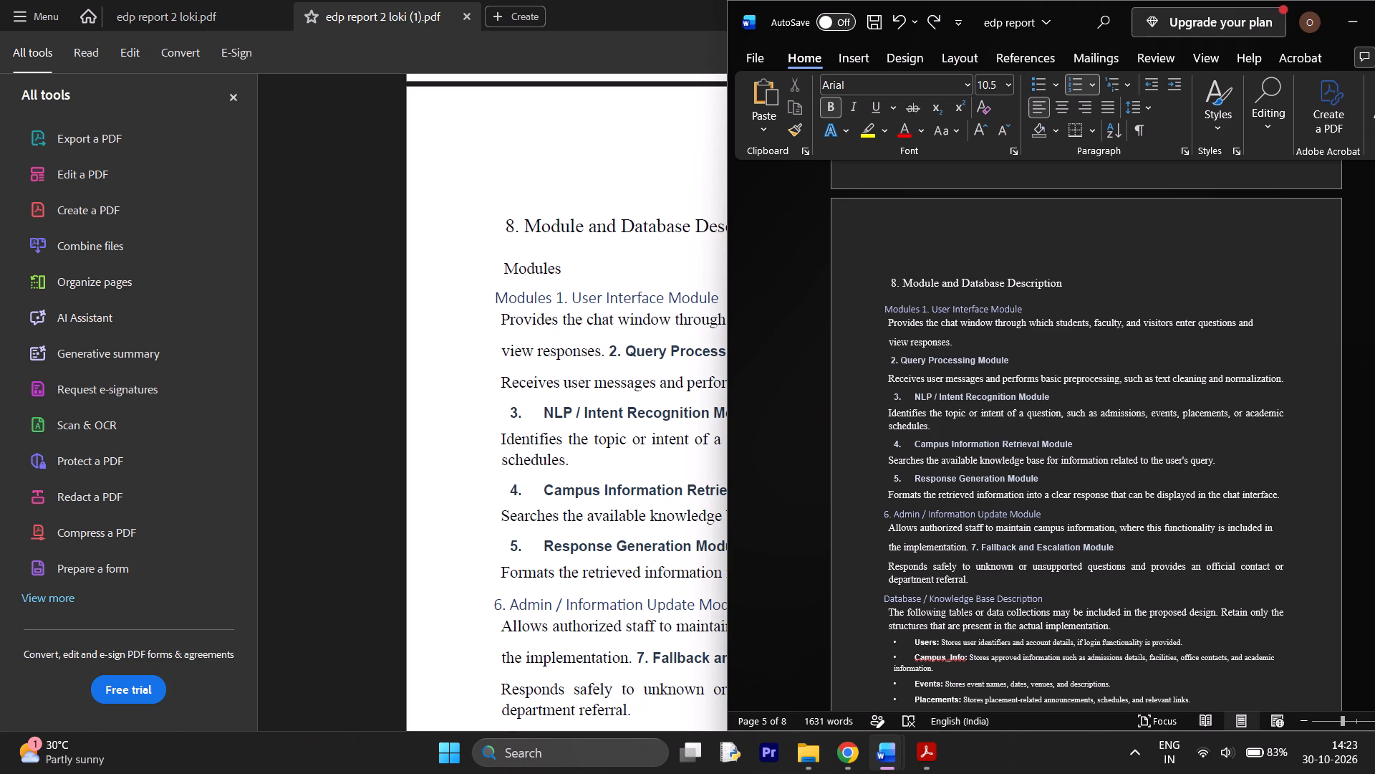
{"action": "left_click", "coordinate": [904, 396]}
Move the "7. Fallback and Escalation Module" heading onto its own line, separate from "the implementation.".
{"action": "left_click", "coordinate": [968, 552]}
{"action": "key", "text": "Return"}
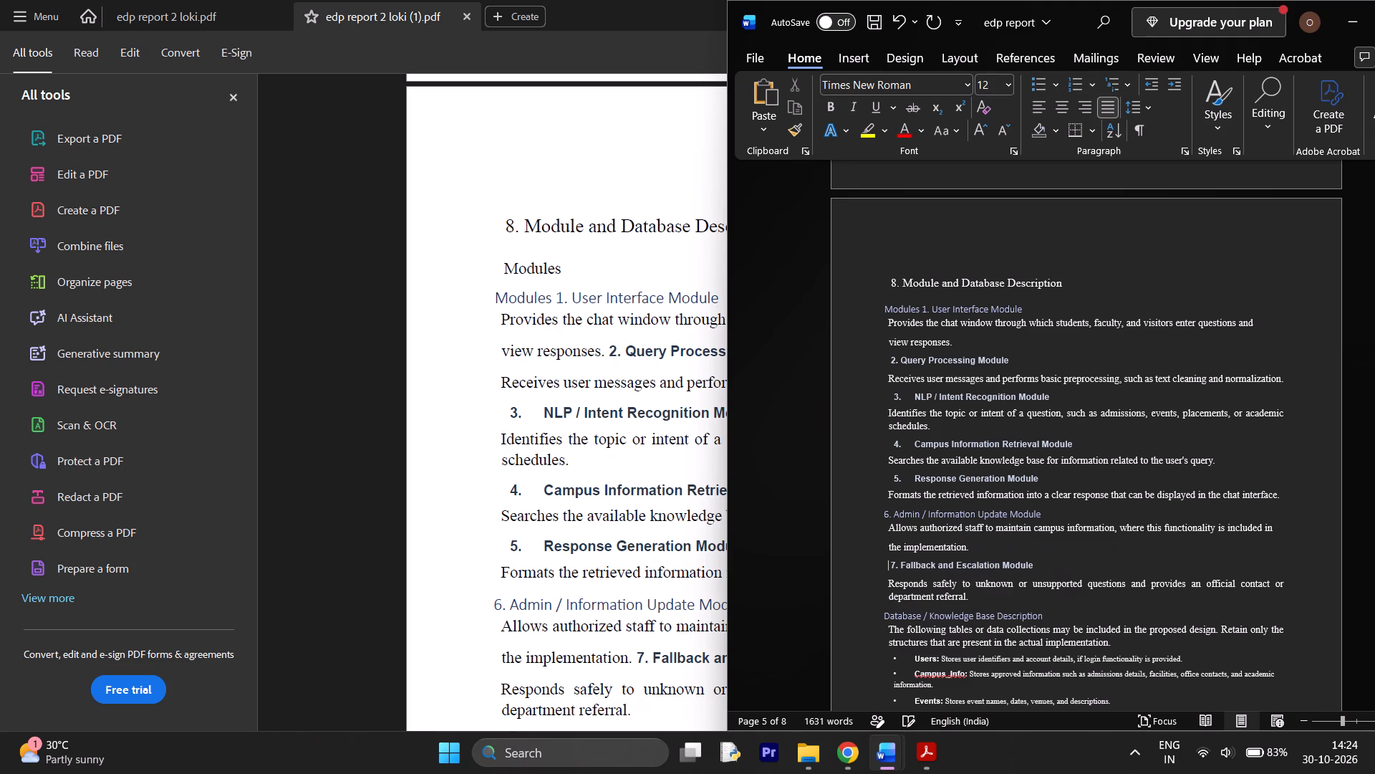
Check the layout of the whole Module and Database Description section, including the module headings and the knowledge base list.
{"action": "scroll", "coordinate": [968, 552], "scroll_direction": "down", "scroll_amount": 3}
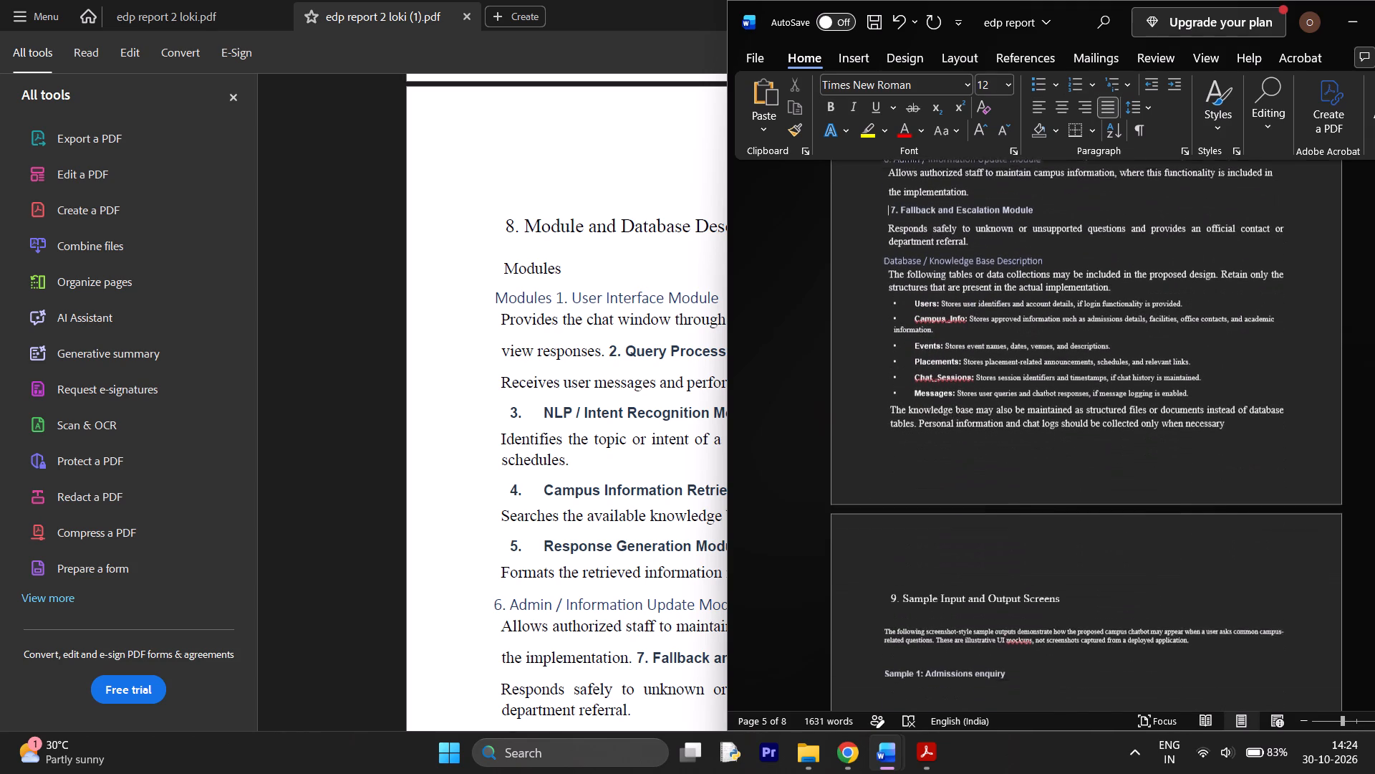
{"action": "scroll", "coordinate": [968, 552], "scroll_direction": "up", "scroll_amount": 1}
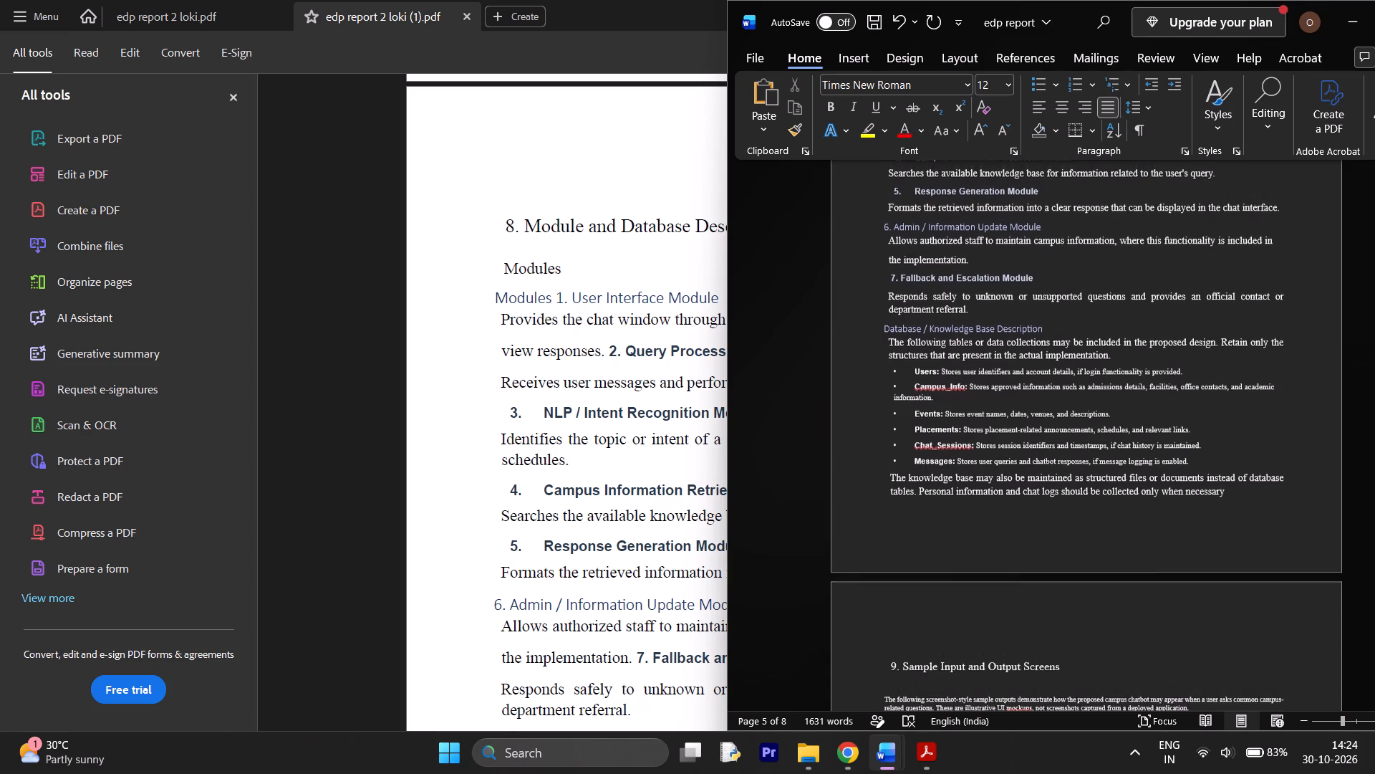
{"action": "scroll", "coordinate": [968, 552], "scroll_direction": "up", "scroll_amount": 3}
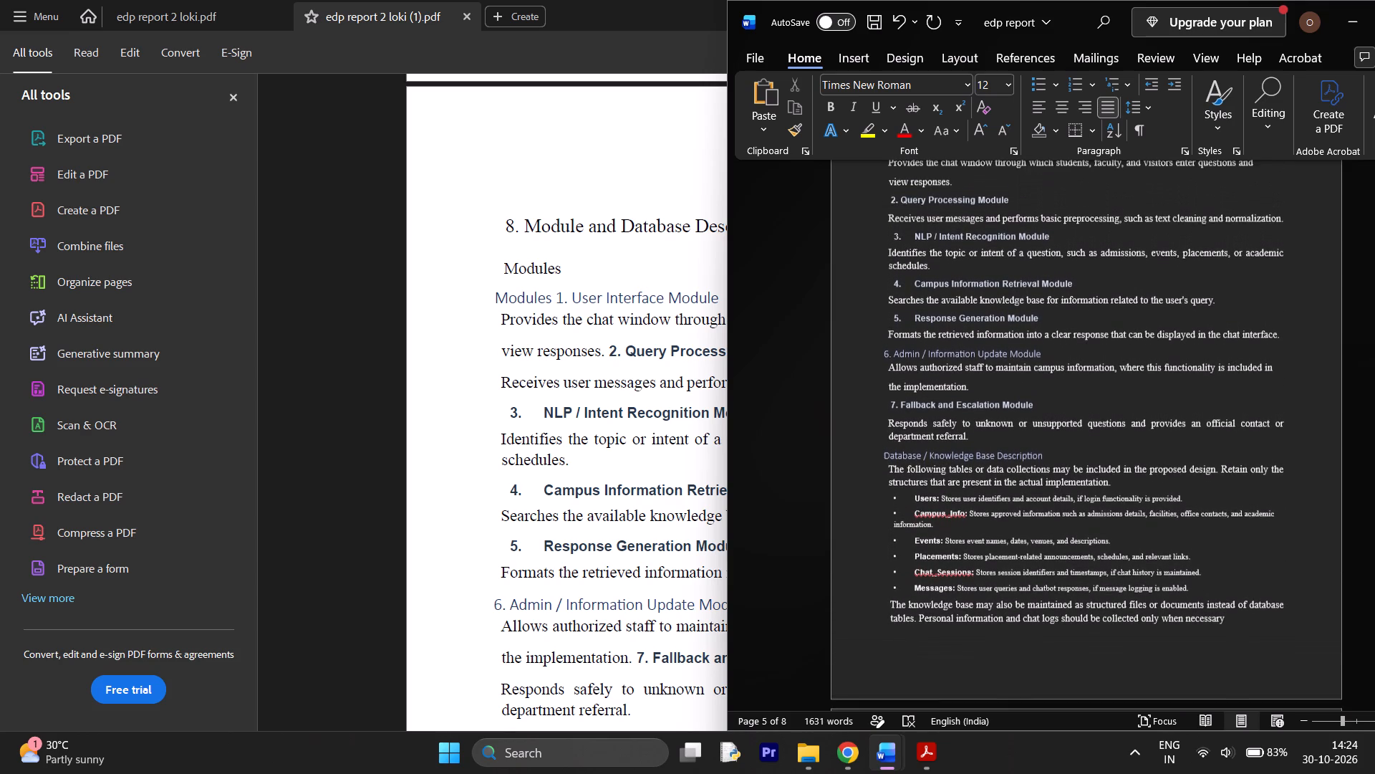
{"action": "scroll", "coordinate": [968, 552], "scroll_direction": "up", "scroll_amount": 2}
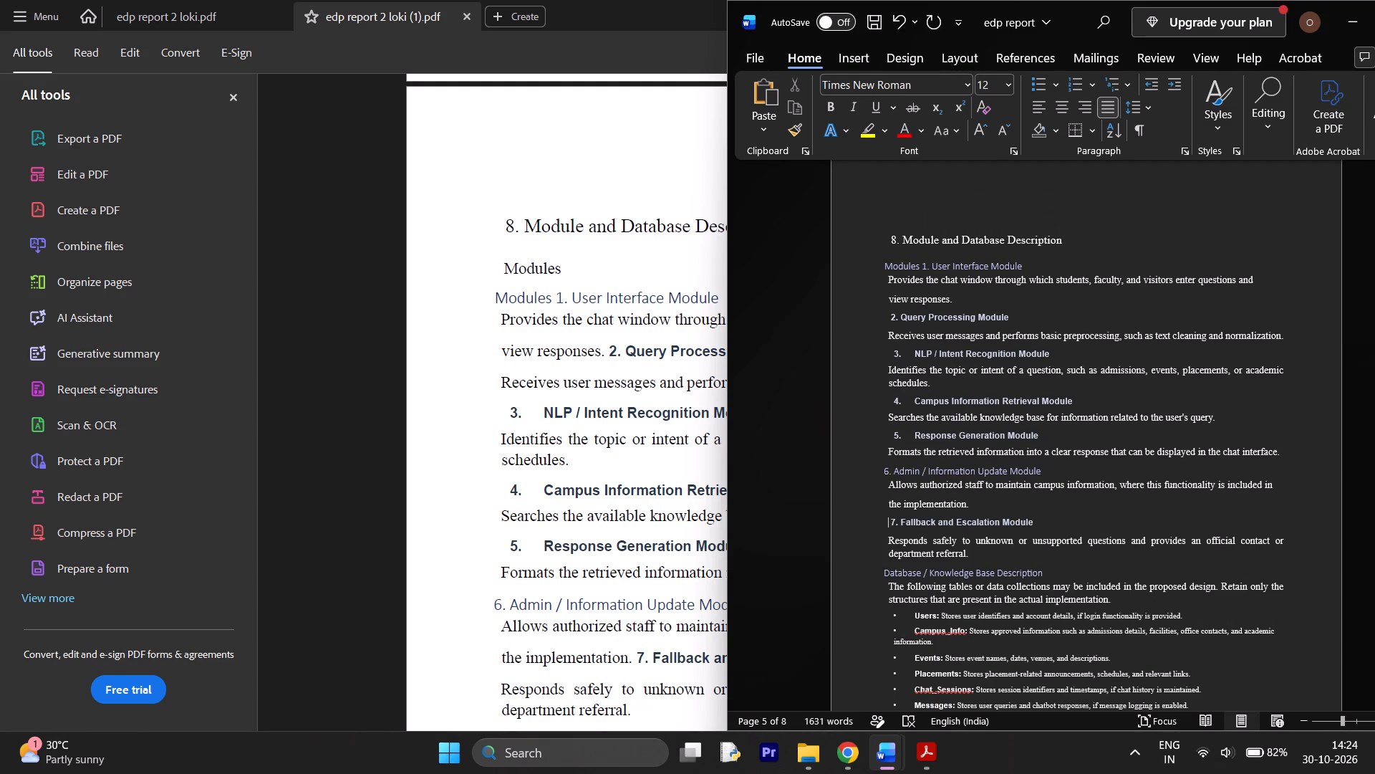
{"action": "scroll", "coordinate": [961, 464], "scroll_direction": "down", "scroll_amount": 2}
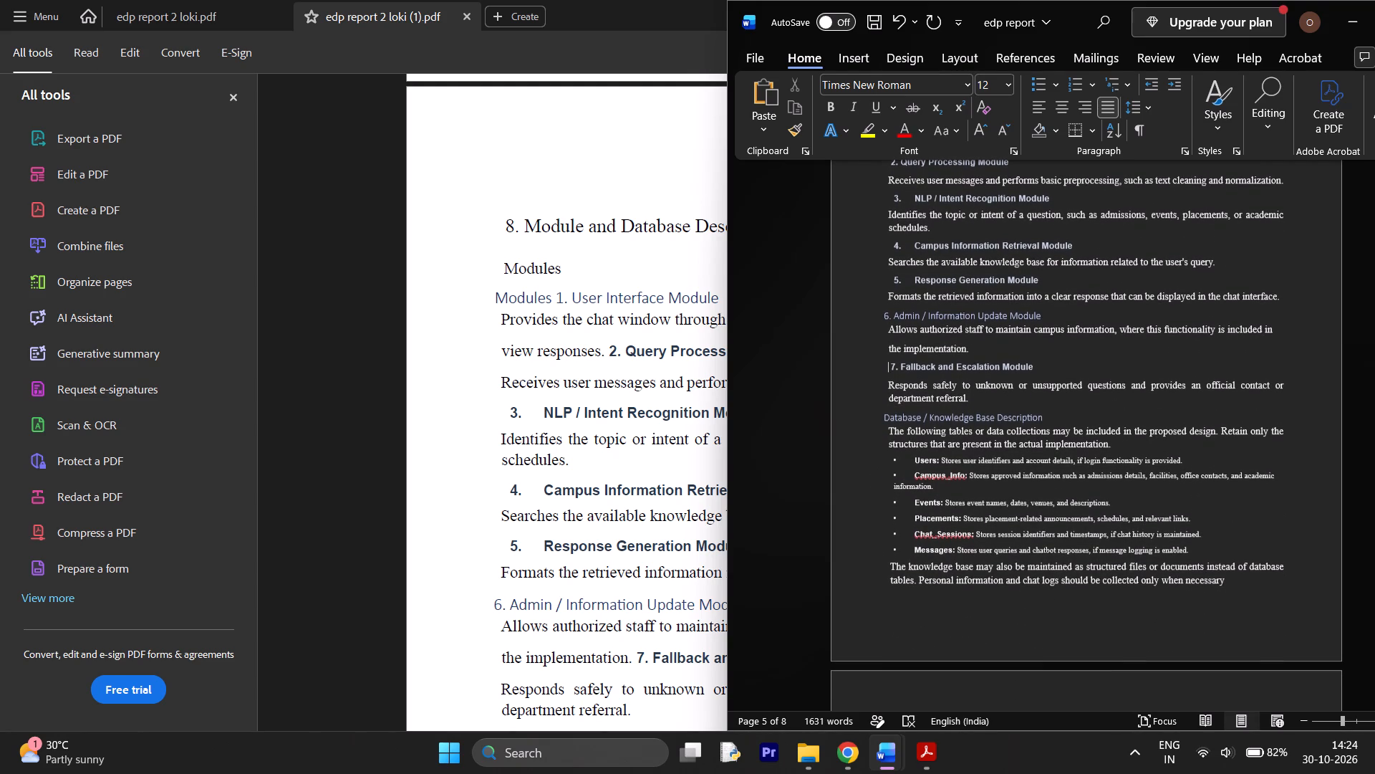
Save the edp report document.
{"action": "key", "text": "ctrl+s"}
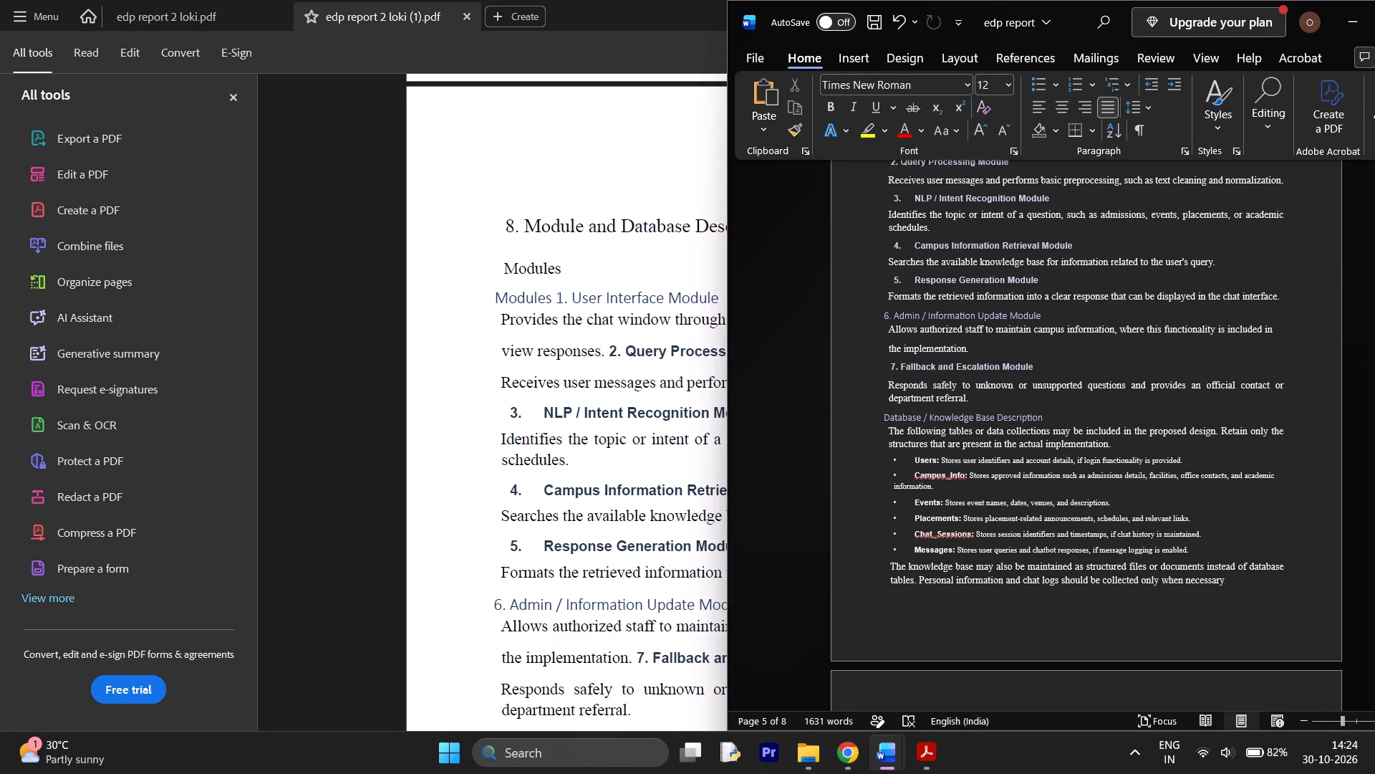
{"action": "key", "text": "ctrl+s"}
Export the edp report as a PDF named "edp report loki" in the Downloads folder.
{"action": "left_click", "coordinate": [752, 54]}
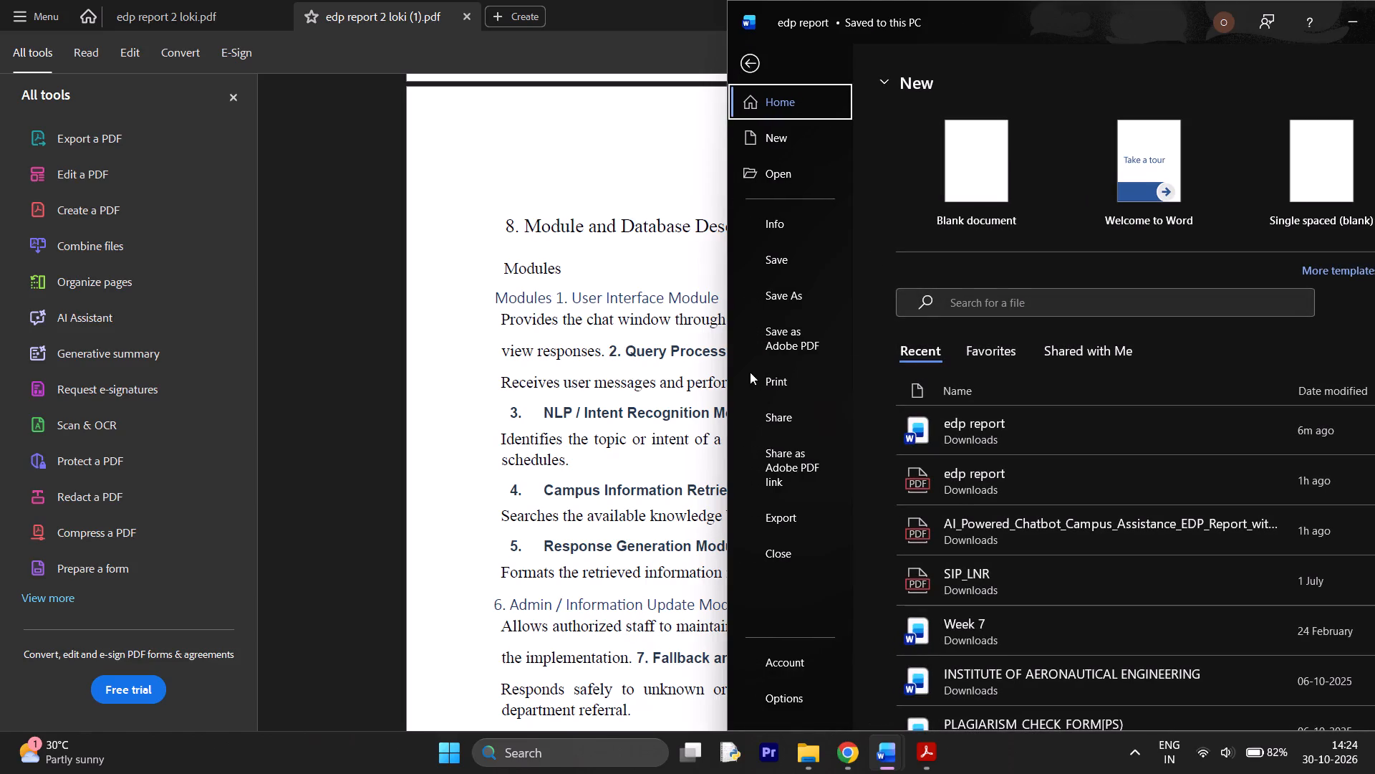
{"action": "left_click", "coordinate": [781, 292]}
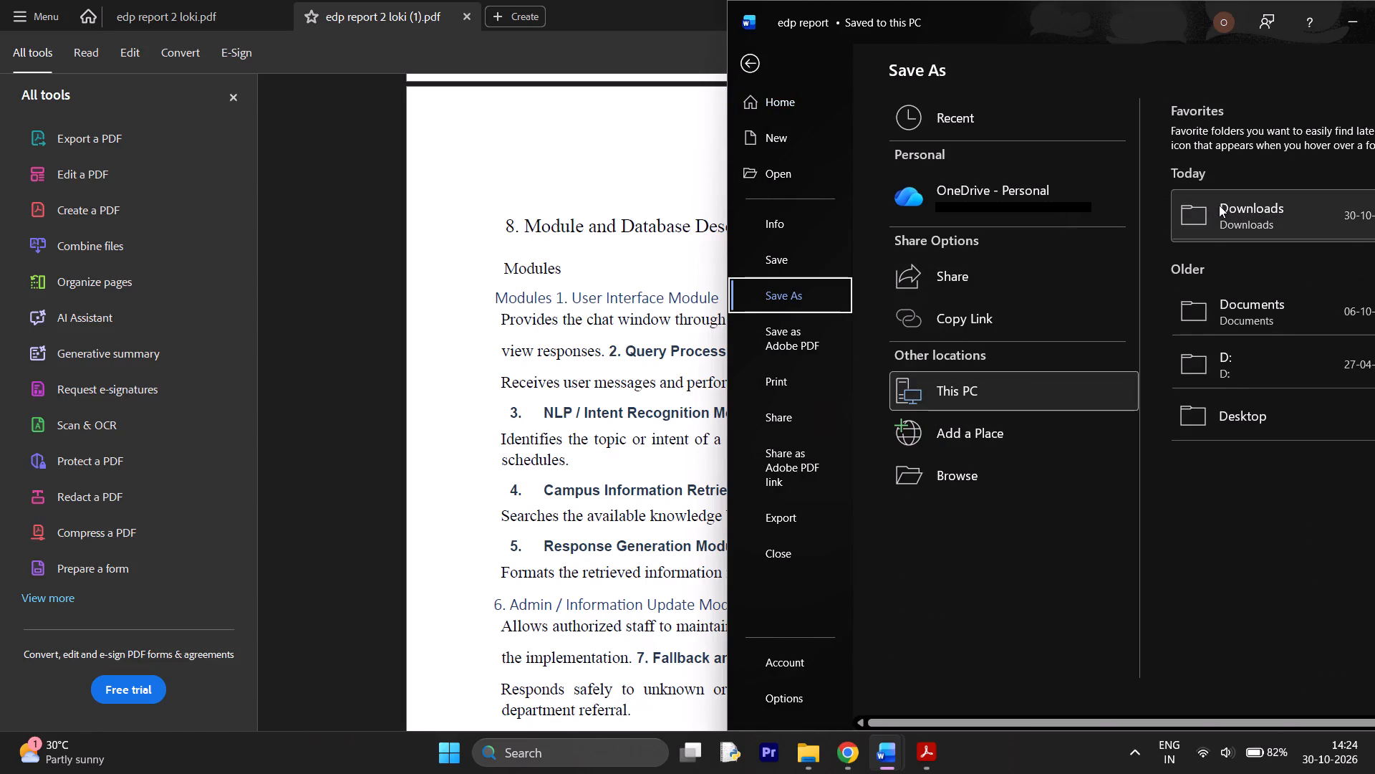
{"action": "left_click", "coordinate": [1052, 216]}
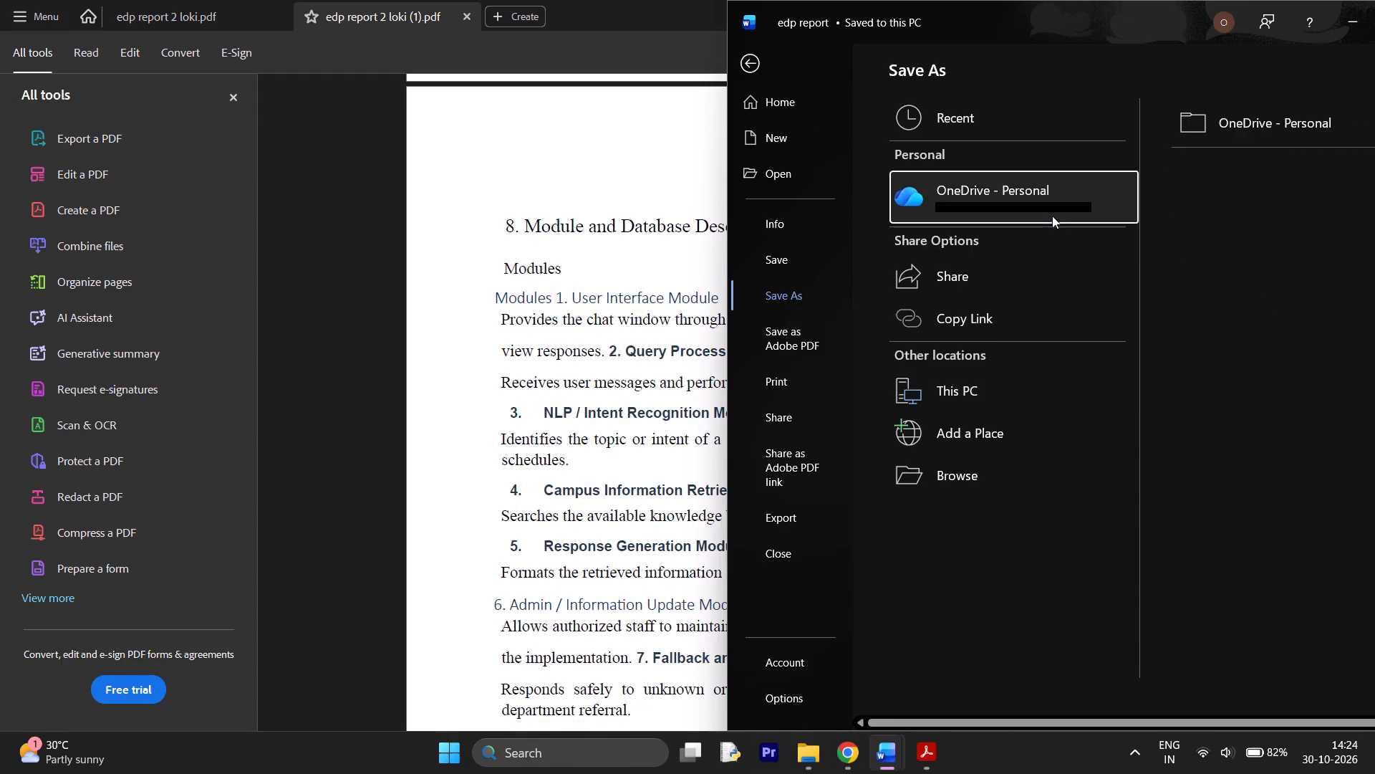
{"action": "left_click", "coordinate": [1222, 114]}
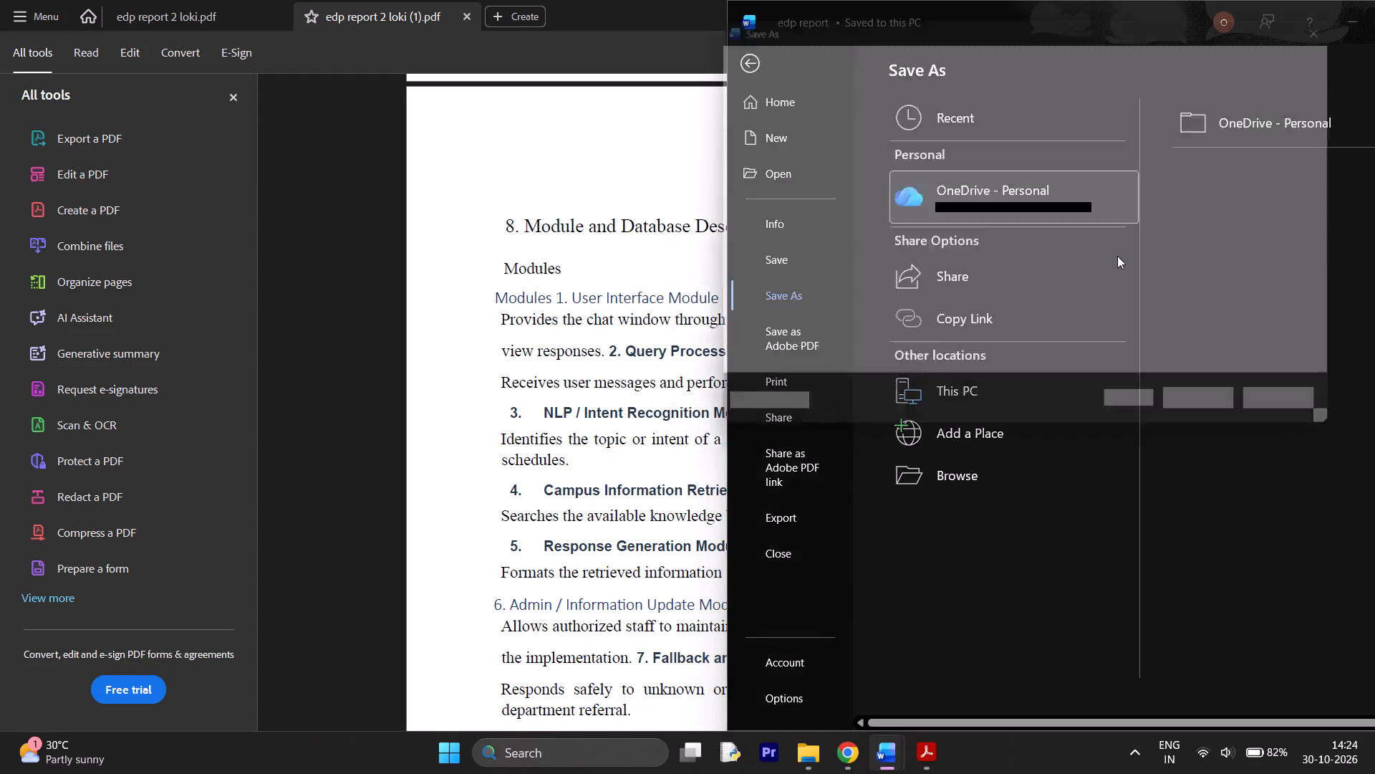
{"action": "scroll", "coordinate": [743, 143], "scroll_direction": "up", "scroll_amount": 2}
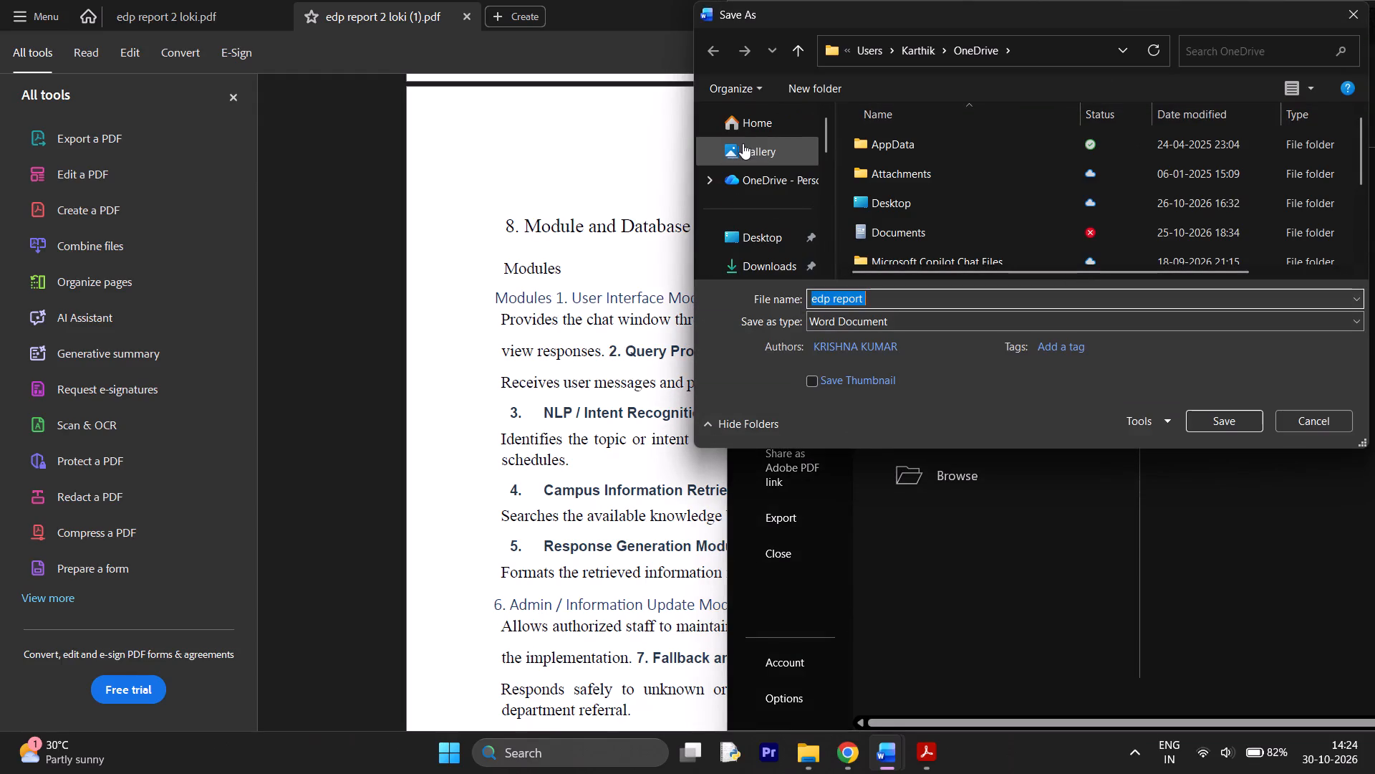
{"action": "left_click", "coordinate": [768, 256]}
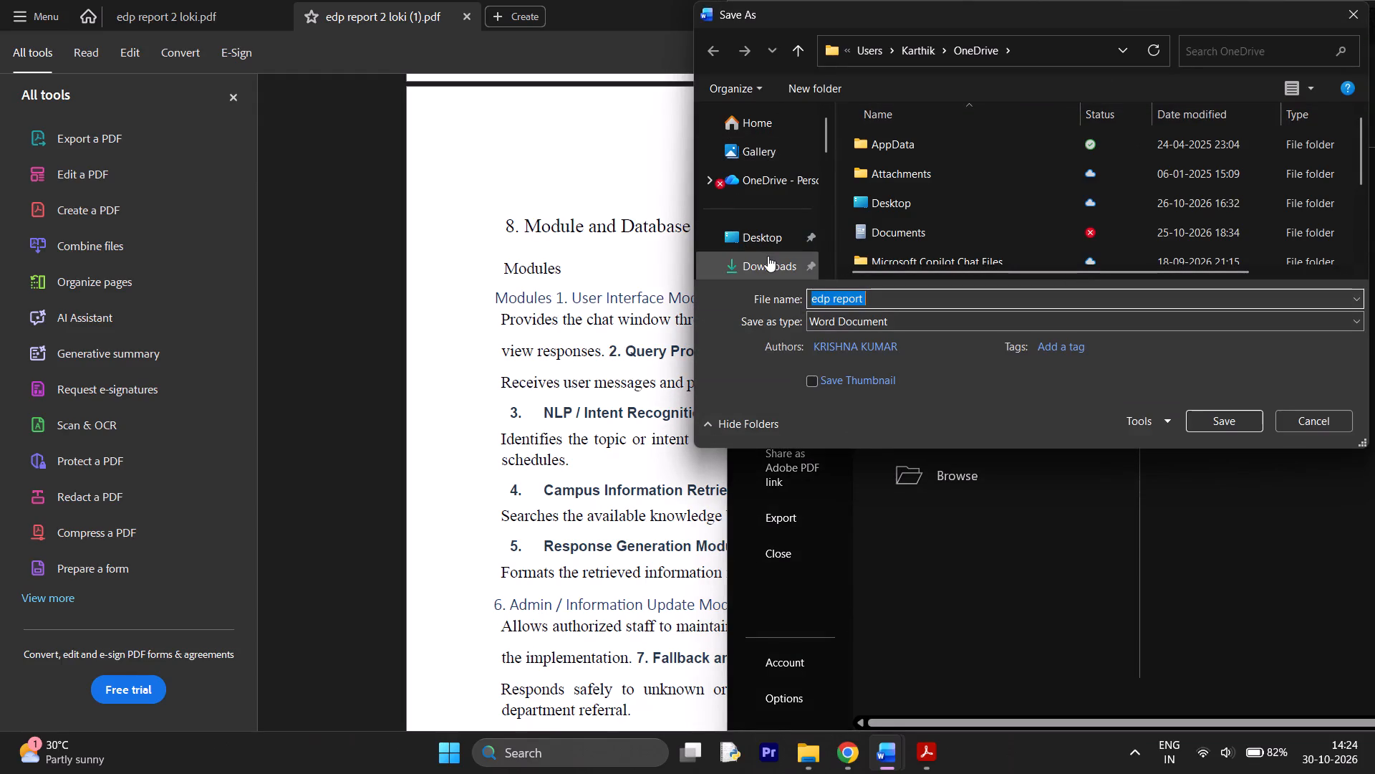
{"action": "left_click", "coordinate": [894, 320]}
{"action": "left_click", "coordinate": [883, 428]}
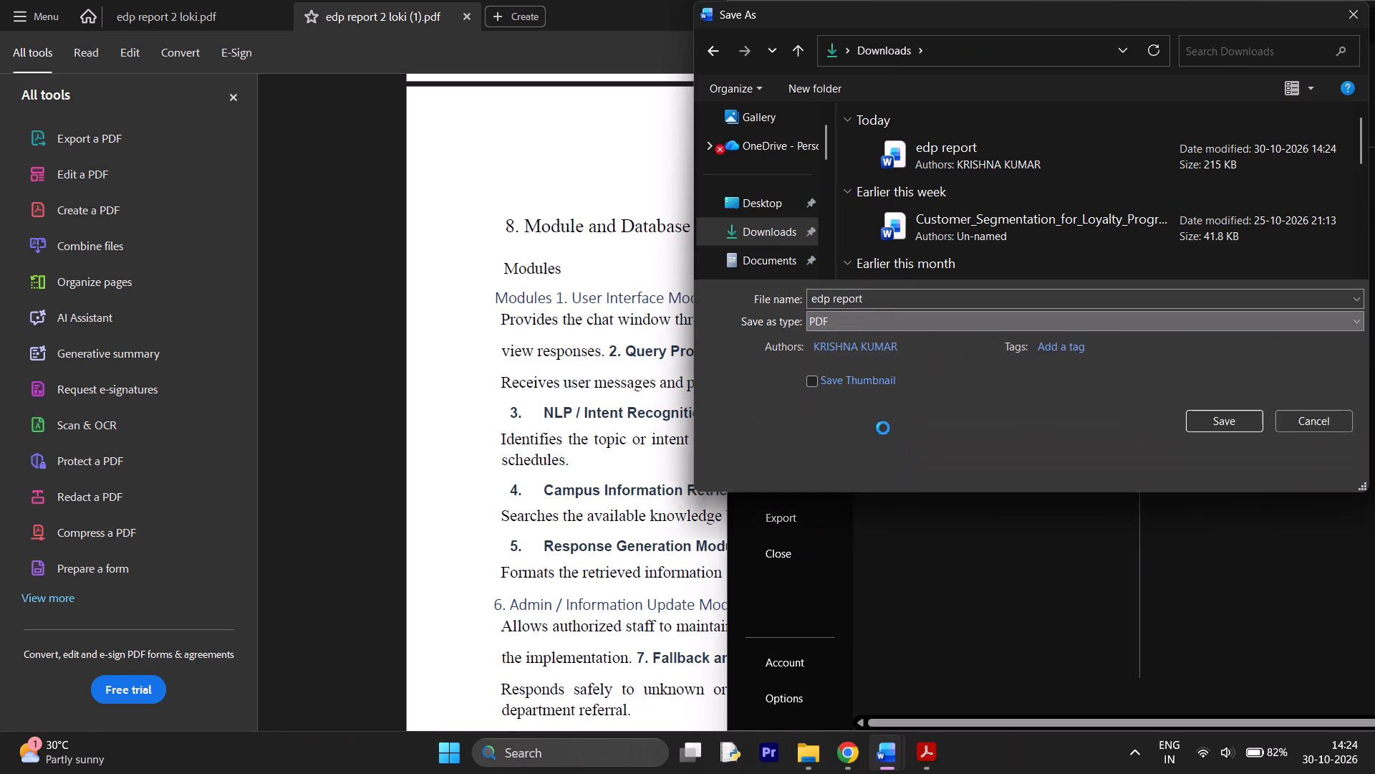
{"action": "left_click", "coordinate": [882, 300]}
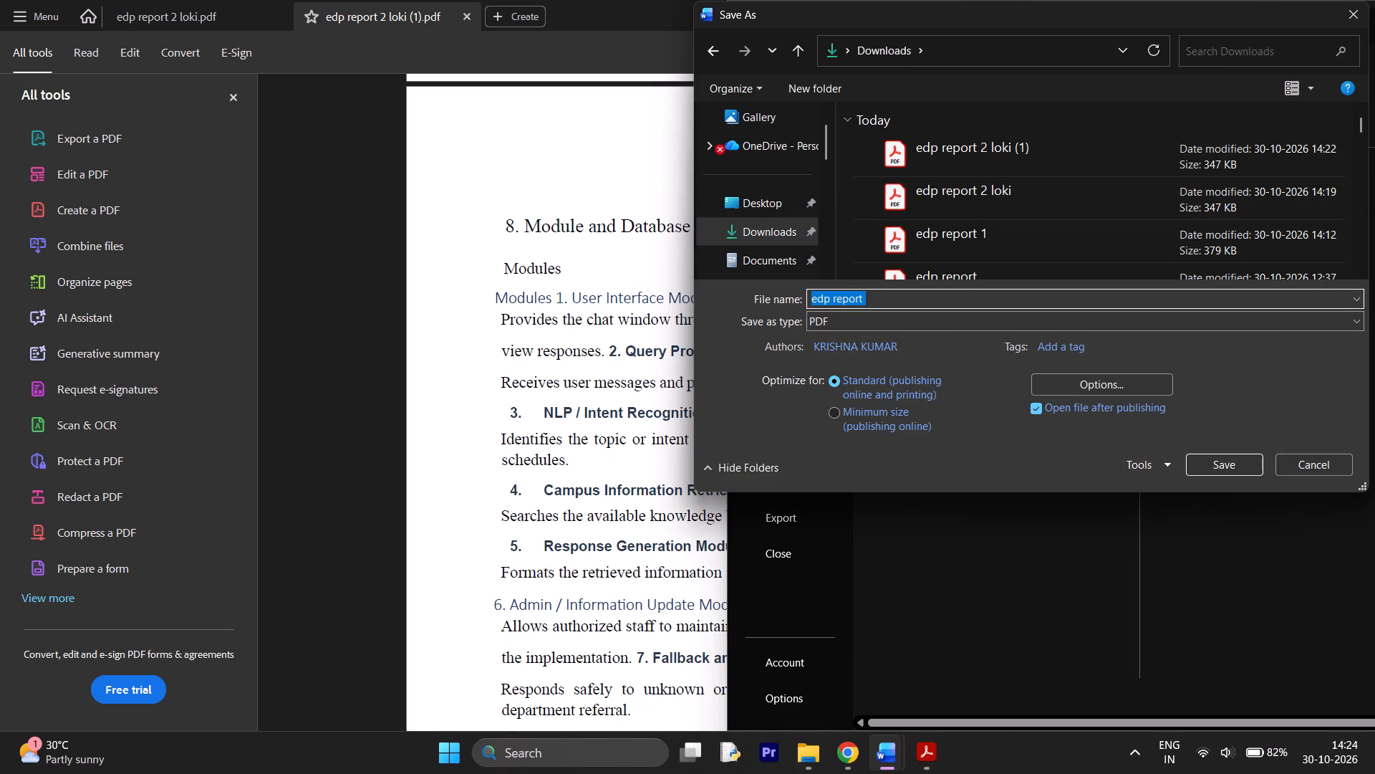
{"action": "key", "text": "space"}
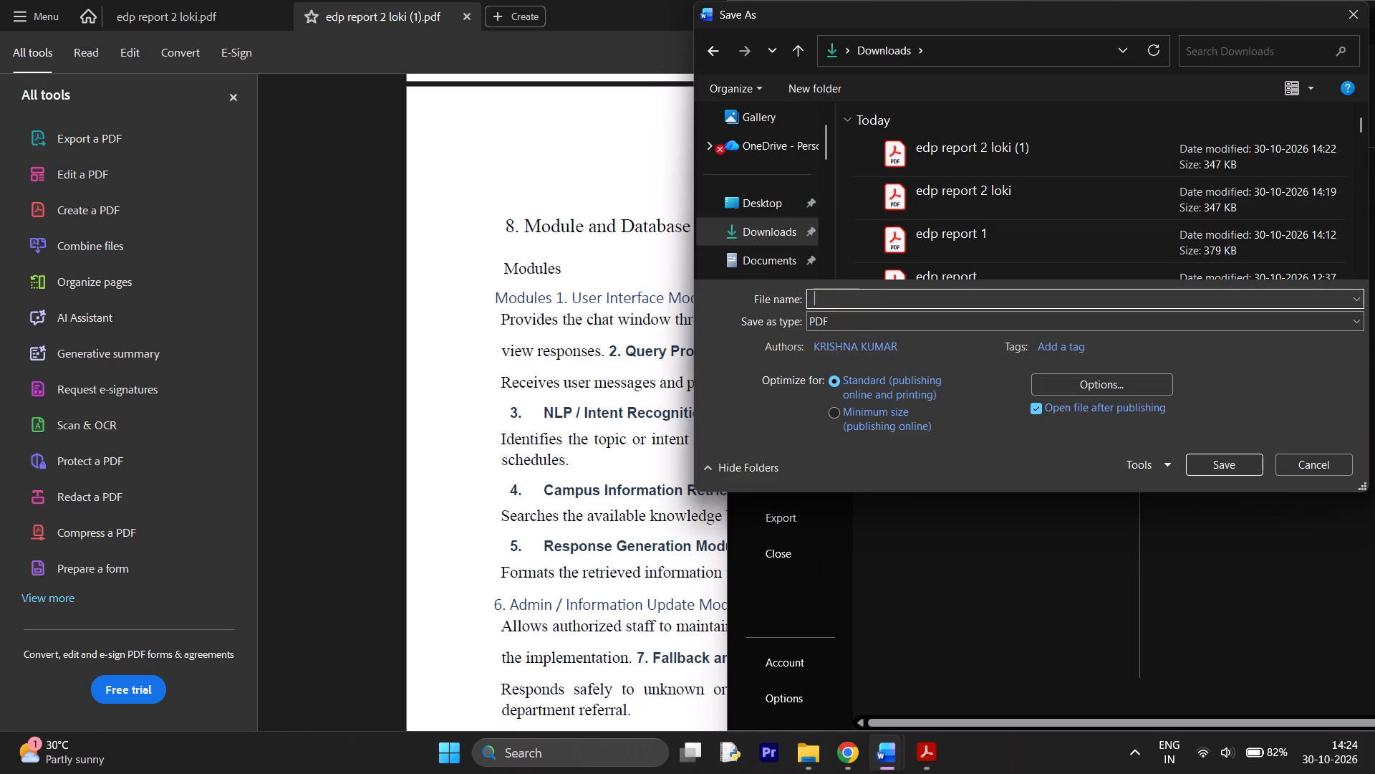
{"action": "type", "text": "ed"}
{"action": "type", "text": "p"}
{"action": "key", "text": "space"}
{"action": "type", "text": "report"}
{"action": "key", "text": "space"}
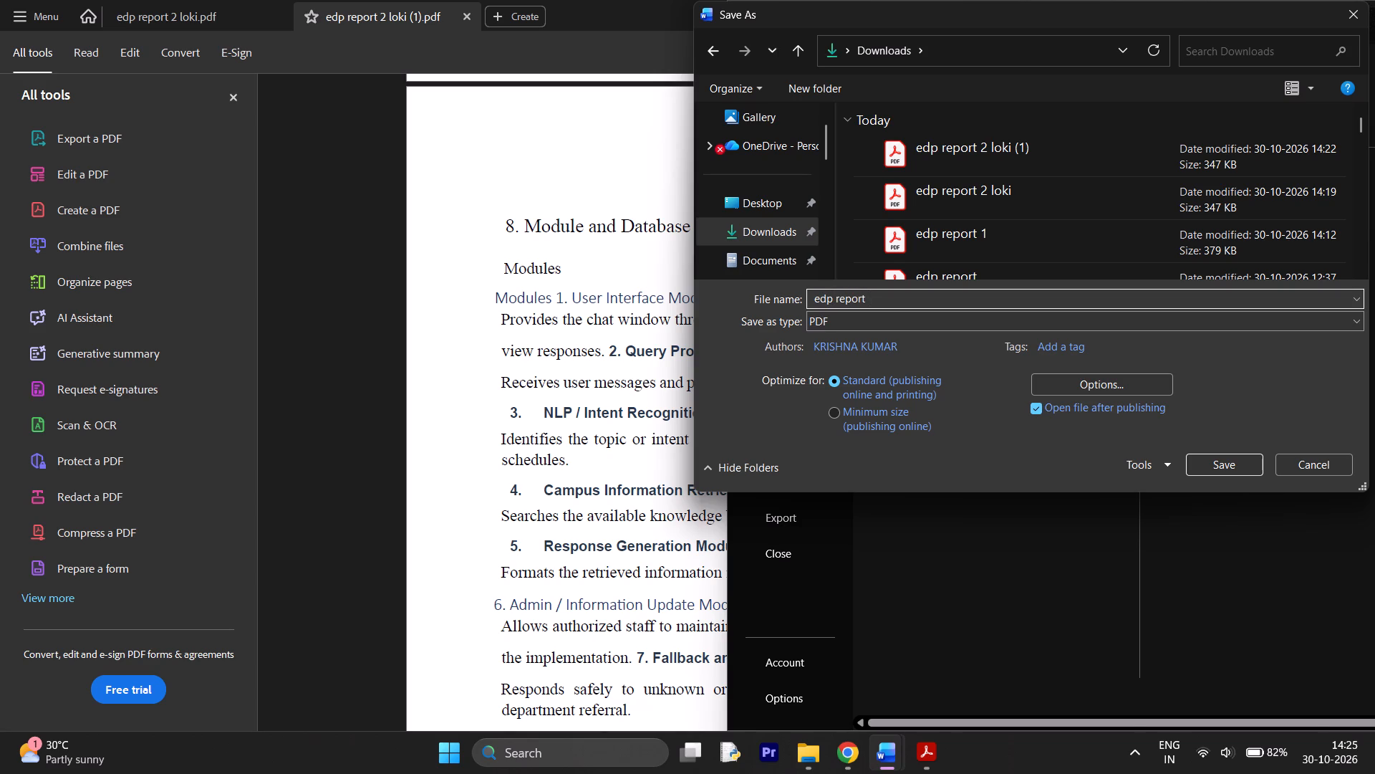
{"action": "type", "text": "loki"}
{"action": "key", "text": "Return"}
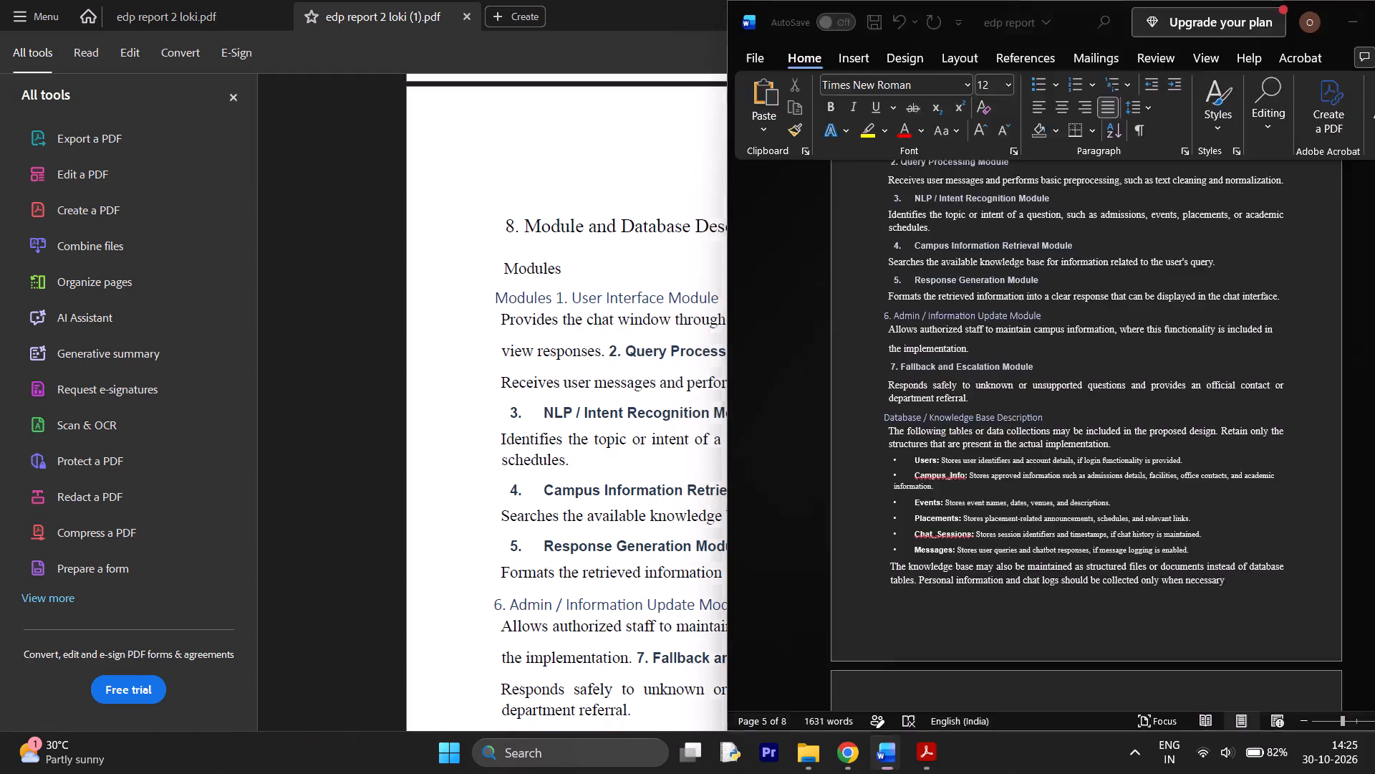
{"action": "scroll", "coordinate": [1277, 482], "scroll_direction": "down", "scroll_amount": 2}
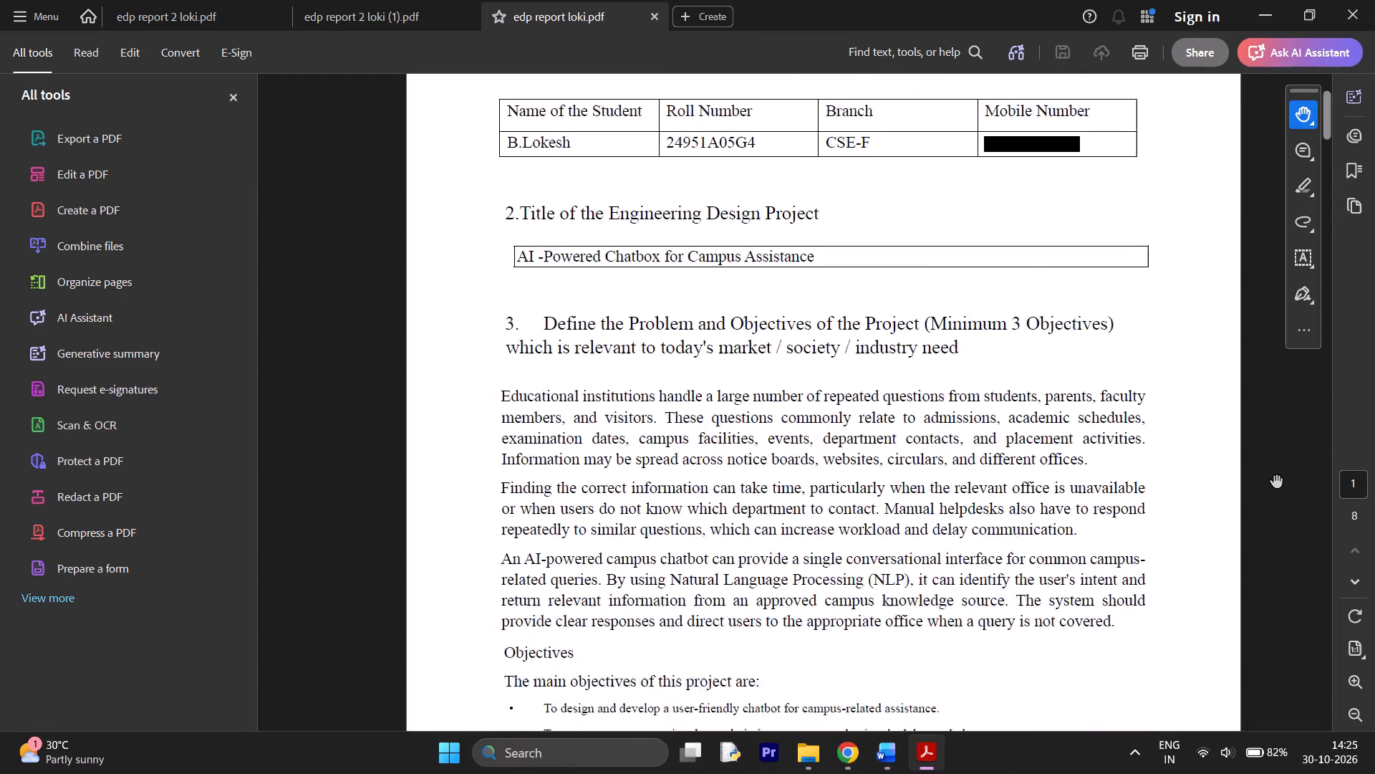
{"action": "scroll", "coordinate": [1277, 482], "scroll_direction": "down", "scroll_amount": 9}
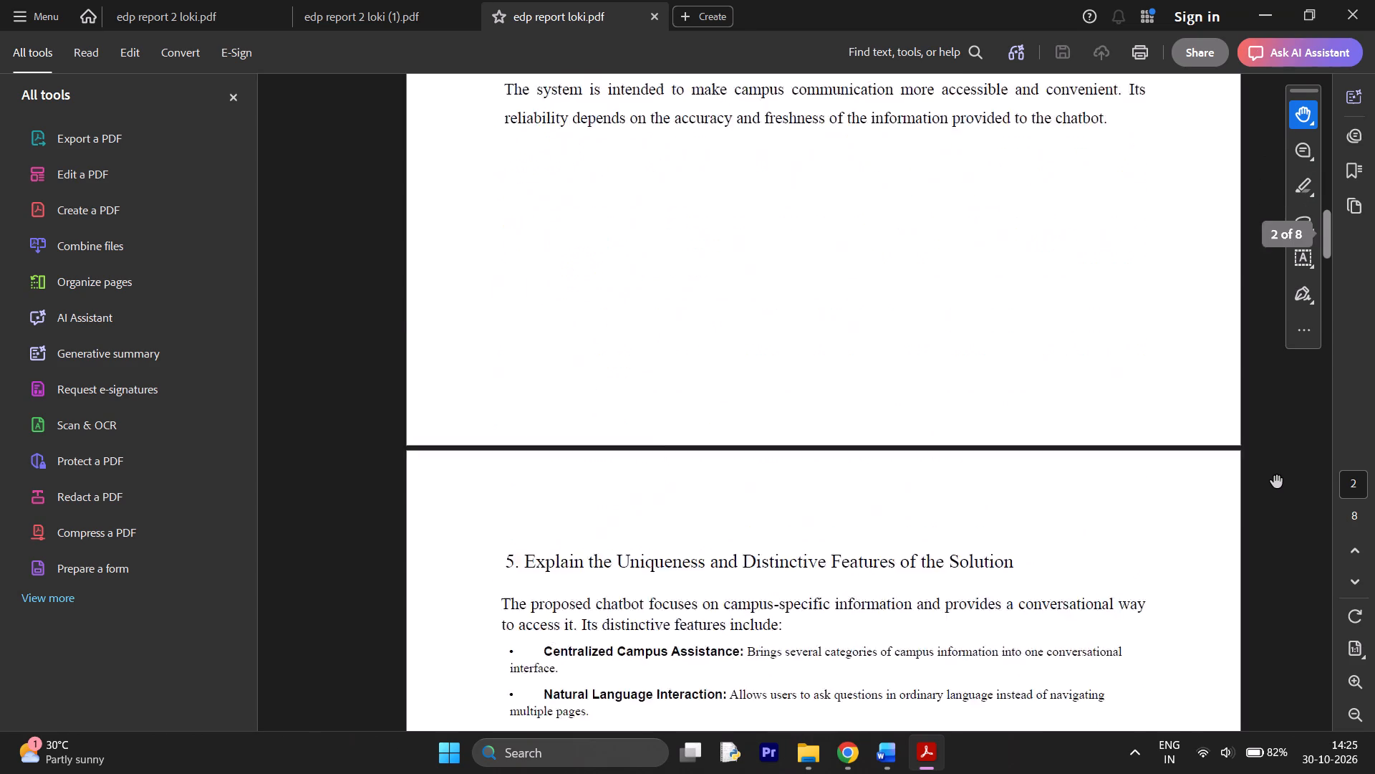
{"action": "scroll", "coordinate": [1277, 482], "scroll_direction": "down", "scroll_amount": 5}
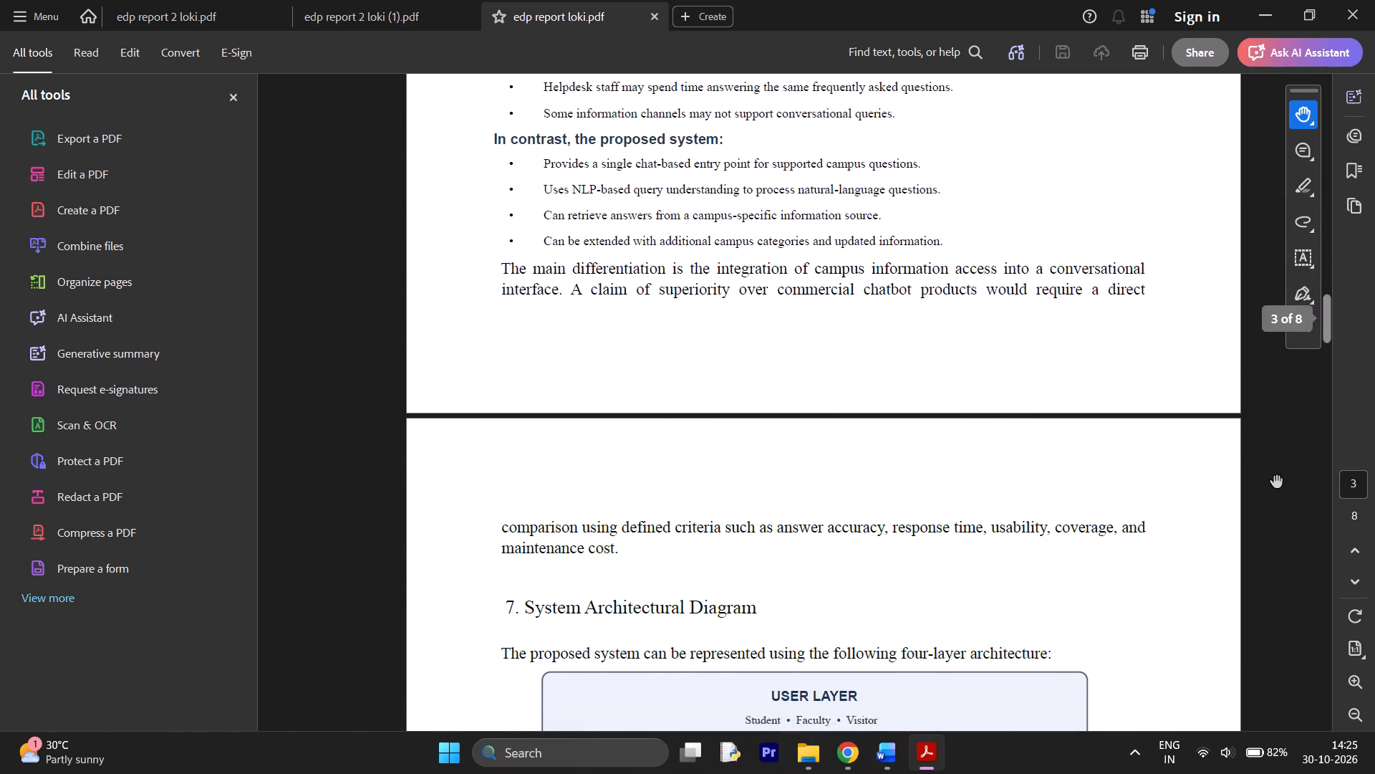
{"action": "scroll", "coordinate": [1277, 482], "scroll_direction": "down", "scroll_amount": 5}
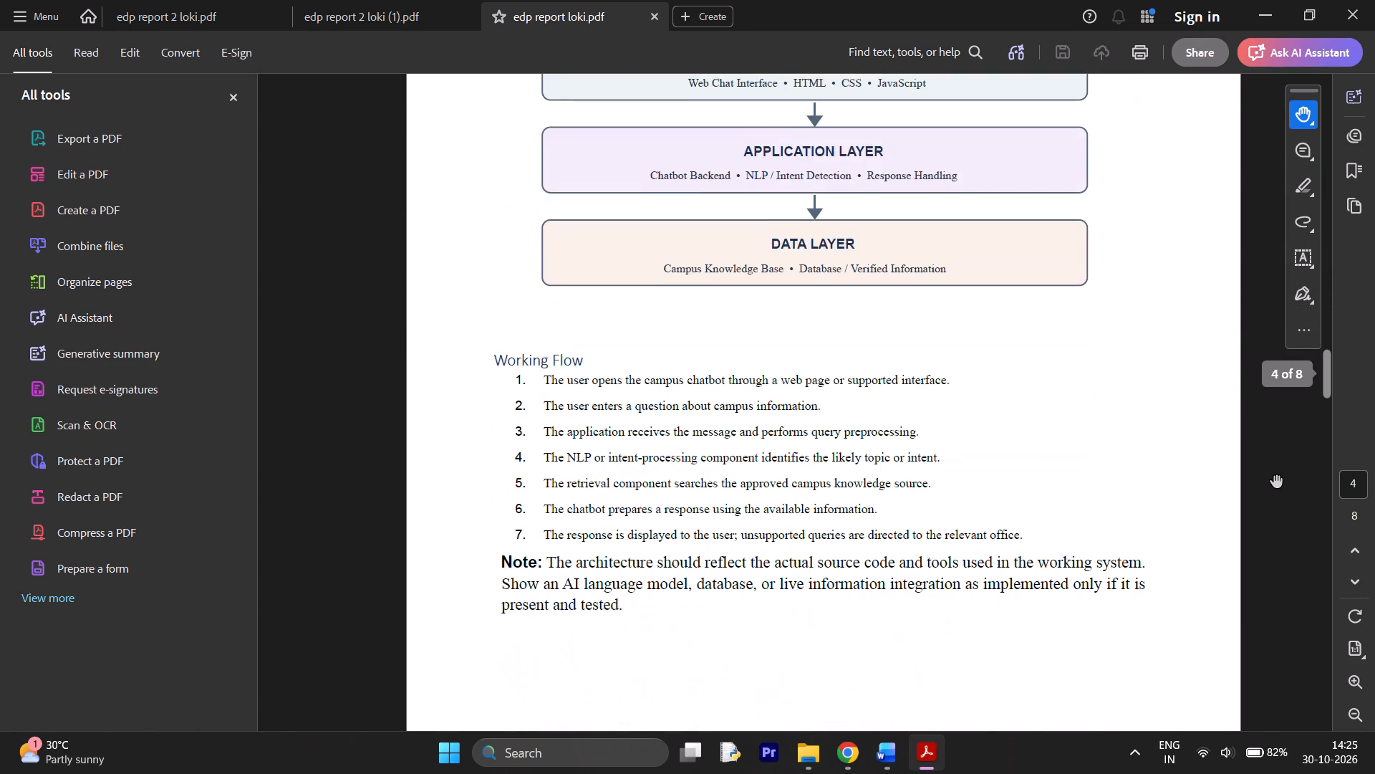
{"action": "scroll", "coordinate": [1277, 482], "scroll_direction": "down", "scroll_amount": 3}
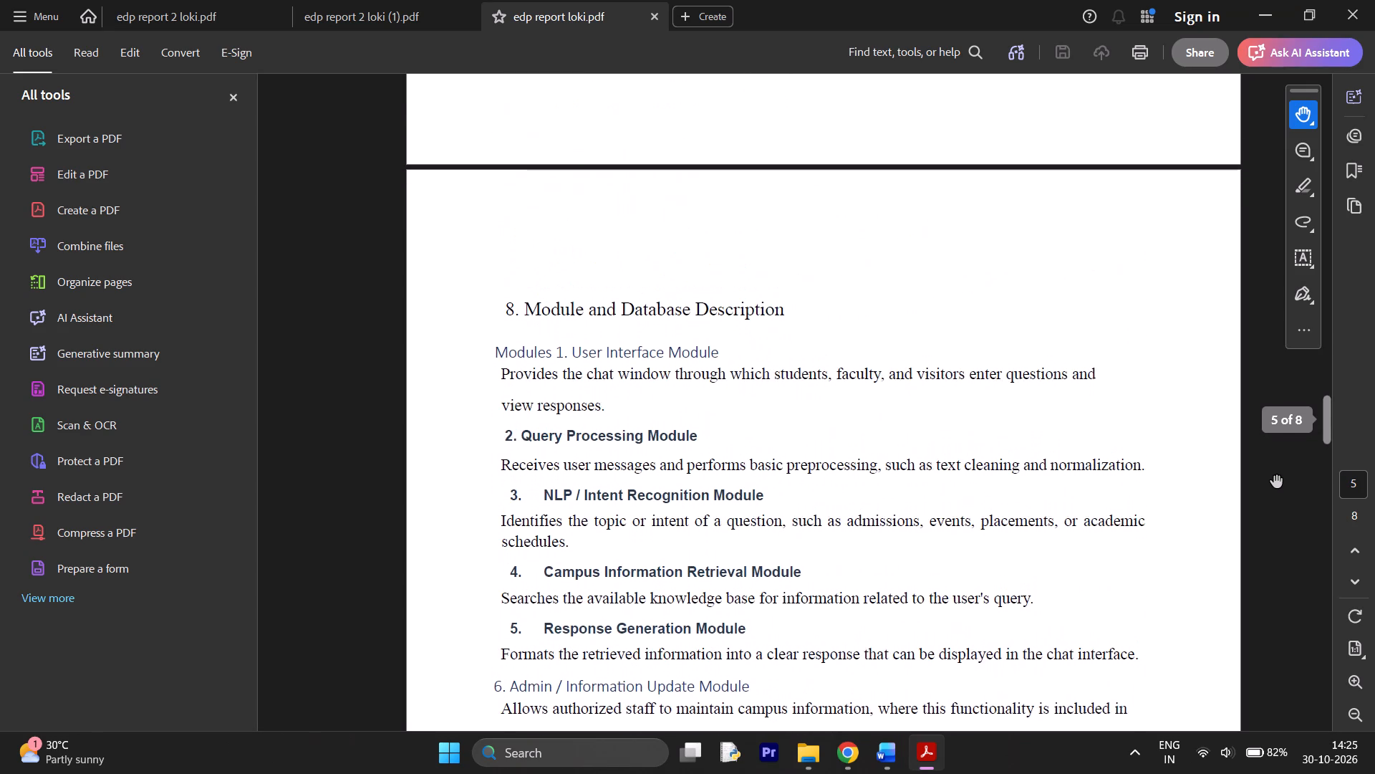
{"action": "scroll", "coordinate": [1277, 482], "scroll_direction": "down", "scroll_amount": 1}
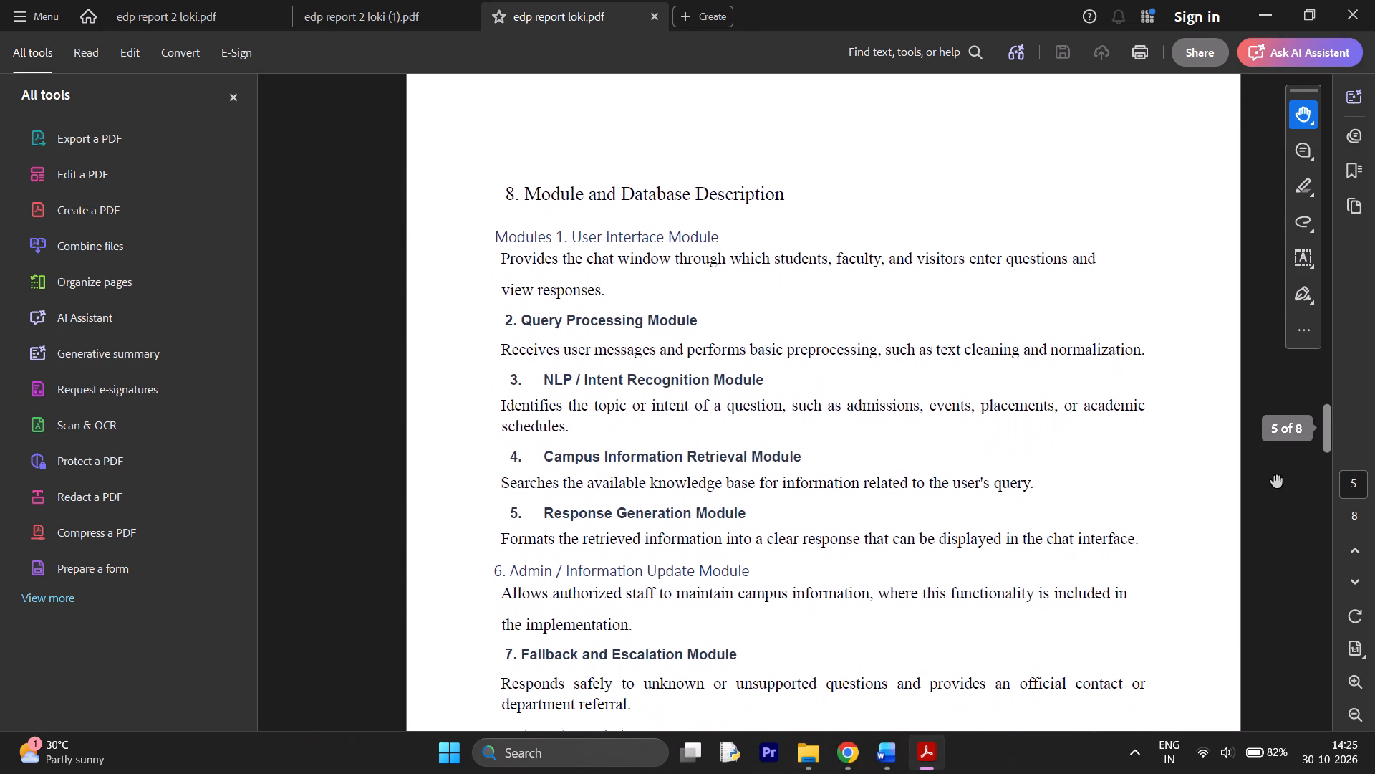
{"action": "scroll", "coordinate": [1277, 482], "scroll_direction": "down", "scroll_amount": 1}
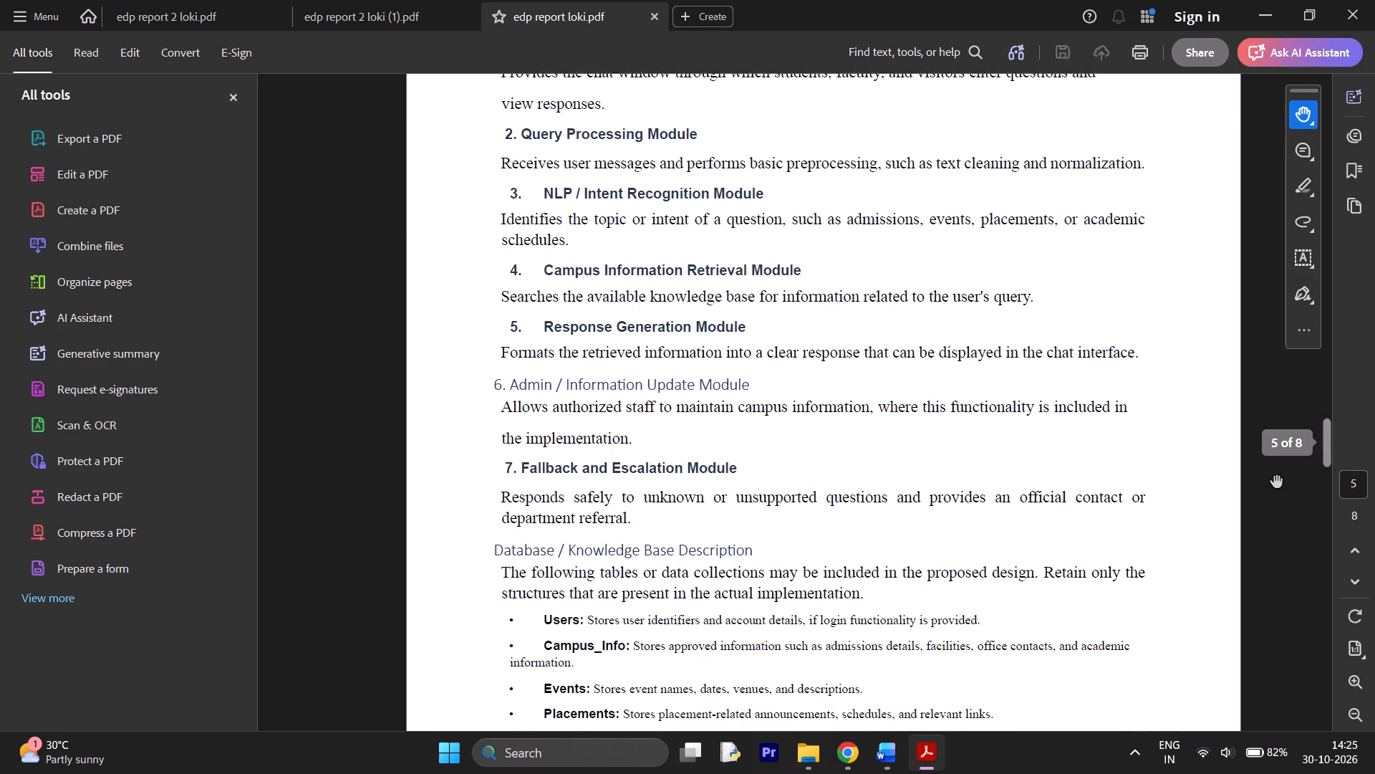
{"action": "scroll", "coordinate": [1277, 482], "scroll_direction": "down", "scroll_amount": 1}
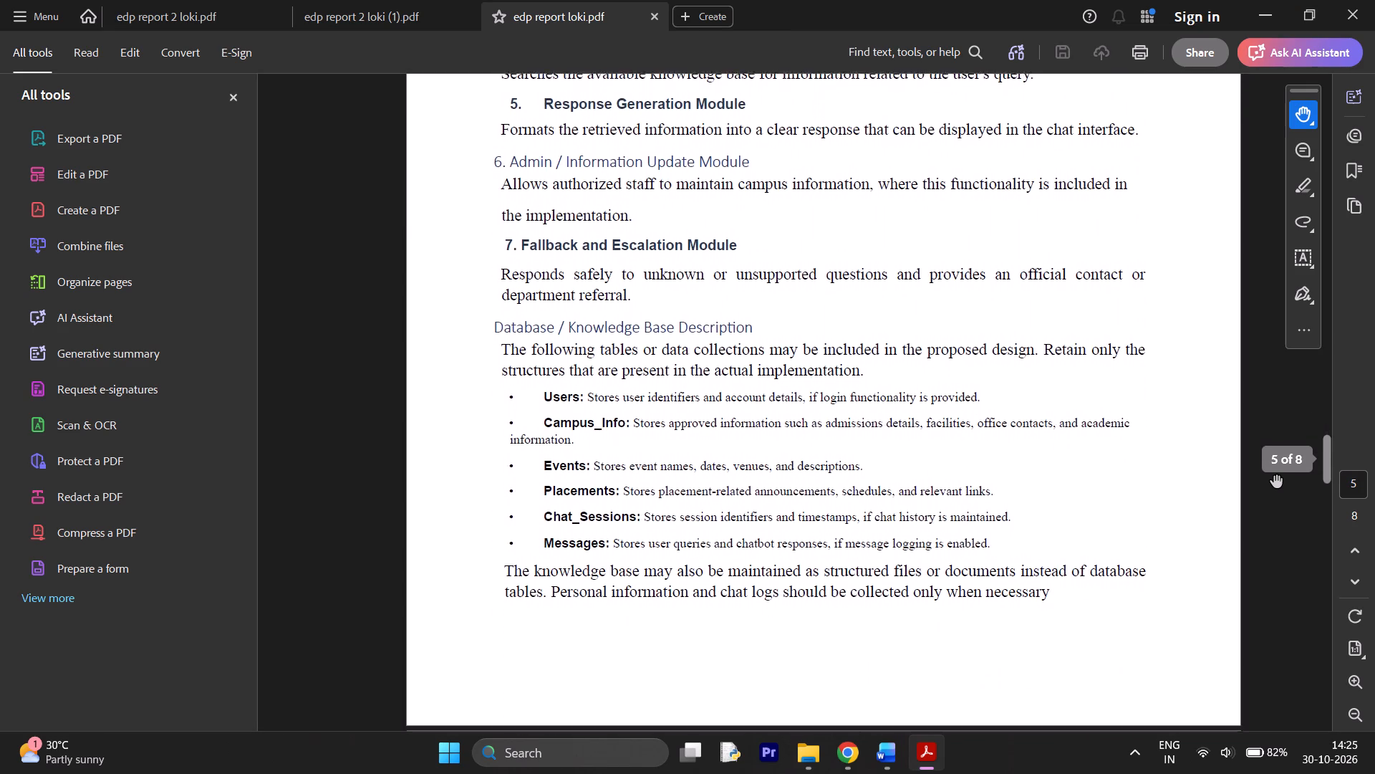
{"action": "scroll", "coordinate": [1277, 482], "scroll_direction": "down", "scroll_amount": 3}
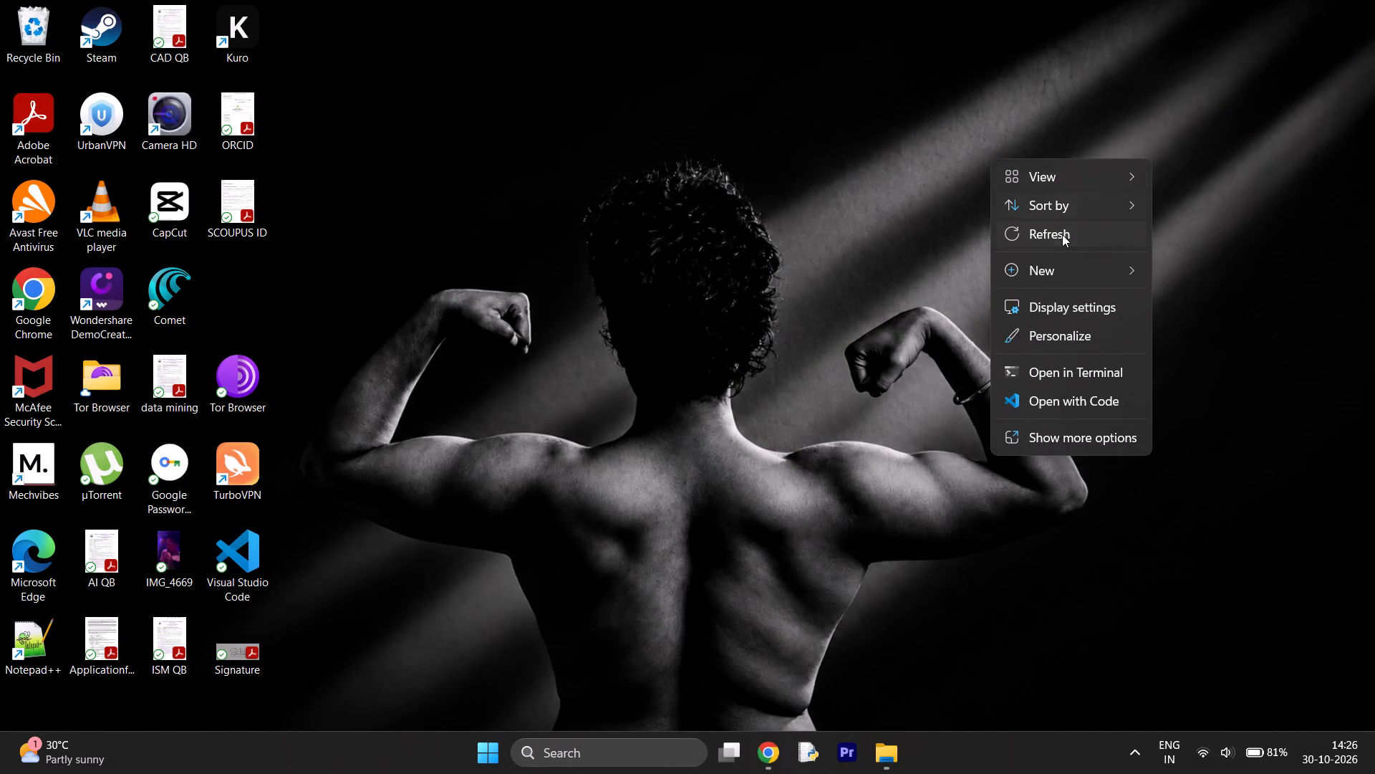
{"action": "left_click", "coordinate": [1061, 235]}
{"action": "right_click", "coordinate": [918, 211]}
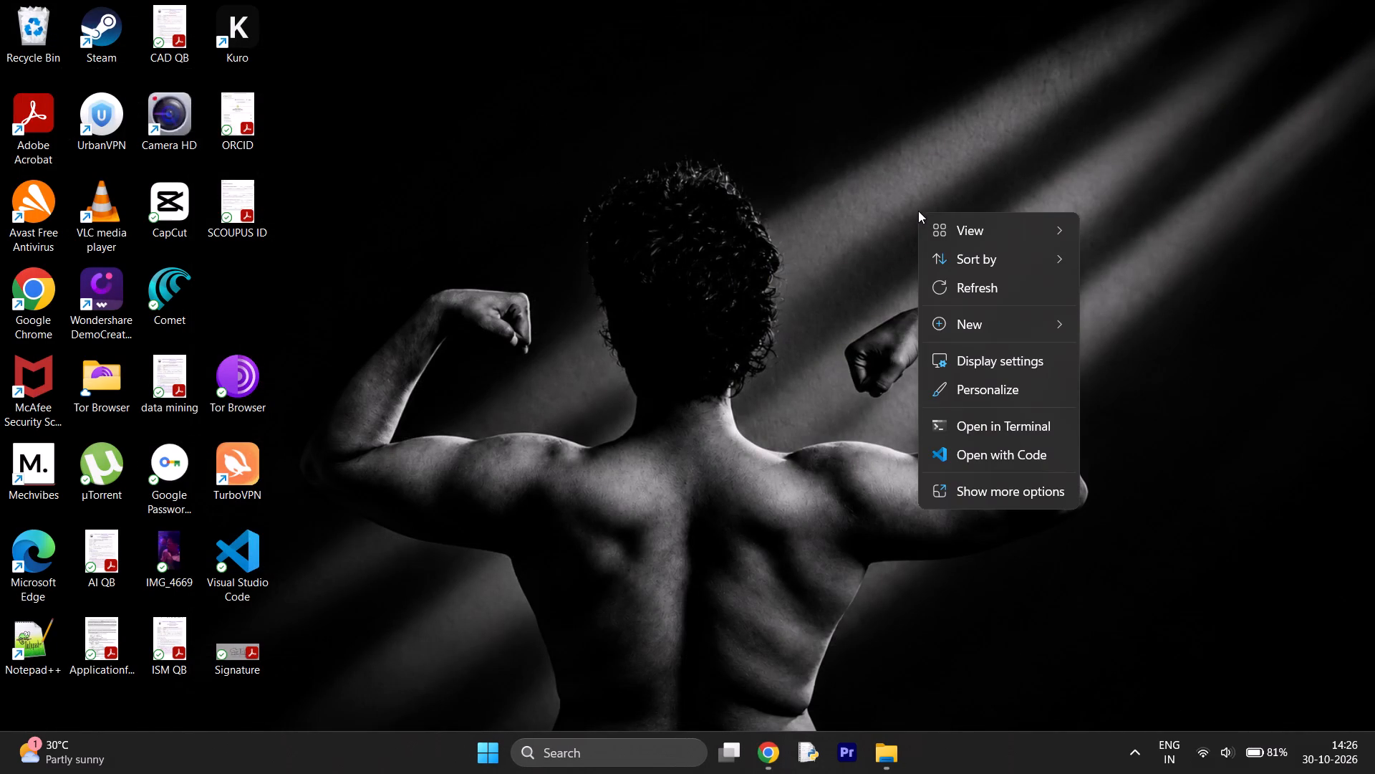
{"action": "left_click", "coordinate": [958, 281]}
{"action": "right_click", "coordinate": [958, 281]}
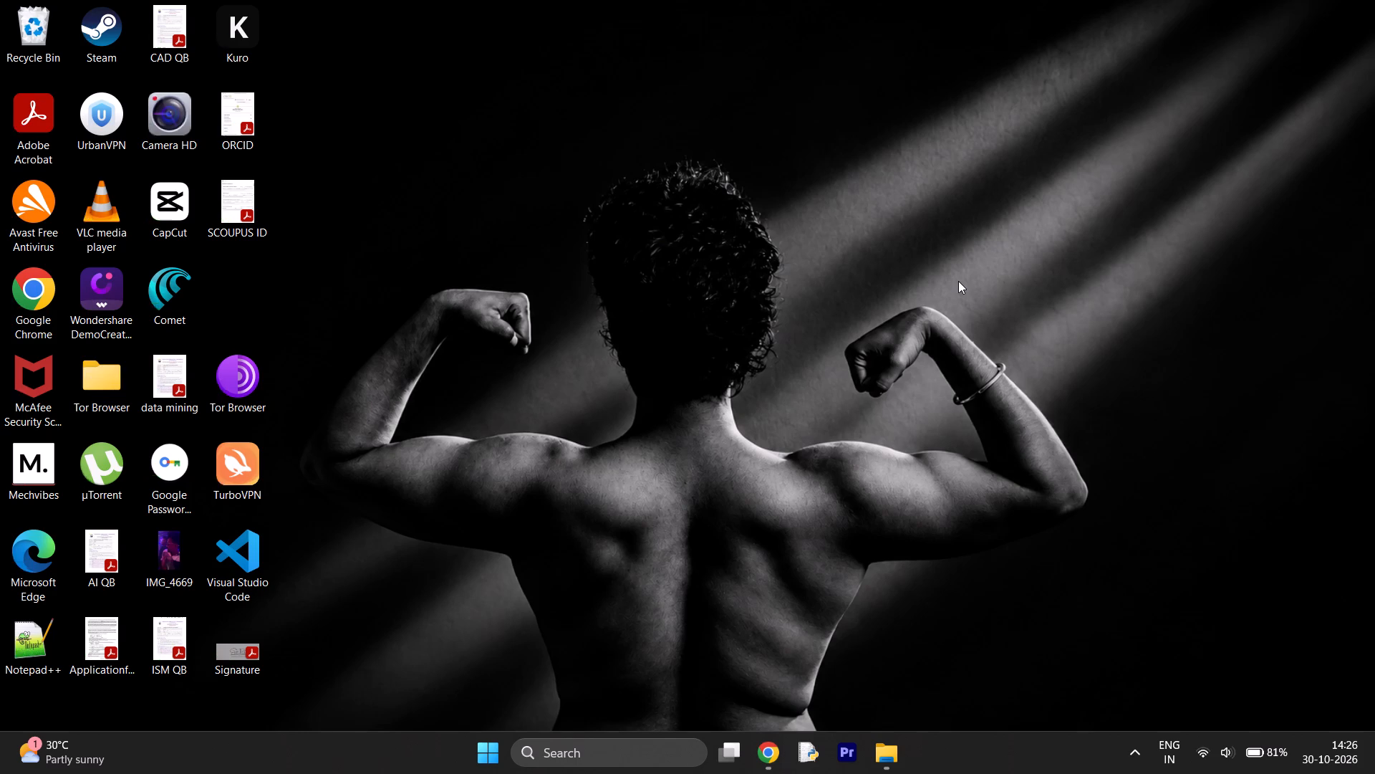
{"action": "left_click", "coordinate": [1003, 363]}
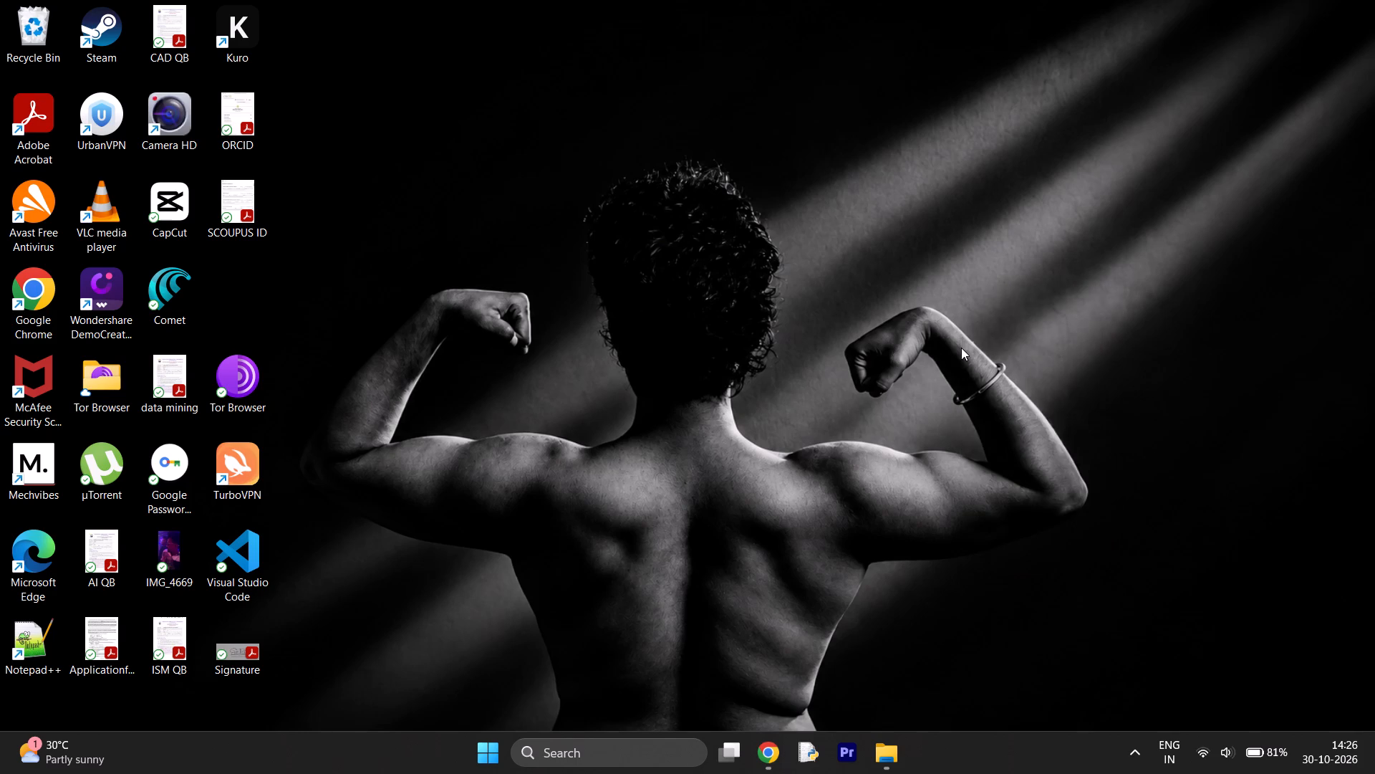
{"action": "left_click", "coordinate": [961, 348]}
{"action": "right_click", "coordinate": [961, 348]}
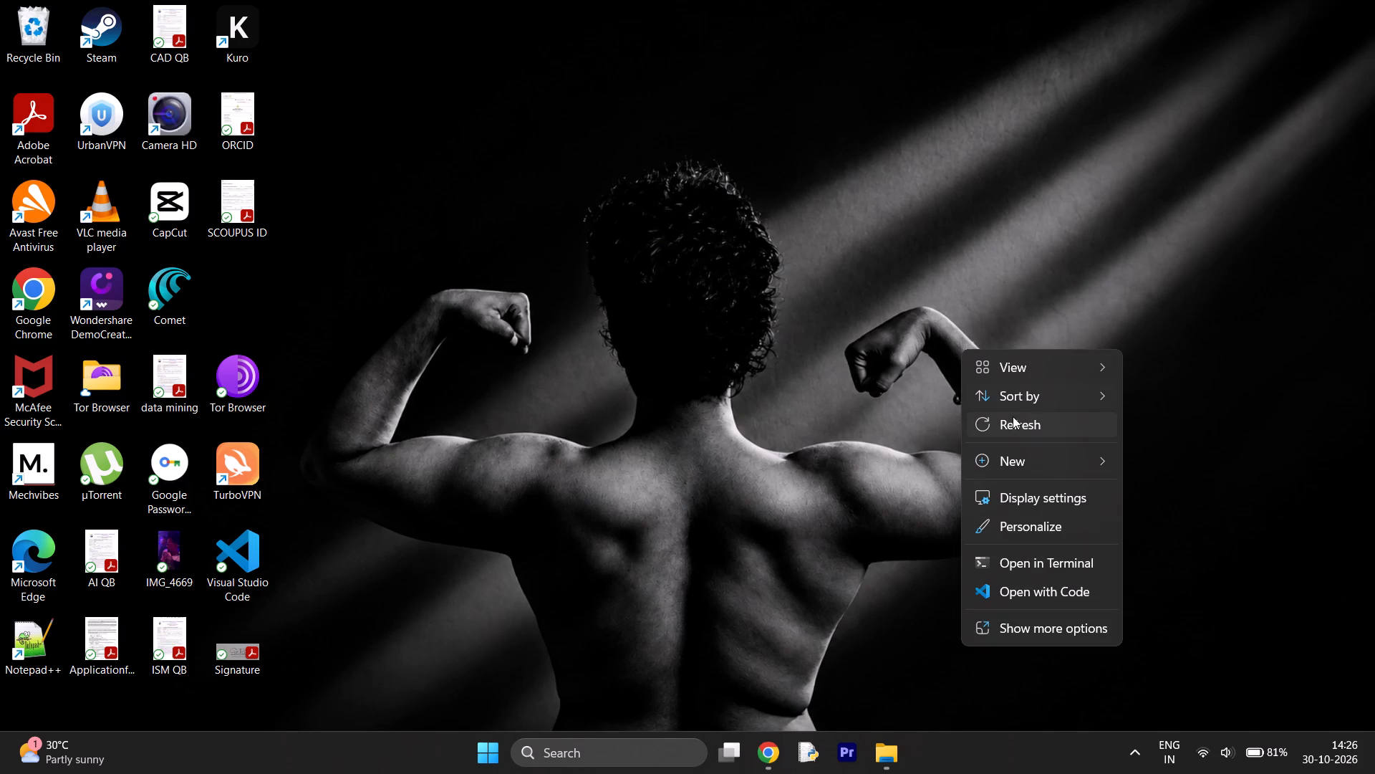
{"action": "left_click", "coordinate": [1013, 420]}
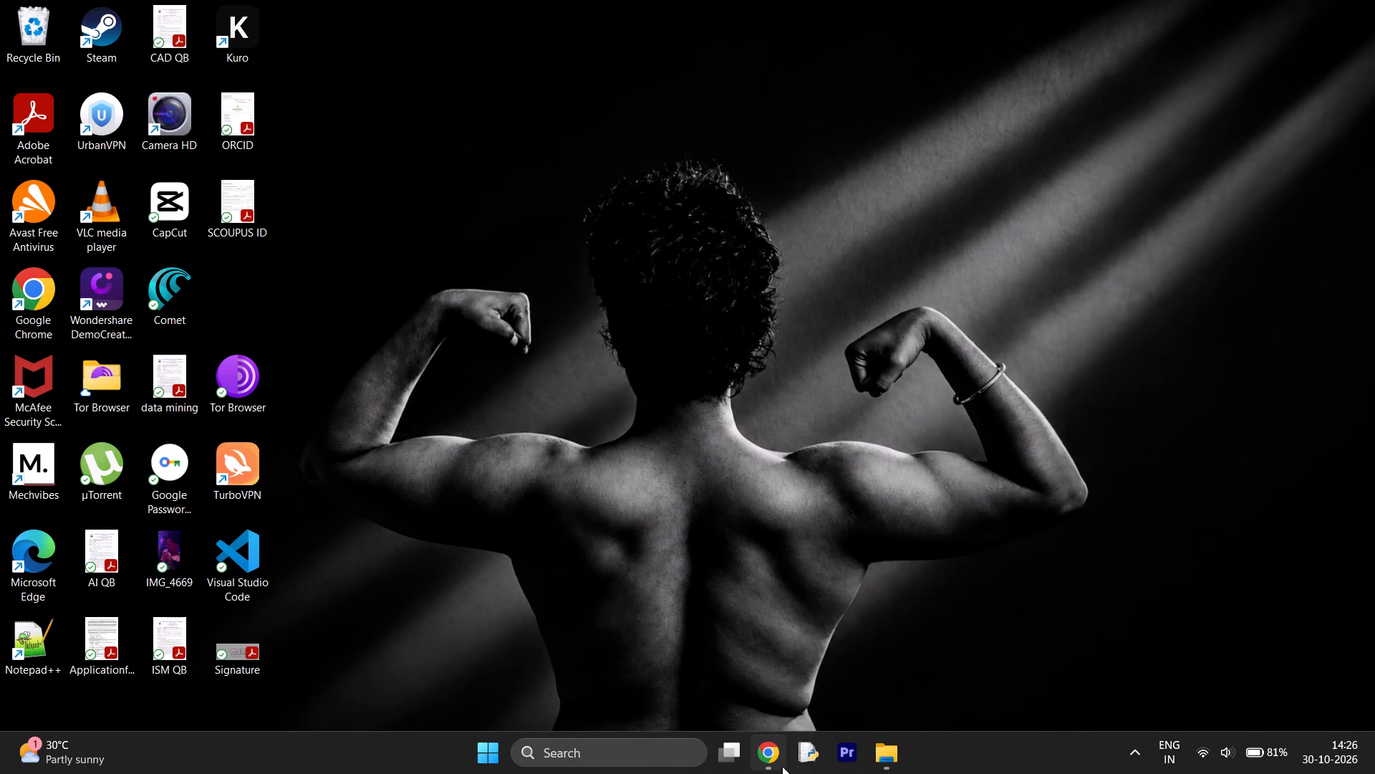
Delete the JPG image with the all-digit name and the edp report Word document from the Downloads folder.
{"action": "left_click", "coordinate": [902, 742]}
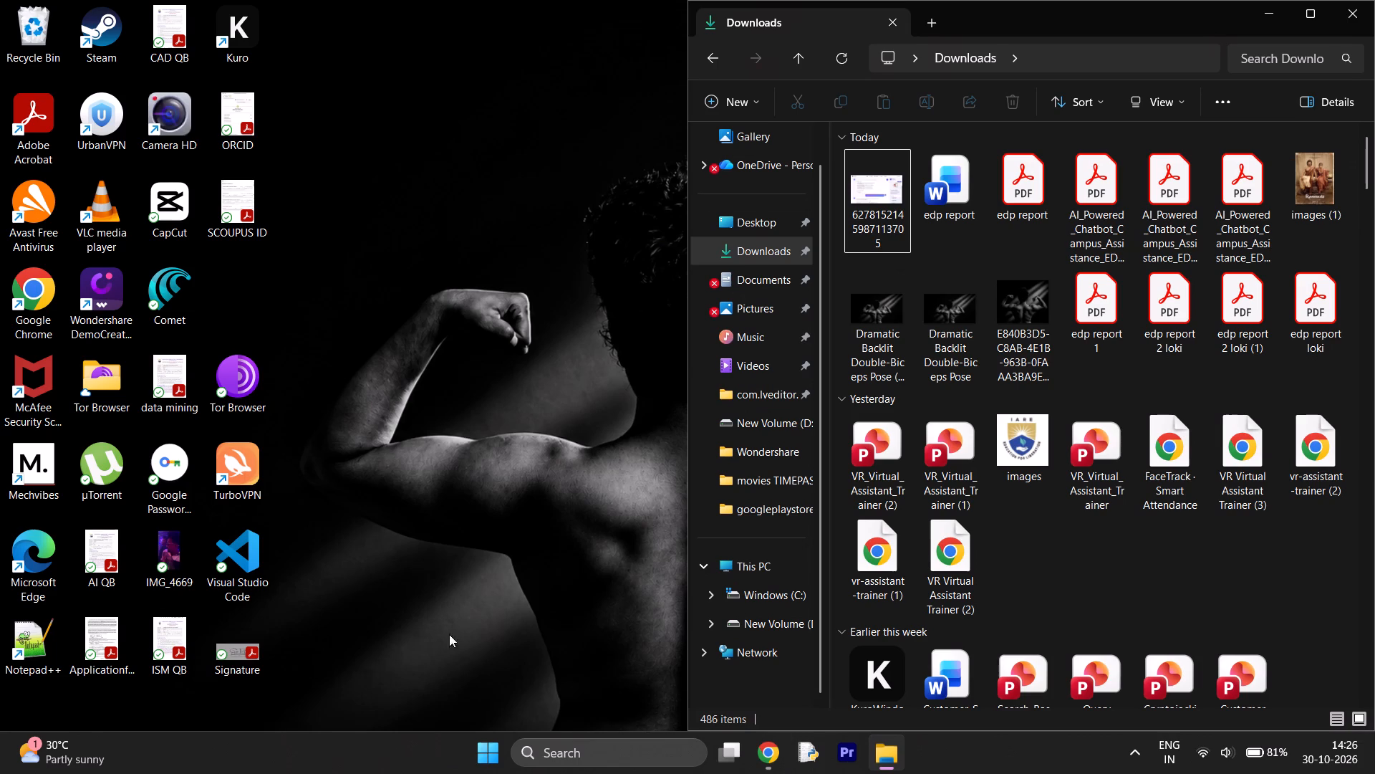
{"action": "right_click", "coordinate": [898, 208]}
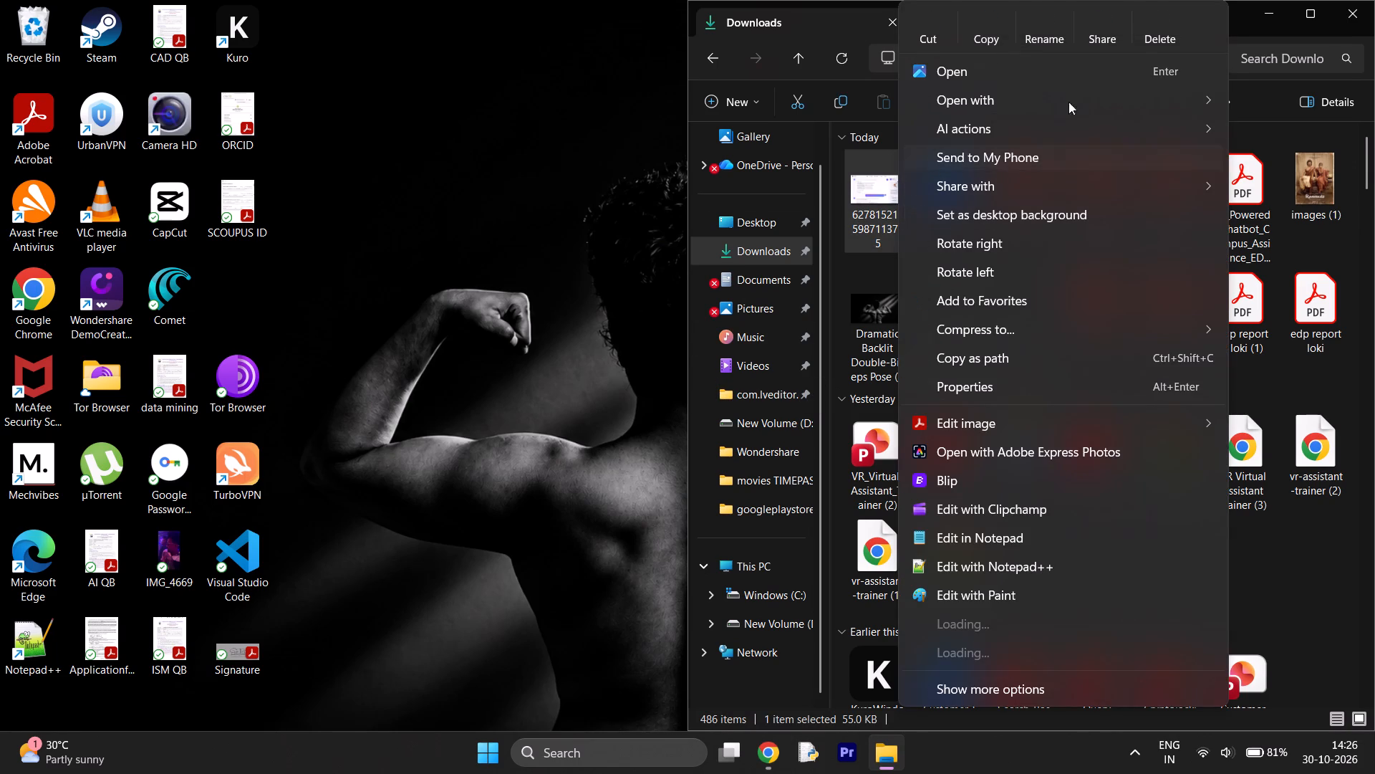
{"action": "left_click", "coordinate": [1156, 29]}
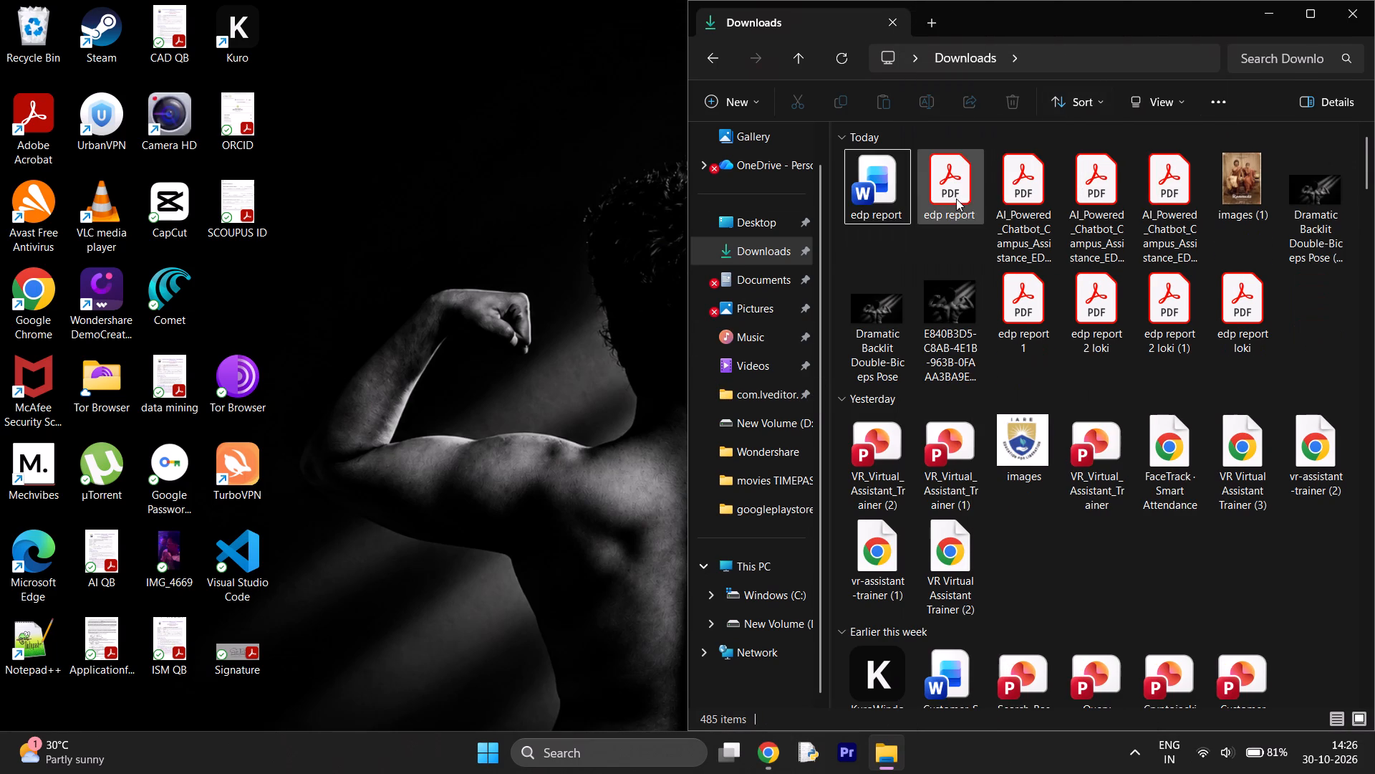
{"action": "right_click", "coordinate": [892, 194]}
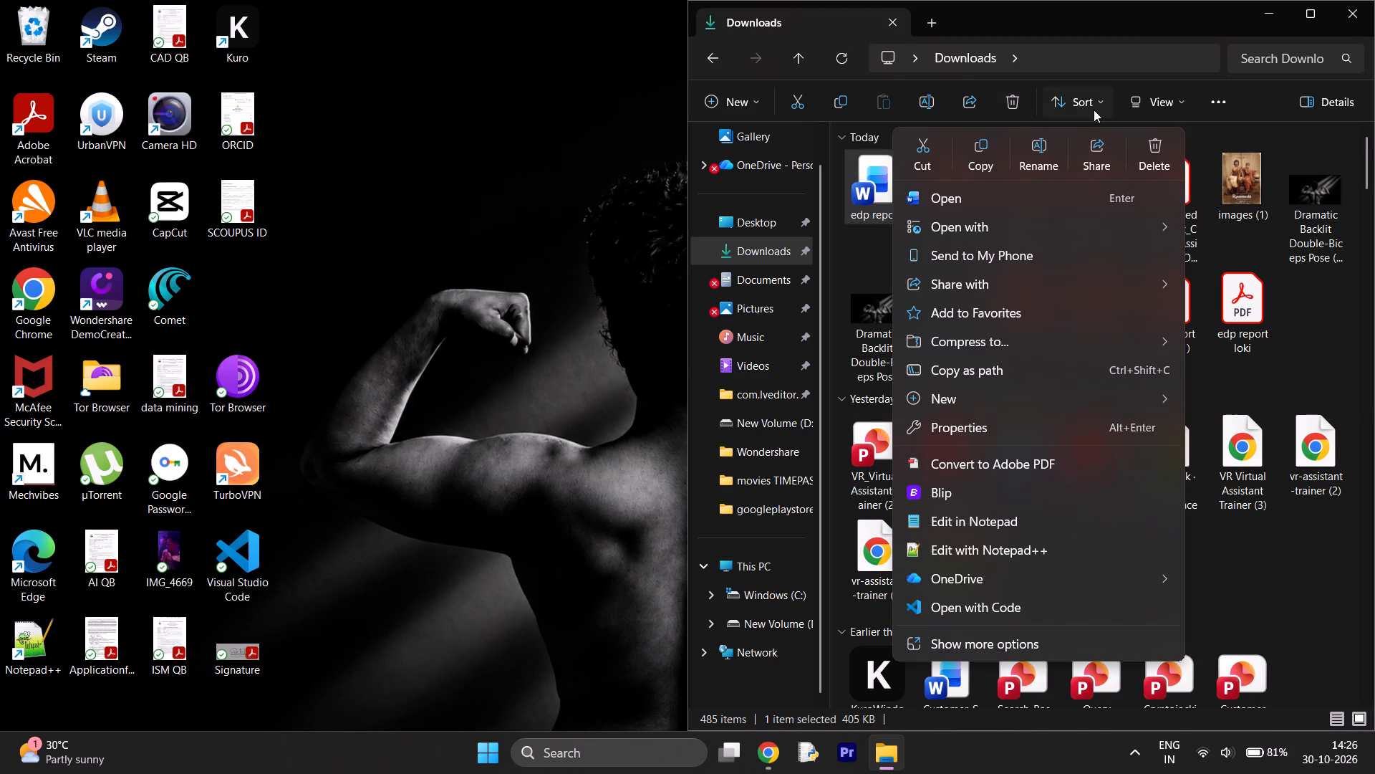
{"action": "left_click", "coordinate": [1152, 148]}
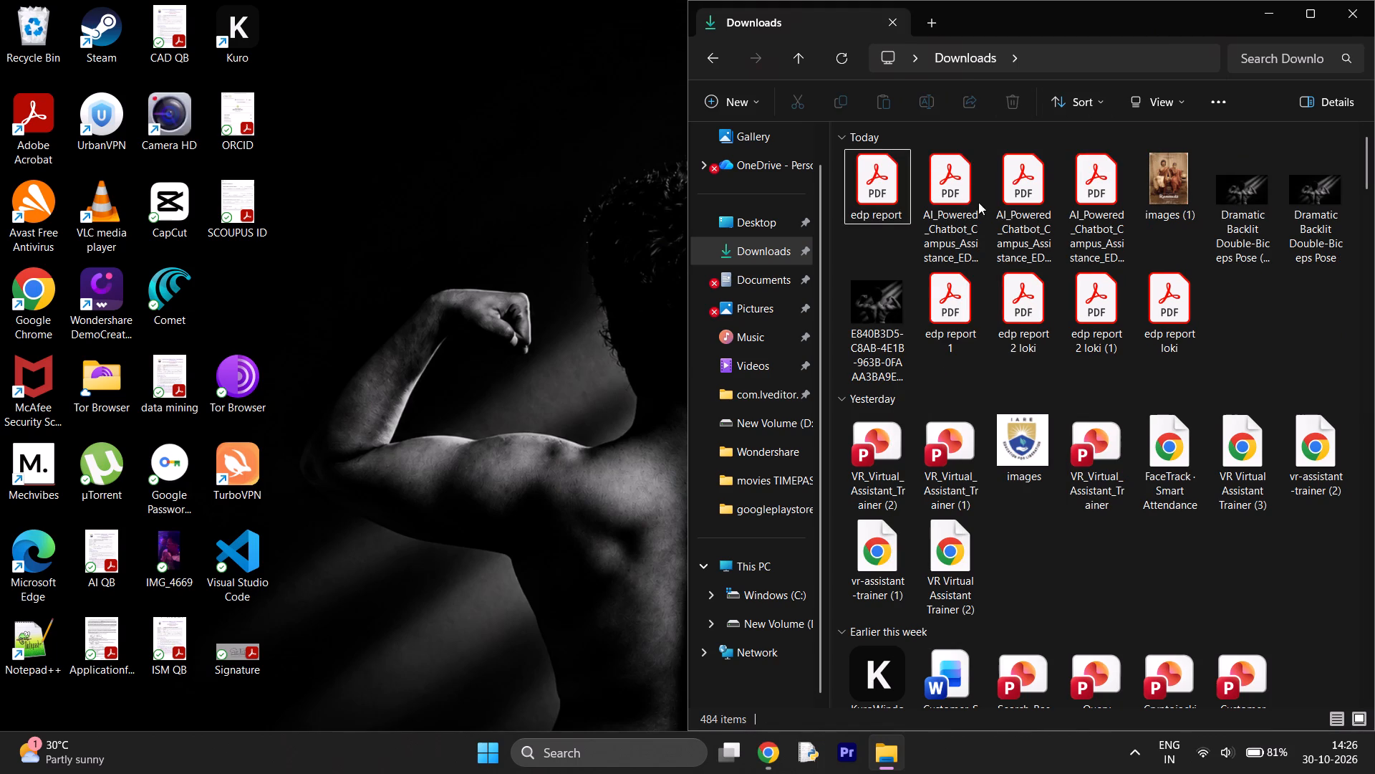
Delete the first two of the three AI_Powered_Chatbot_Campus_Assistance PDFs listed under Today in Downloads.
{"action": "right_click", "coordinate": [964, 196]}
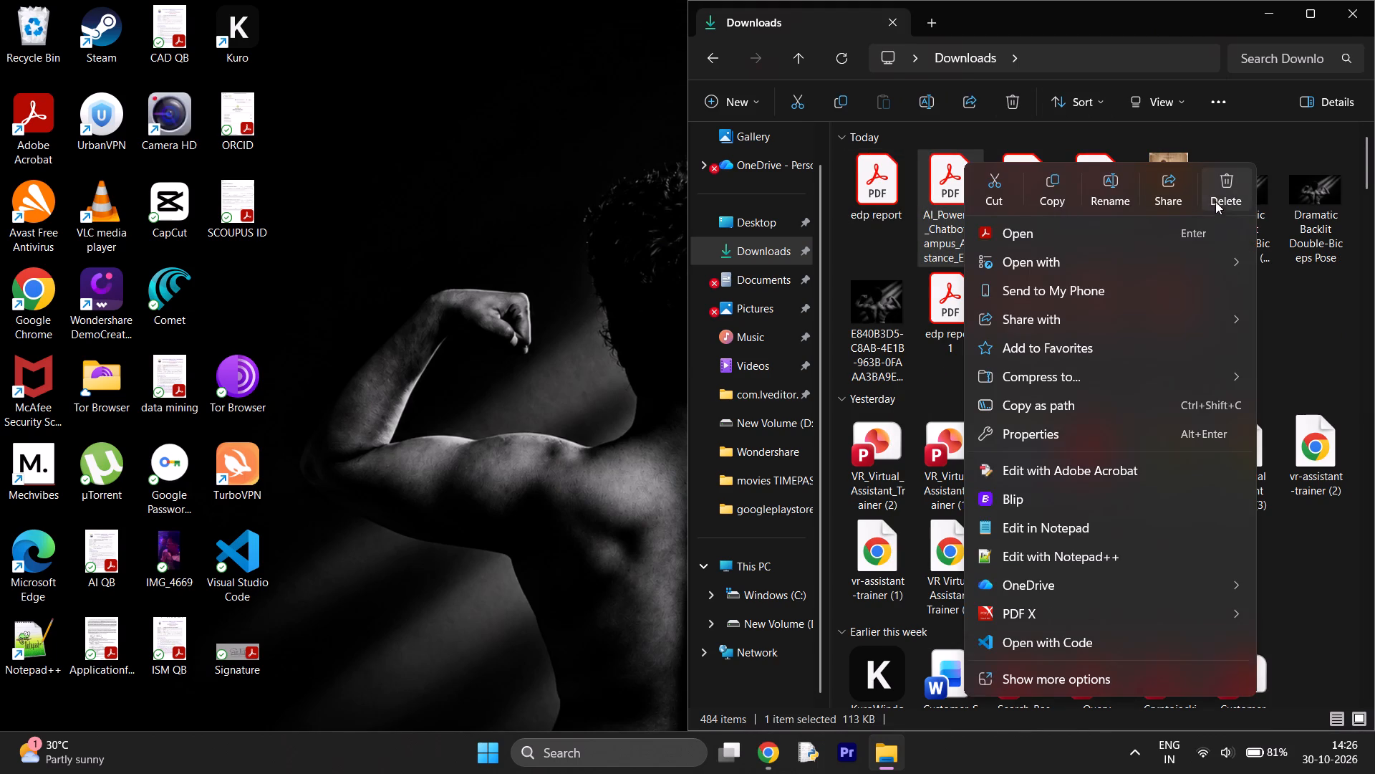
{"action": "left_click", "coordinate": [1225, 194]}
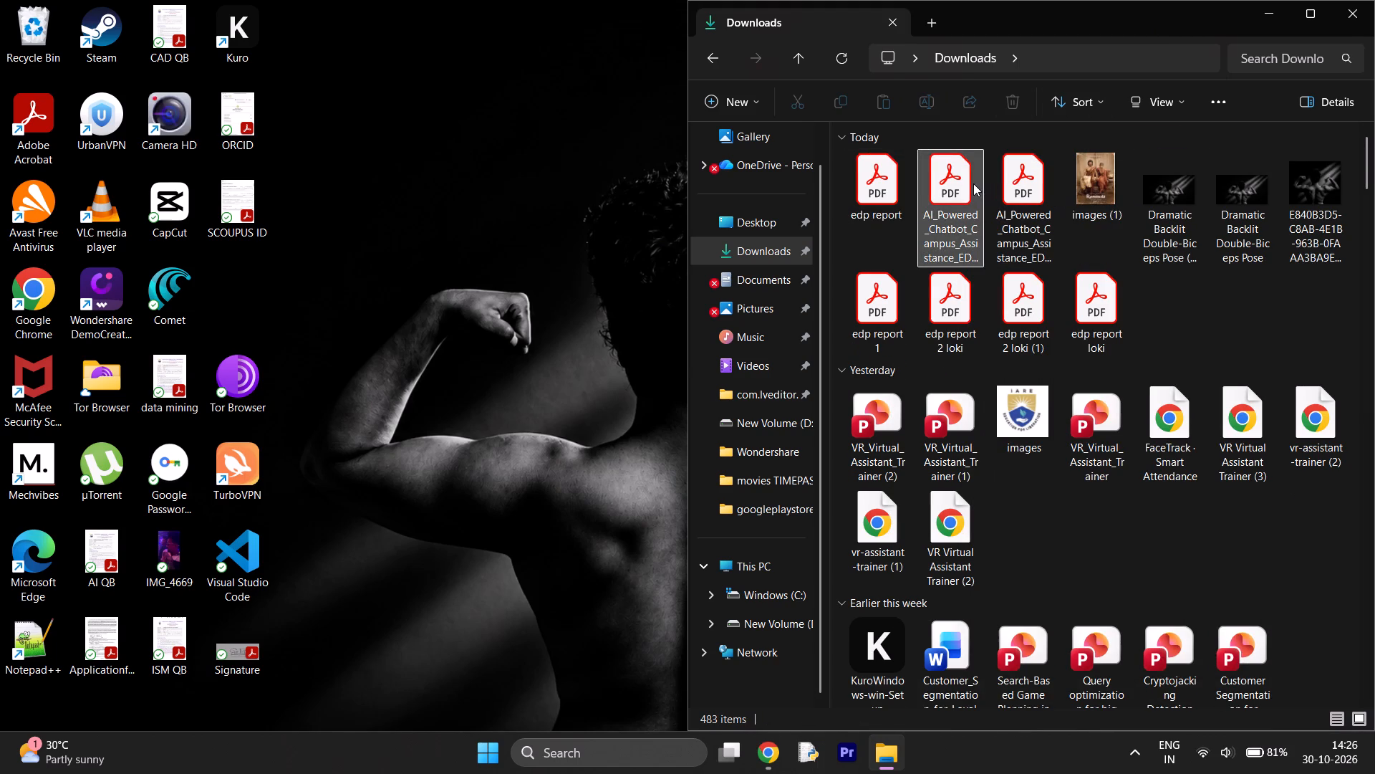
{"action": "right_click", "coordinate": [973, 183]}
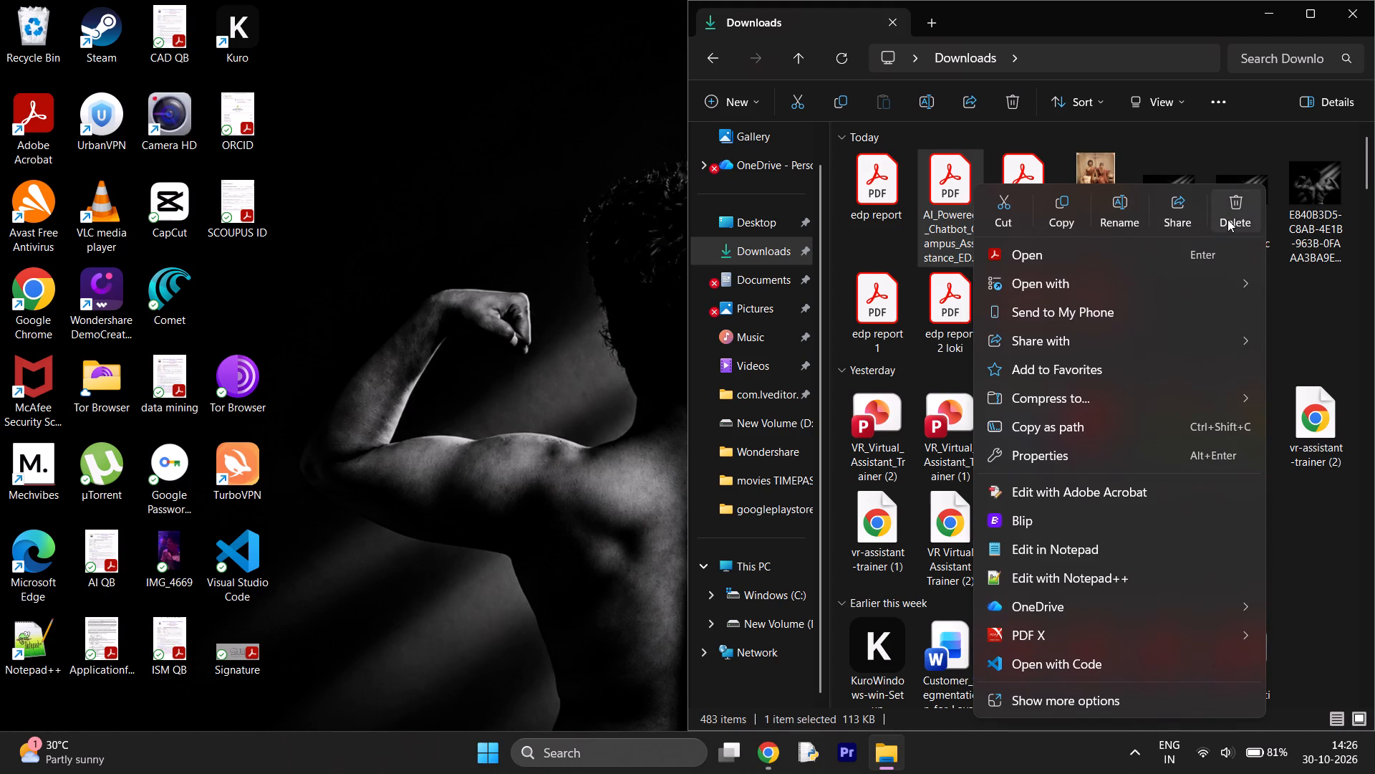
{"action": "left_click", "coordinate": [1227, 219]}
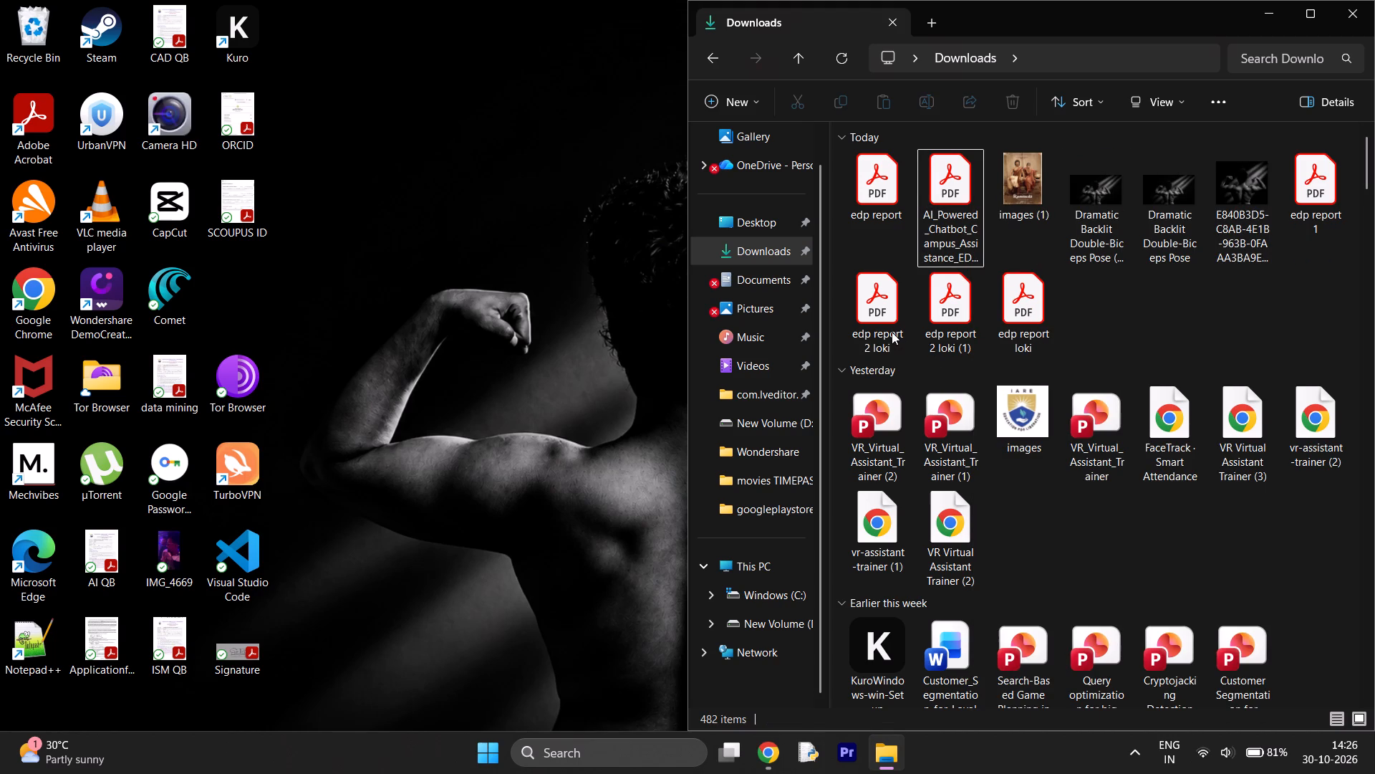
Delete the PDFs "edp report 2 loki" and "edp report 2 loki (1)" from Downloads.
{"action": "right_click", "coordinate": [892, 332]}
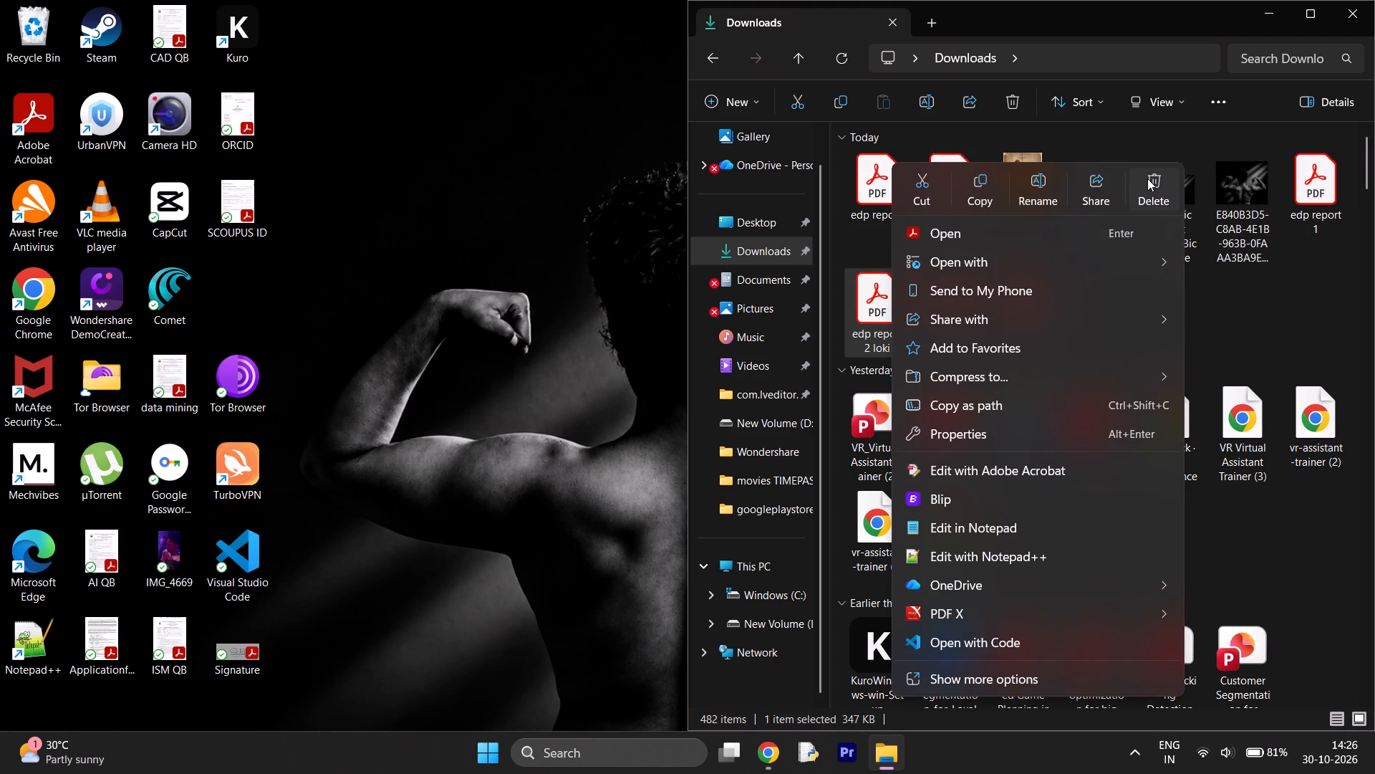
{"action": "left_click", "coordinate": [1147, 178]}
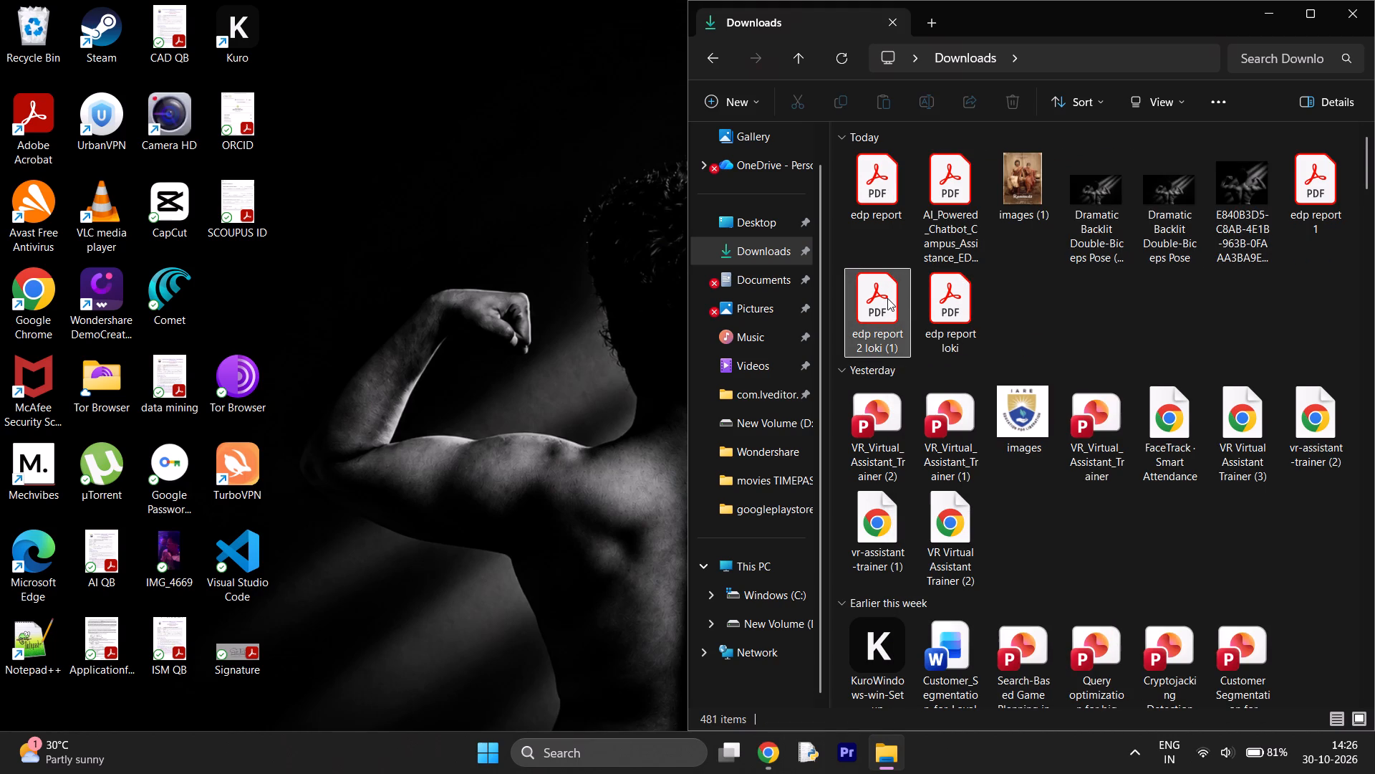
{"action": "right_click", "coordinate": [887, 298]}
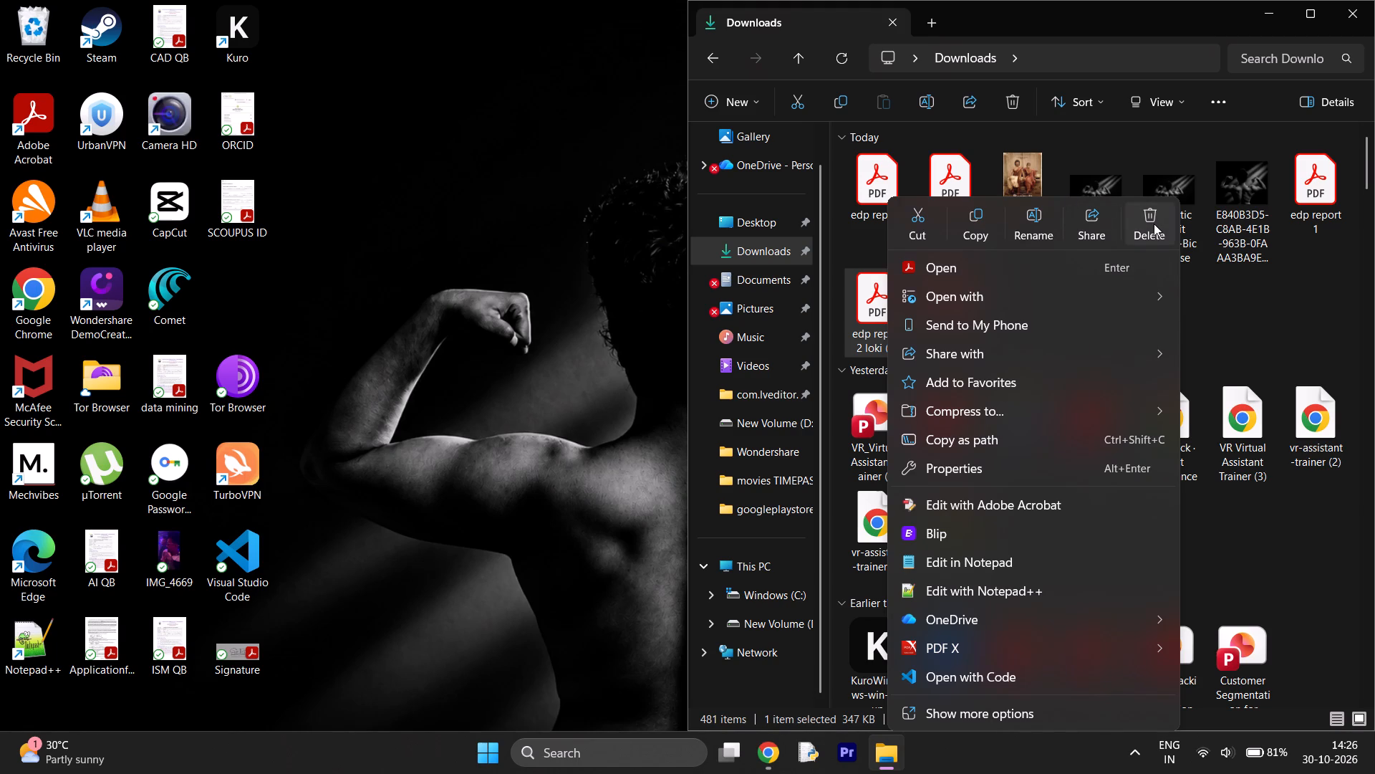